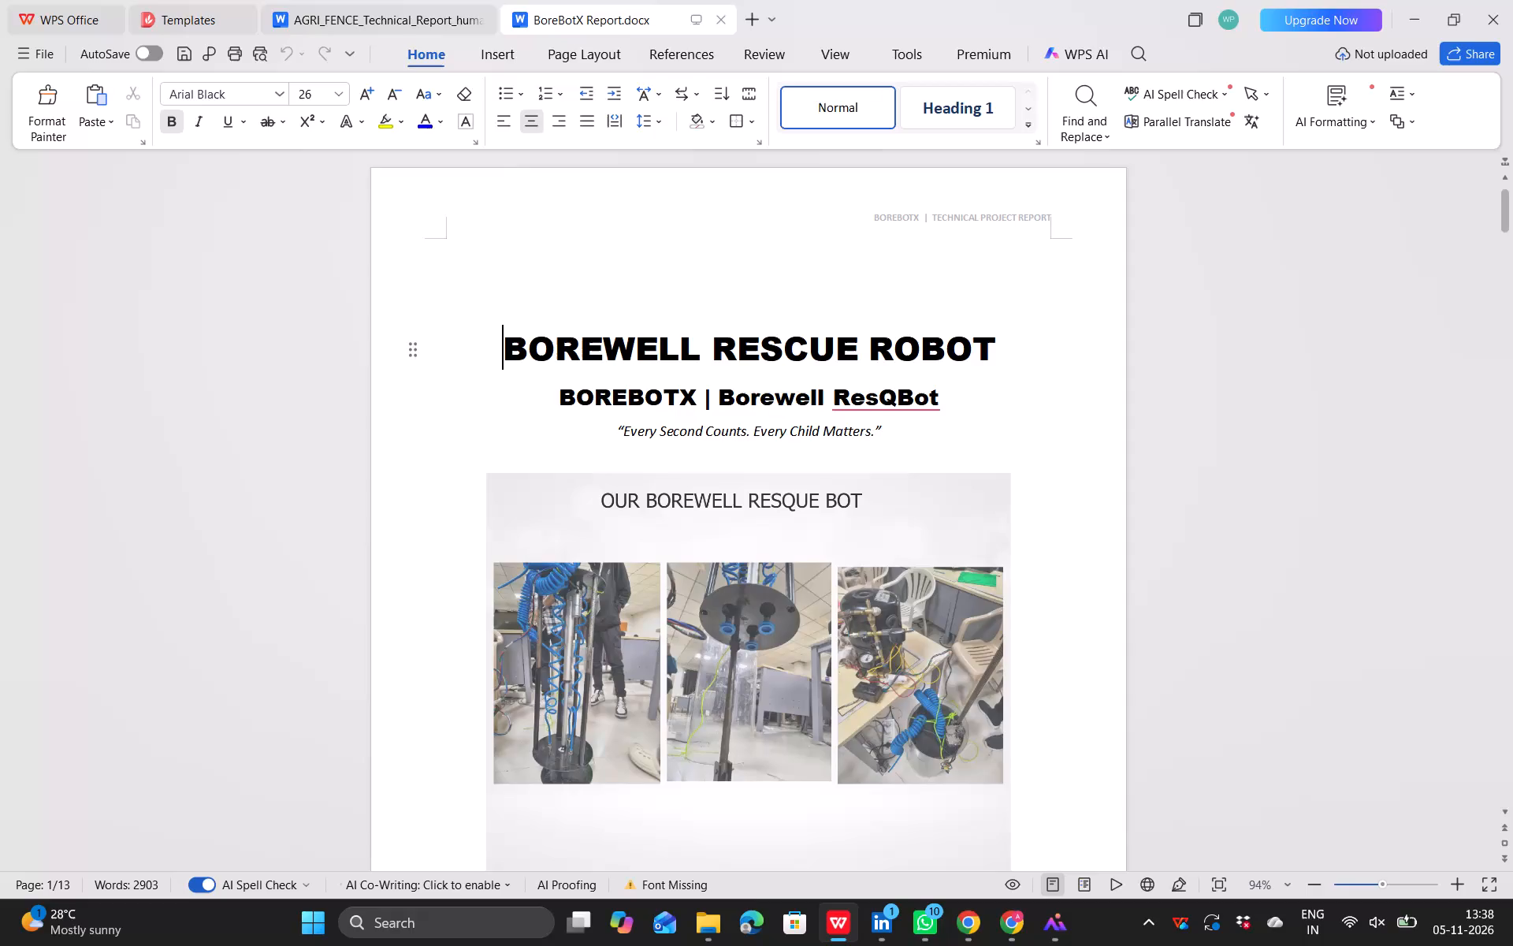
# Review the BoreBotX report's cover page from the title and robot photos down to the project and submission details.
pyautogui.scroll(2, 745, 462)
pyautogui.scroll(-1, 745, 462)
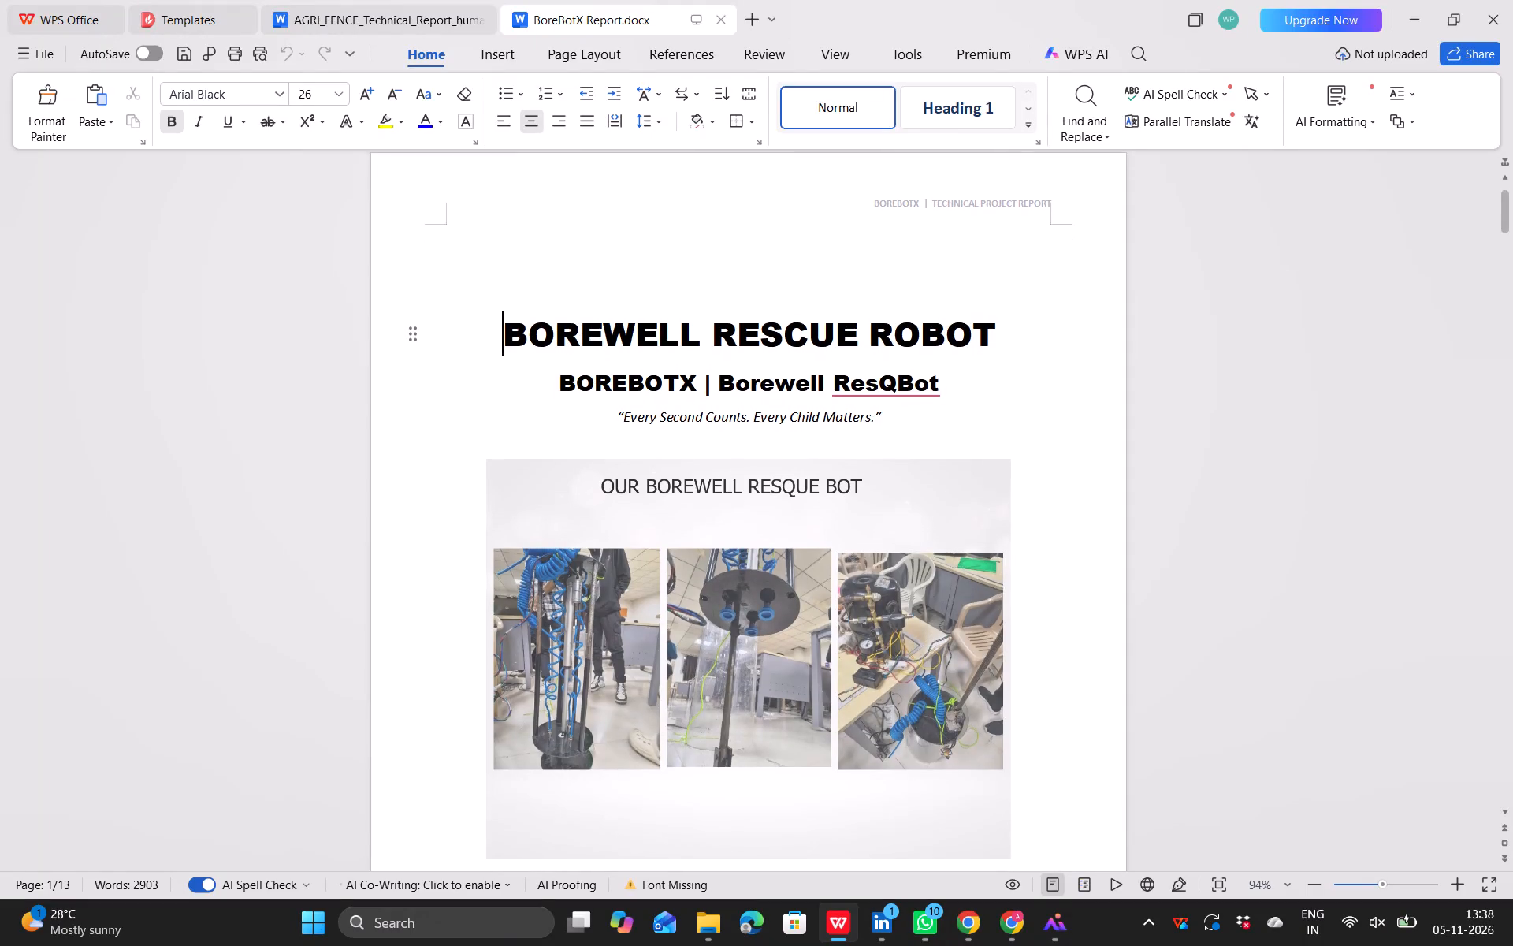
pyautogui.scroll(-2, 745, 462)
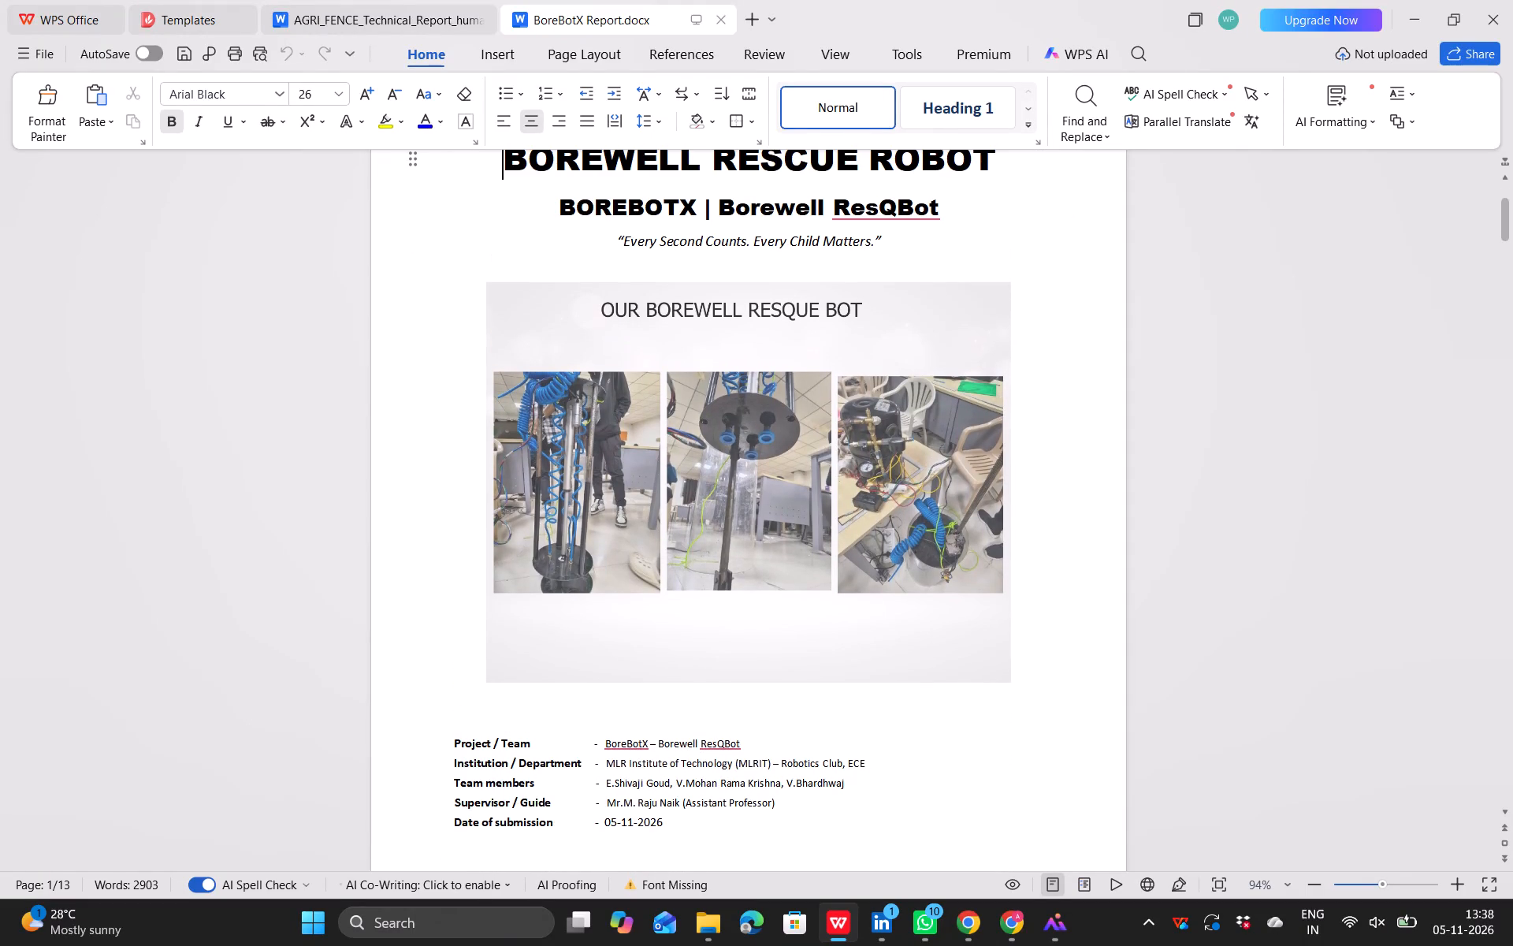
pyautogui.scroll(-1, 745, 462)
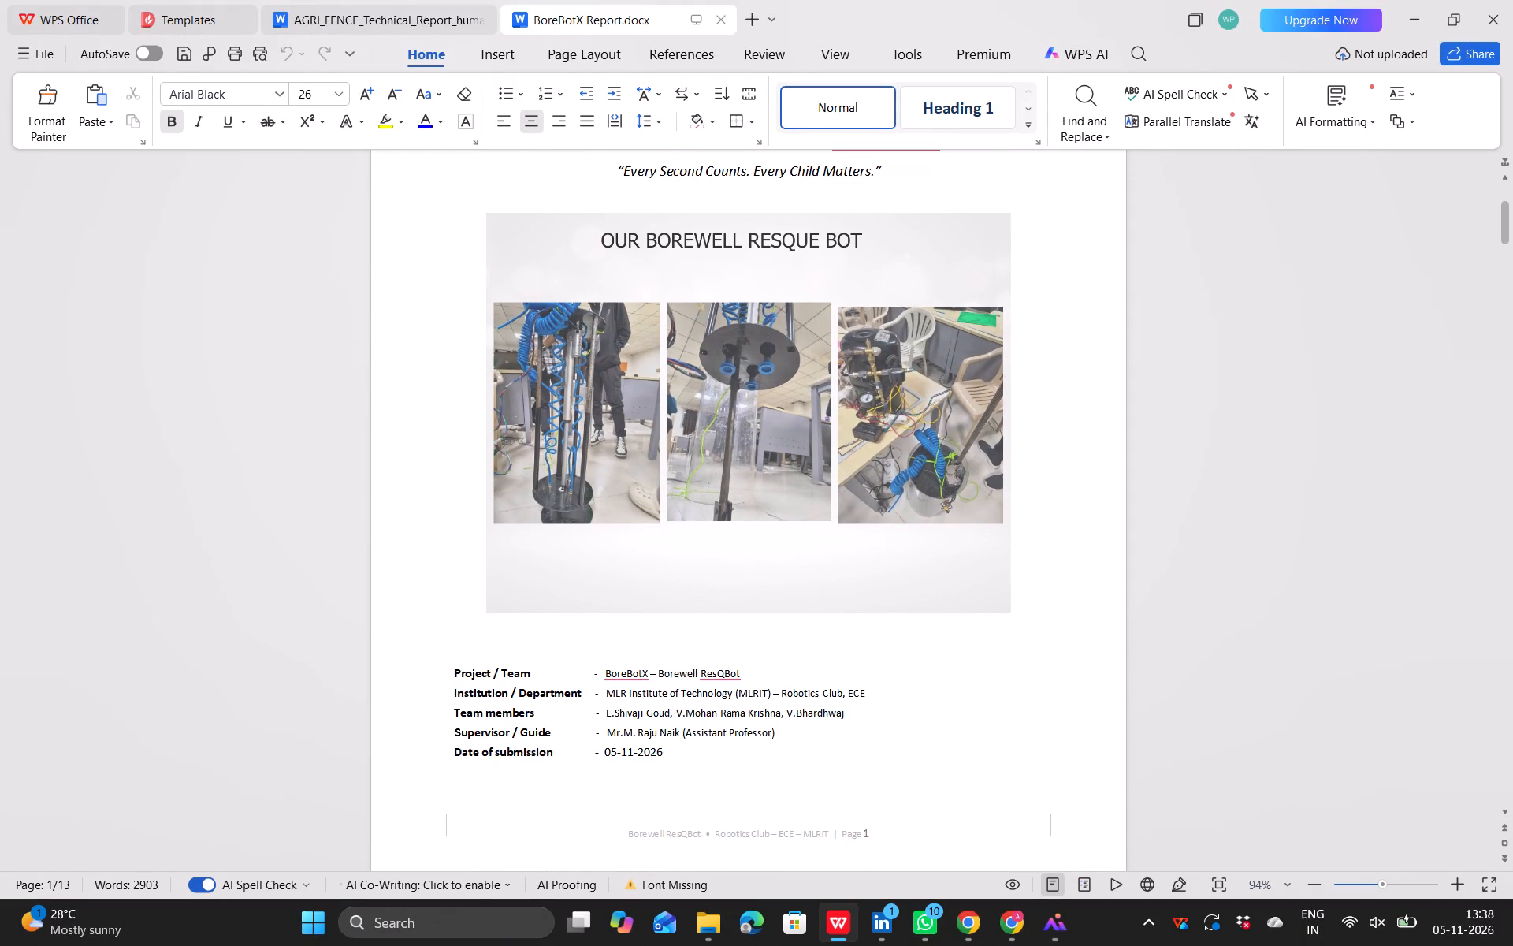
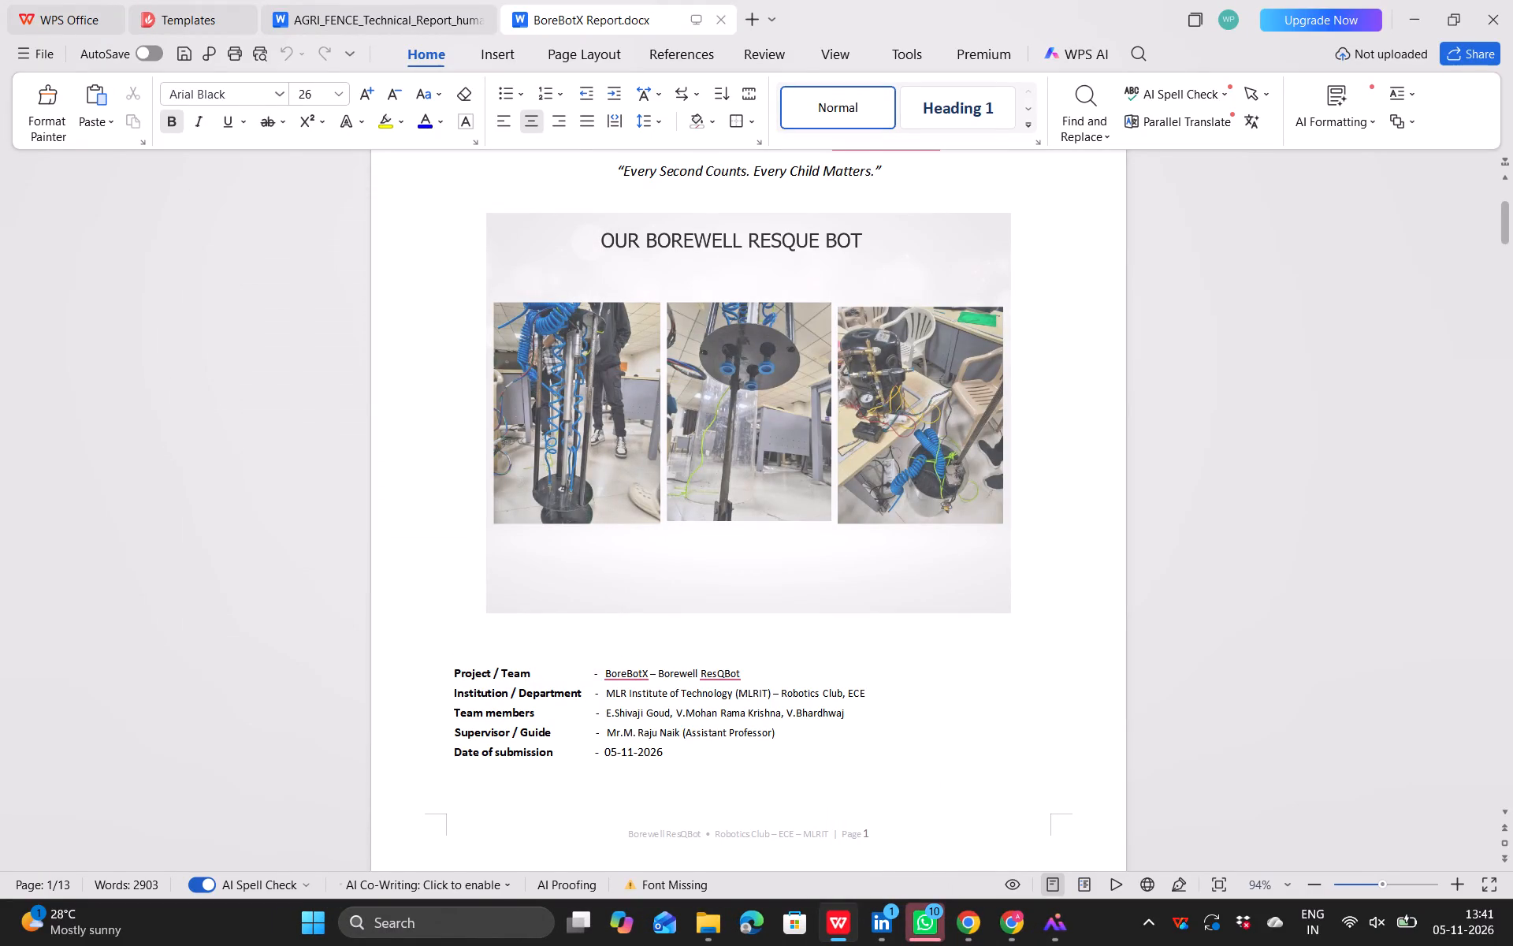
# Check the cover page's main title, BOREBOTX subtitle, and supervisor and submission date lines, including their font and size.
pyautogui.scroll(2, 836, 454)
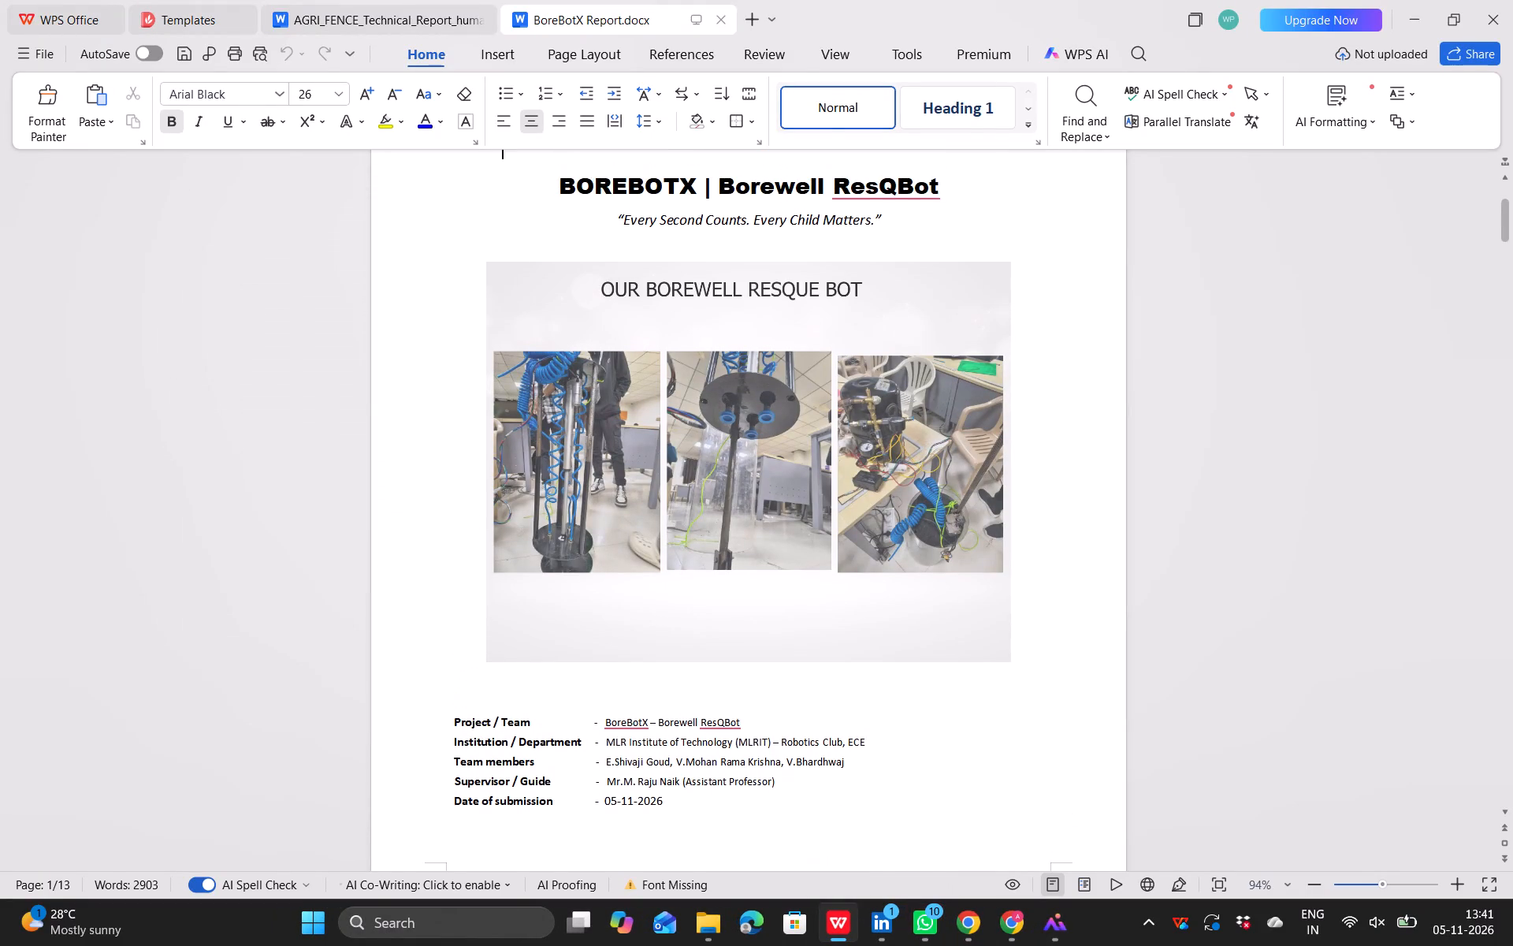
pyautogui.scroll(1, 836, 454)
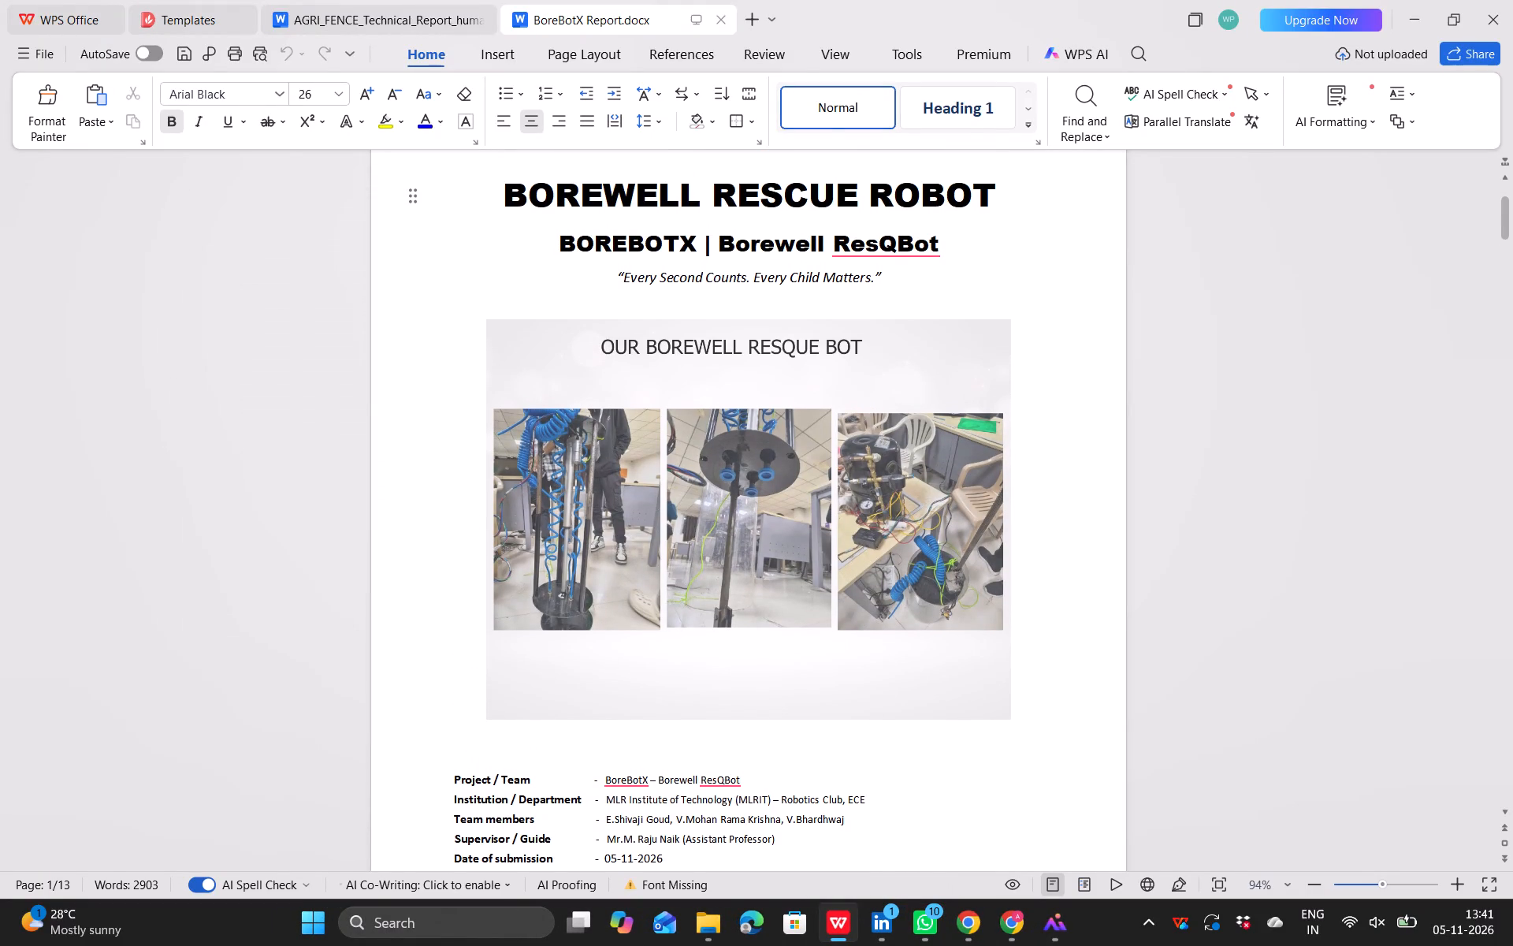
pyautogui.click(696, 190)
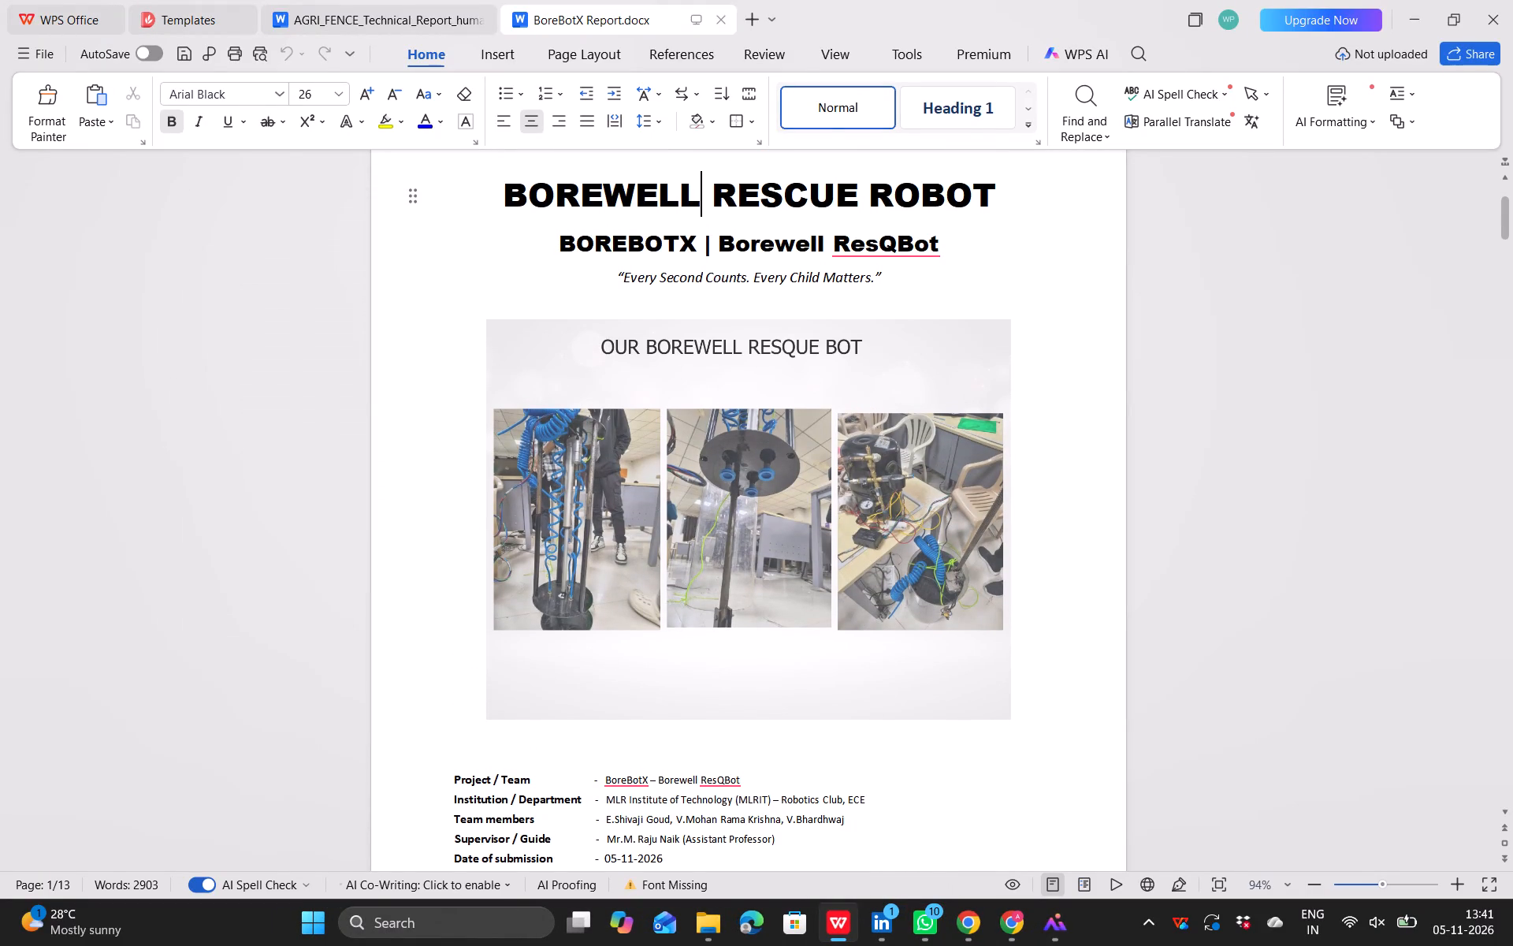
pyautogui.click(859, 196)
pyautogui.click(994, 195)
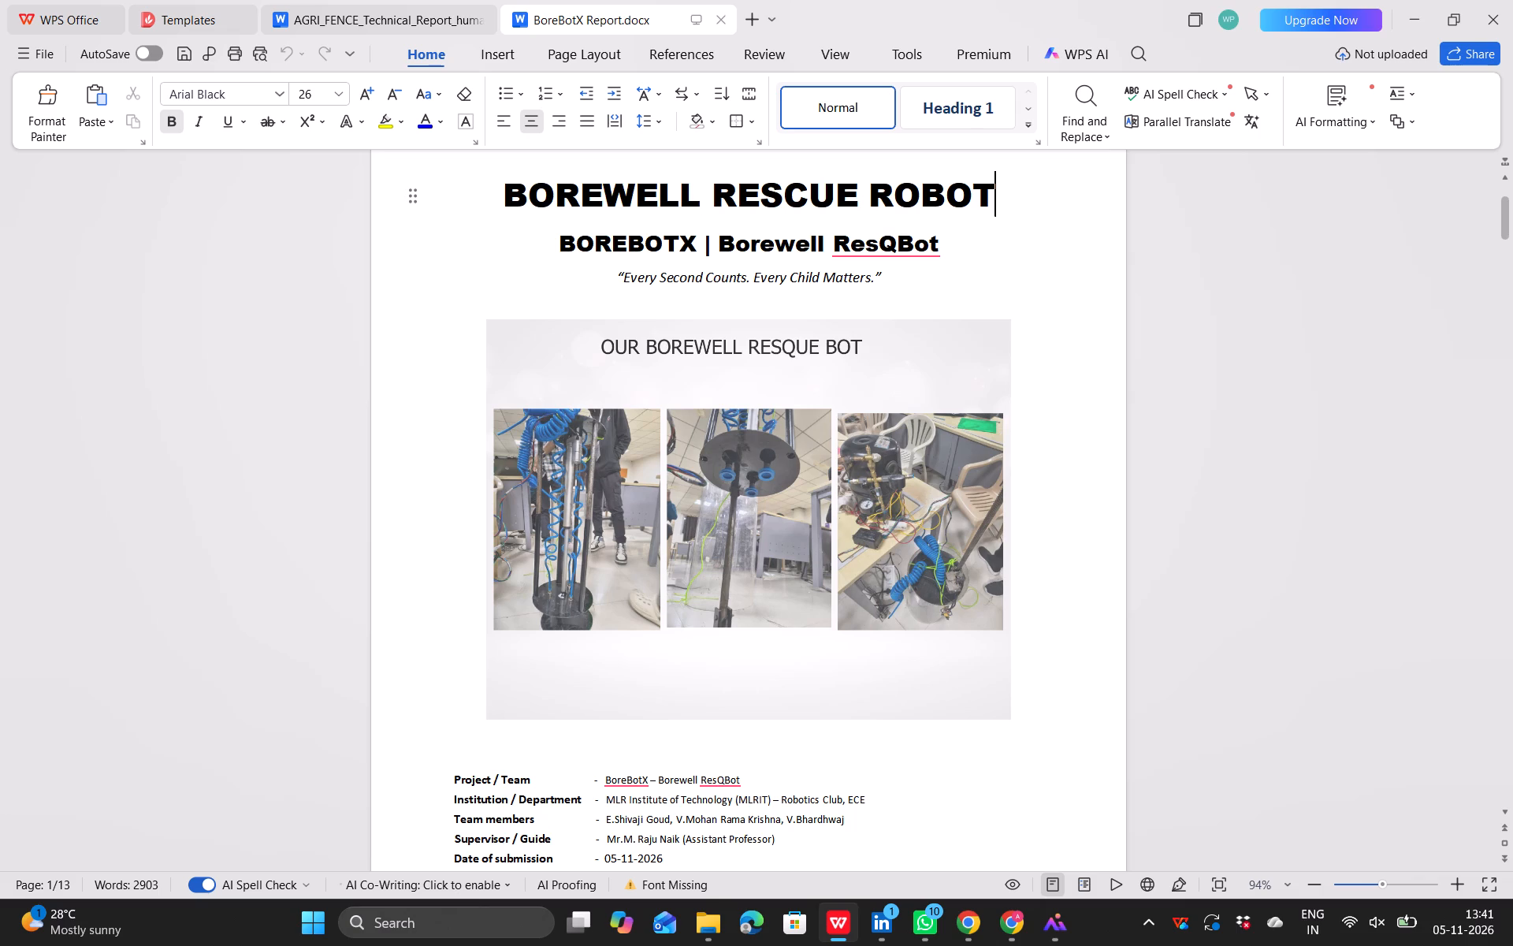
pyautogui.click(693, 244)
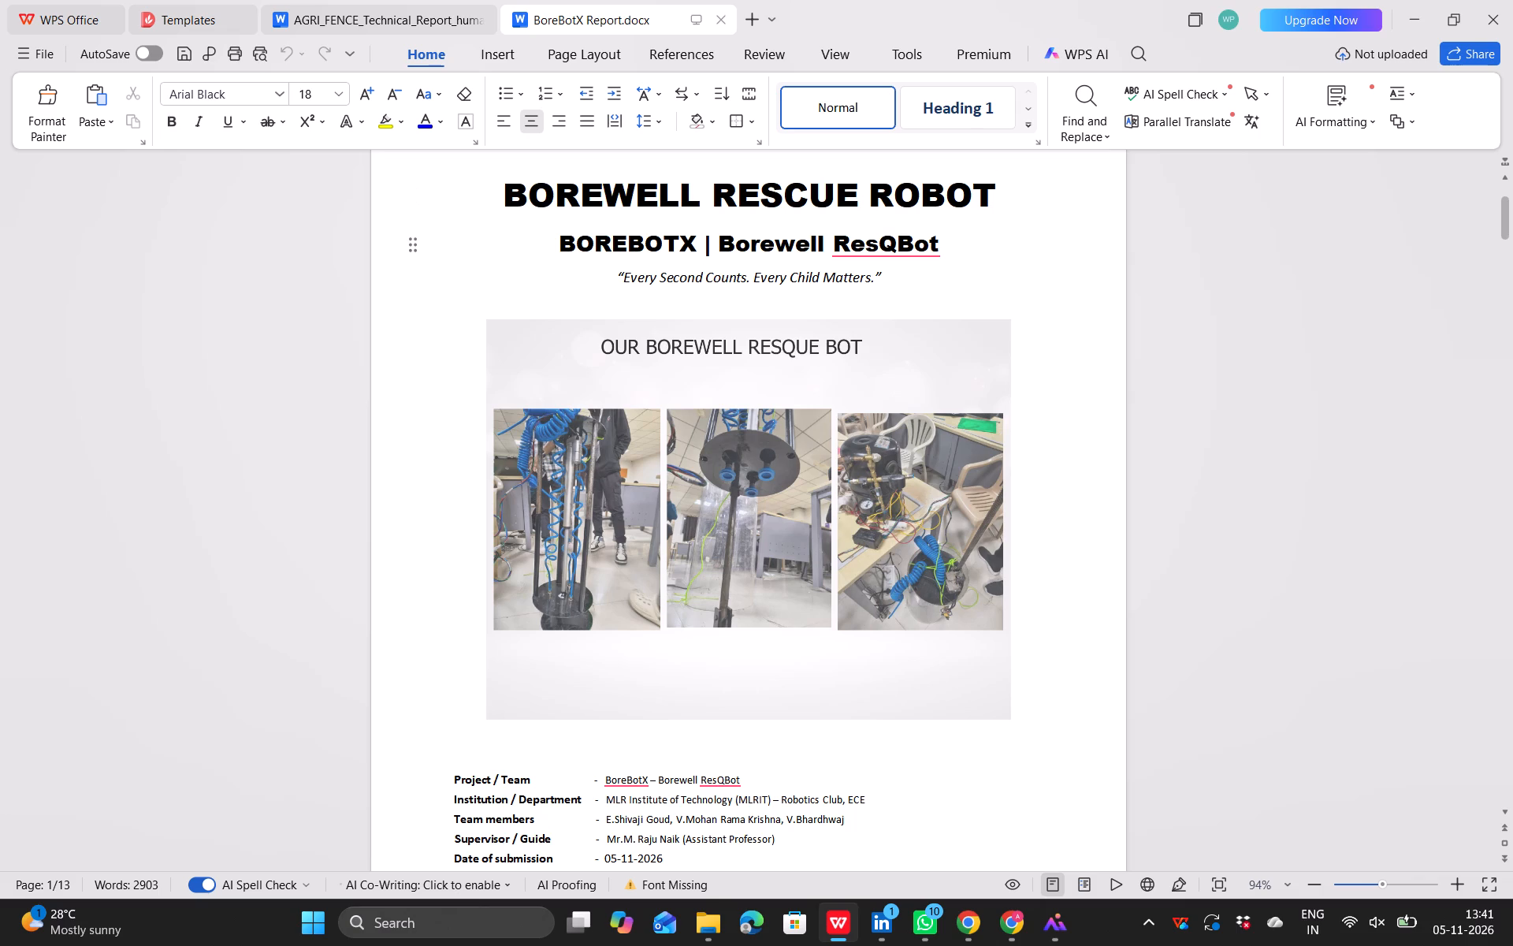
pyautogui.click(946, 246)
pyautogui.scroll(-6, 894, 546)
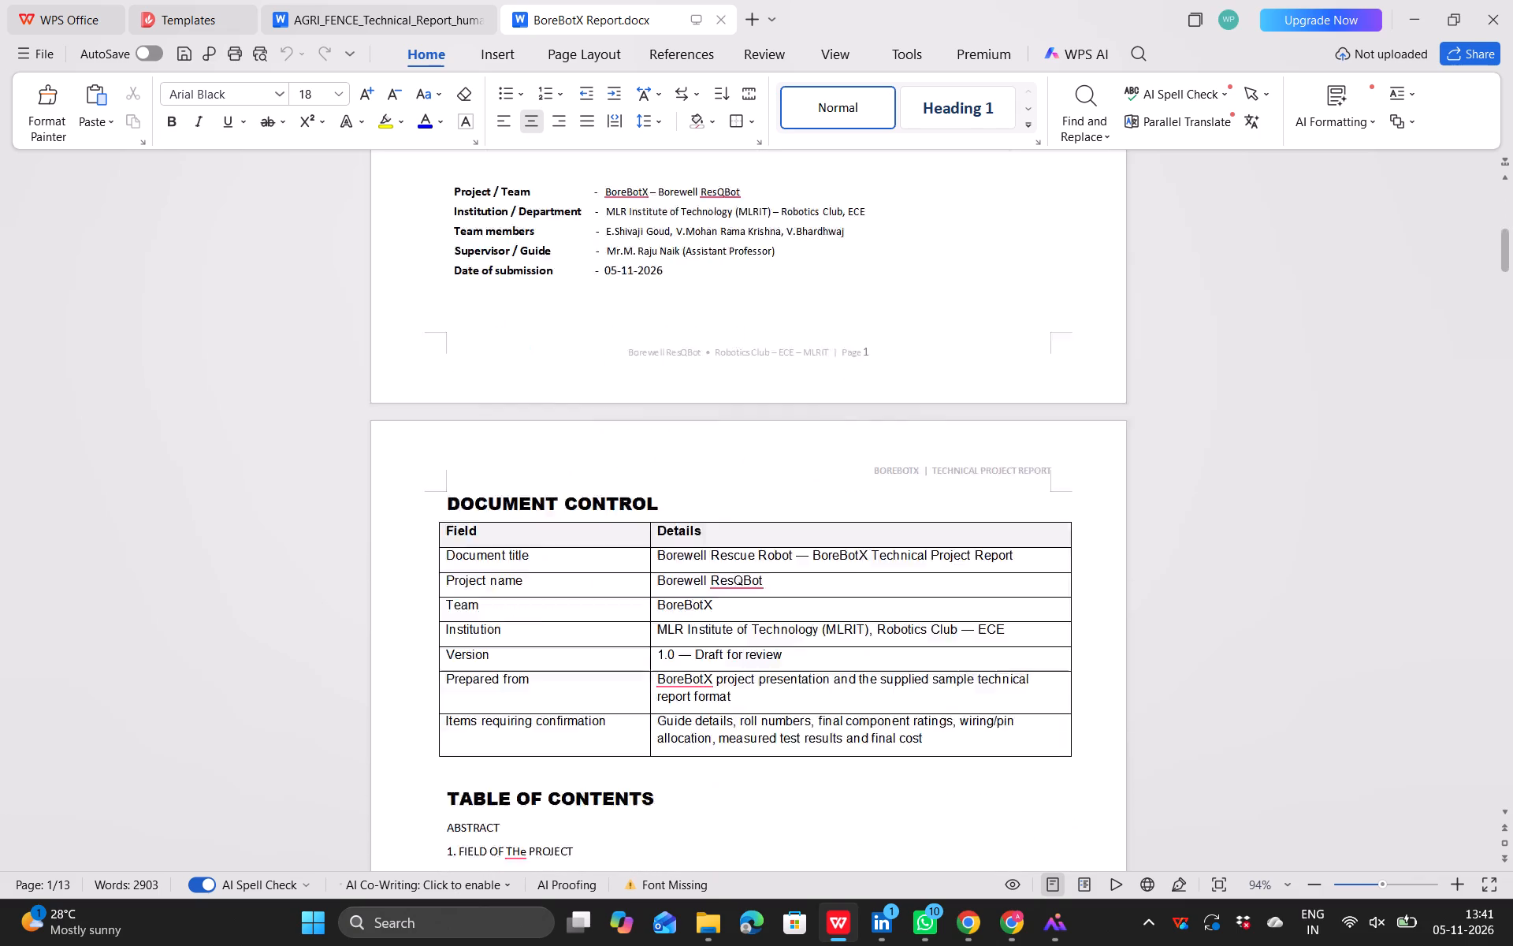
pyautogui.scroll(1, 894, 546)
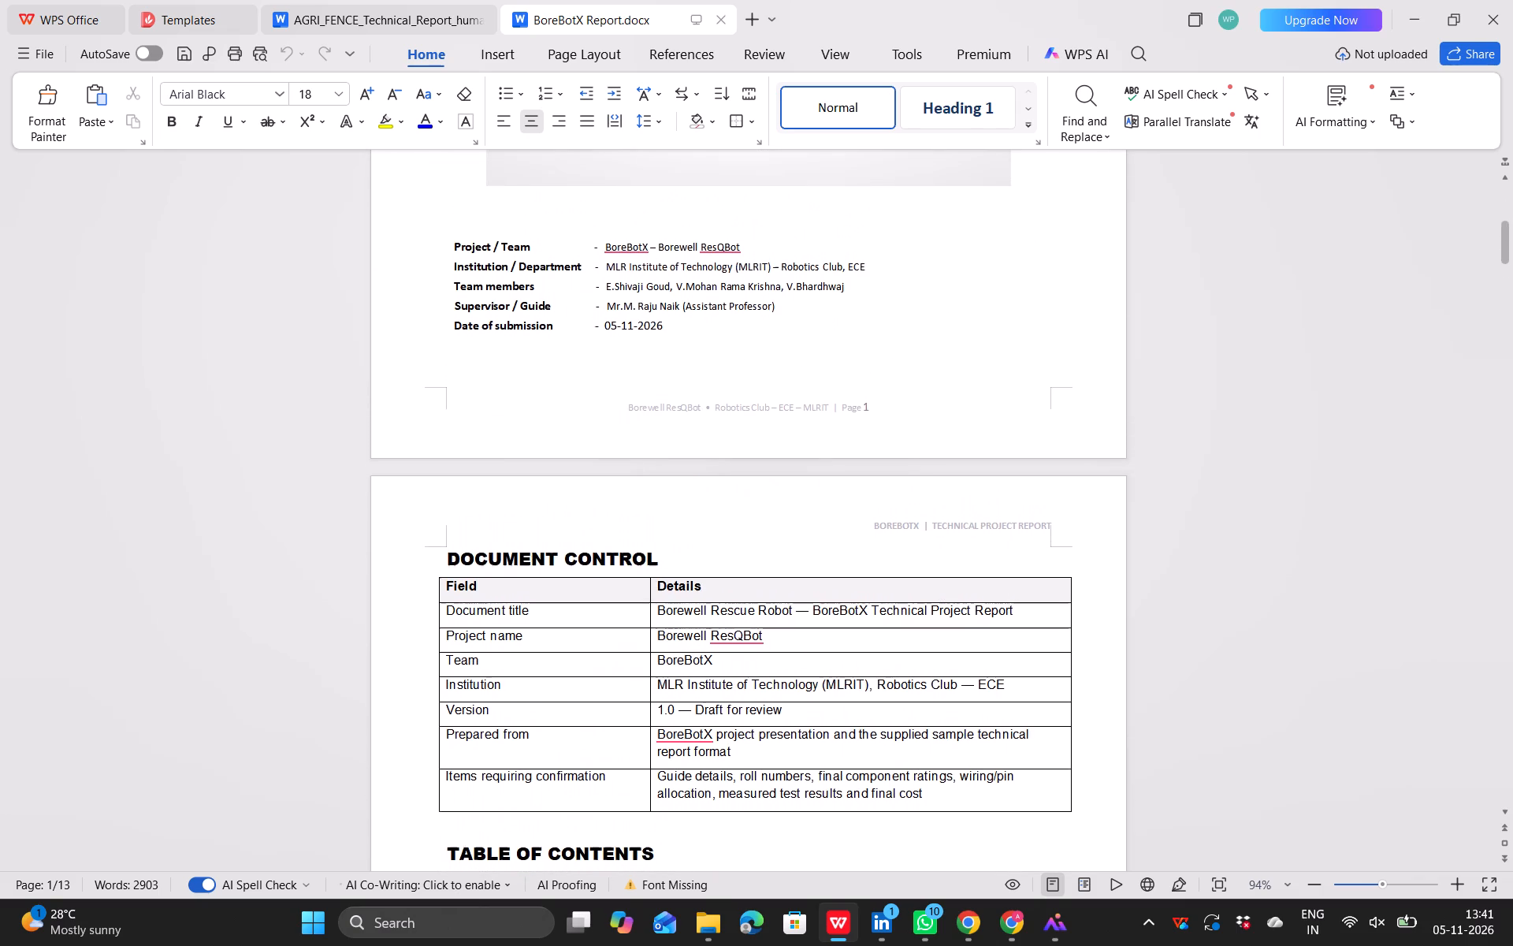
pyautogui.scroll(1, 894, 546)
pyautogui.click(667, 330)
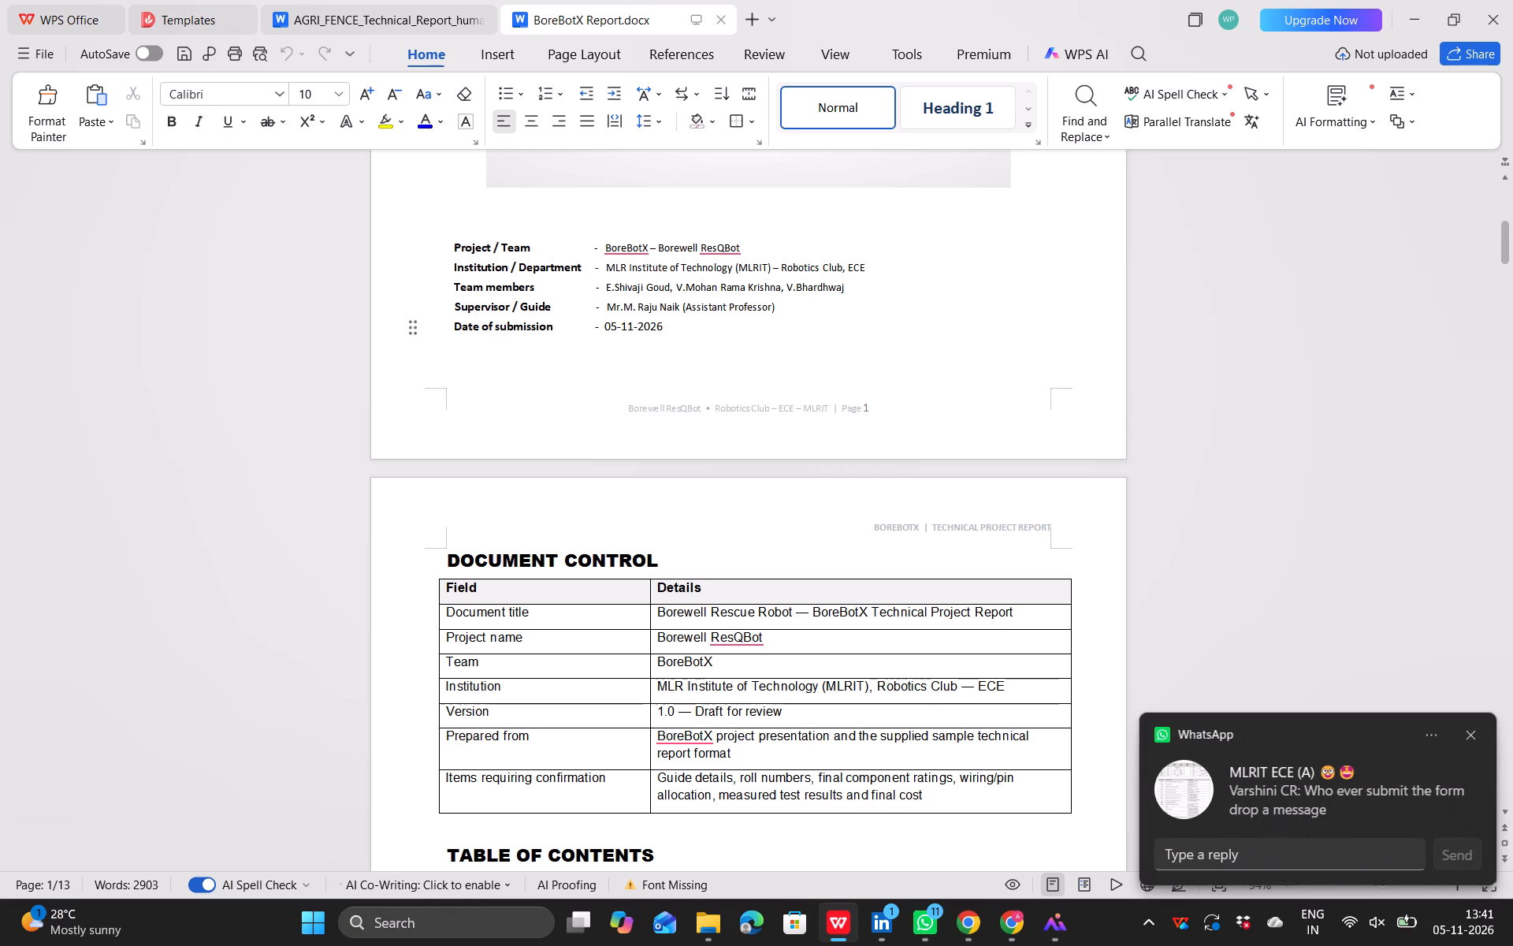
pyautogui.click(780, 311)
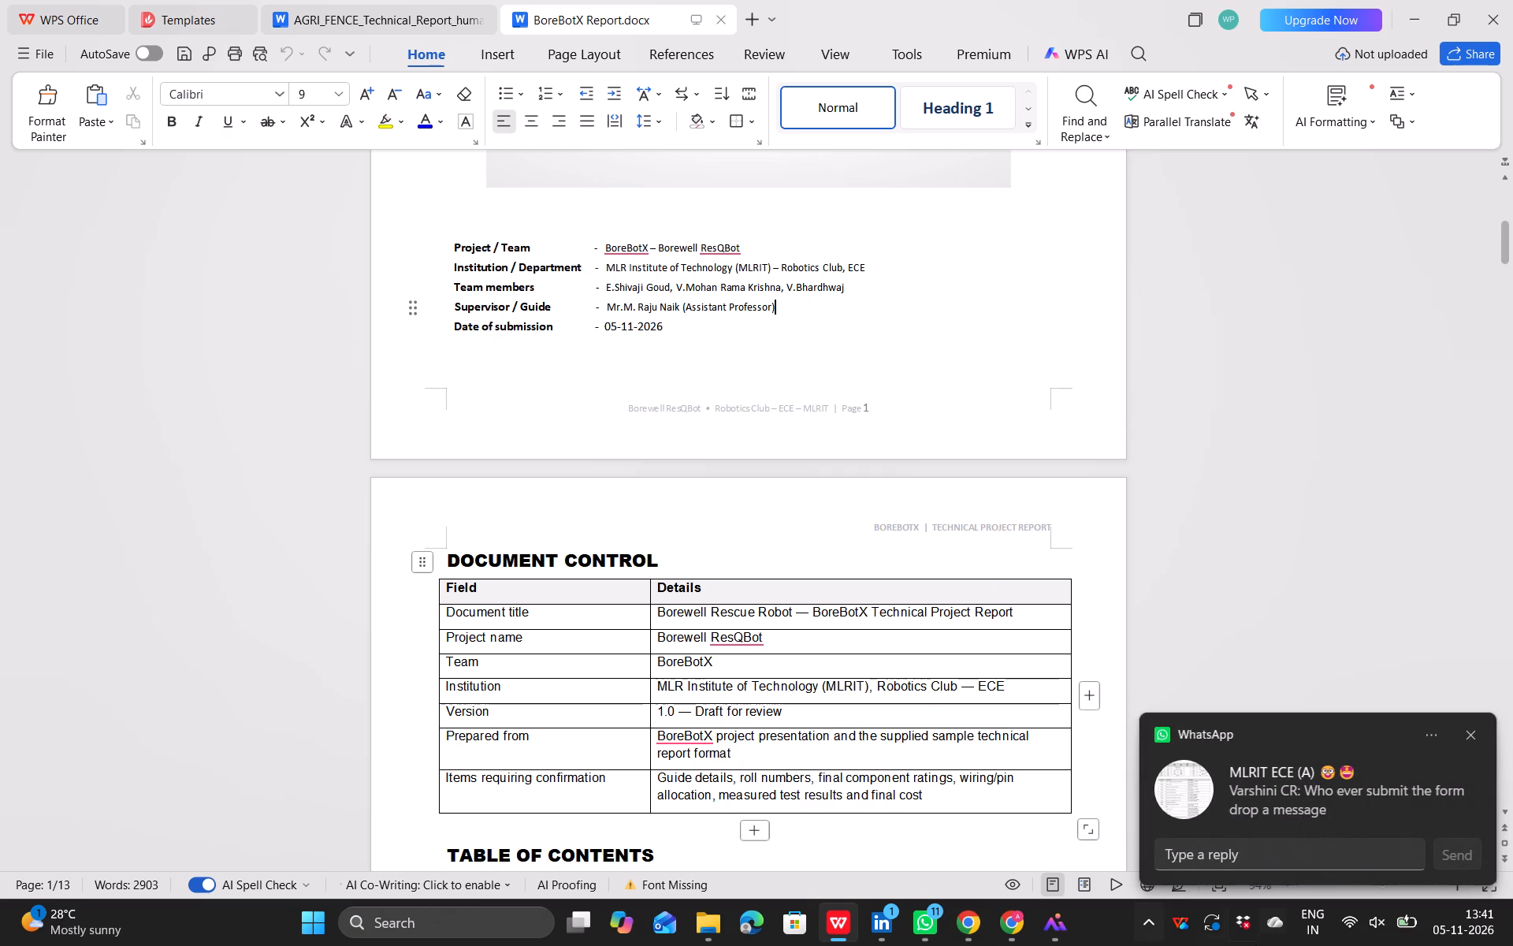
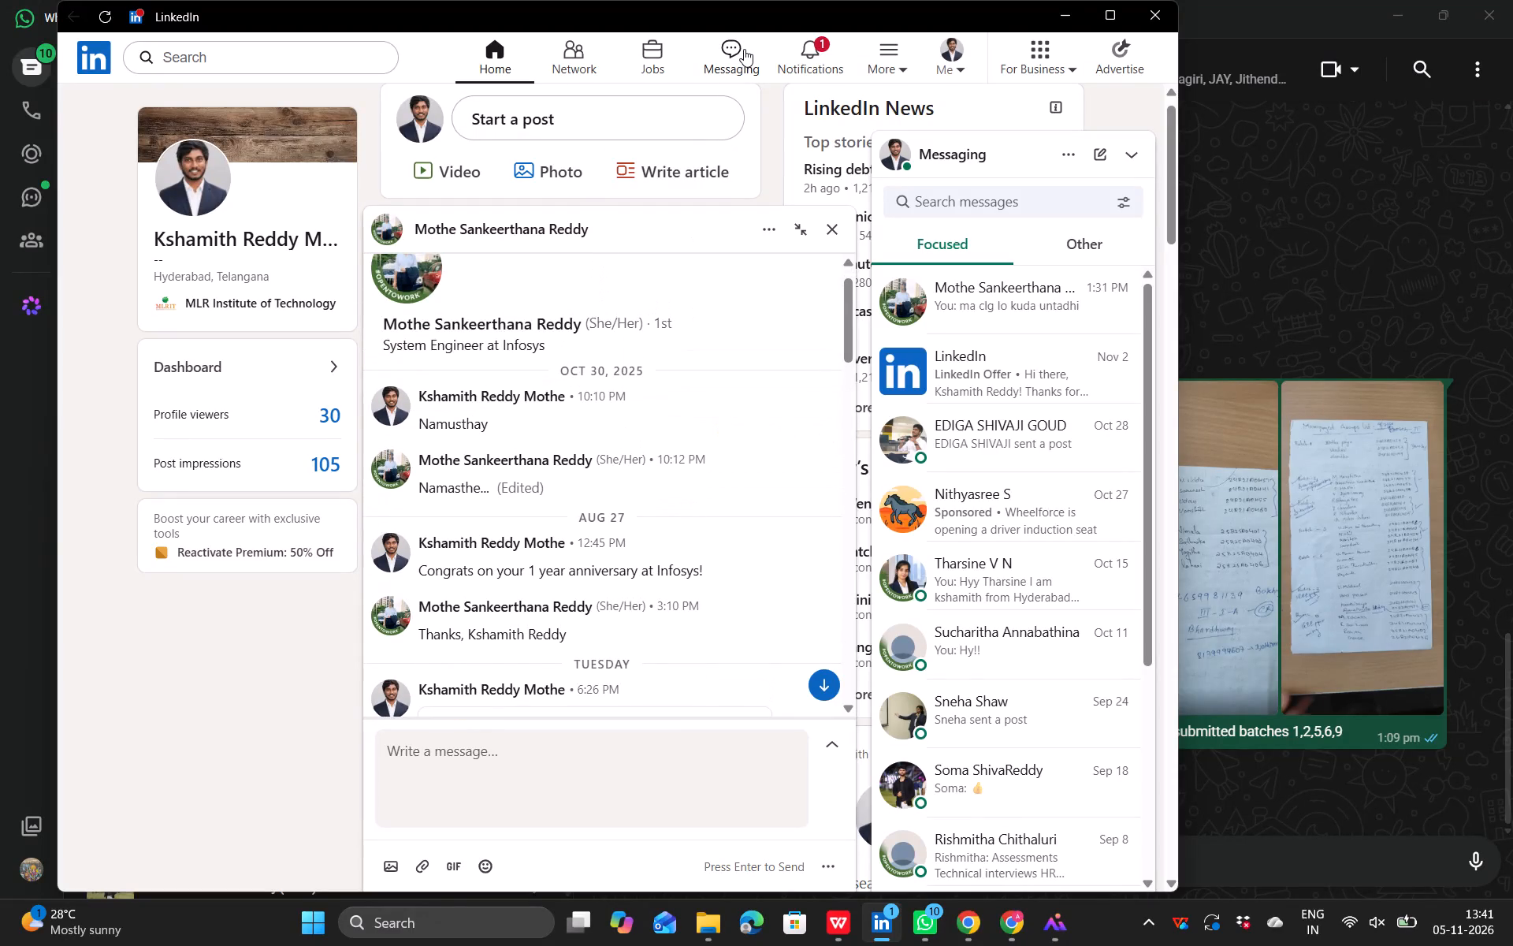
# Open the full Messaging page in LinkedIn to view the most recent conversation.
pyautogui.click(744, 49)
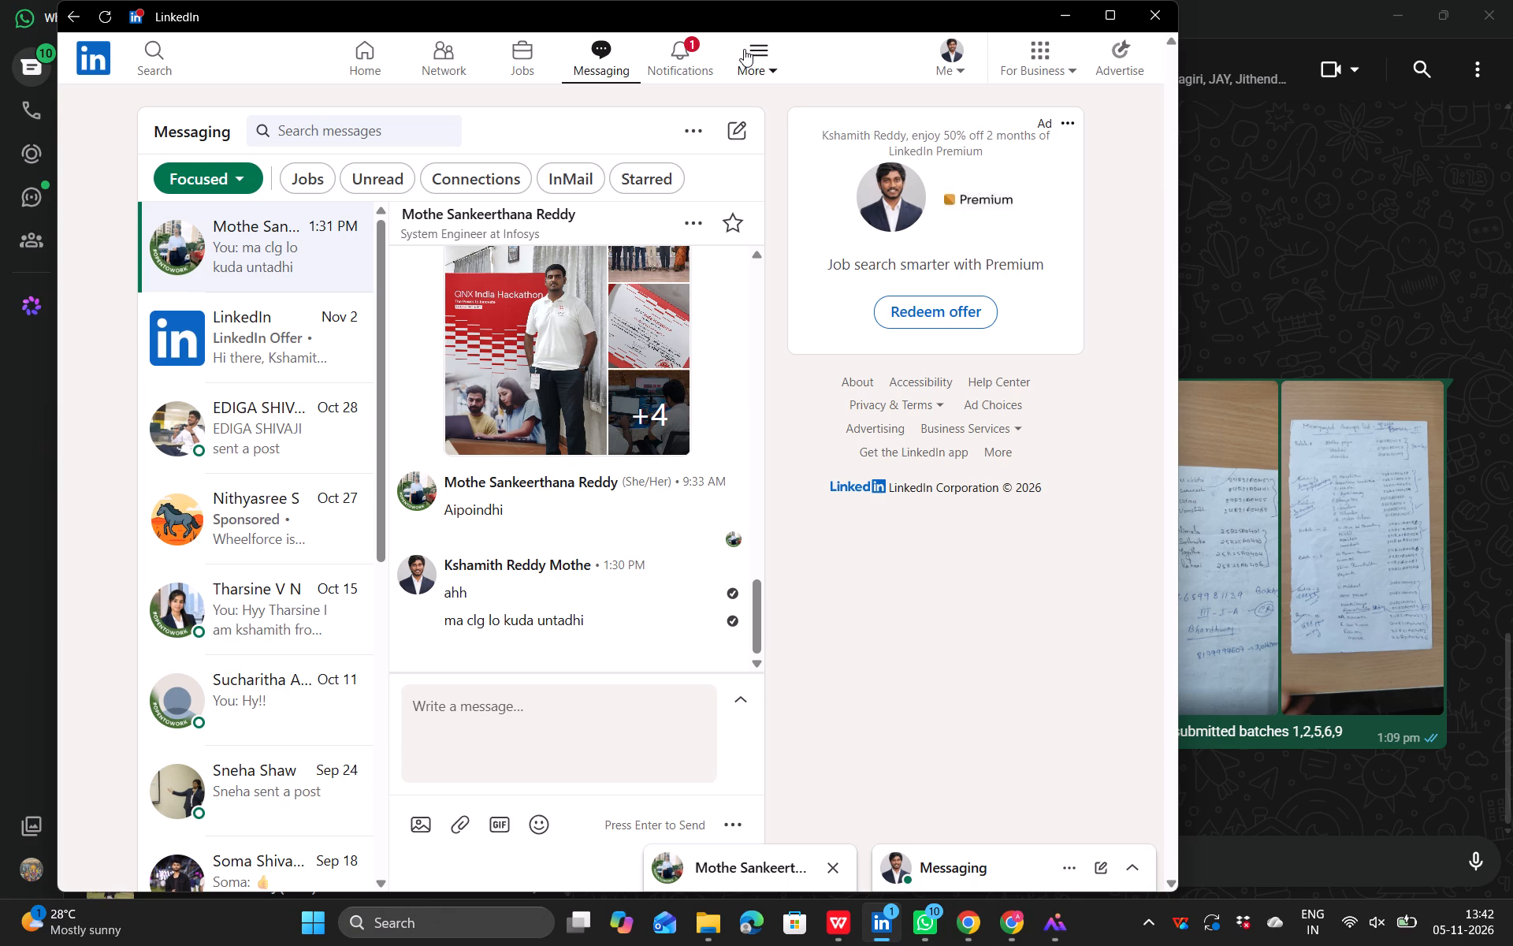
# Go from the LinkedIn conversation to the My Network page.
pyautogui.click(448, 40)
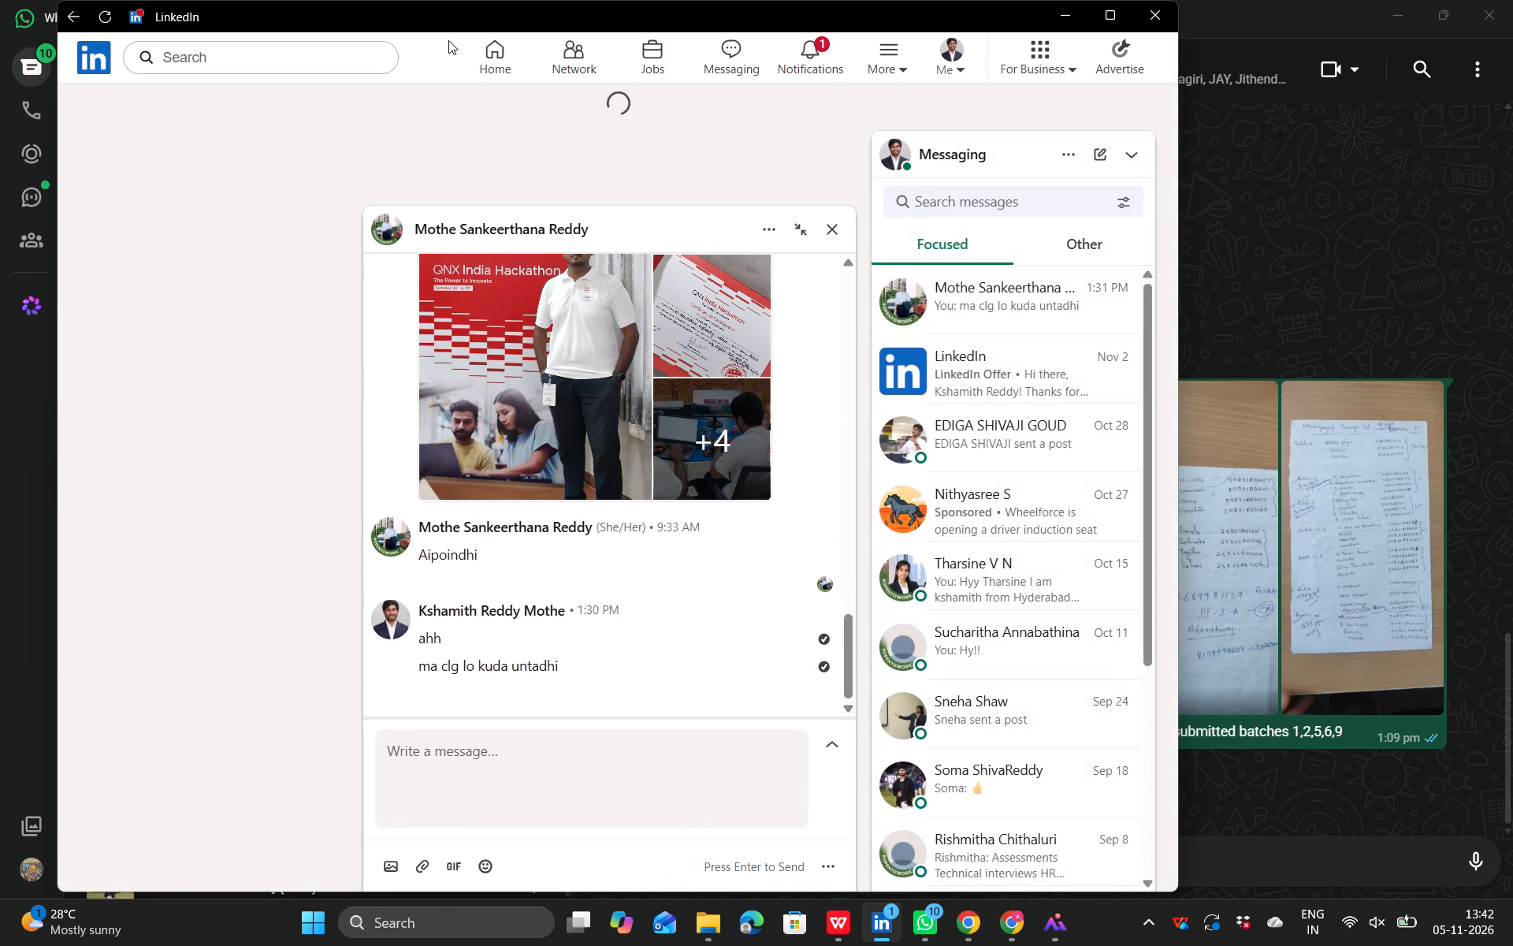
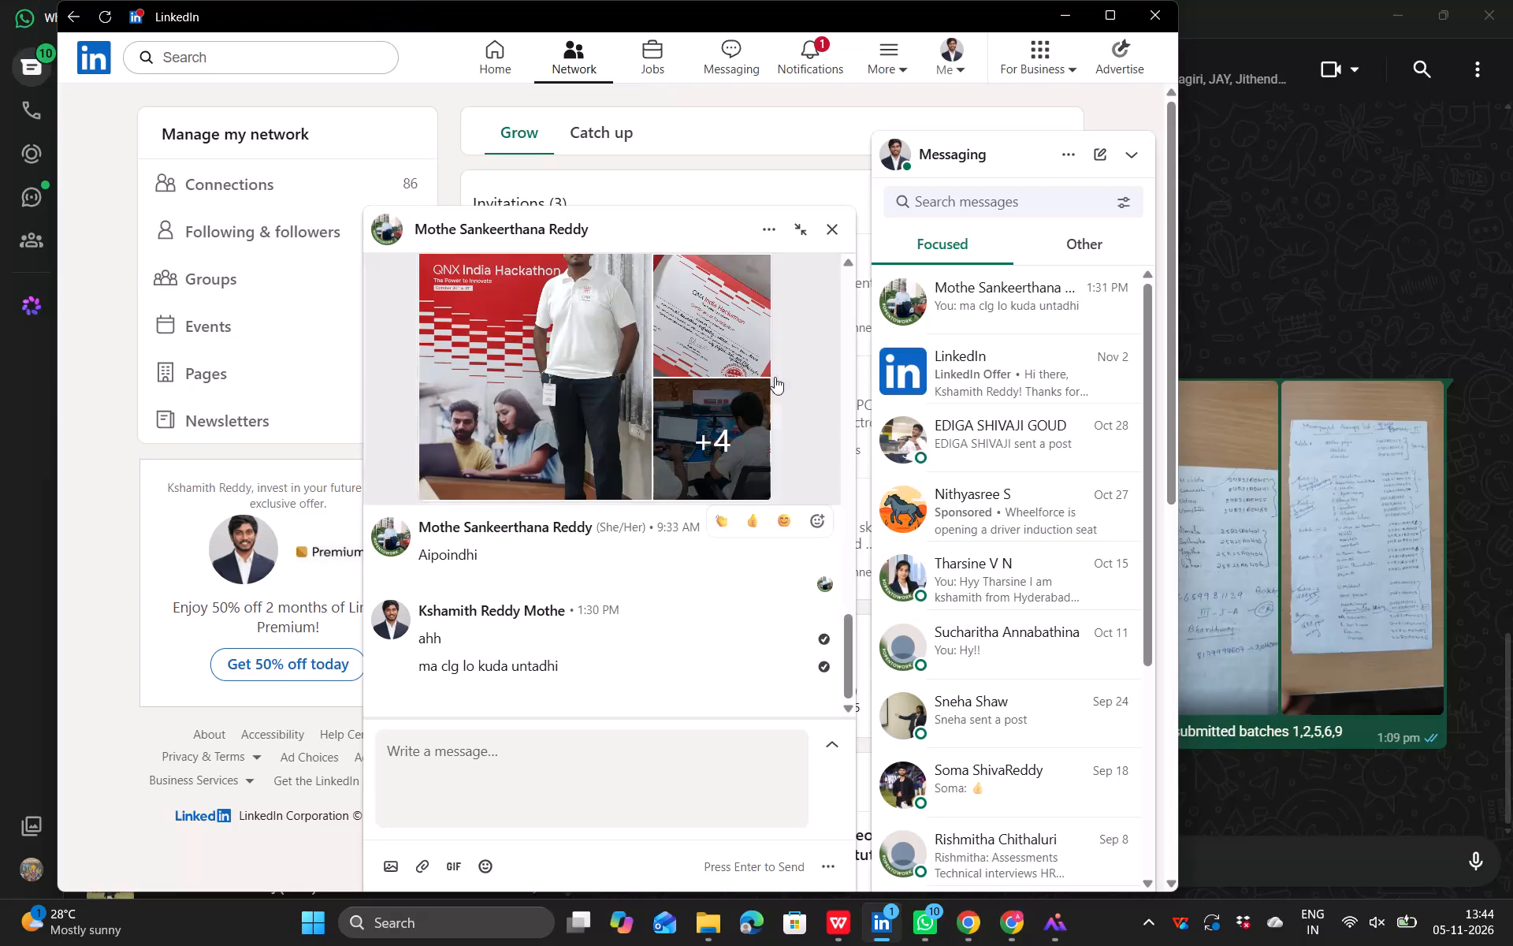
# Go from the My Network page to the LinkedIn notifications page.
pyautogui.click(816, 57)
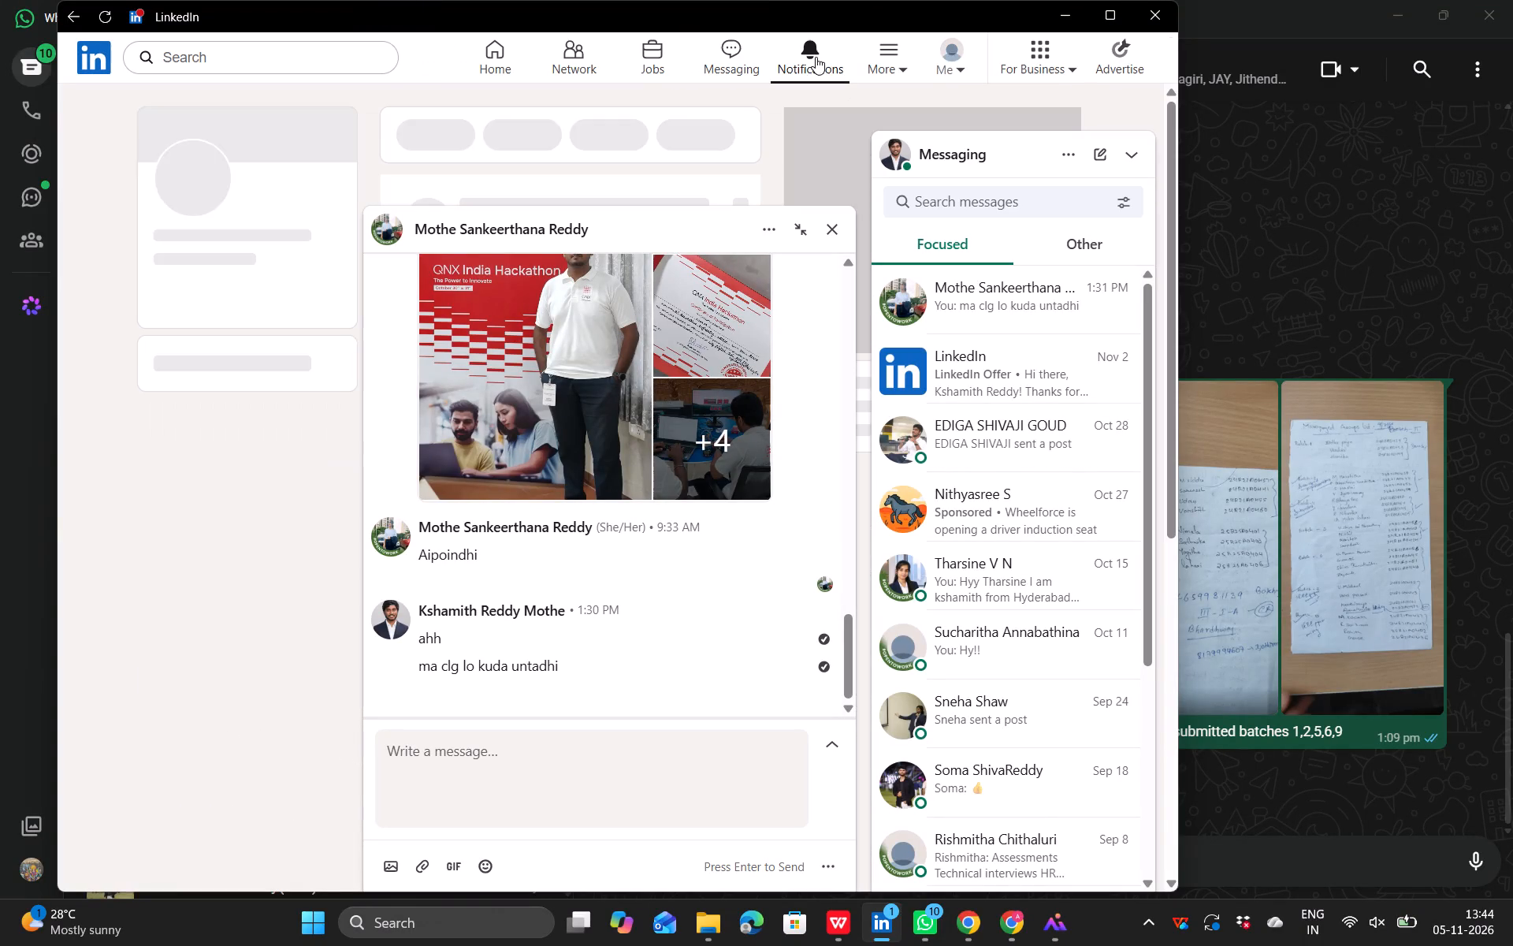
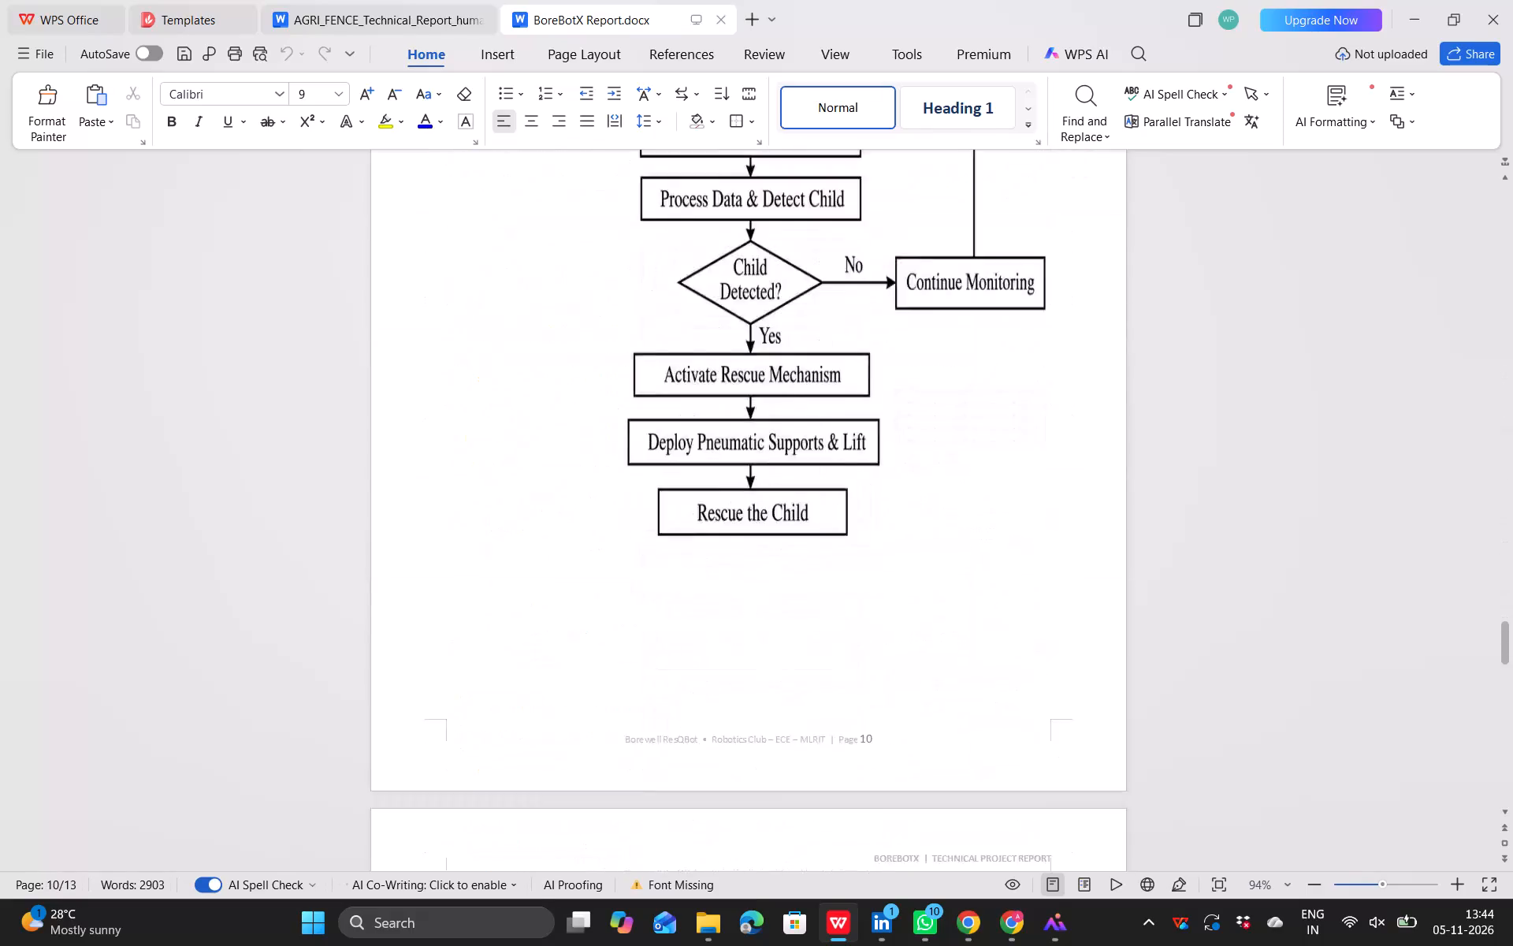
# Skim the BoreBotX report back from its closing sections and references to the cover page.
pyautogui.scroll(2, 808, 646)
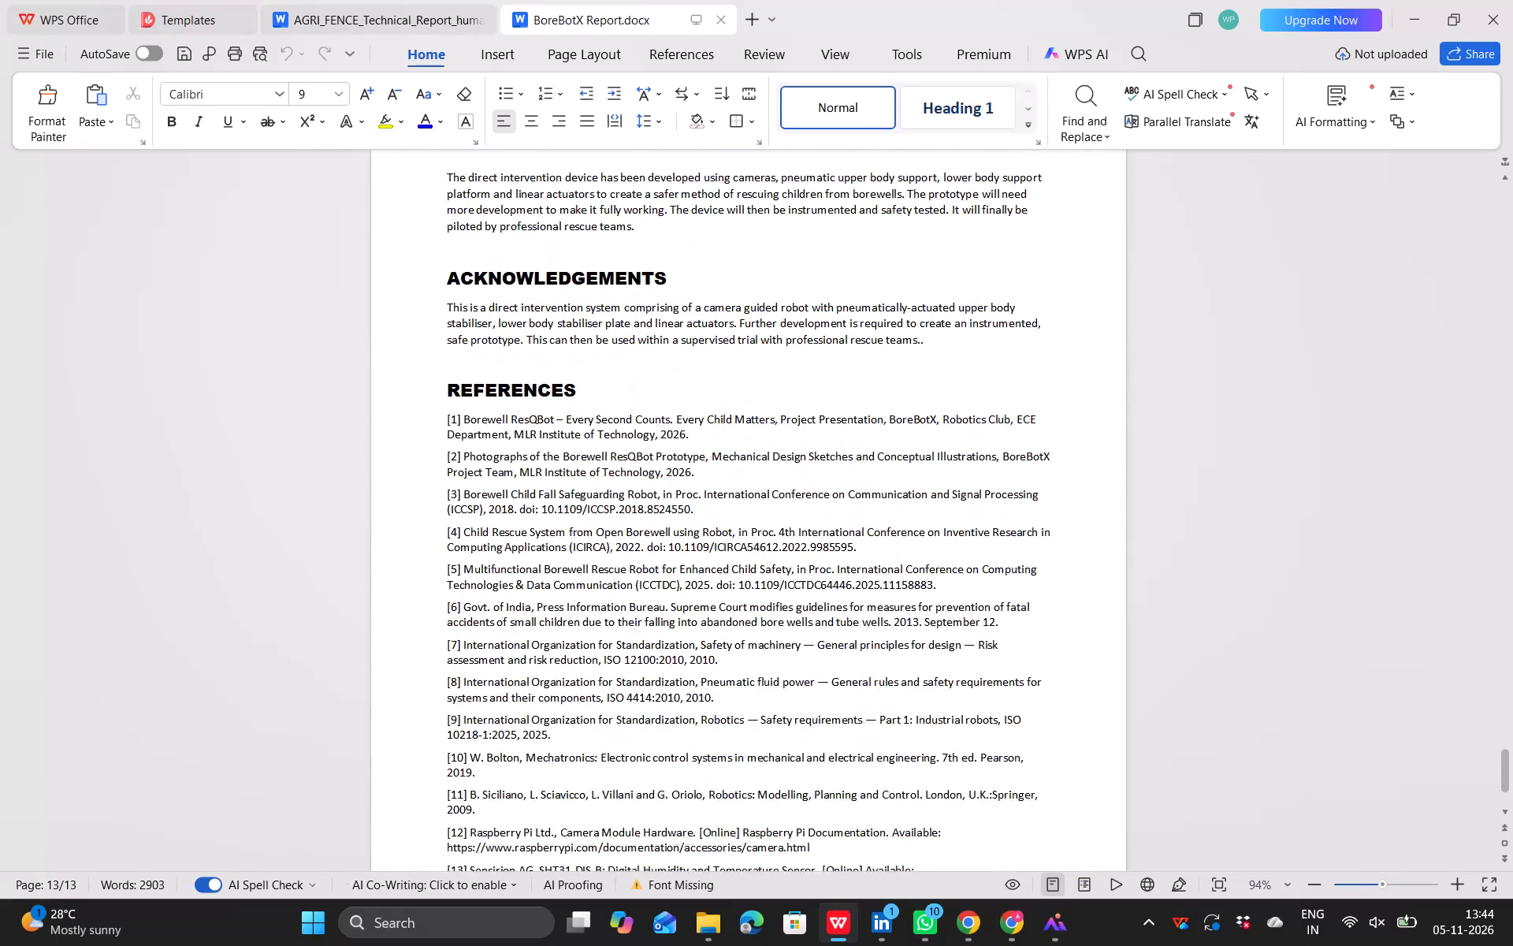
pyautogui.scroll(11, 808, 646)
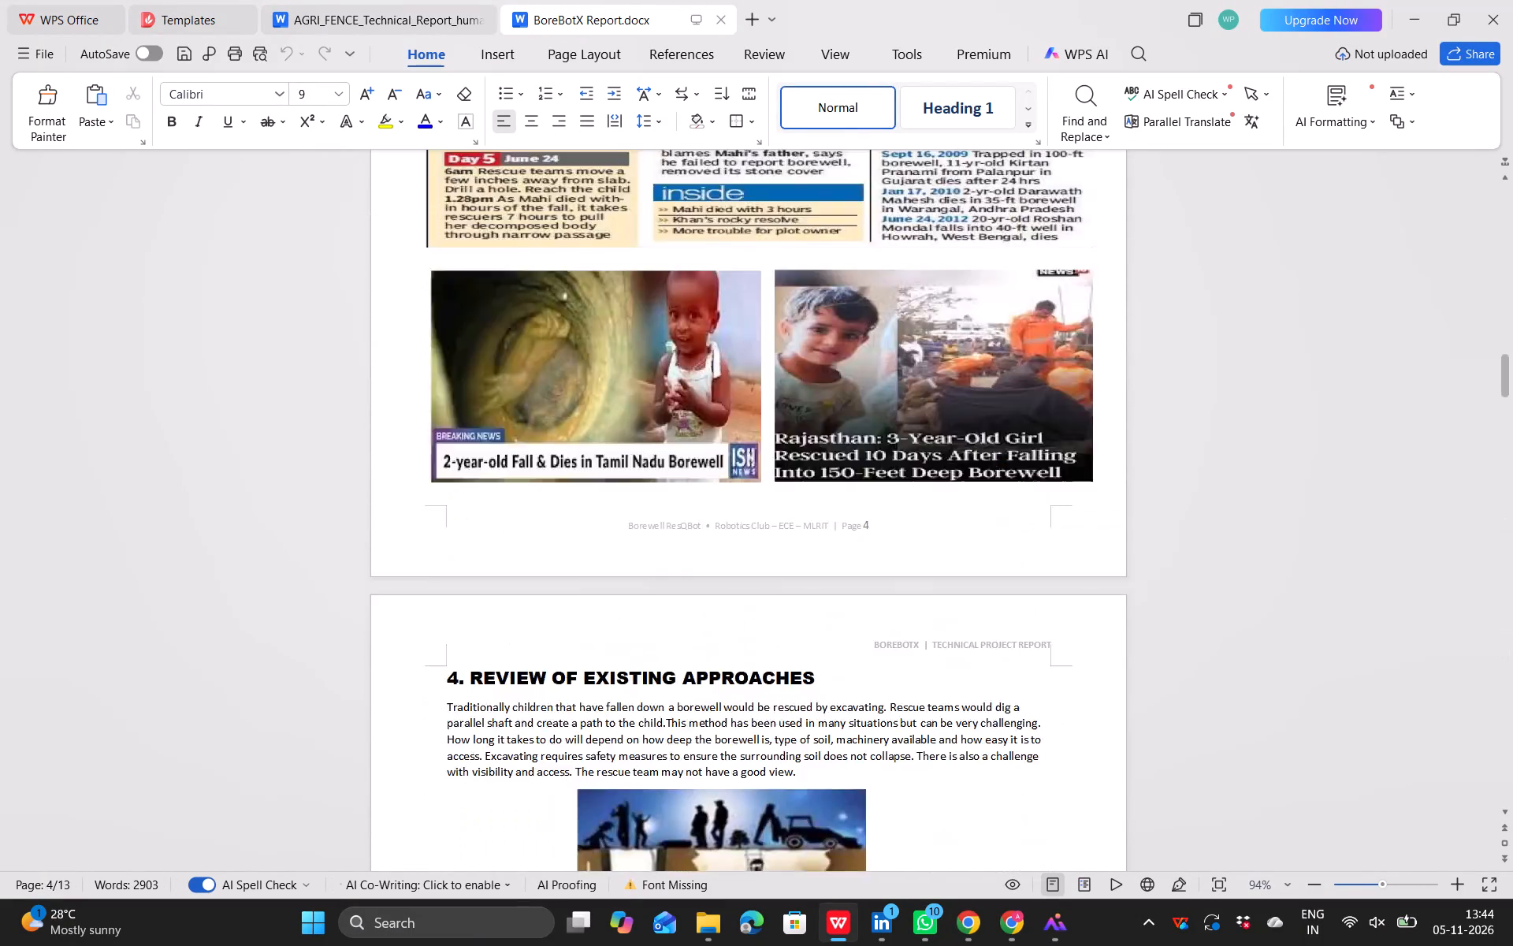
pyautogui.scroll(7, 808, 646)
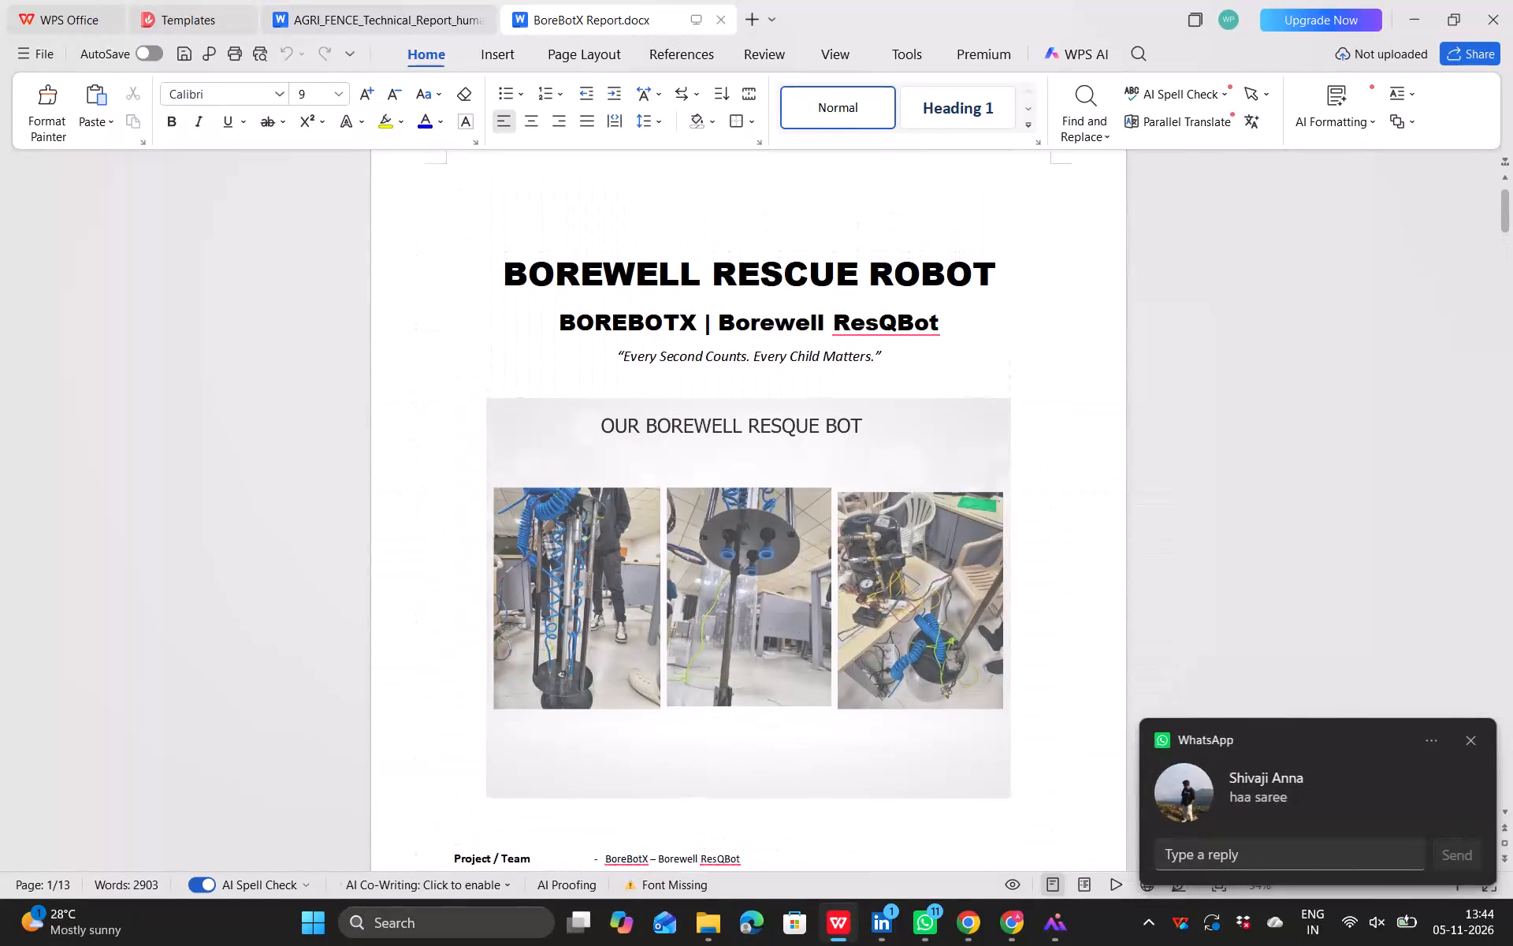
pyautogui.scroll(1, 808, 646)
# Review the report from the cover page details through document control, contents, abstract and objectives to section 3, Background and Problem Statement.
pyautogui.scroll(-1, 808, 646)
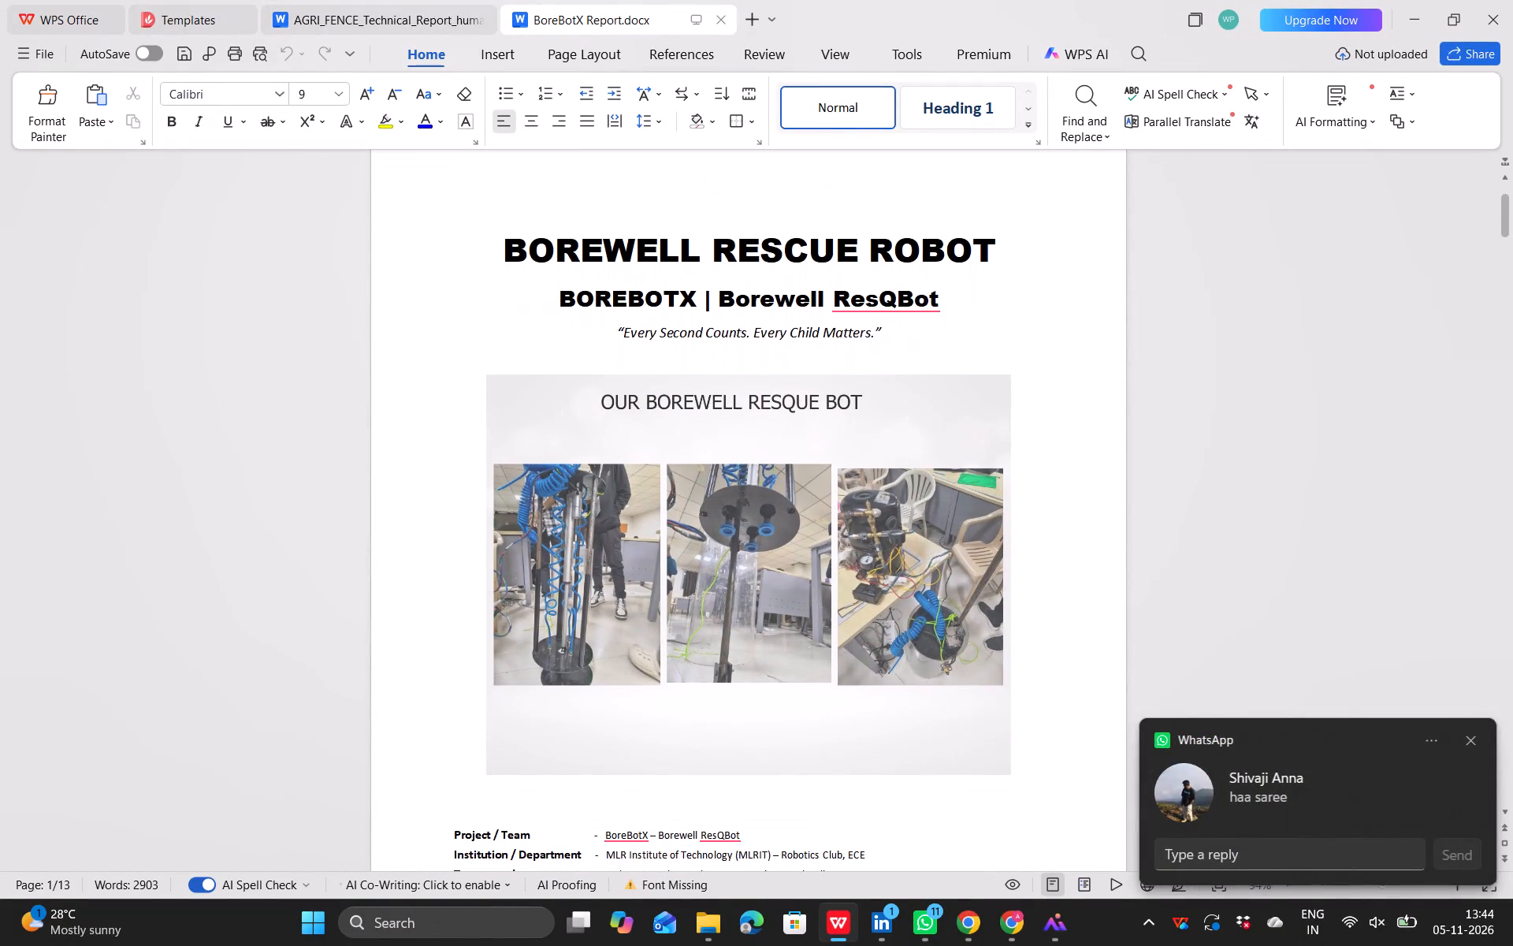
pyautogui.scroll(-5, 808, 646)
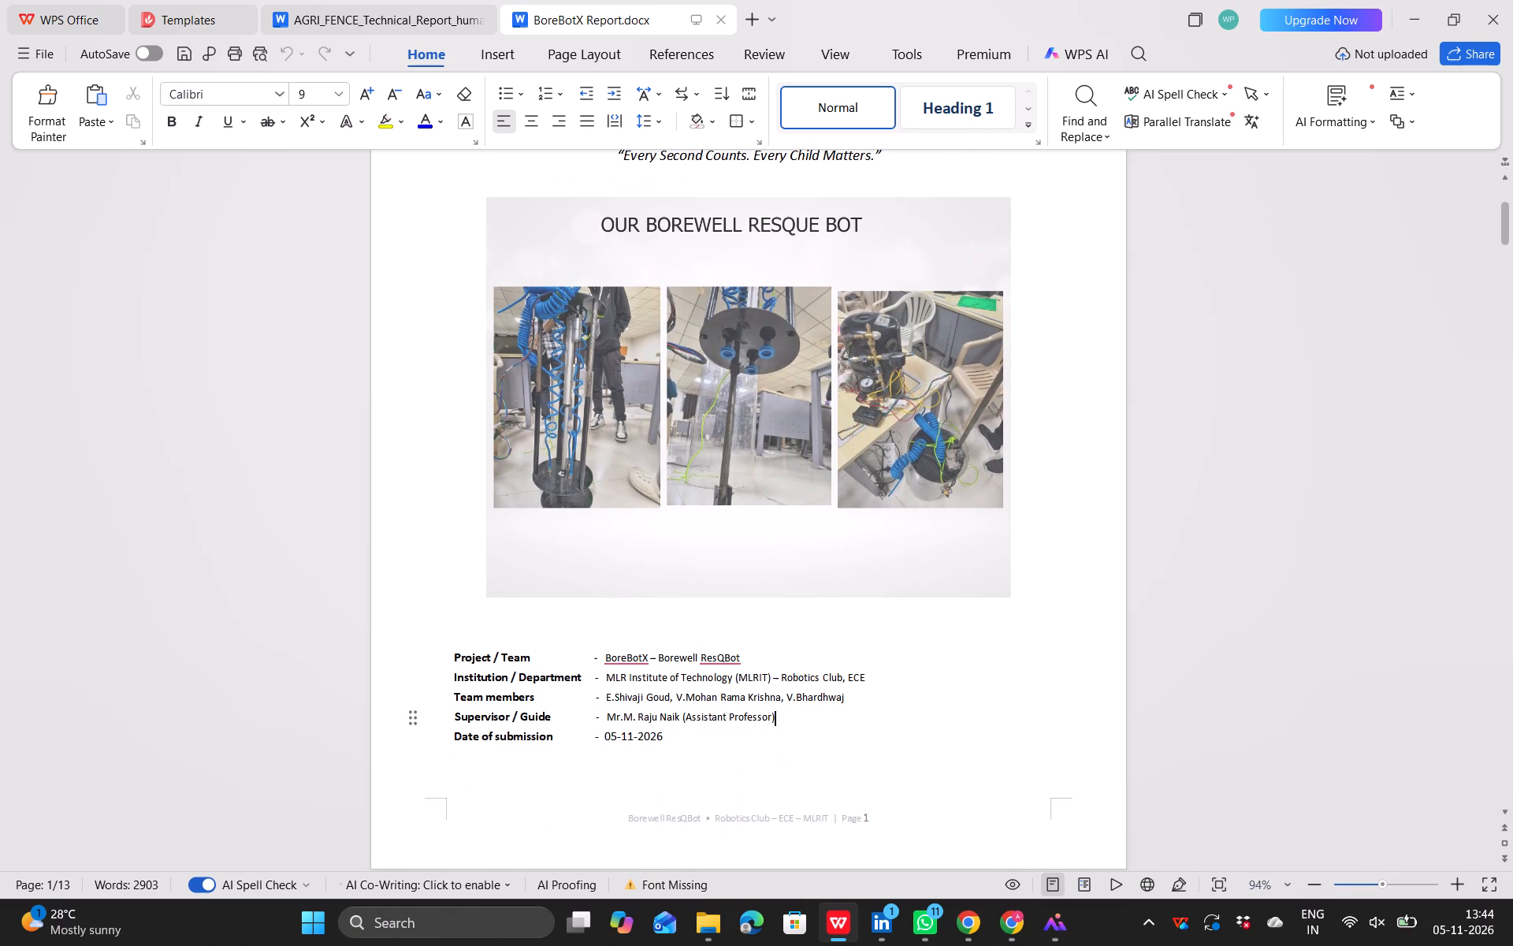
pyautogui.scroll(-8, 808, 646)
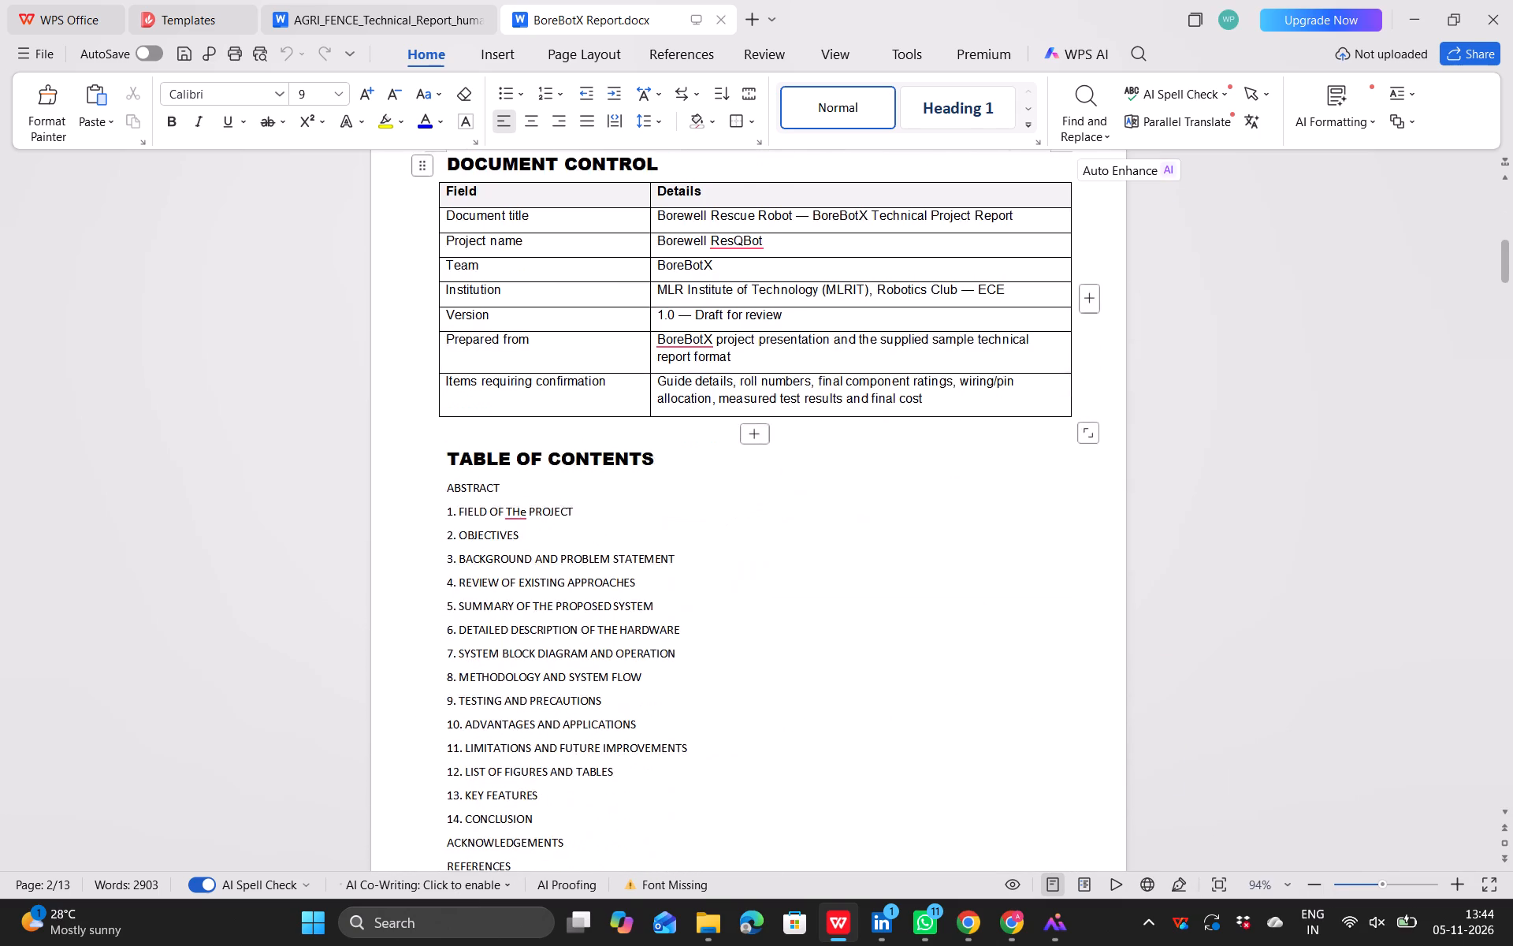
pyautogui.scroll(-7, 808, 646)
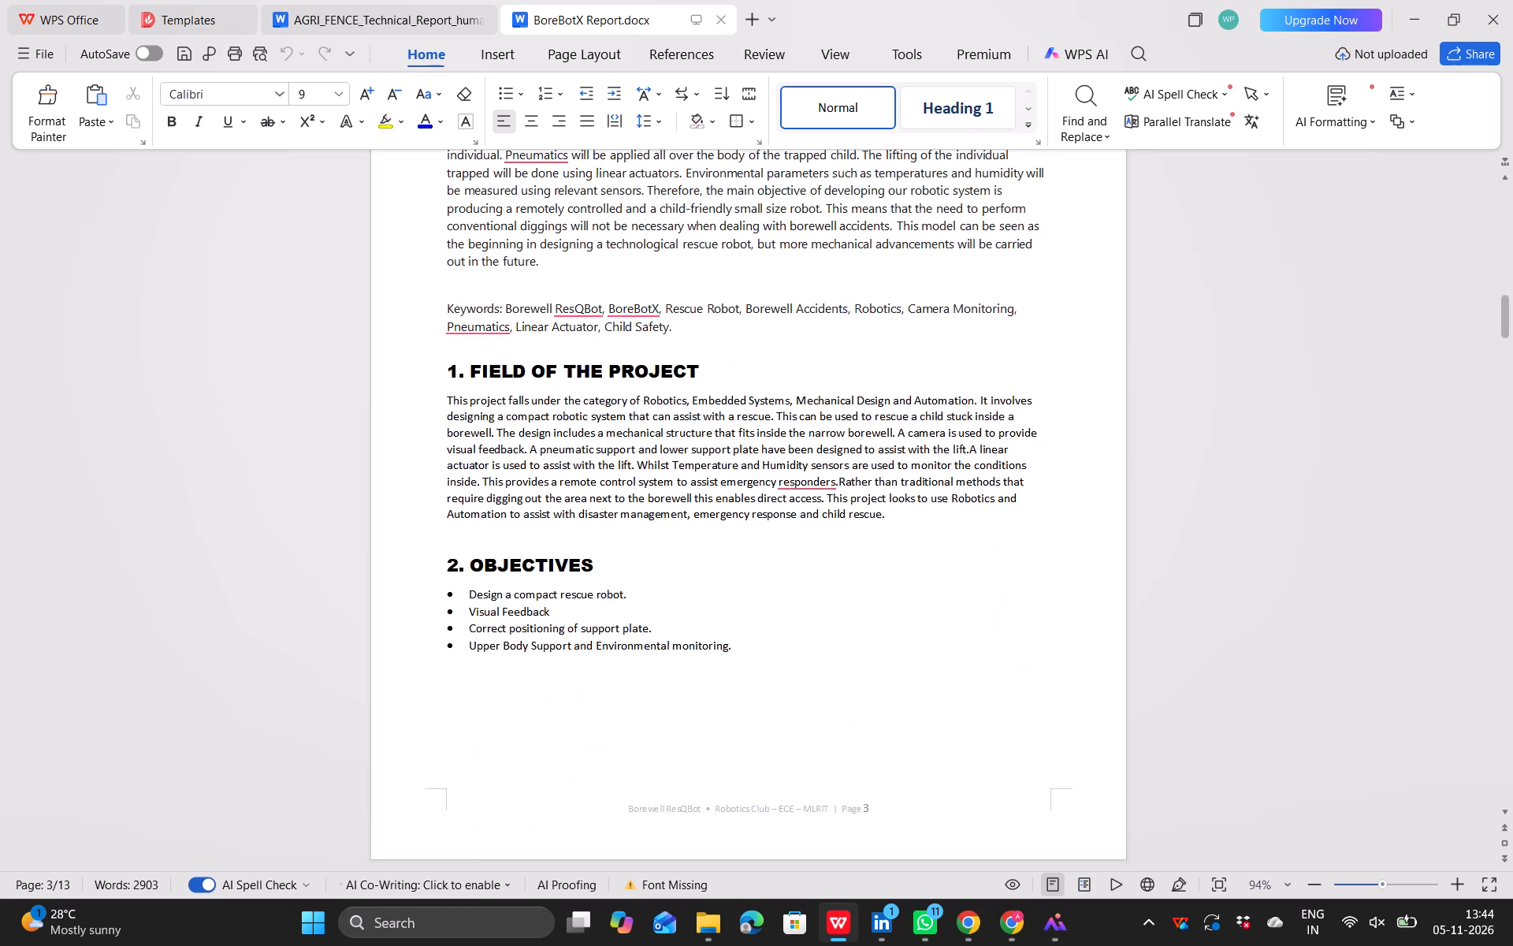
pyautogui.scroll(-5, 808, 646)
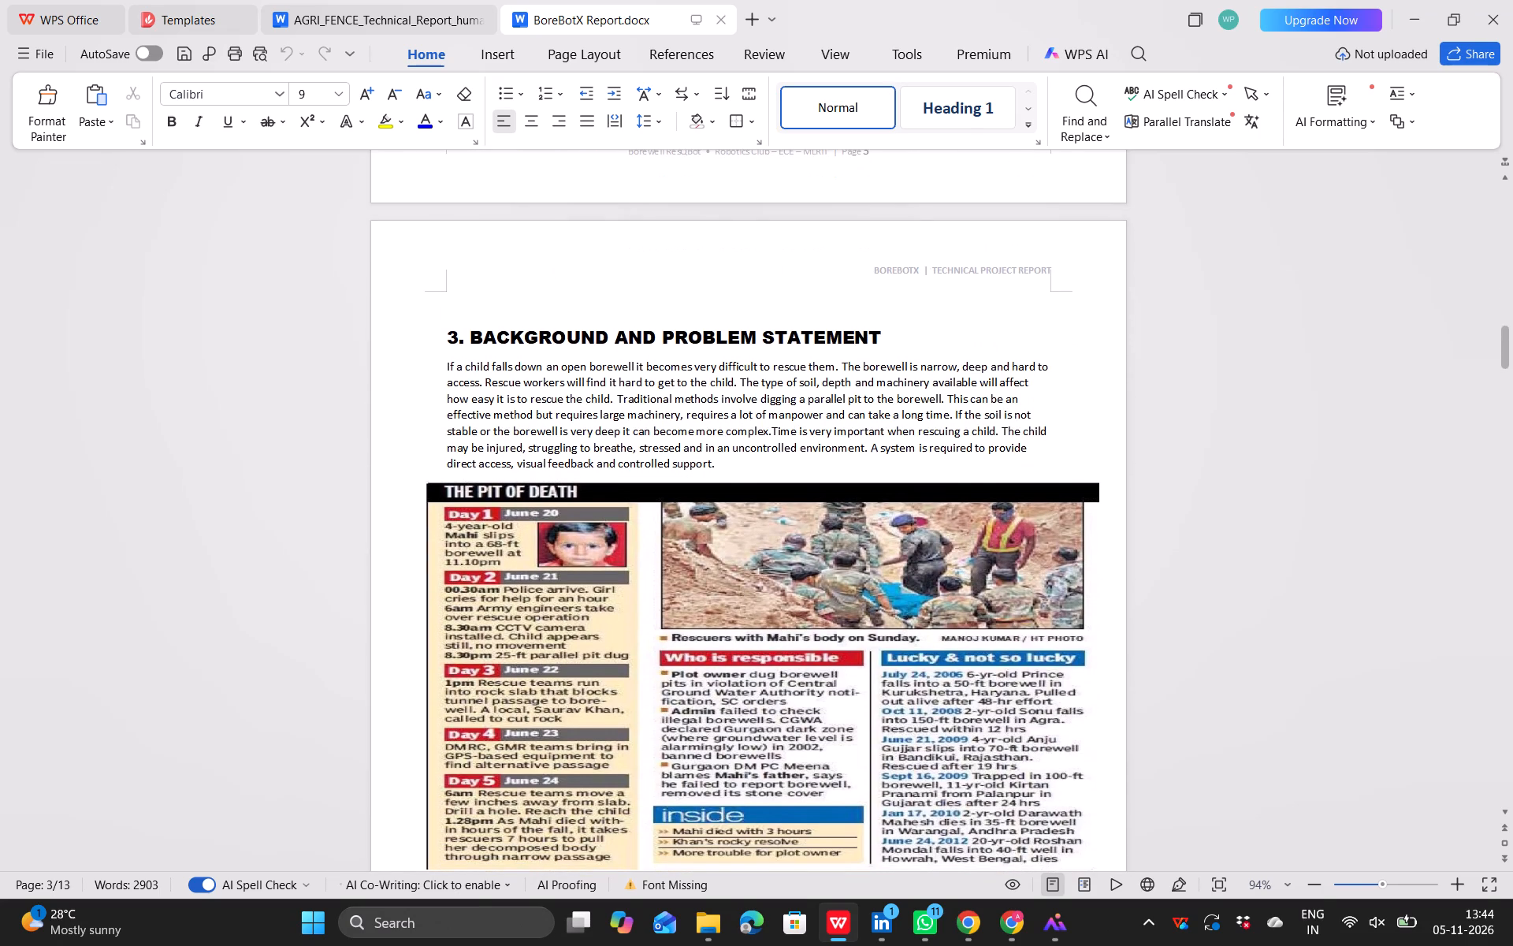
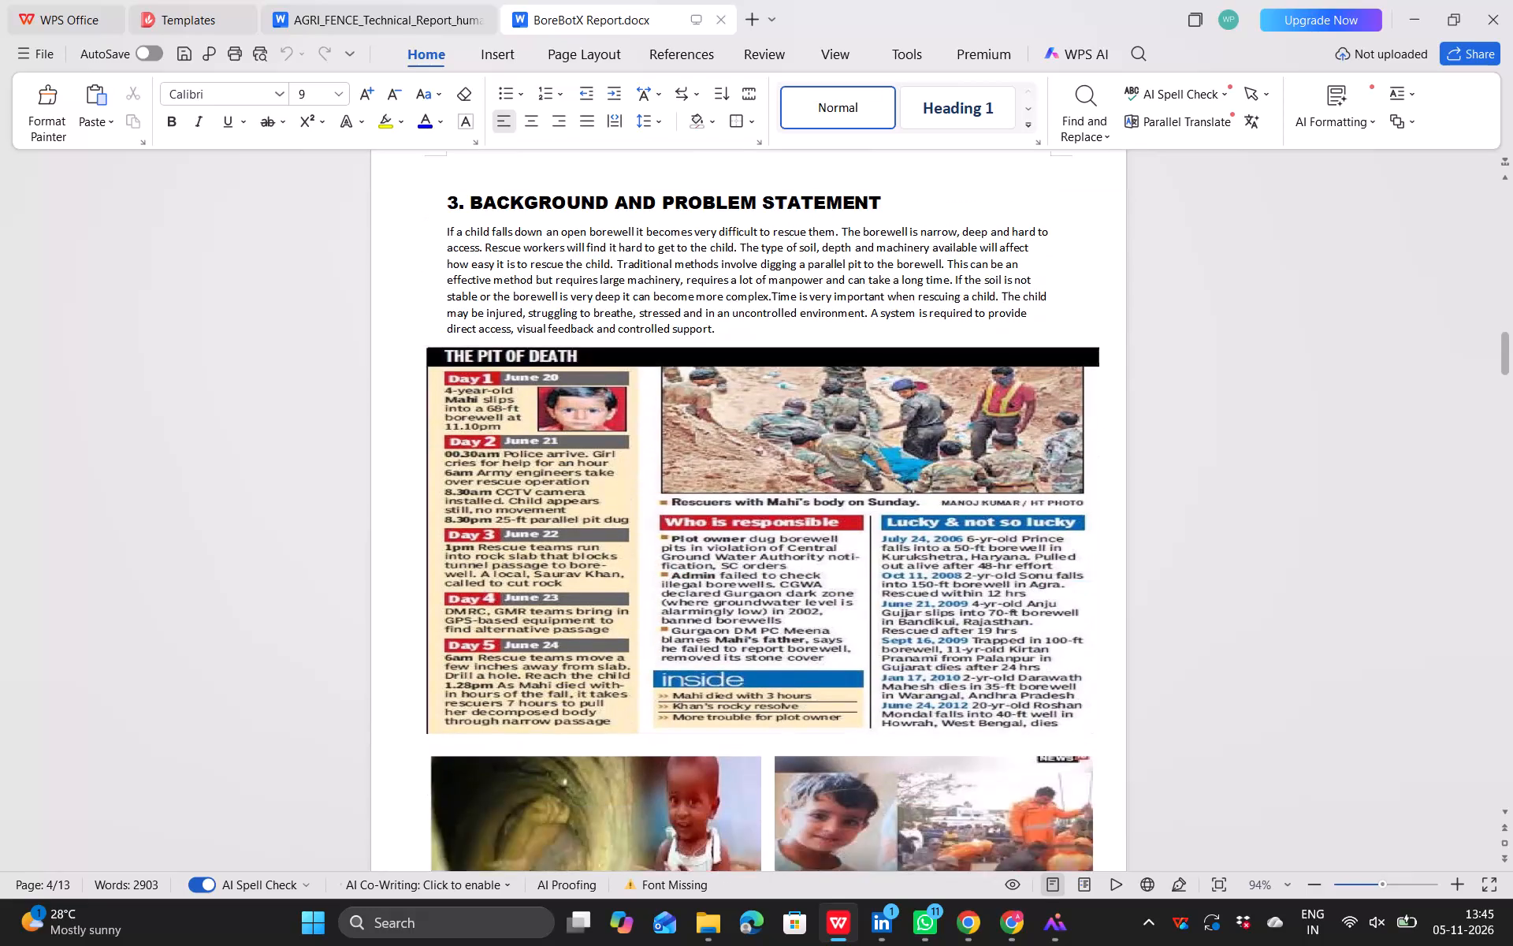
# Look through the BoreBotX report's abstract, objectives, problem statement, existing approaches, proposed system and opening hardware sections.
pyautogui.scroll(-8, 808, 646)
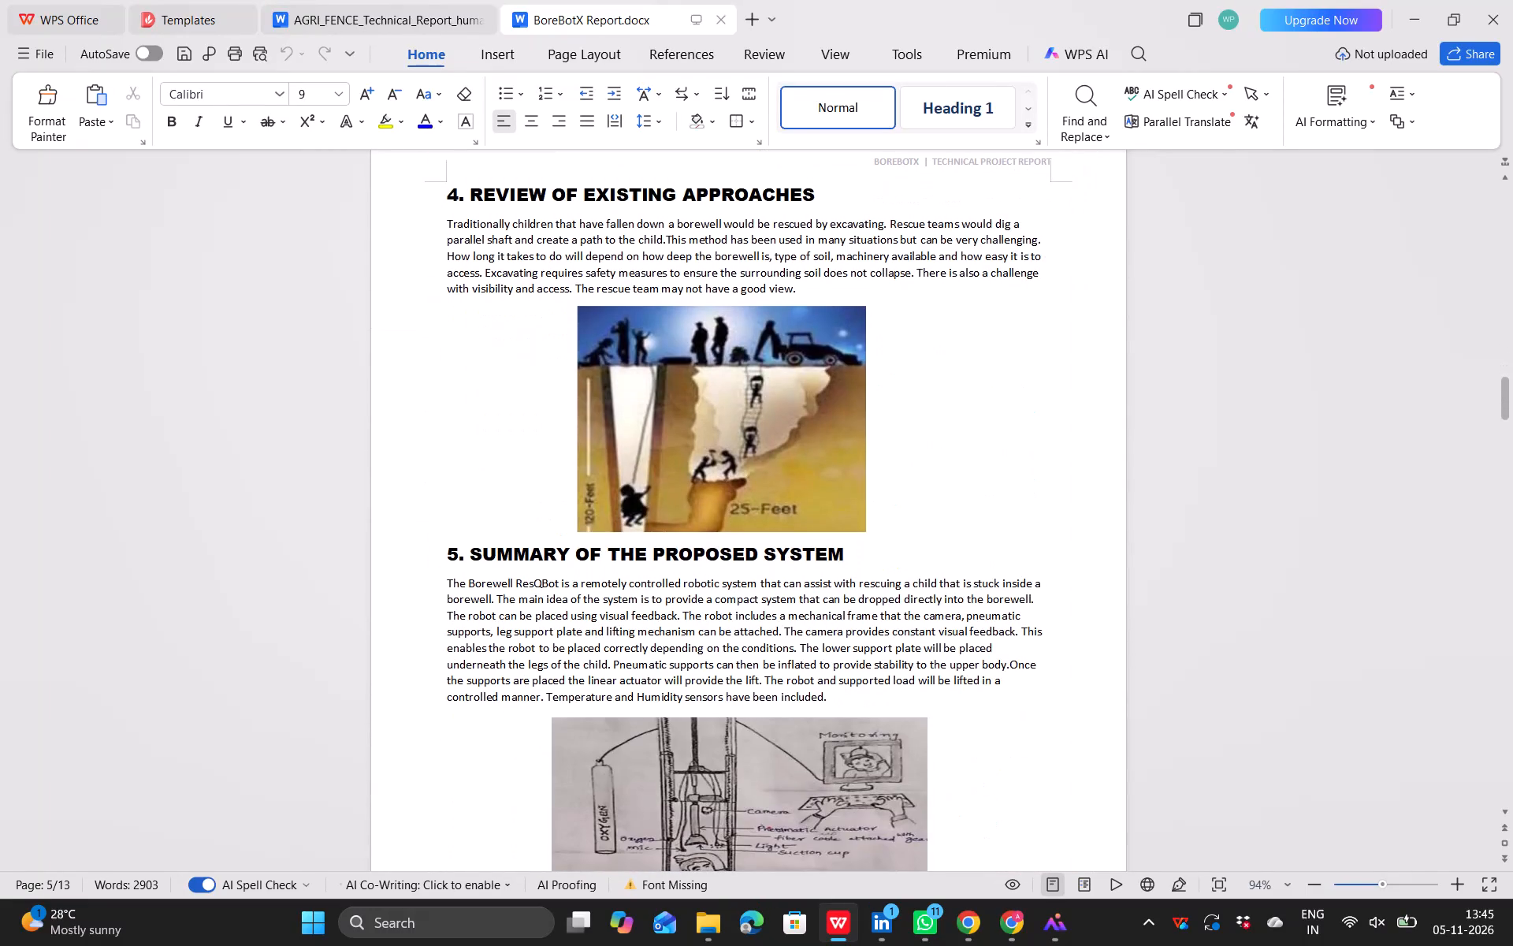
pyautogui.scroll(-9, 808, 646)
pyautogui.scroll(1, 808, 646)
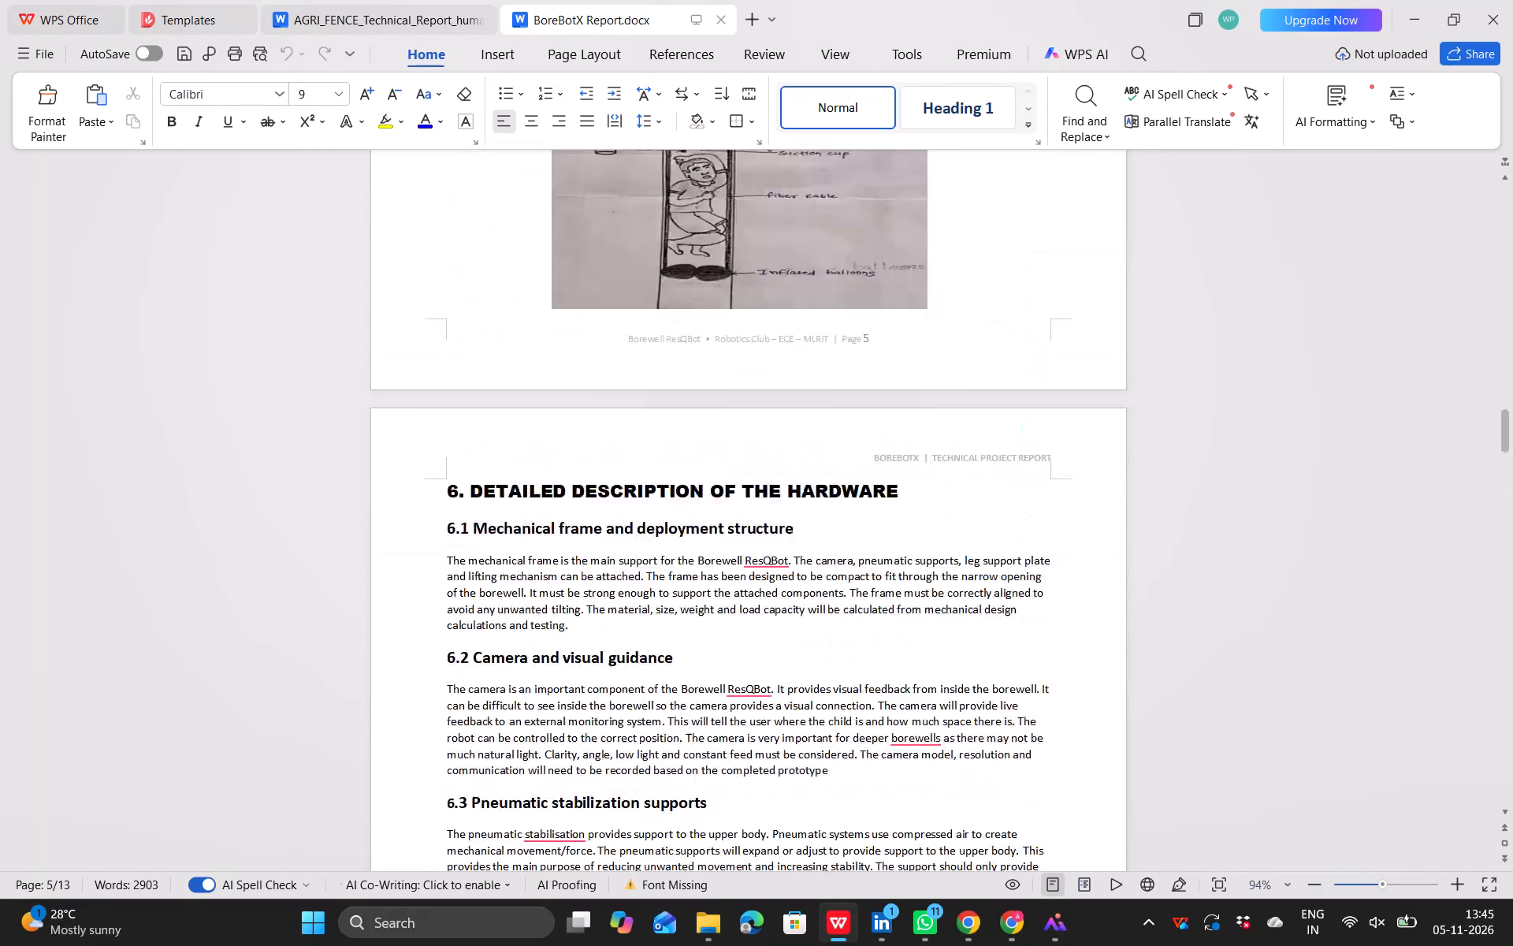
pyautogui.scroll(-1, 808, 646)
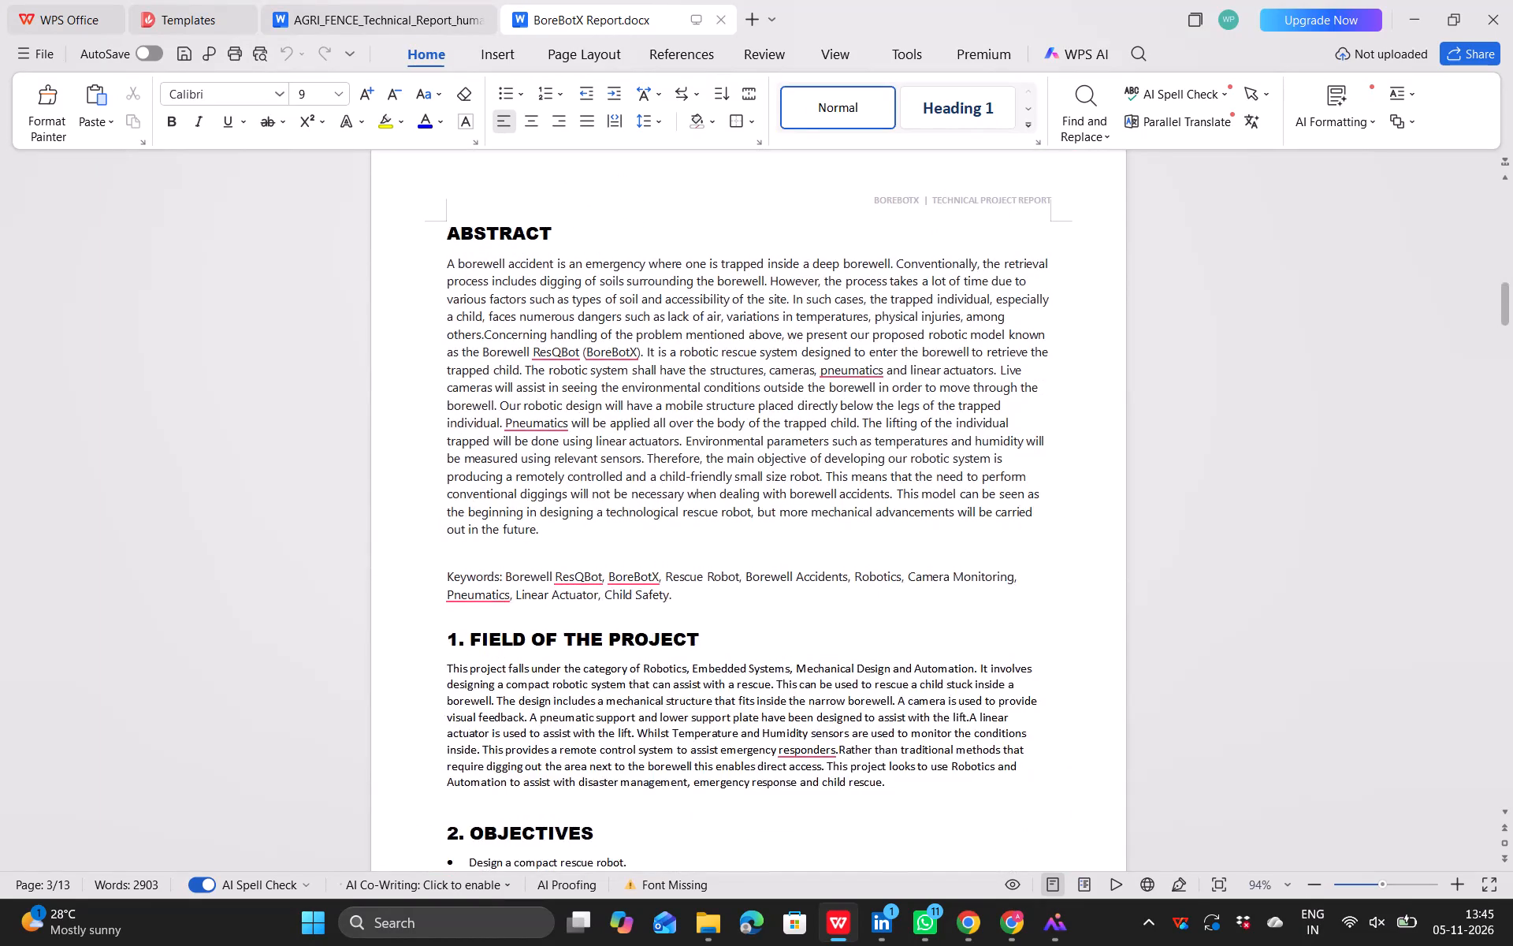
pyautogui.scroll(-2, 808, 646)
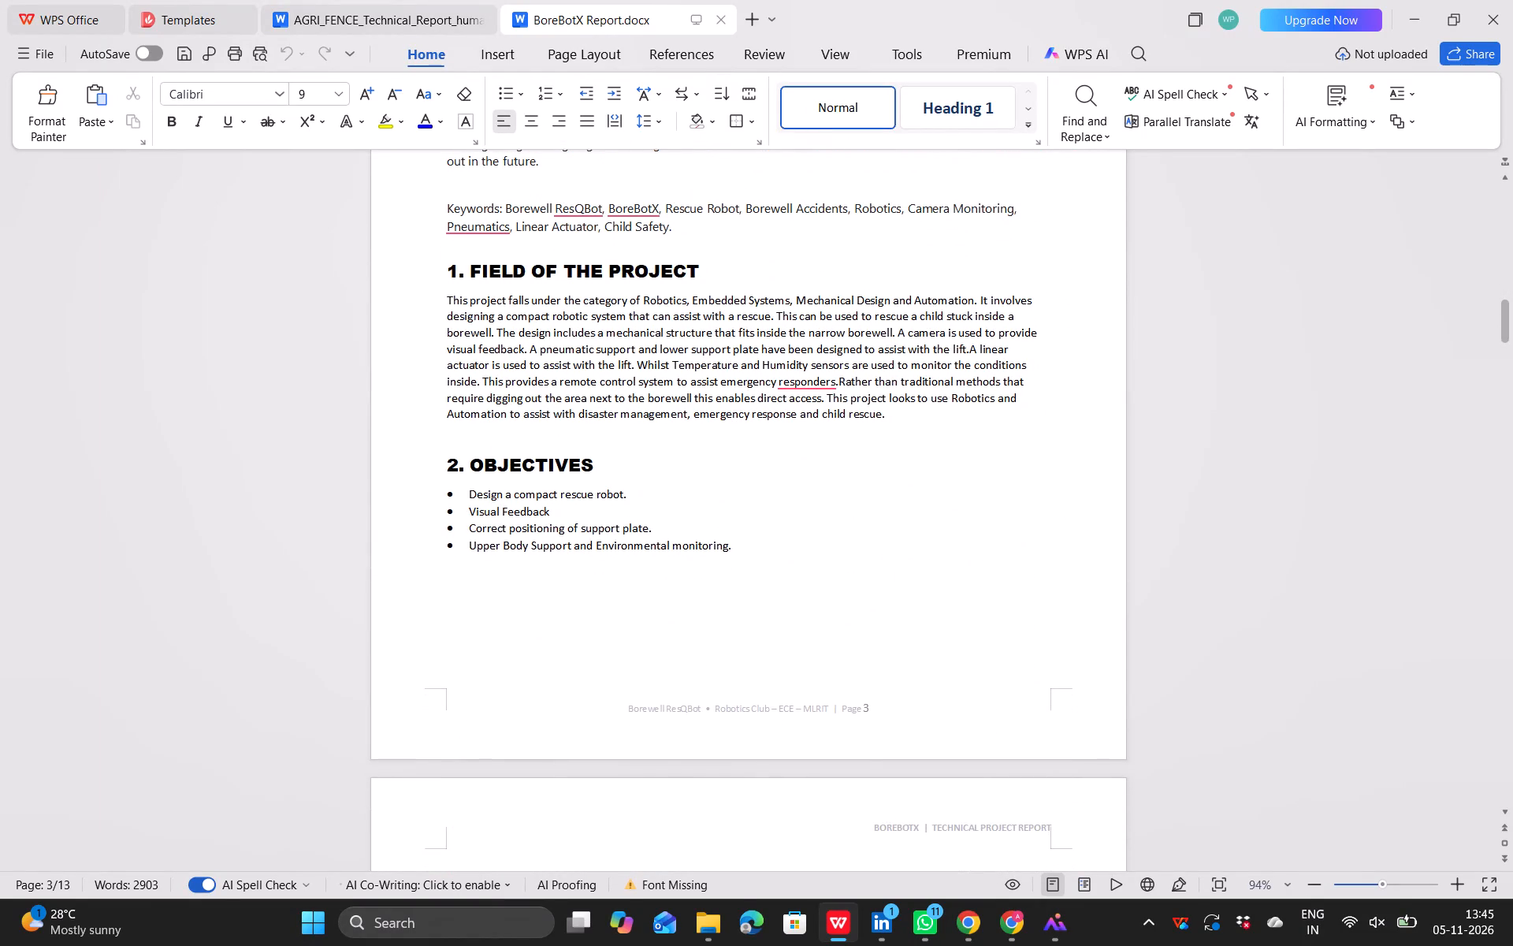
pyautogui.scroll(-4, 808, 646)
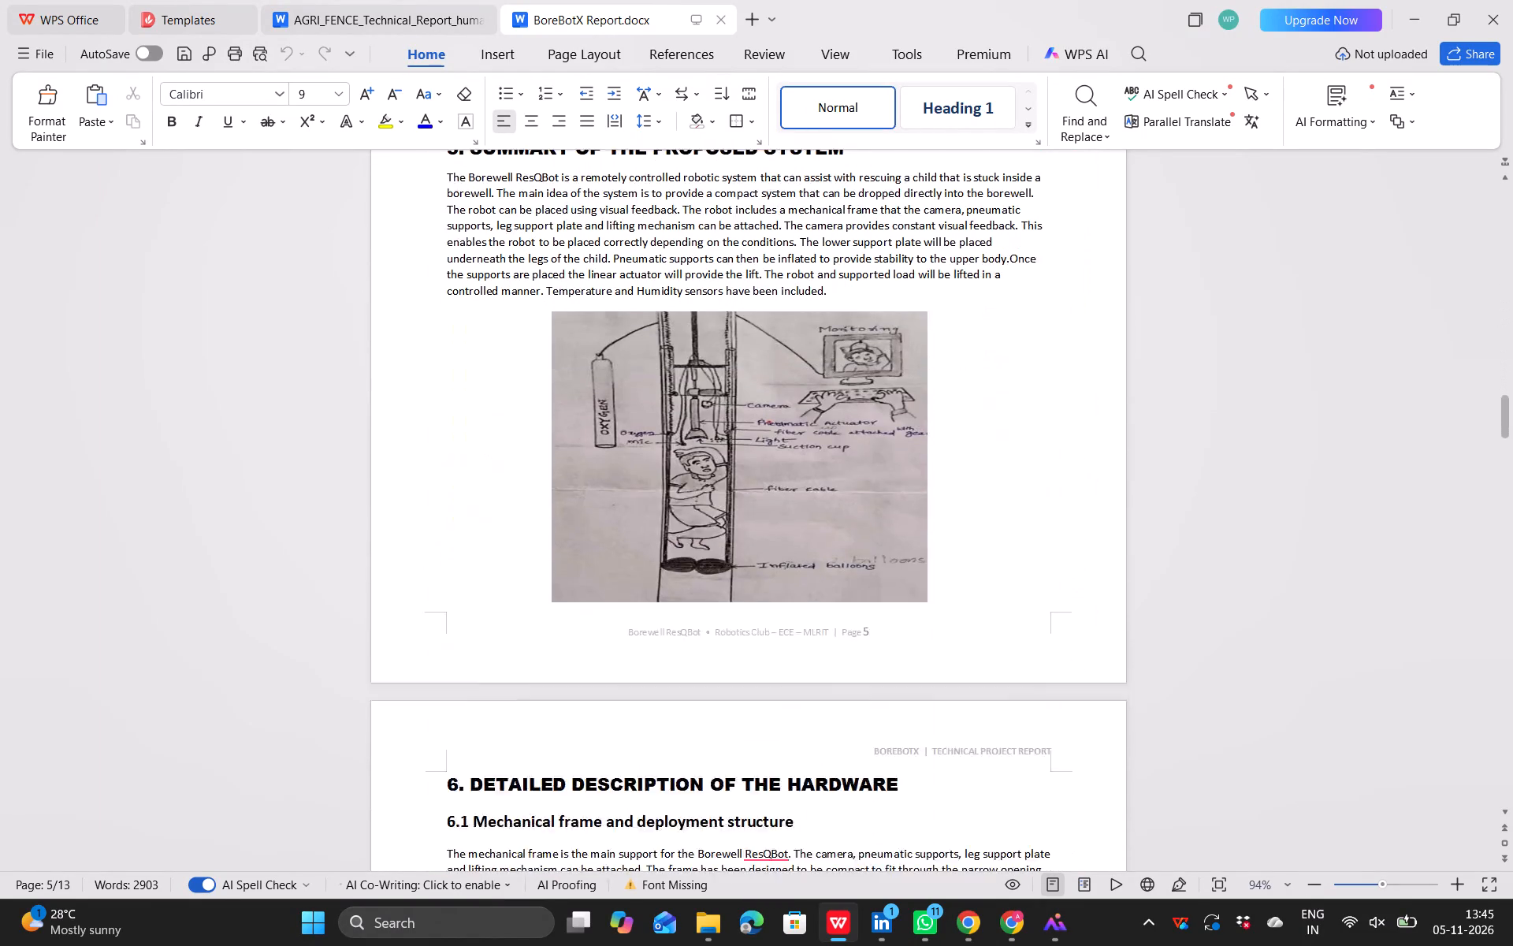
# Examine the references list on the report's last page, checking the ends of entries 13, 12 and 11.
pyautogui.scroll(-10, 808, 646)
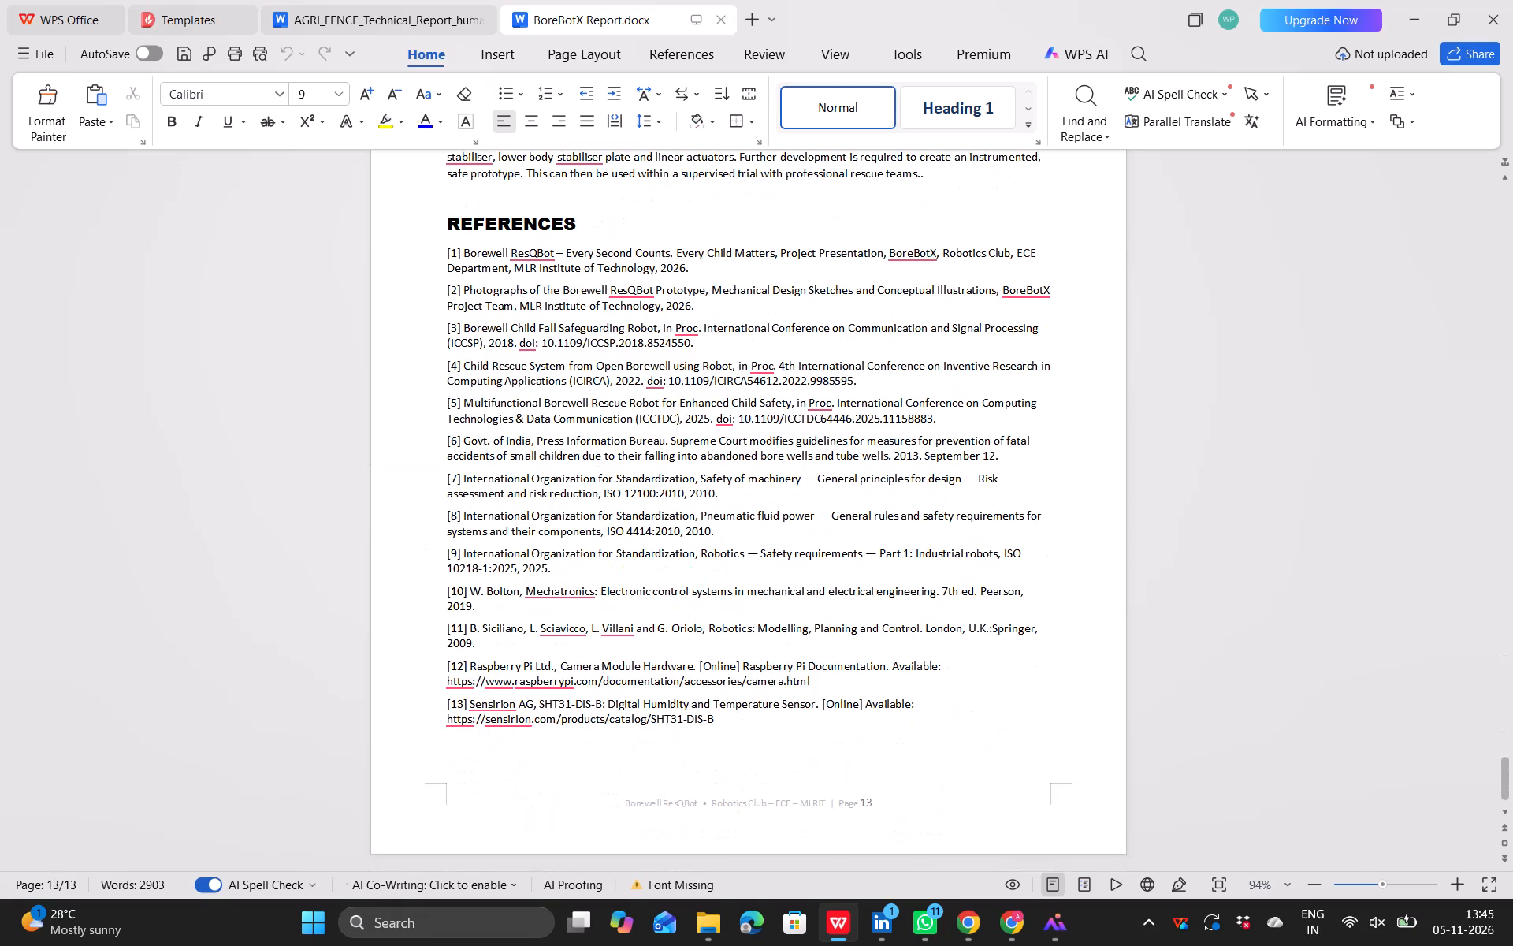
pyautogui.scroll(-2, 808, 646)
pyautogui.click(715, 725)
pyautogui.click(823, 676)
pyautogui.click(490, 654)
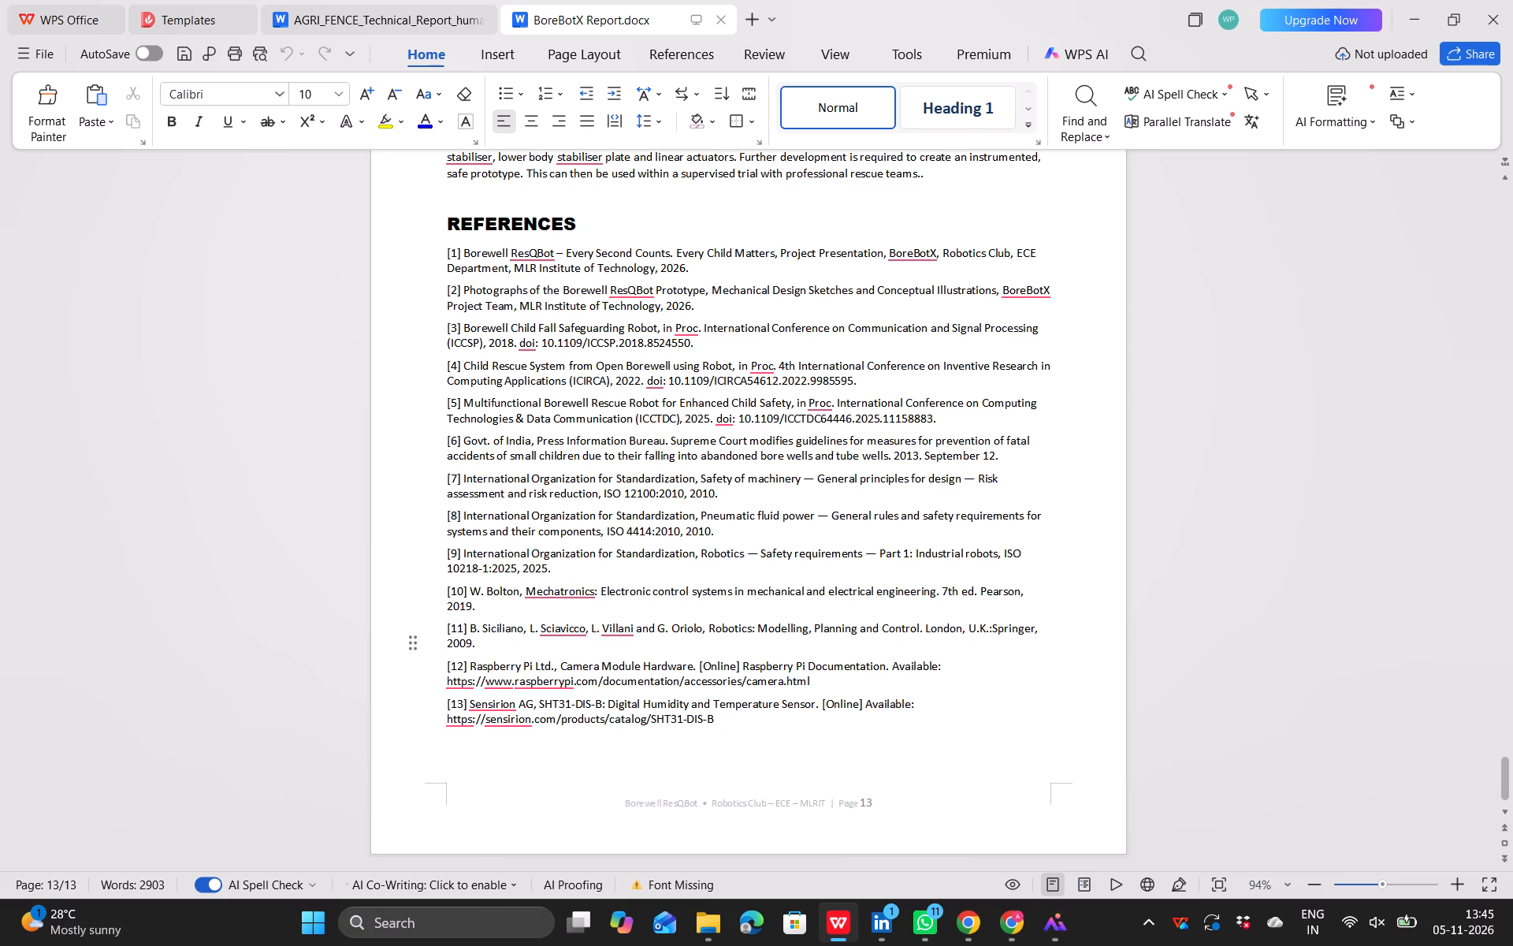
pyautogui.scroll(-4, 490, 654)
pyautogui.scroll(1, 490, 654)
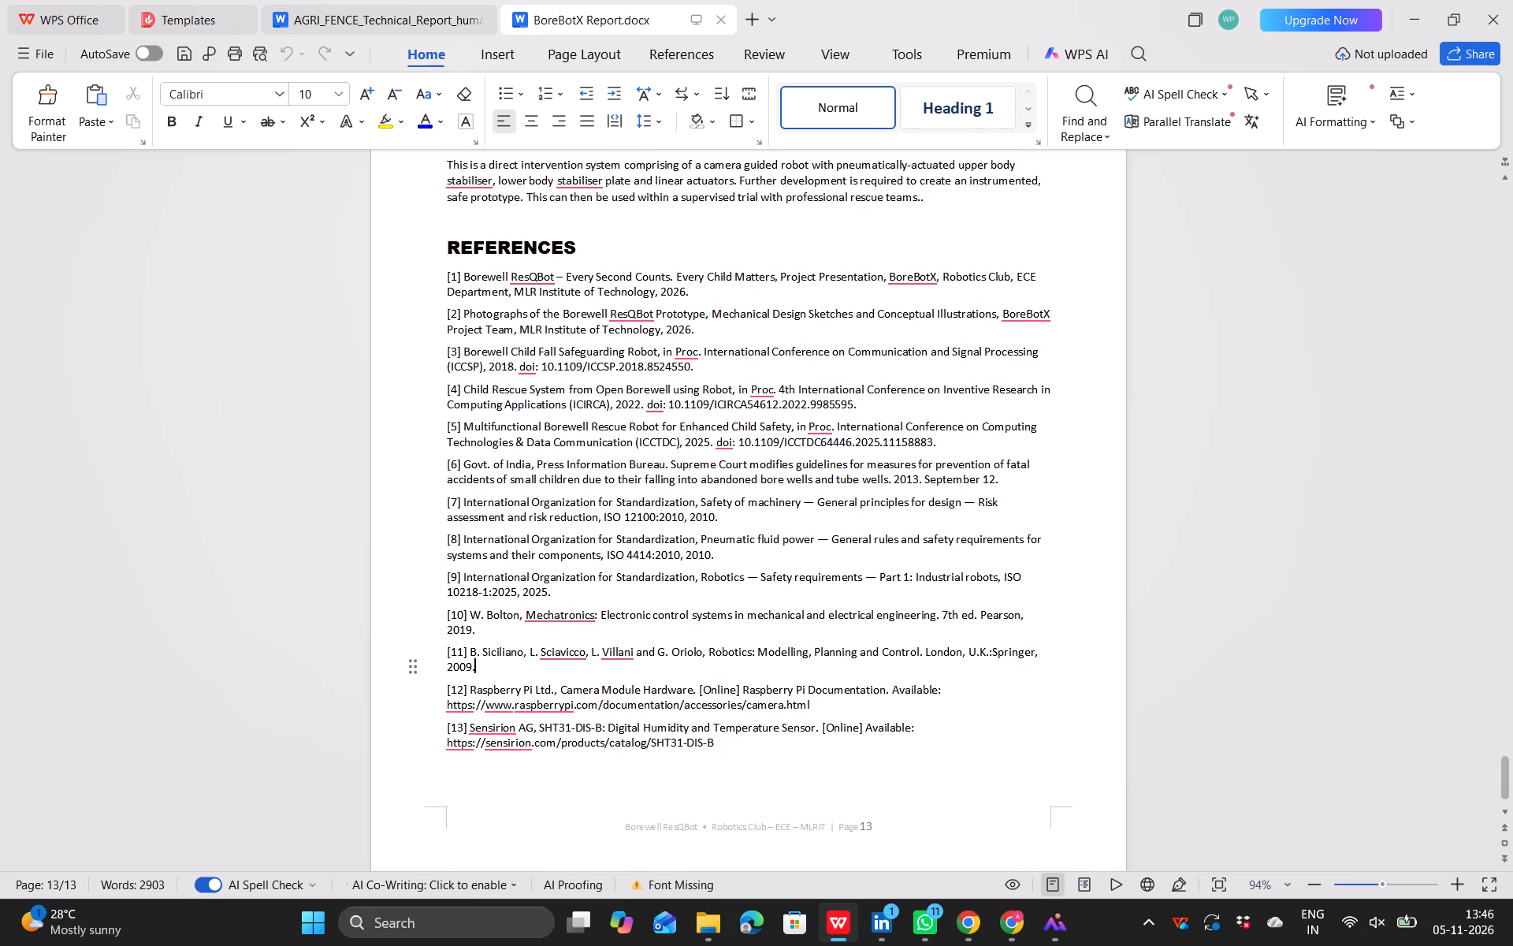
# Look back through the BoreBotX report from the references page to the cover page.
pyautogui.scroll(1, 490, 654)
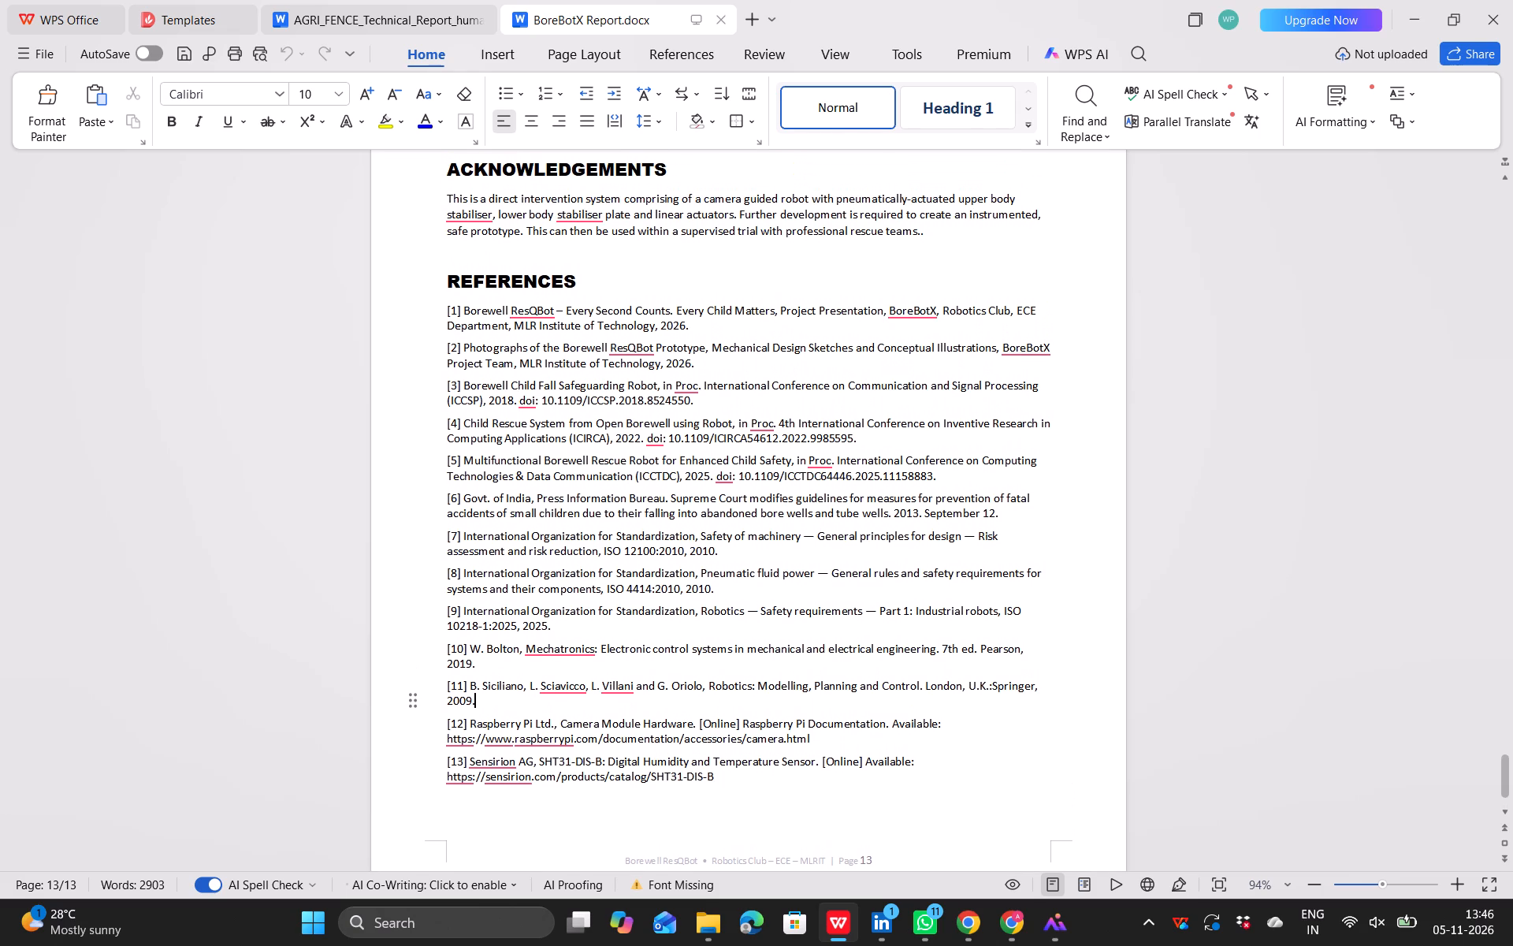
pyautogui.scroll(8, 490, 654)
pyautogui.hscroll(1, 490, 654)
pyautogui.scroll(1, 490, 654)
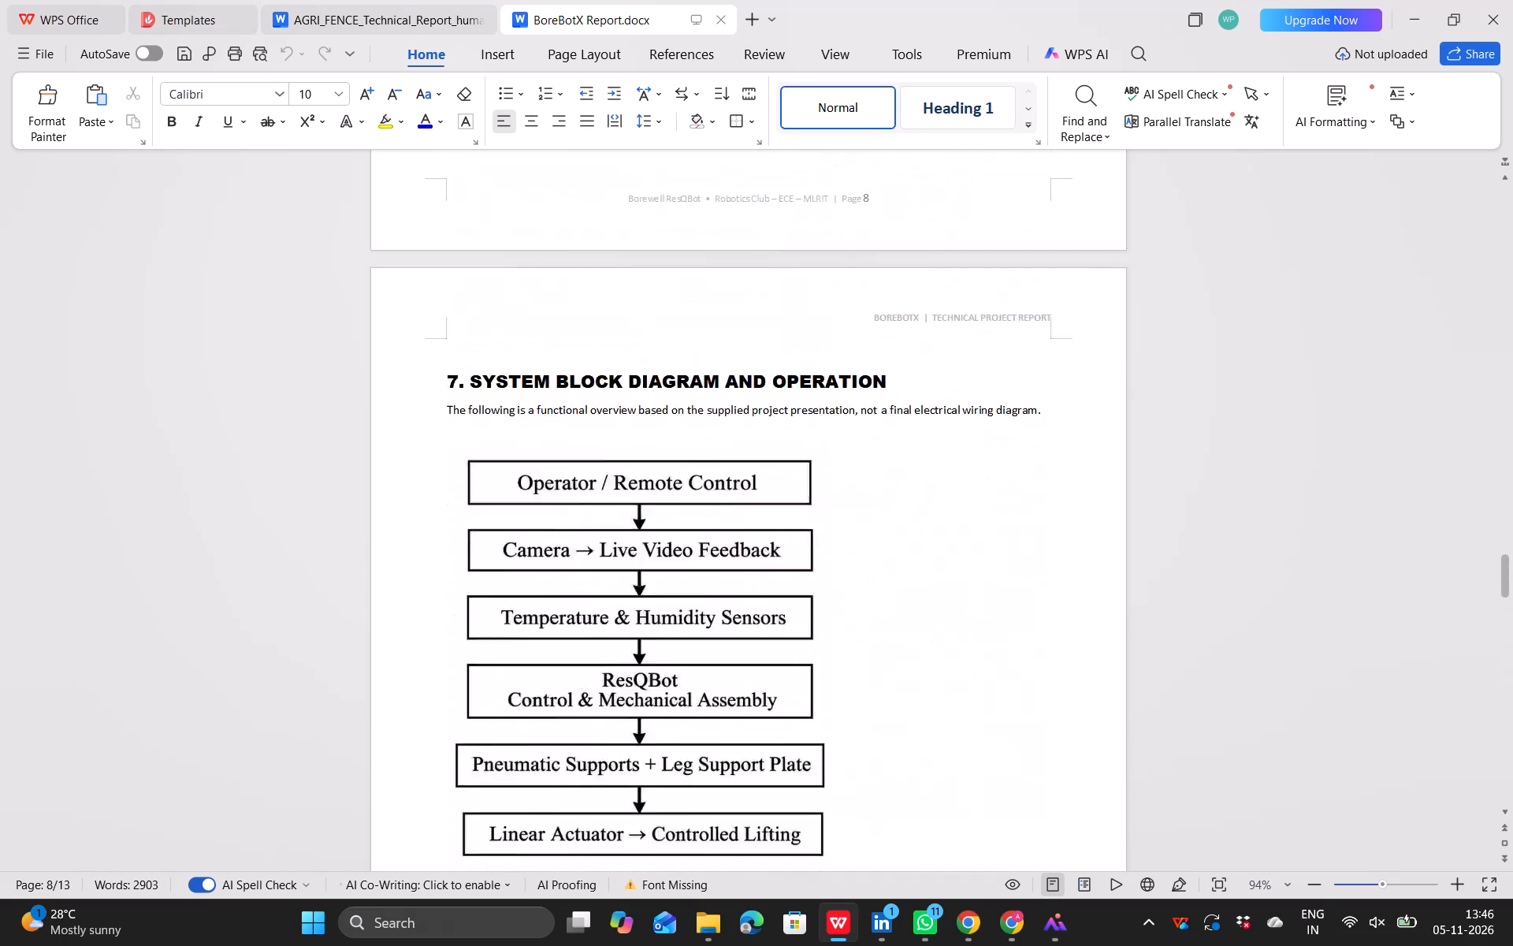
pyautogui.scroll(10, 490, 654)
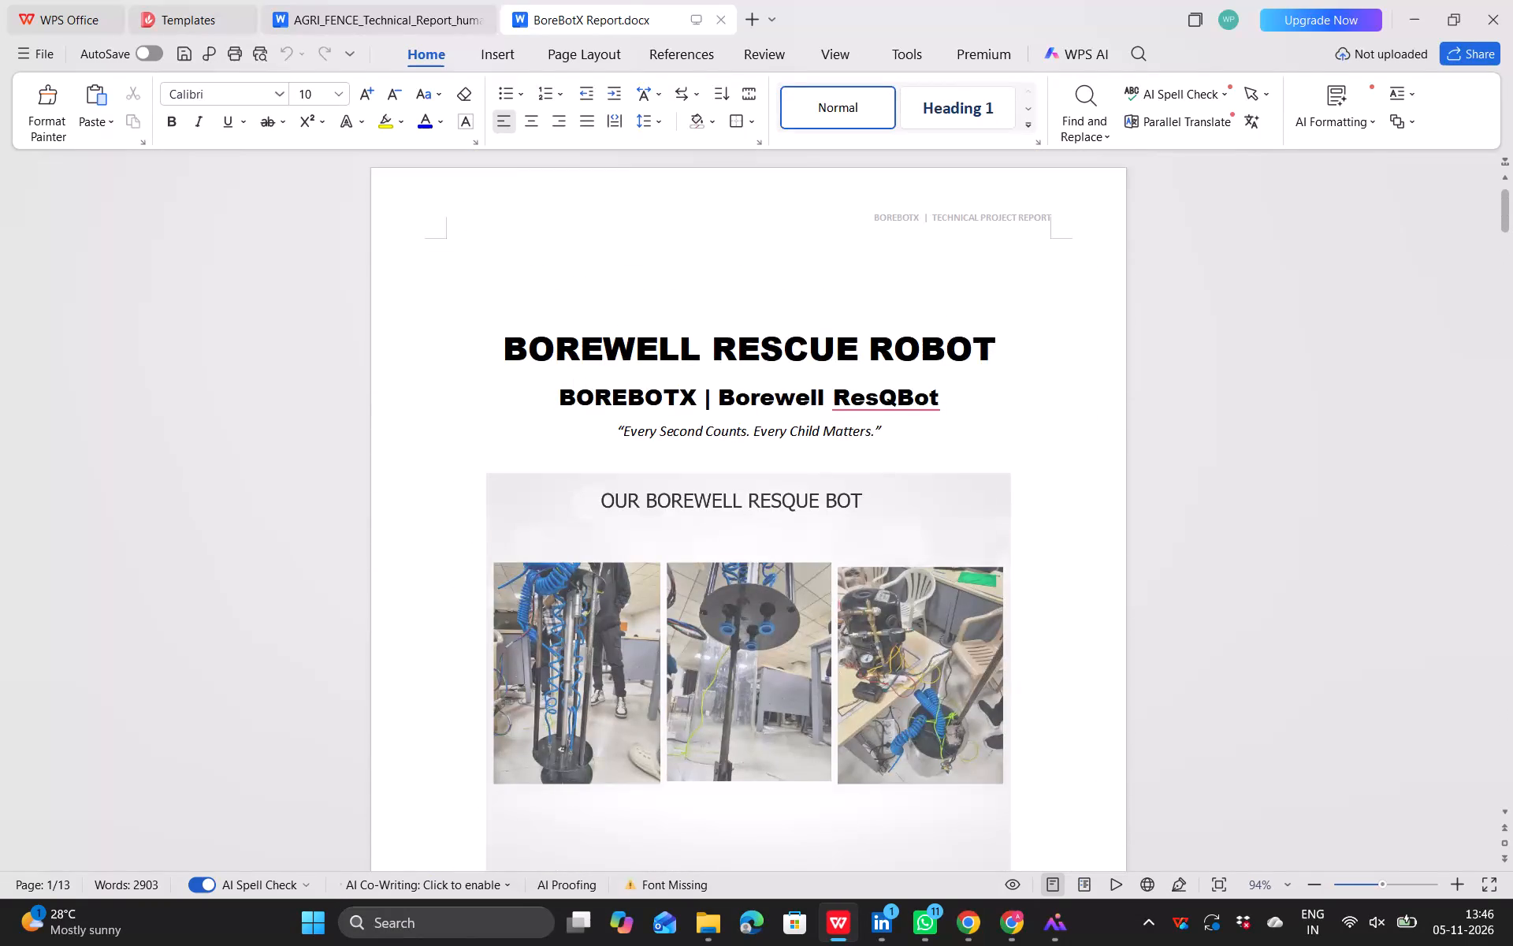
# Look through the report's table of contents, component summary, bill of materials, system block diagram, functional sequence and system flowchart.
pyautogui.scroll(-12, 490, 654)
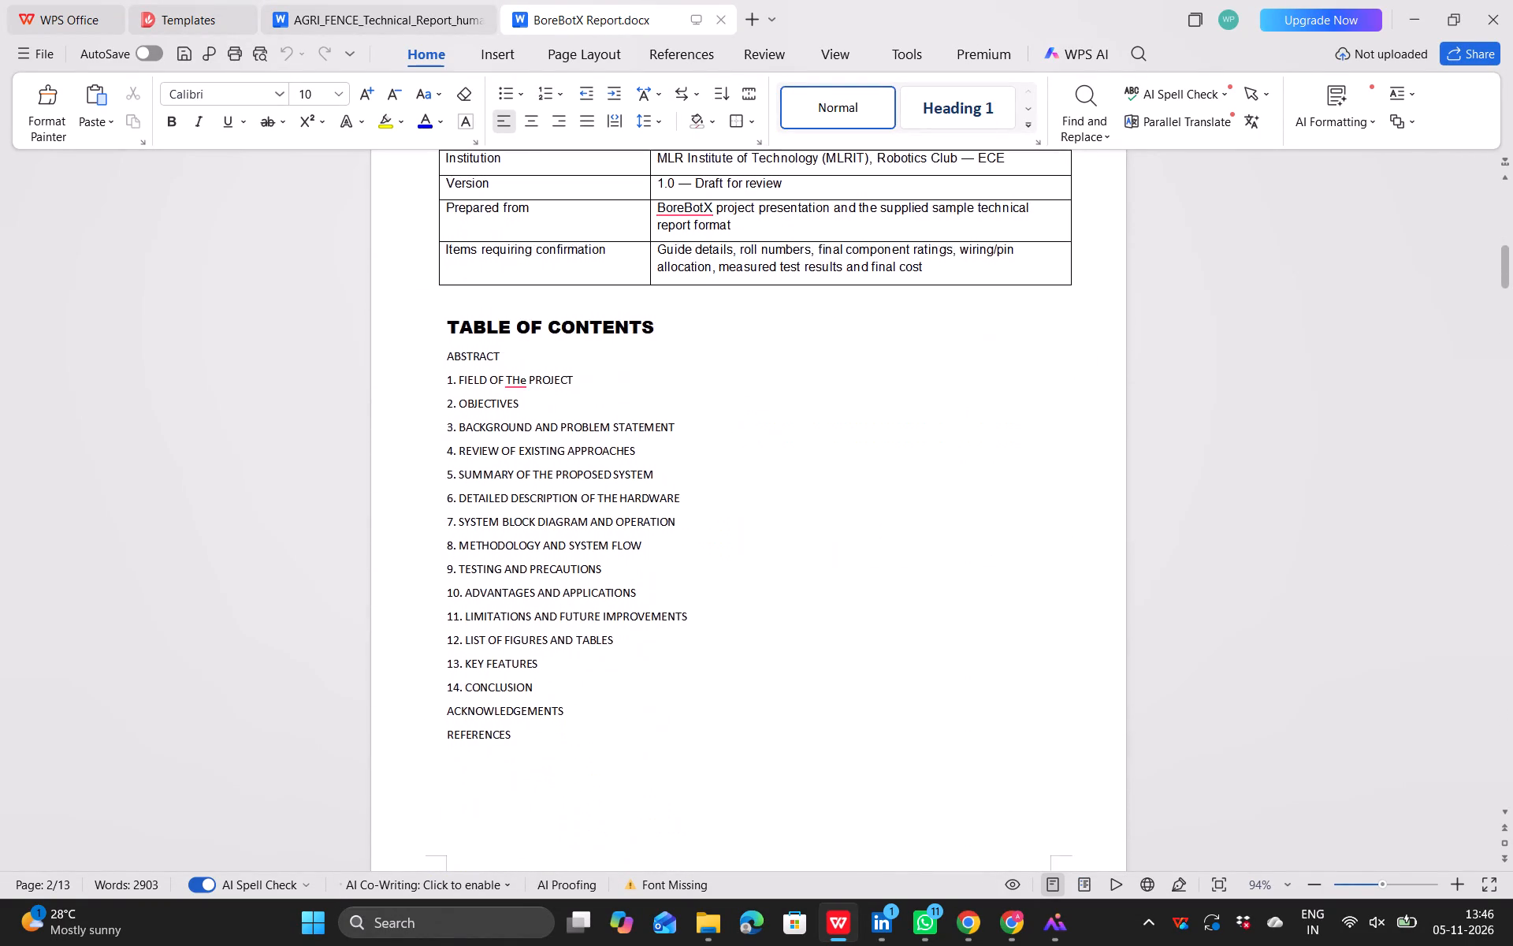
pyautogui.scroll(-10, 490, 654)
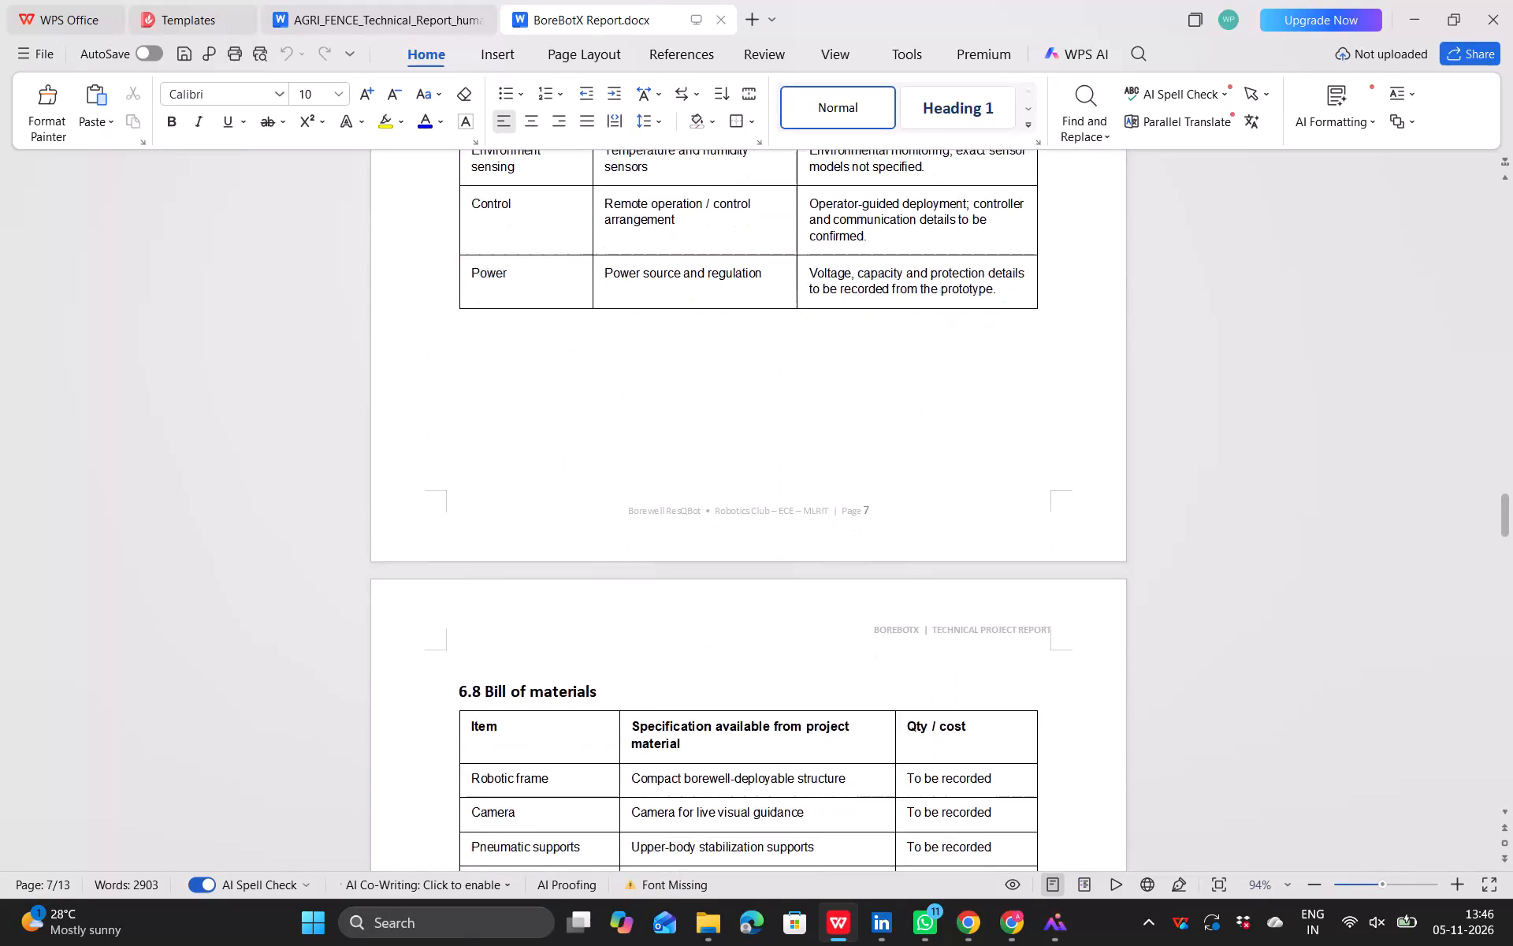
pyautogui.scroll(-9, 490, 654)
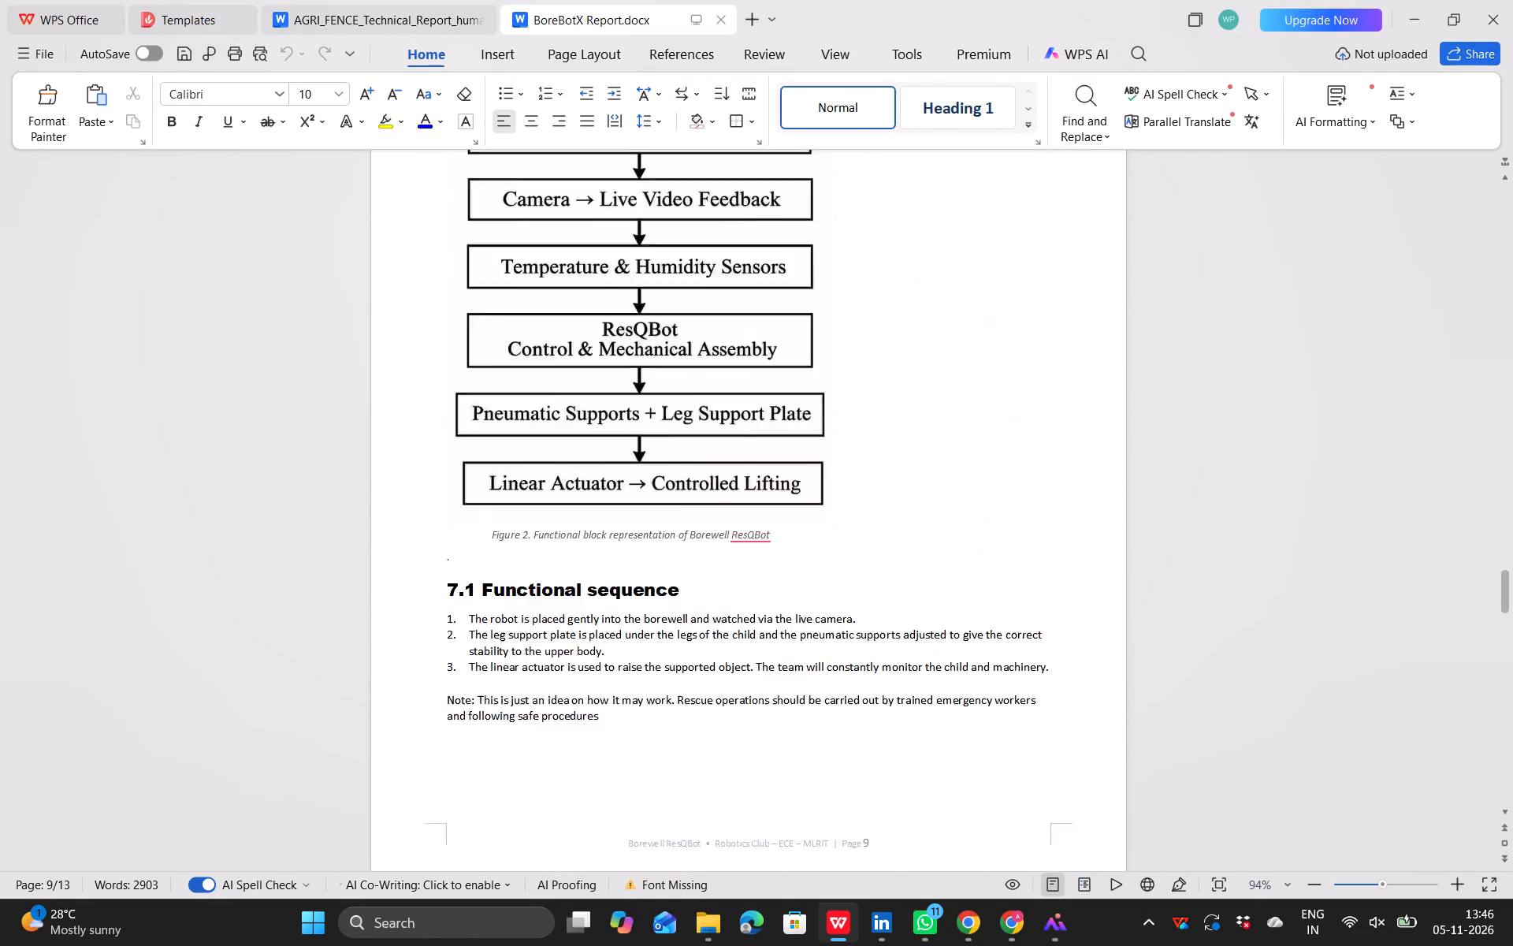
pyautogui.scroll(-4, 490, 654)
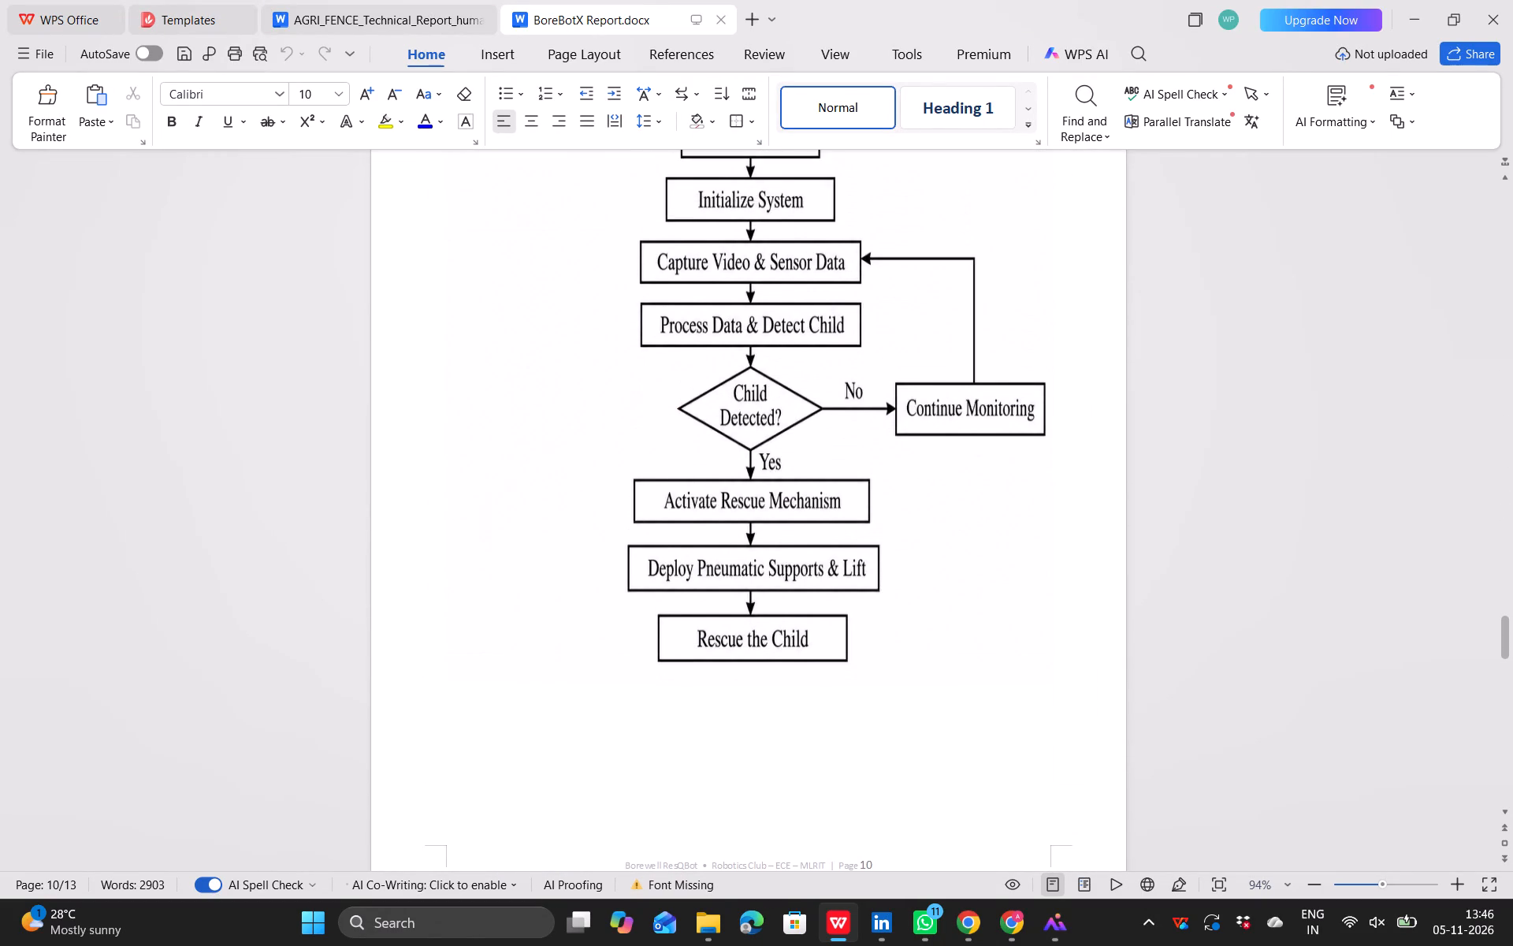
# Examine section 9, Testing and Precautions, including its item table and the safety paragraph below it.
pyautogui.scroll(-3, 490, 654)
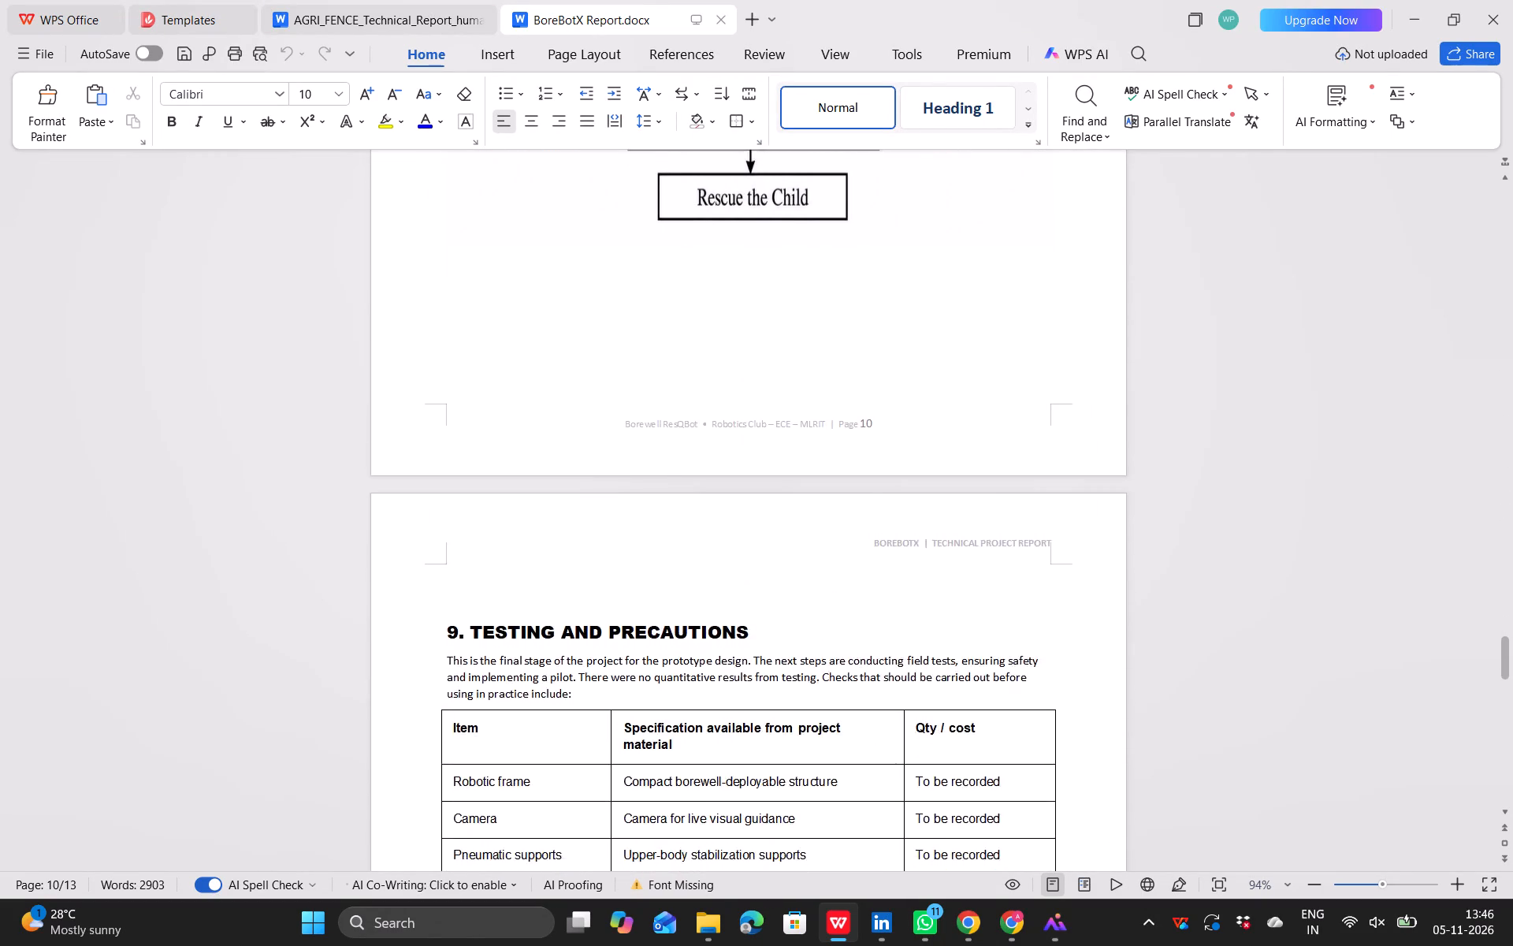
pyautogui.scroll(-4, 490, 654)
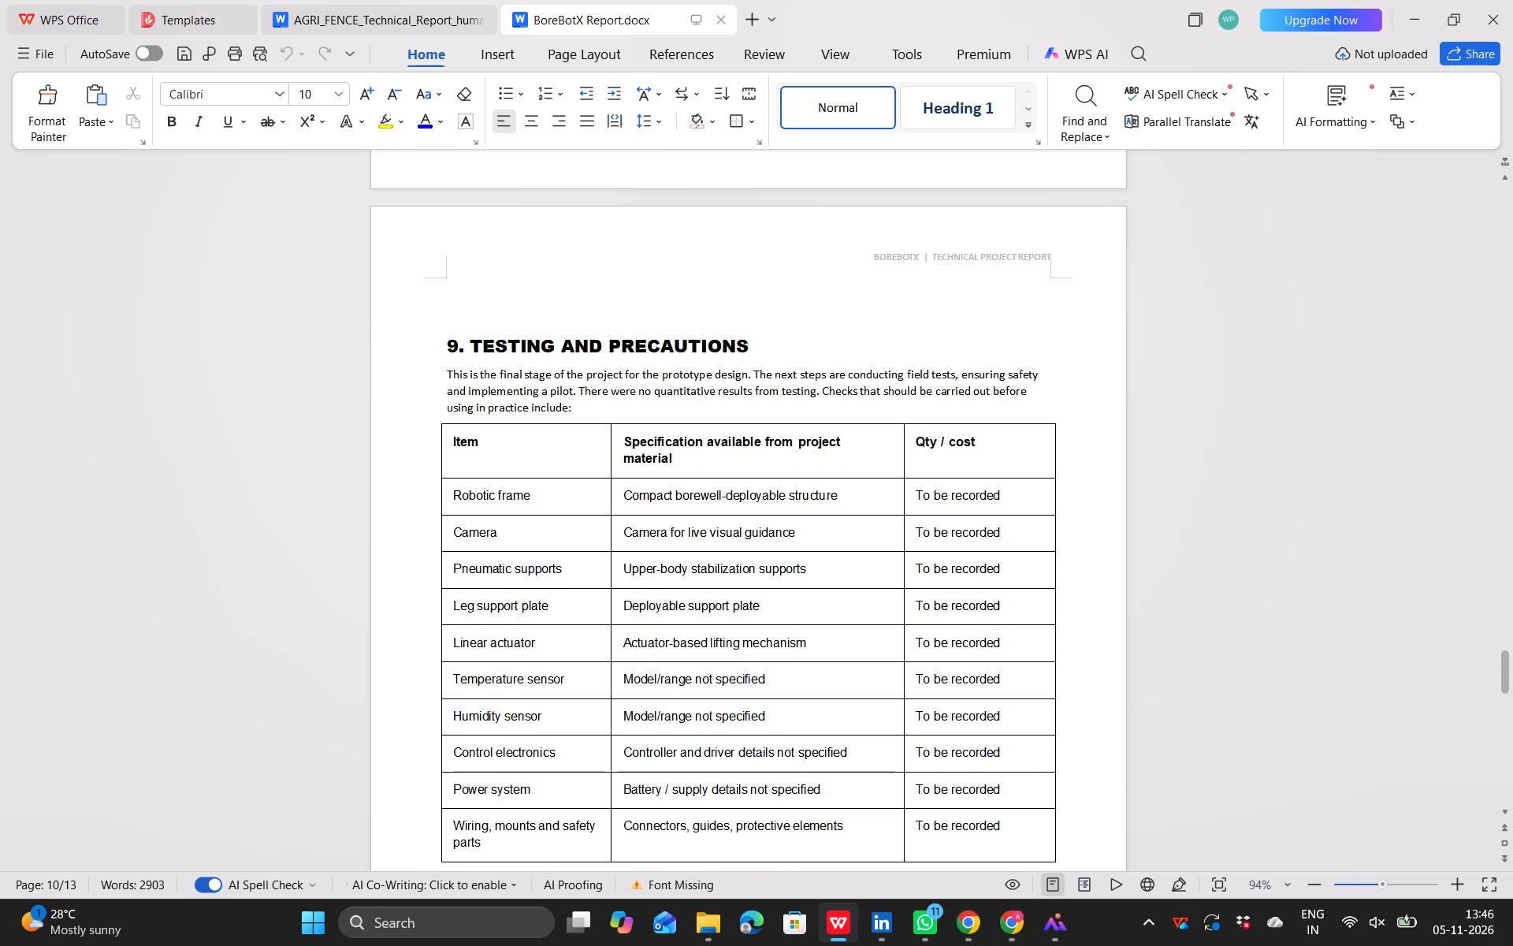
pyautogui.scroll(-3, 490, 654)
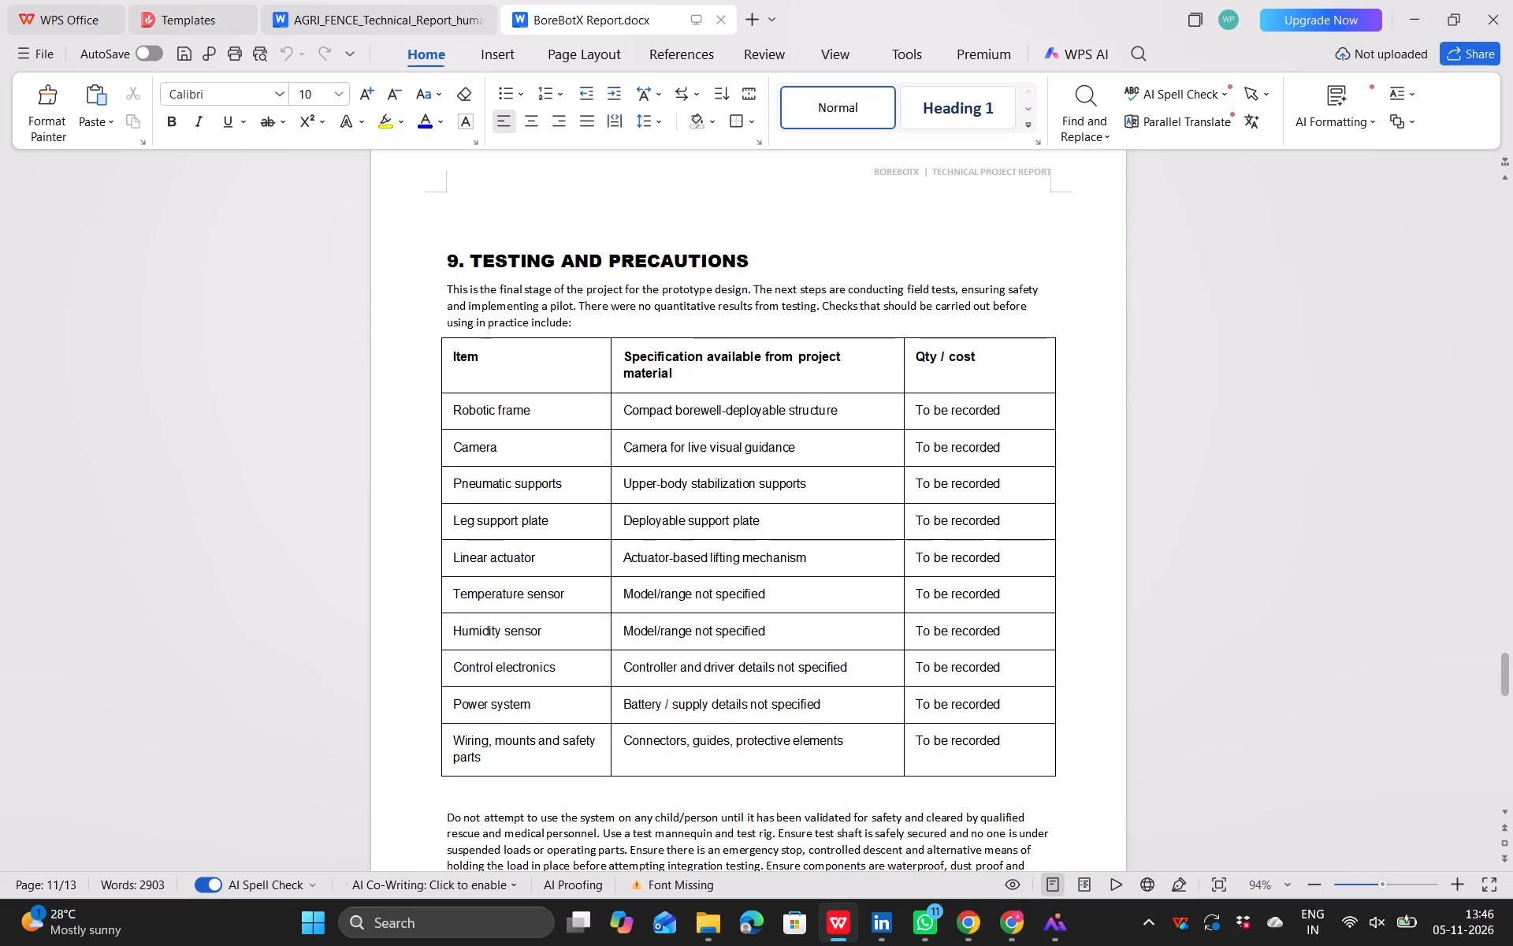
pyautogui.scroll(-1, 490, 654)
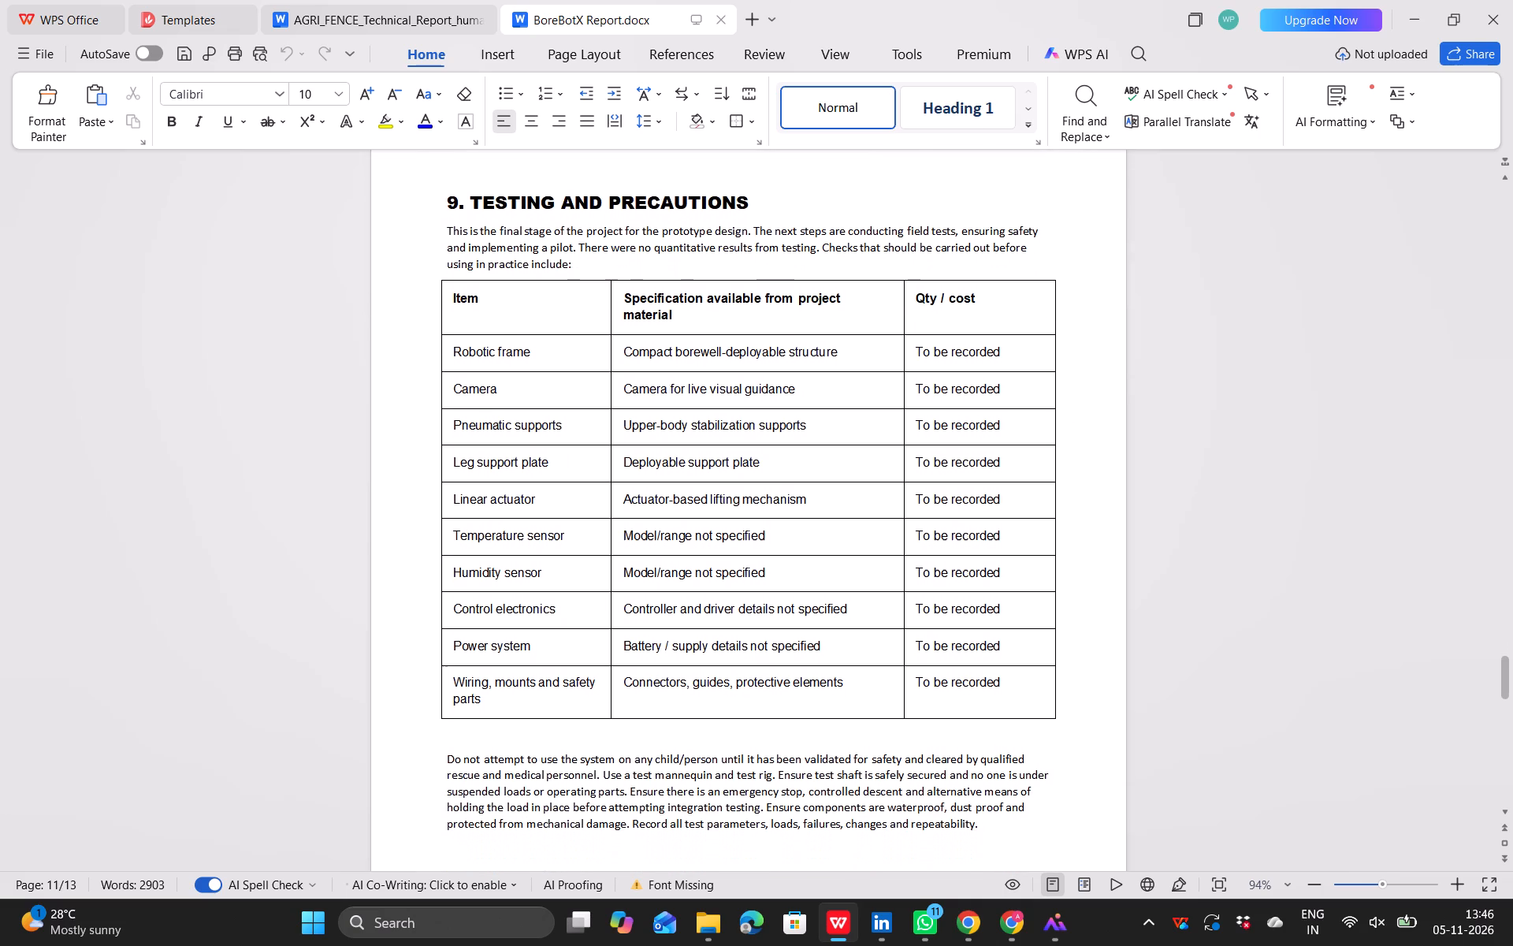
pyautogui.scroll(-2, 490, 654)
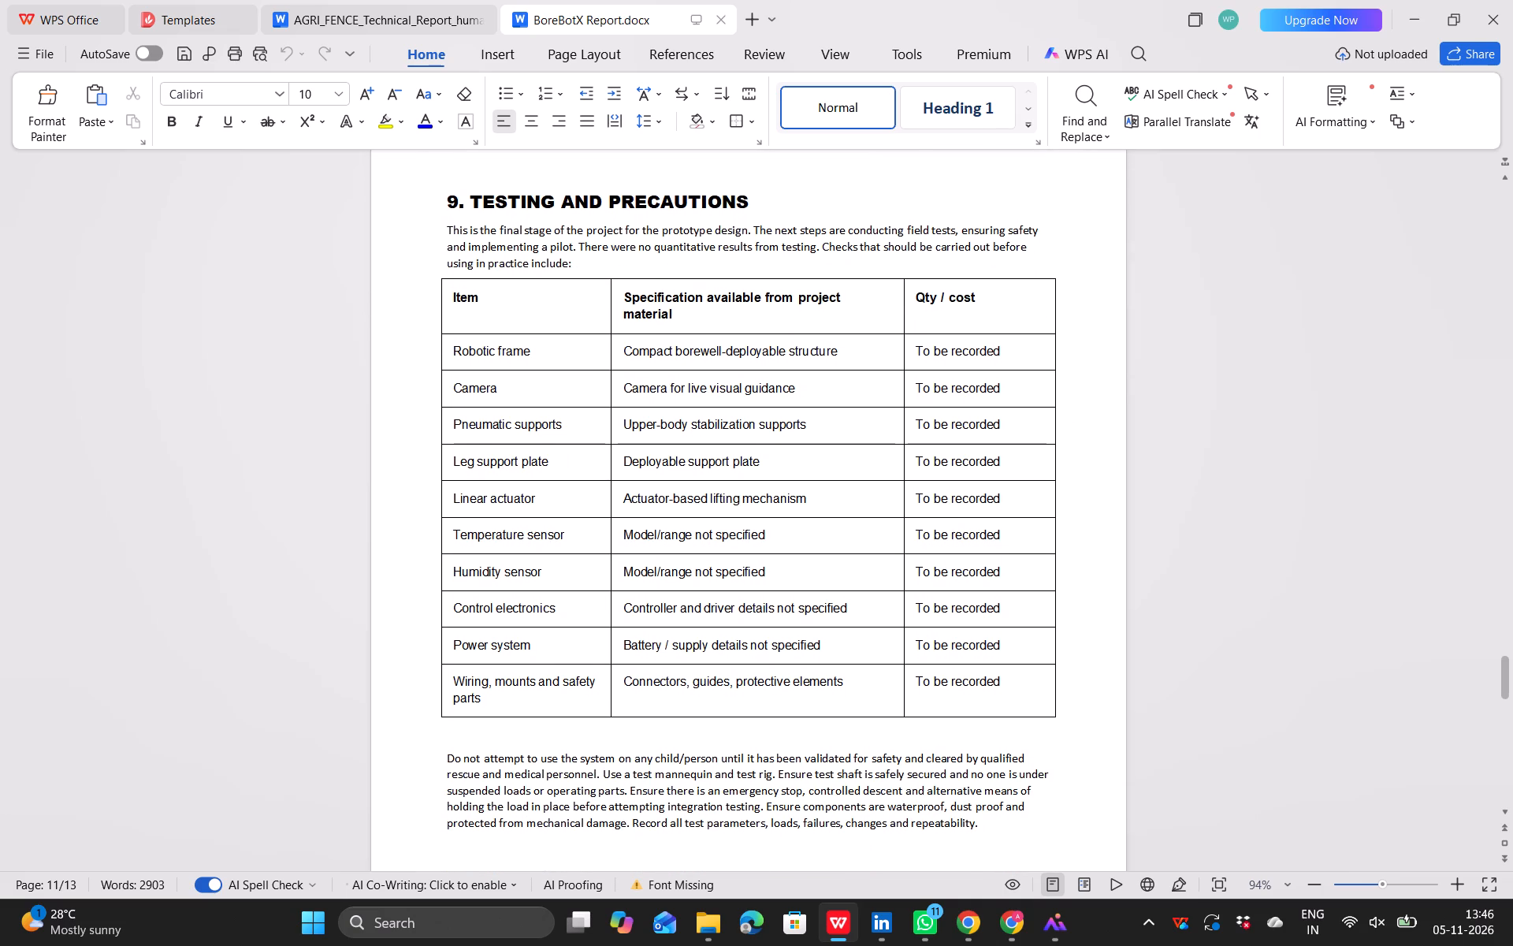
# Zoom the report out to 33% to check the layout of its pages side by side.
pyautogui.scroll(-2, 490, 654)
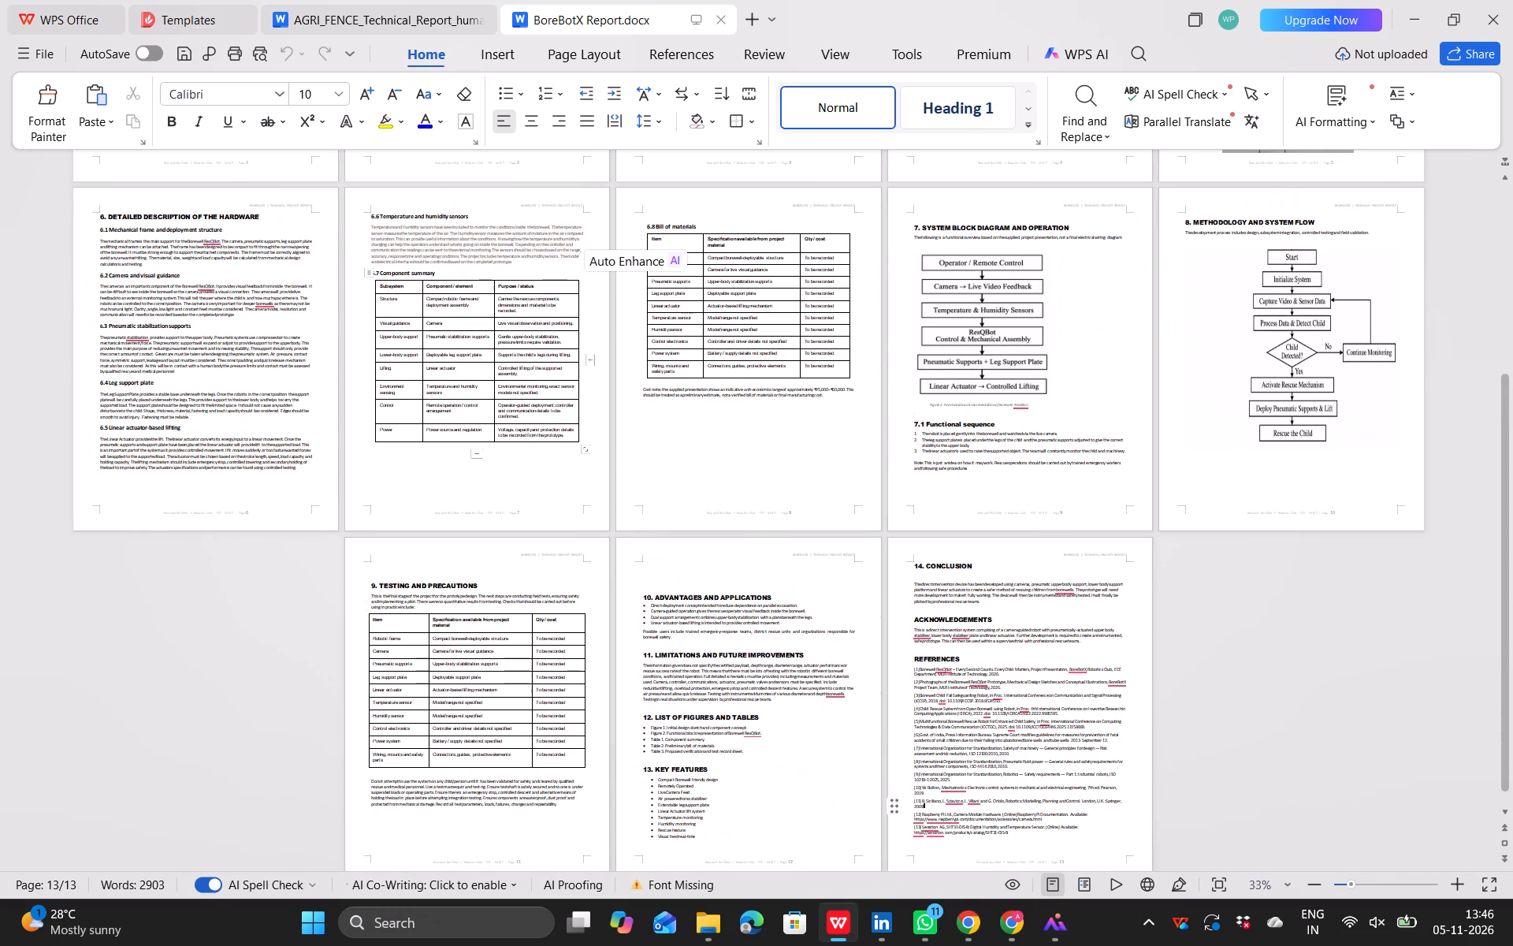
pyautogui.click(522, 490)
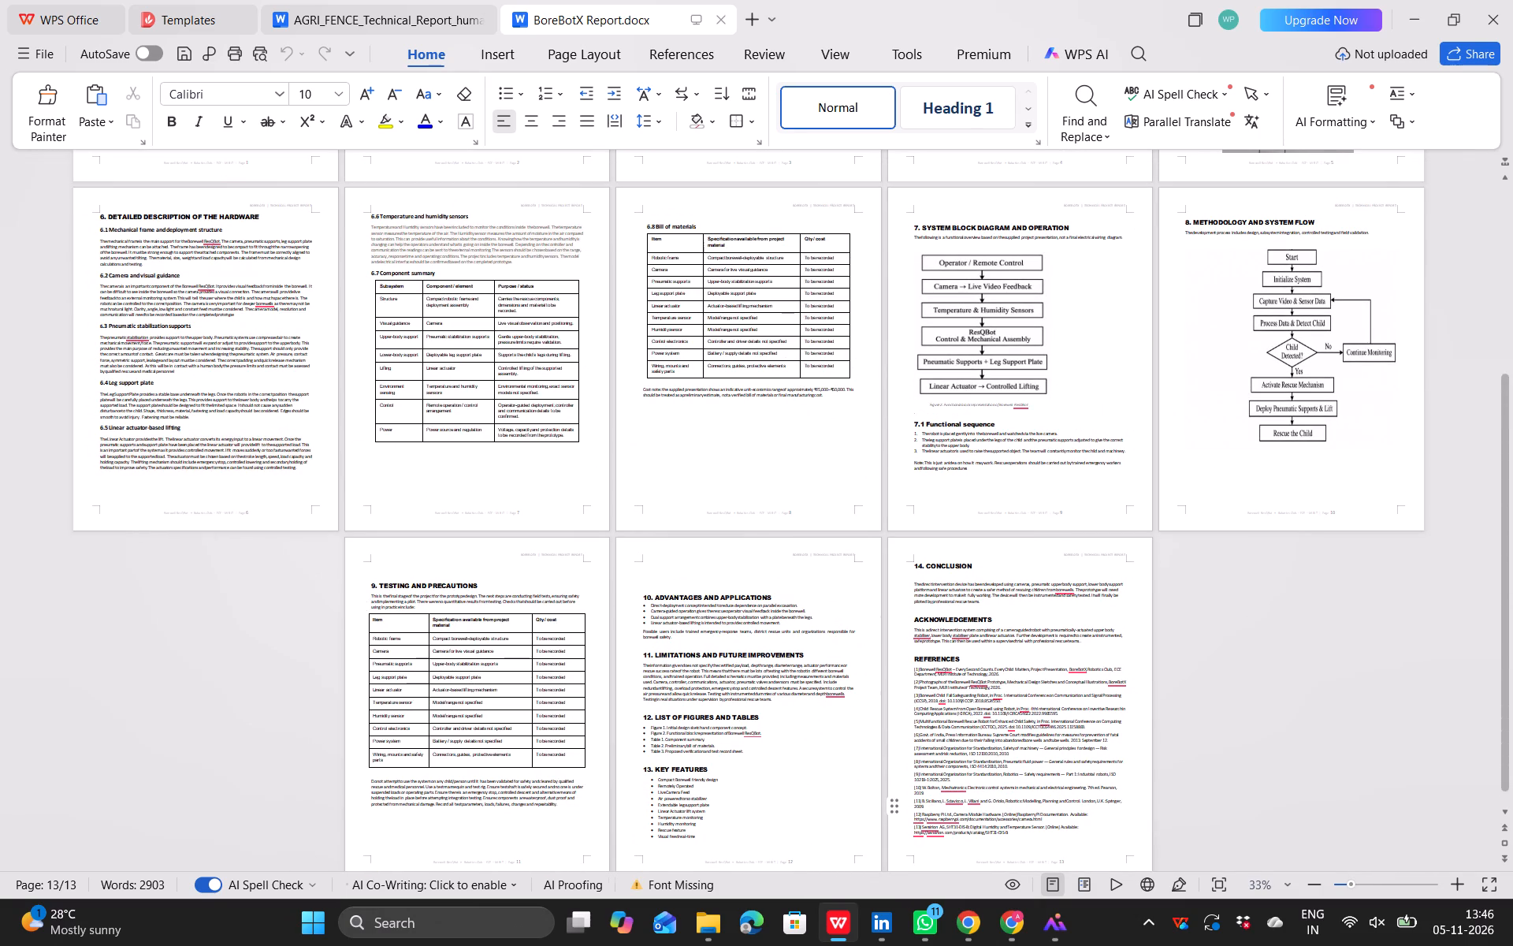
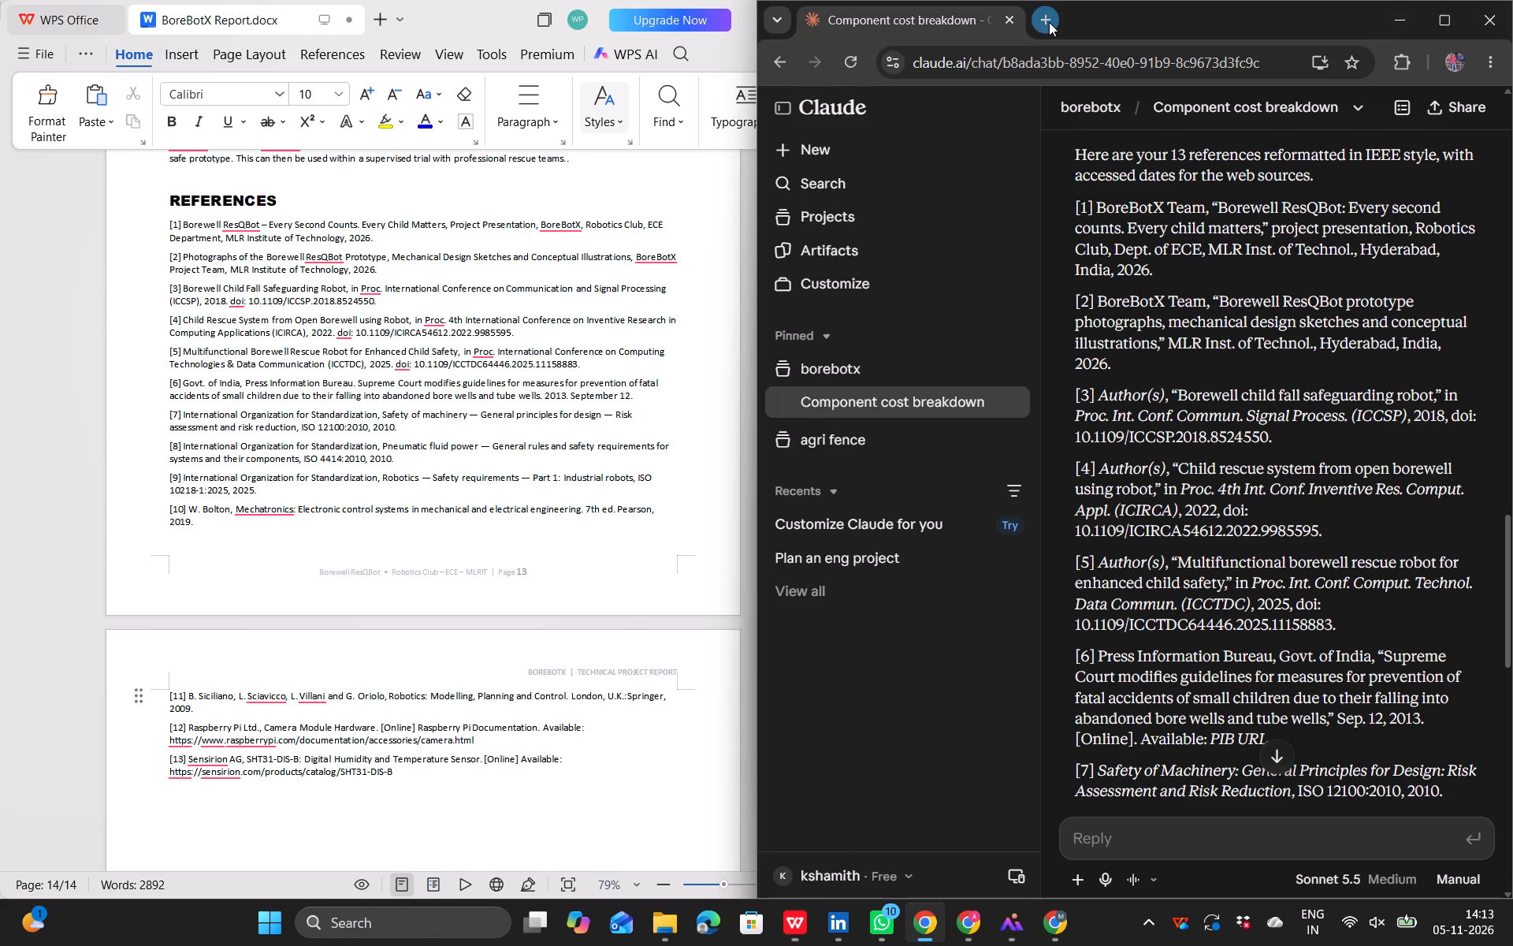
pyautogui.click(956, 392)
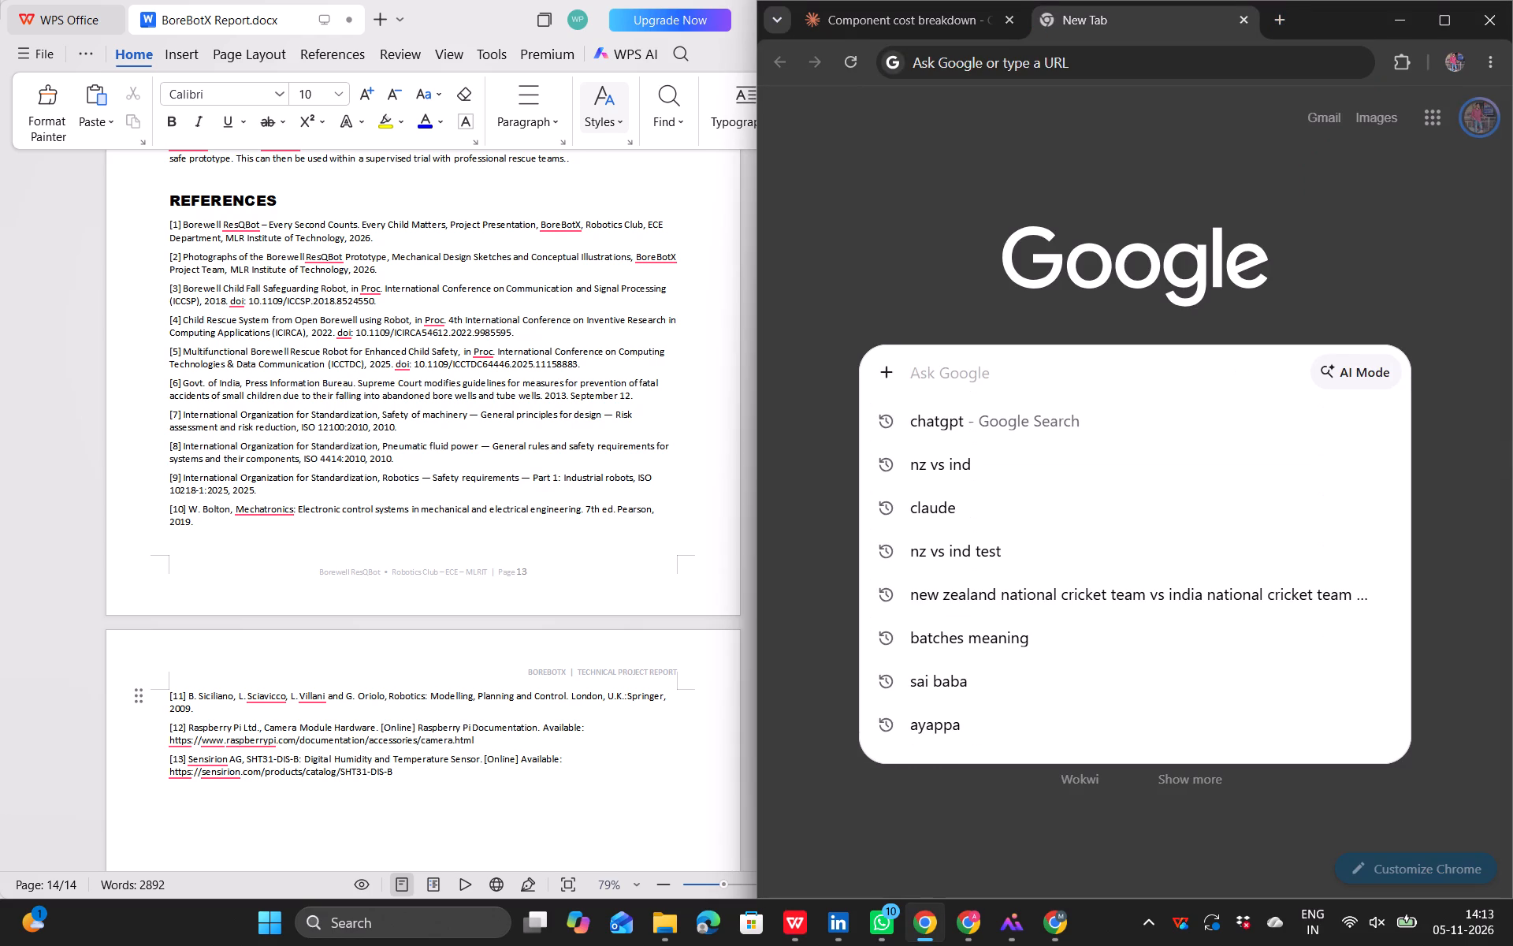
pyautogui.press('i')
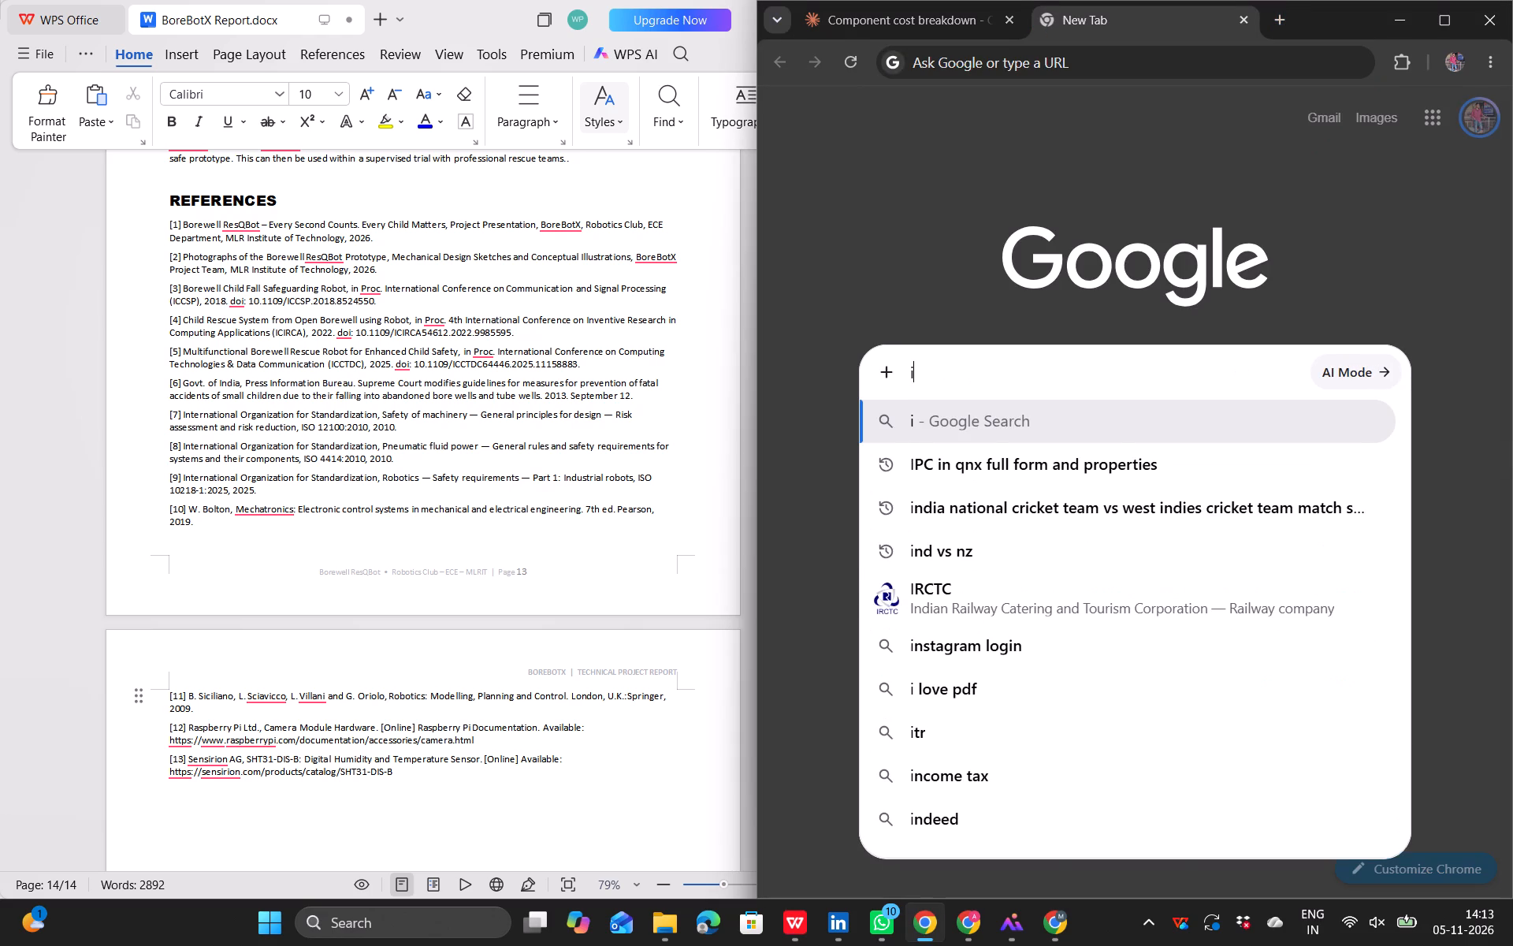
pyautogui.write('eee')
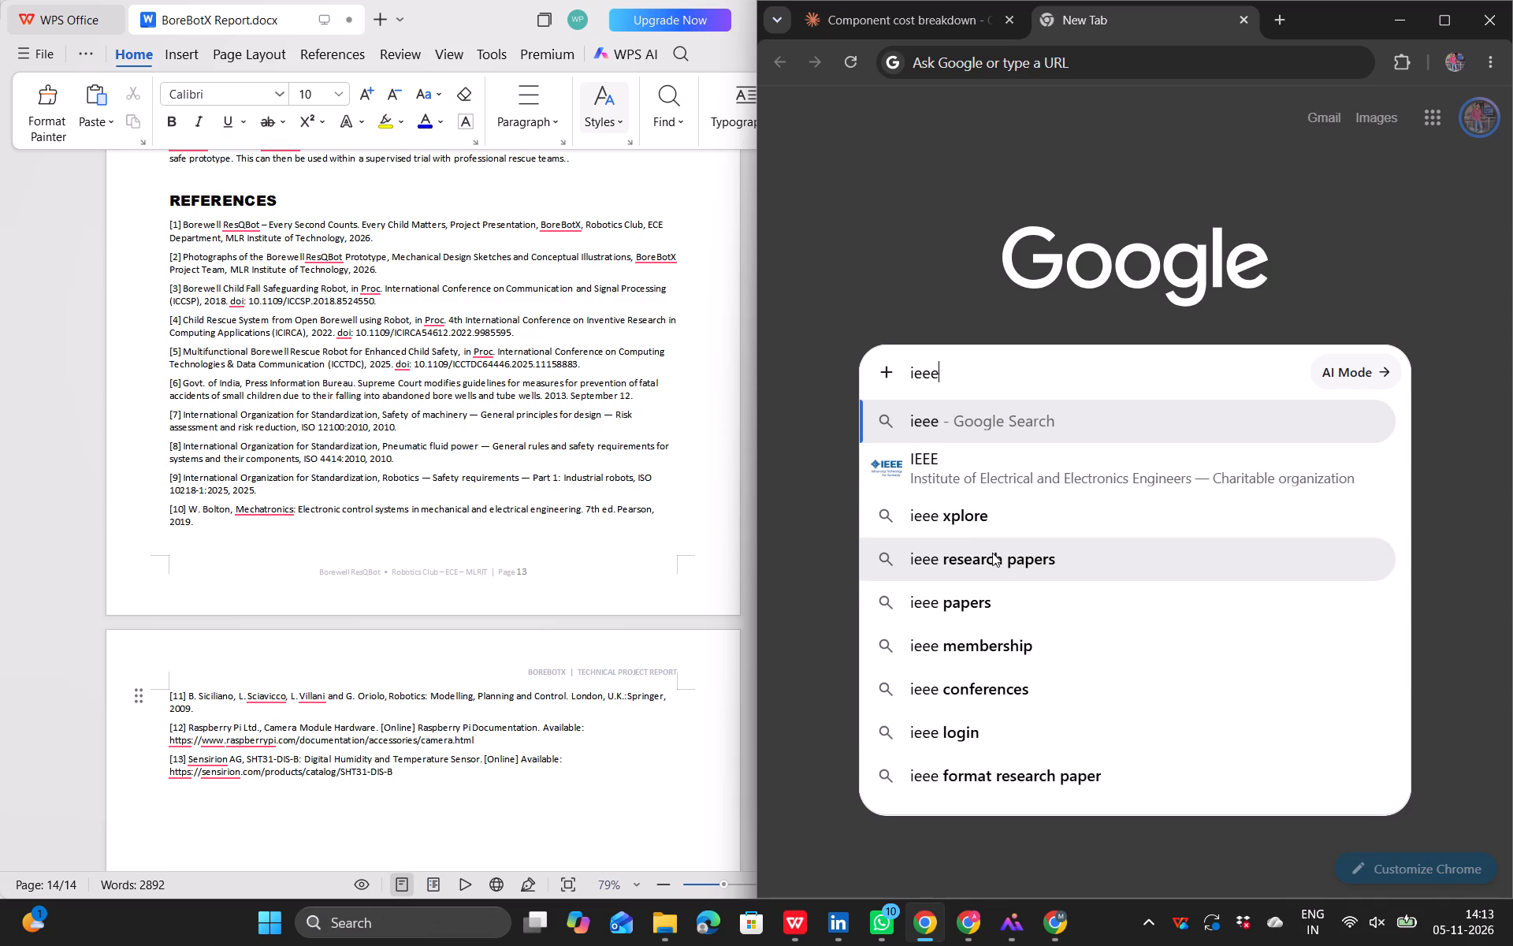
pyautogui.click(1002, 531)
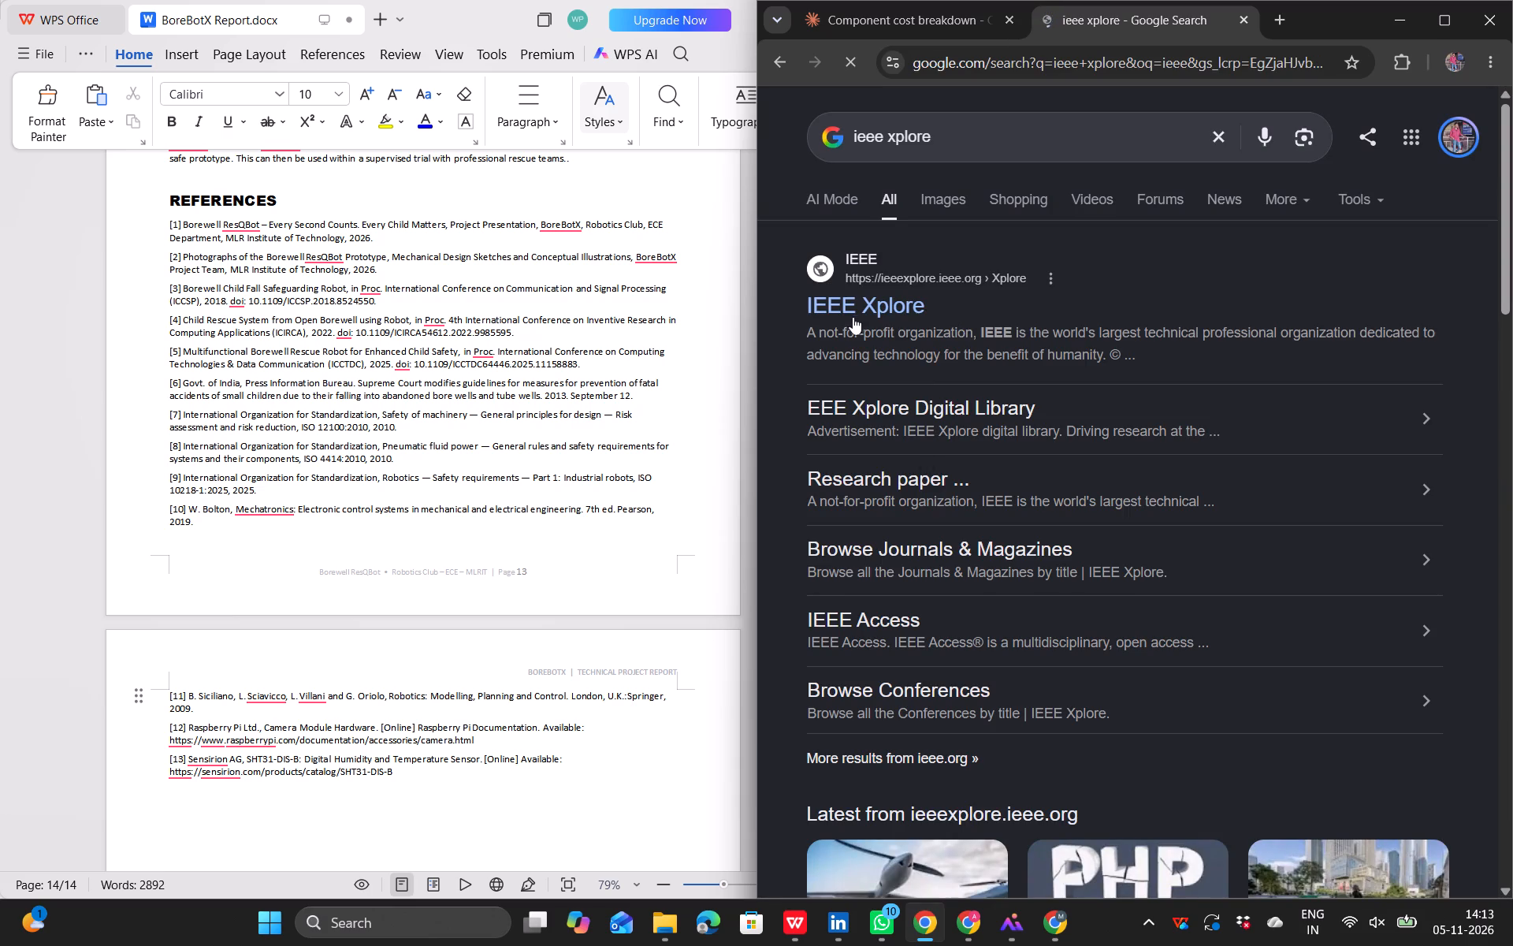
pyautogui.click(853, 317)
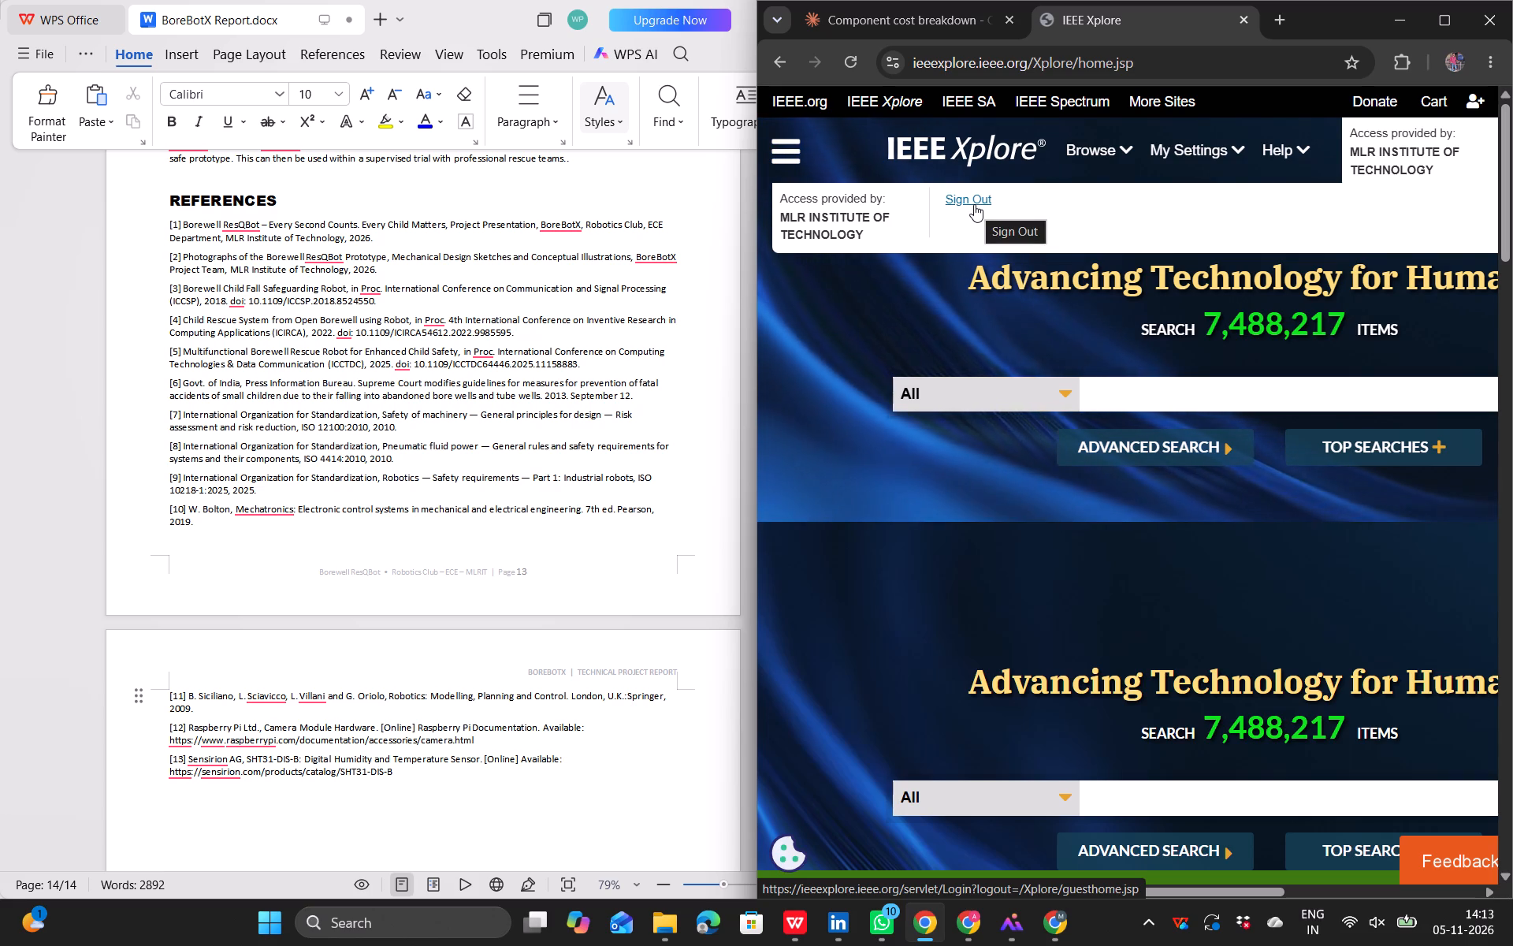
# Look over the IEEE Xplore home page and its Browse options for a way to find papers.
pyautogui.click(931, 316)
pyautogui.scroll(-3, 931, 316)
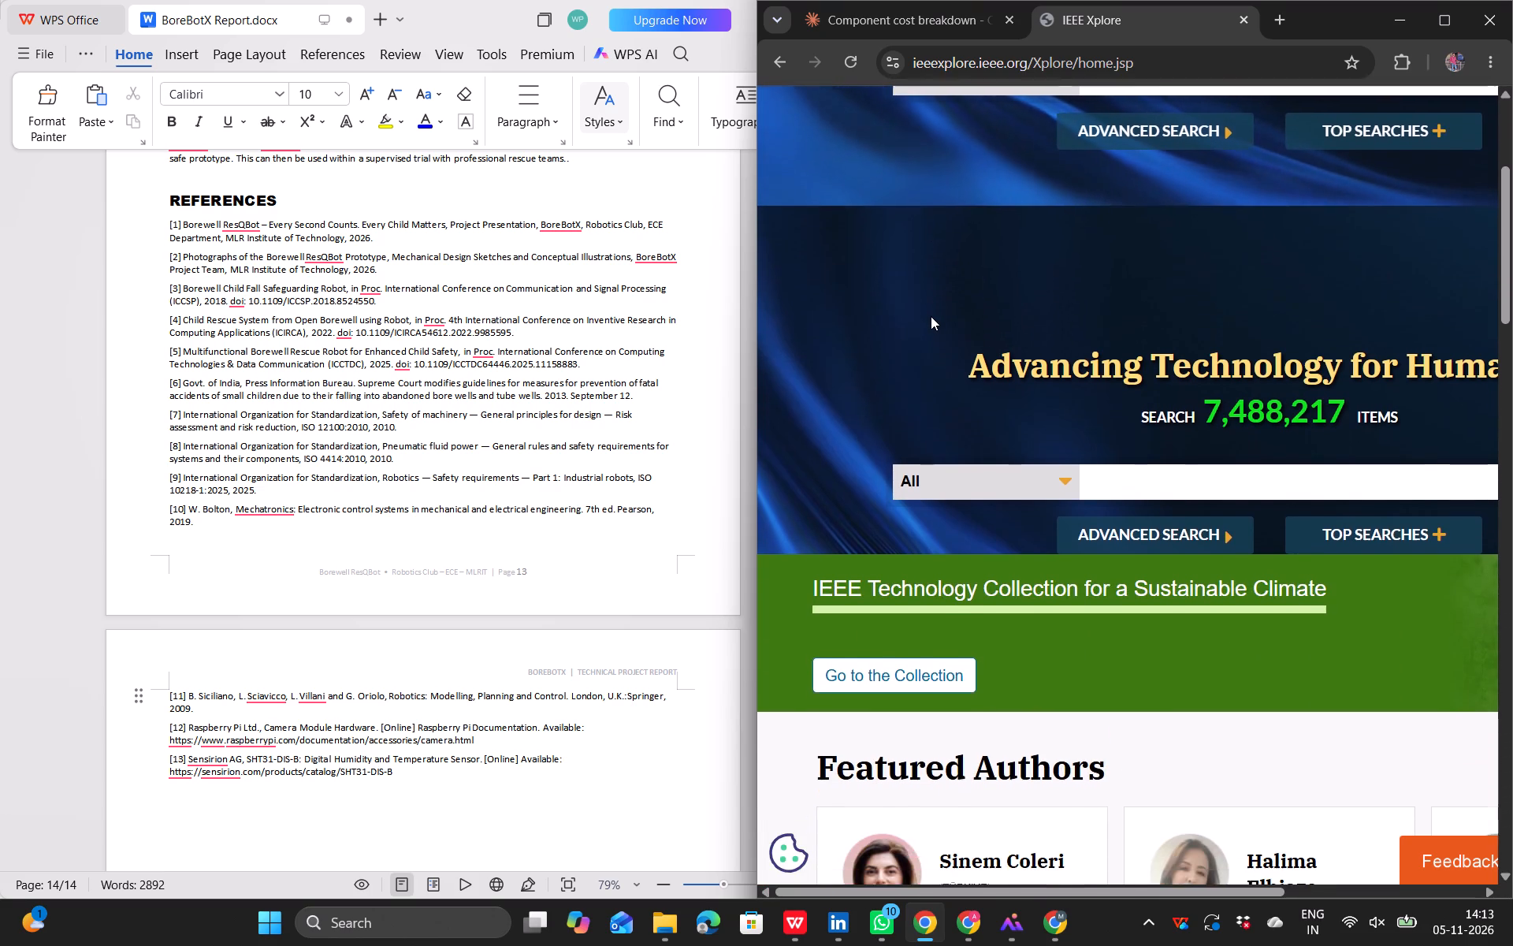
pyautogui.scroll(-4, 931, 316)
pyautogui.scroll(1, 931, 316)
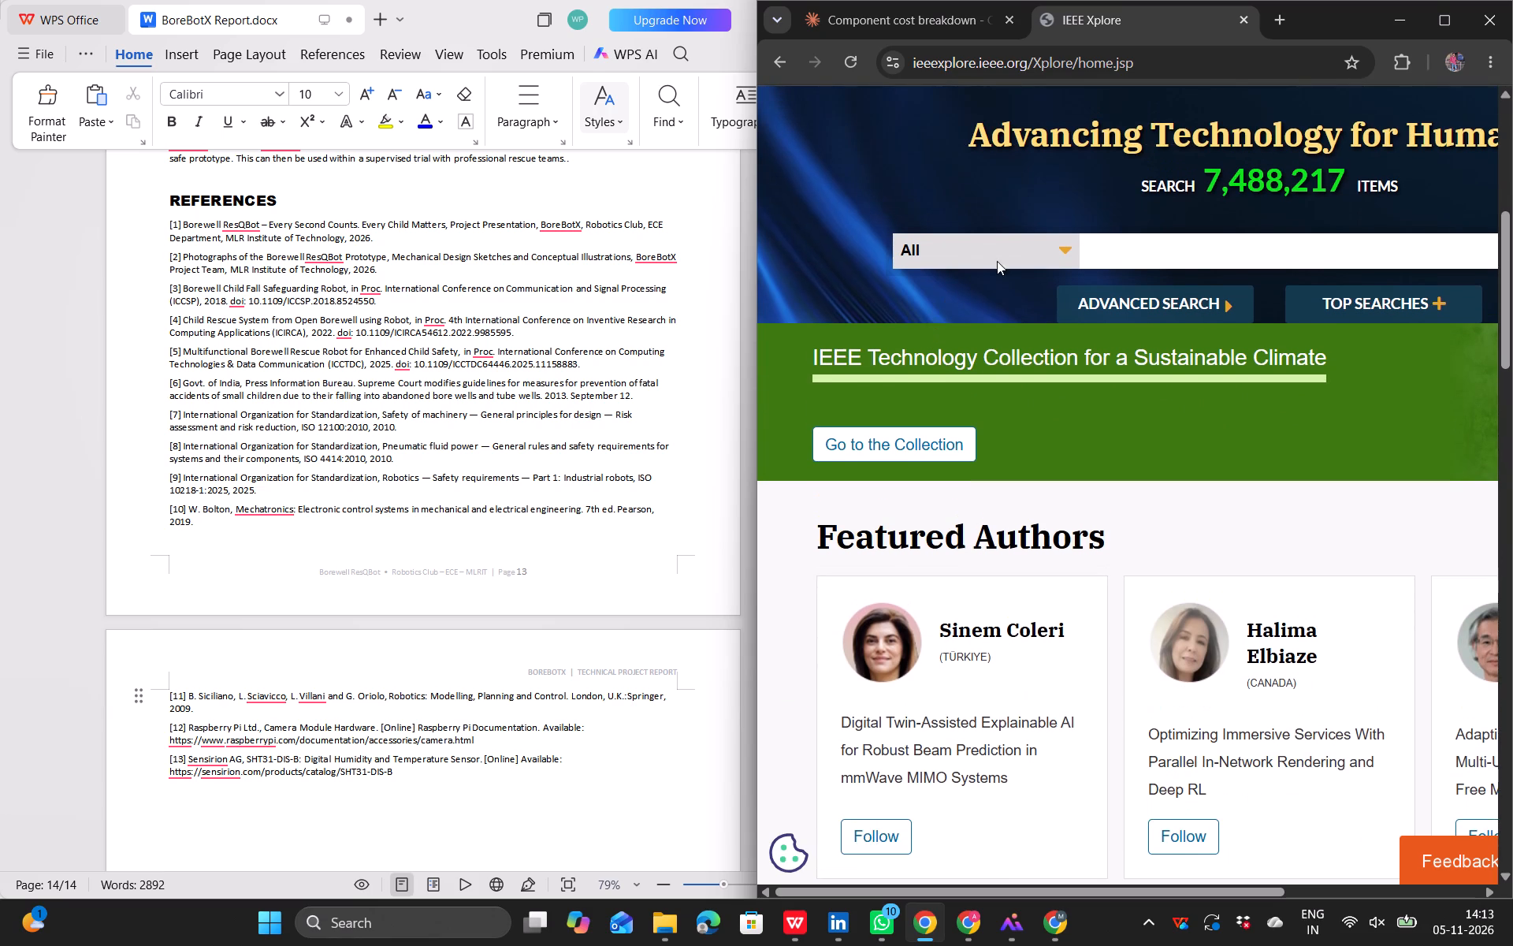
pyautogui.scroll(5, 993, 288)
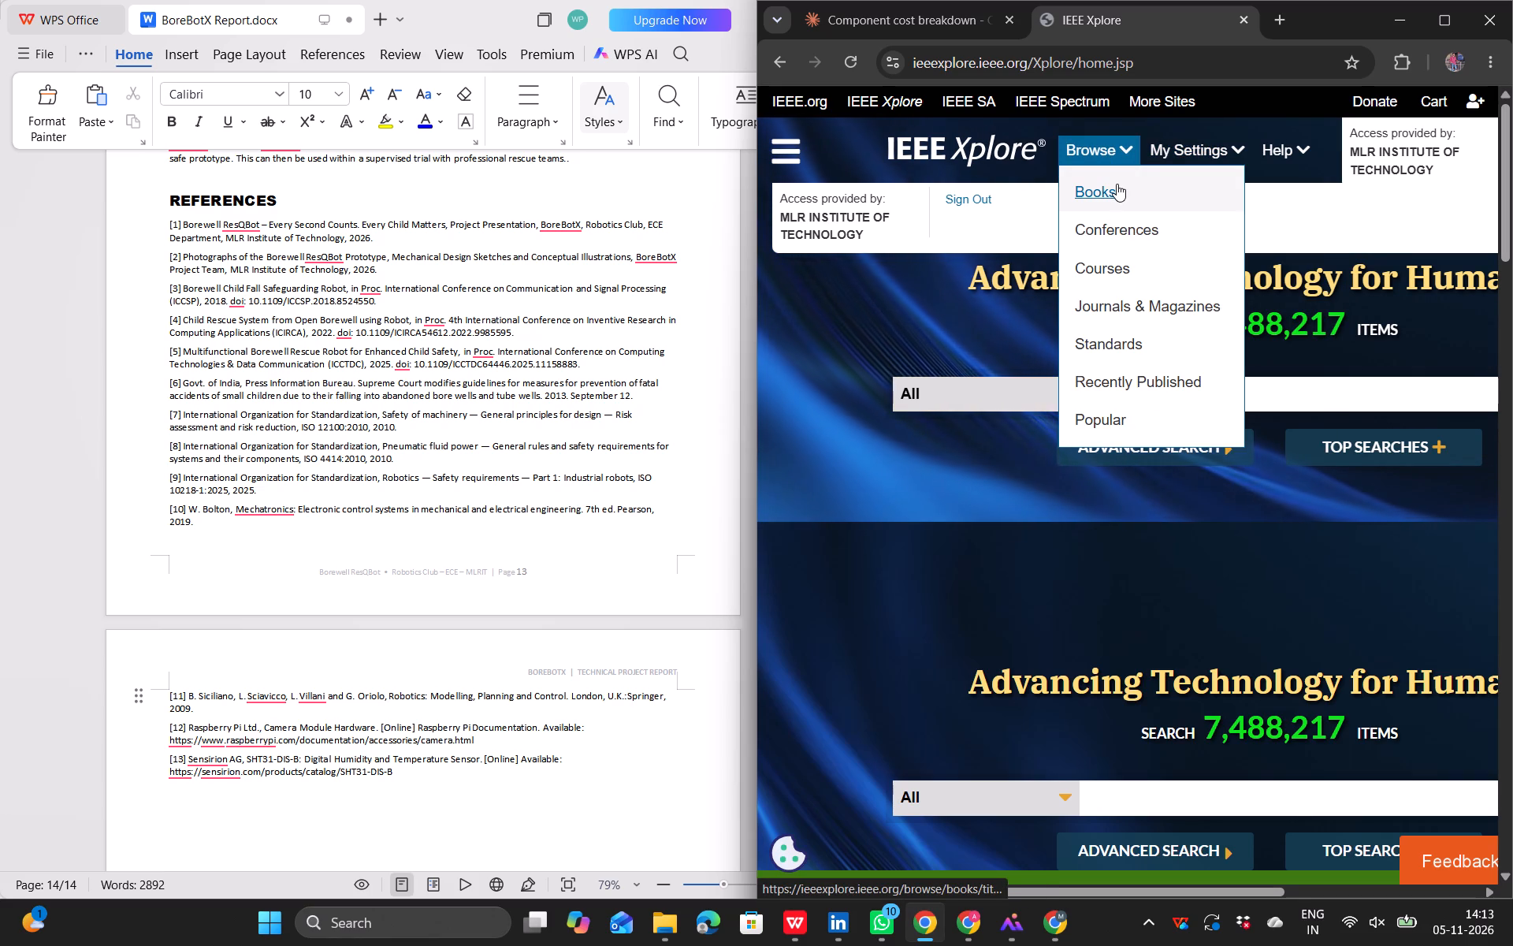
pyautogui.scroll(1, 1127, 345)
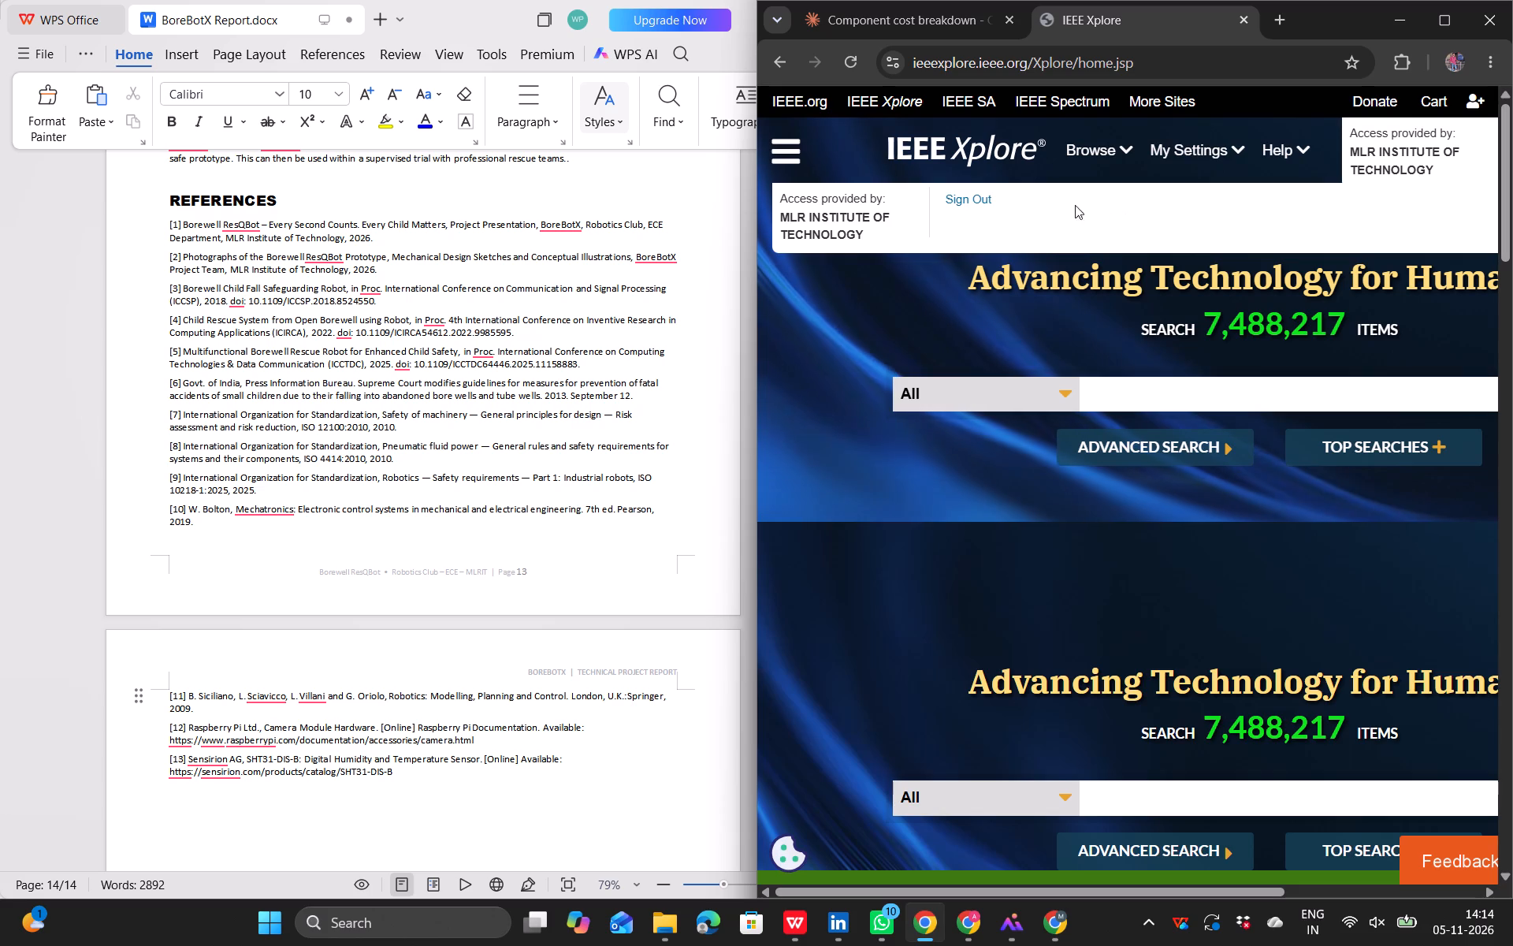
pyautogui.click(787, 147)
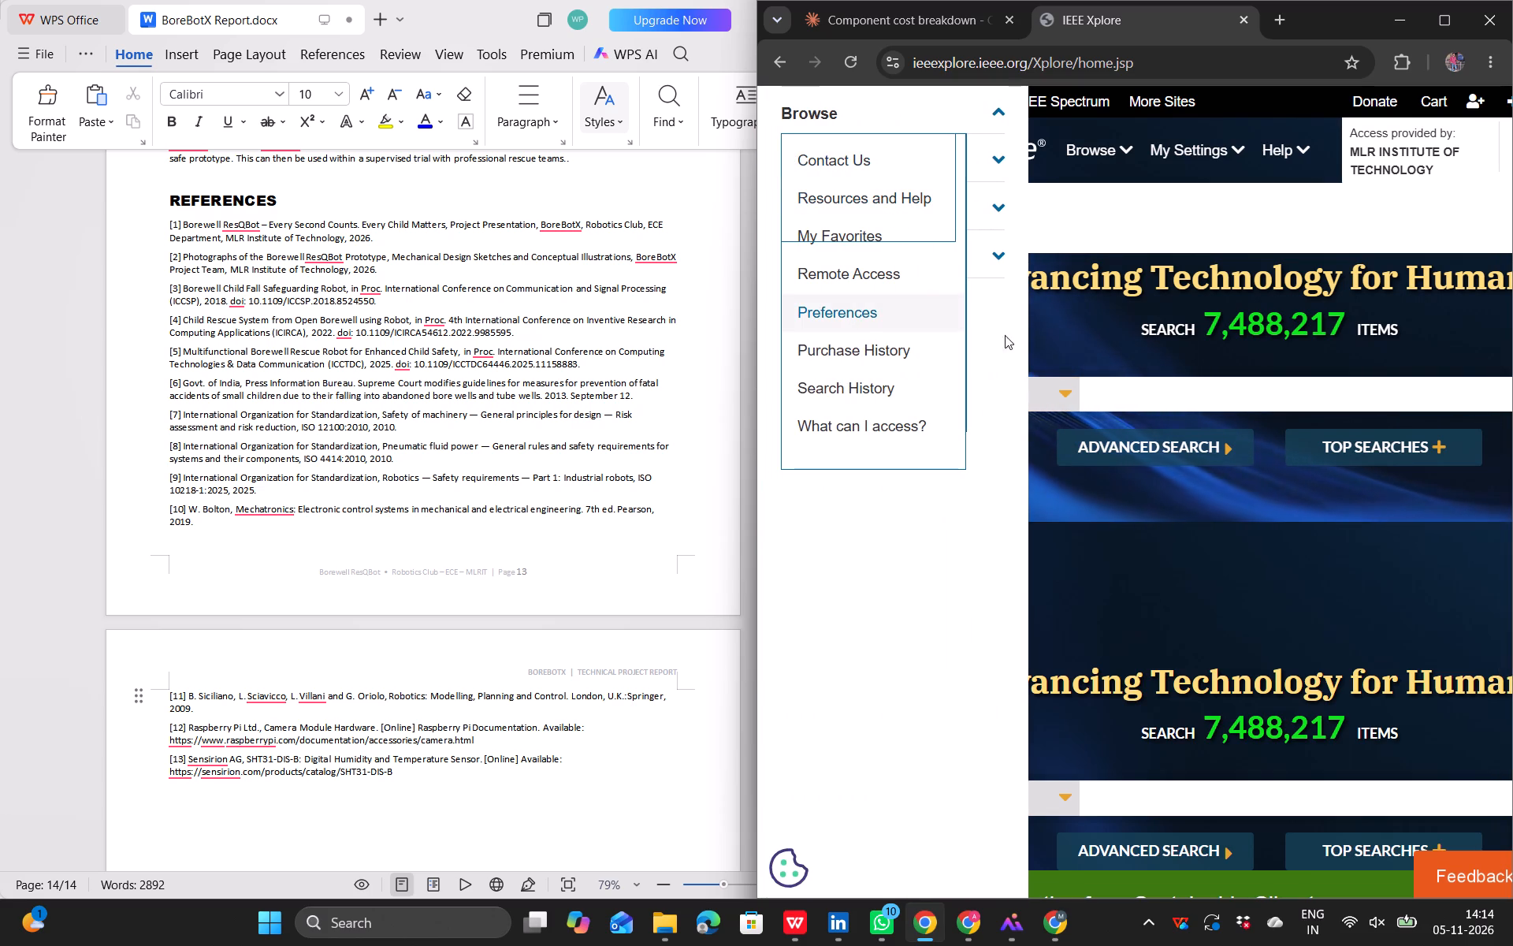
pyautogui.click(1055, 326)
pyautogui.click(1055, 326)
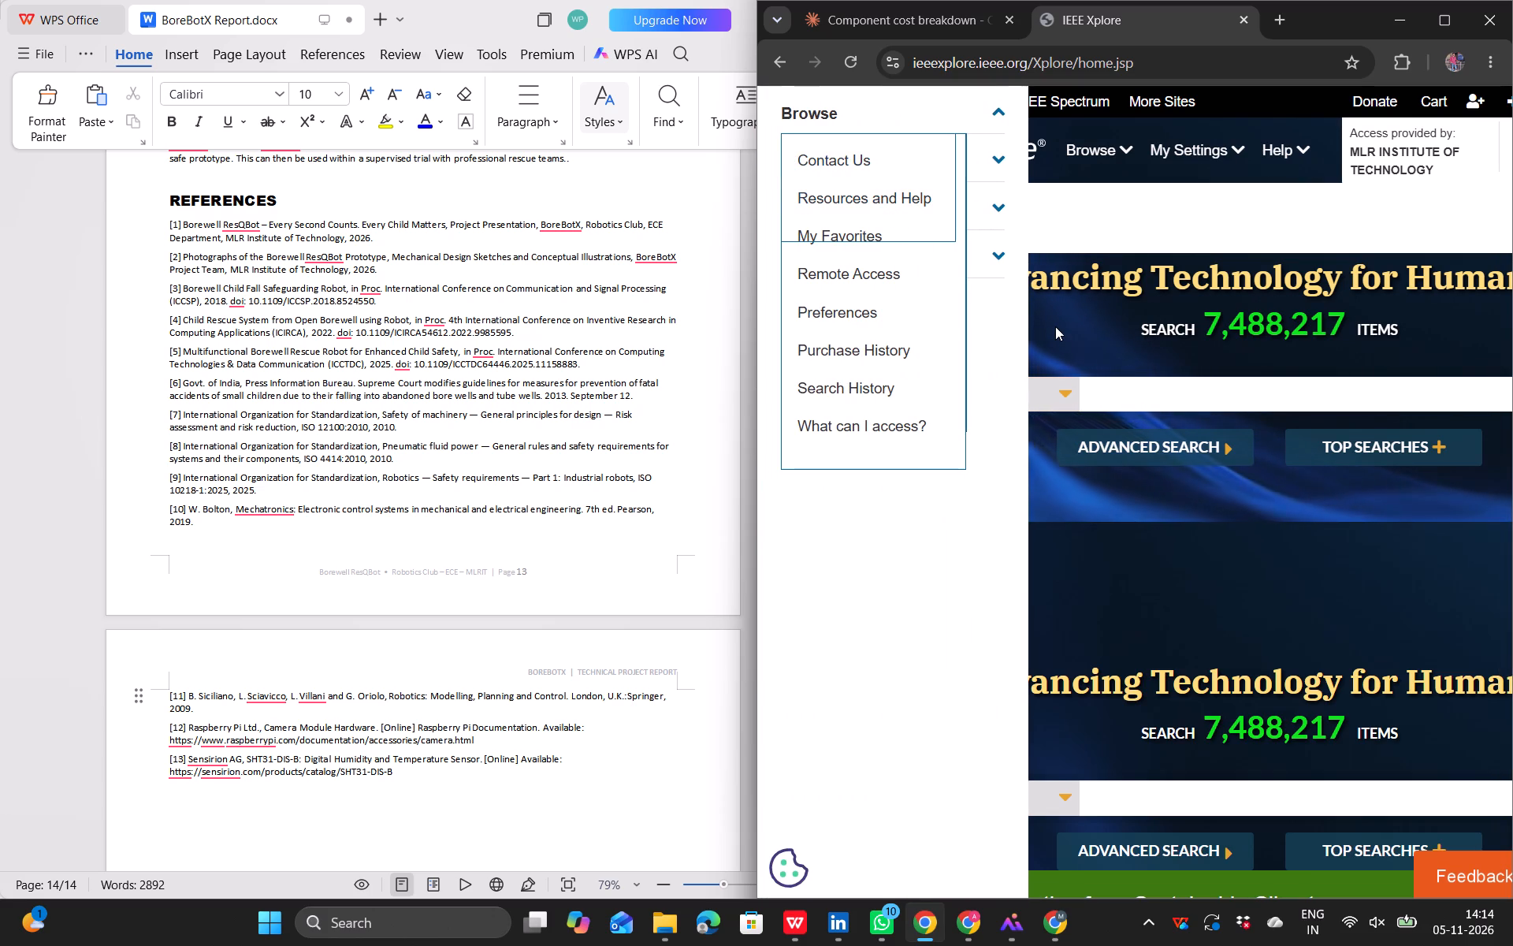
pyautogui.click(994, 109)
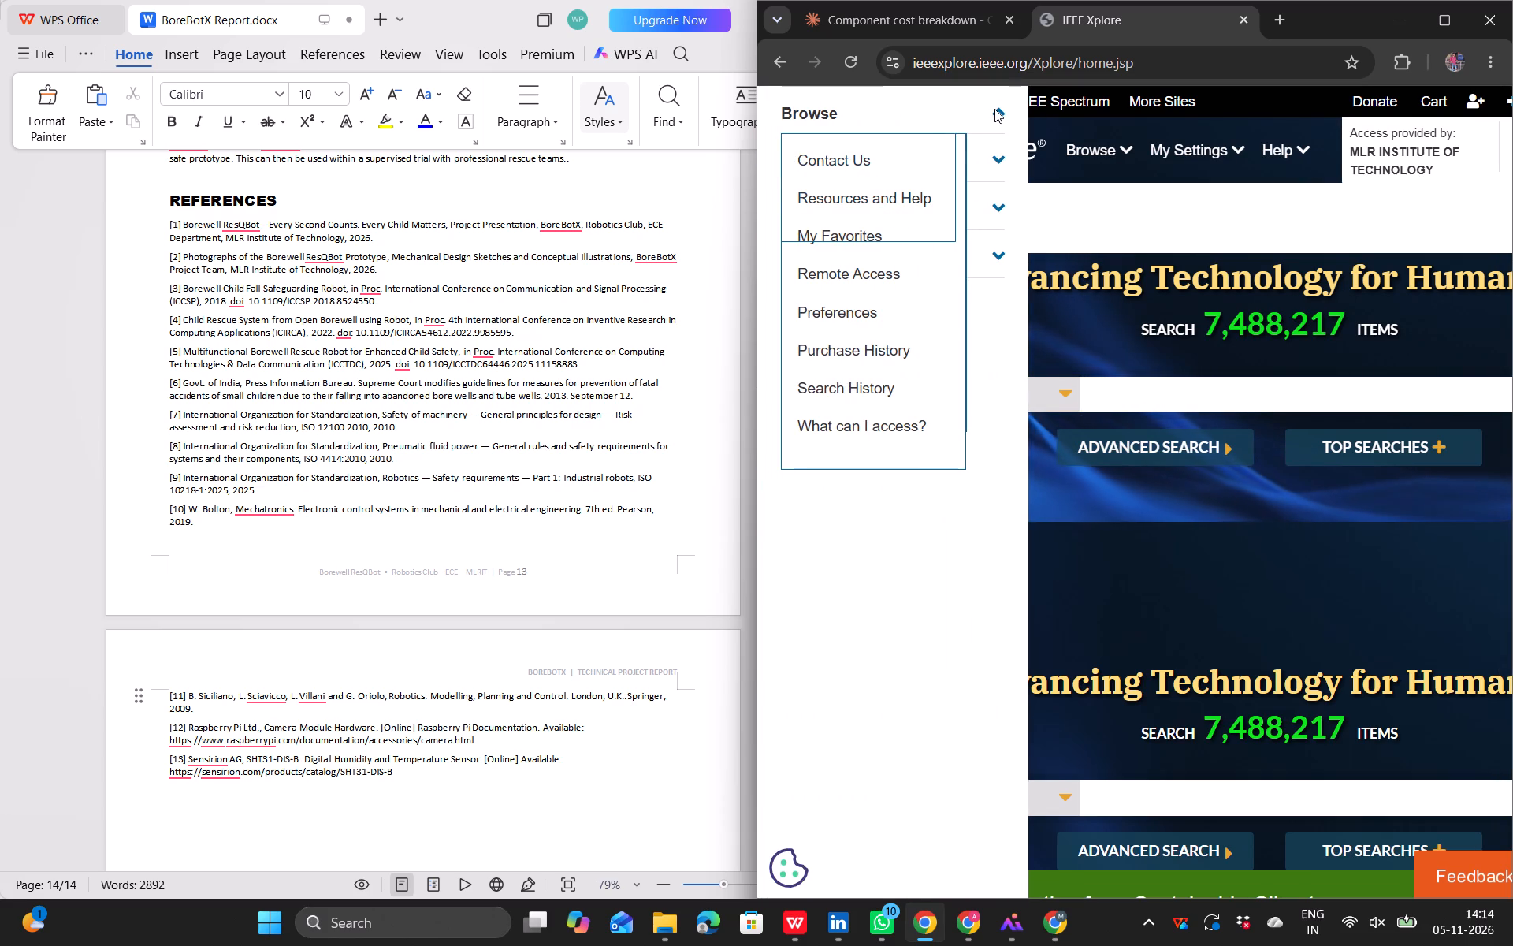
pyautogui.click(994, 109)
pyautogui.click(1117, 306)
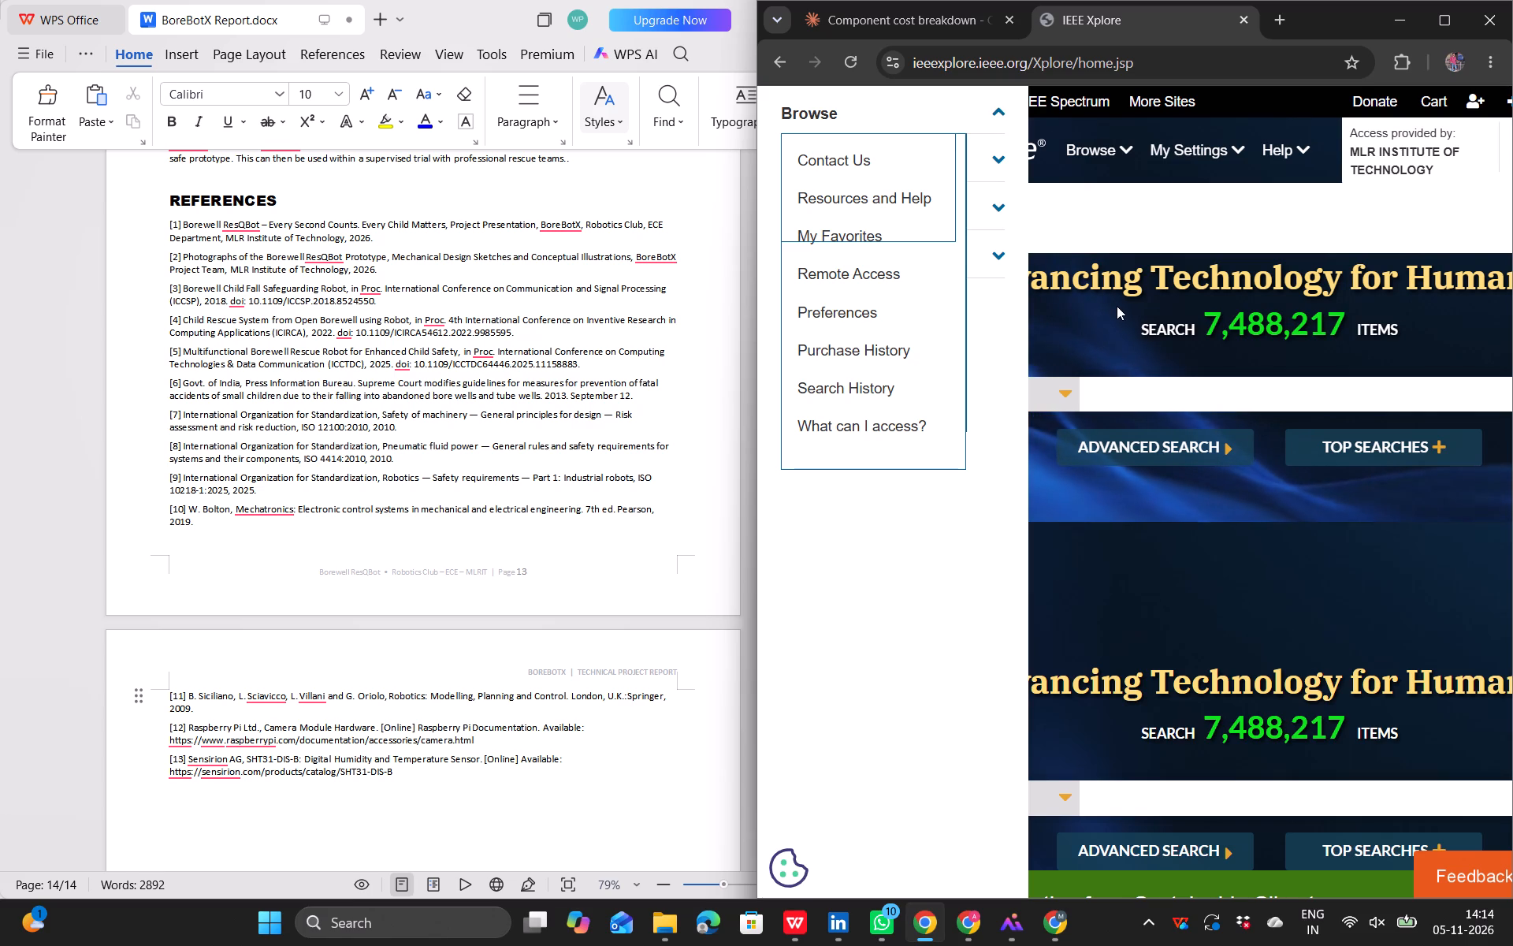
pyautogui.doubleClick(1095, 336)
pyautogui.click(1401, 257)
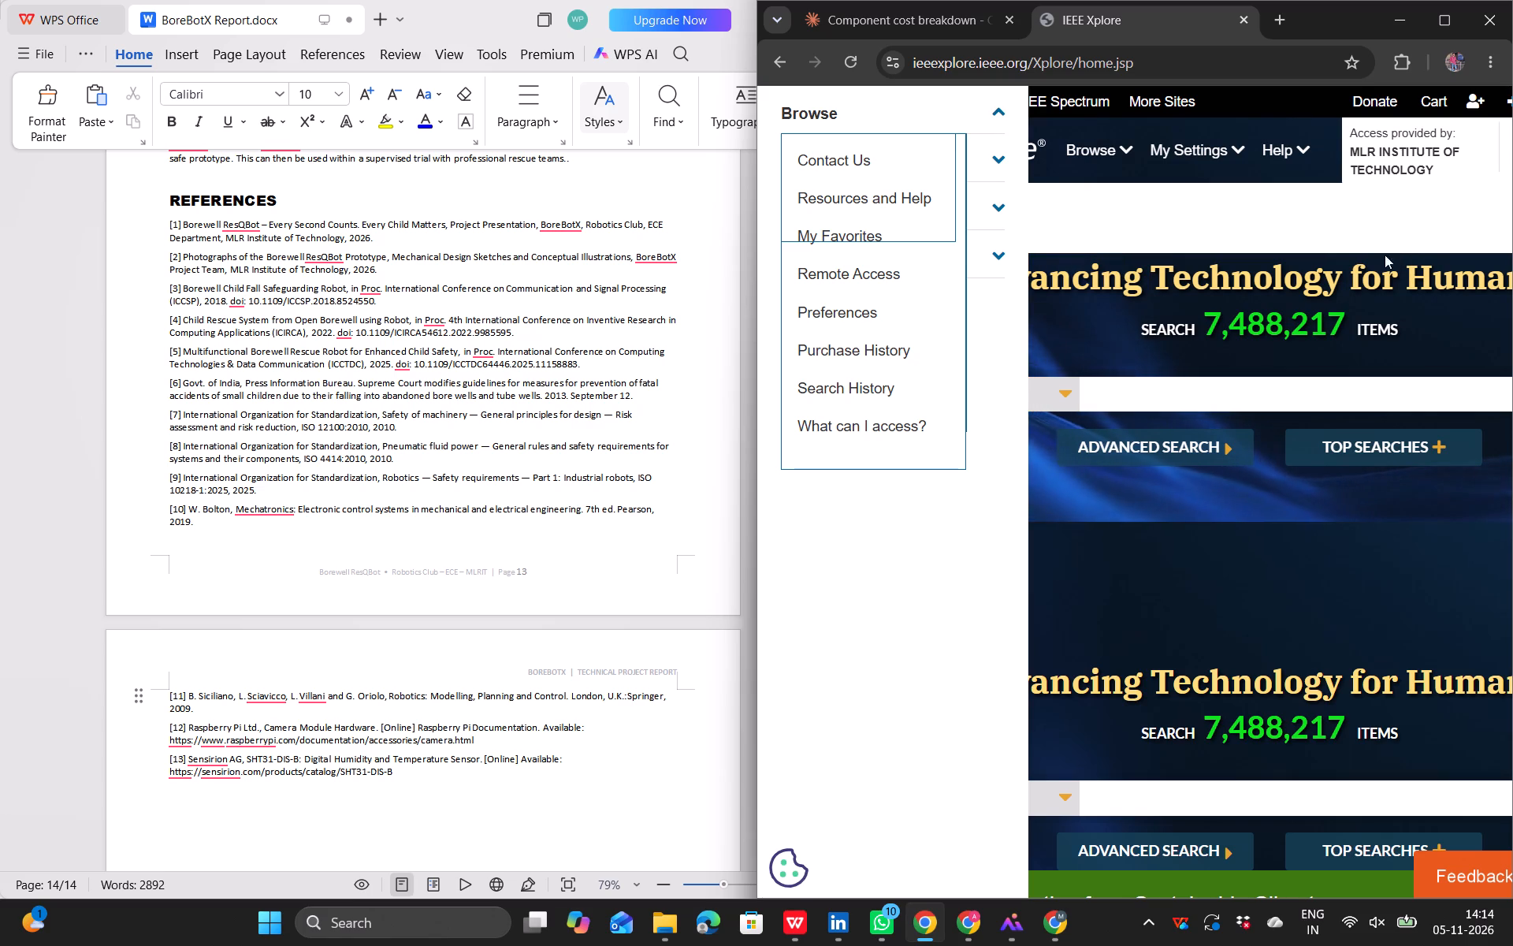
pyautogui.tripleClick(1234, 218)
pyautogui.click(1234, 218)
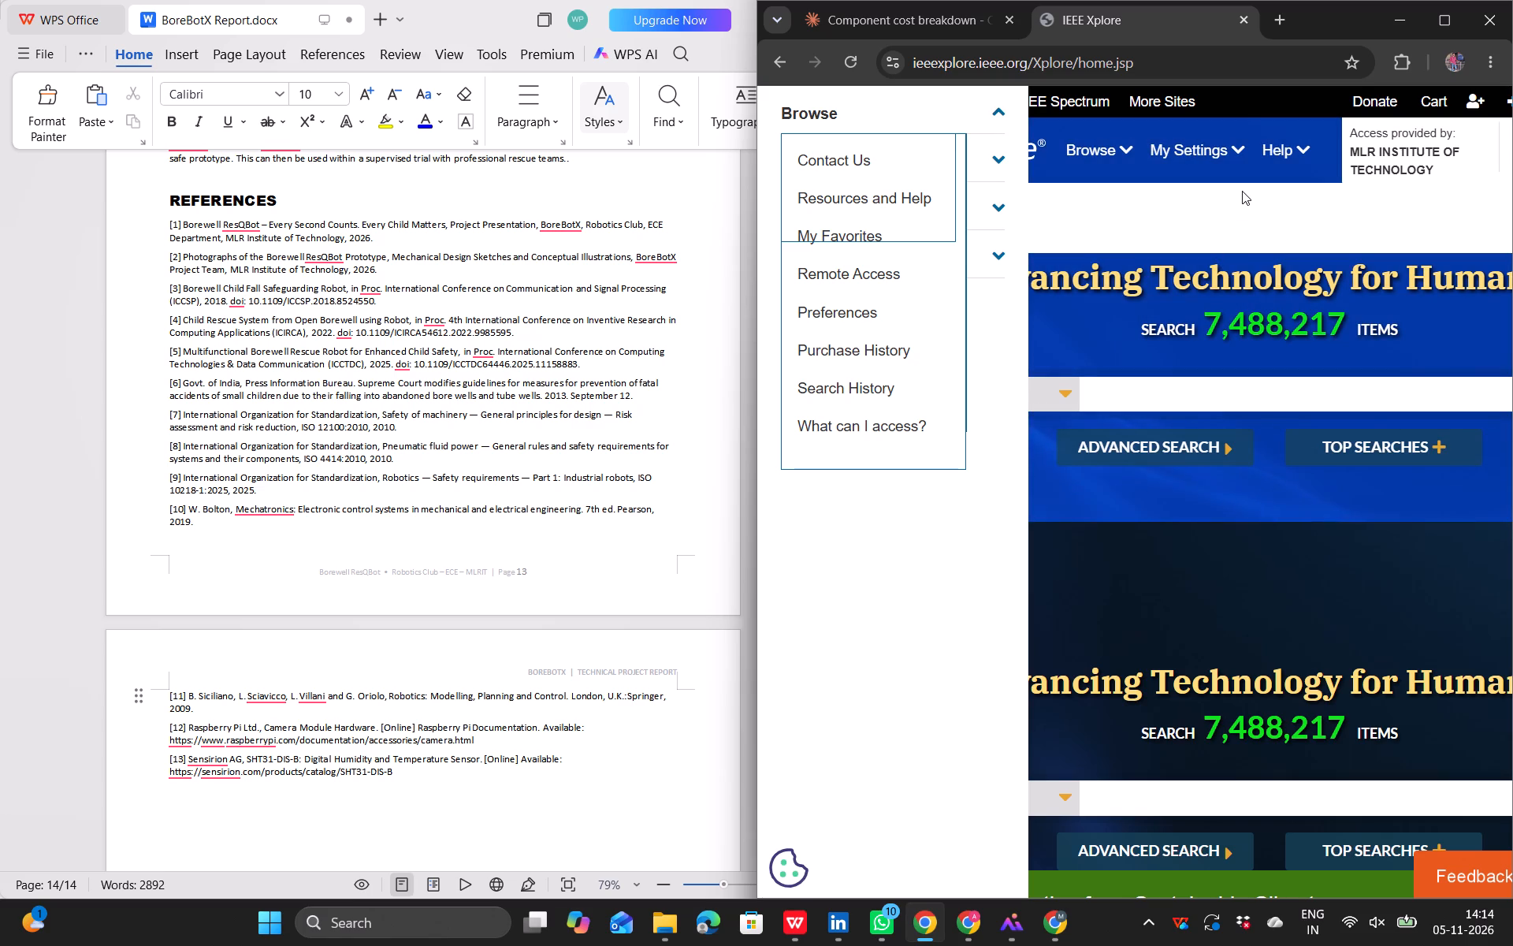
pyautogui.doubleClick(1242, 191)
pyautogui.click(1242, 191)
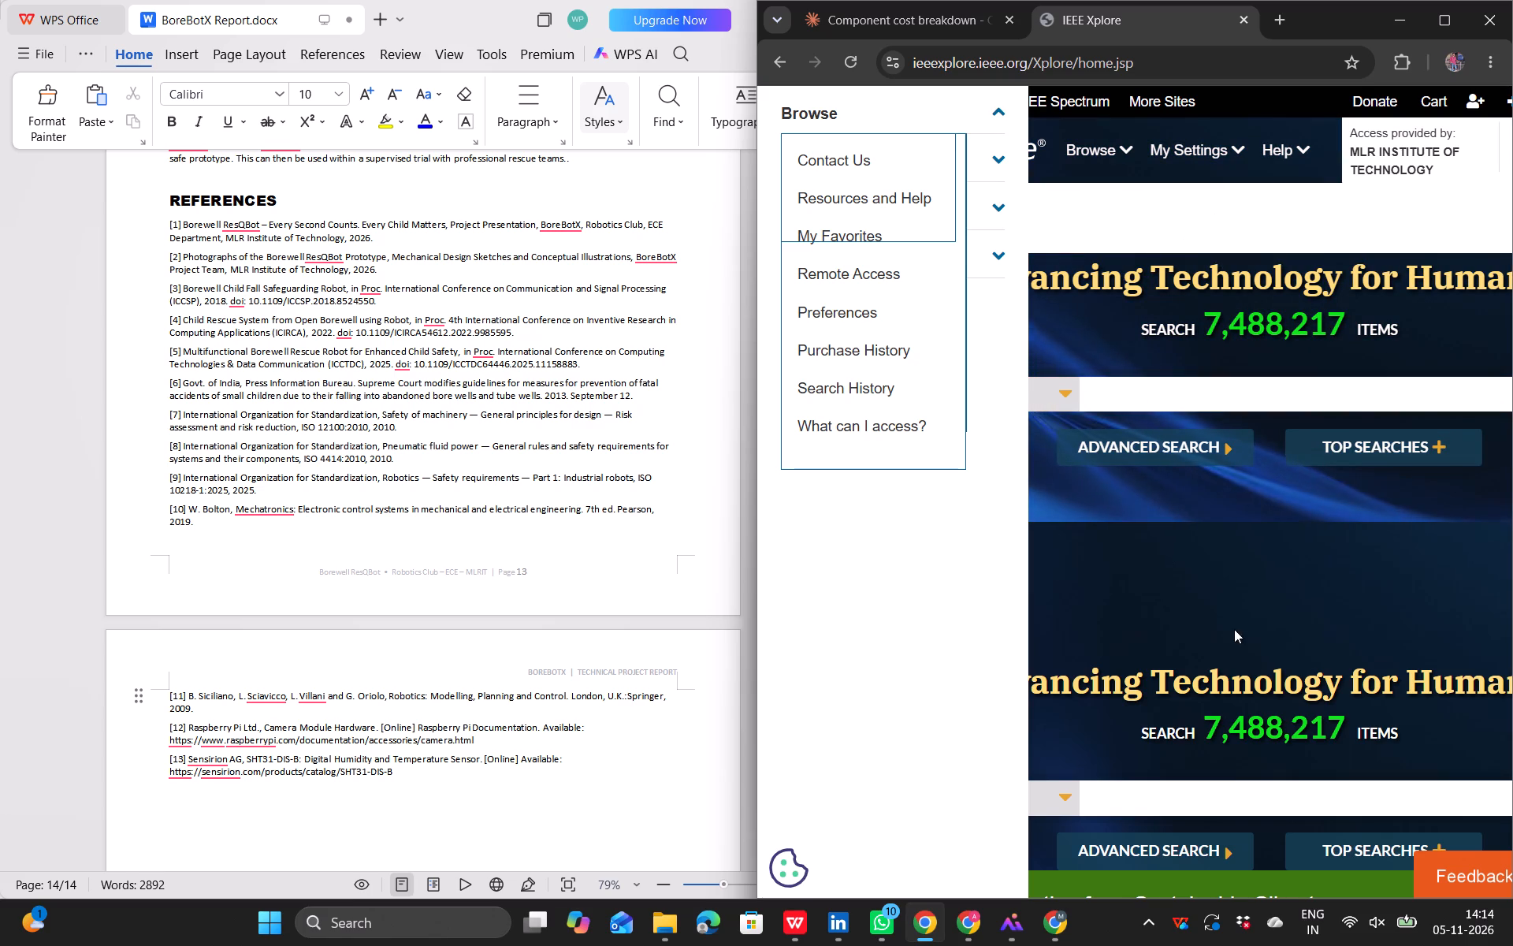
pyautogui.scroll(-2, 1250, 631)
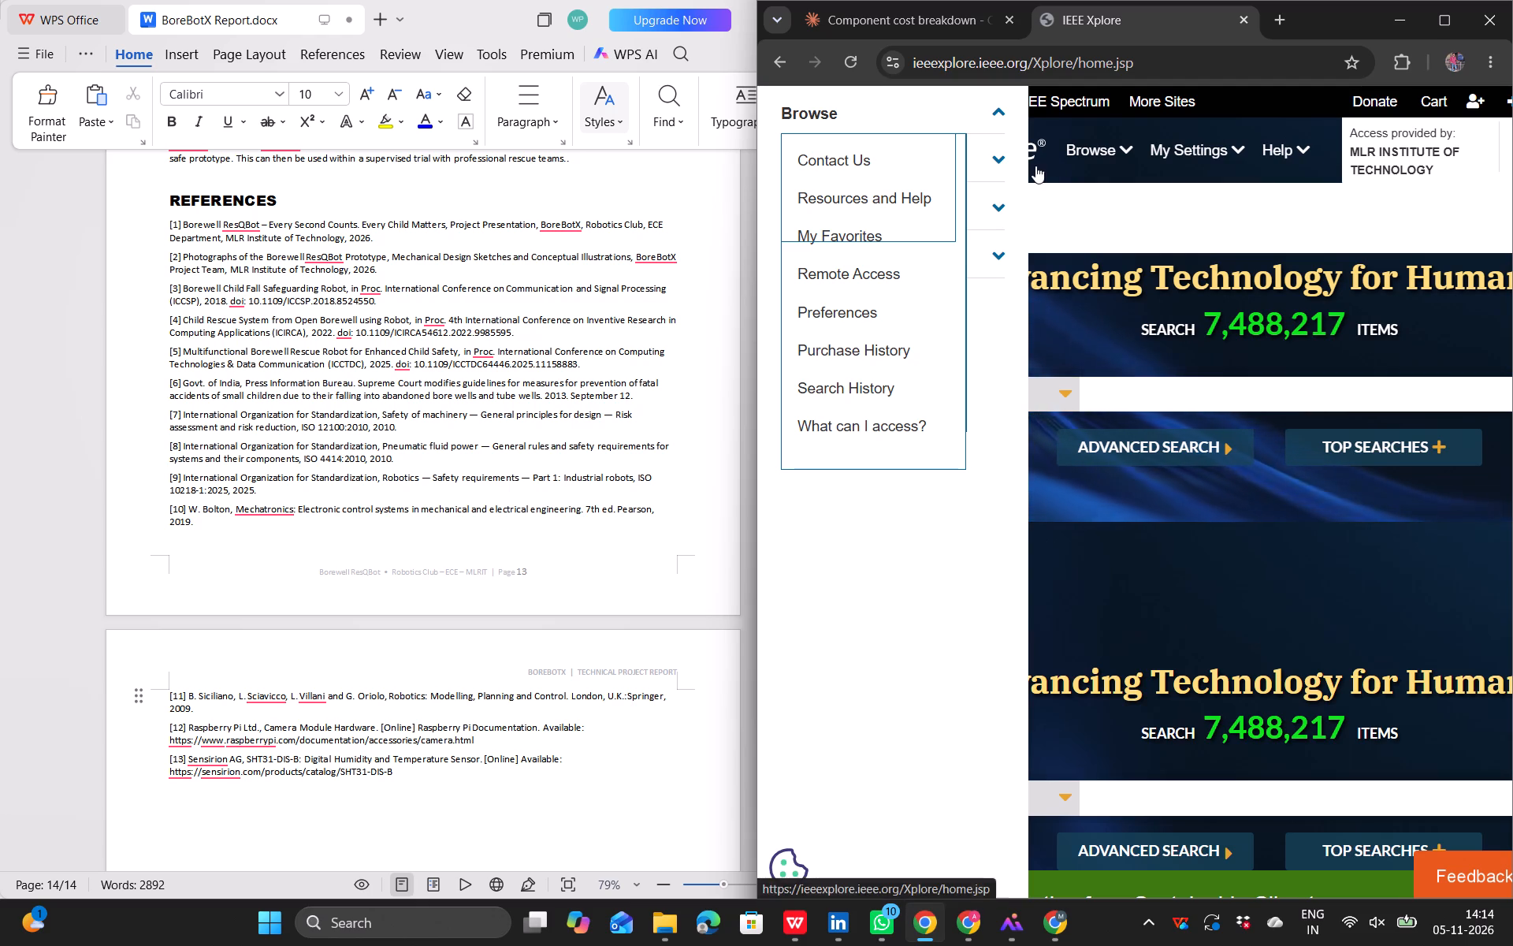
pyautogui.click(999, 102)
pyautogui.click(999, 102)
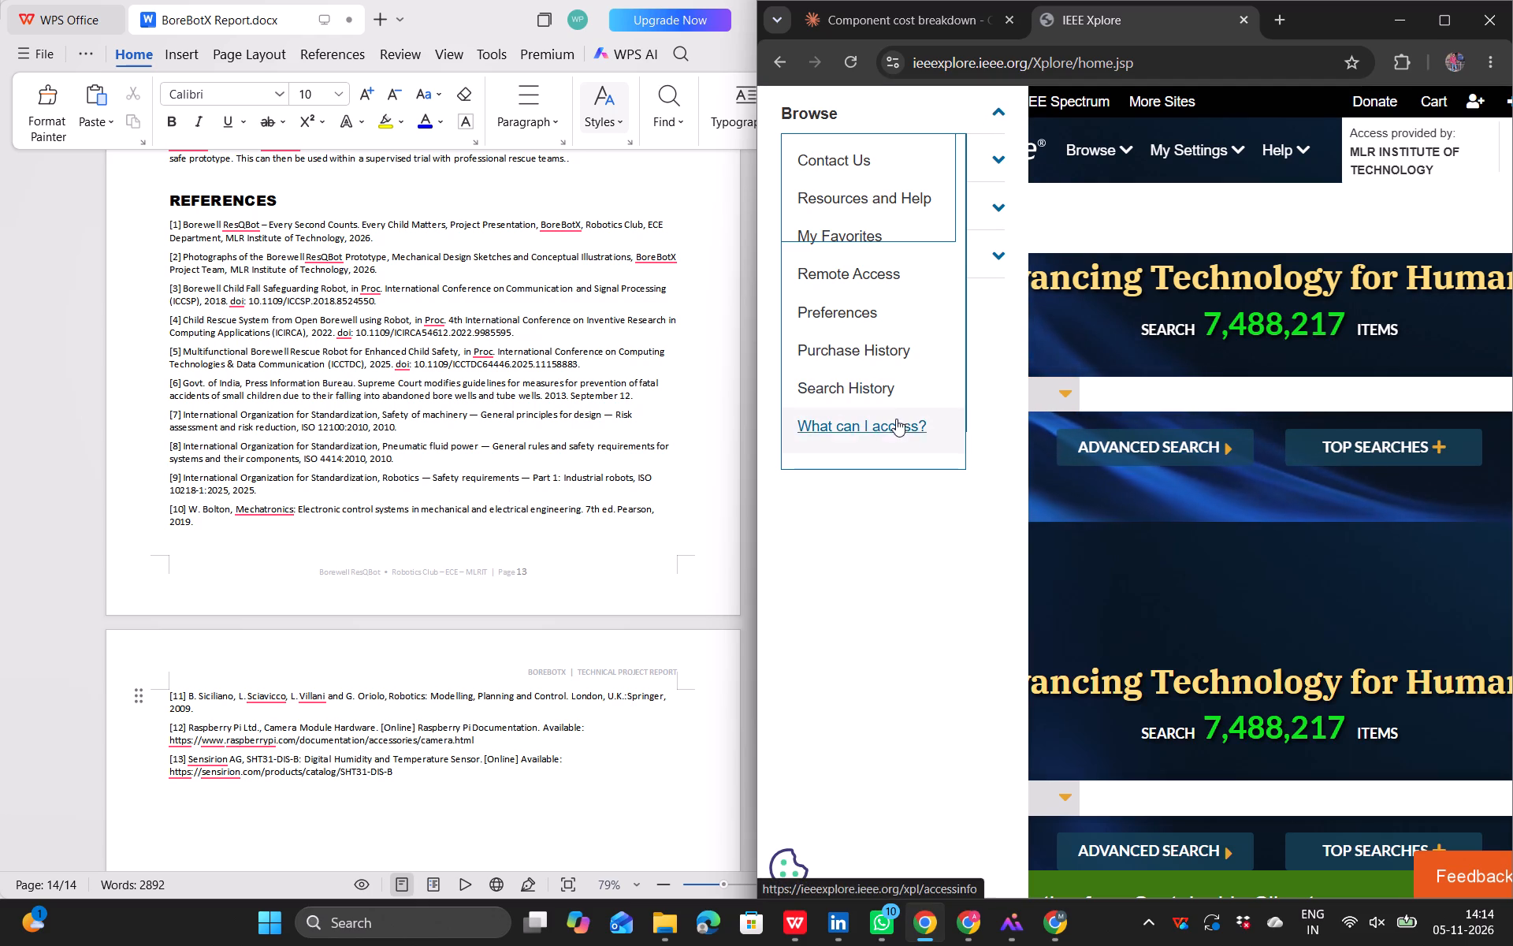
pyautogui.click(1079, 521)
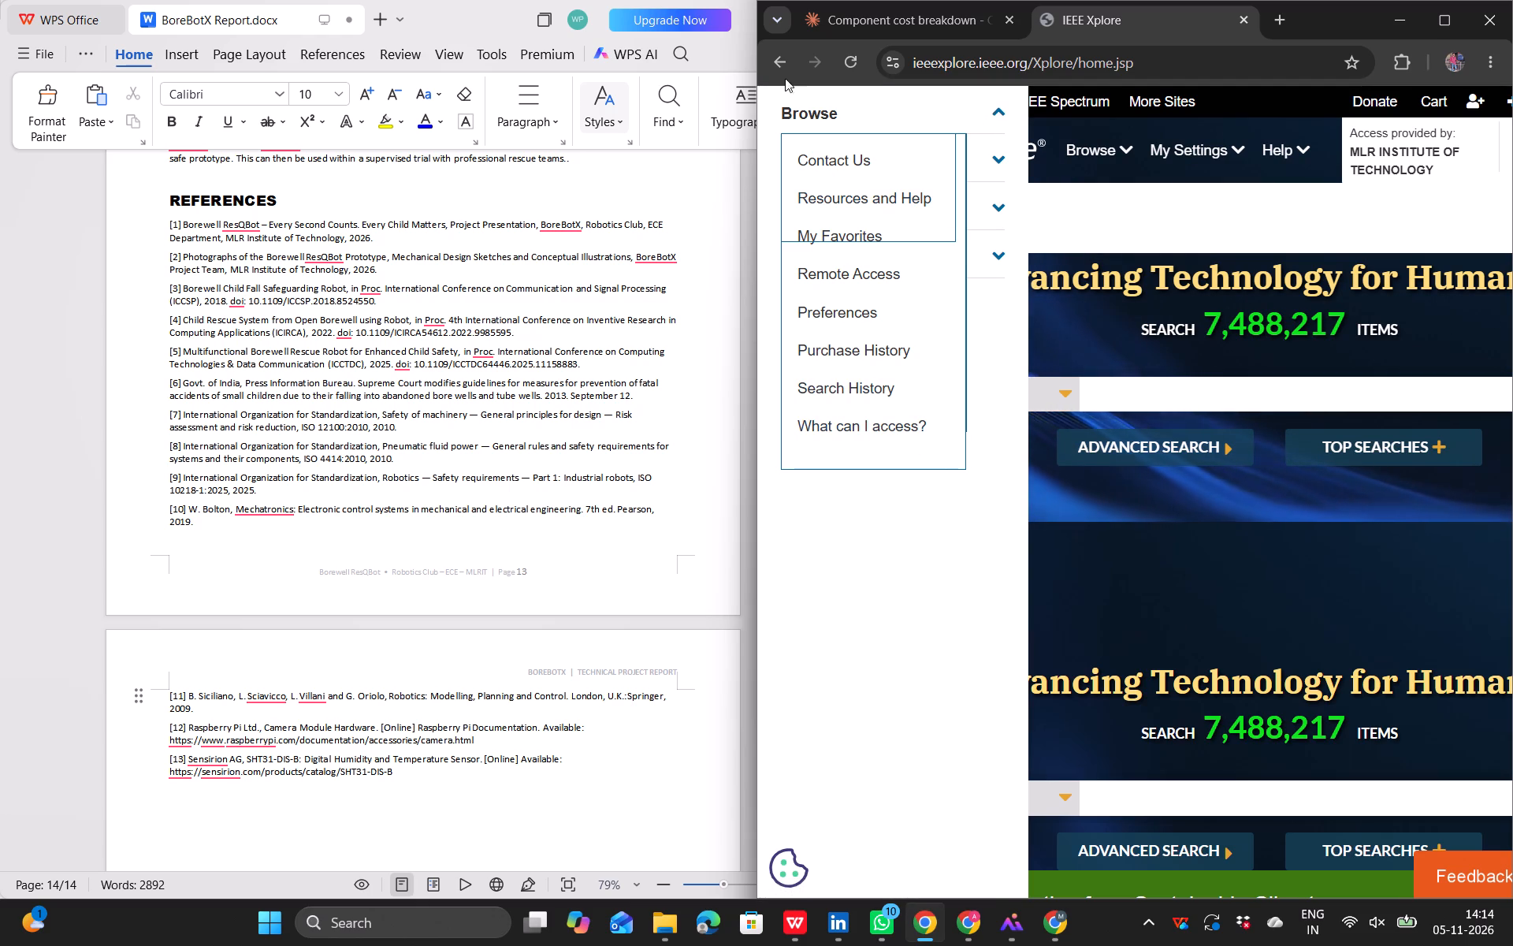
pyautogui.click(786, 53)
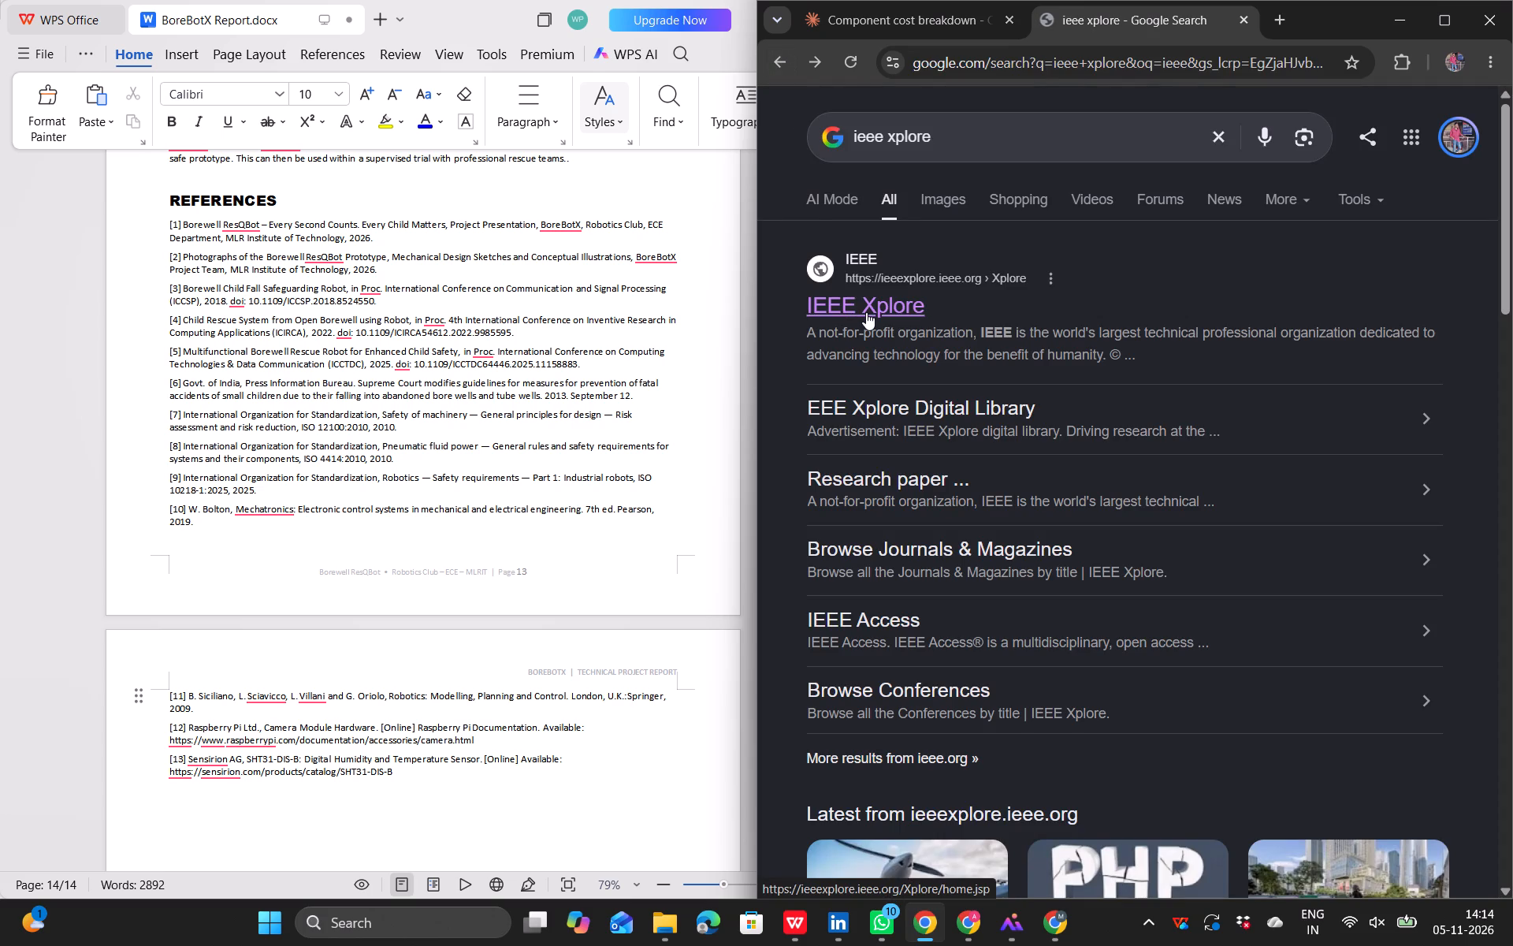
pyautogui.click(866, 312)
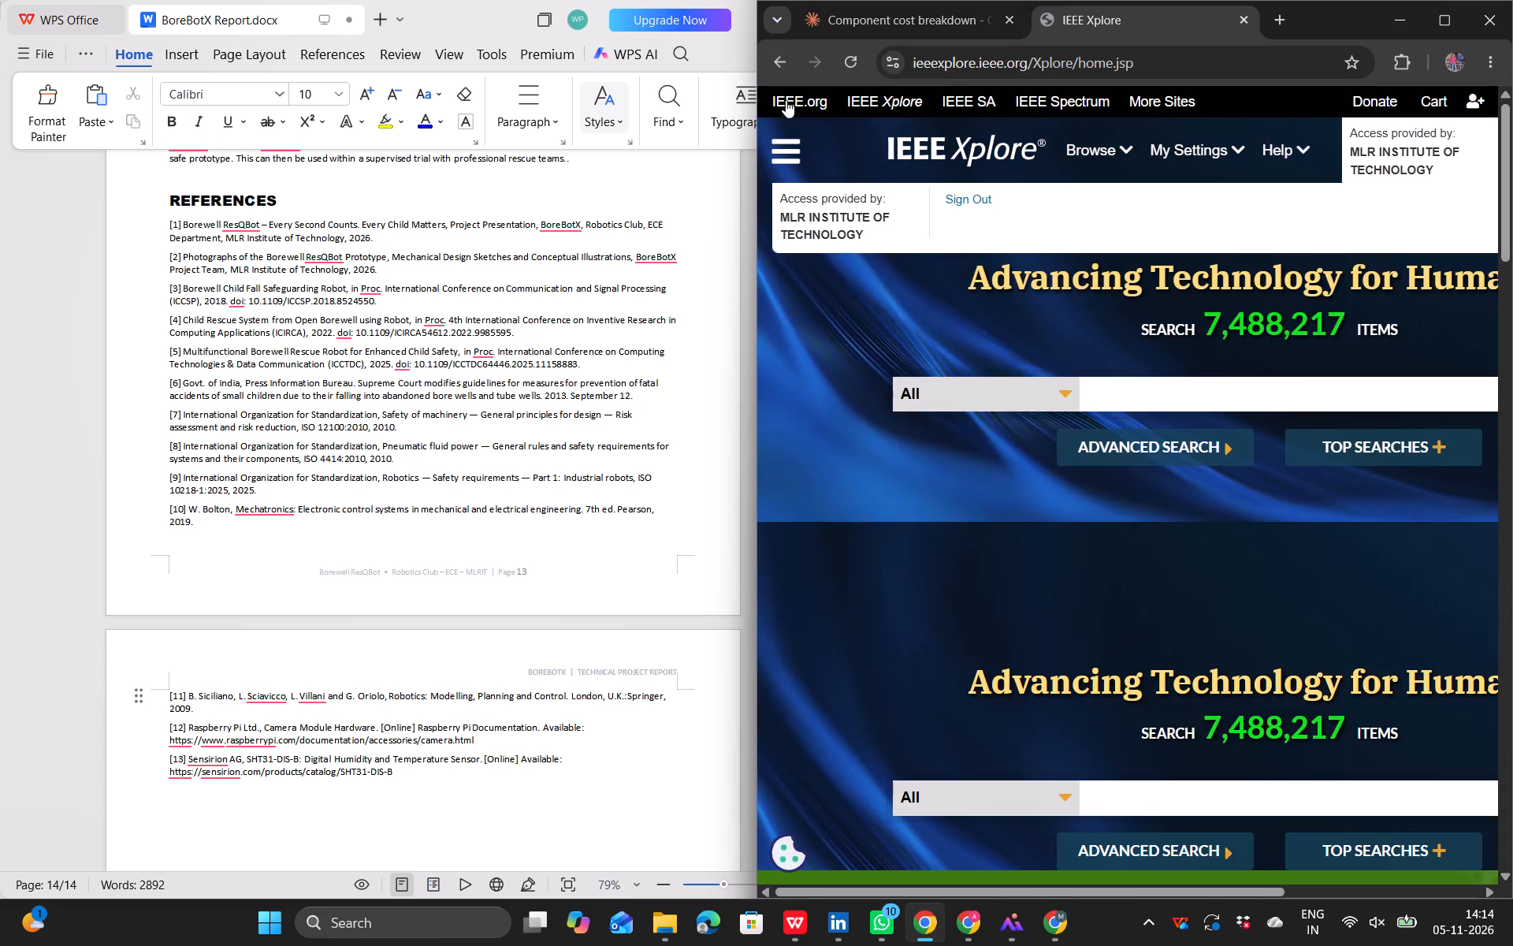
# Search all of IEEE Xplore for "borebotx papers".
pyautogui.click(1141, 387)
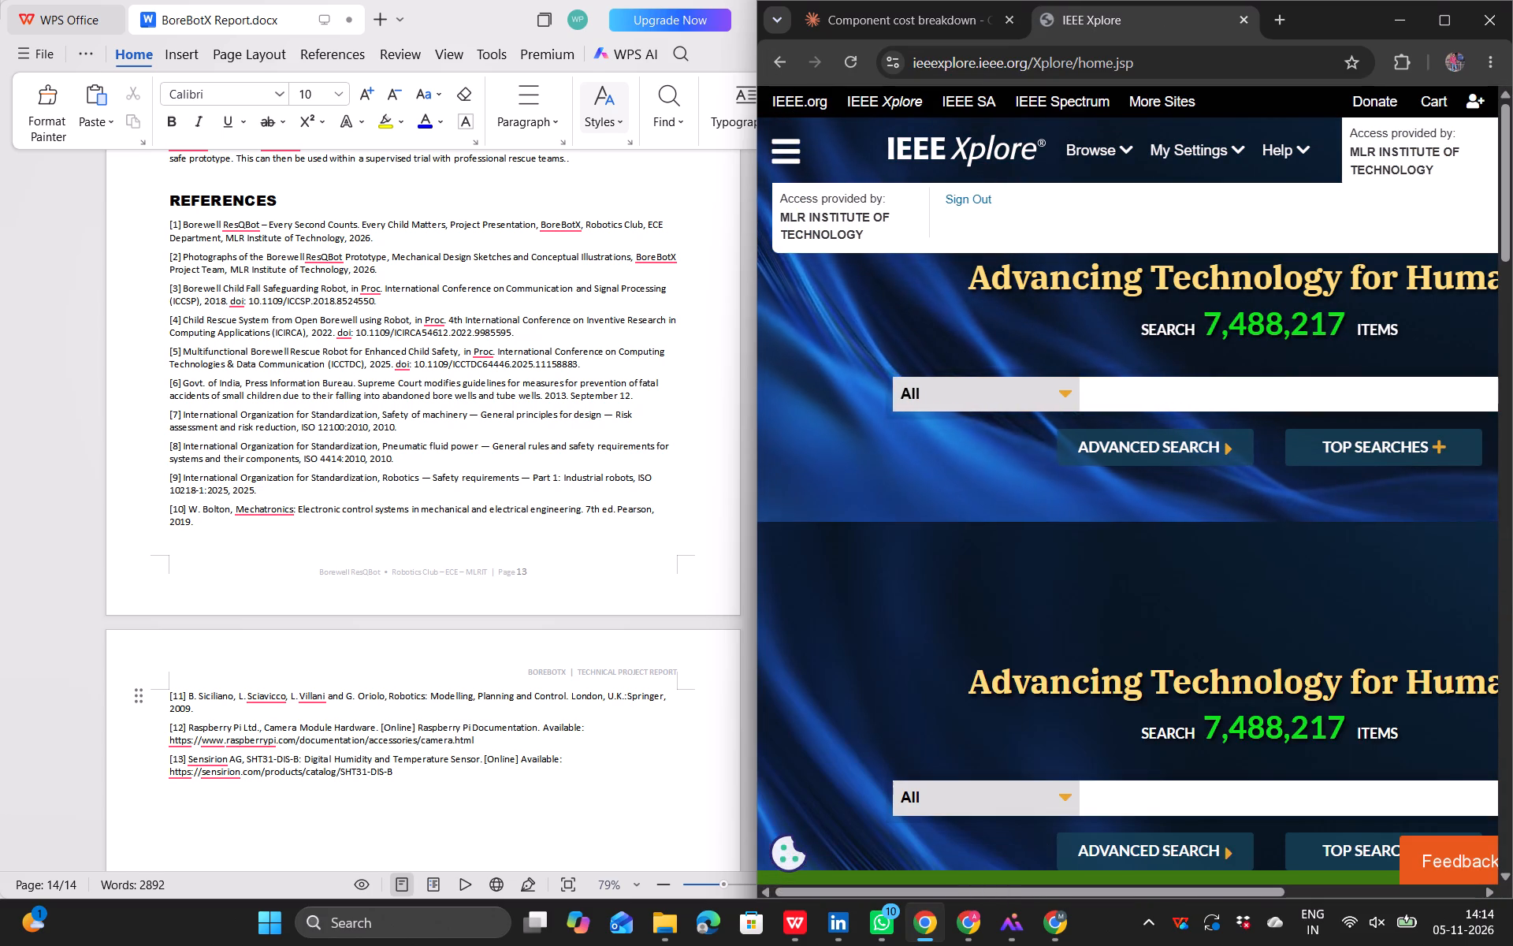
pyautogui.write('bore')
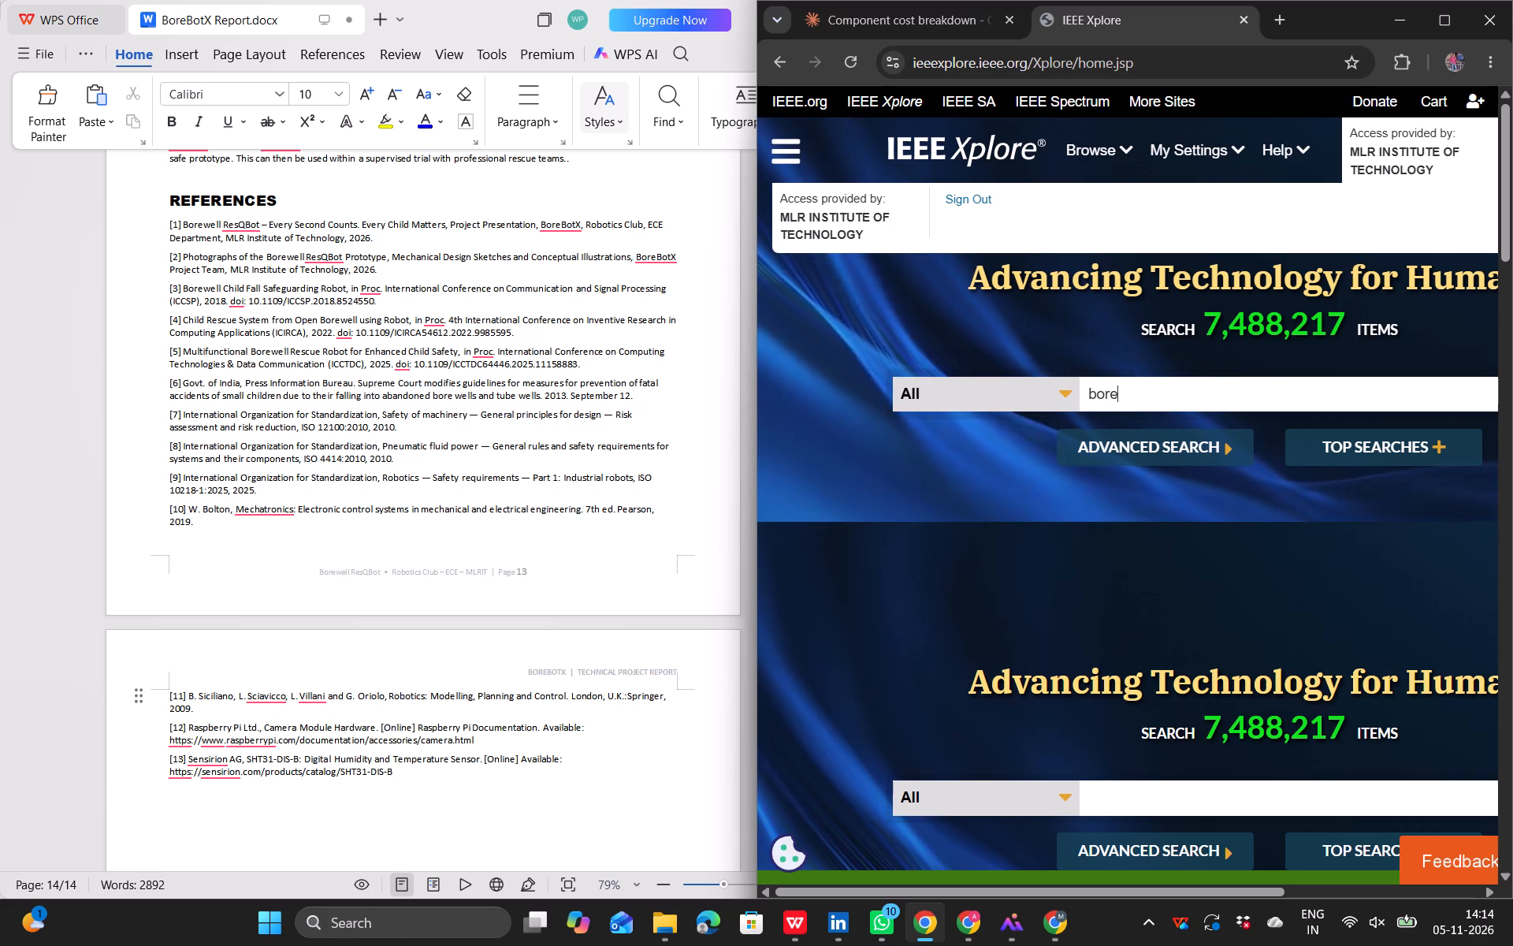
pyautogui.write('bo')
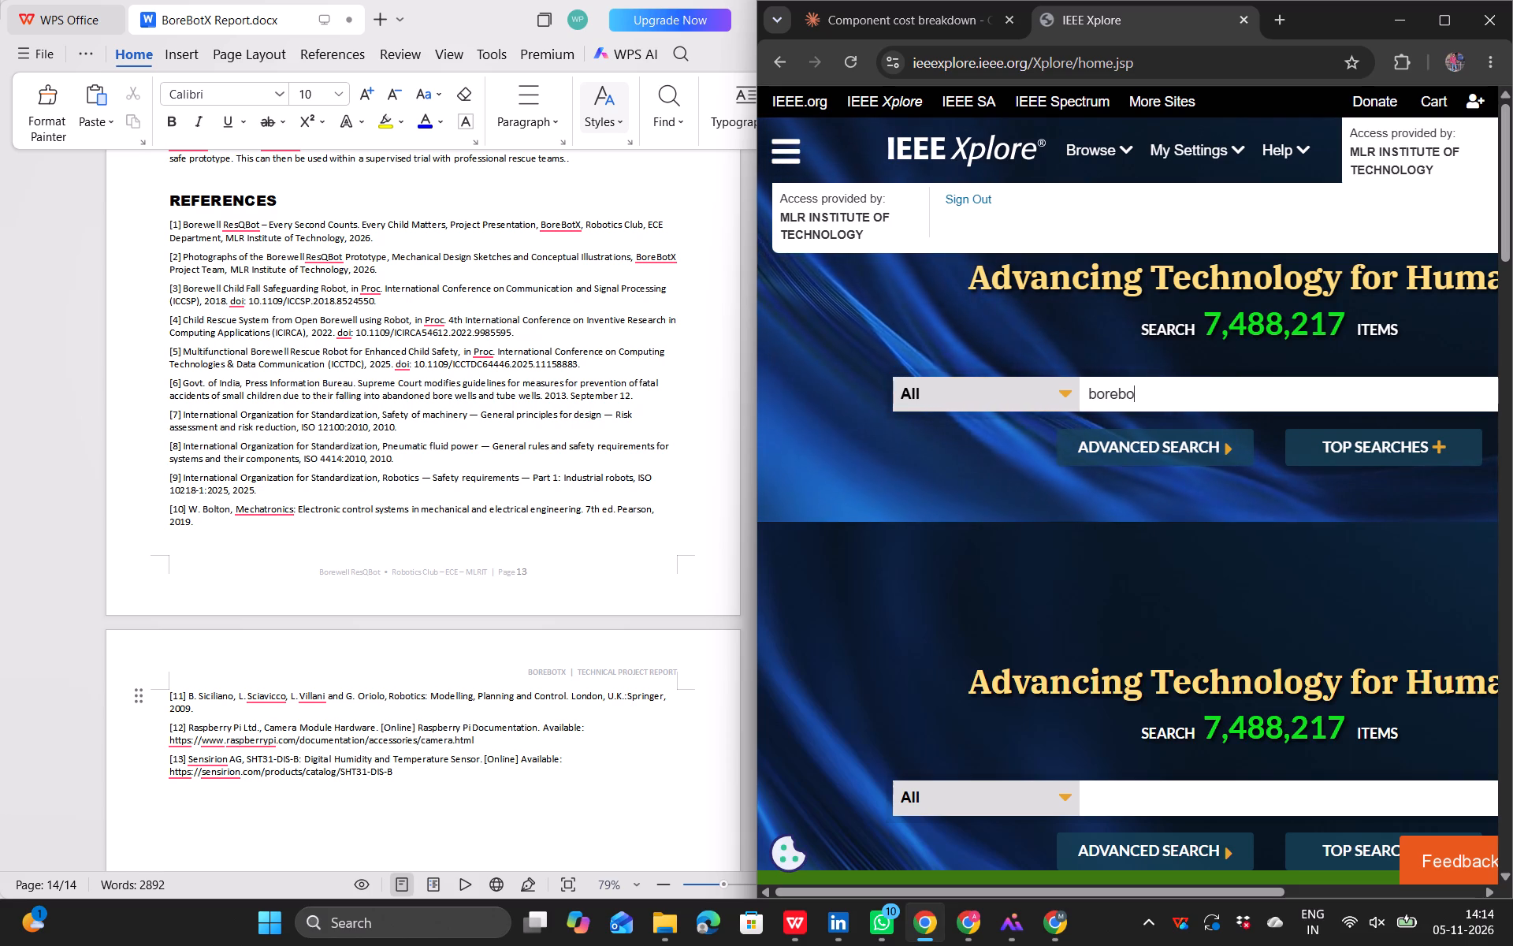
pyautogui.press('t')
pyautogui.write('x papers')
pyautogui.press('Return')
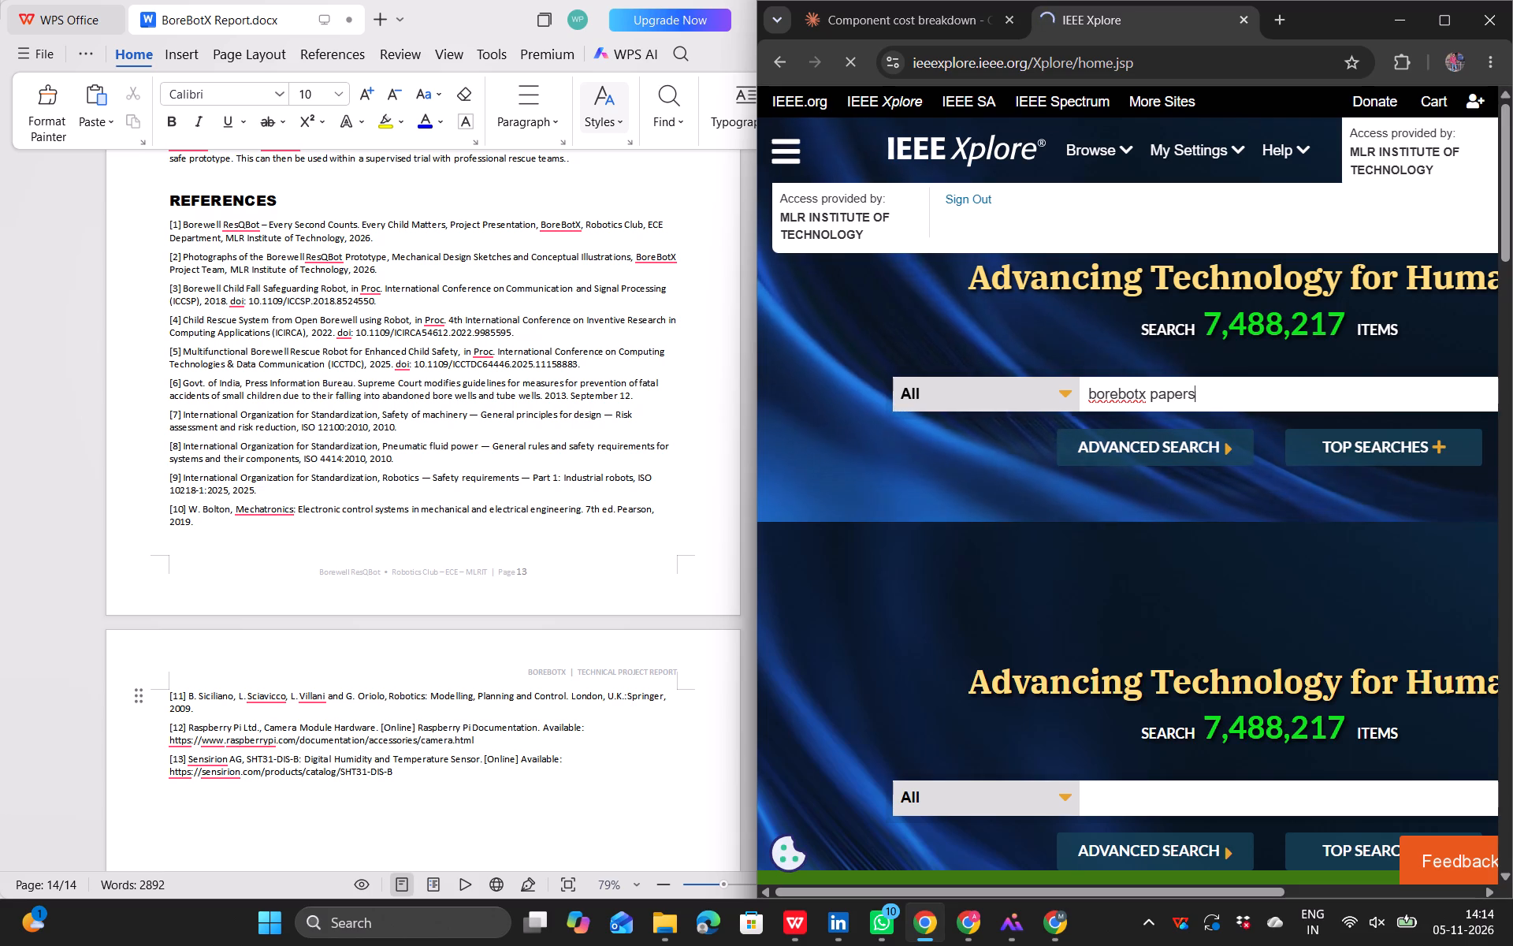
# Copy the query "borebotx papers" from the IEEE Xplore search box and open the Advanced Search page.
pyautogui.moveTo(1214, 394); pyautogui.dragTo(1107, 401)
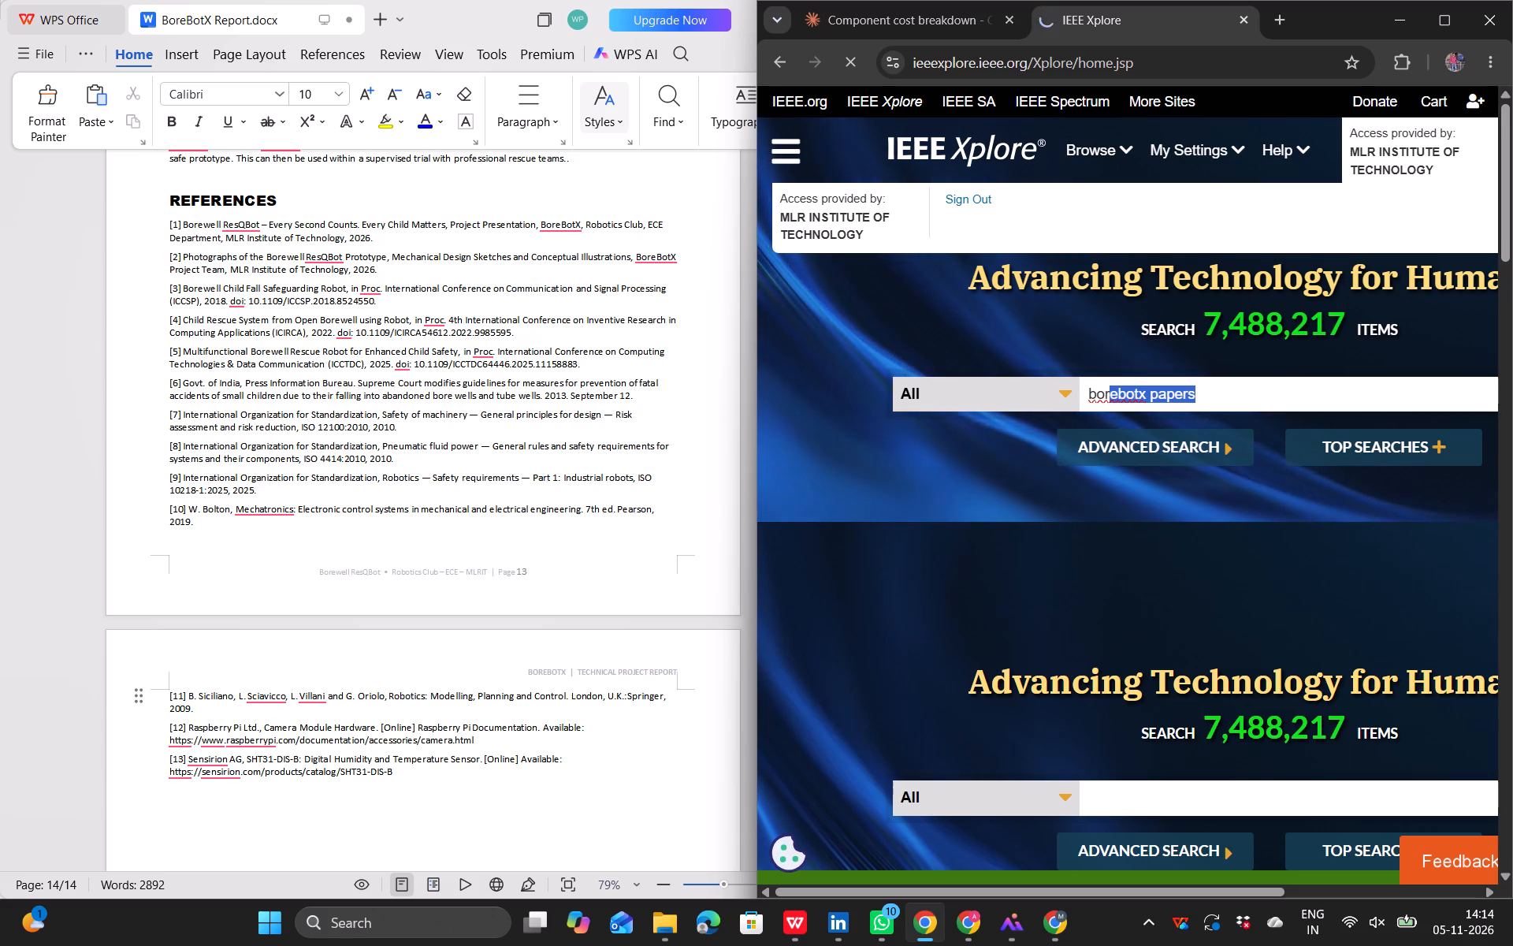
pyautogui.moveTo(1107, 401); pyautogui.dragTo(1080, 407)
pyautogui.hotkey('ctrl', 'c')
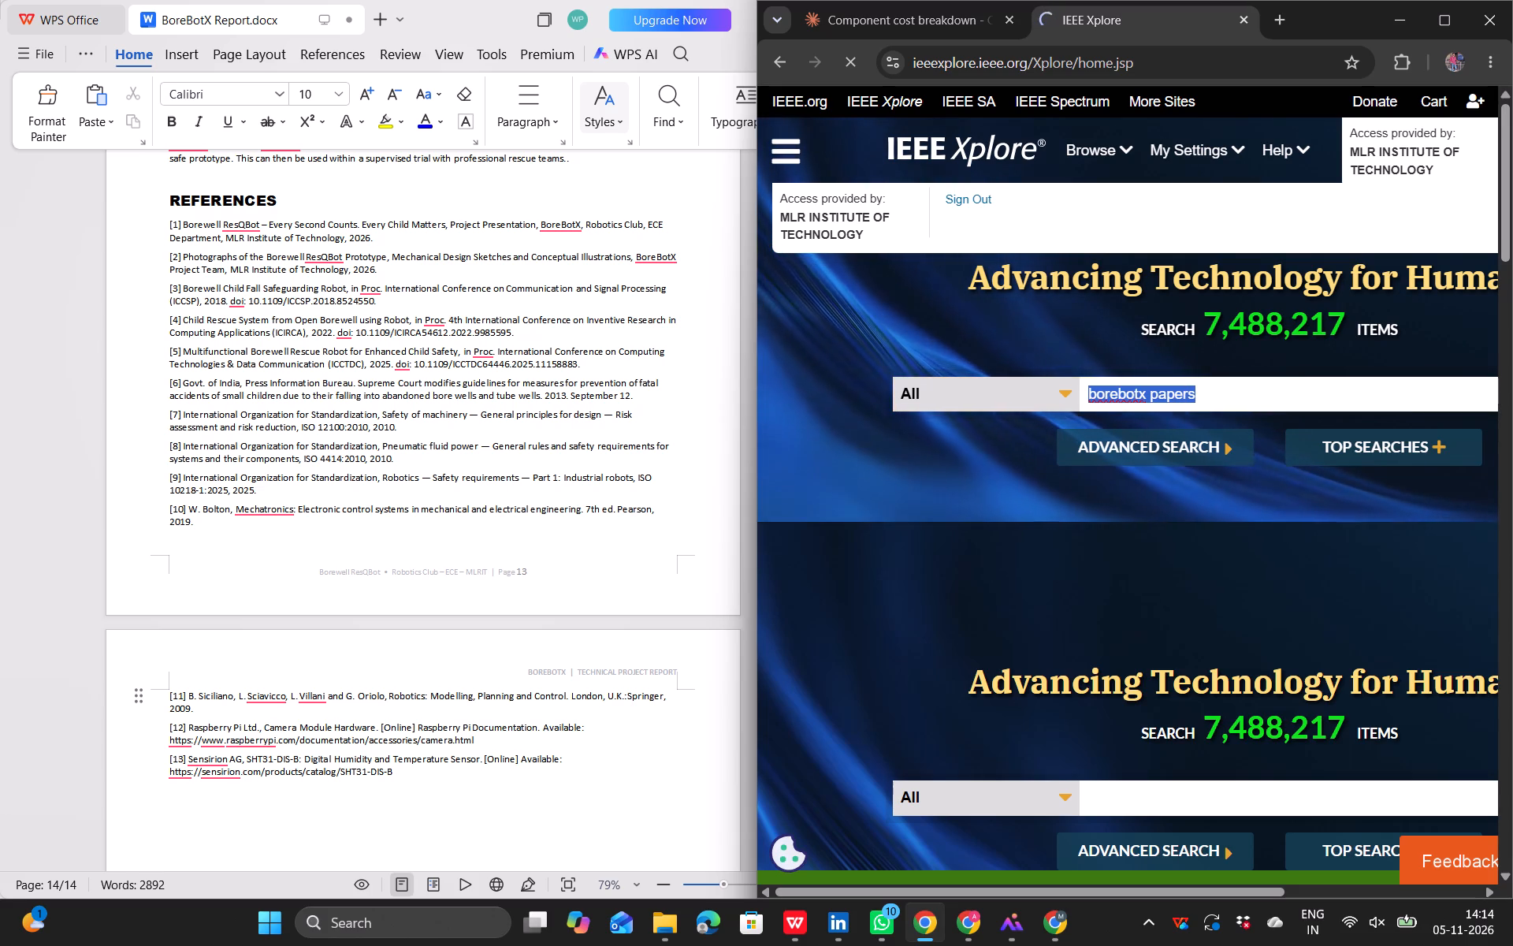
pyautogui.click(1183, 451)
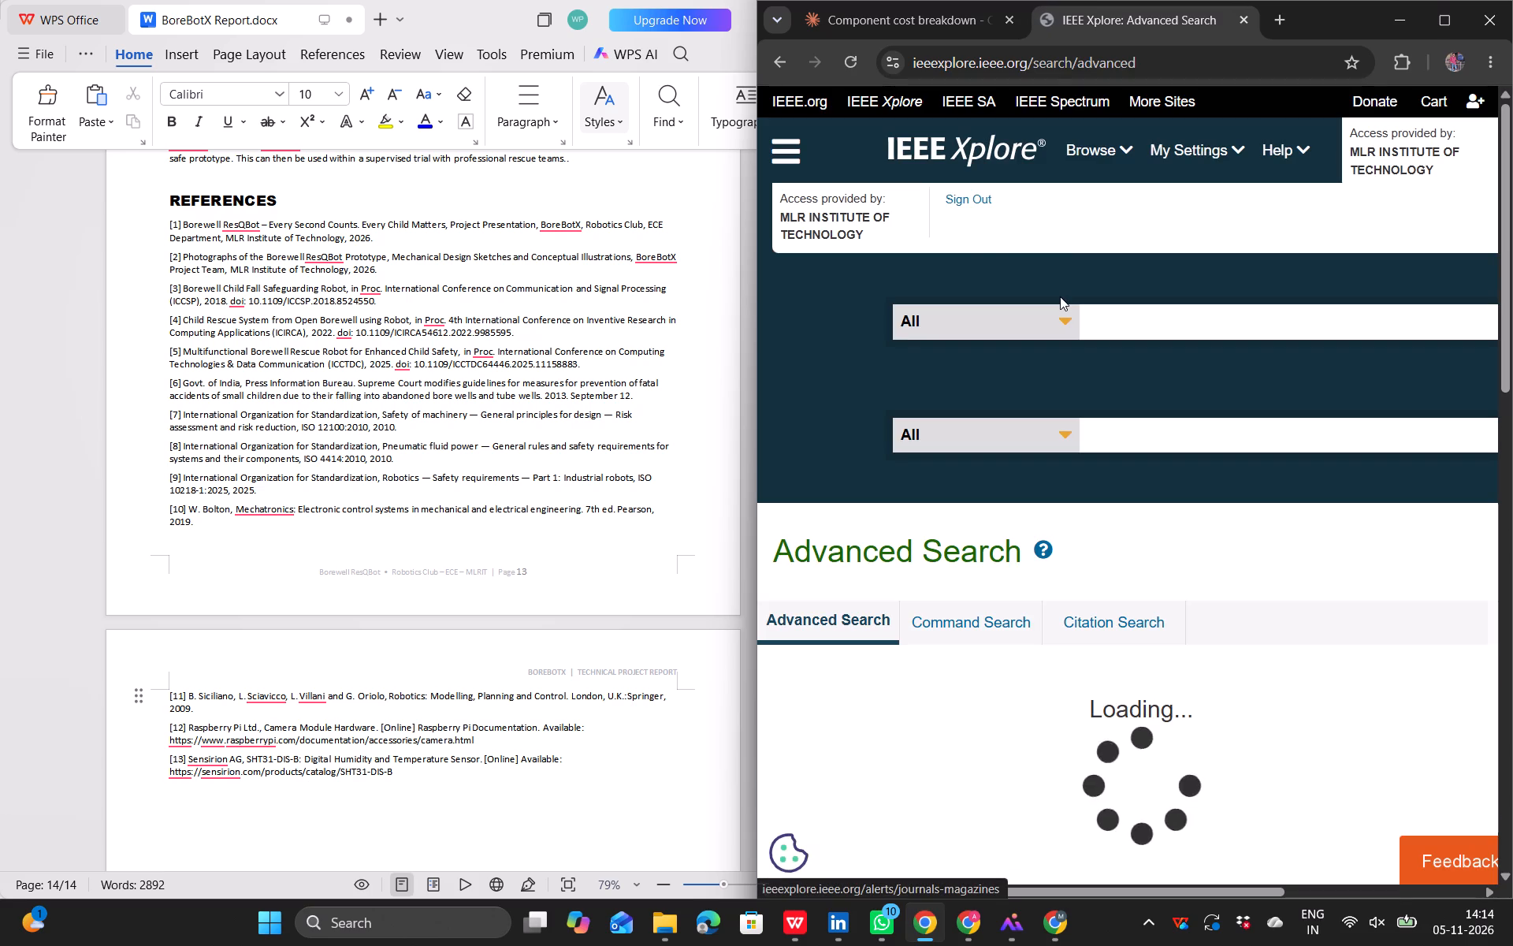
# Look over the Advanced Search page's keyword fields, publication date options and search bar for a way to find papers.
pyautogui.scroll(-2, 972, 356)
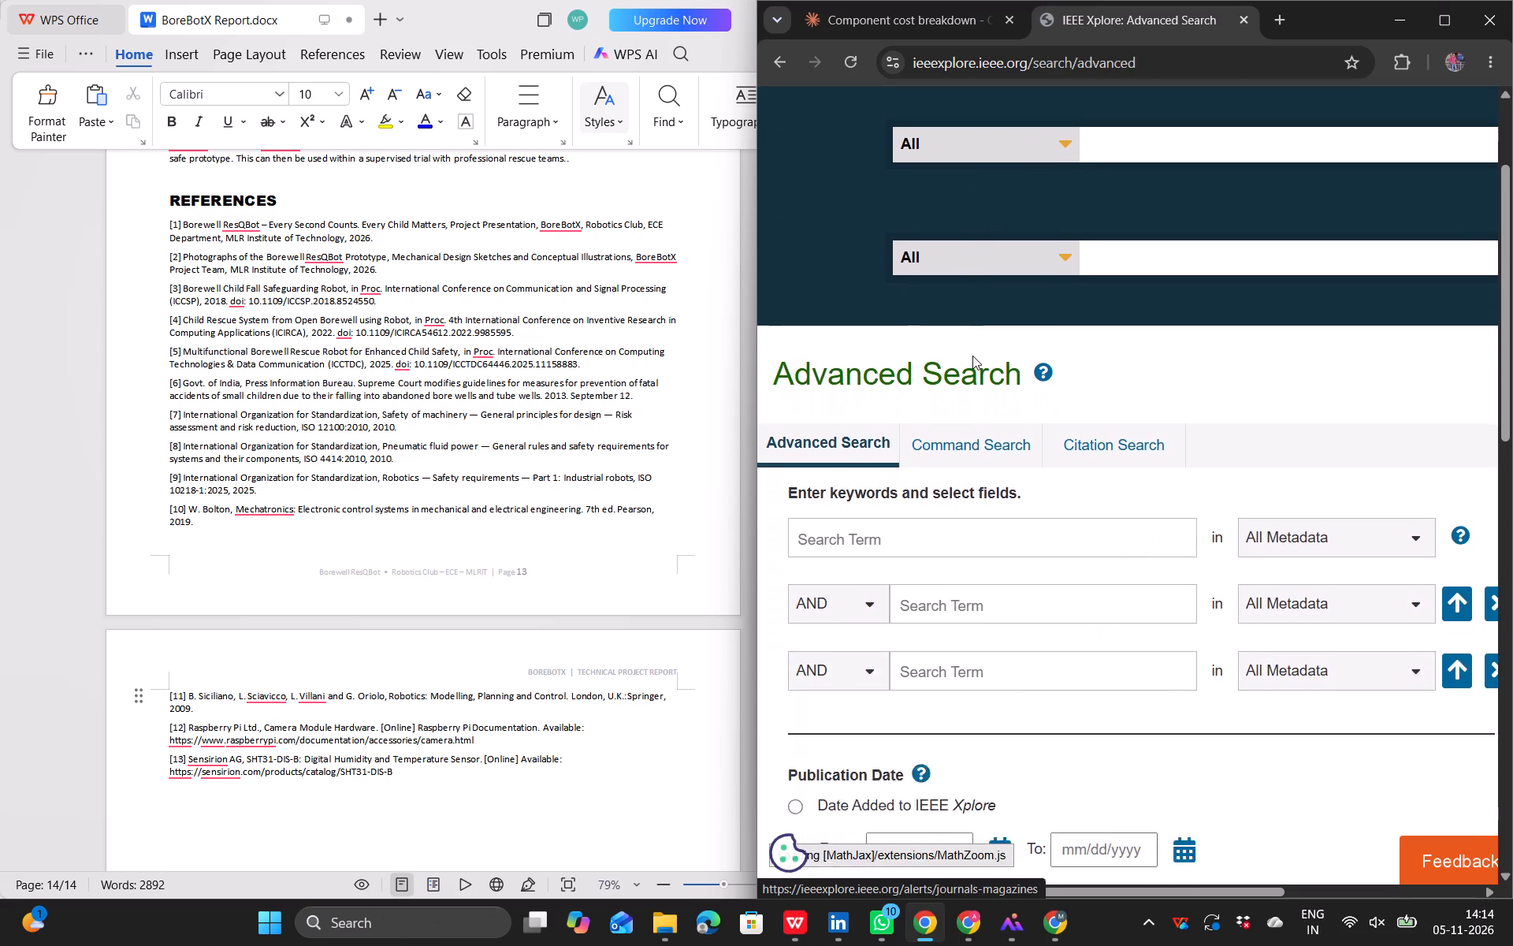
pyautogui.scroll(-2, 972, 356)
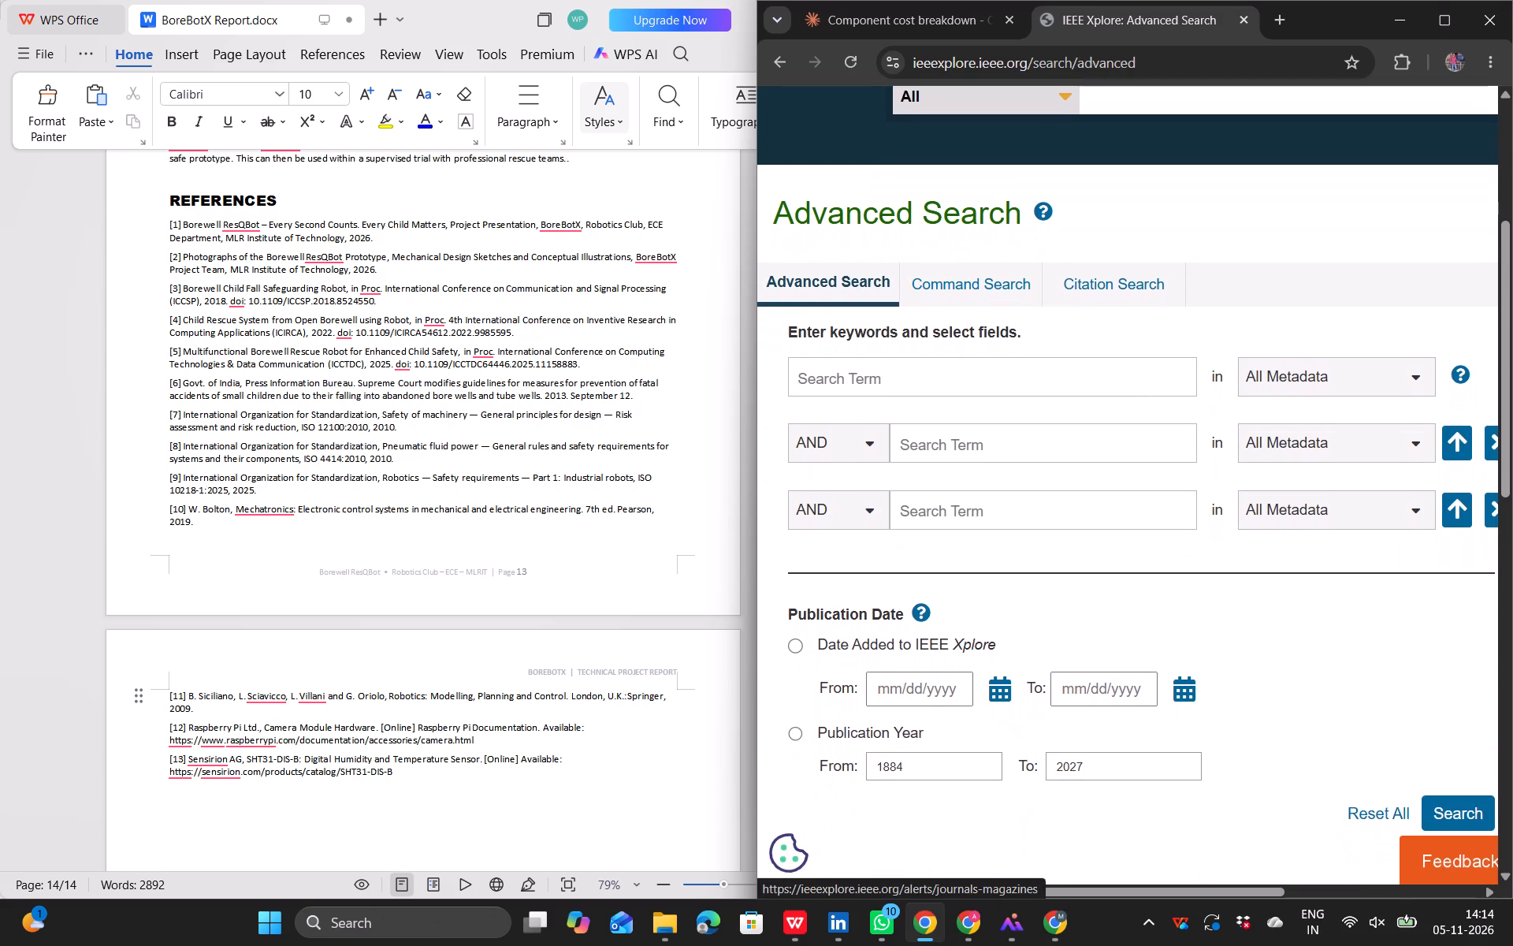
pyautogui.scroll(1, 911, 385)
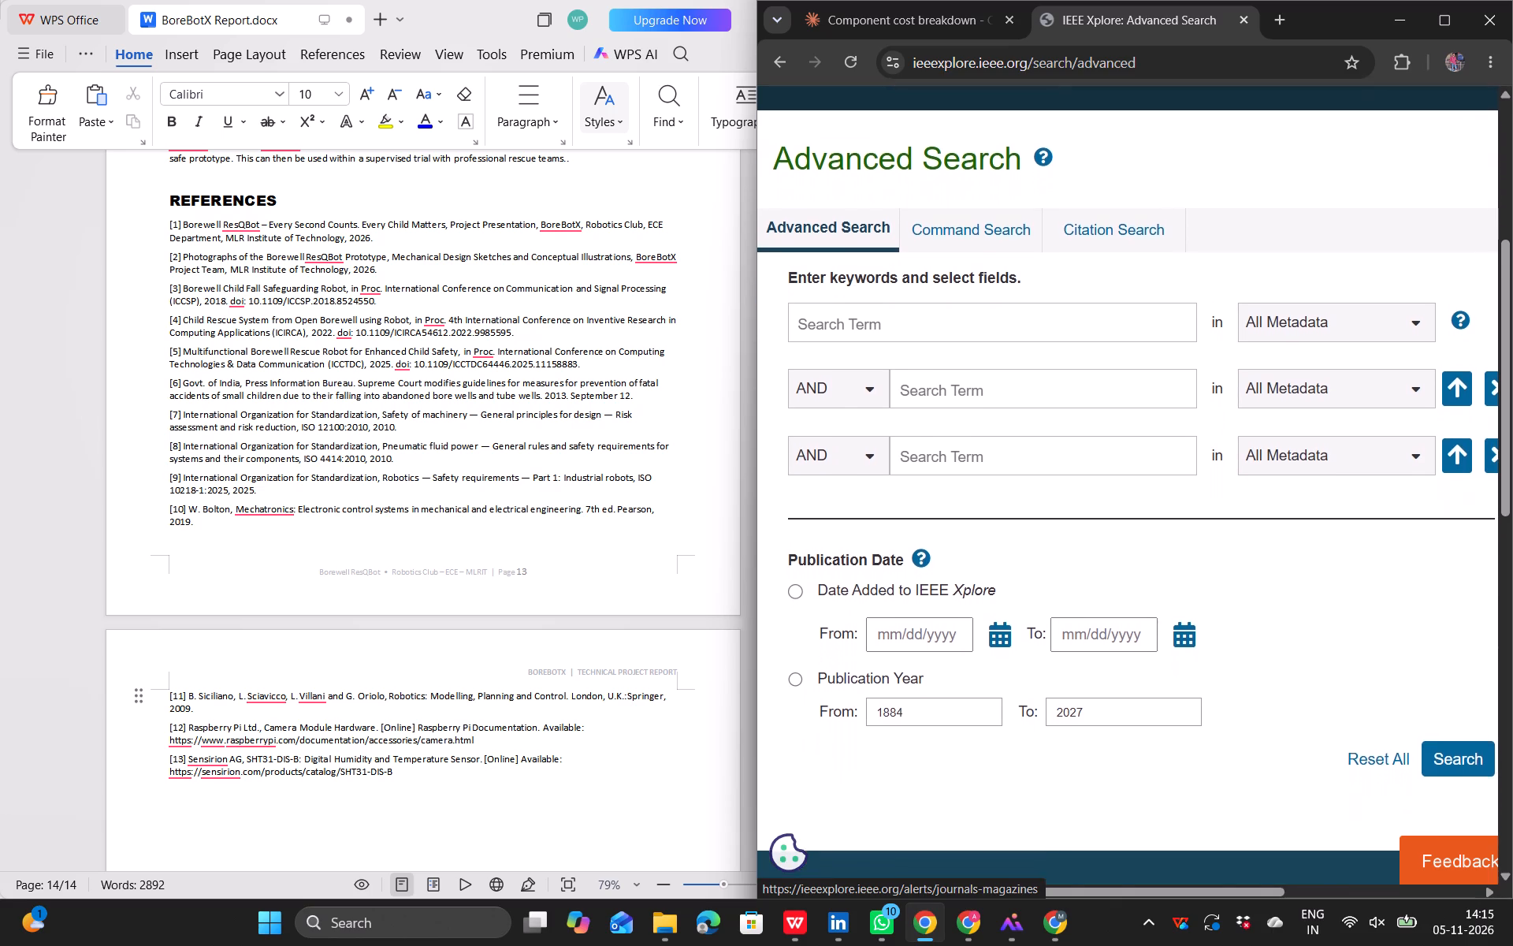
pyautogui.scroll(3, 911, 385)
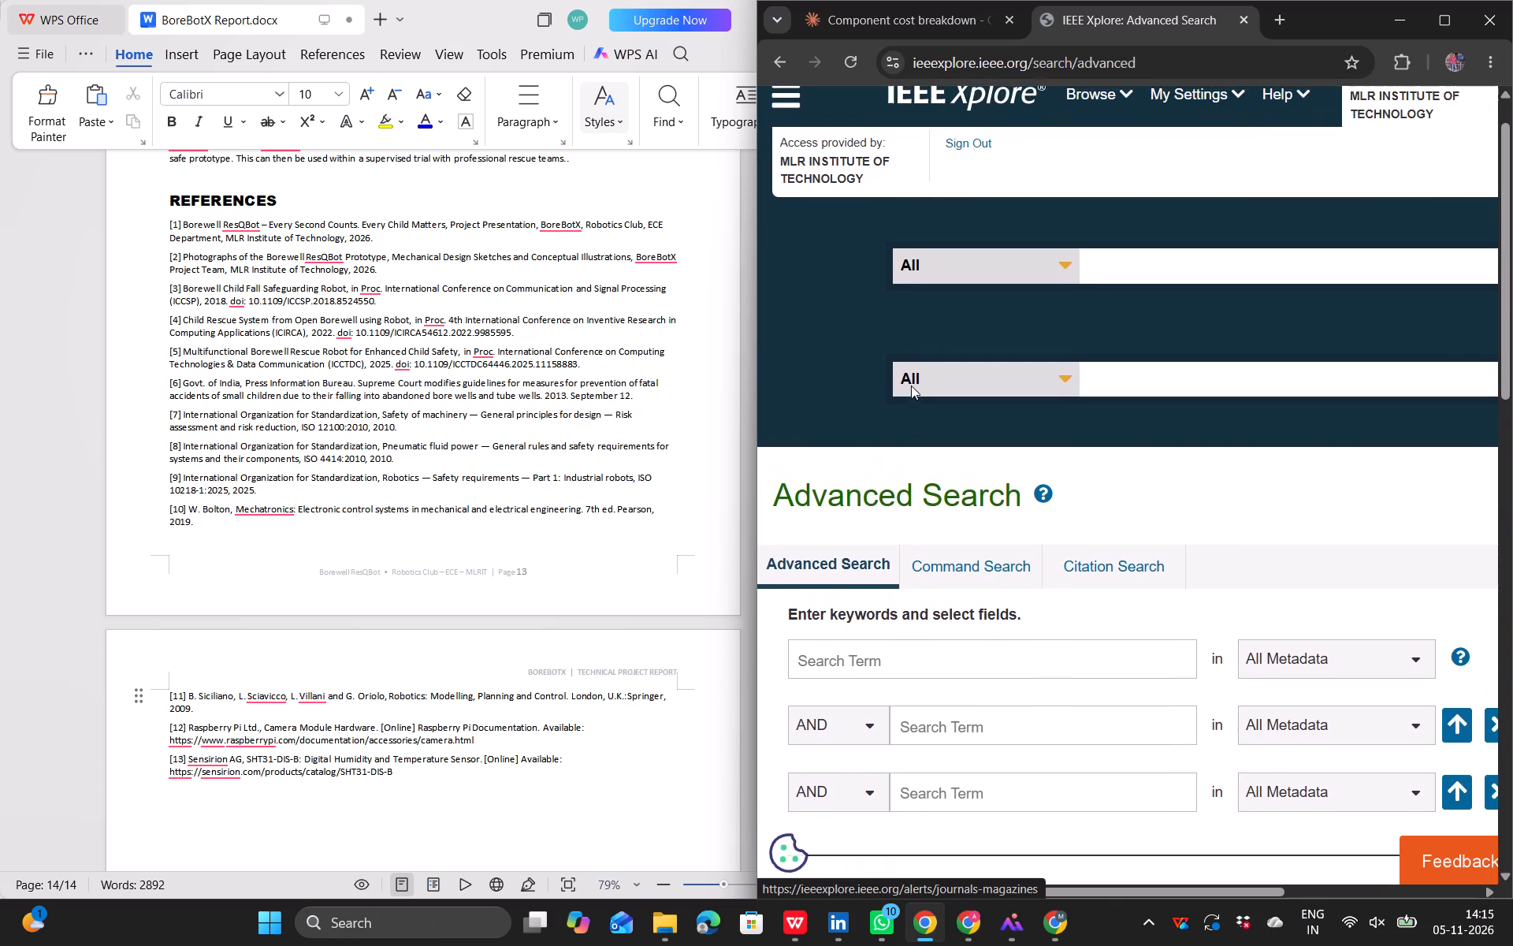
pyautogui.scroll(3, 911, 385)
pyautogui.hscroll(5, 911, 385)
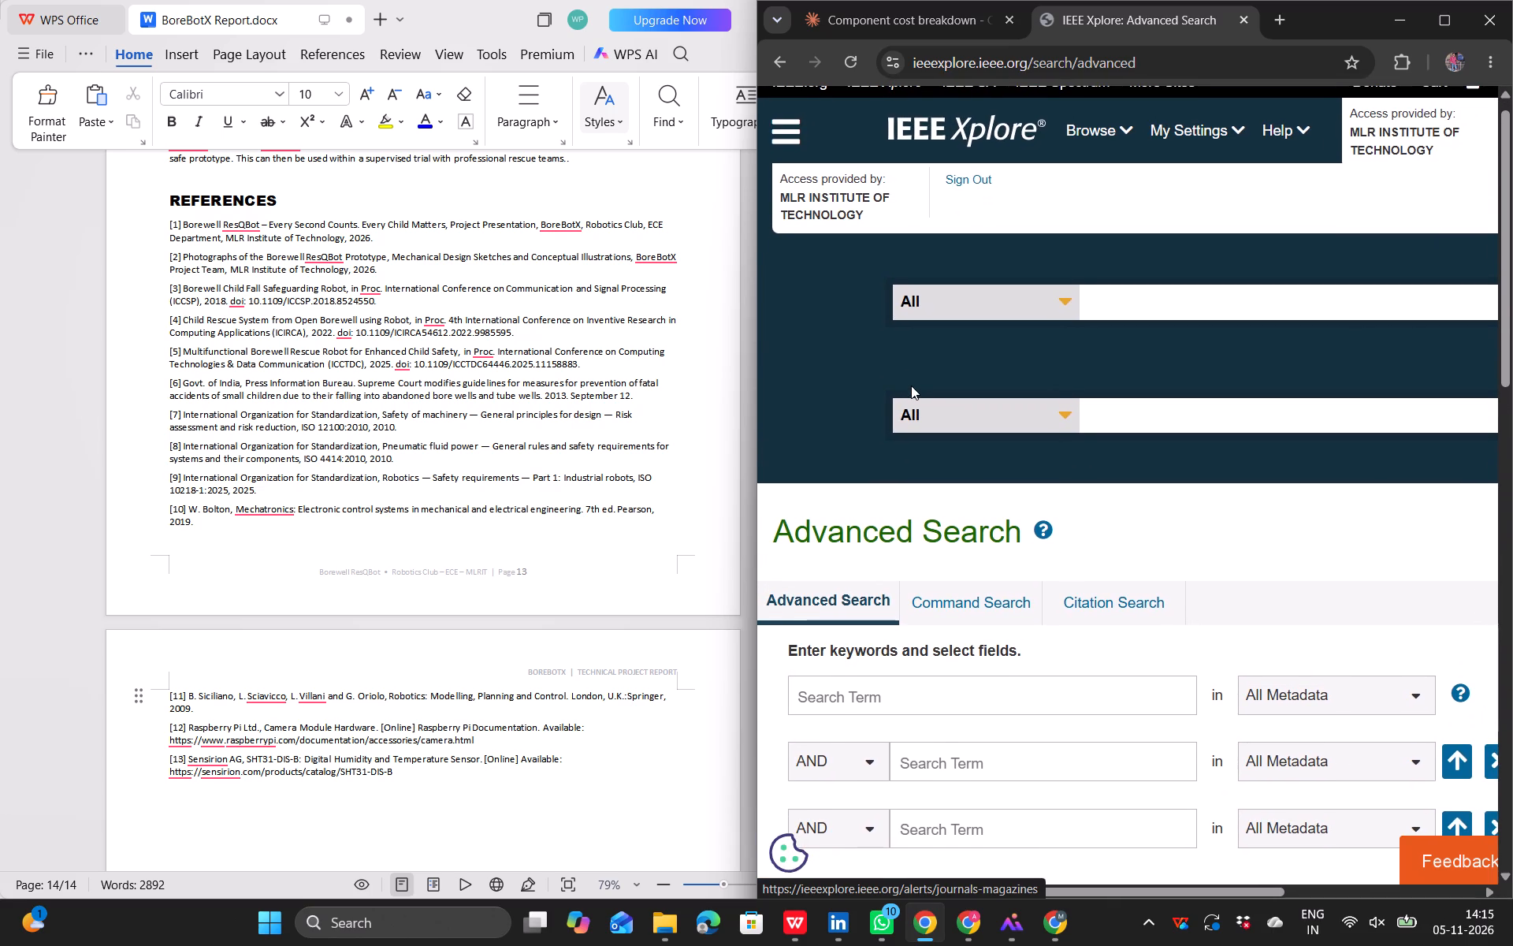
pyautogui.hscroll(1, 911, 385)
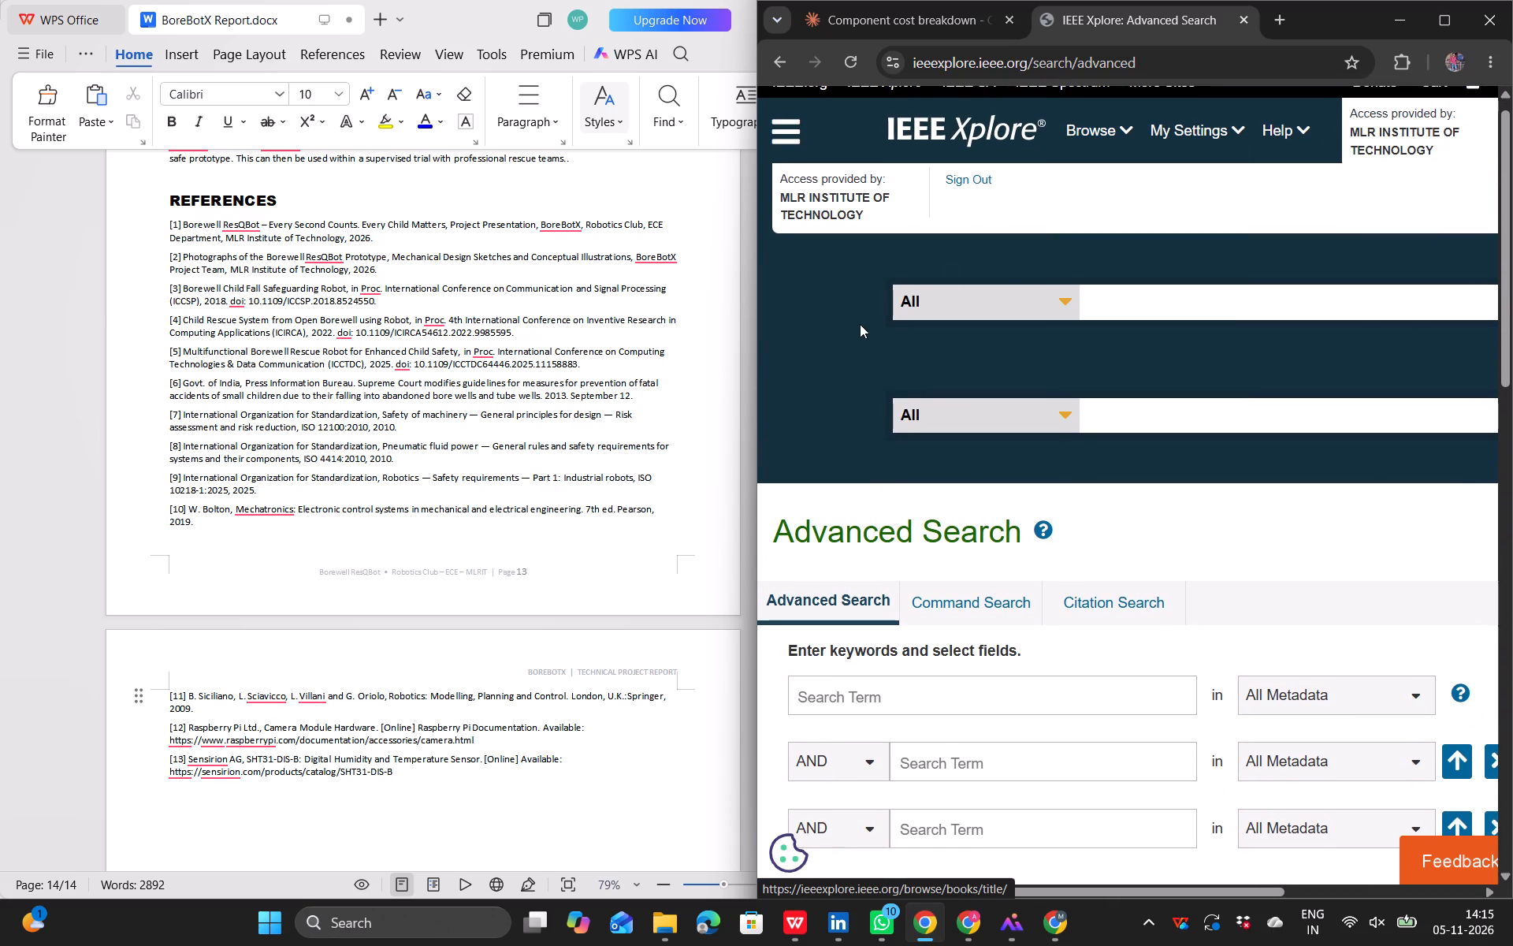
pyautogui.click(842, 277)
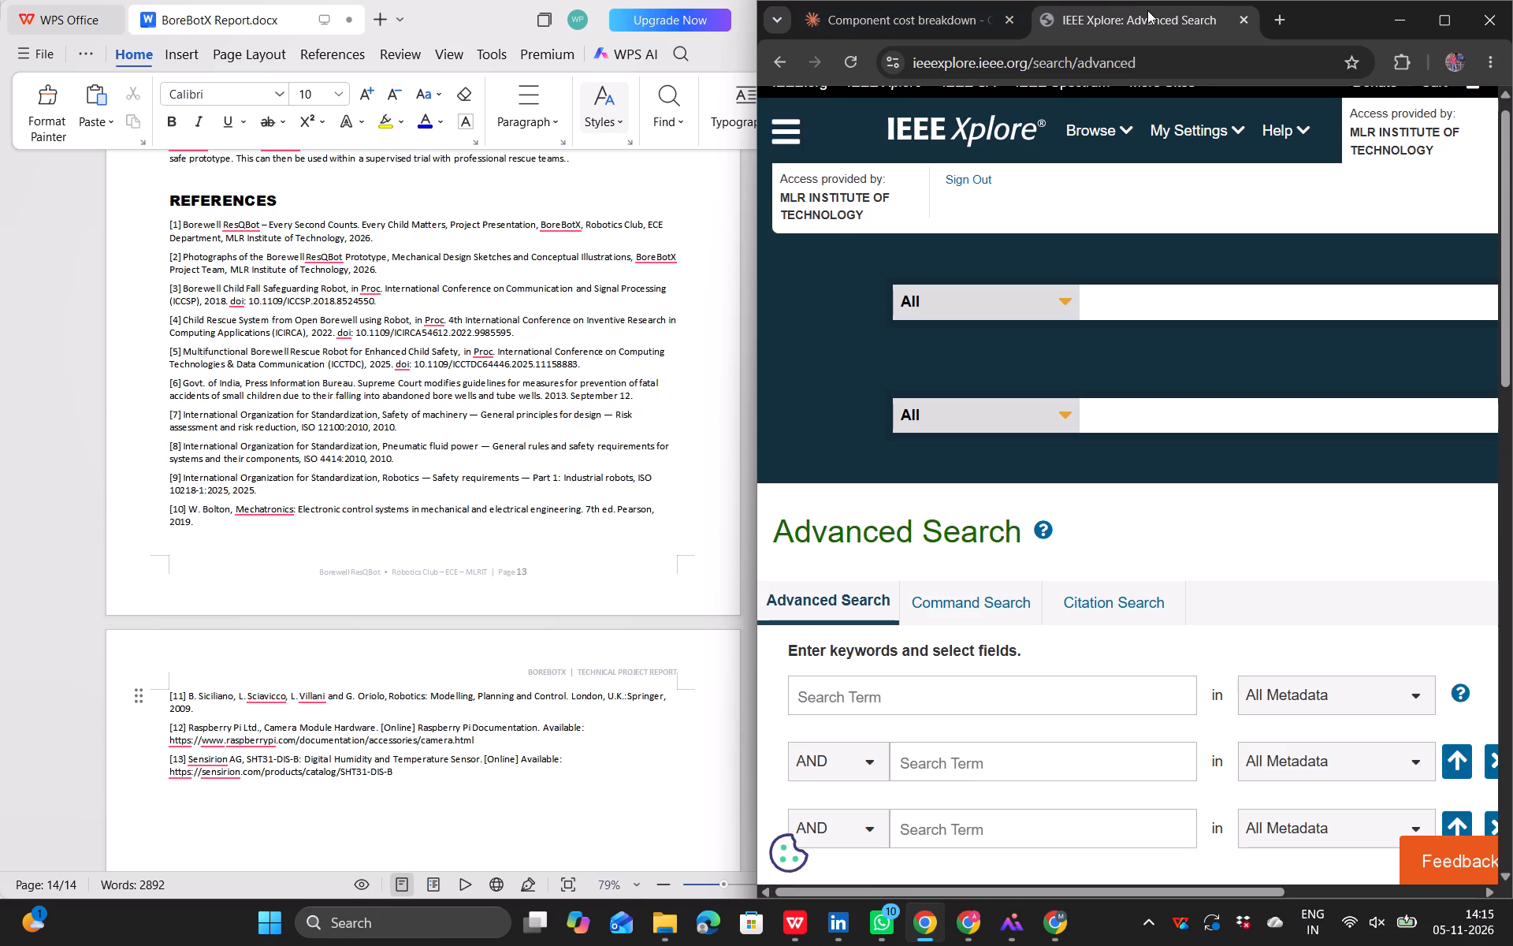
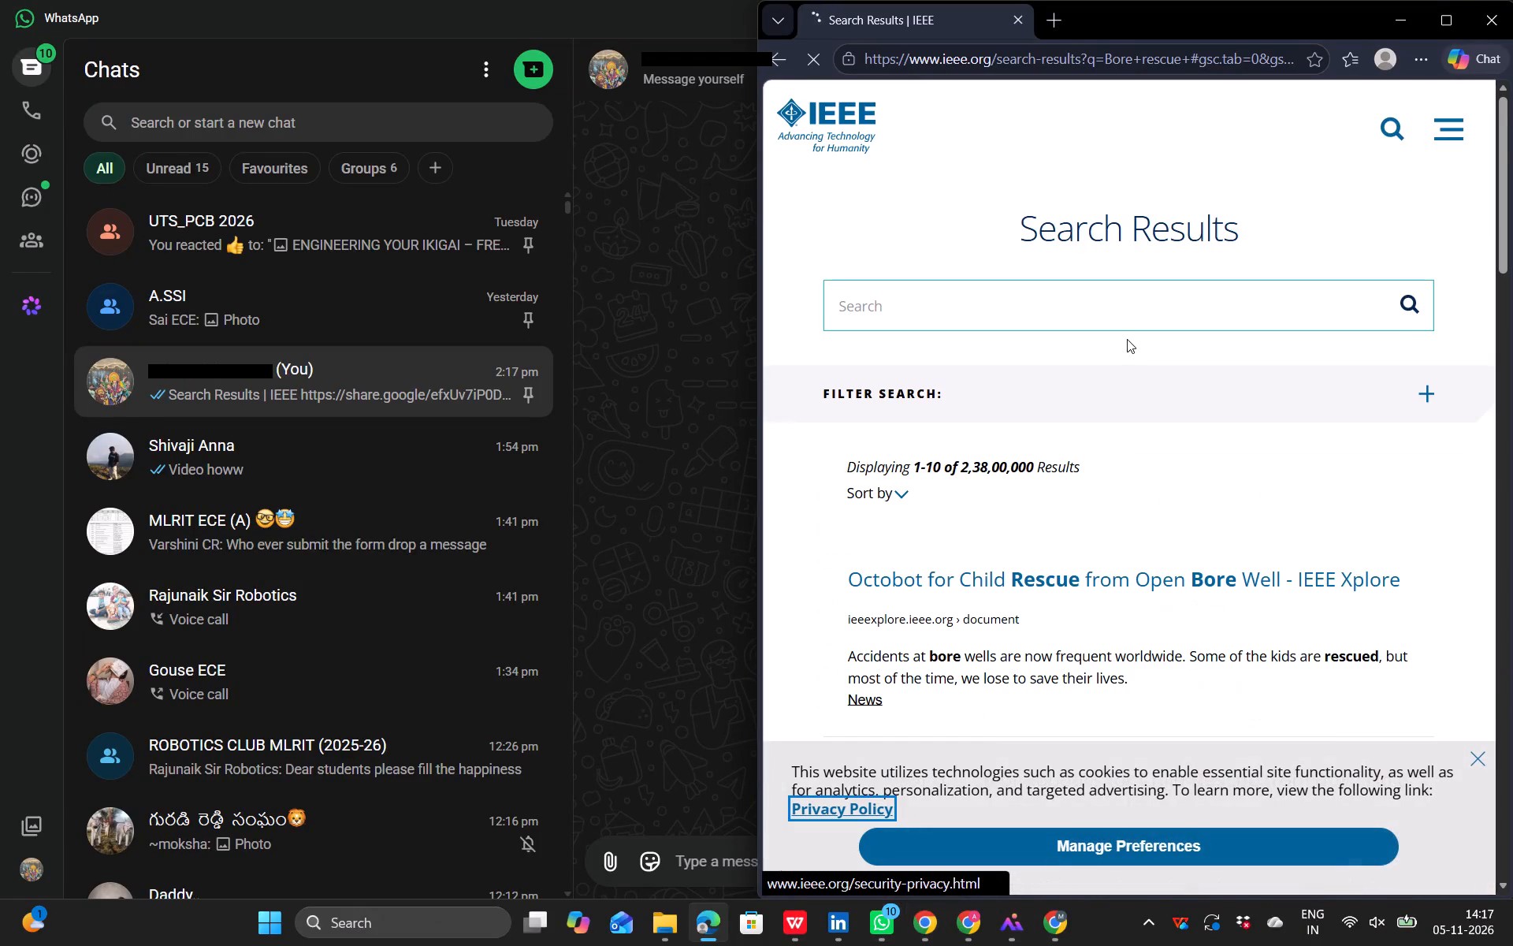
# Search the IEEE website for "bore rescue".
pyautogui.click(1053, 302)
pyautogui.click(1053, 302)
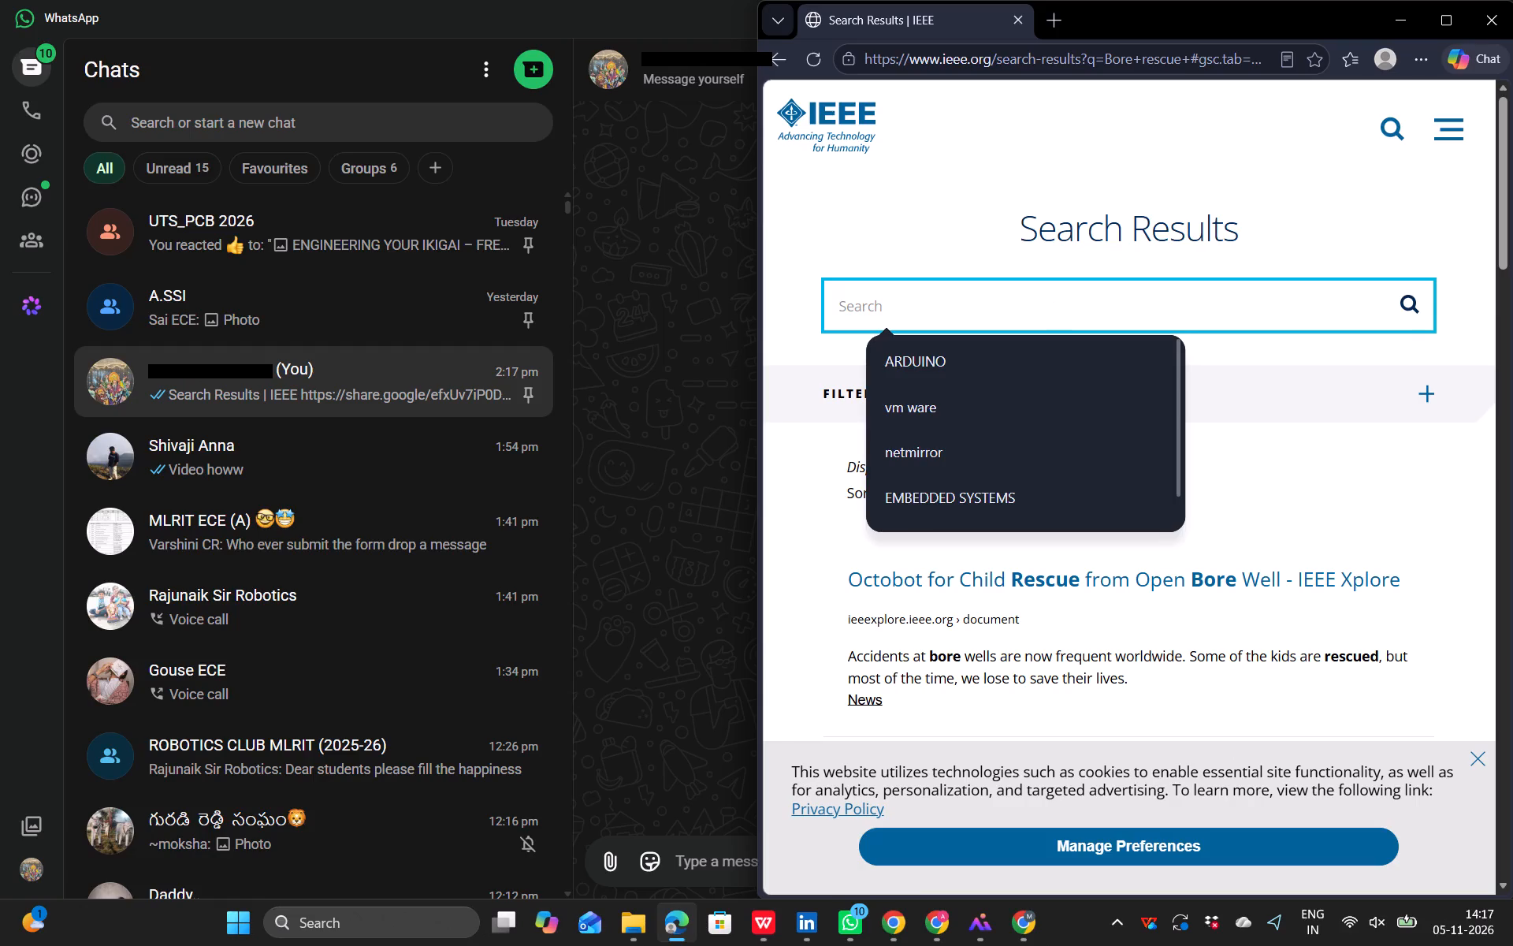
pyautogui.press('b')
pyautogui.write('ore rescue')
pyautogui.press('Return')
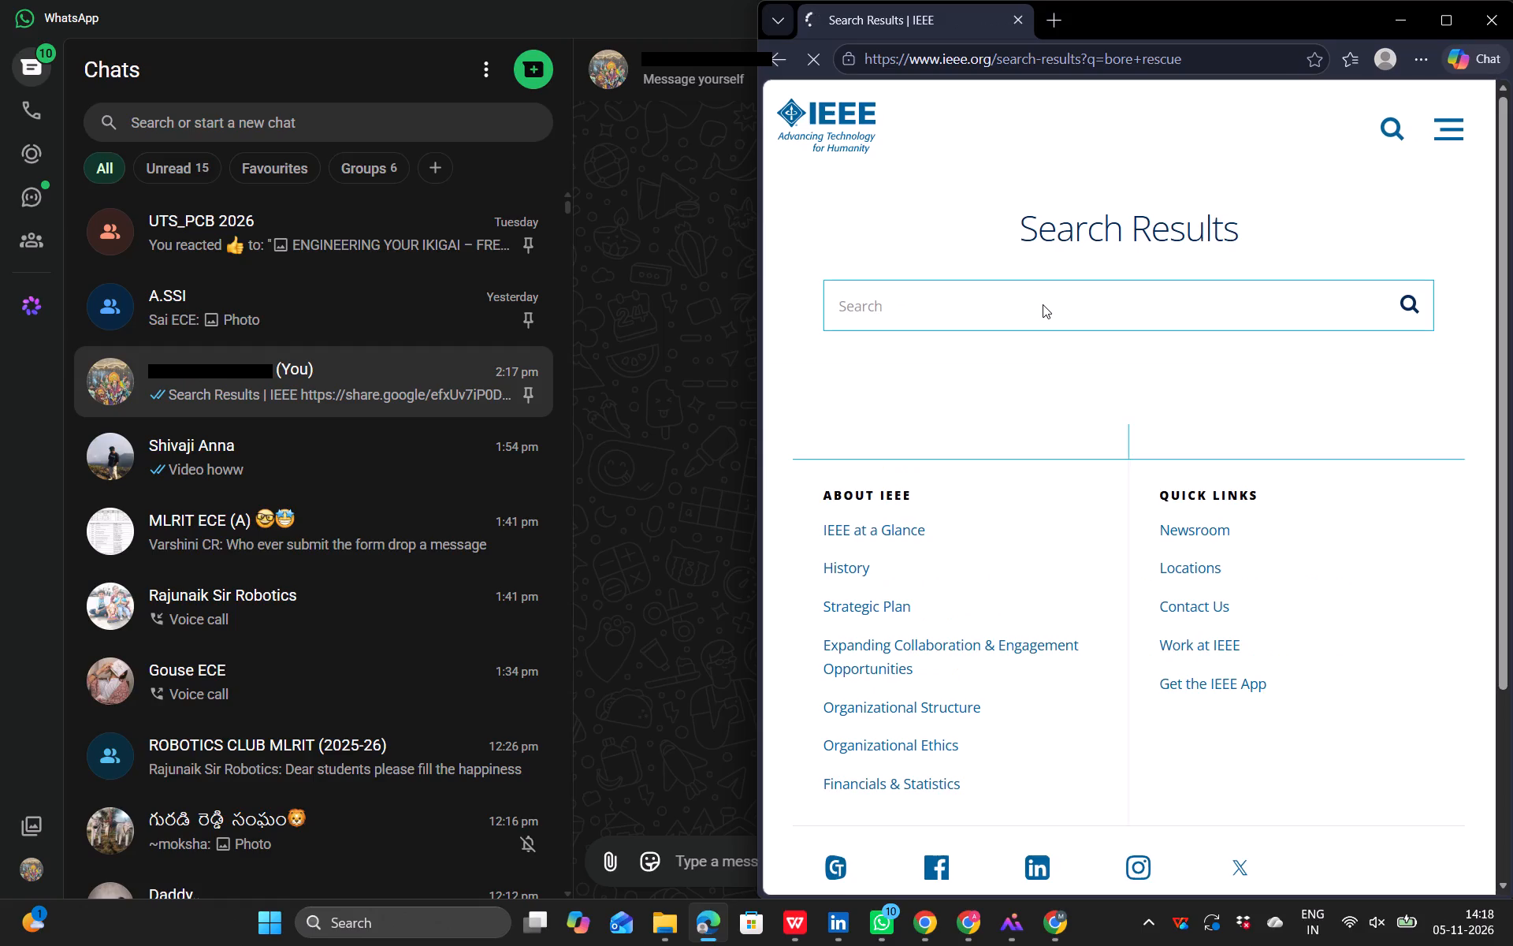
# Look through the "bore rescue" results for papers on borewell rescue robots.
pyautogui.scroll(-2, 1043, 304)
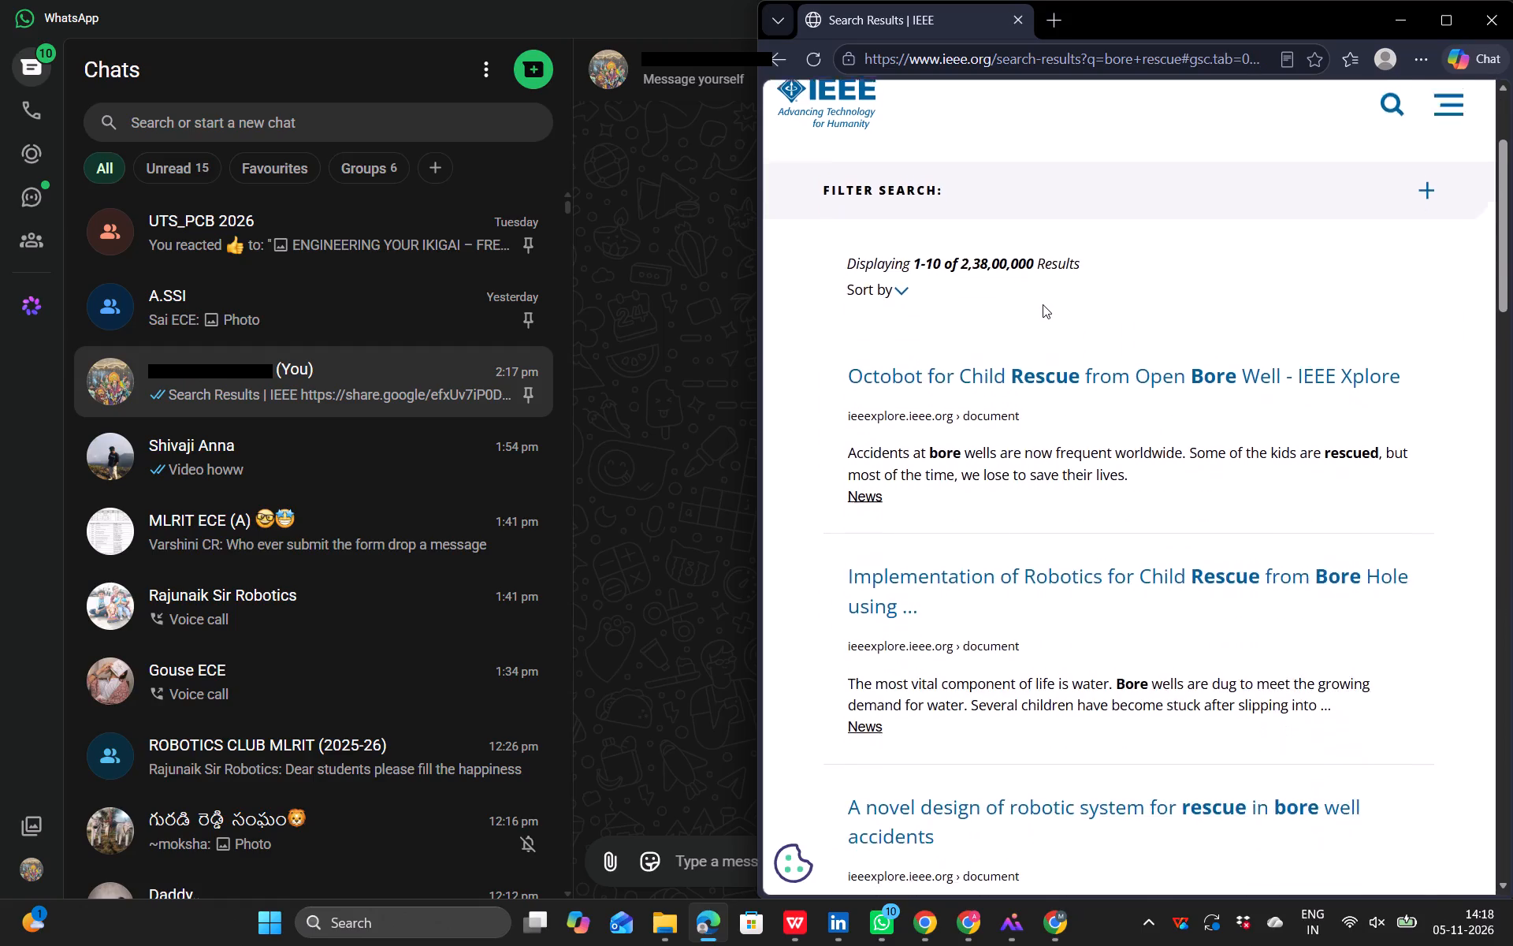
pyautogui.scroll(-2, 1043, 304)
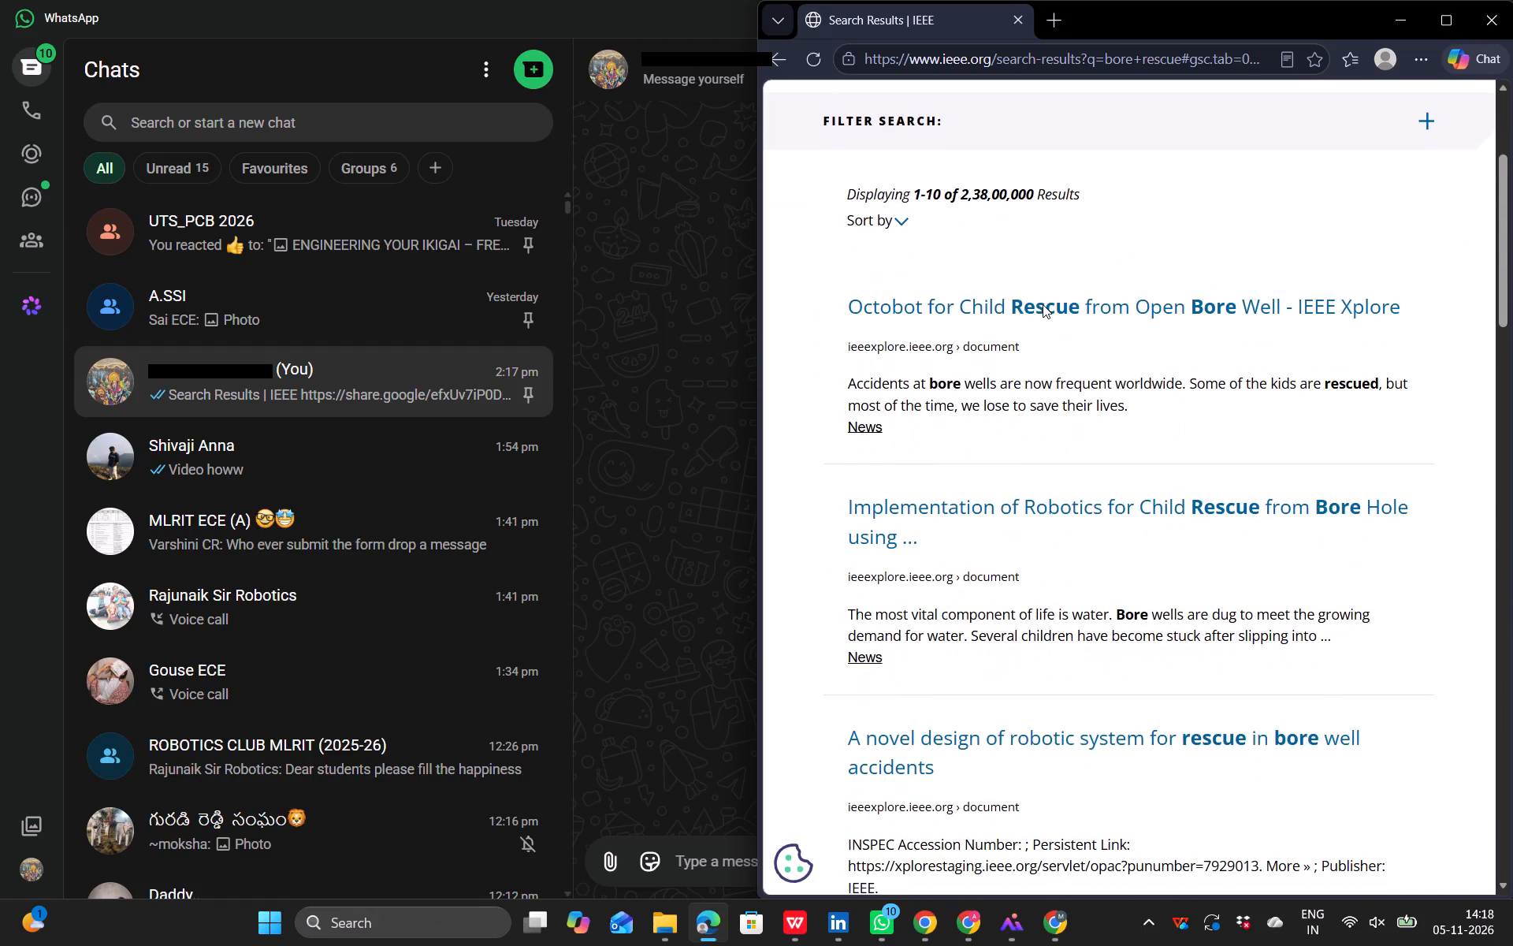
pyautogui.scroll(-2, 1043, 304)
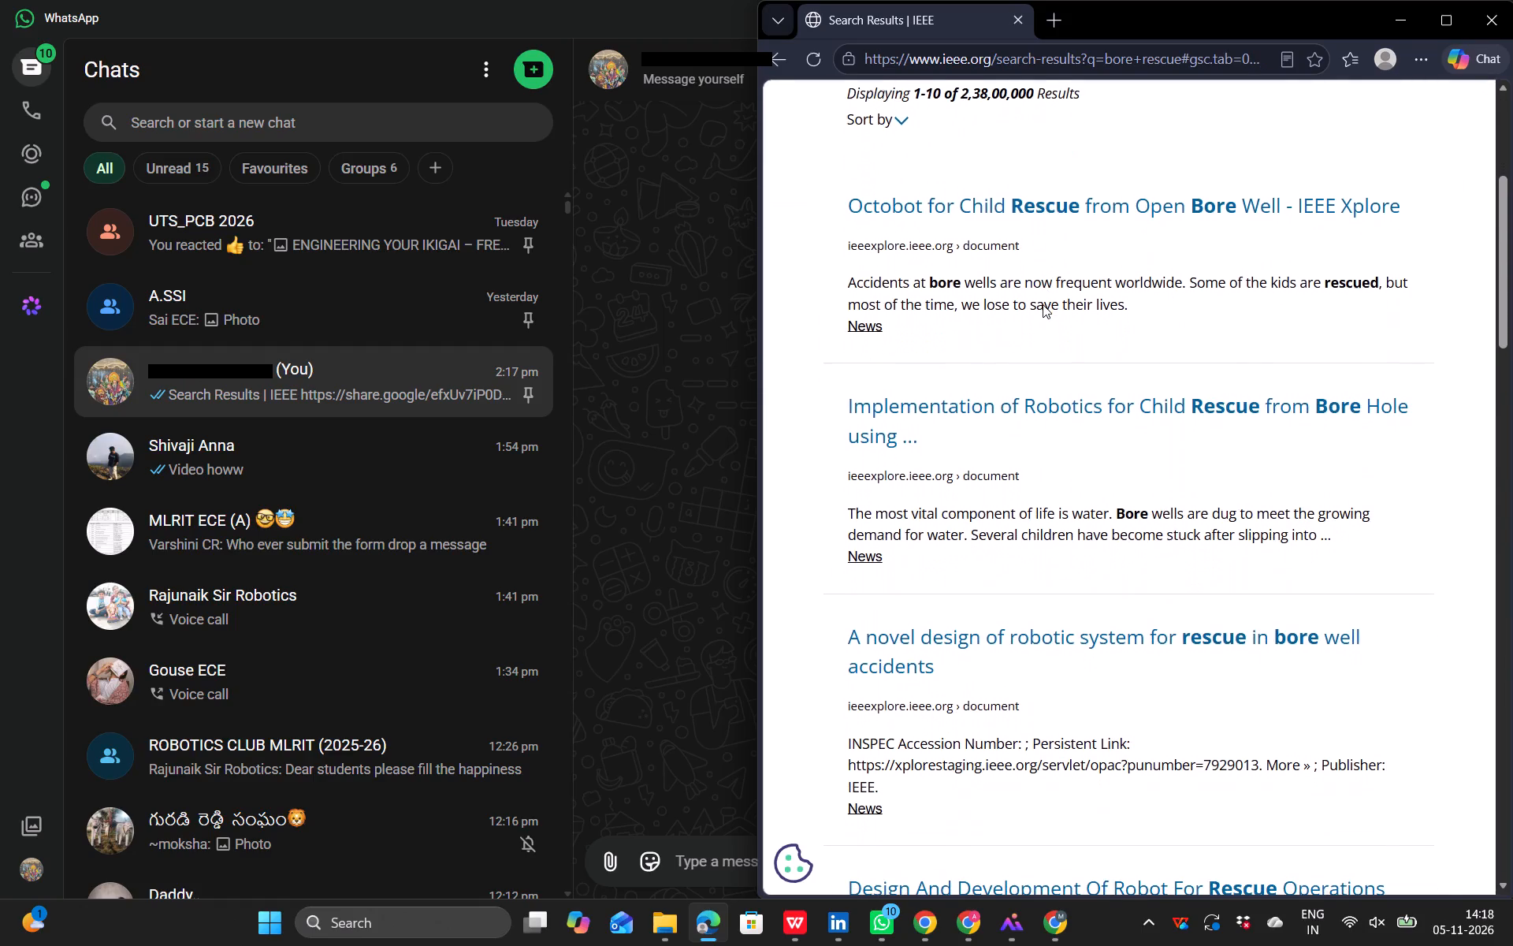
pyautogui.scroll(-2, 1043, 304)
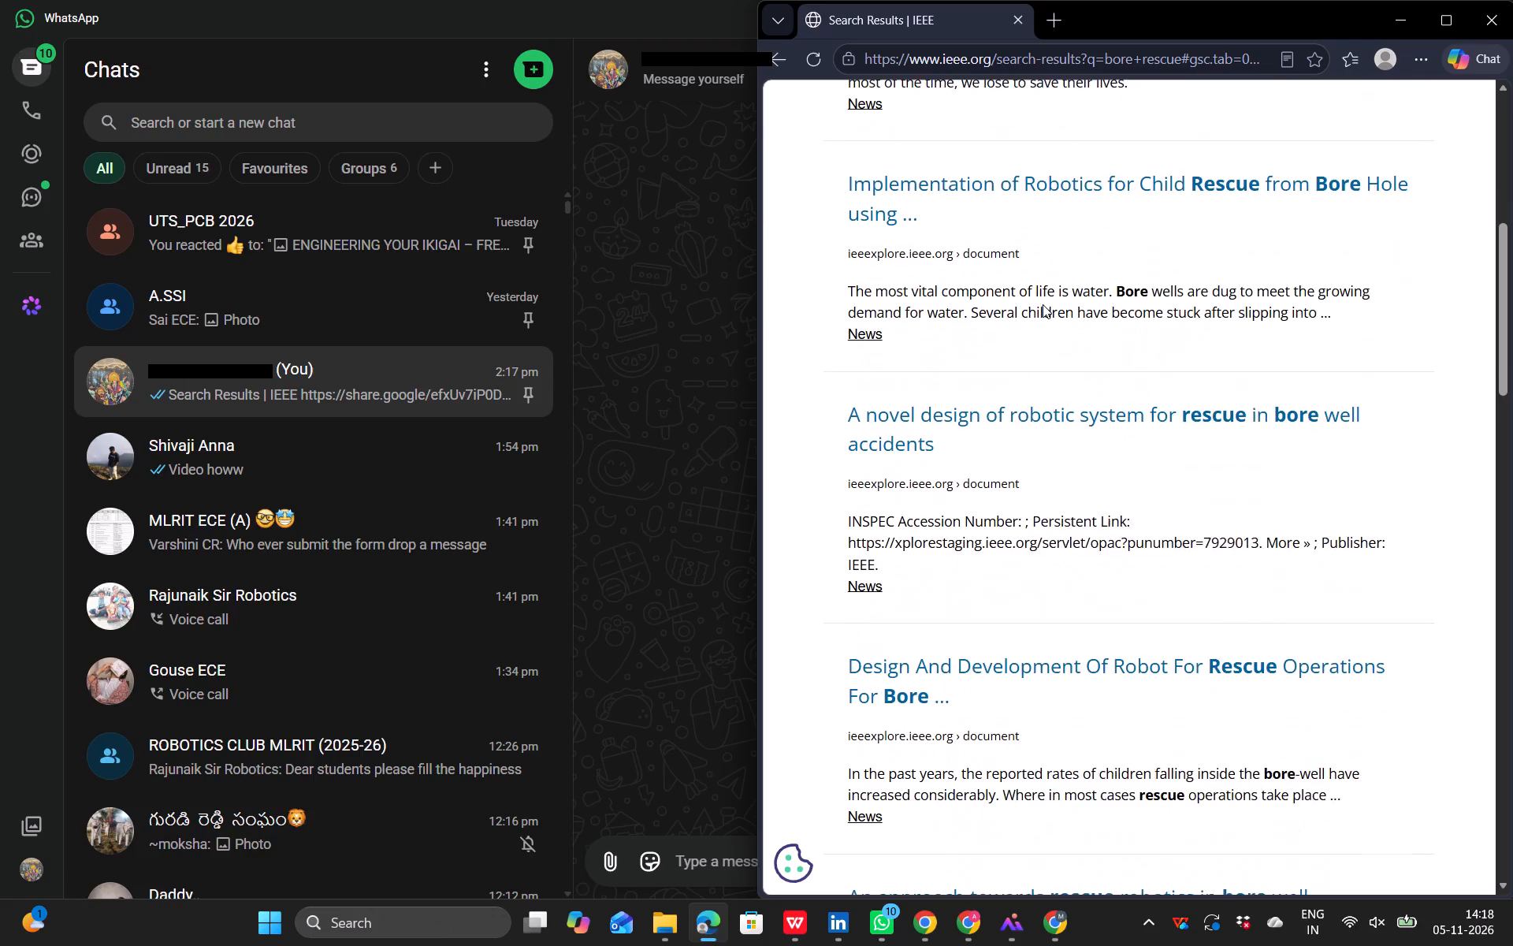
pyautogui.scroll(-2, 1043, 304)
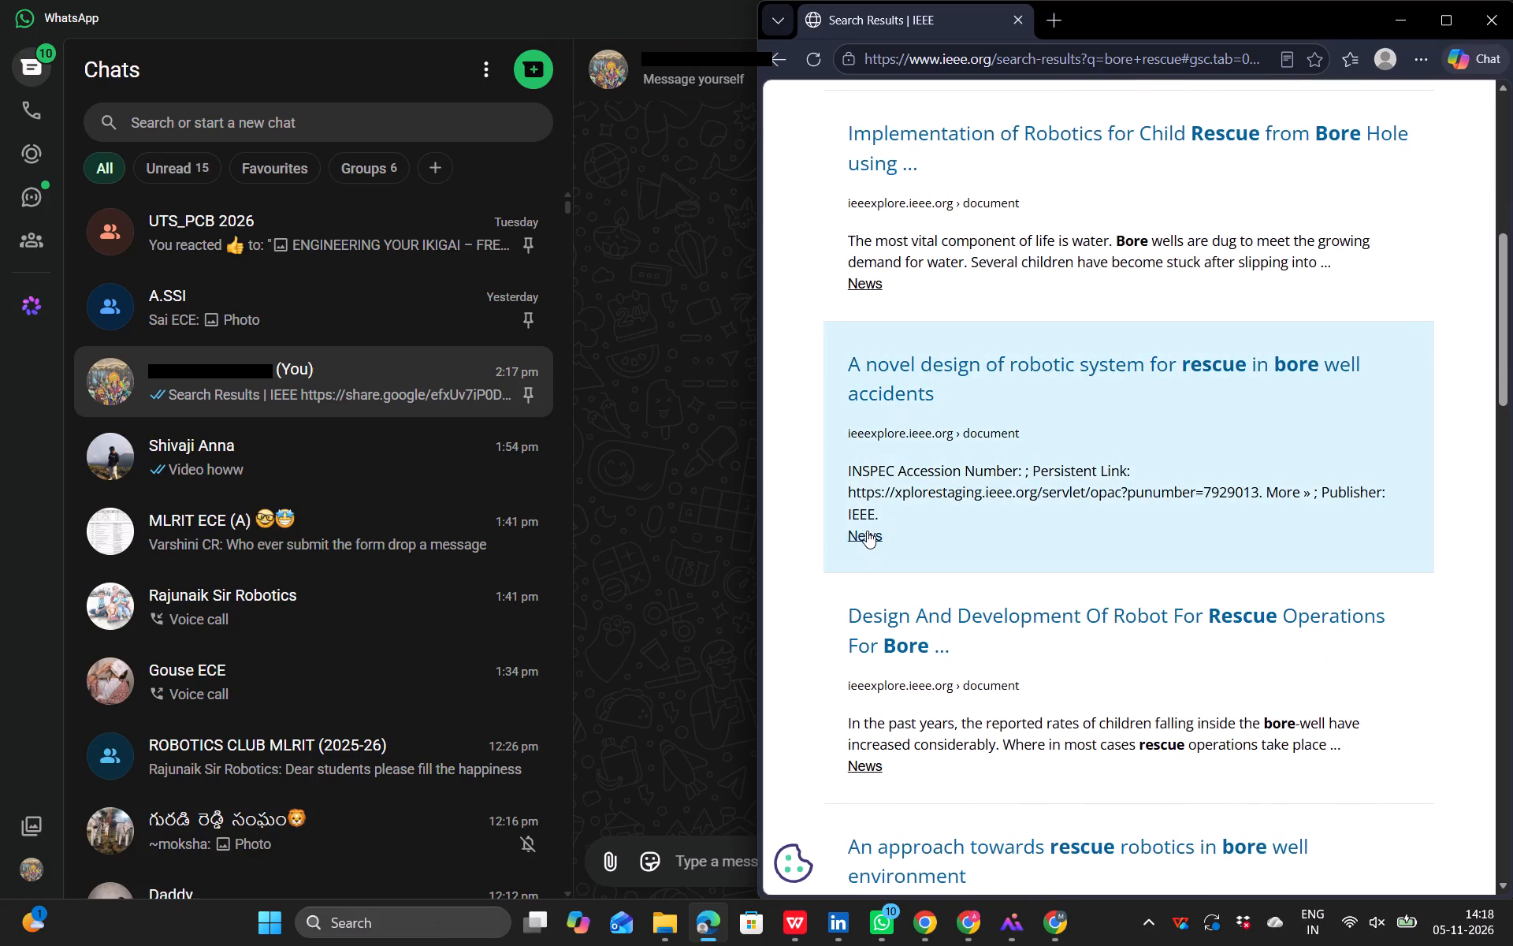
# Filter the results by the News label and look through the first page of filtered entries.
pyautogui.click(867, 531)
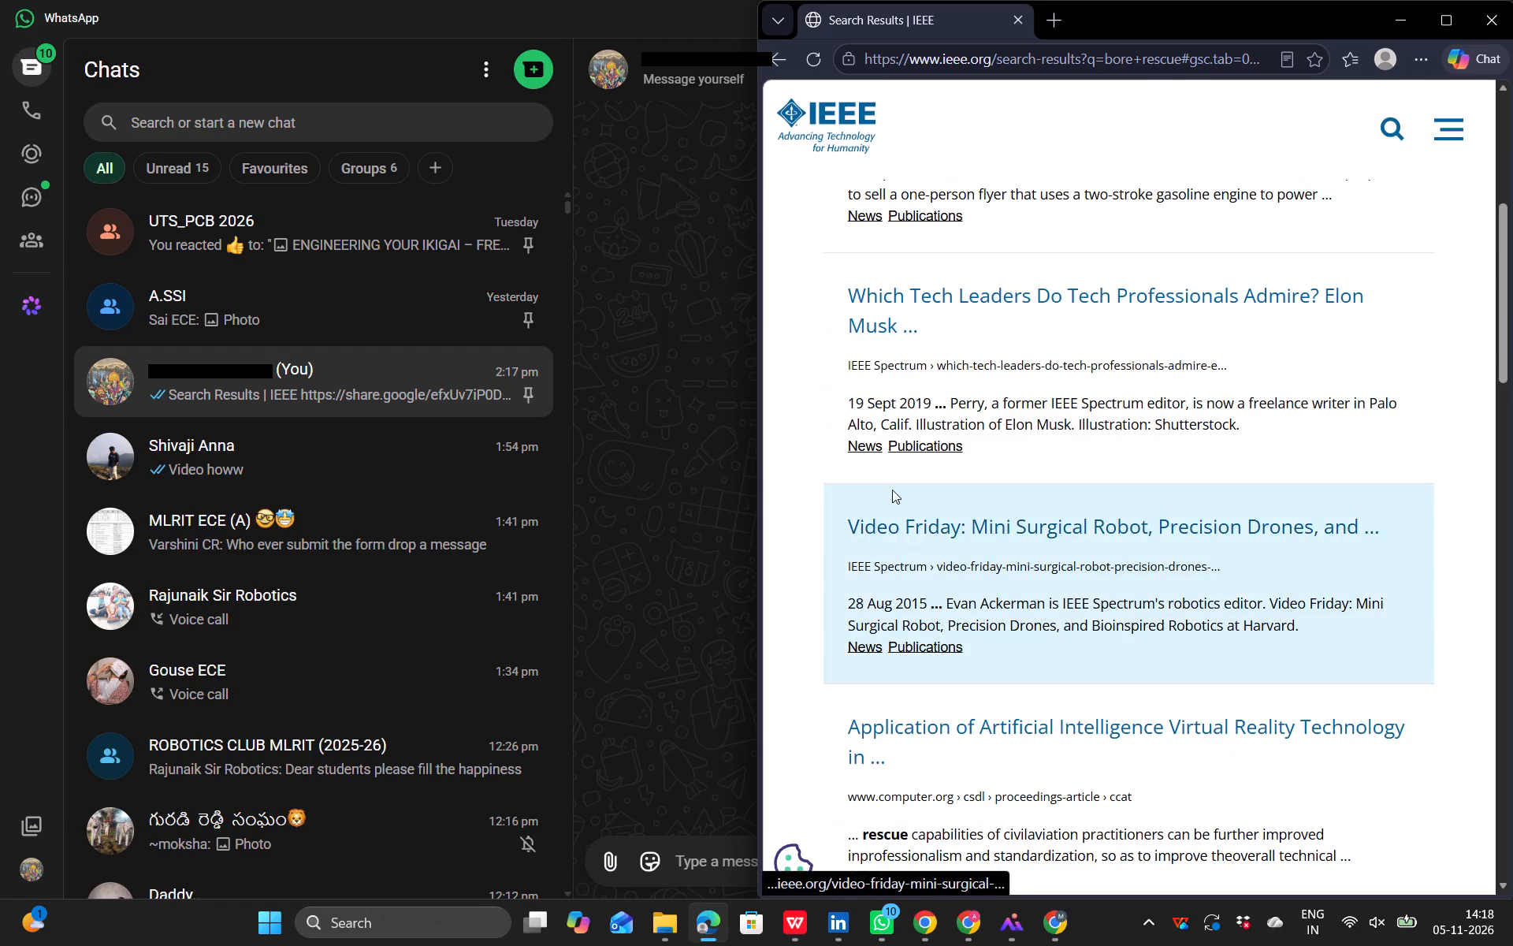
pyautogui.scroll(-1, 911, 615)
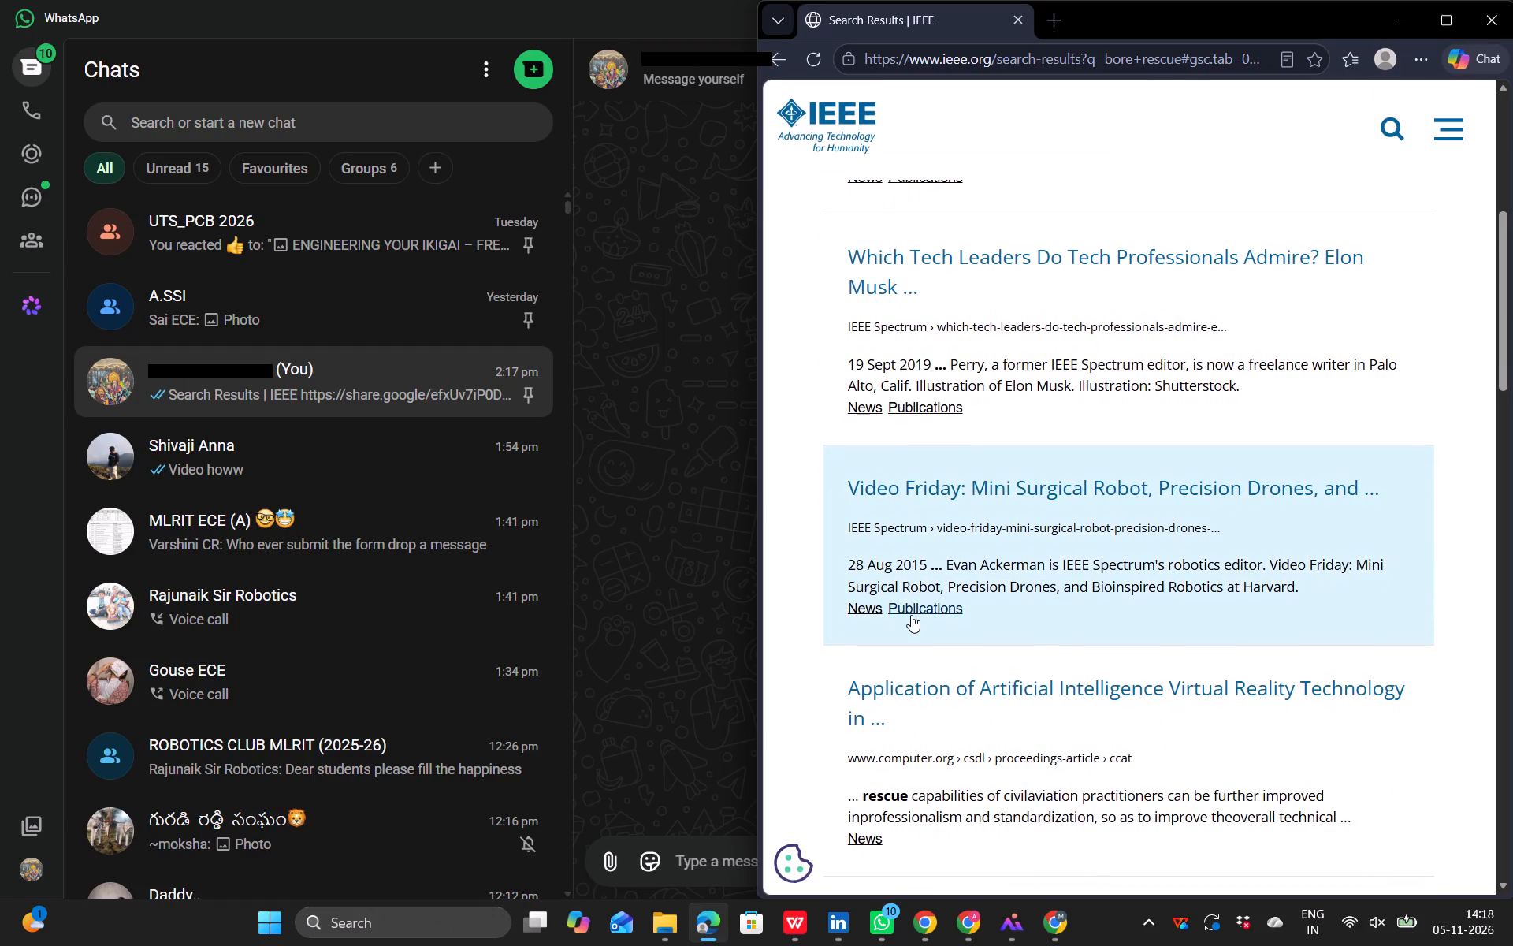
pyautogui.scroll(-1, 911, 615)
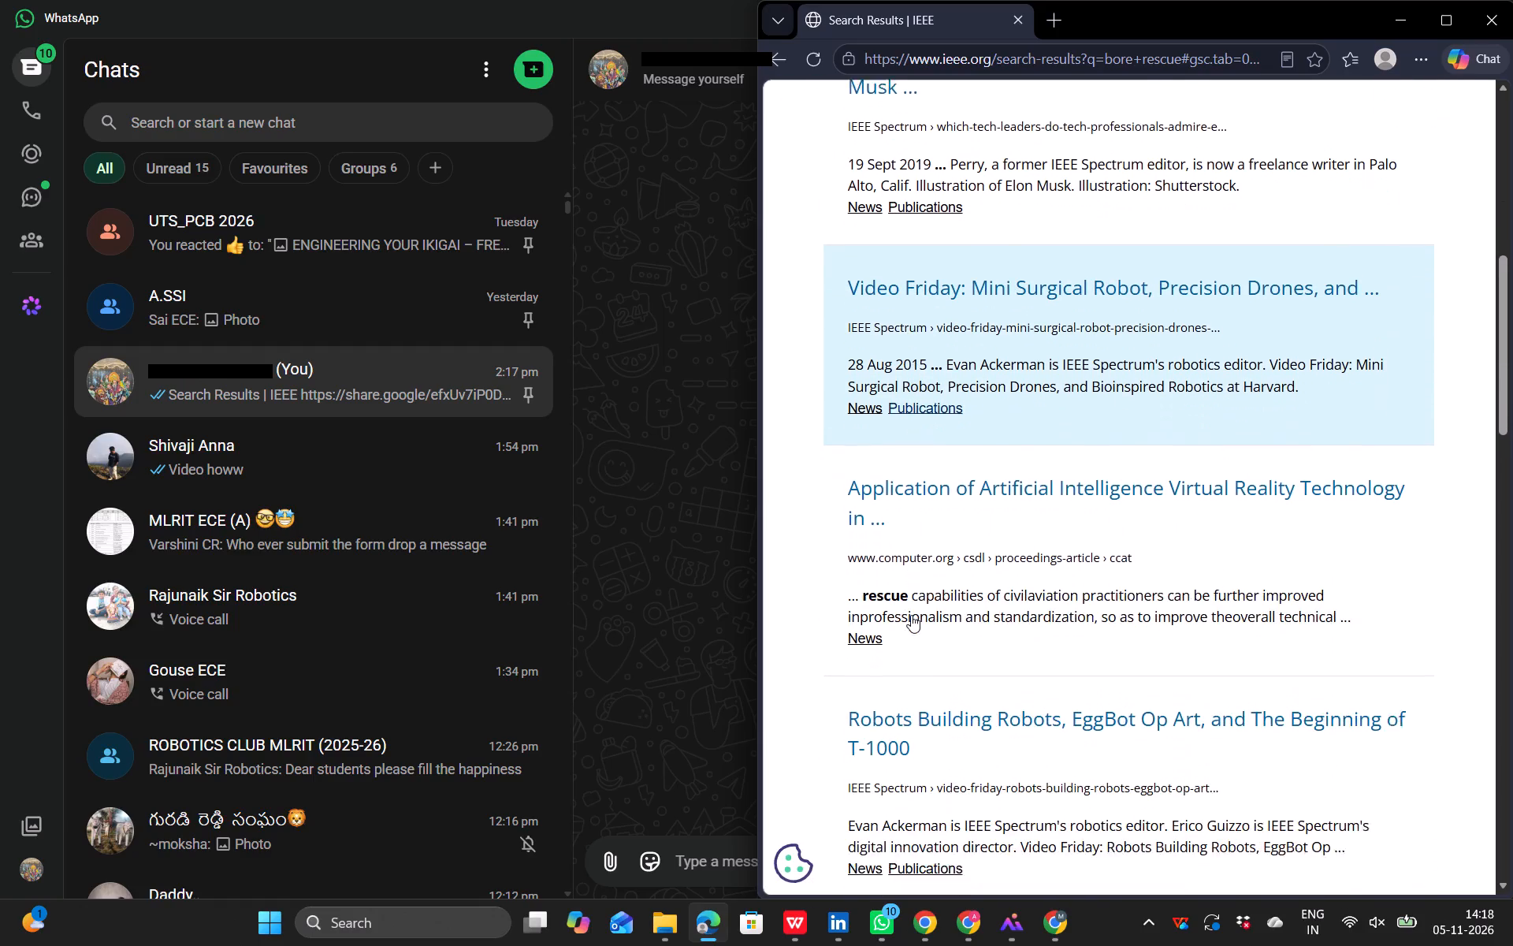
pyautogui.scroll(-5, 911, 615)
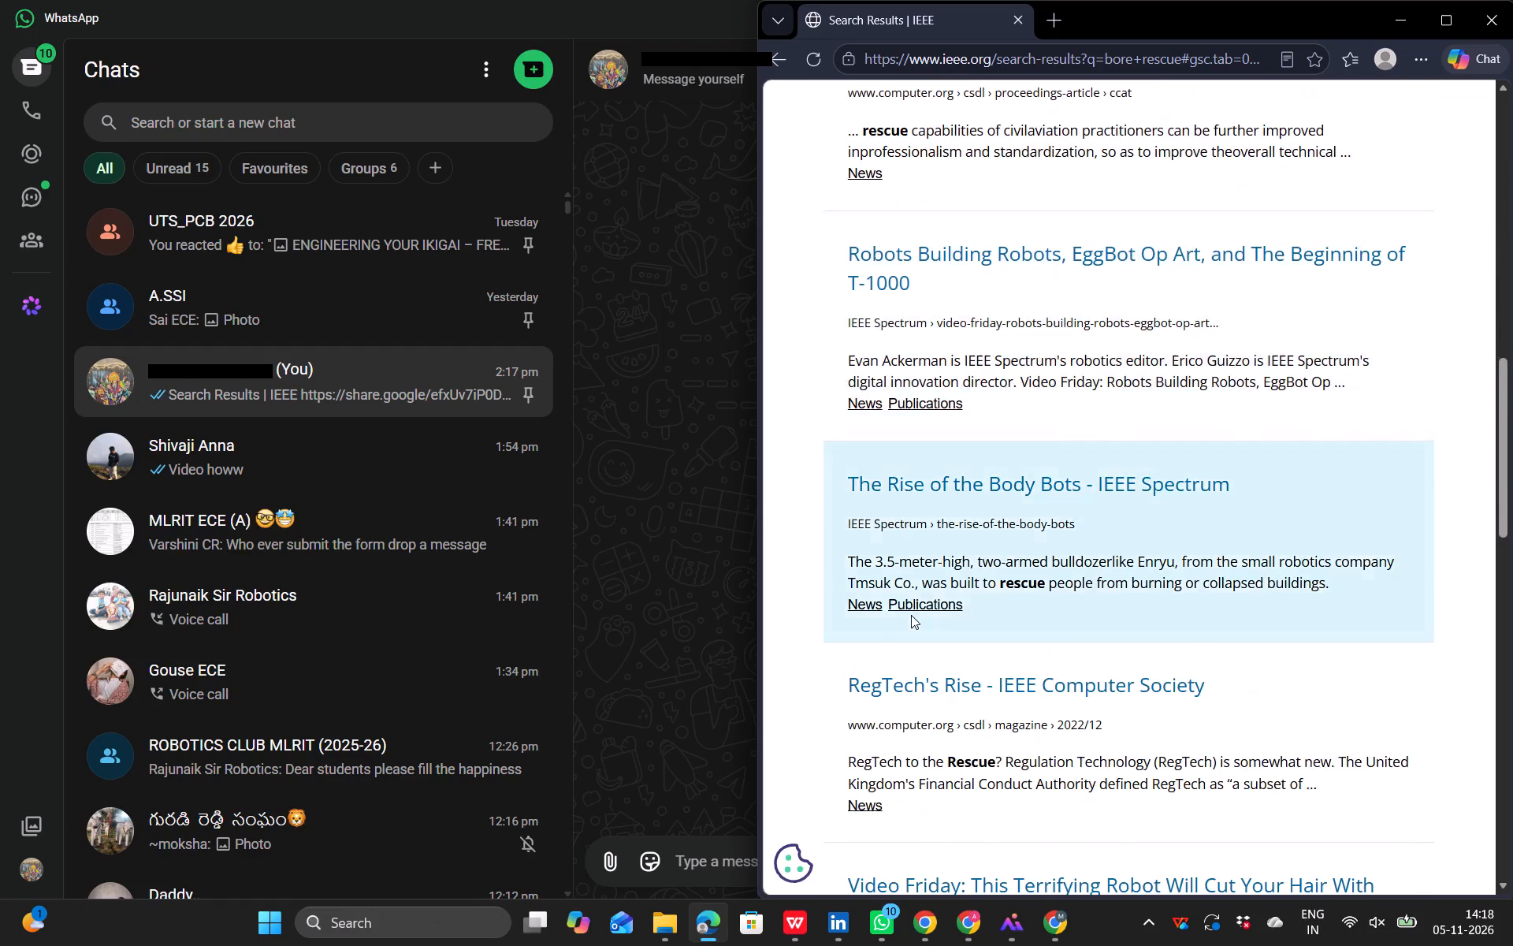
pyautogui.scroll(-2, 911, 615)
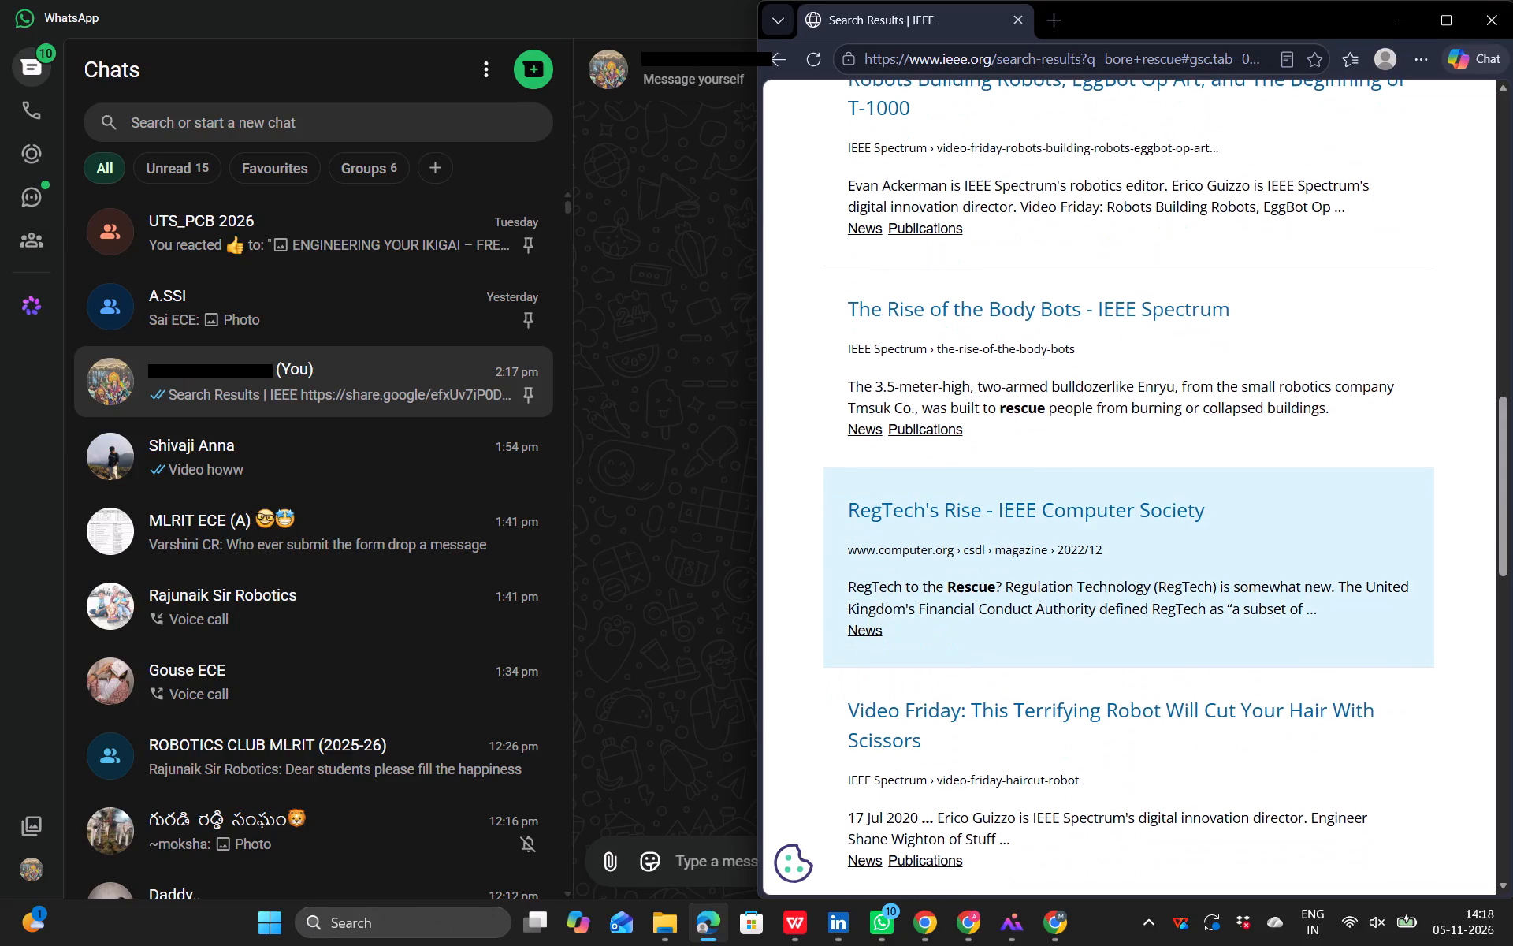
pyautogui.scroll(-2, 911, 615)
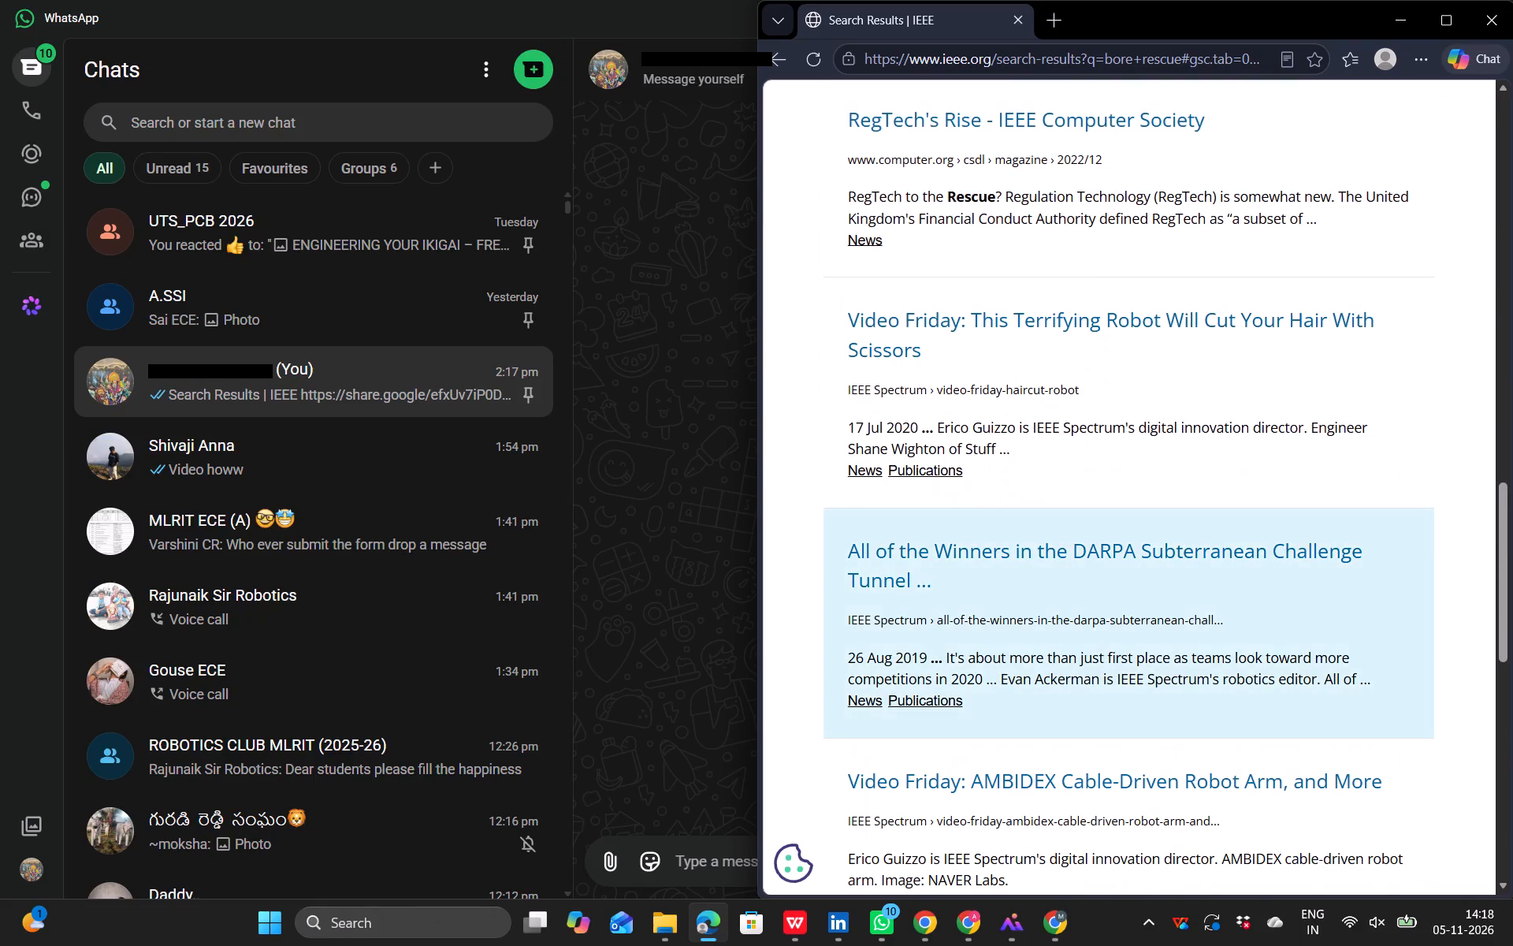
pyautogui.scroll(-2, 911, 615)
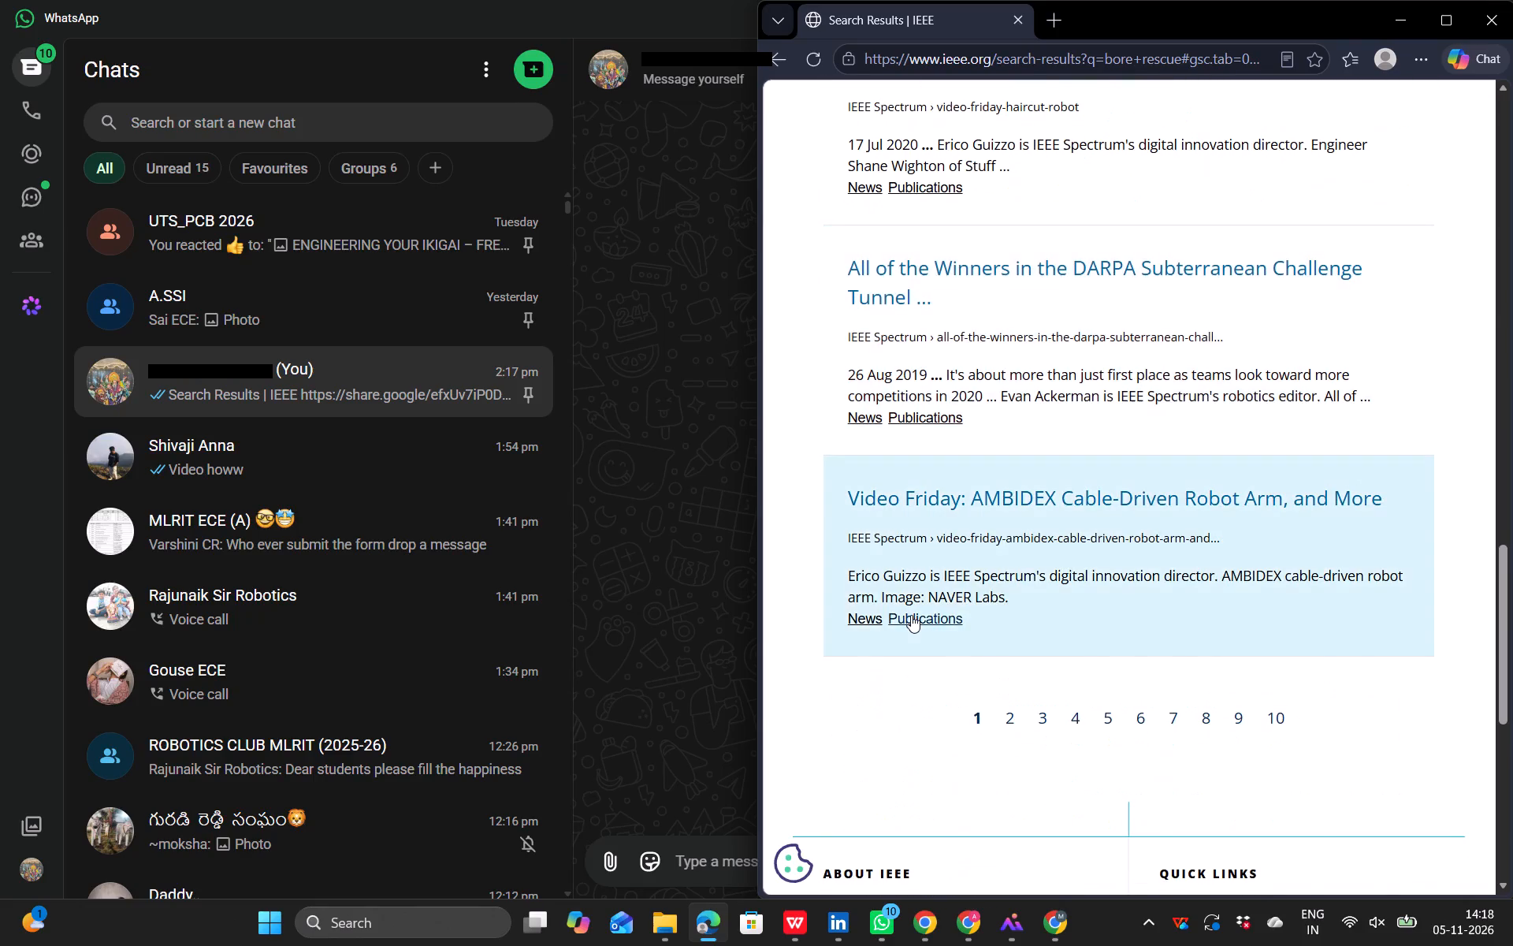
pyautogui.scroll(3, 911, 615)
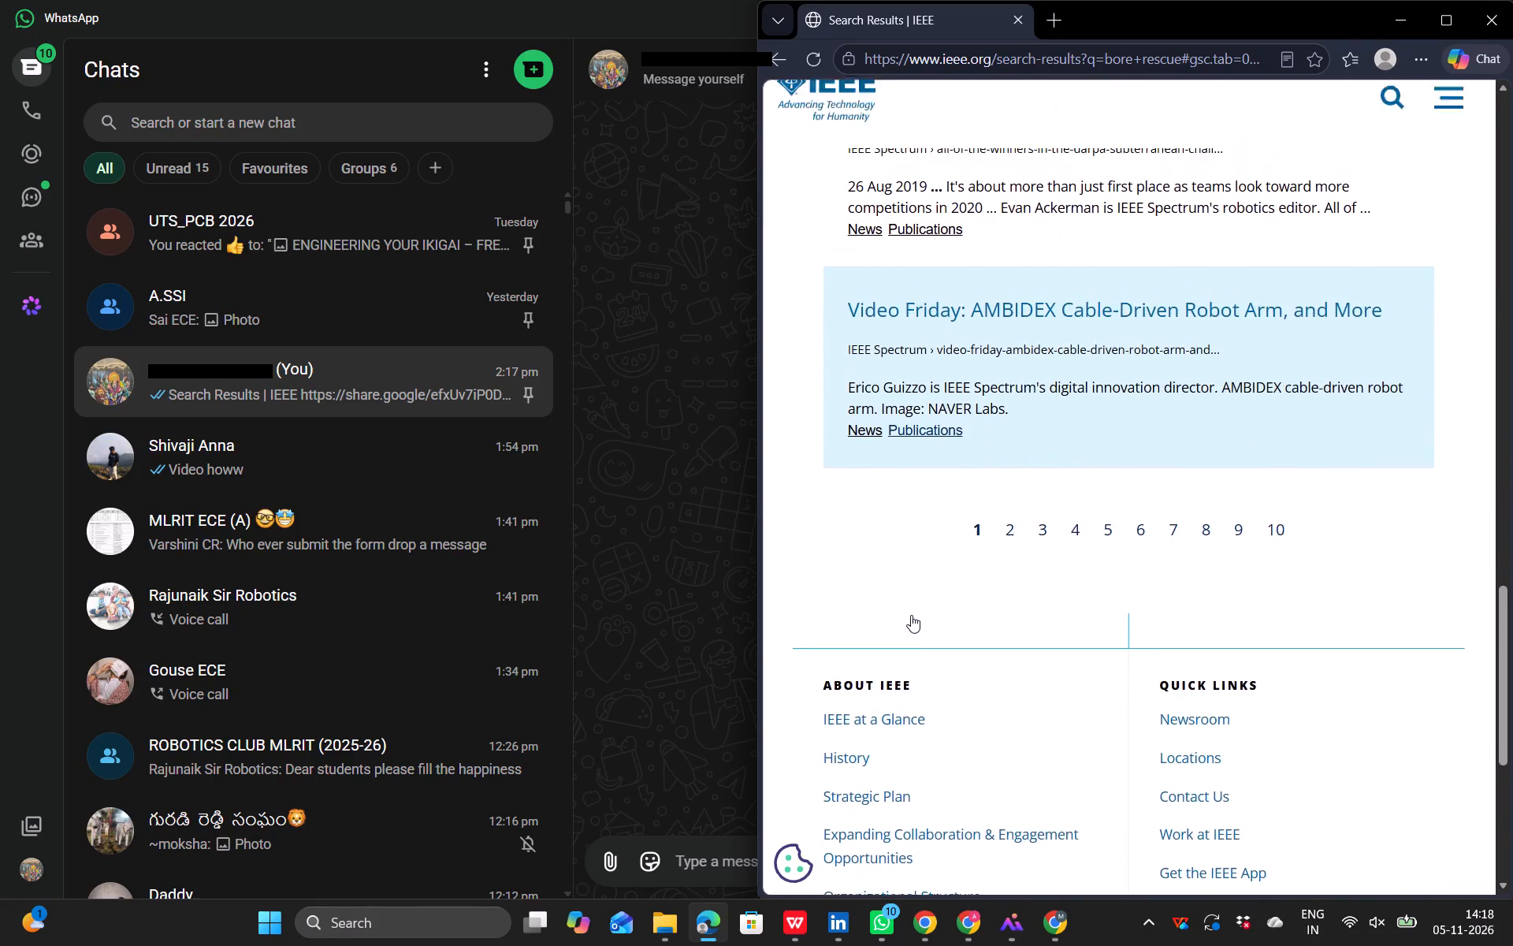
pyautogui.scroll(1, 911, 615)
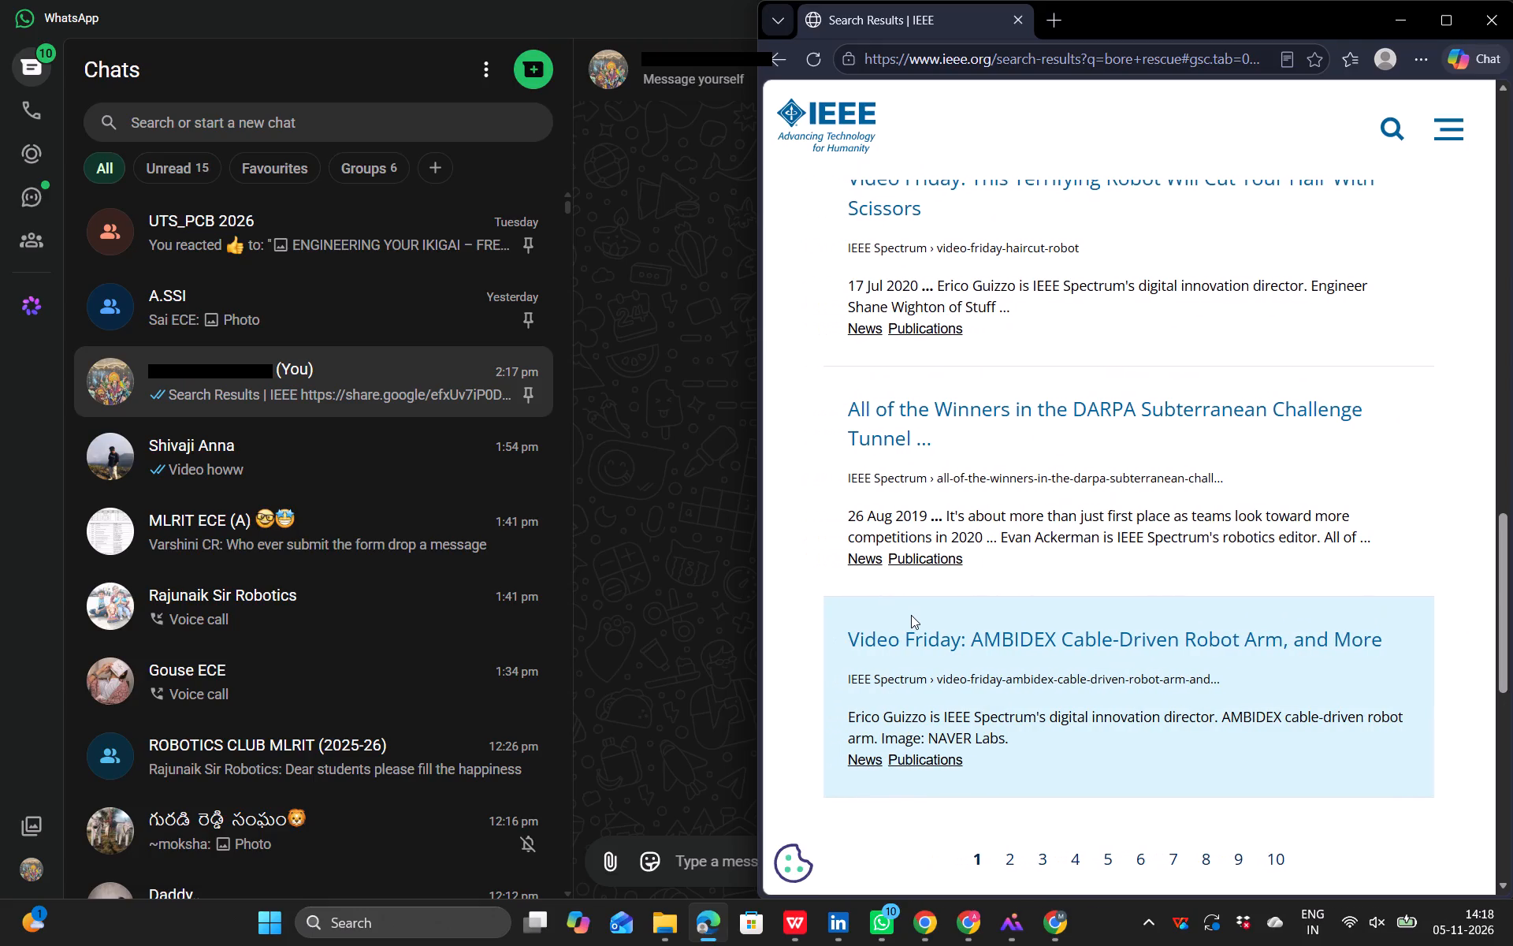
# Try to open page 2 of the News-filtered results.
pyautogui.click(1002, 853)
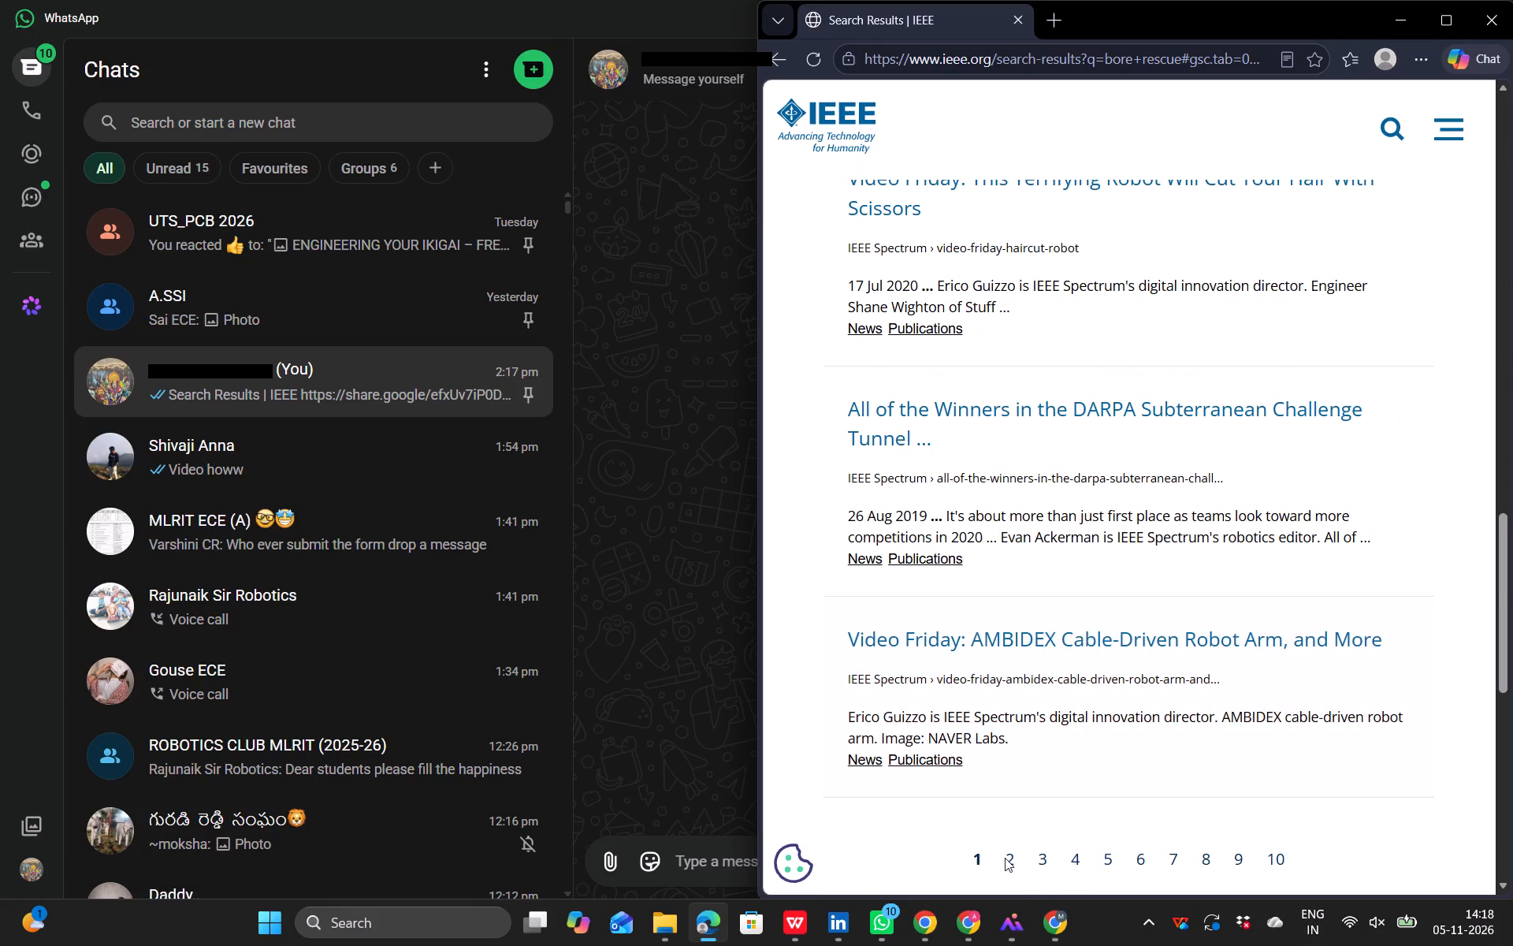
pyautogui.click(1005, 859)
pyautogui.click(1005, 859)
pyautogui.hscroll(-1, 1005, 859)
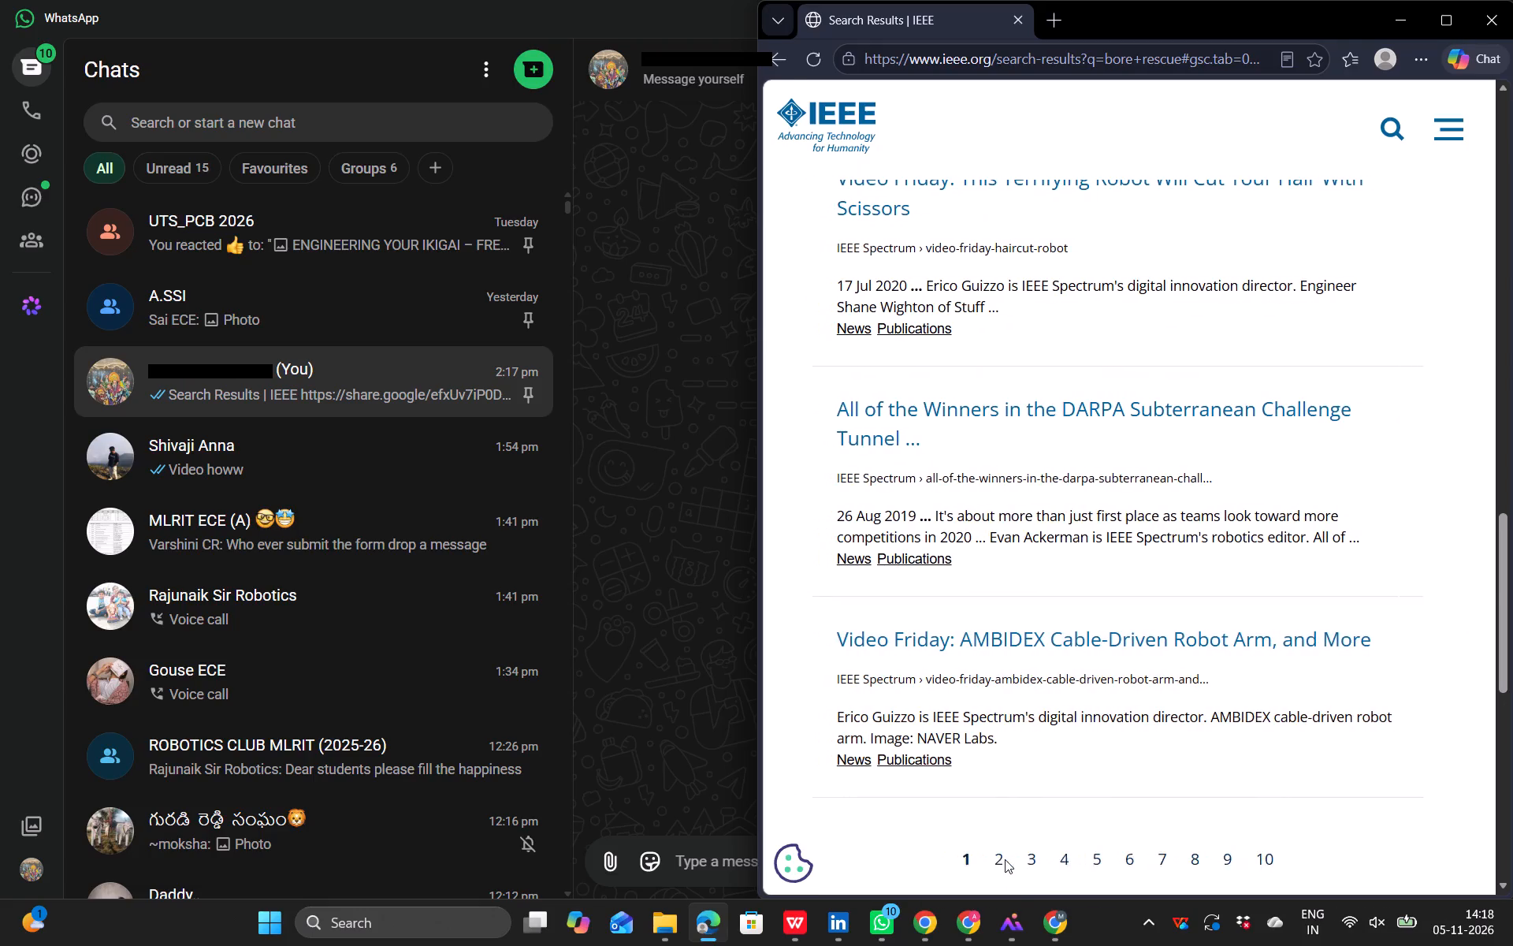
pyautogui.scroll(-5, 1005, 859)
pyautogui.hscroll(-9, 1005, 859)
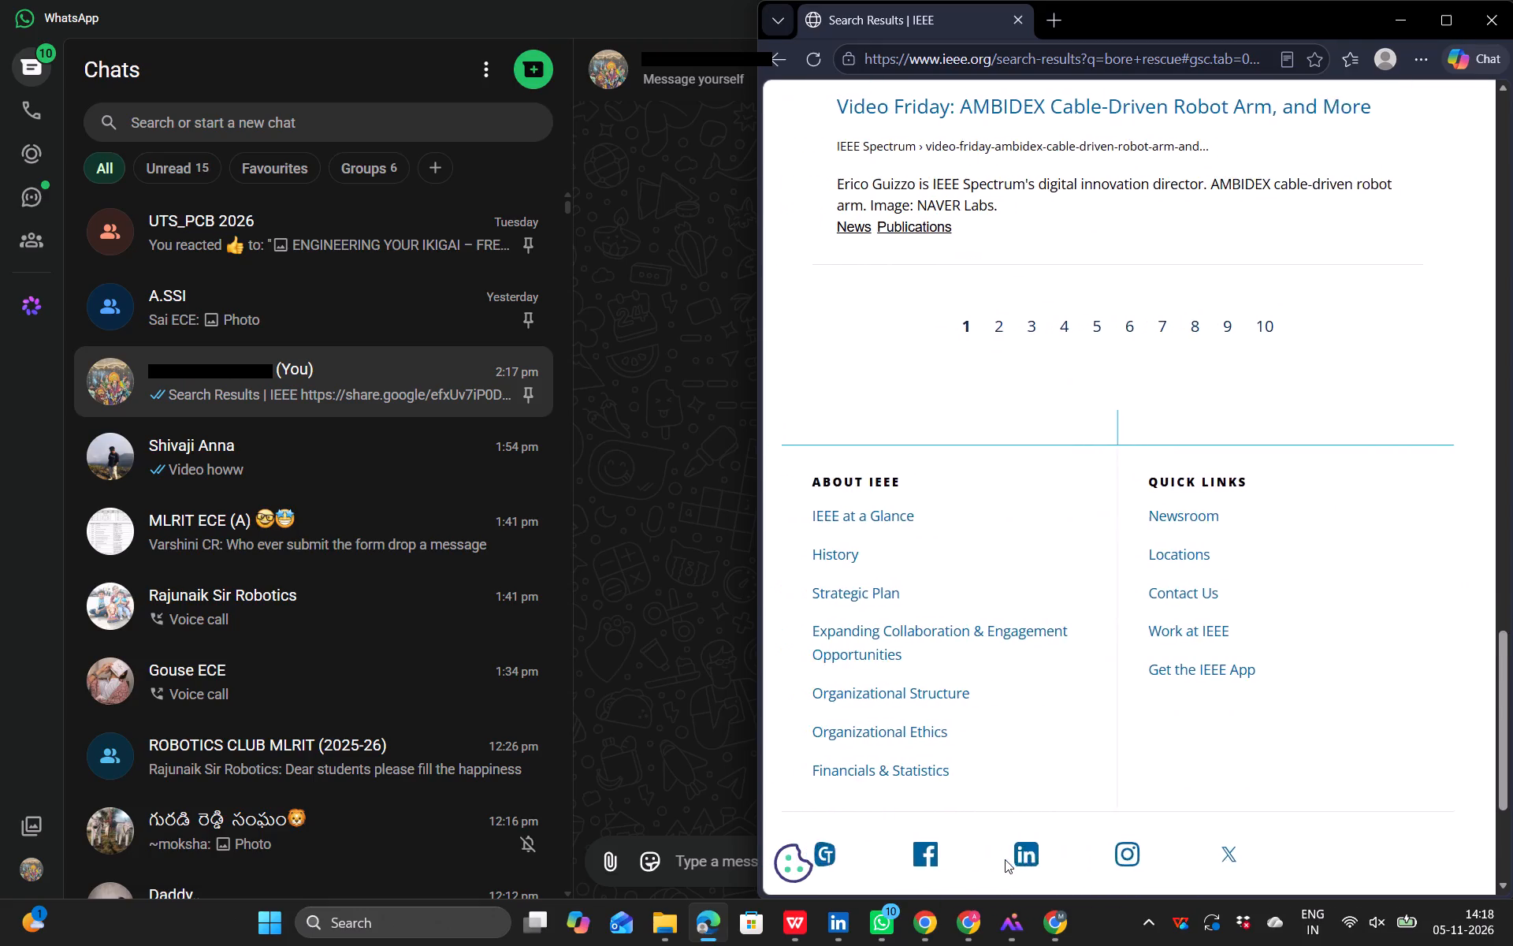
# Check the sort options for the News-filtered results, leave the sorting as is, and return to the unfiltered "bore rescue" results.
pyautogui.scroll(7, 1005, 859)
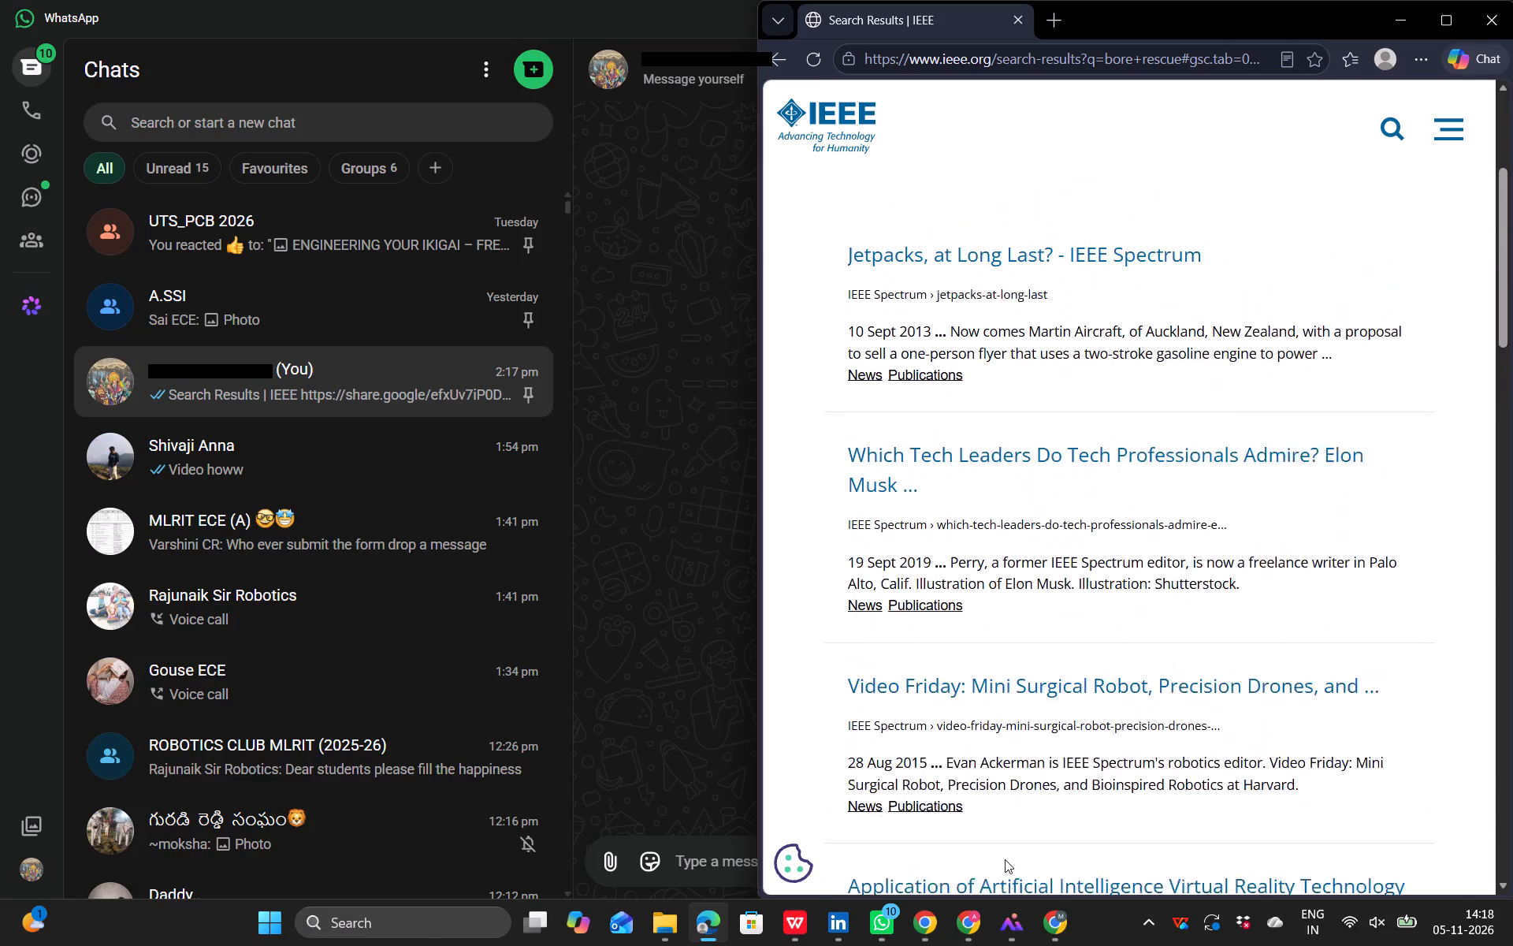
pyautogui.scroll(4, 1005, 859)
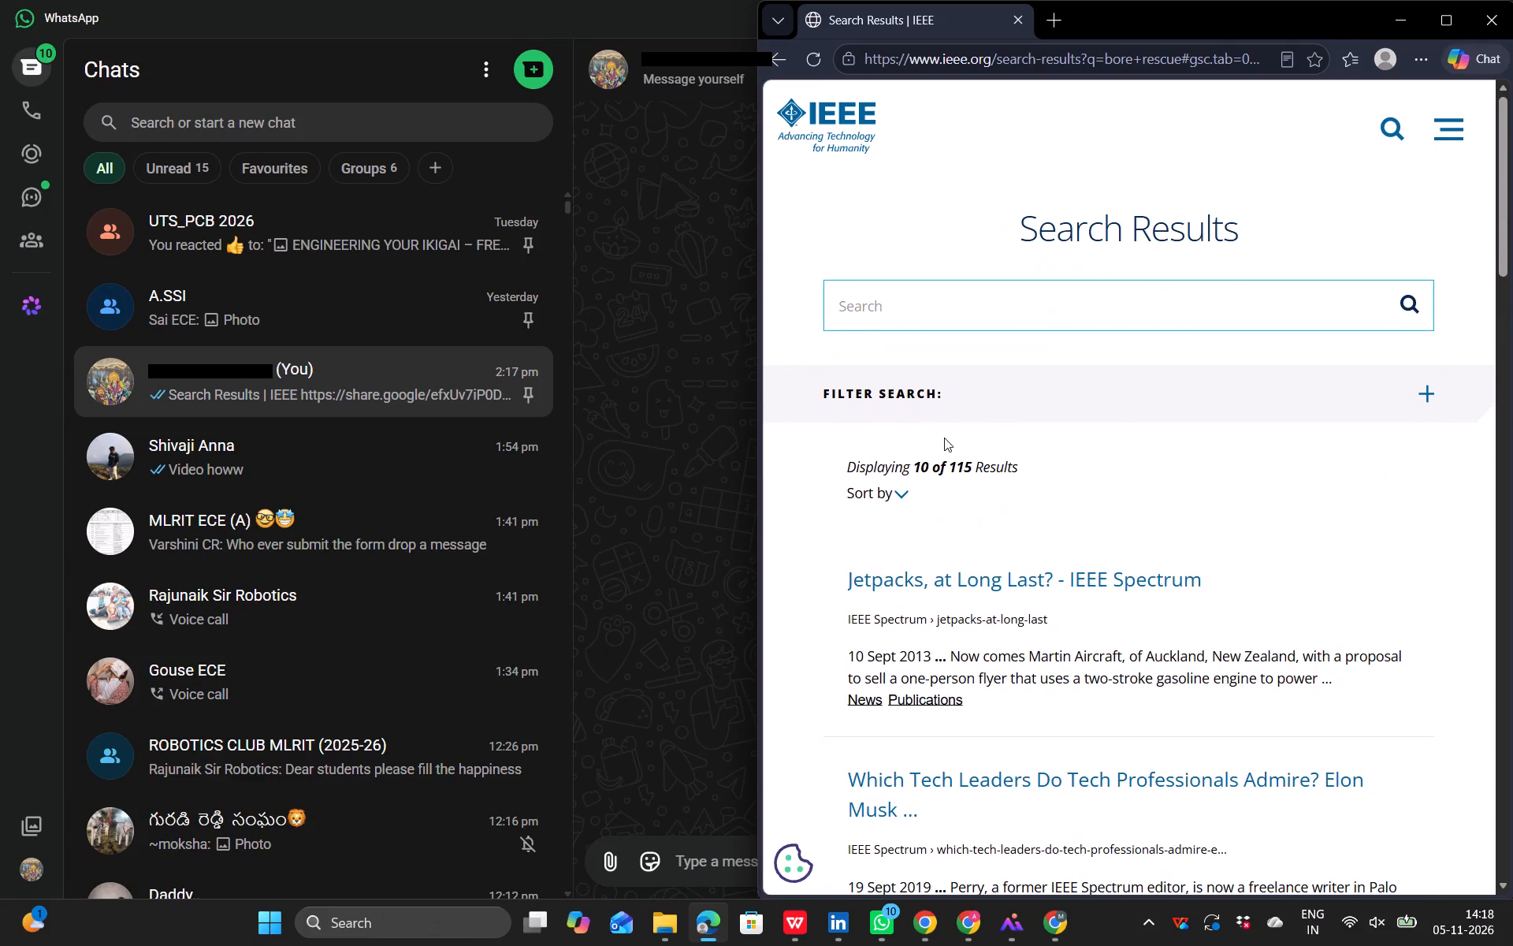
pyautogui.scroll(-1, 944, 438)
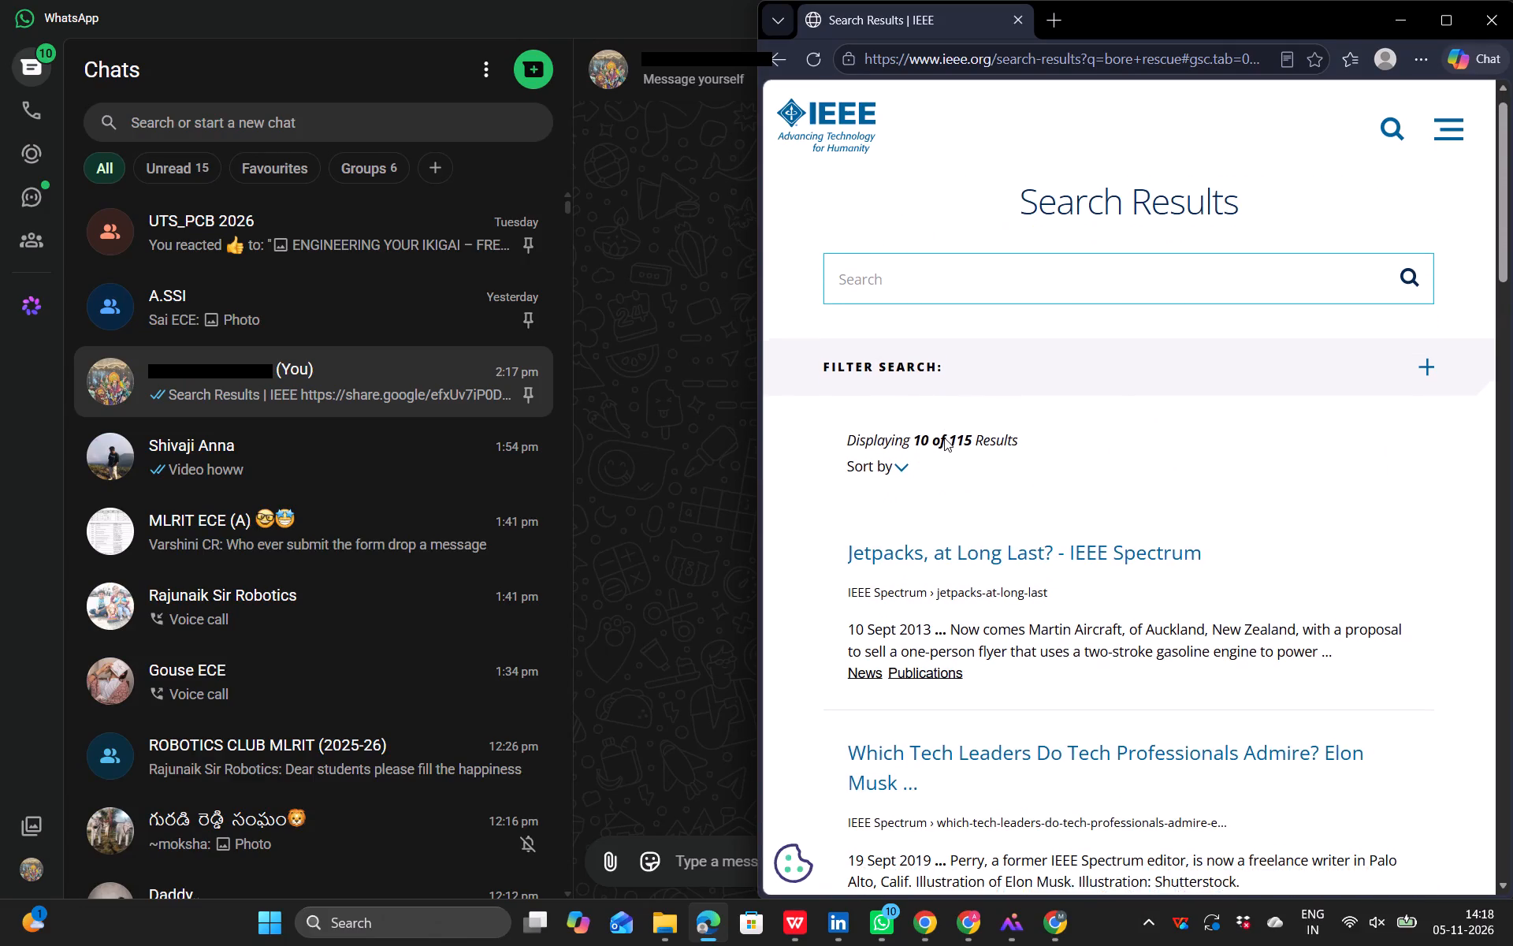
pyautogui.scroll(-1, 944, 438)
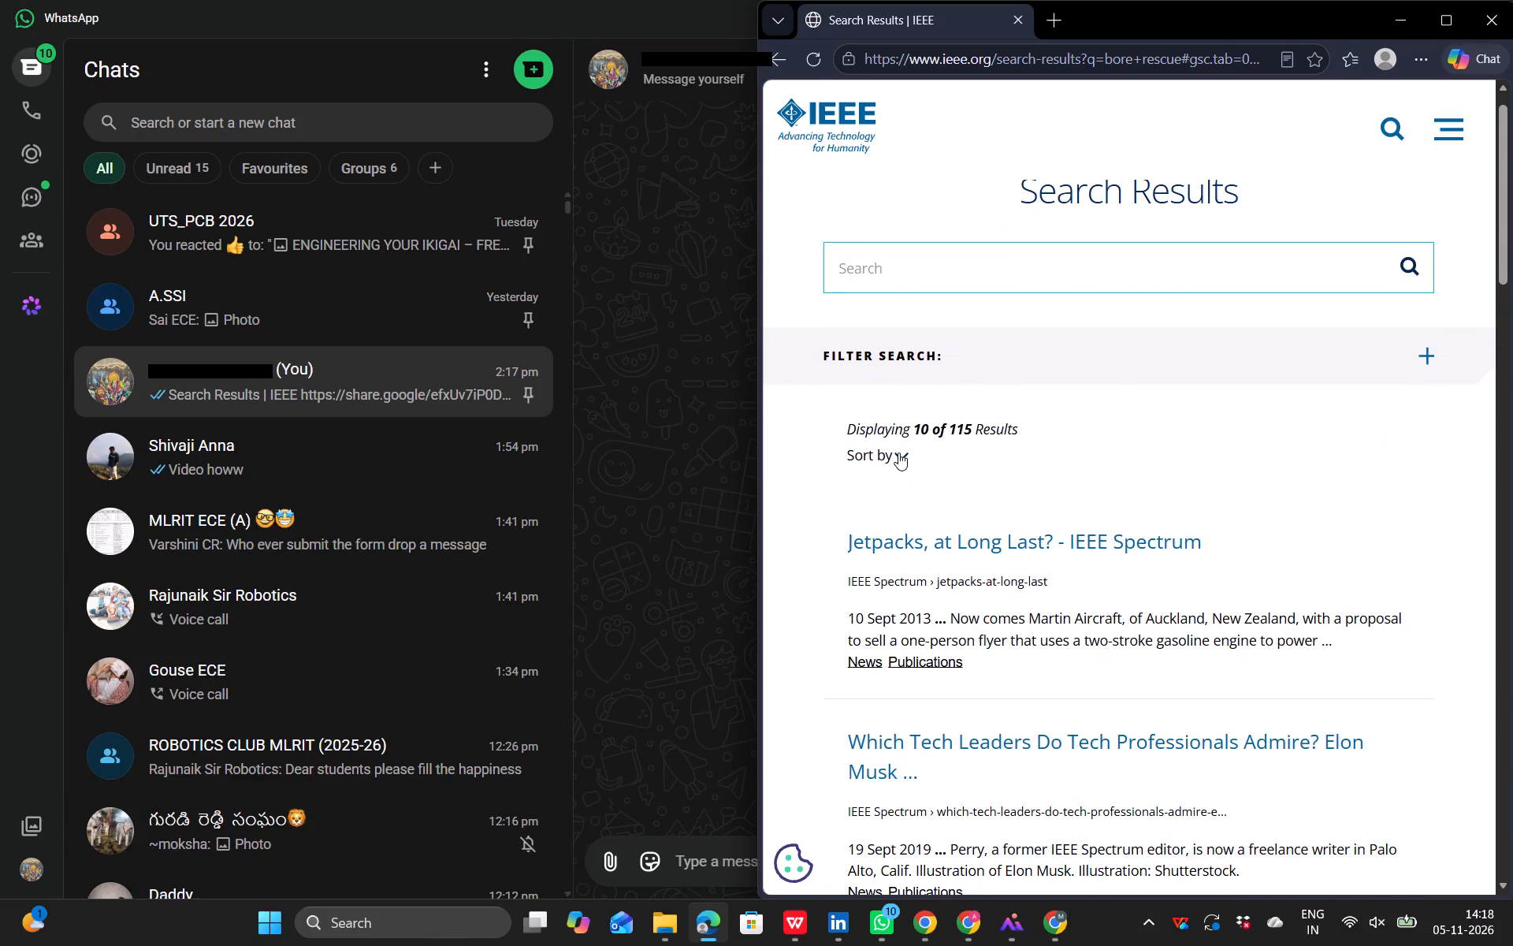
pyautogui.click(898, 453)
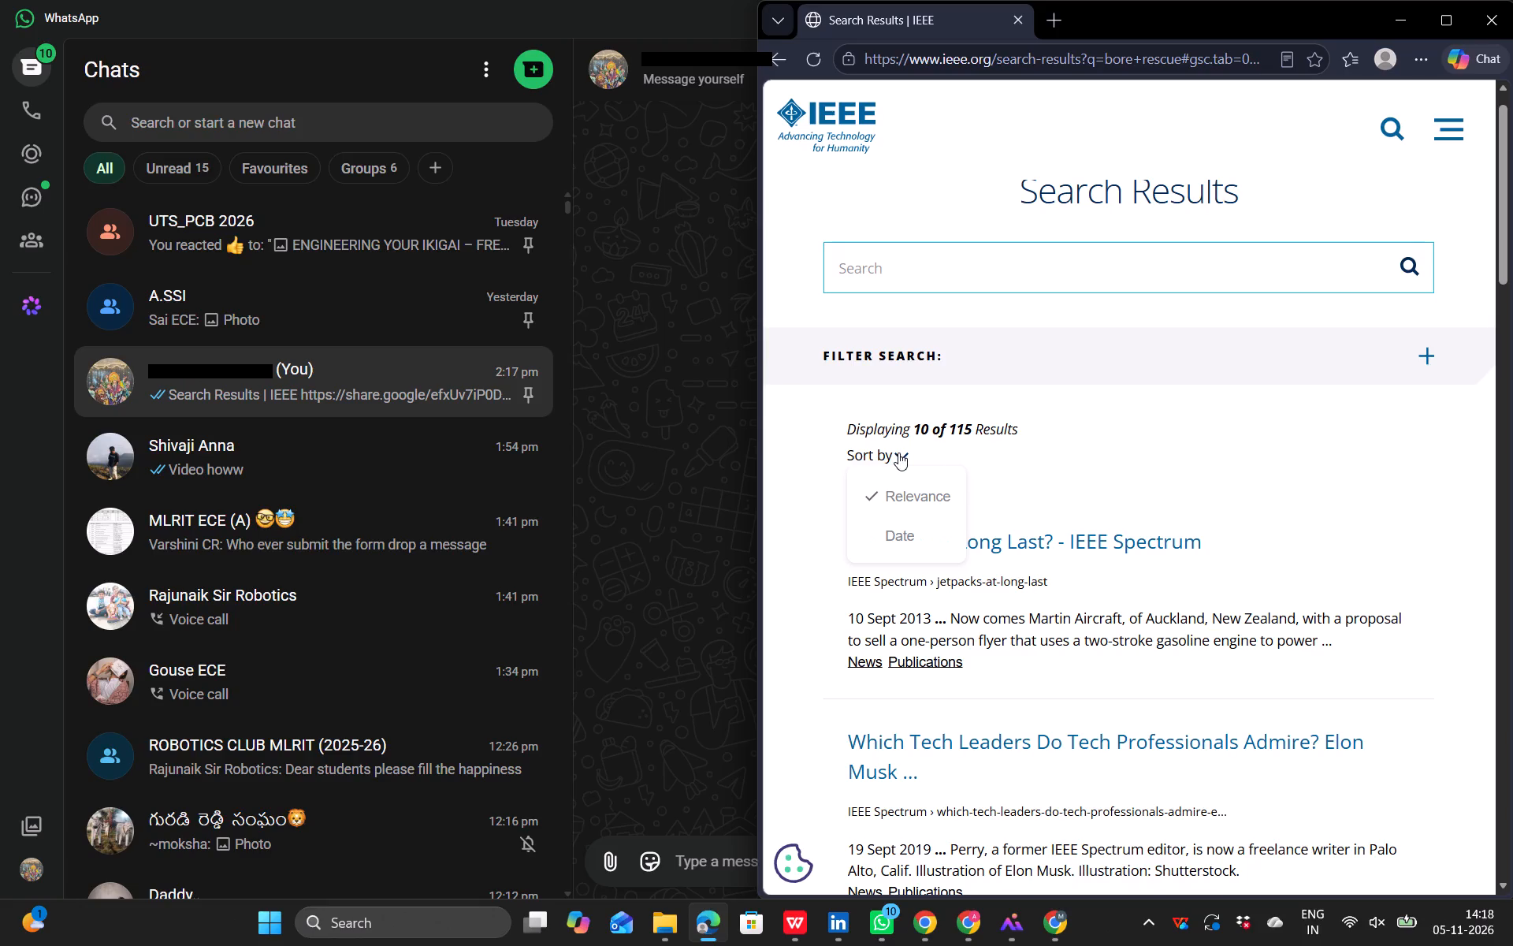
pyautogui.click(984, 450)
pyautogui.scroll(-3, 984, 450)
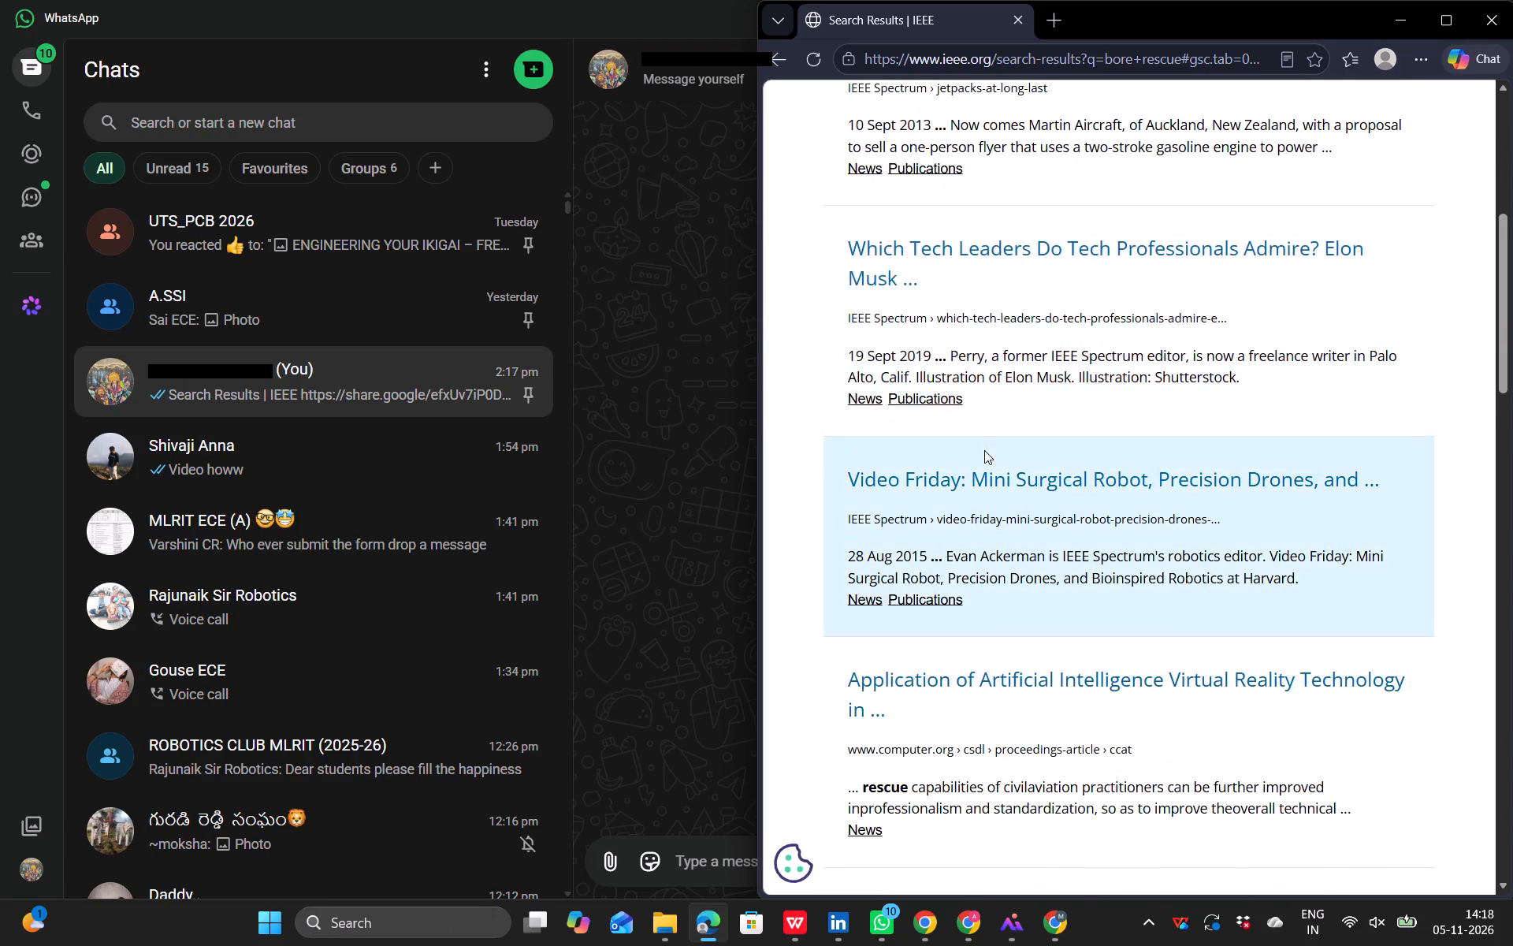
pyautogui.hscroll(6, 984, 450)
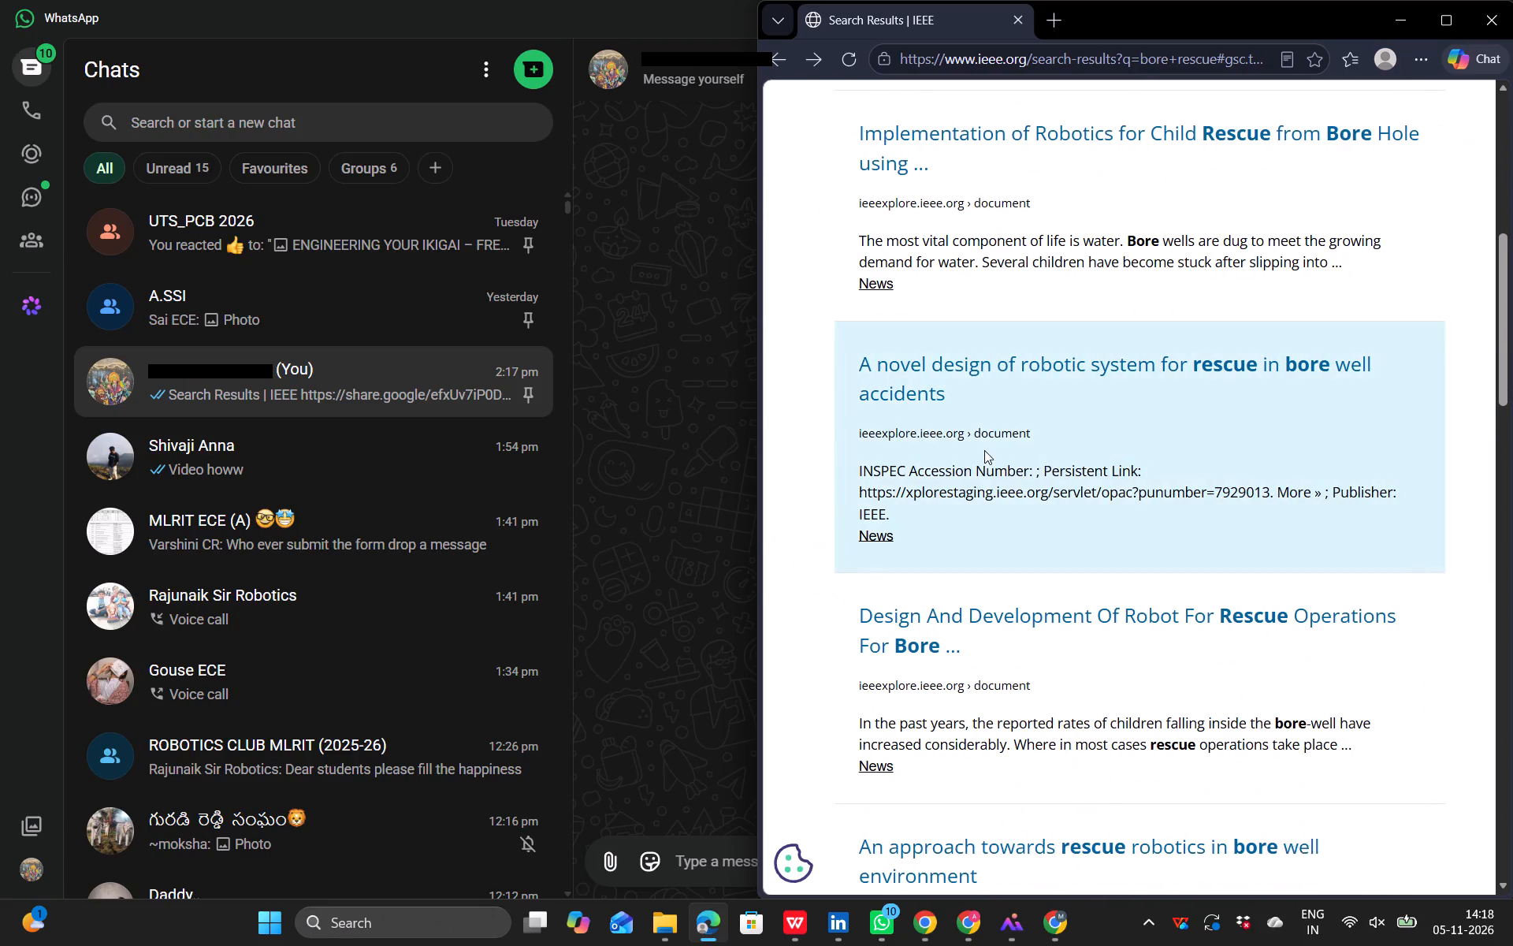
# Examine the unfiltered "bore rescue" results, including the entry on design and development of a robot for rescue operations, for usable papers.
pyautogui.scroll(-1, 984, 450)
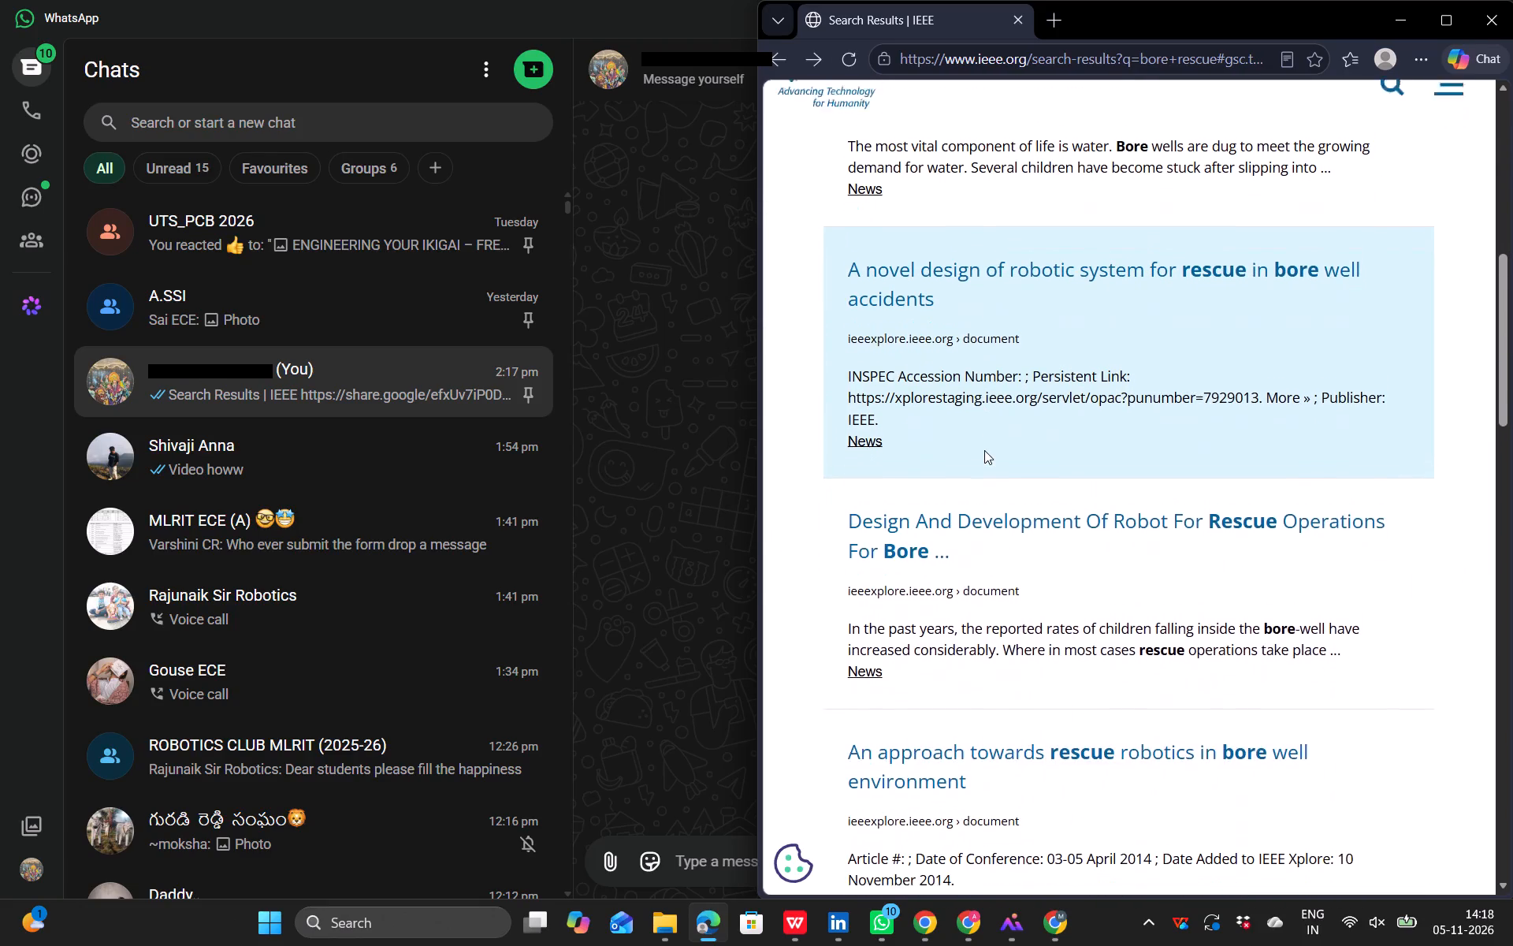
pyautogui.scroll(-1, 984, 450)
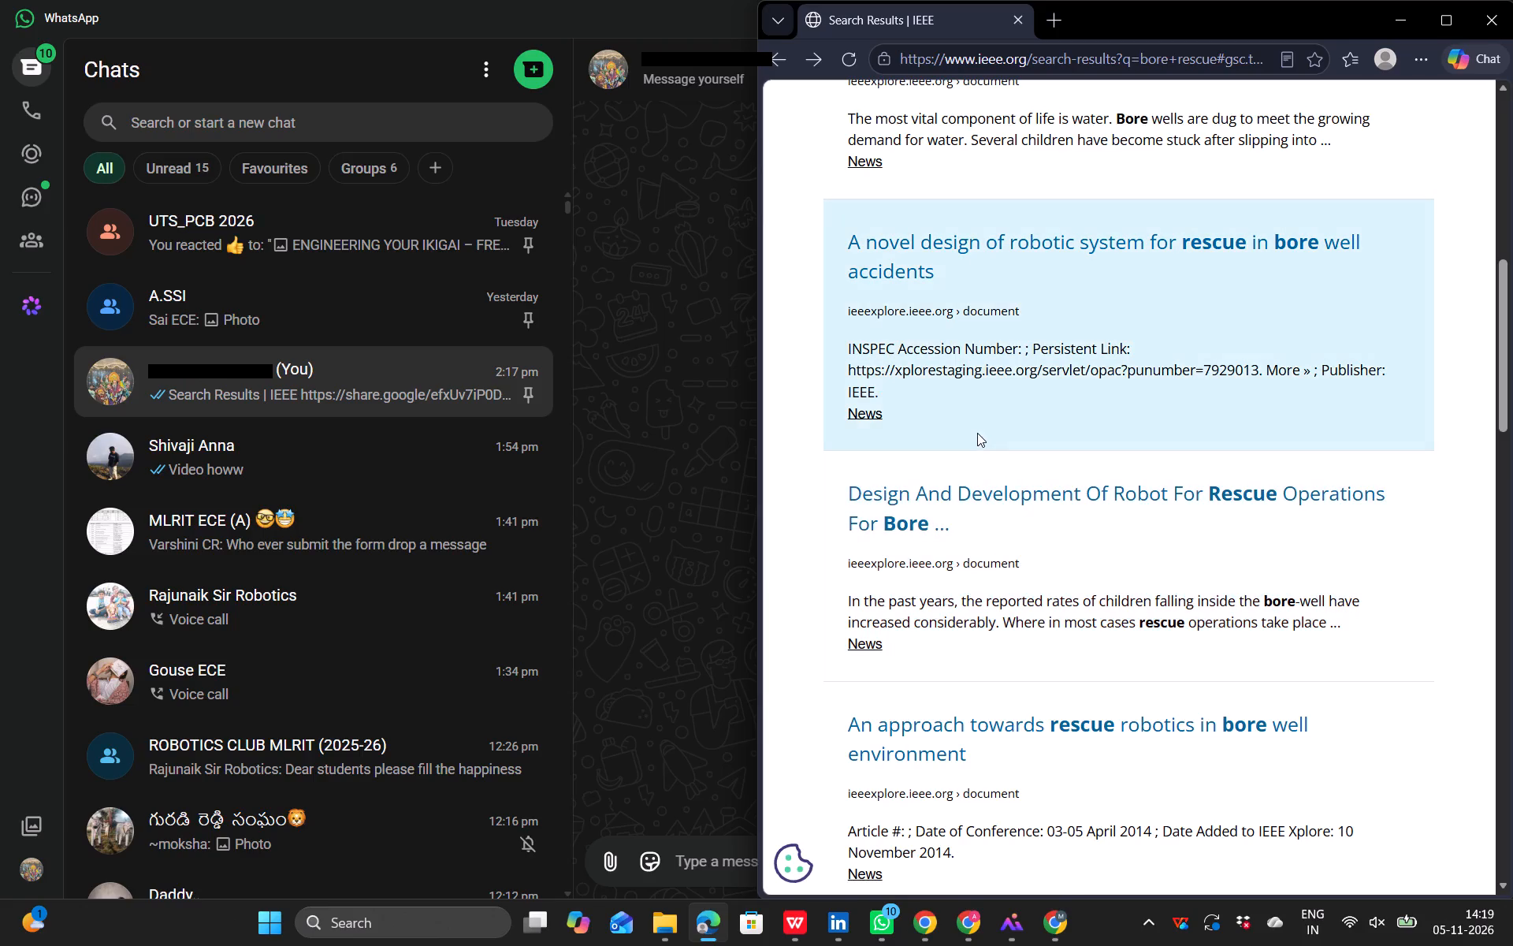
pyautogui.scroll(-1, 977, 433)
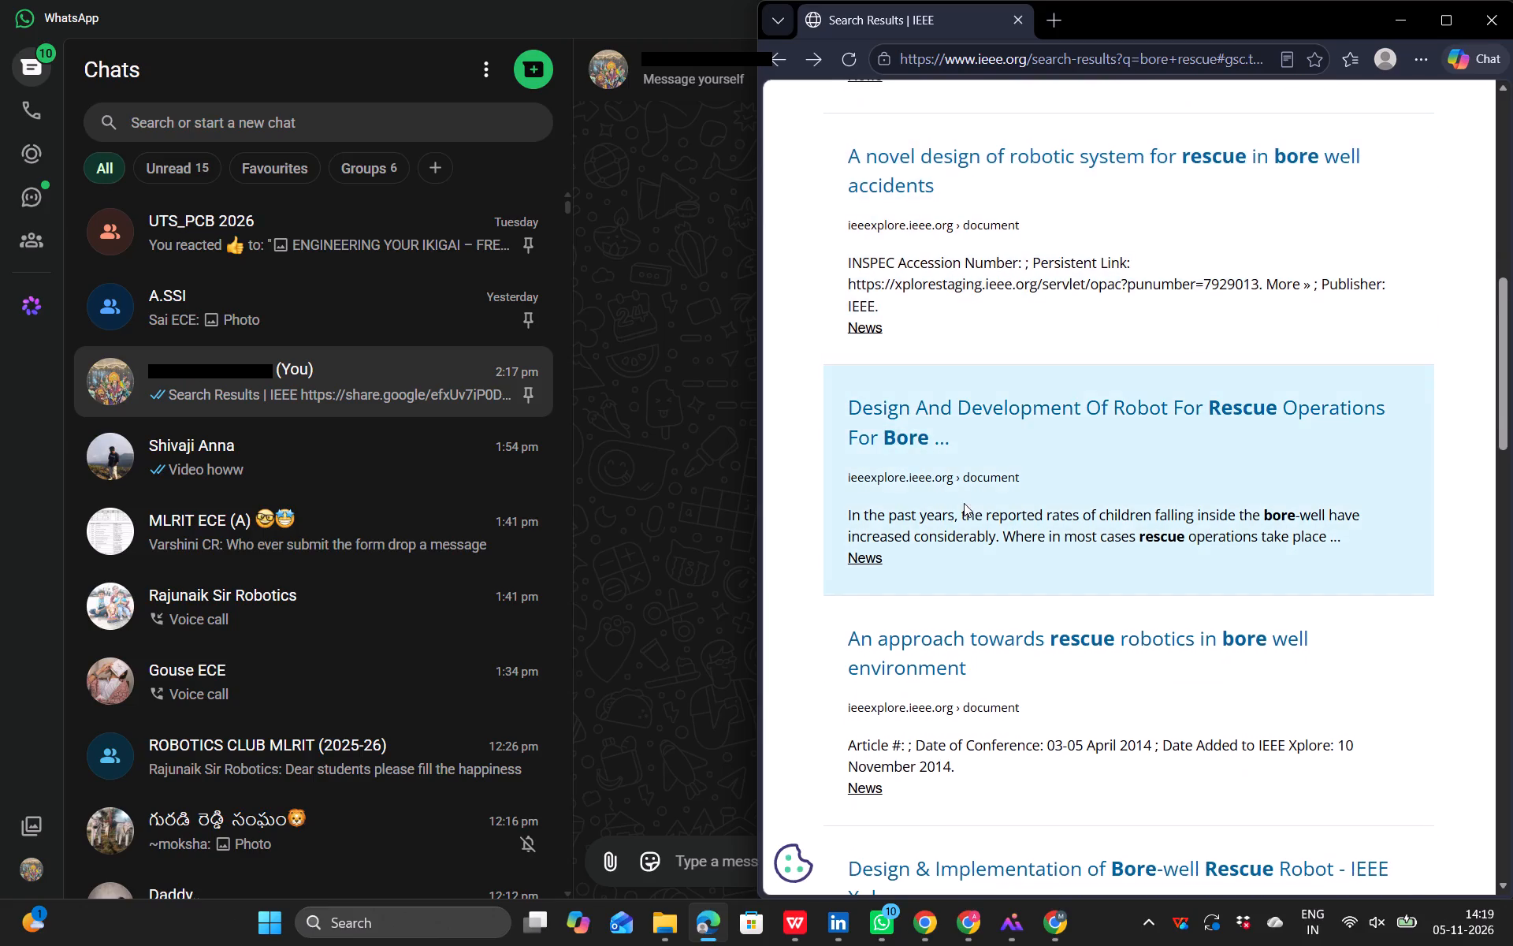
pyautogui.rightClick(875, 555)
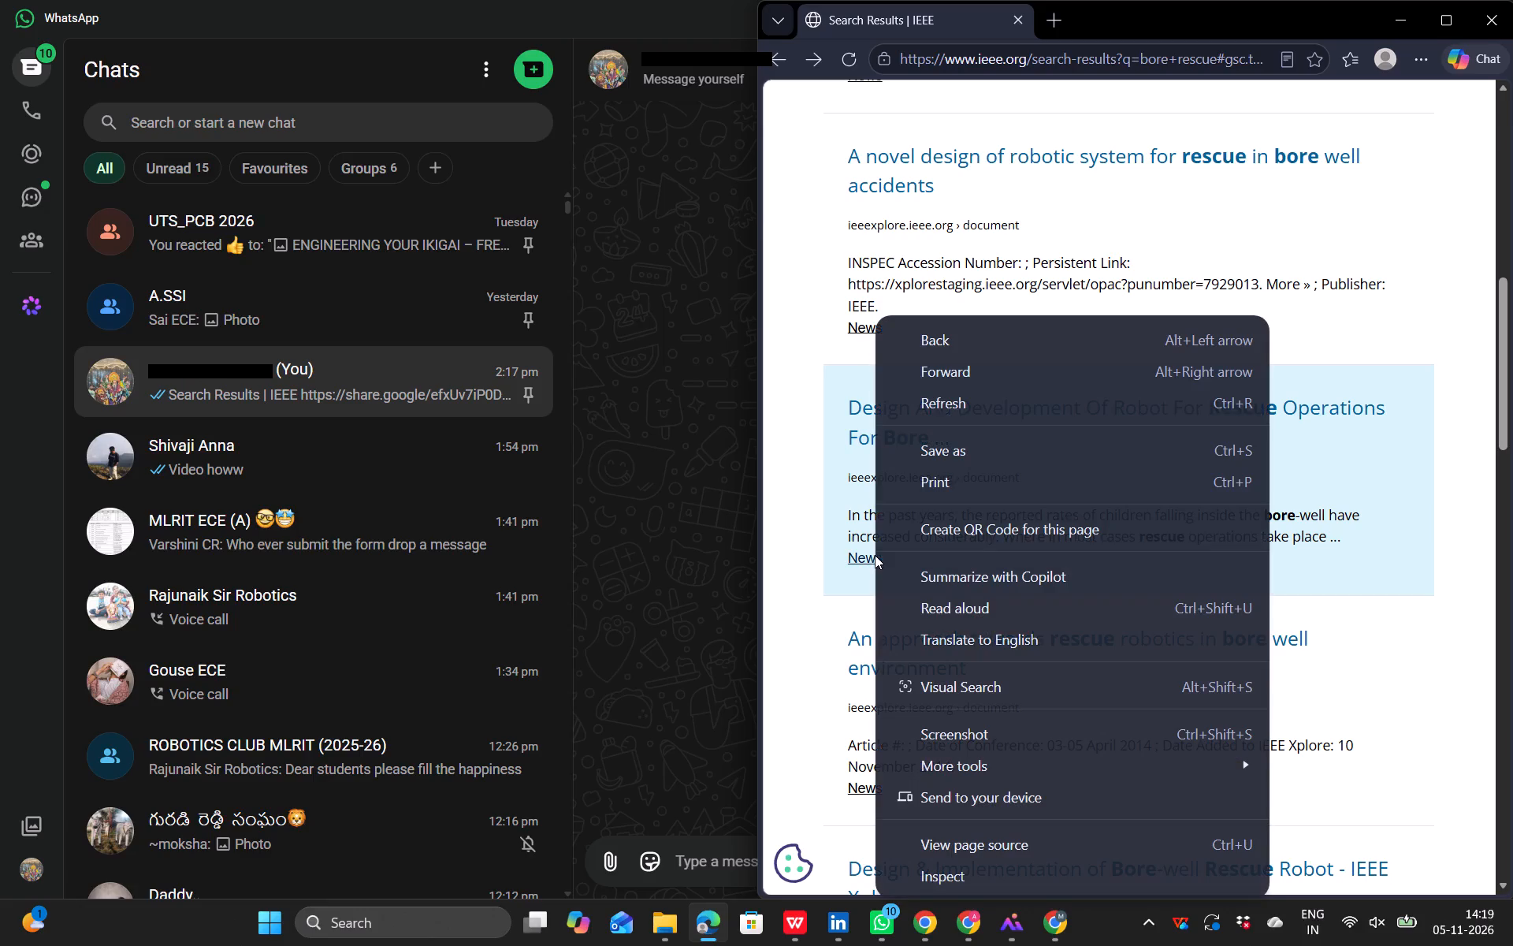
pyautogui.click(855, 495)
pyautogui.click(855, 495)
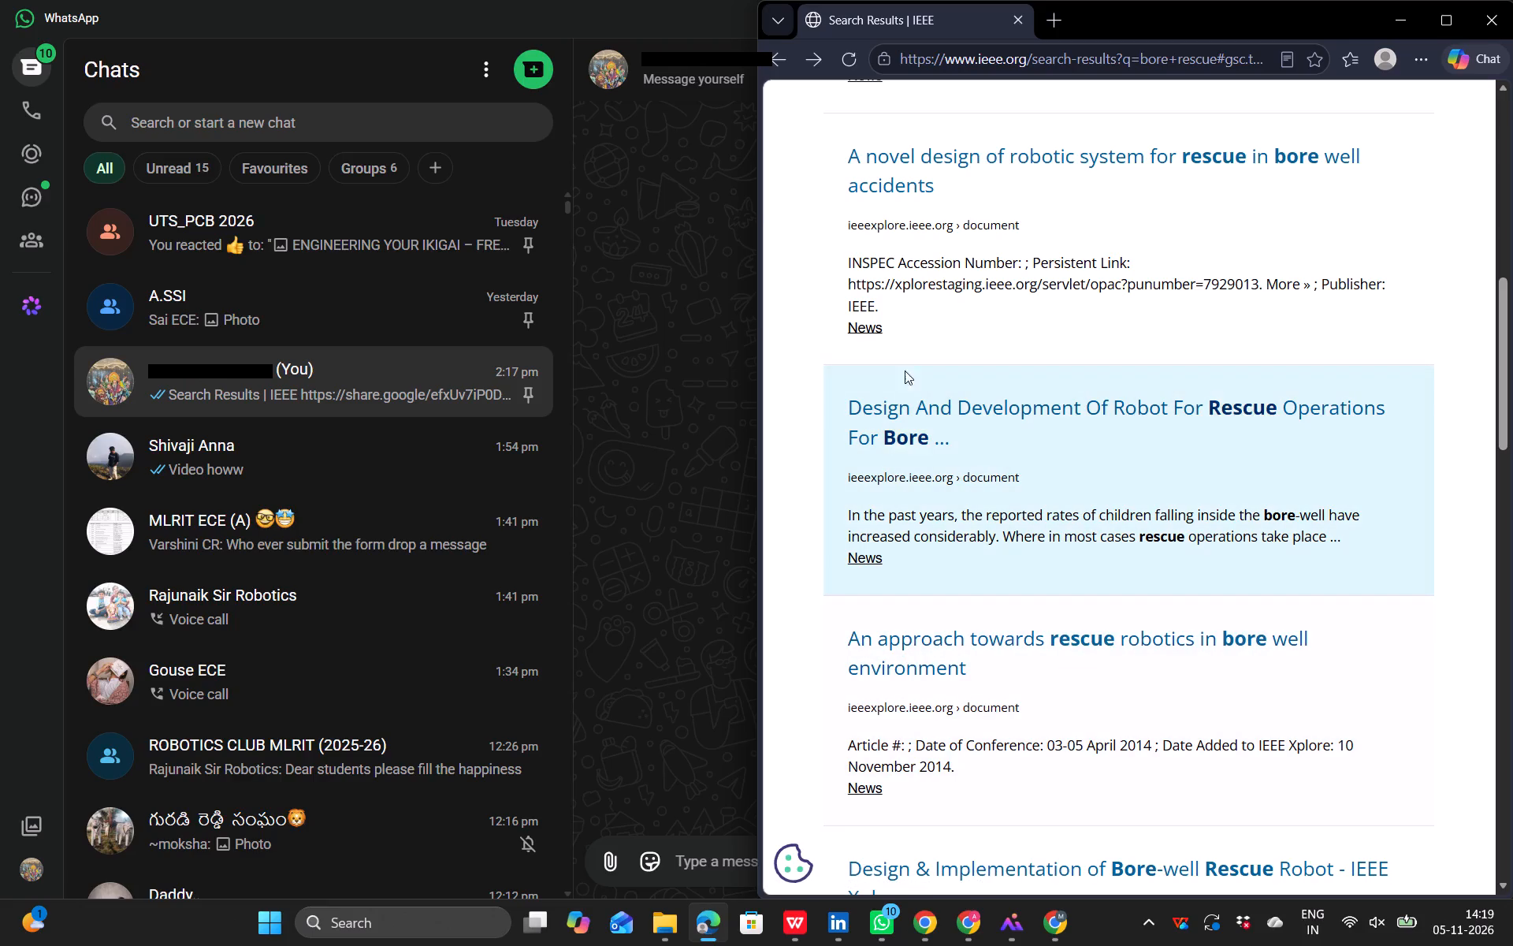
pyautogui.doubleClick(922, 497)
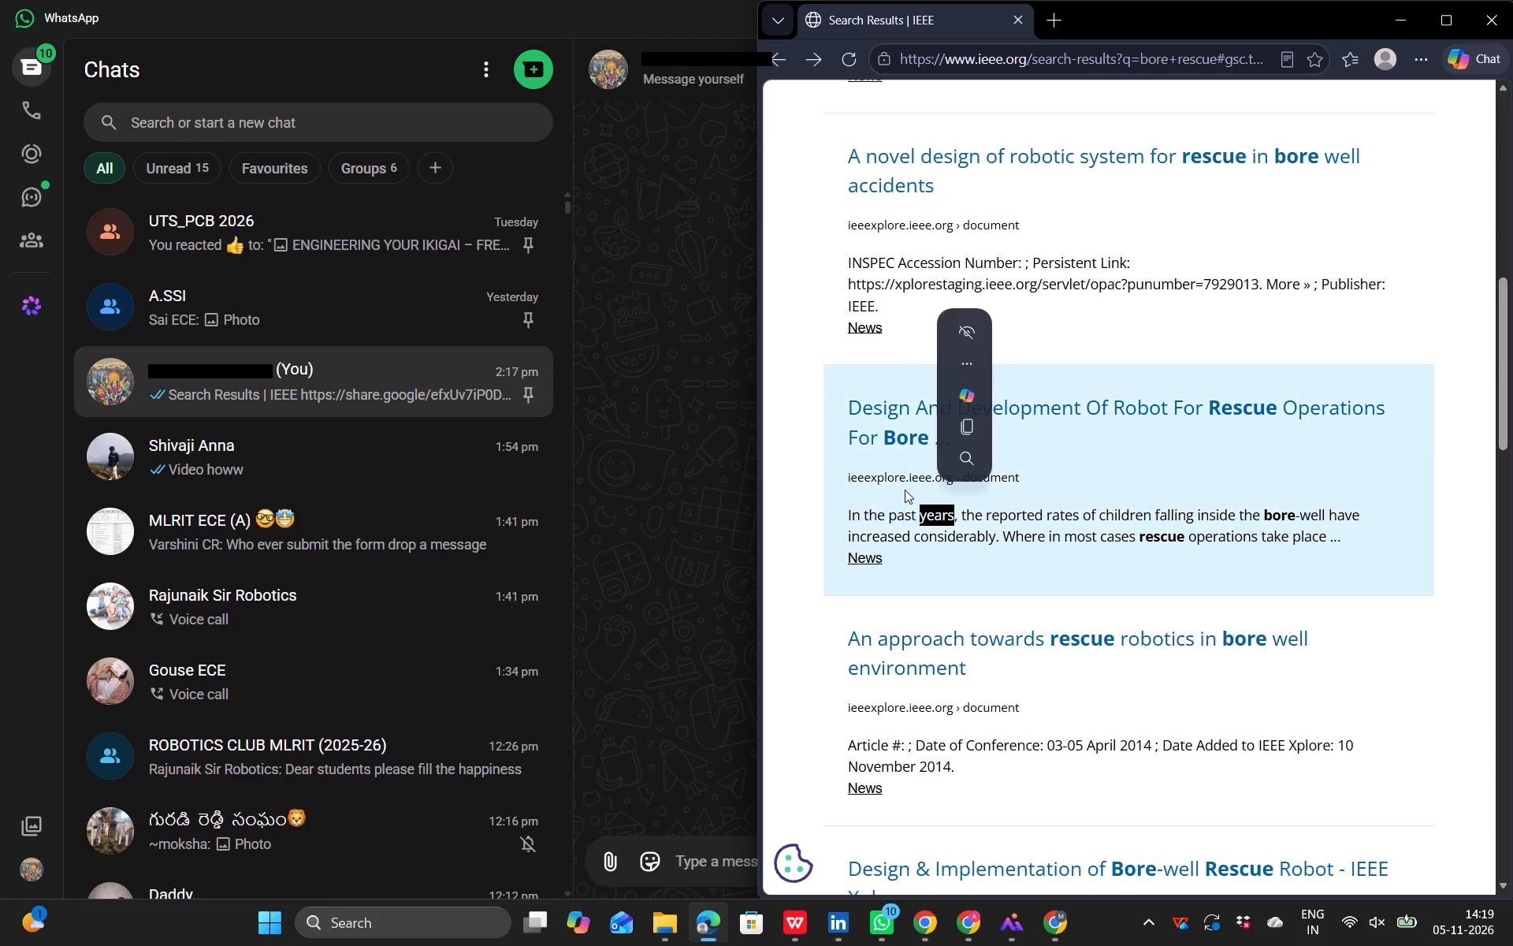
pyautogui.click(905, 490)
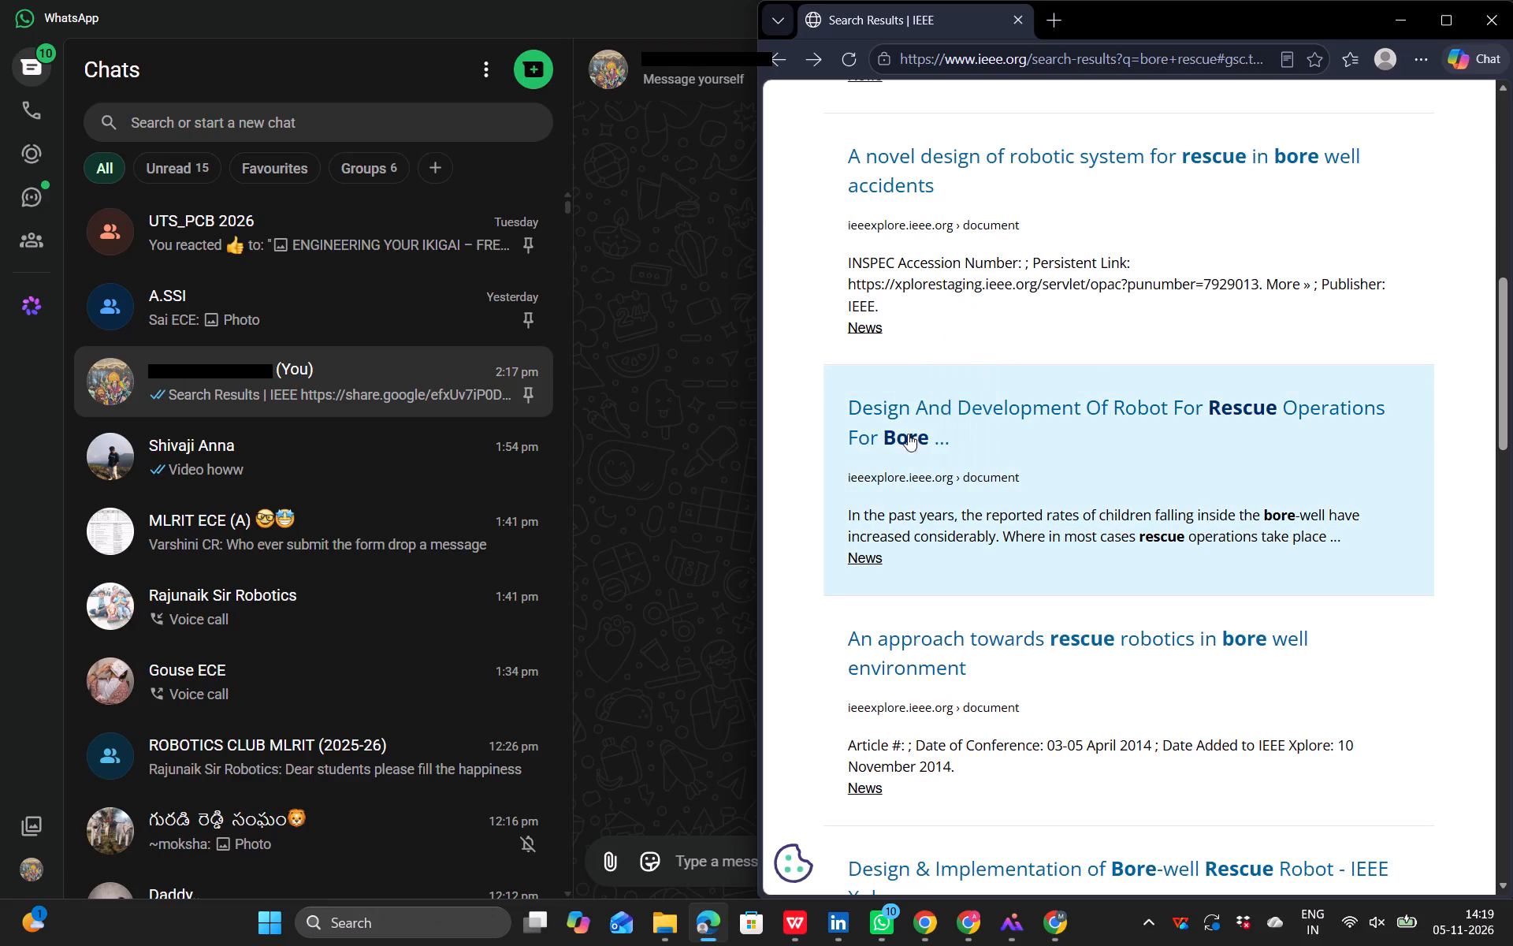
pyautogui.scroll(1, 921, 316)
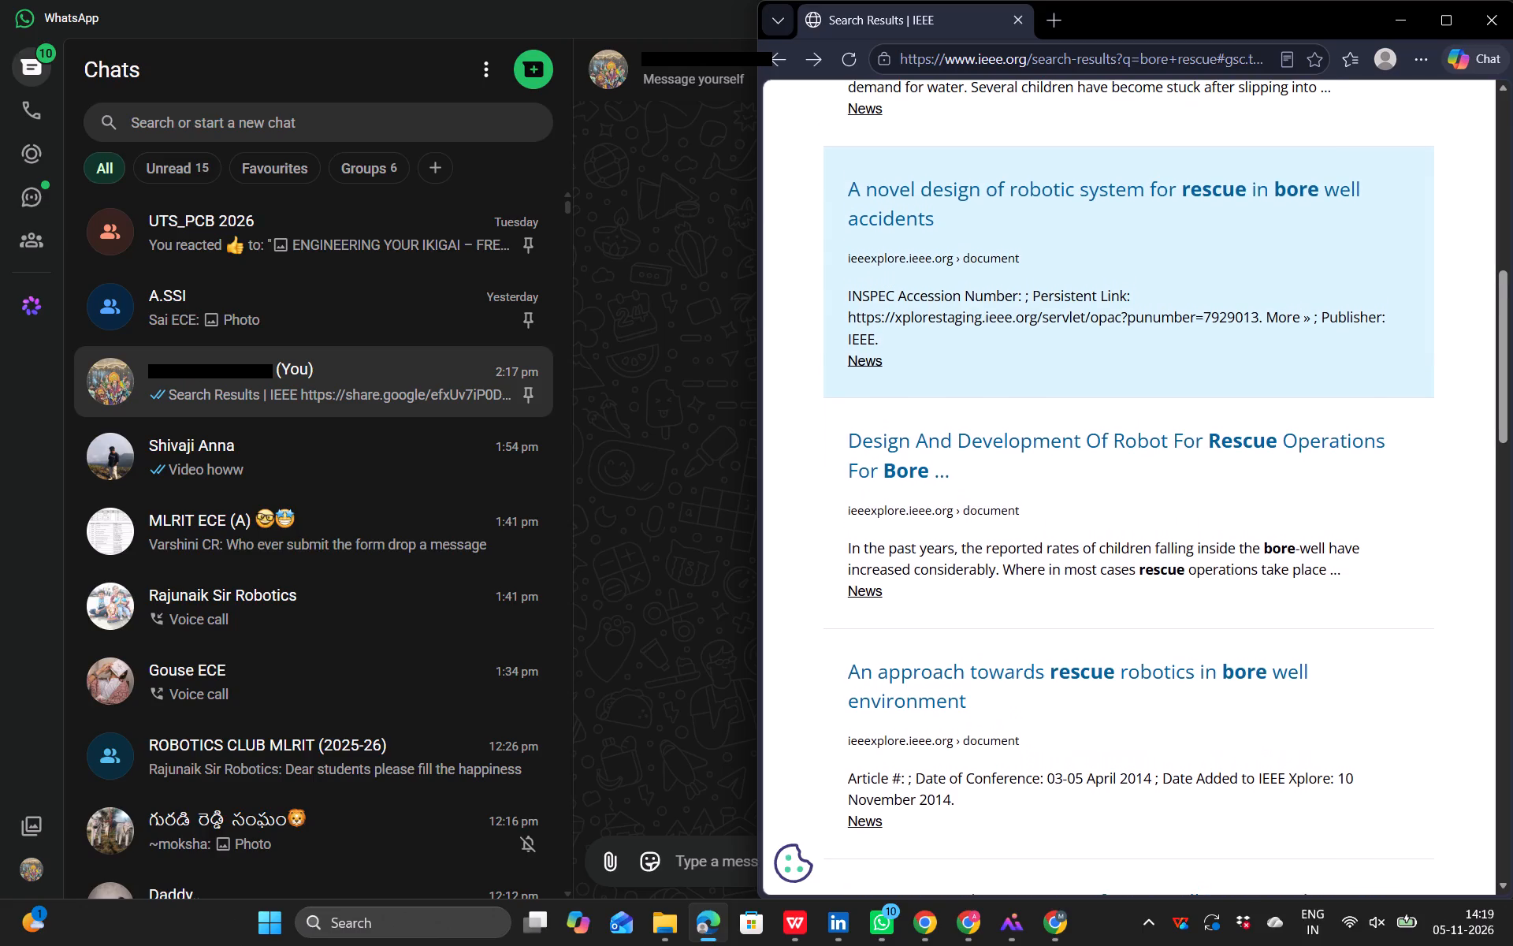
pyautogui.scroll(4, 945, 637)
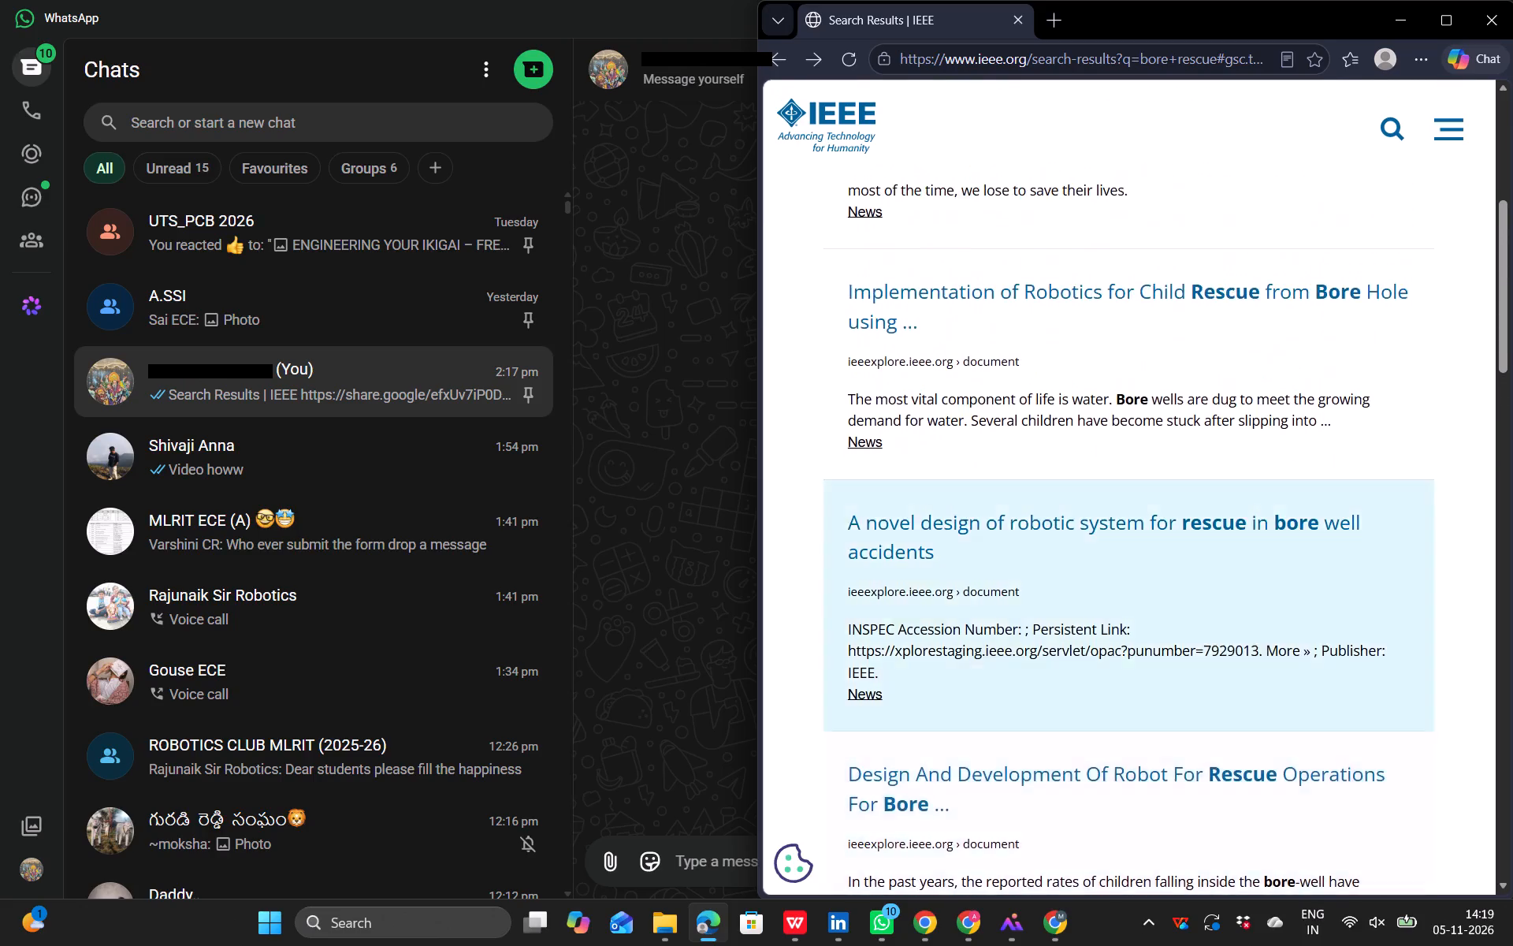
# Try to open the result on implementing robotics for child rescue from a bore hole.
pyautogui.scroll(1, 945, 637)
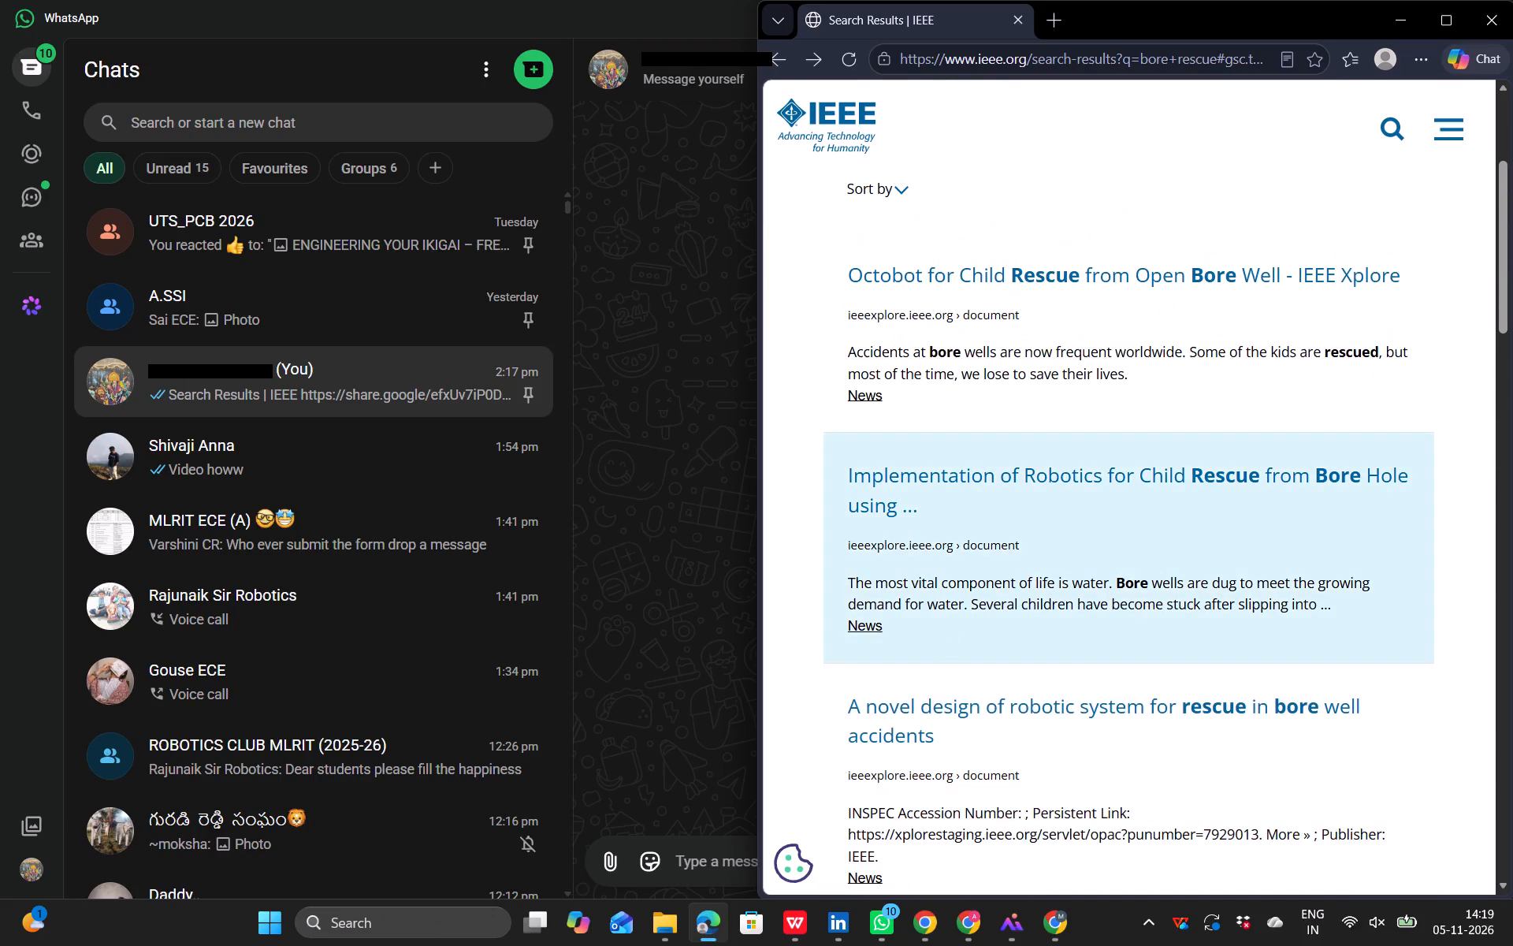
pyautogui.click(939, 588)
pyautogui.click(1000, 527)
pyautogui.doubleClick(1000, 527)
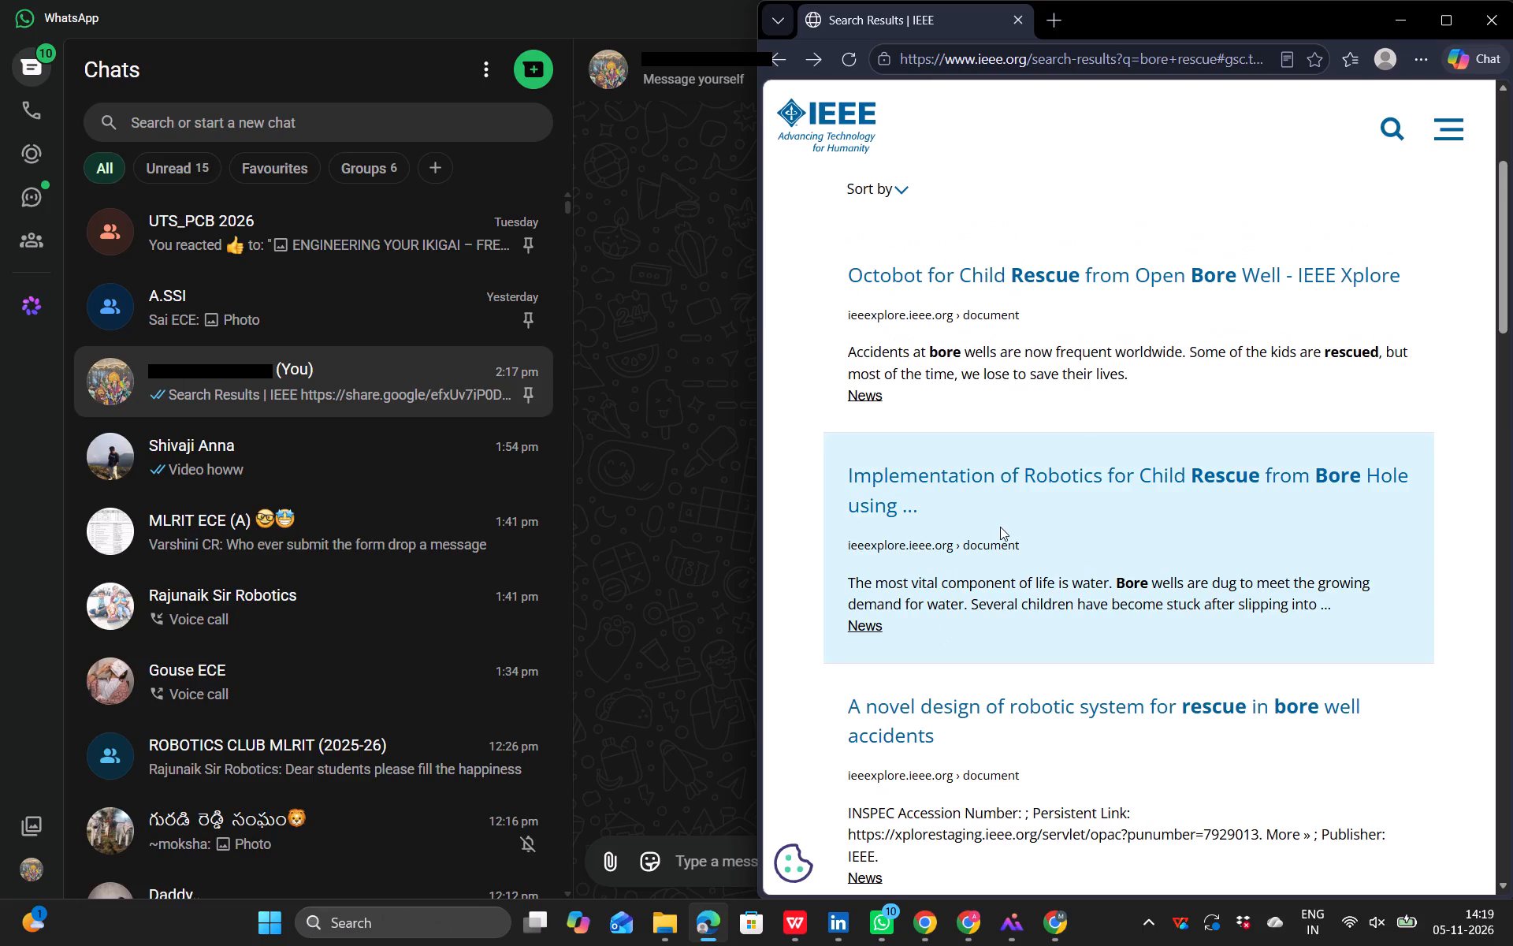
pyautogui.click(1121, 539)
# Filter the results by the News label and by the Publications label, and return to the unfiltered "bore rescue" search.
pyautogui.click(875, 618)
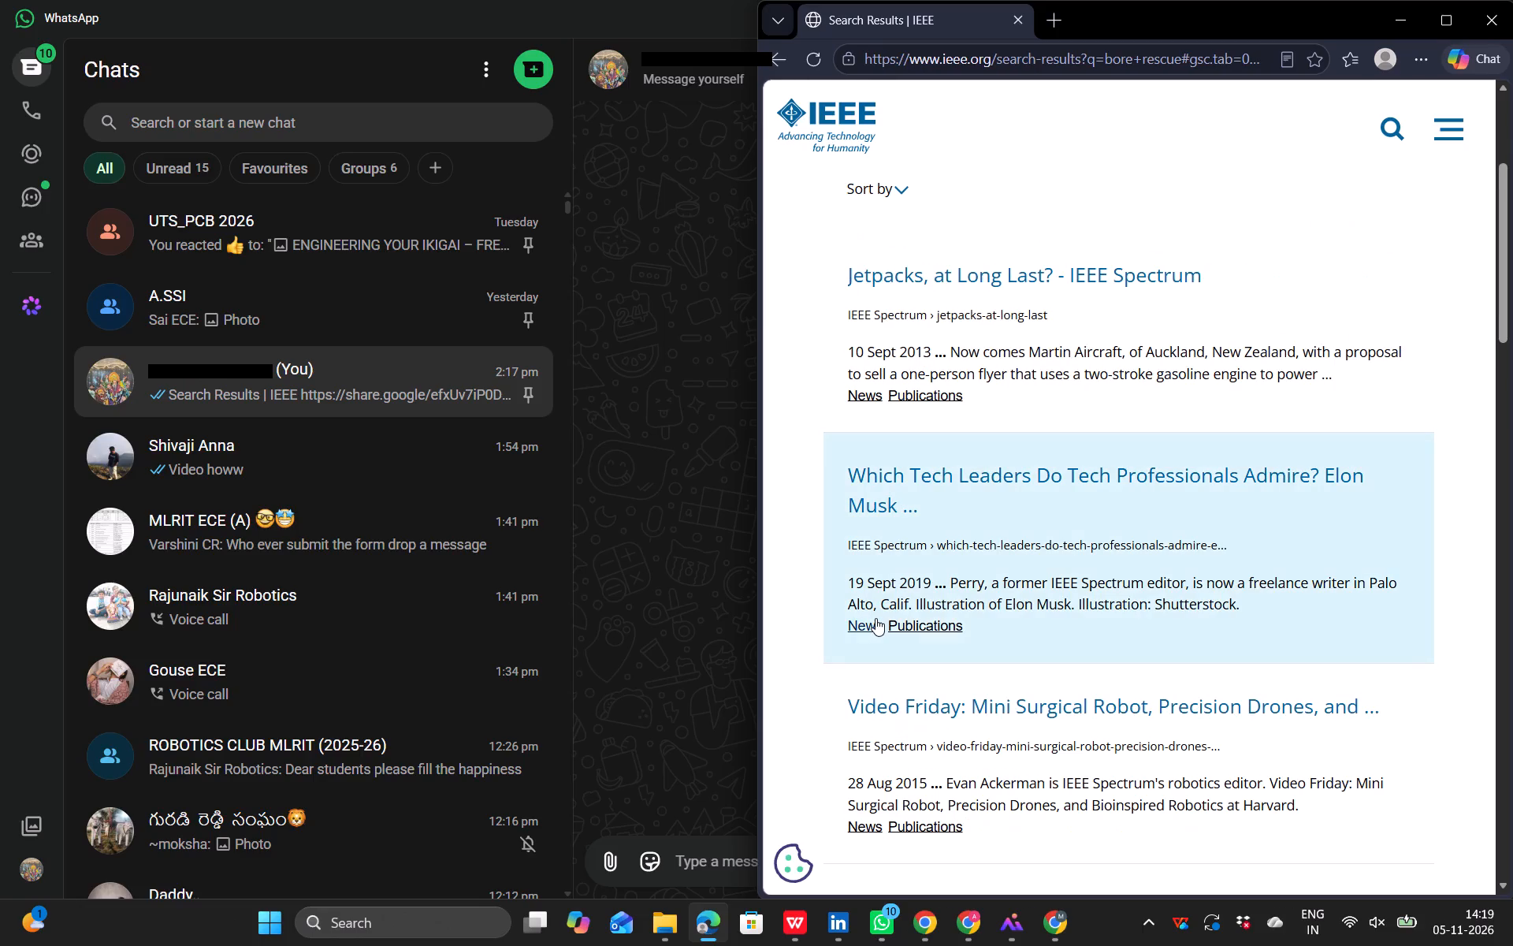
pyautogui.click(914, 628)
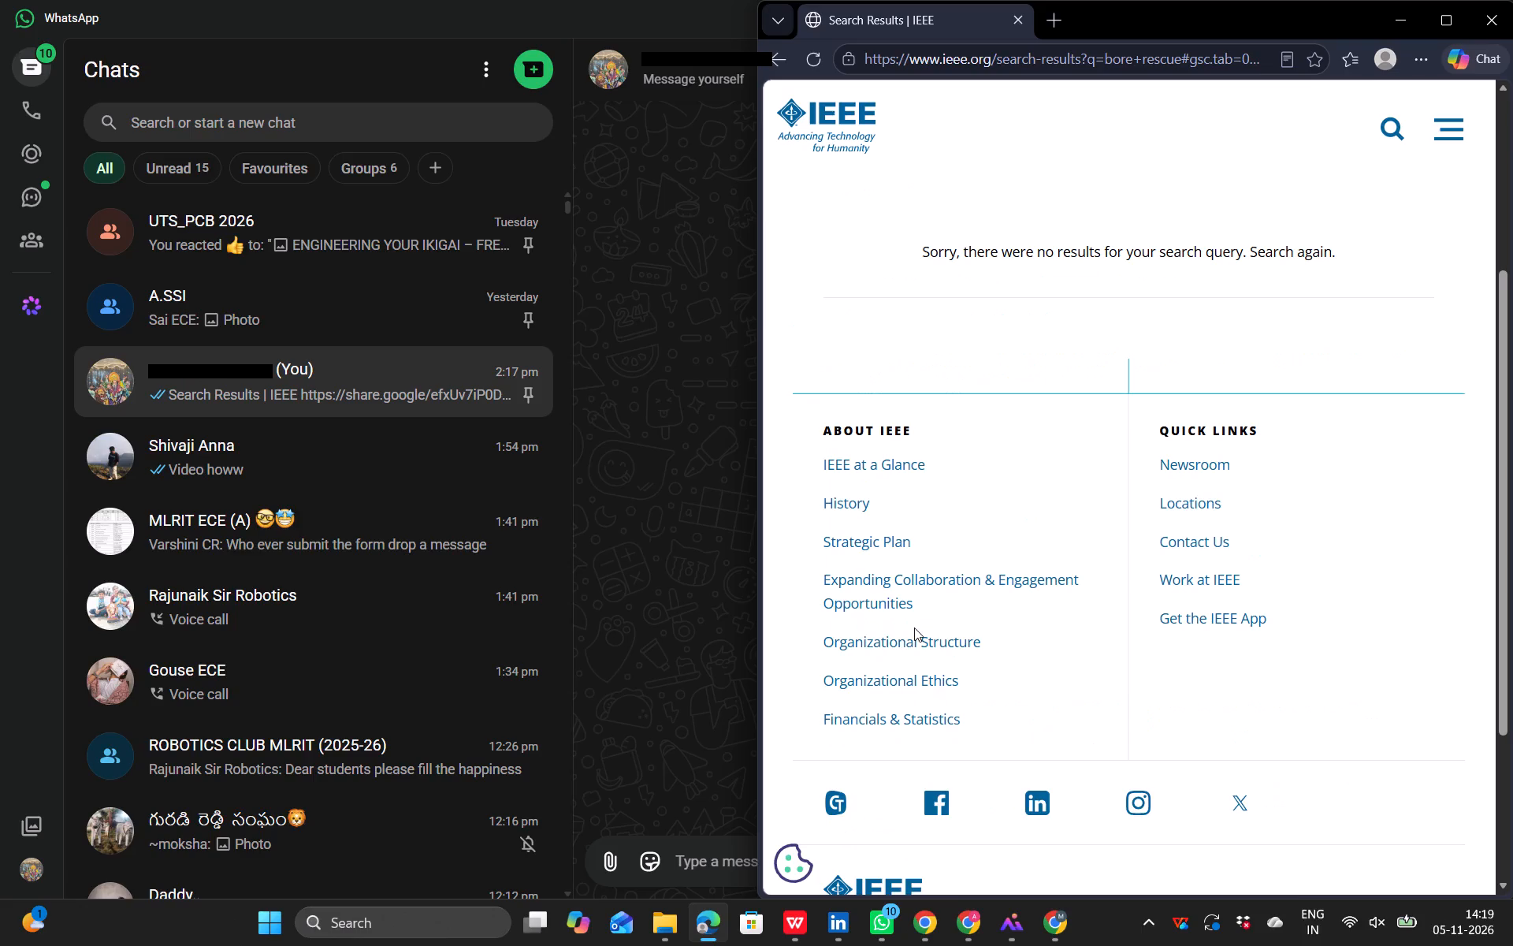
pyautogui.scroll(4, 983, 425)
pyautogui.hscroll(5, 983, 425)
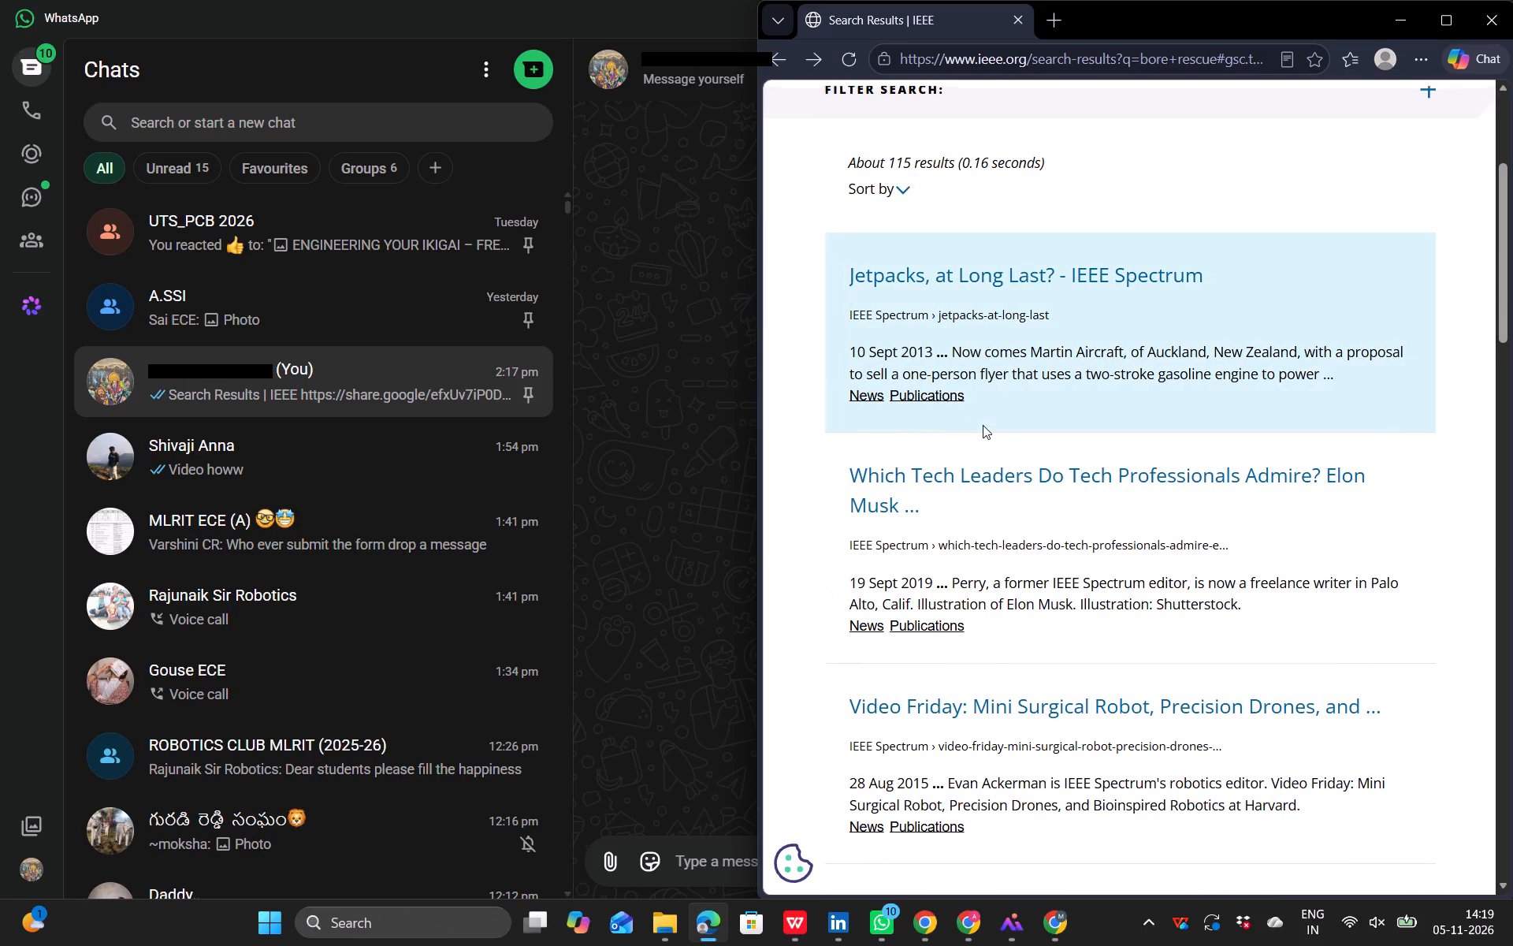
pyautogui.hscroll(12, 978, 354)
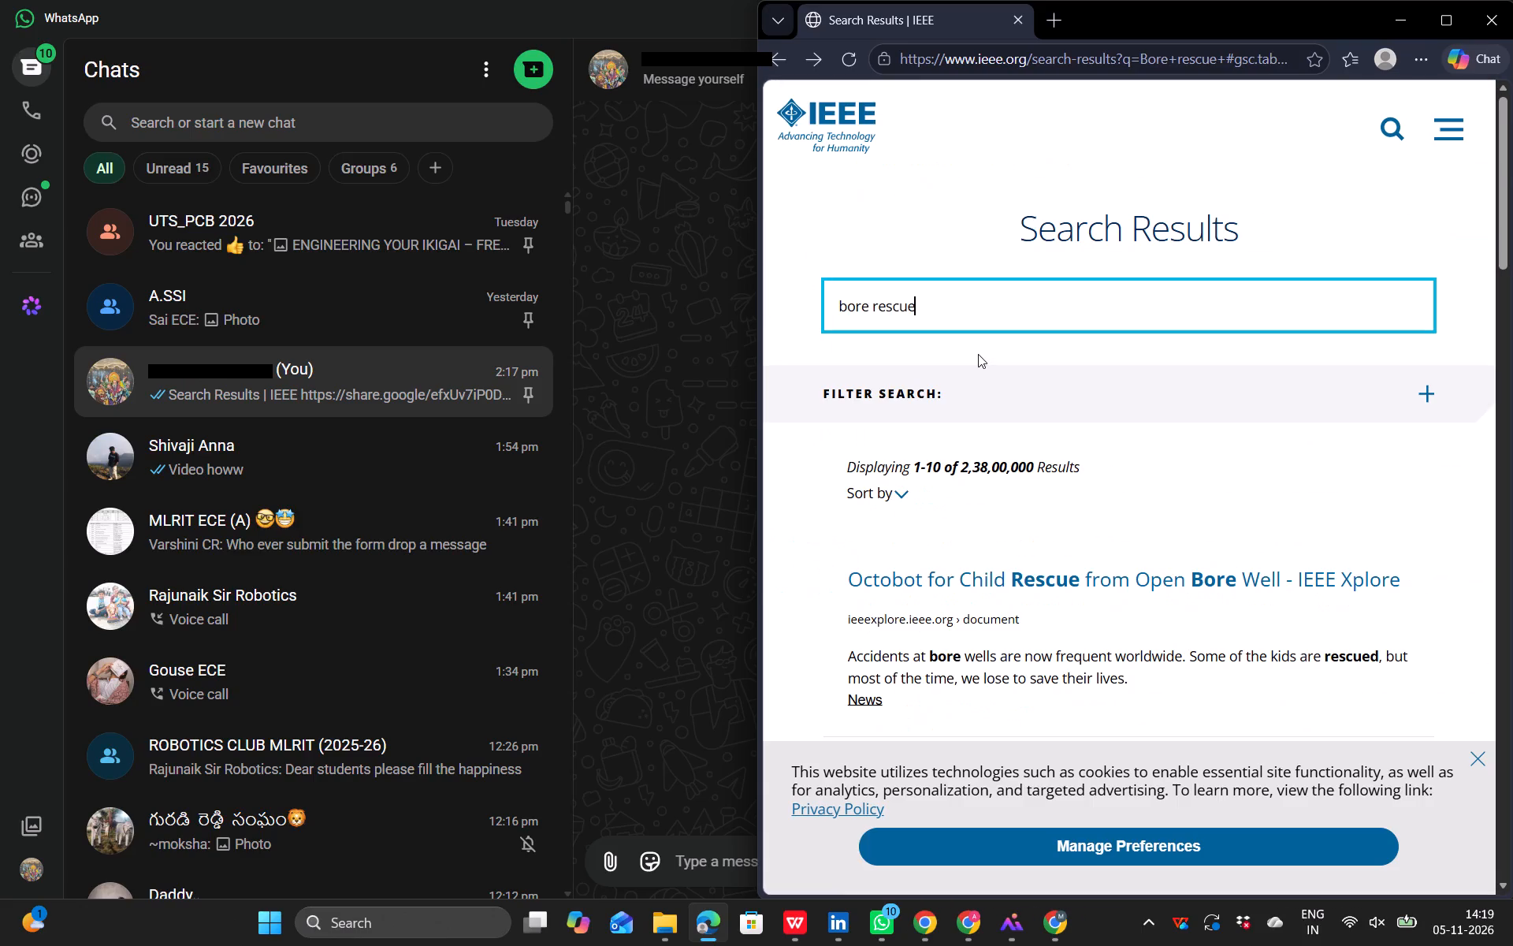
# Extend the search query to "bore rescue paper" and run the search.
pyautogui.press('space')
pyautogui.write('pa')
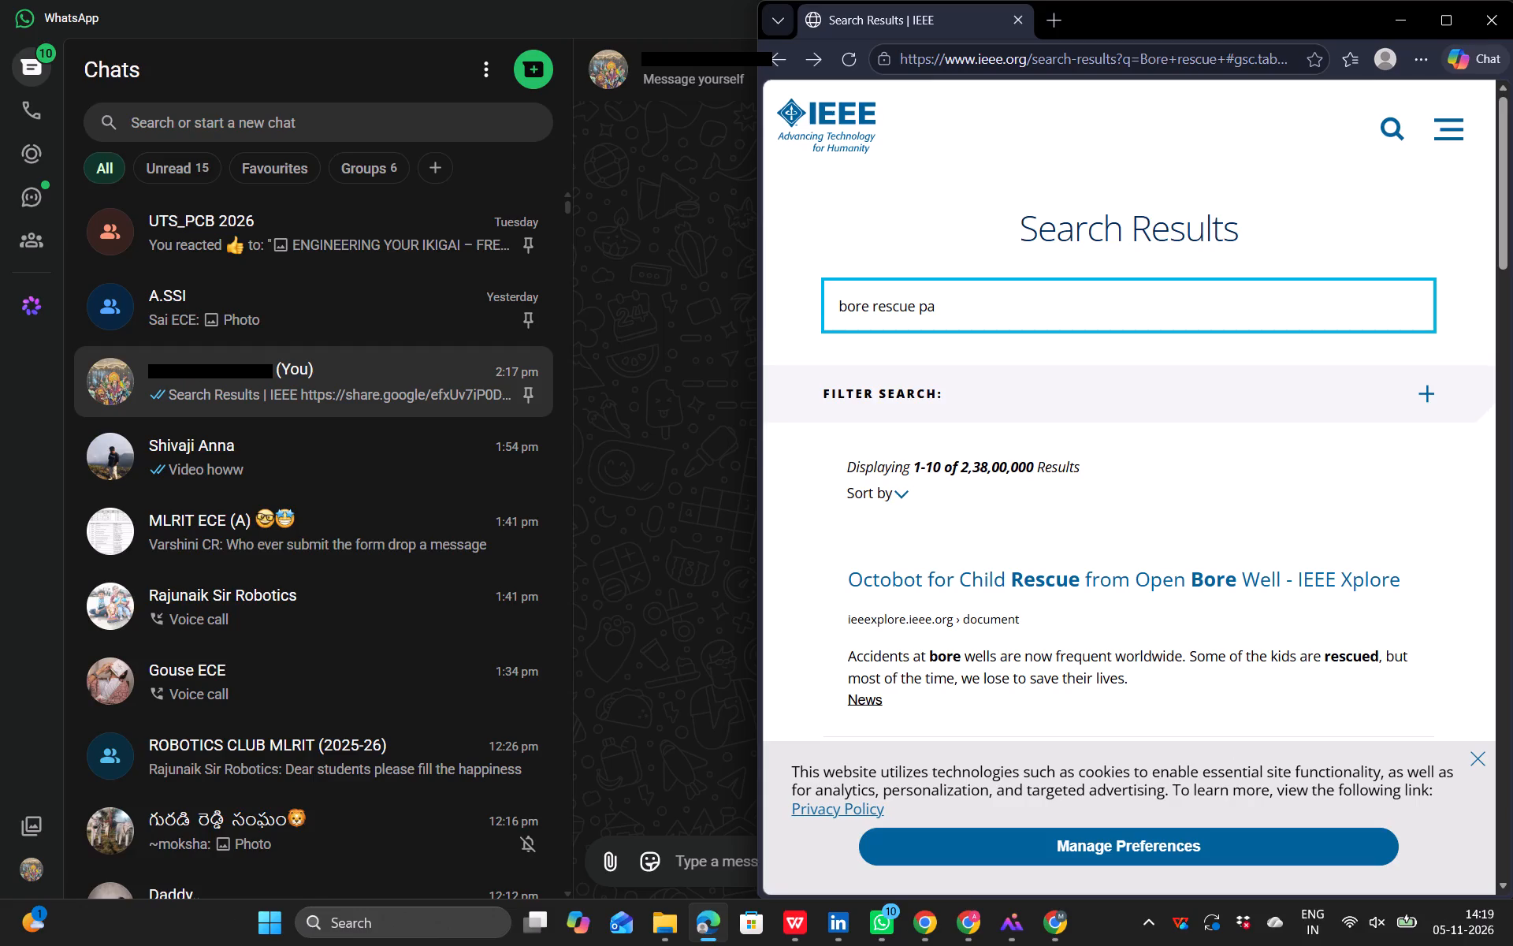
pyautogui.write('per')
pyautogui.press('Return')
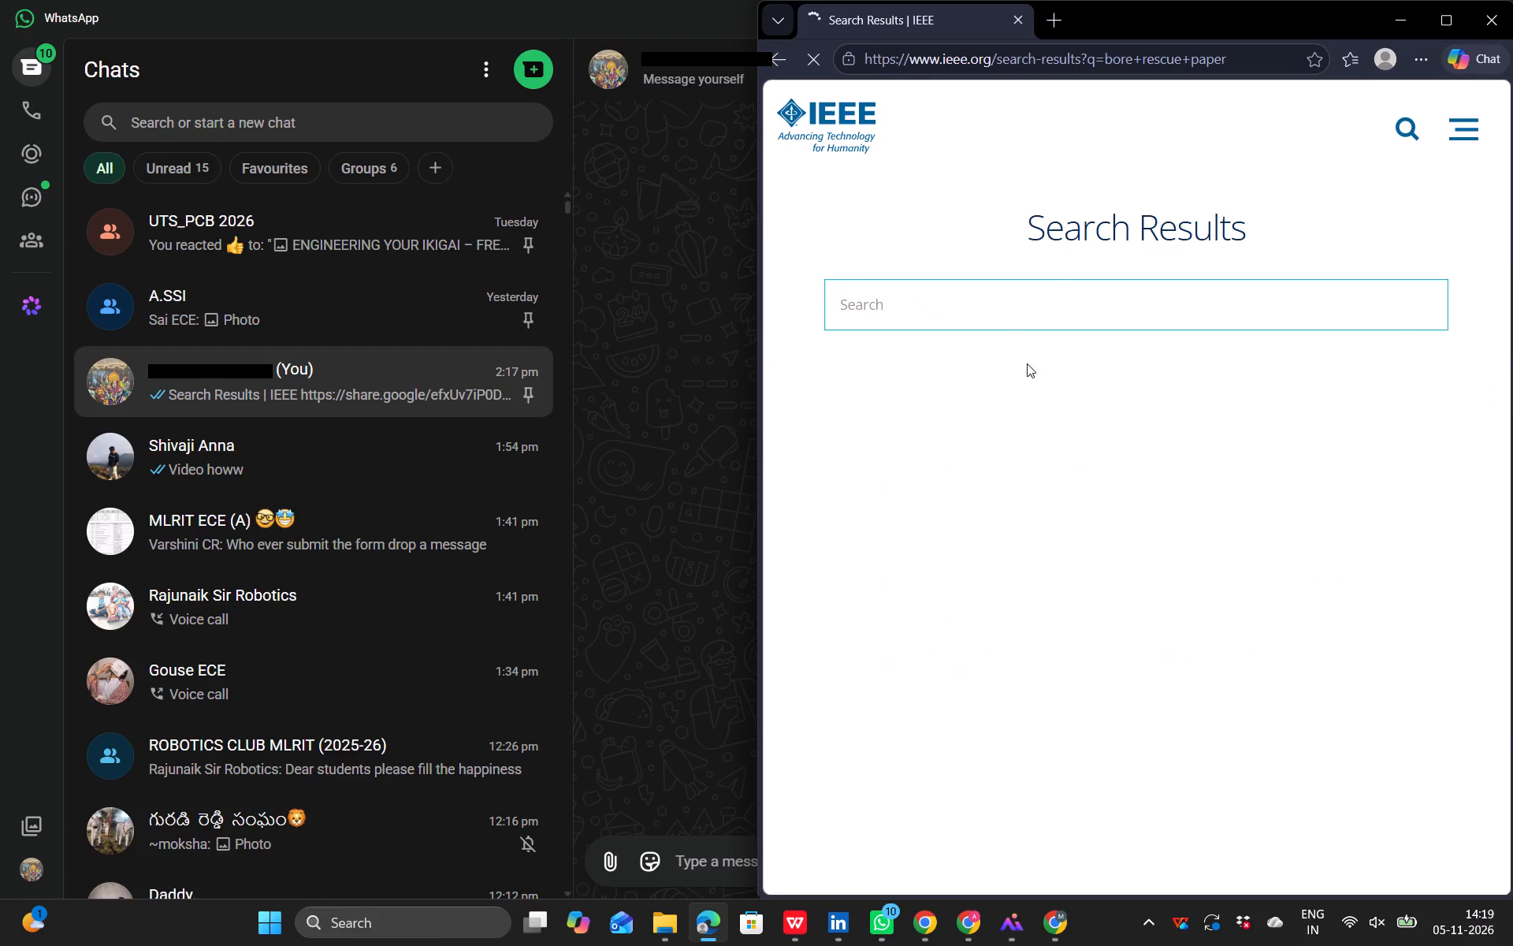
# Examine the "bore rescue paper" results for relevant bore-well papers, down to the entry on a robotic arm for extricate operation.
pyautogui.scroll(-1, 902, 476)
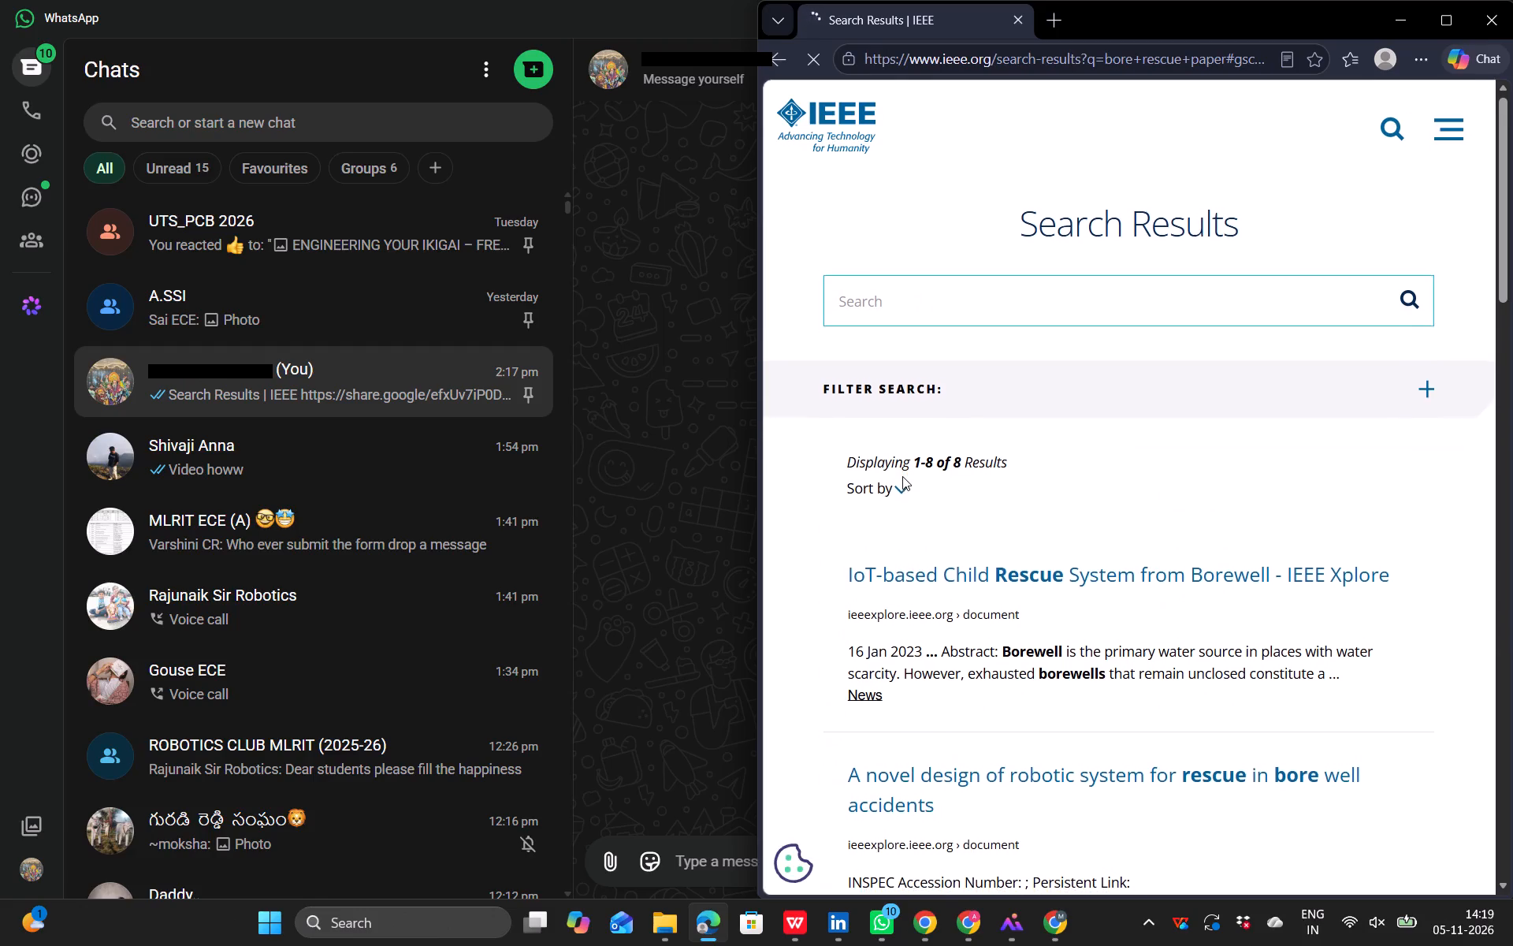
pyautogui.scroll(-2, 902, 476)
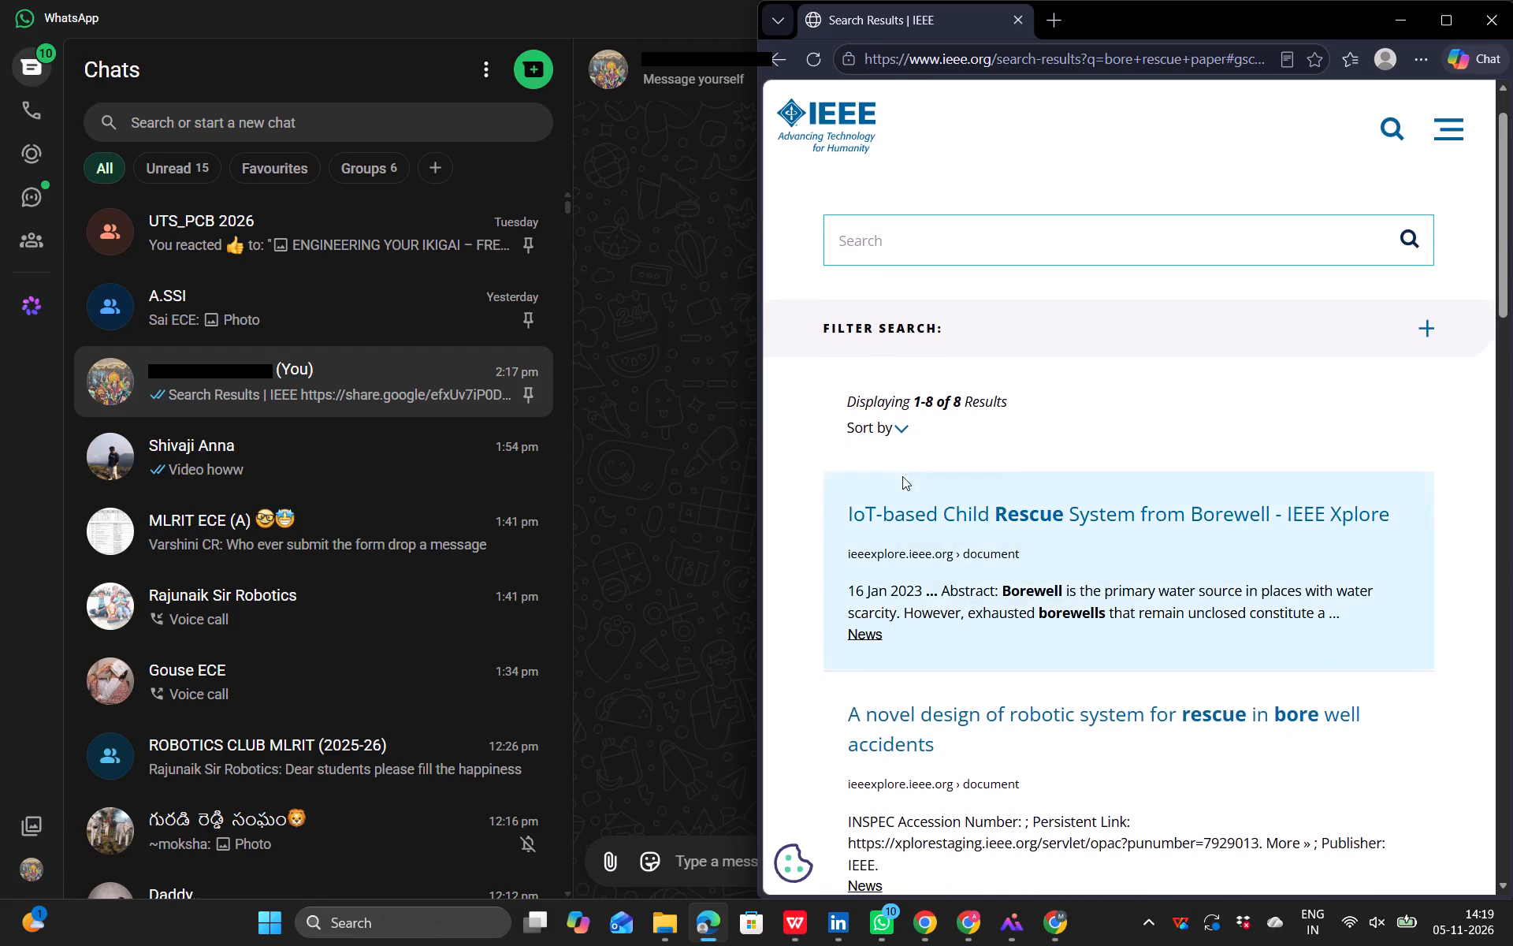
pyautogui.click(902, 427)
pyautogui.moveTo(1108, 446); pyautogui.dragTo(910, 546)
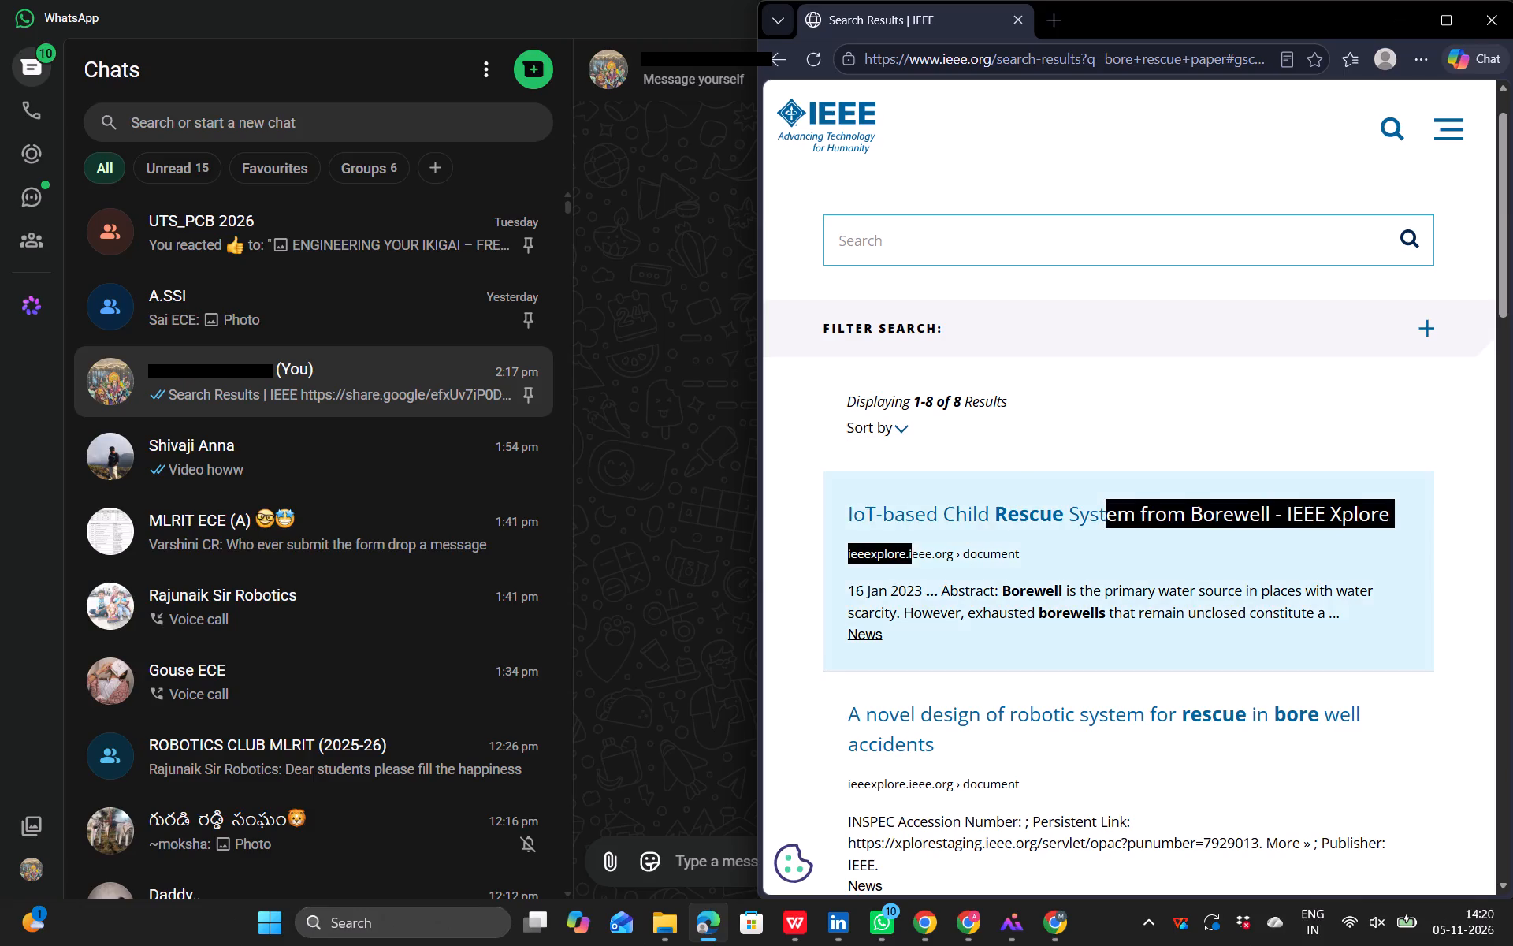
pyautogui.moveTo(910, 546); pyautogui.dragTo(941, 577)
pyautogui.scroll(-3, 941, 577)
pyautogui.click(963, 669)
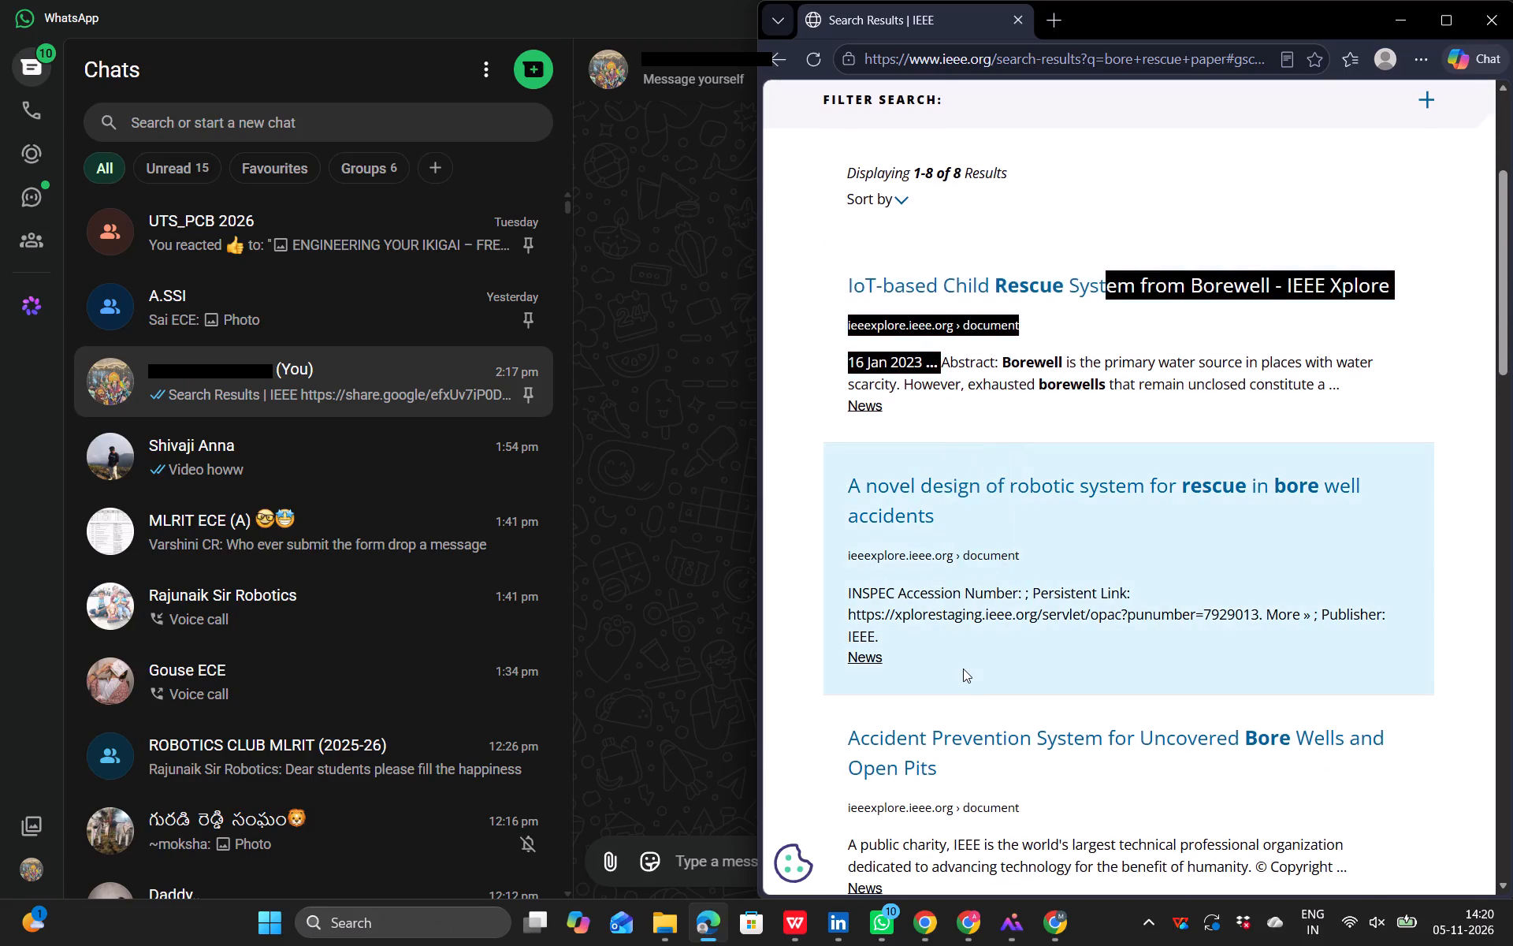
pyautogui.scroll(-3, 963, 669)
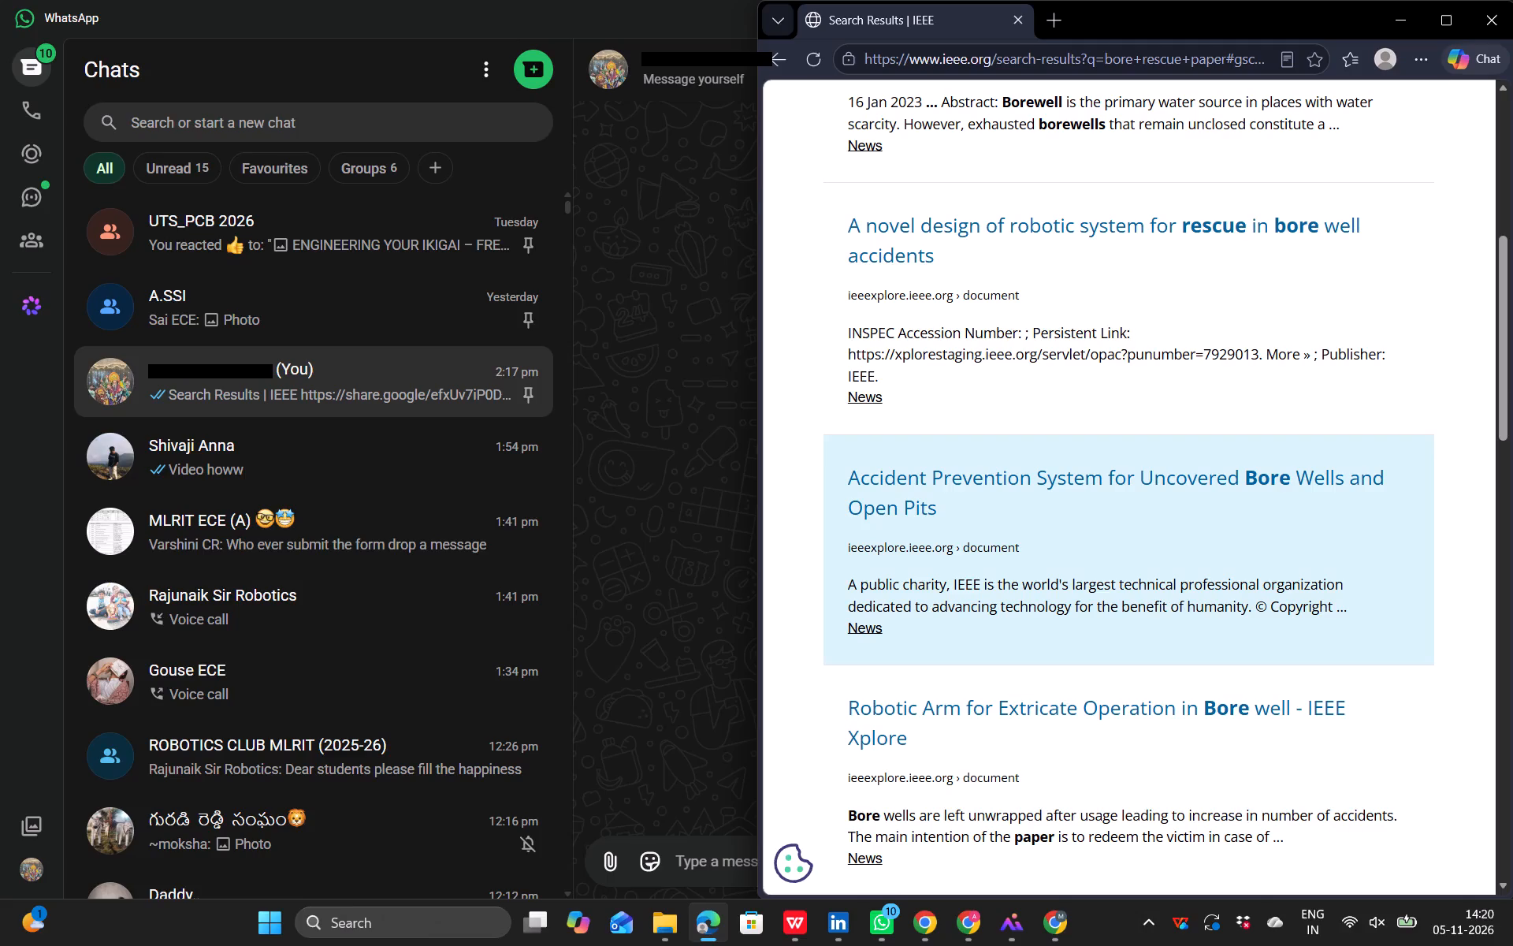
pyautogui.click(950, 602)
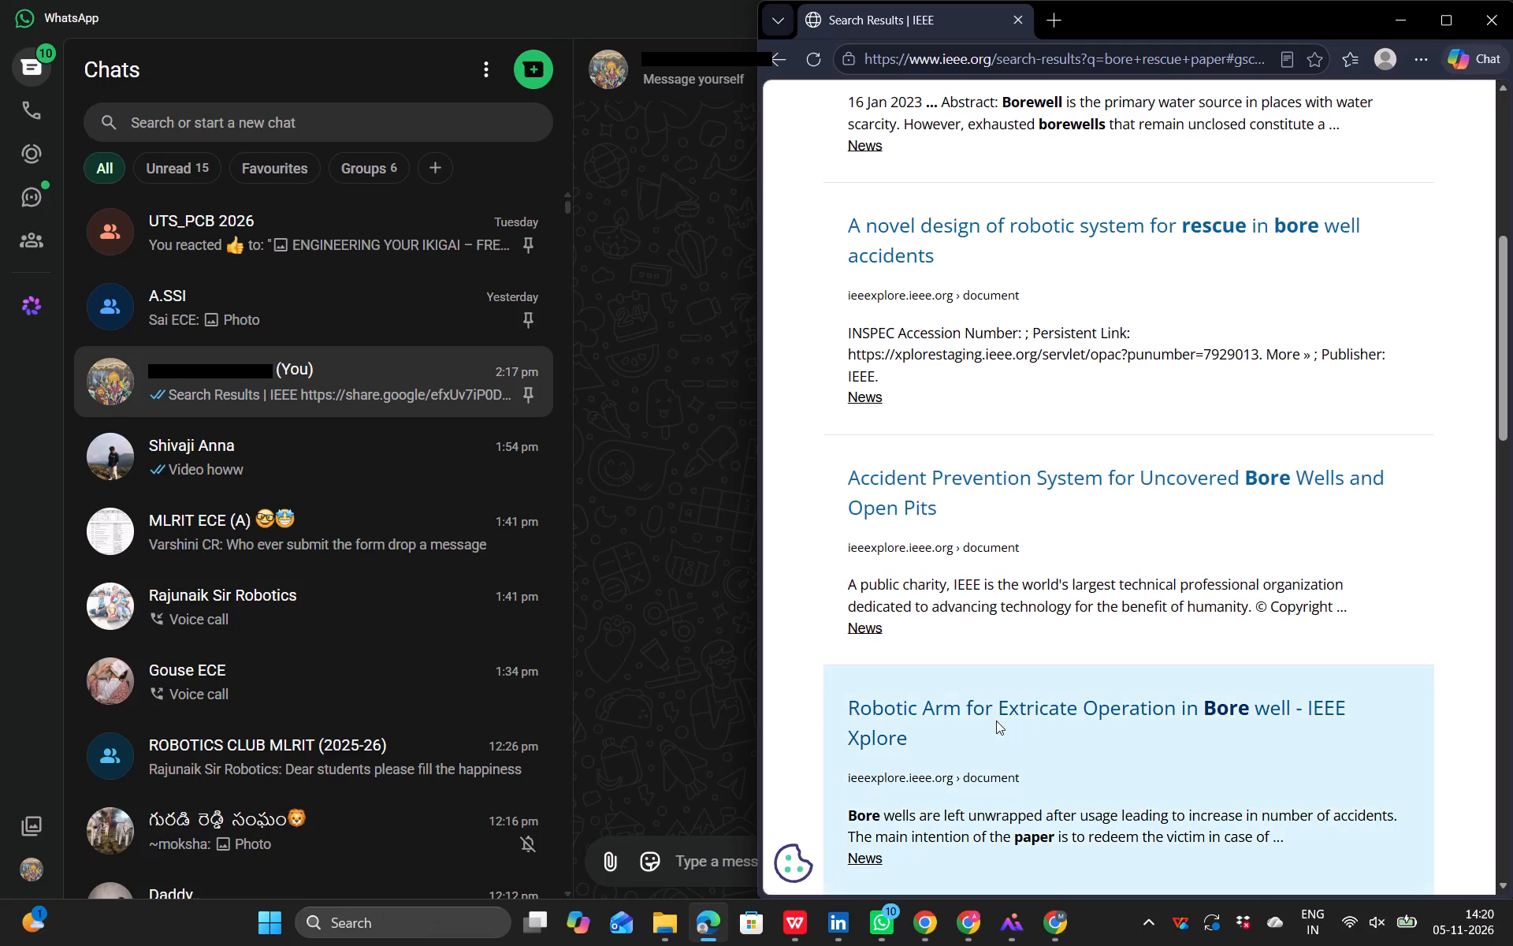
# Open the paper "Robotic Arm for Extricate Operation in Bore well" on IEEE Xplore and dismiss the institutional-access notice.
pyautogui.click(995, 721)
pyautogui.doubleClick(888, 719)
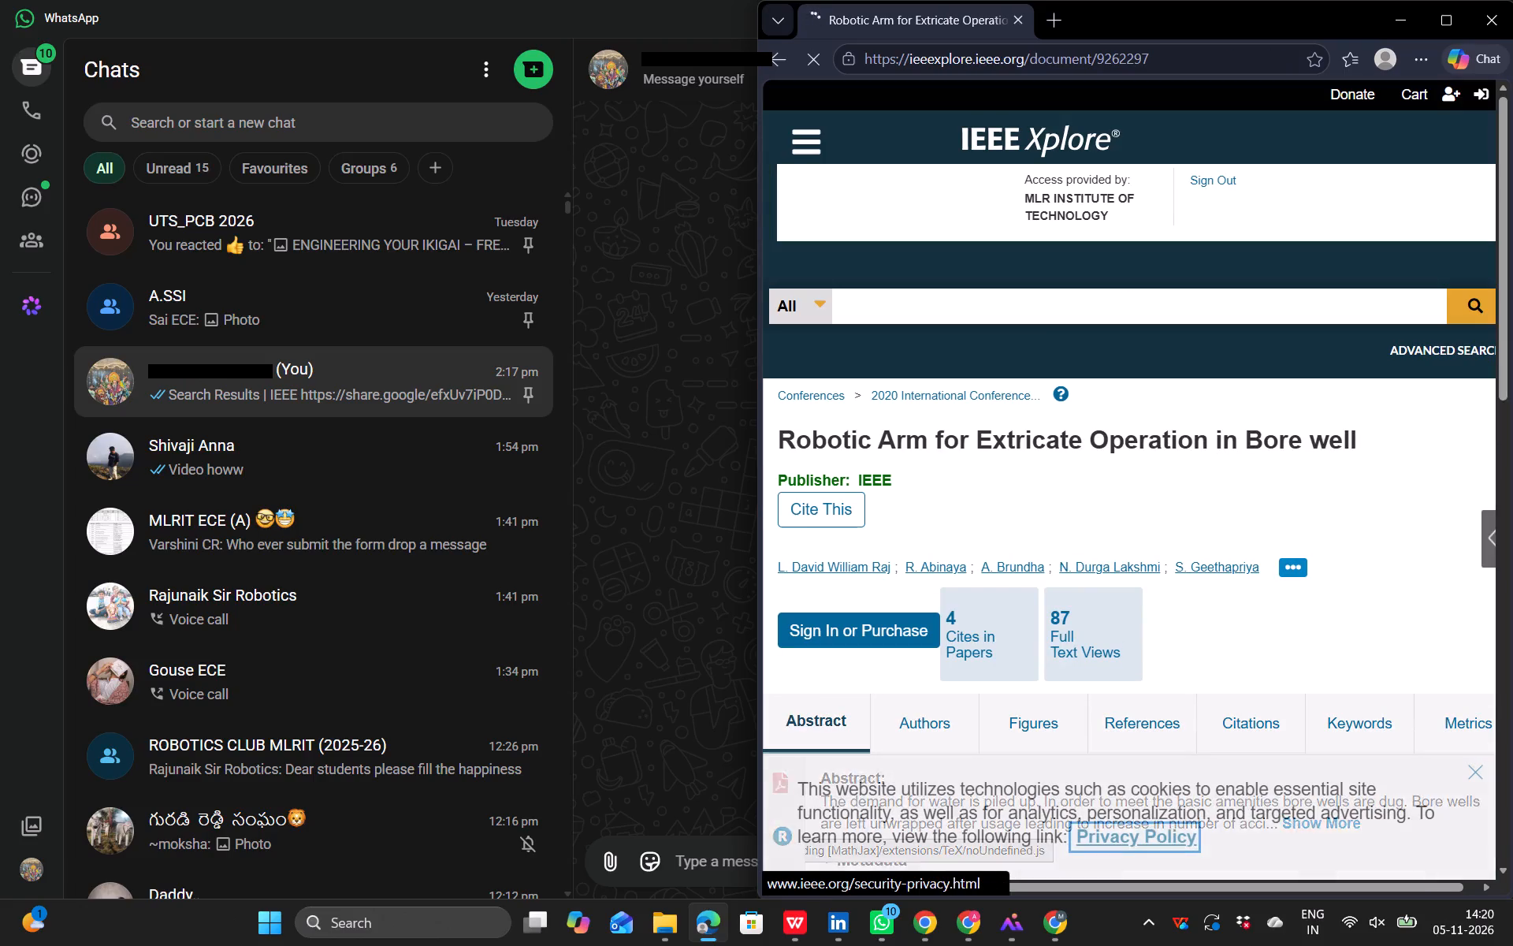
pyautogui.scroll(-1, 904, 471)
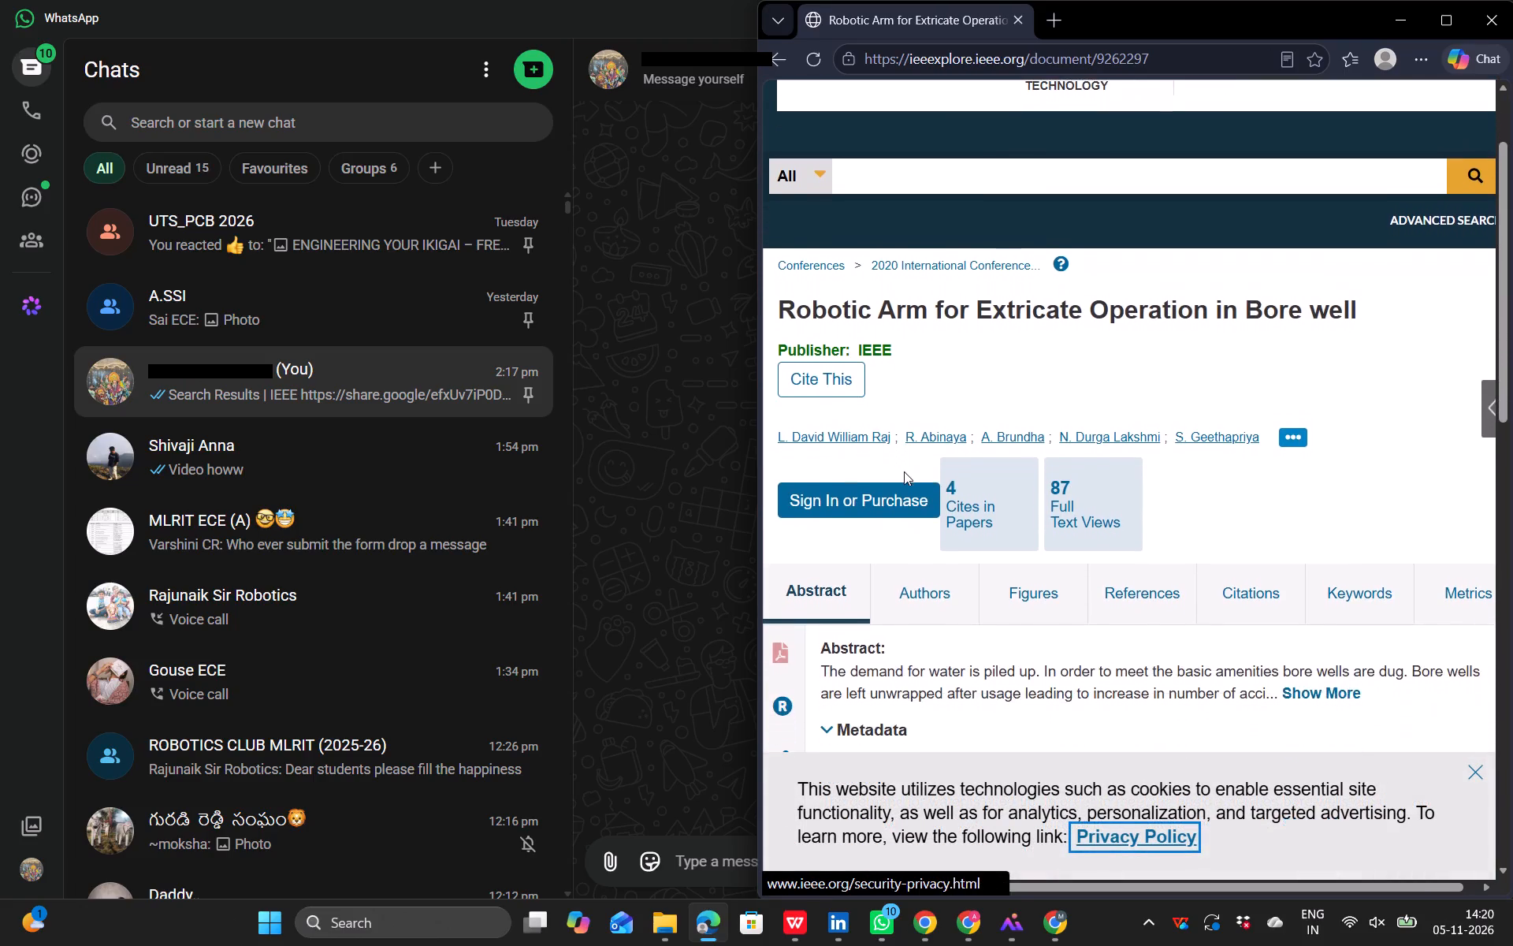
pyautogui.scroll(-3, 904, 471)
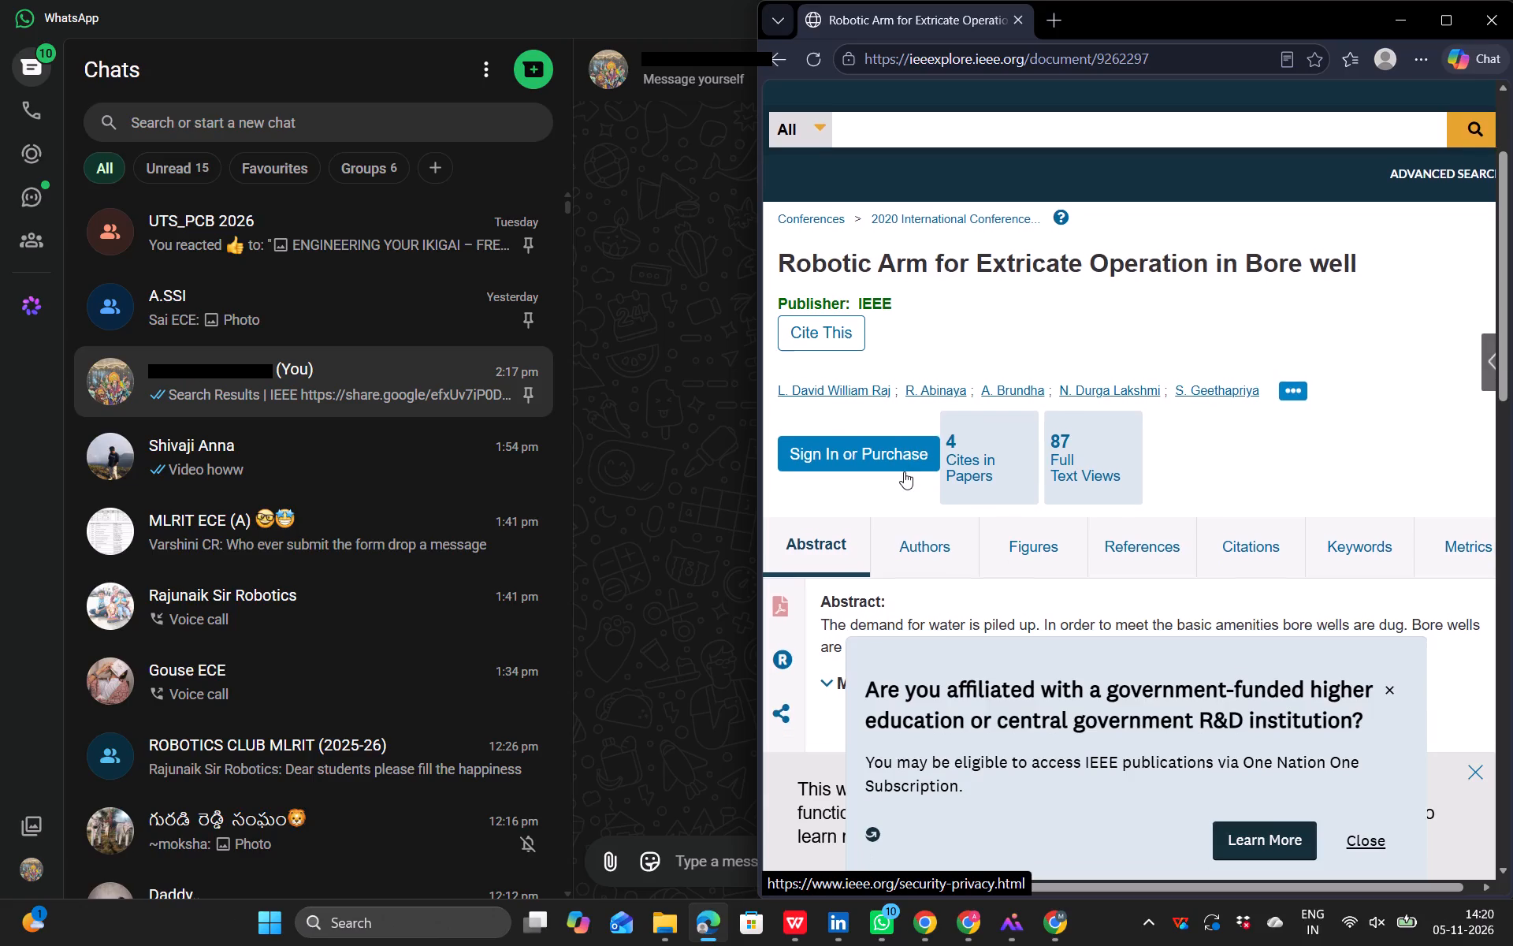
pyautogui.scroll(-3, 904, 471)
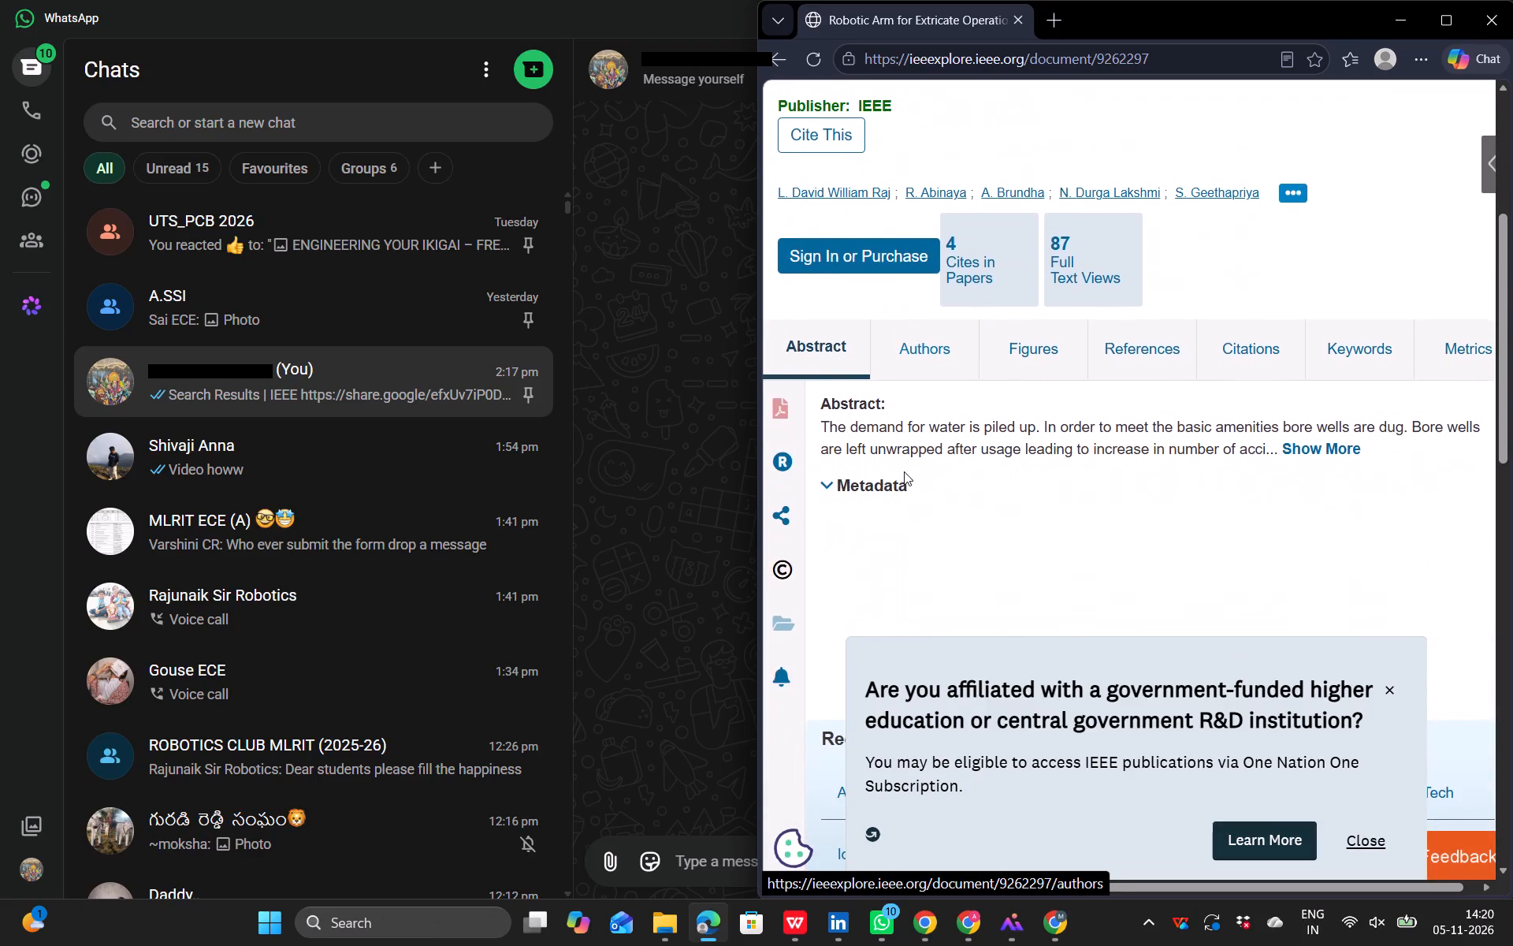
pyautogui.click(1392, 684)
# Look over the robotic arm paper's citation details and available sections, and expand its full abstract.
pyautogui.scroll(1, 1259, 458)
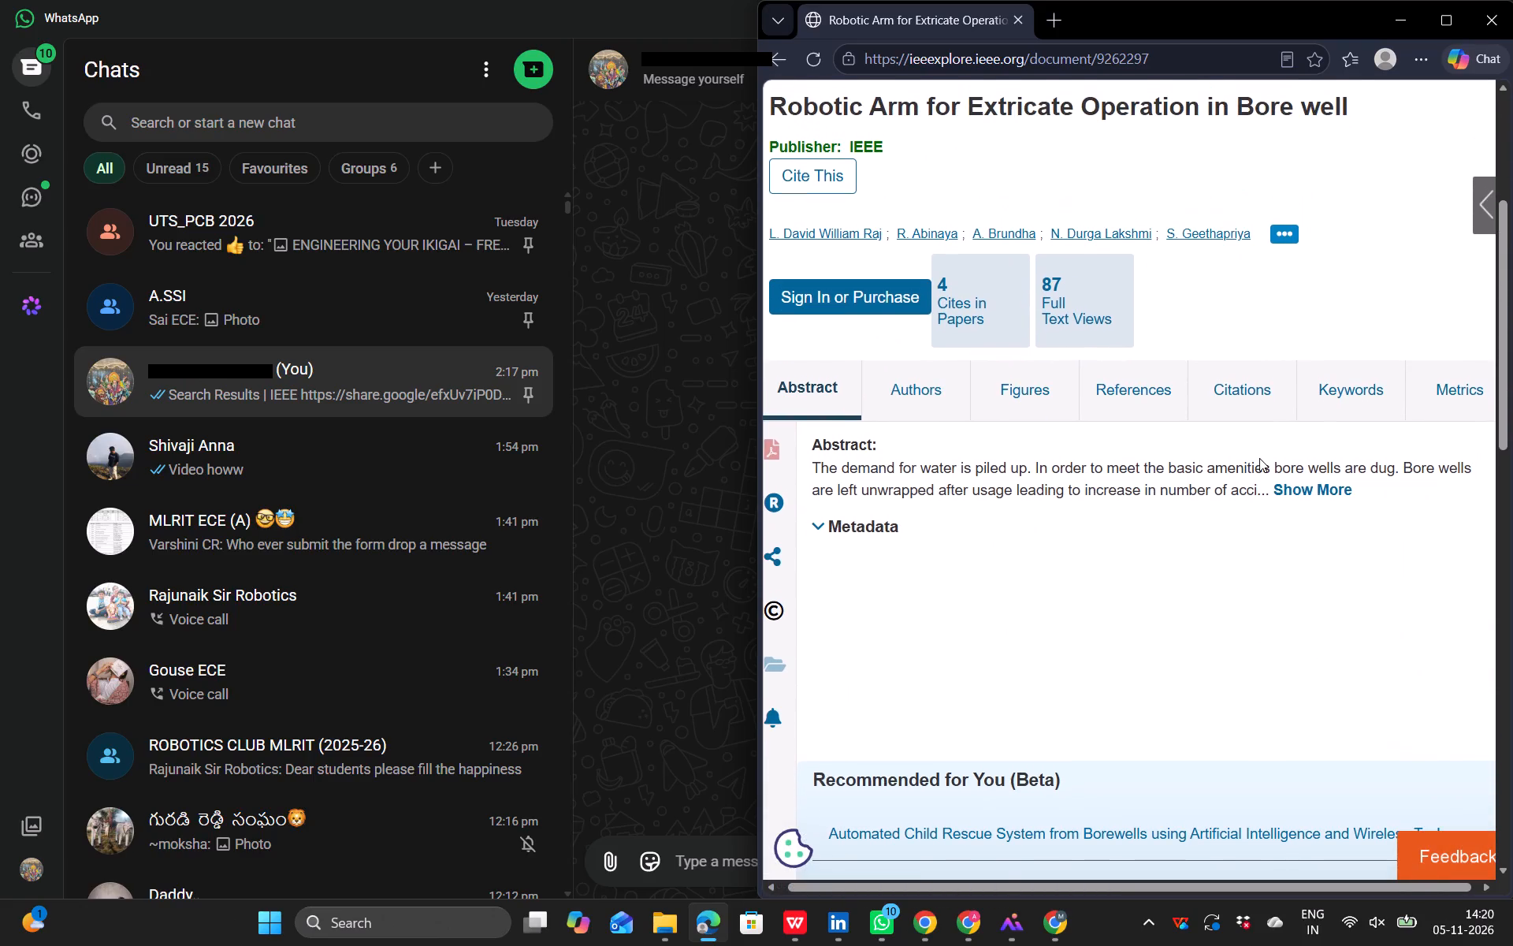
pyautogui.hscroll(-3, 1164, 409)
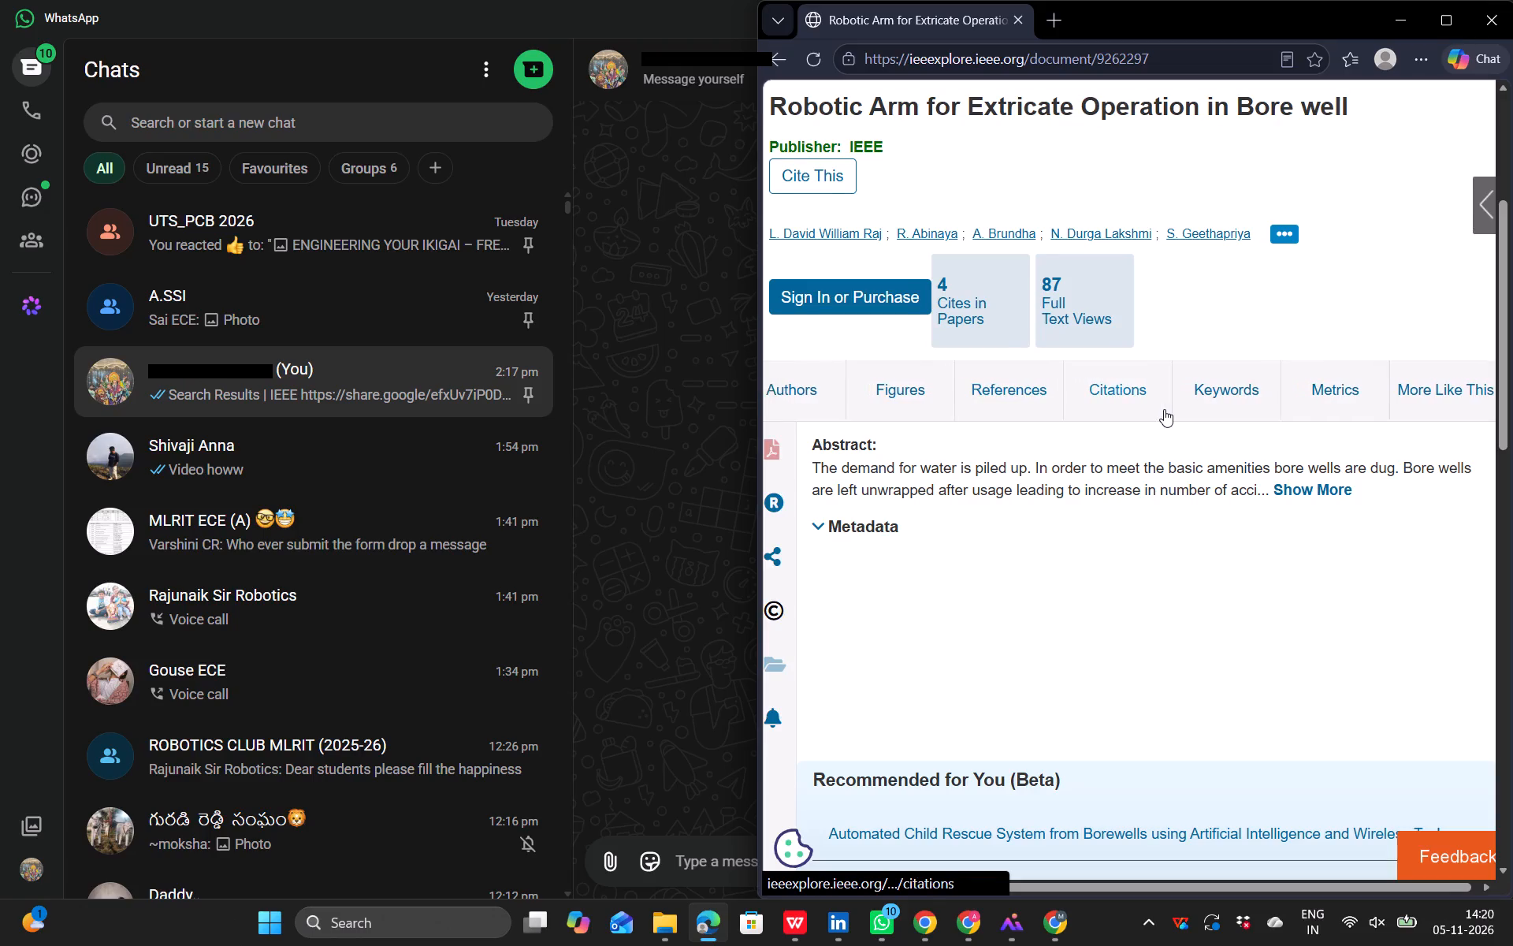
pyautogui.hscroll(-1, 1164, 409)
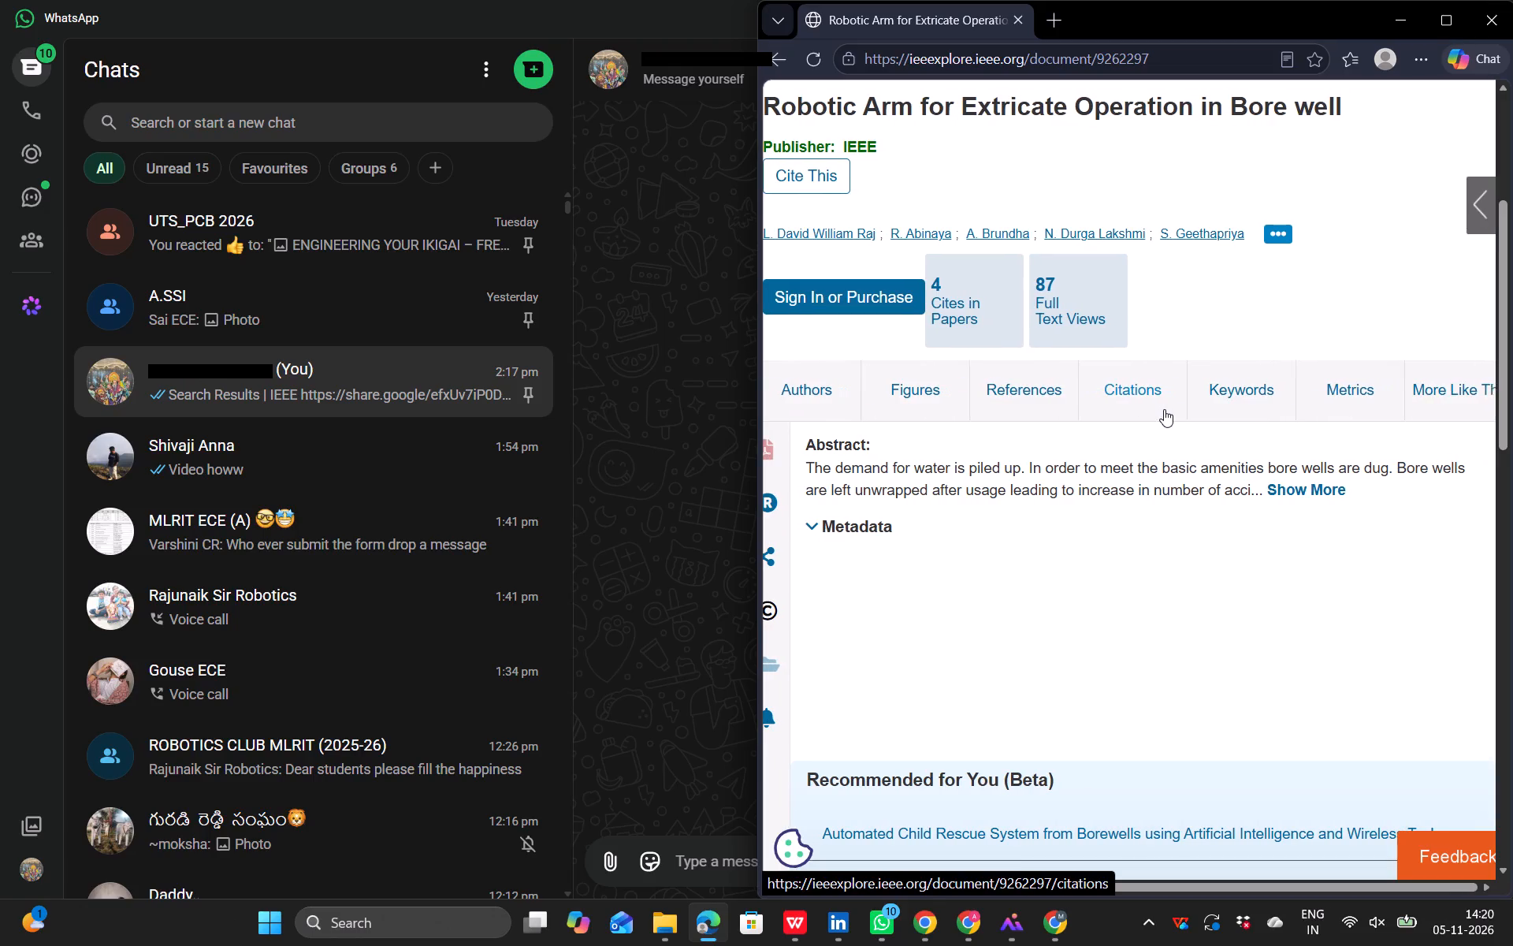
pyautogui.hscroll(1, 1012, 385)
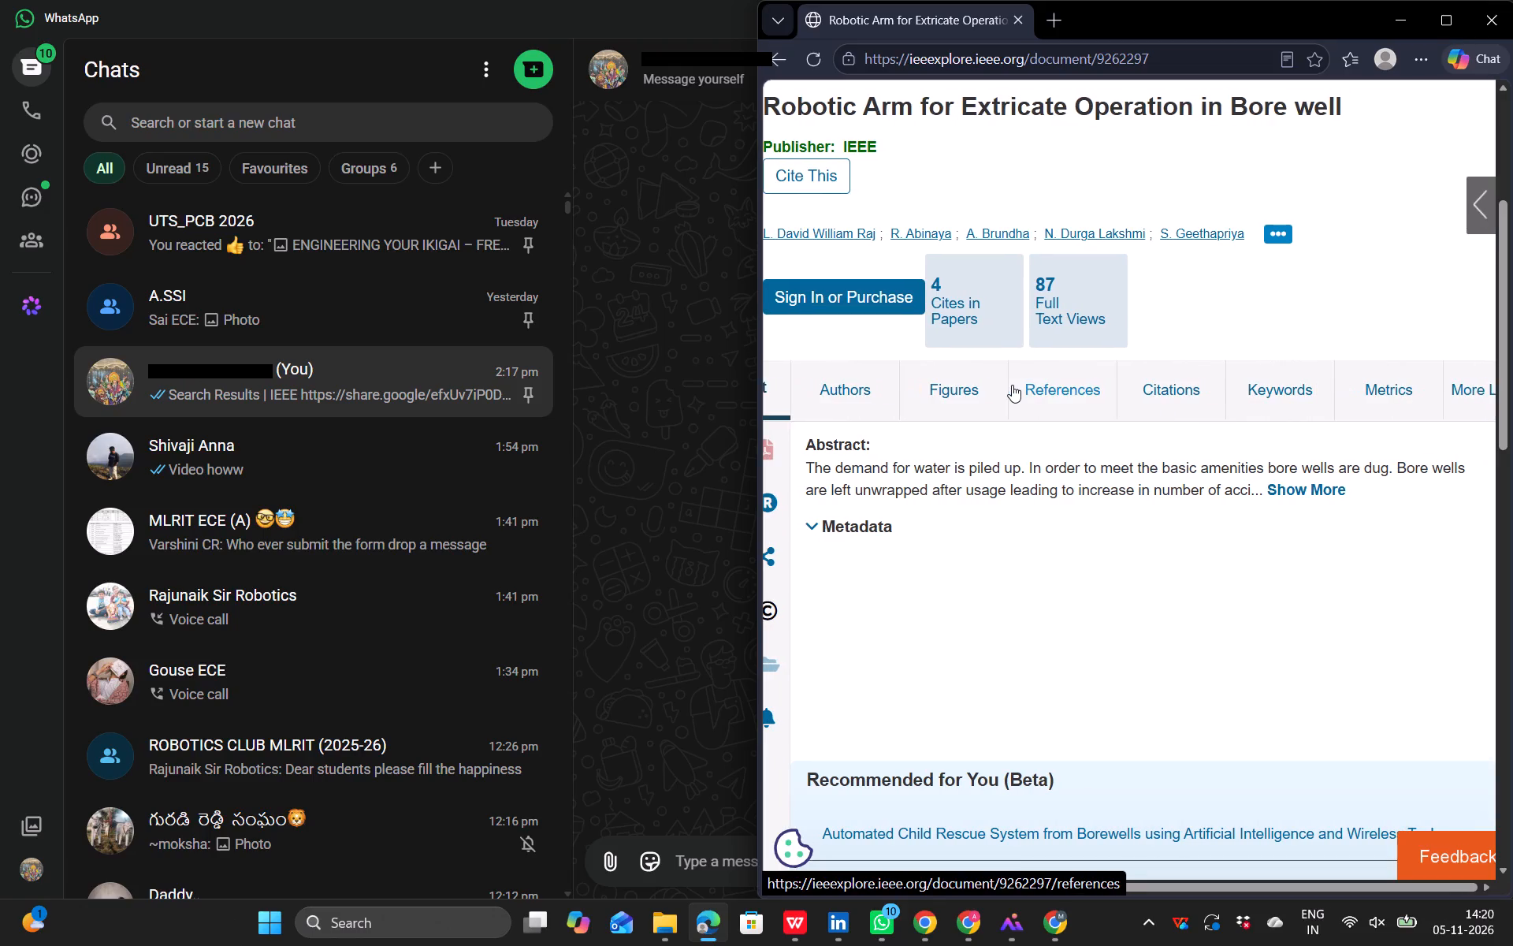
pyautogui.hscroll(2, 1012, 385)
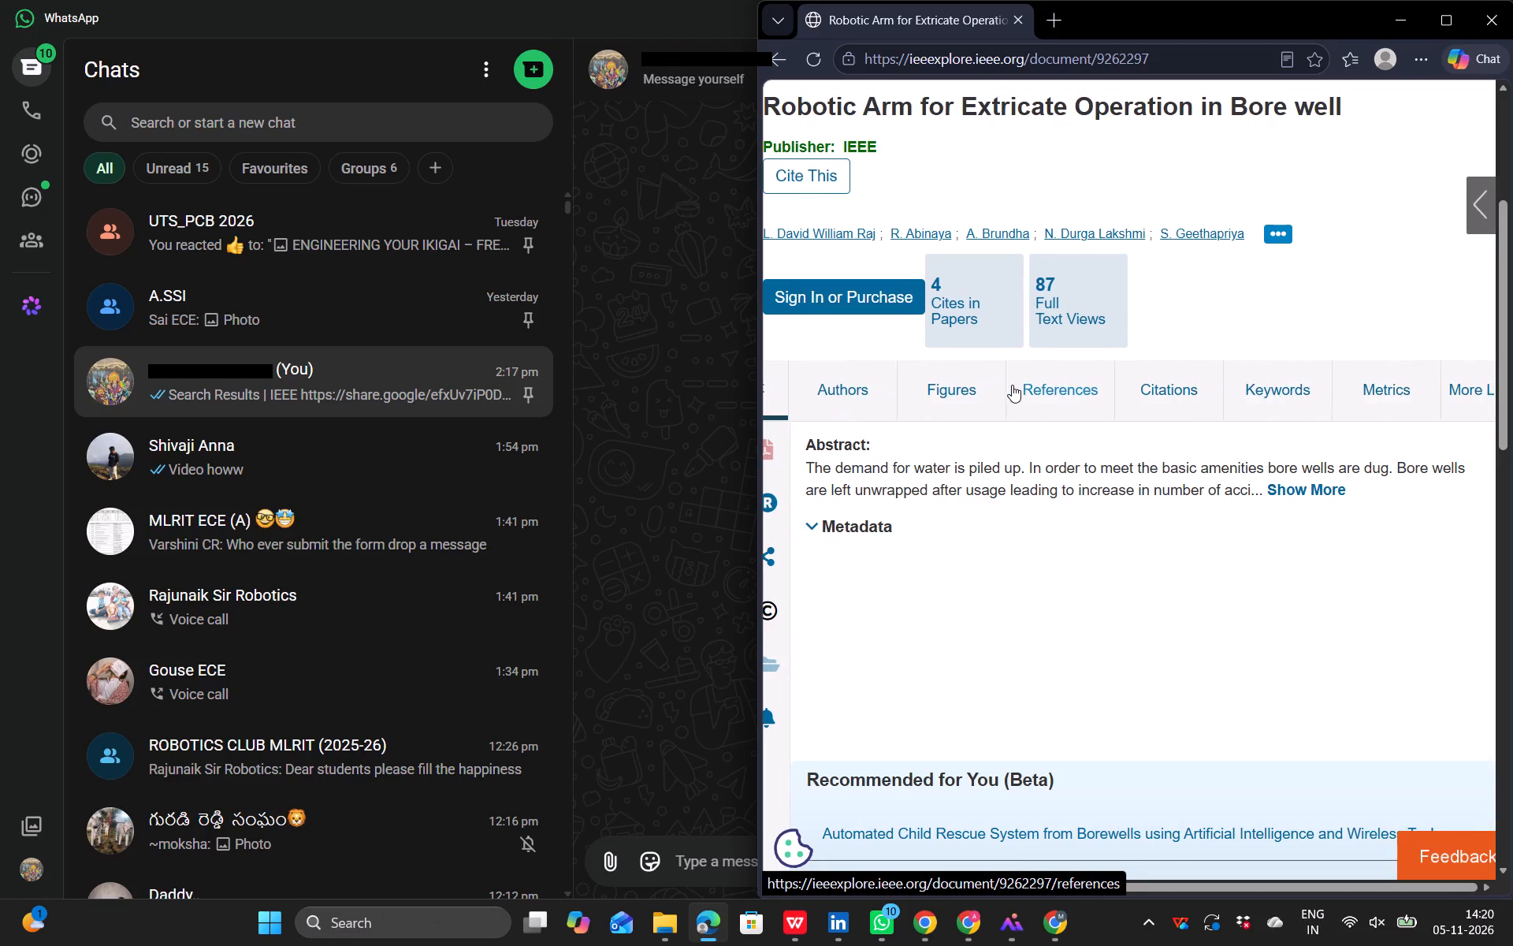
pyautogui.hscroll(3, 1012, 385)
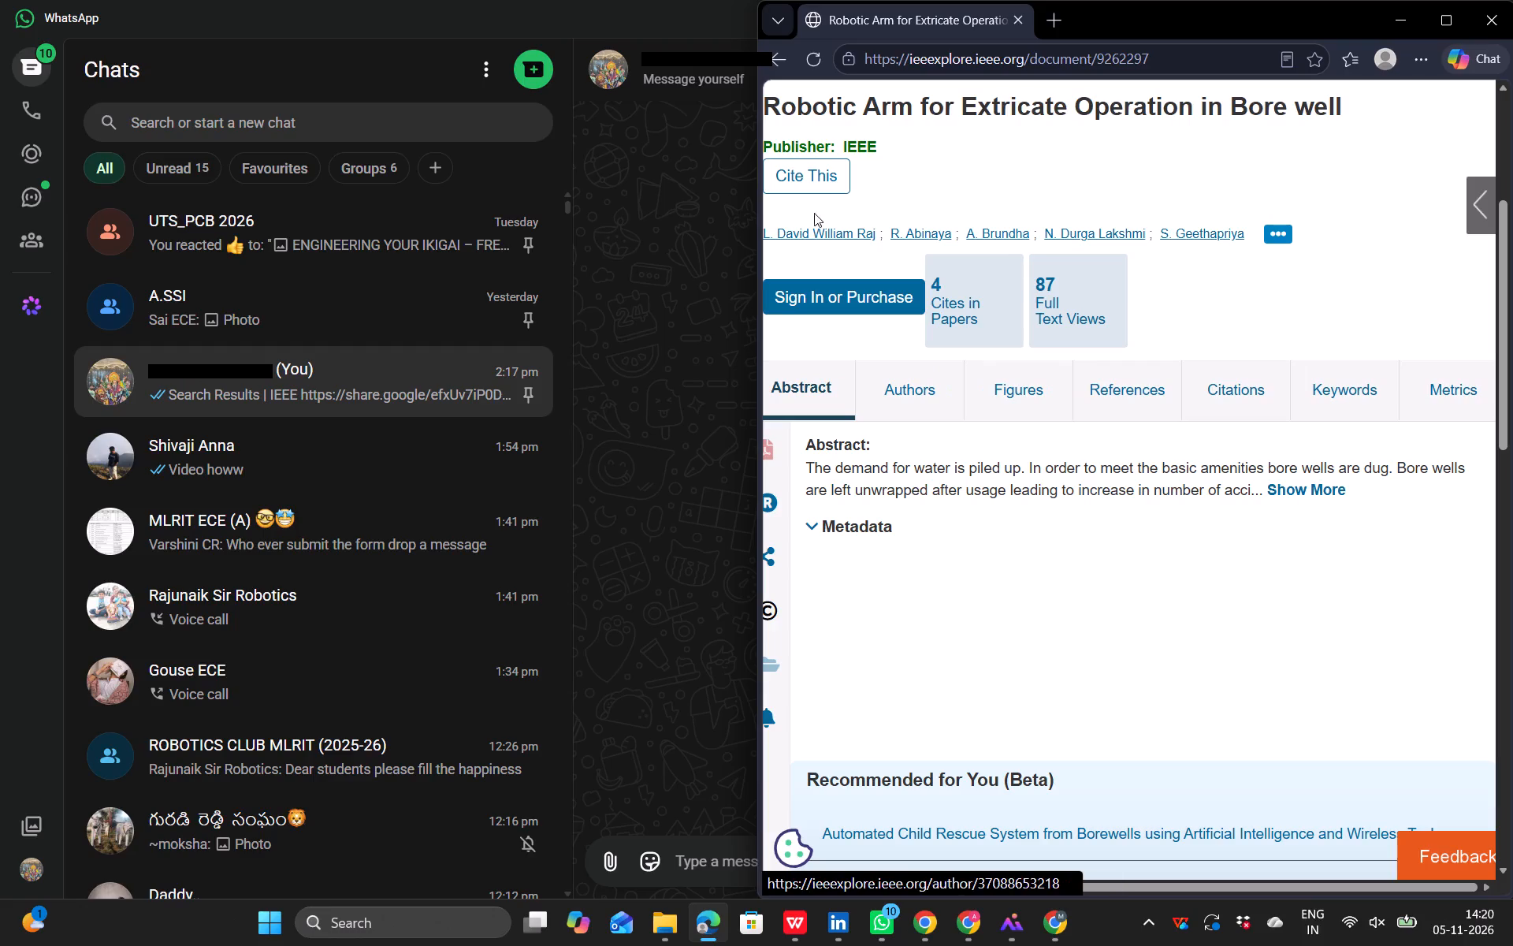
pyautogui.hscroll(1, 811, 187)
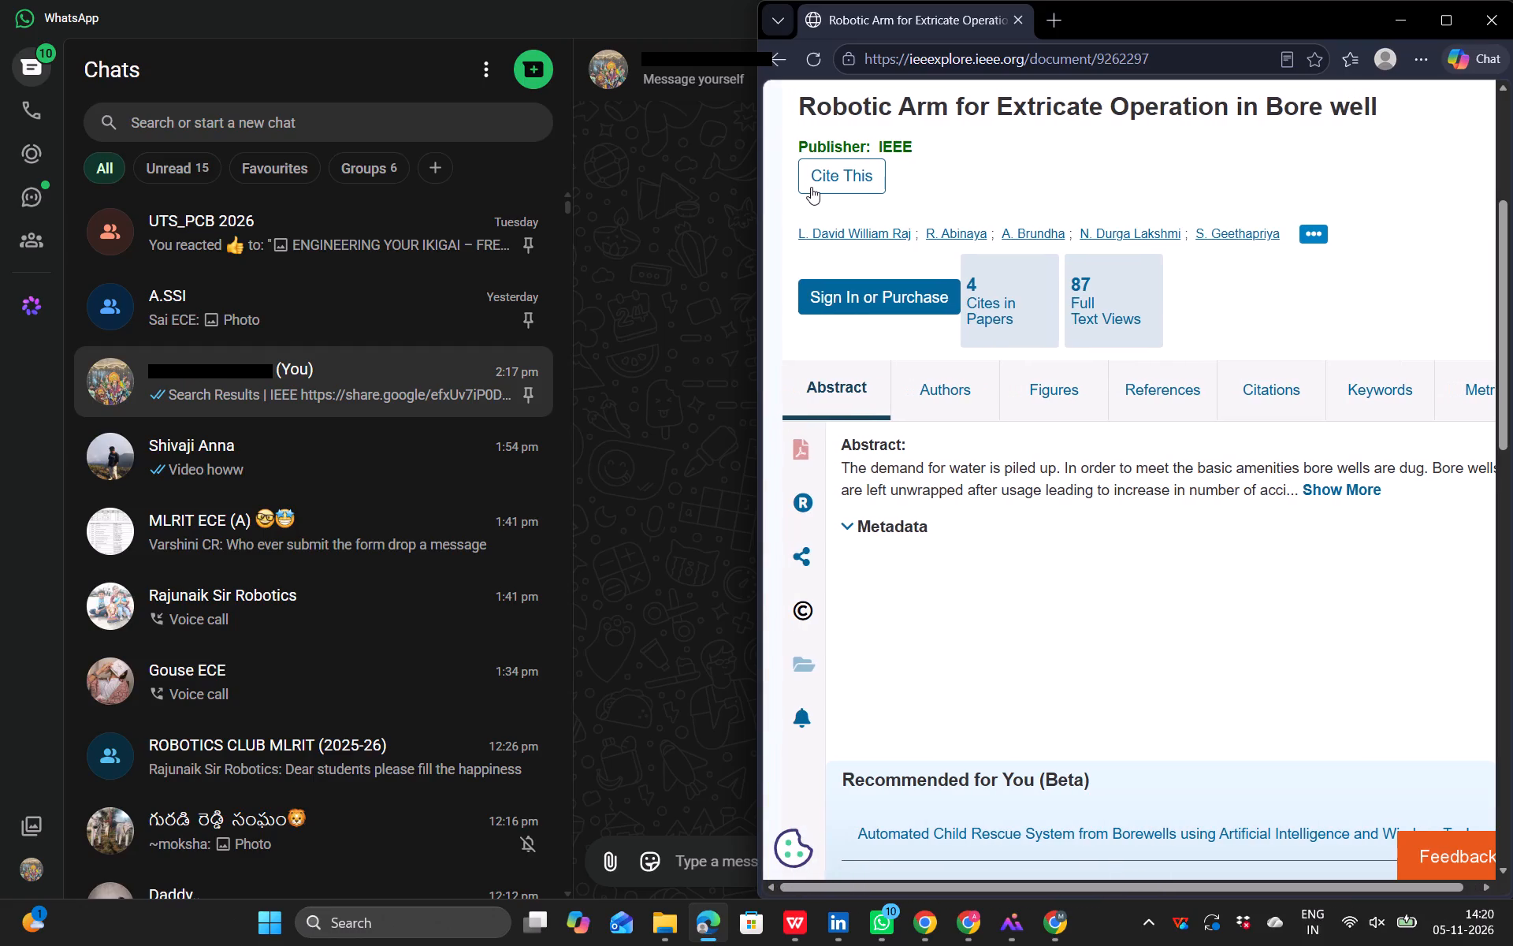
pyautogui.hscroll(1, 811, 187)
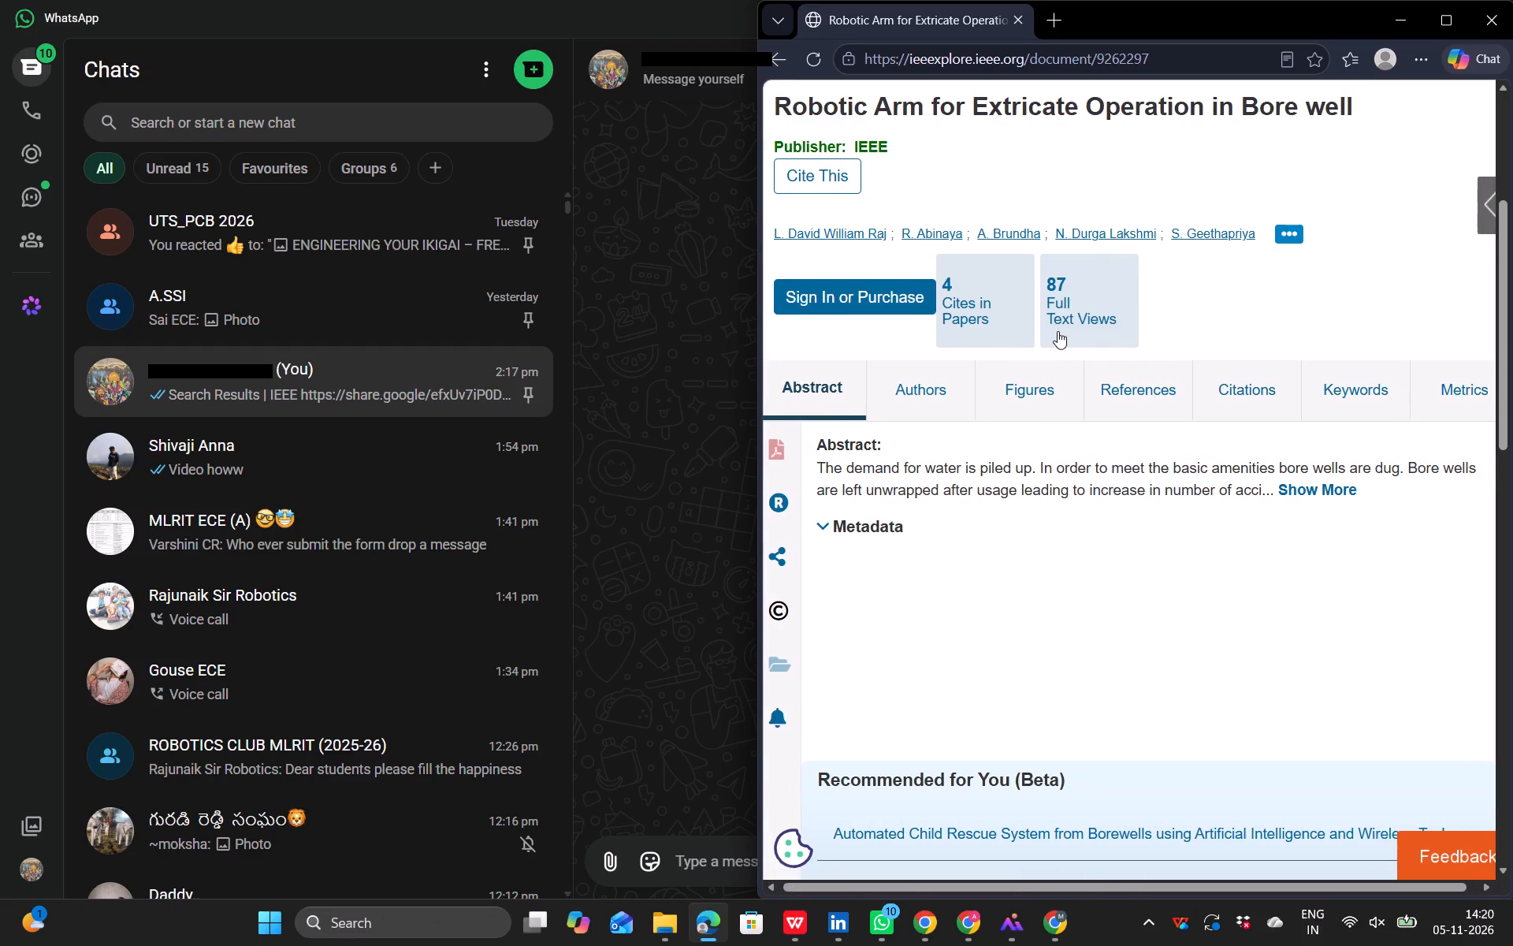
pyautogui.hscroll(-1, 1056, 332)
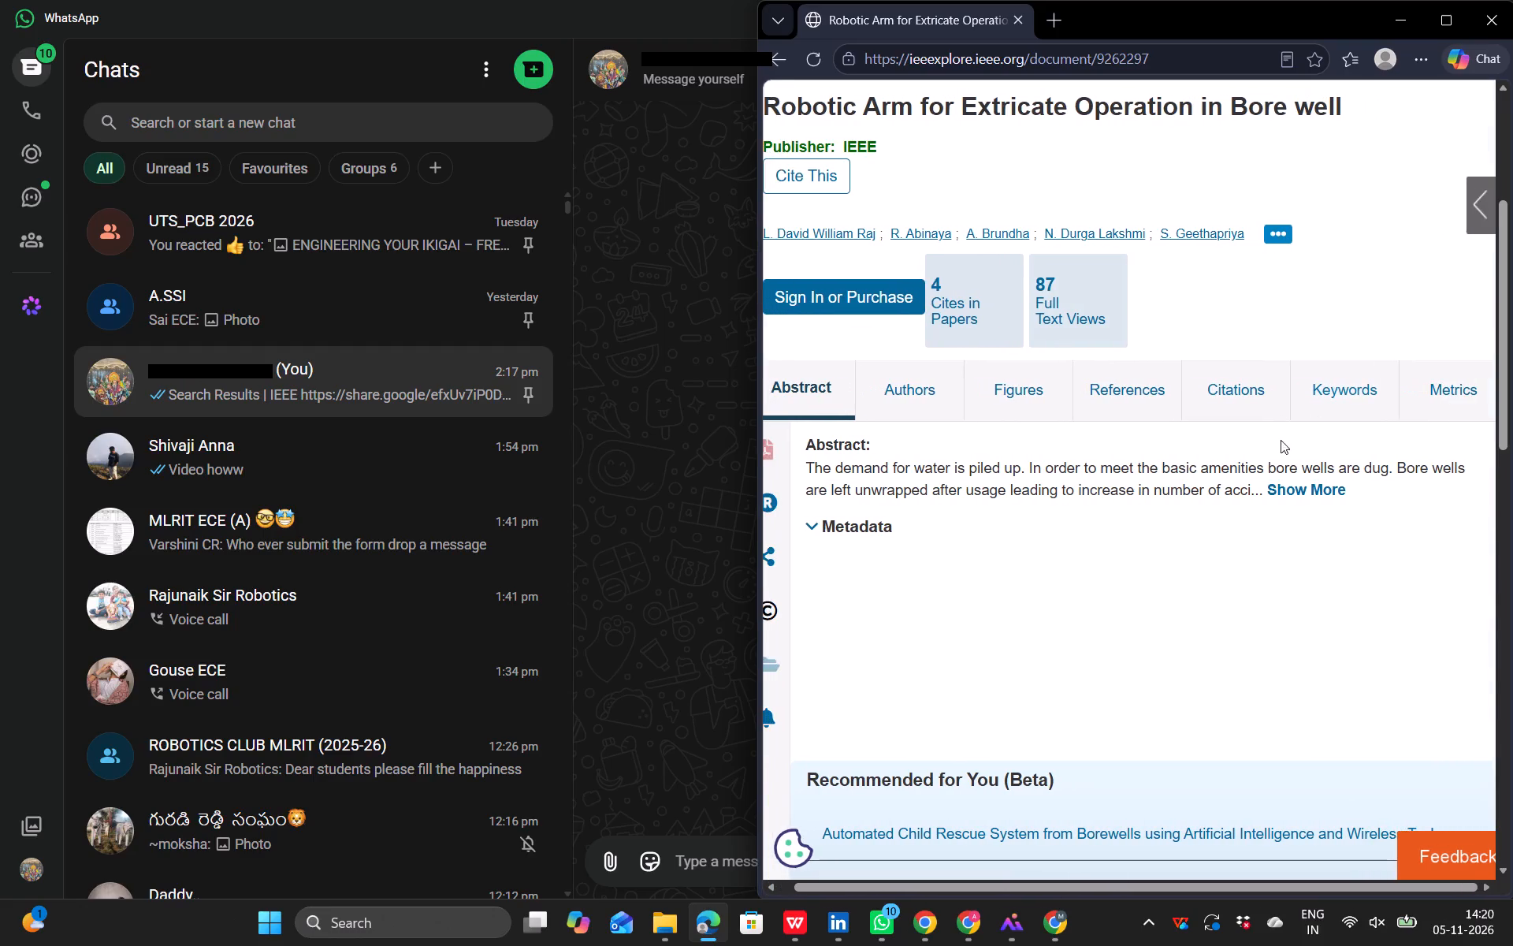
pyautogui.click(1291, 491)
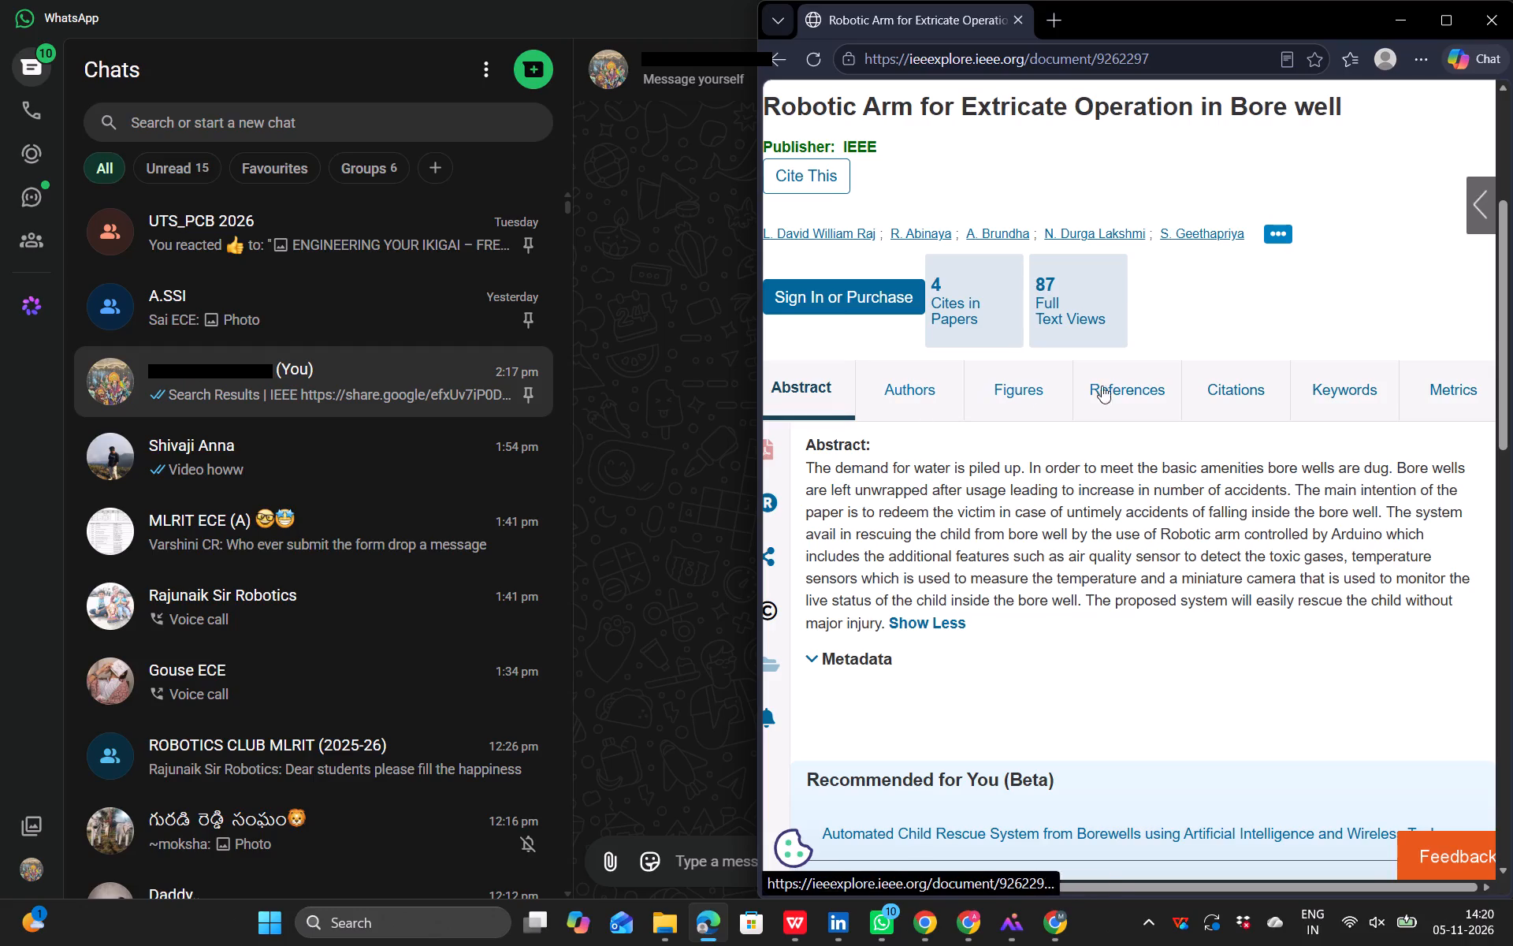
# Open the robotic arm paper's References section and examine the listed bore-well rescue publications.
pyautogui.click(1134, 390)
pyautogui.hscroll(-1, 1027, 685)
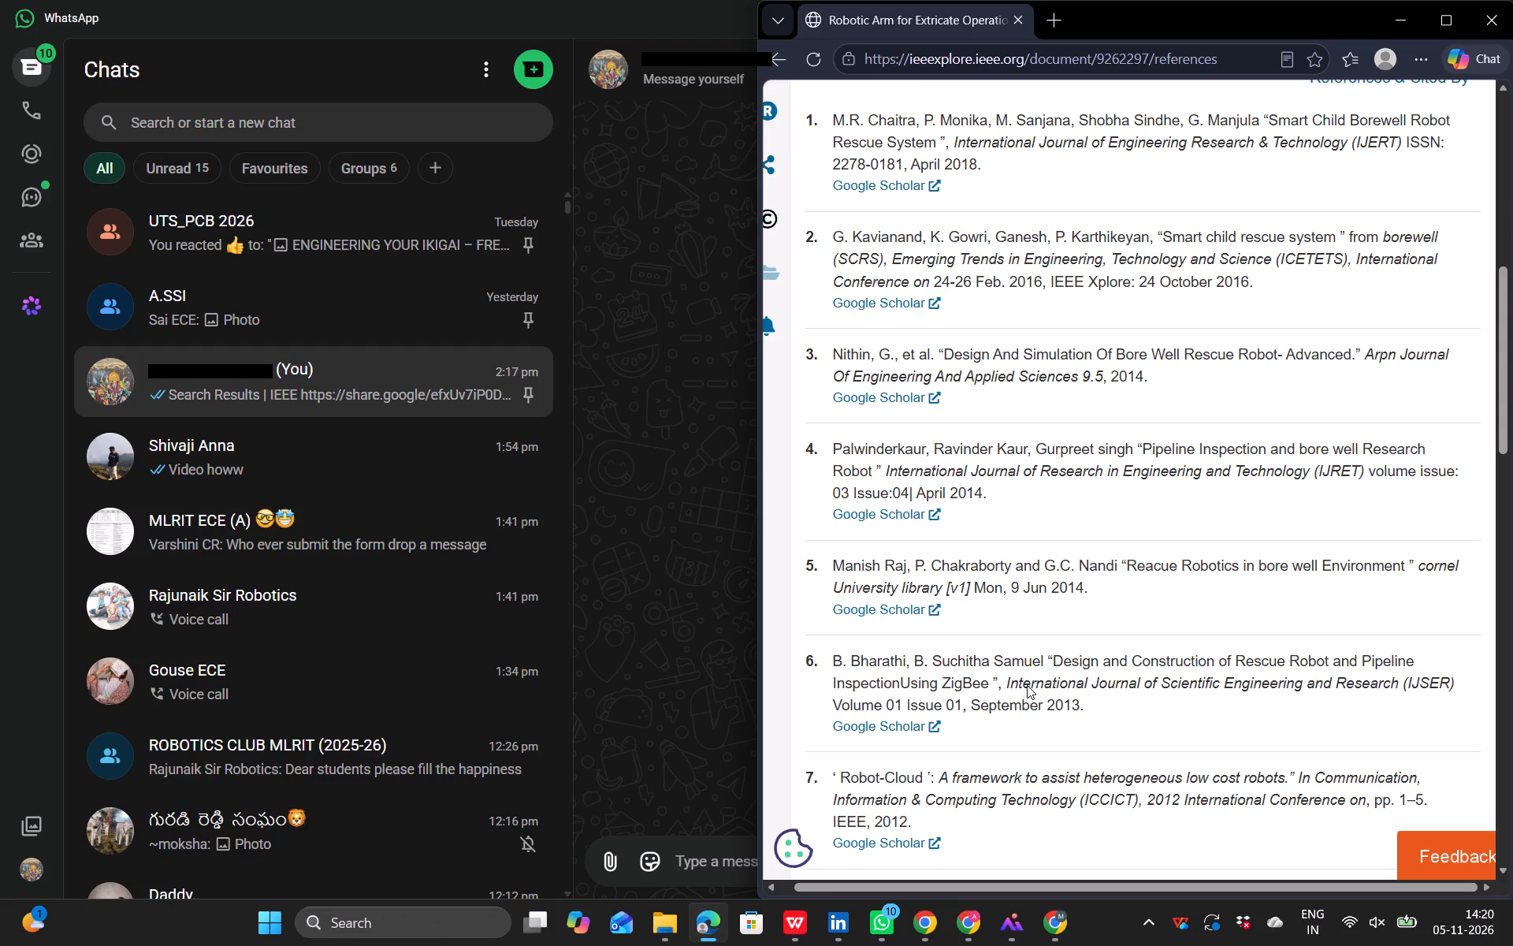
pyautogui.hscroll(-1, 1027, 685)
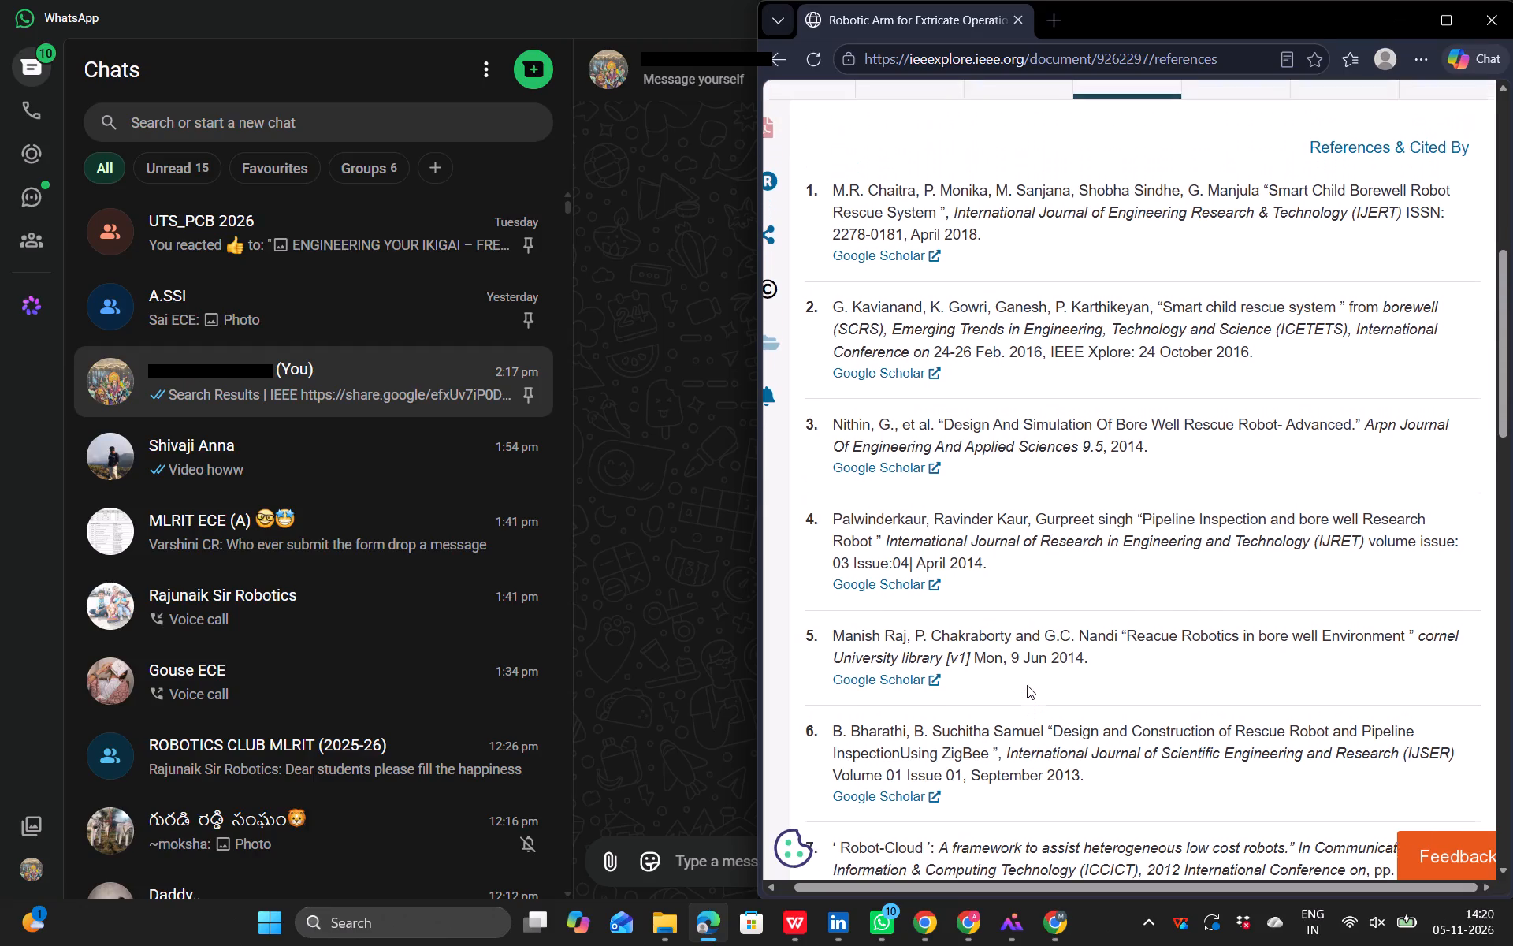
pyautogui.hscroll(-1, 1027, 685)
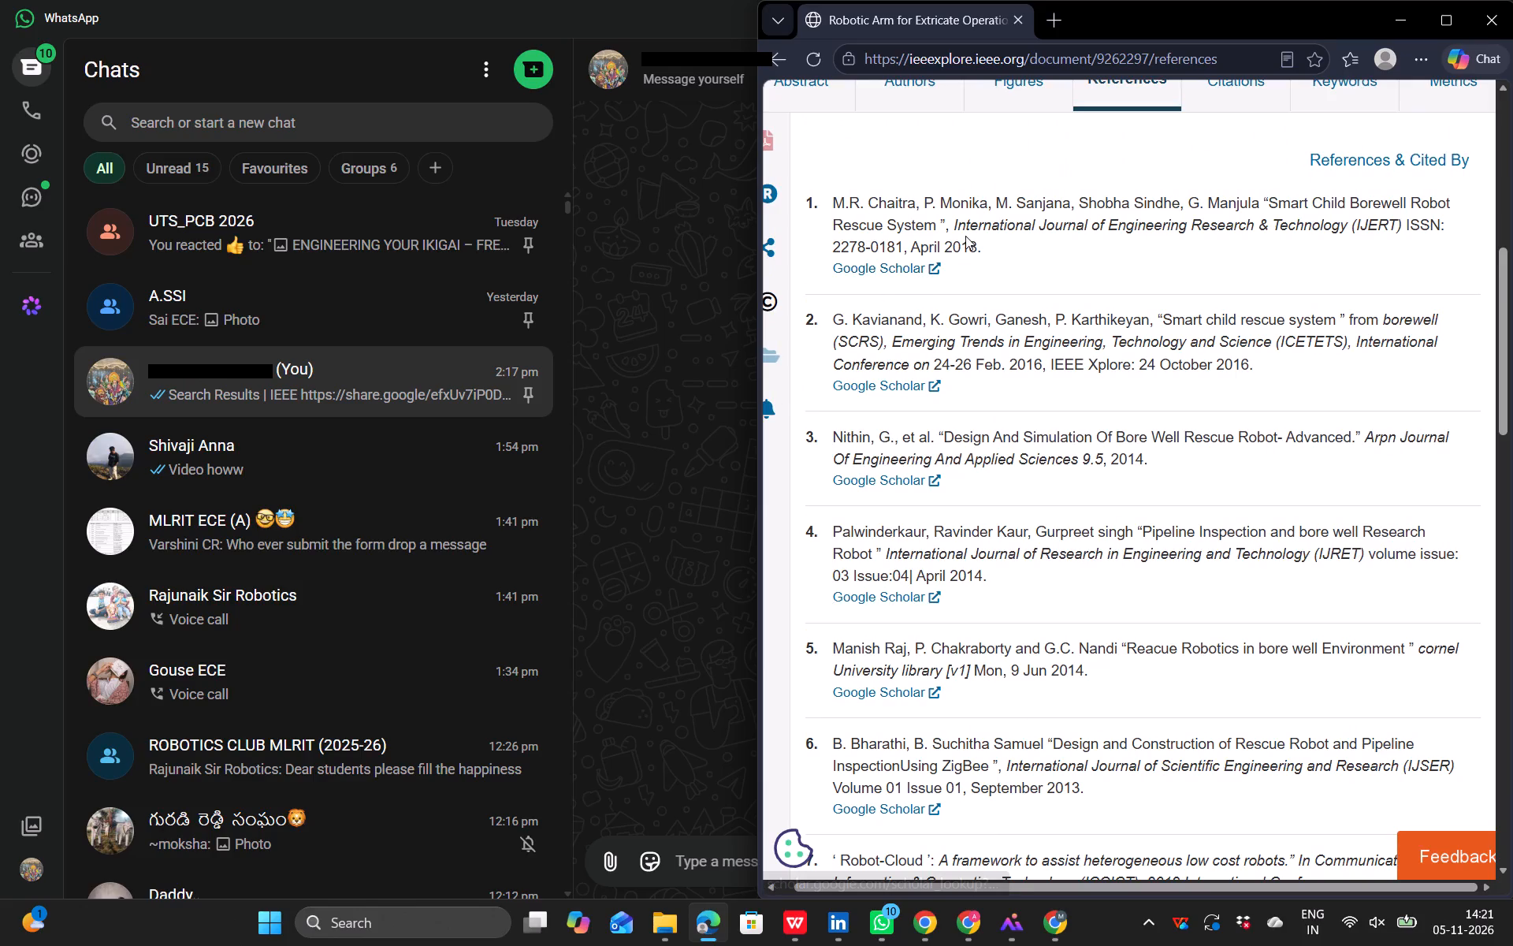
# Review the robotic arm paper's reference list again, comparing the bore-well rescue entries with the paper's title and citation header.
pyautogui.scroll(-3, 965, 236)
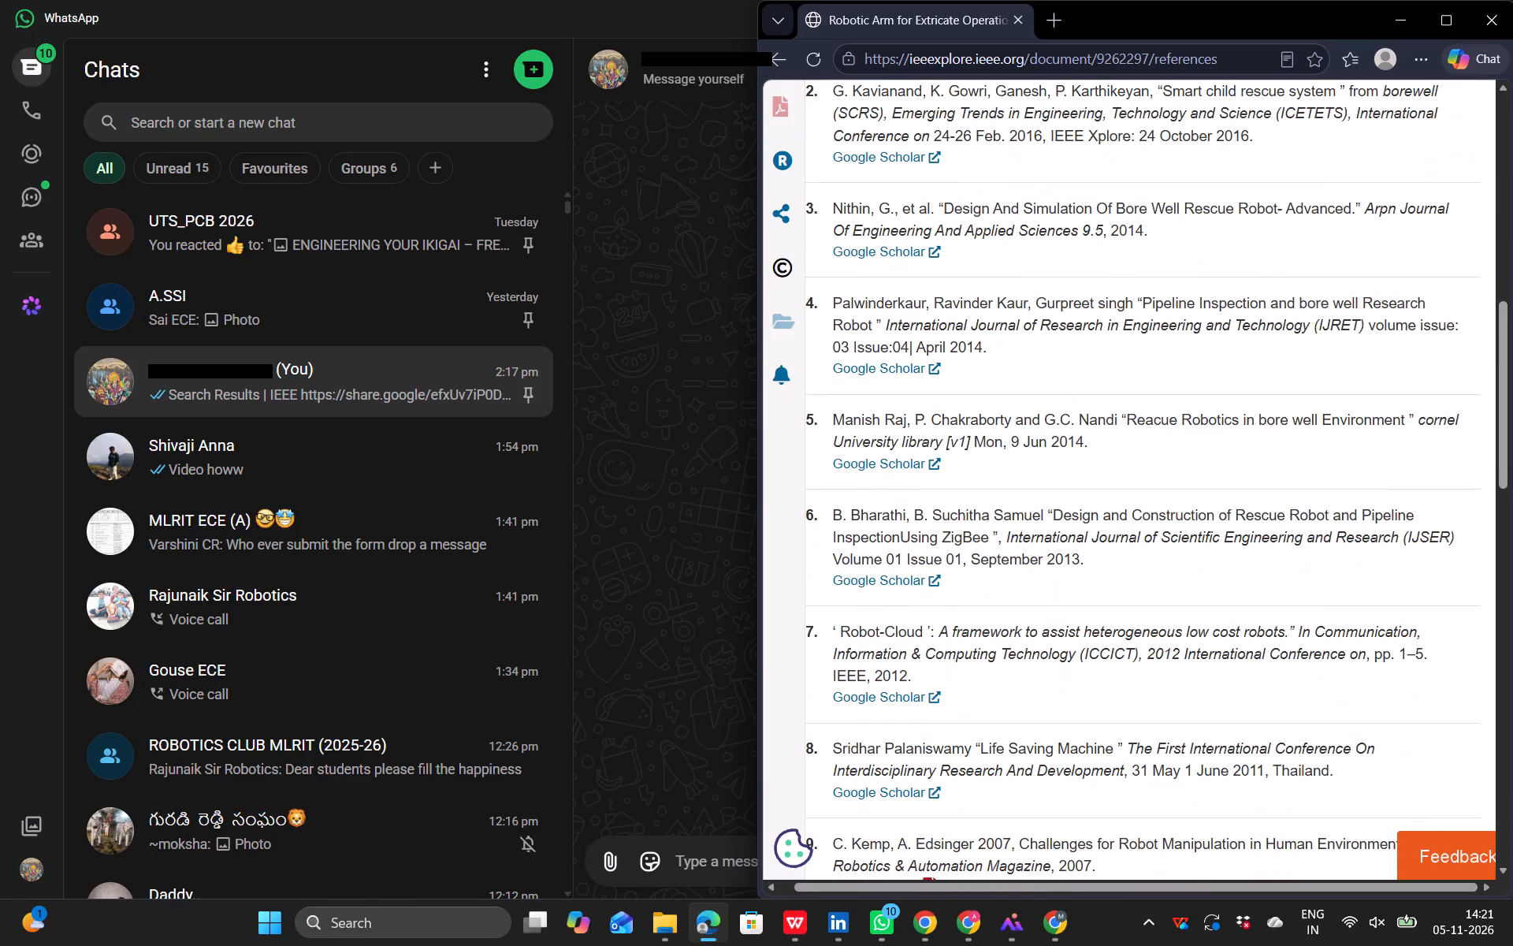
pyautogui.scroll(2, 965, 236)
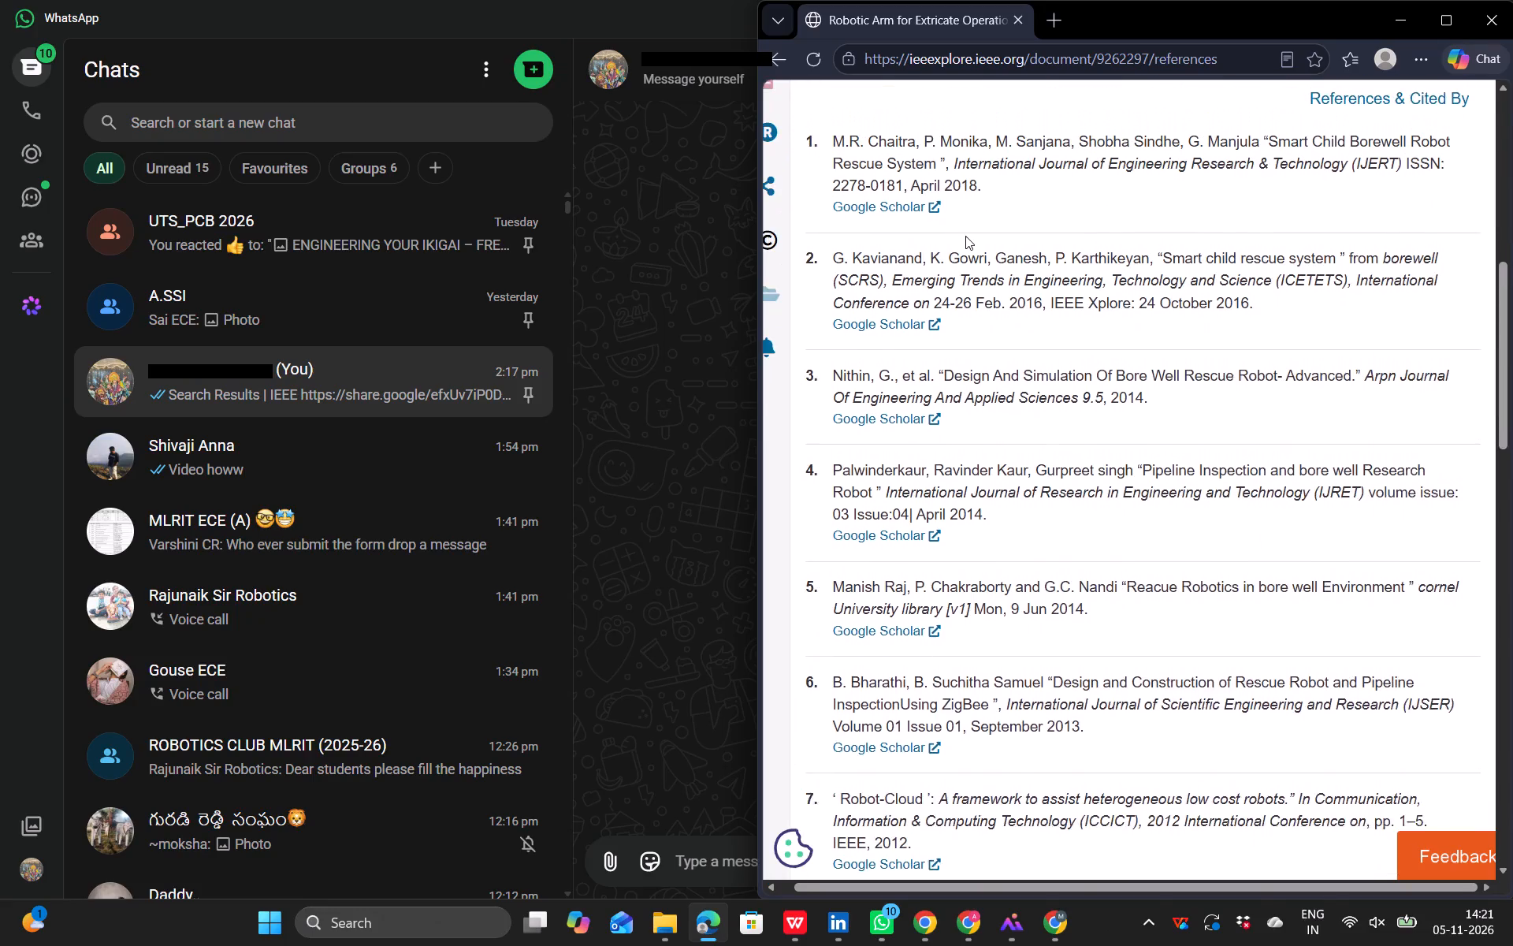
pyautogui.scroll(1, 965, 236)
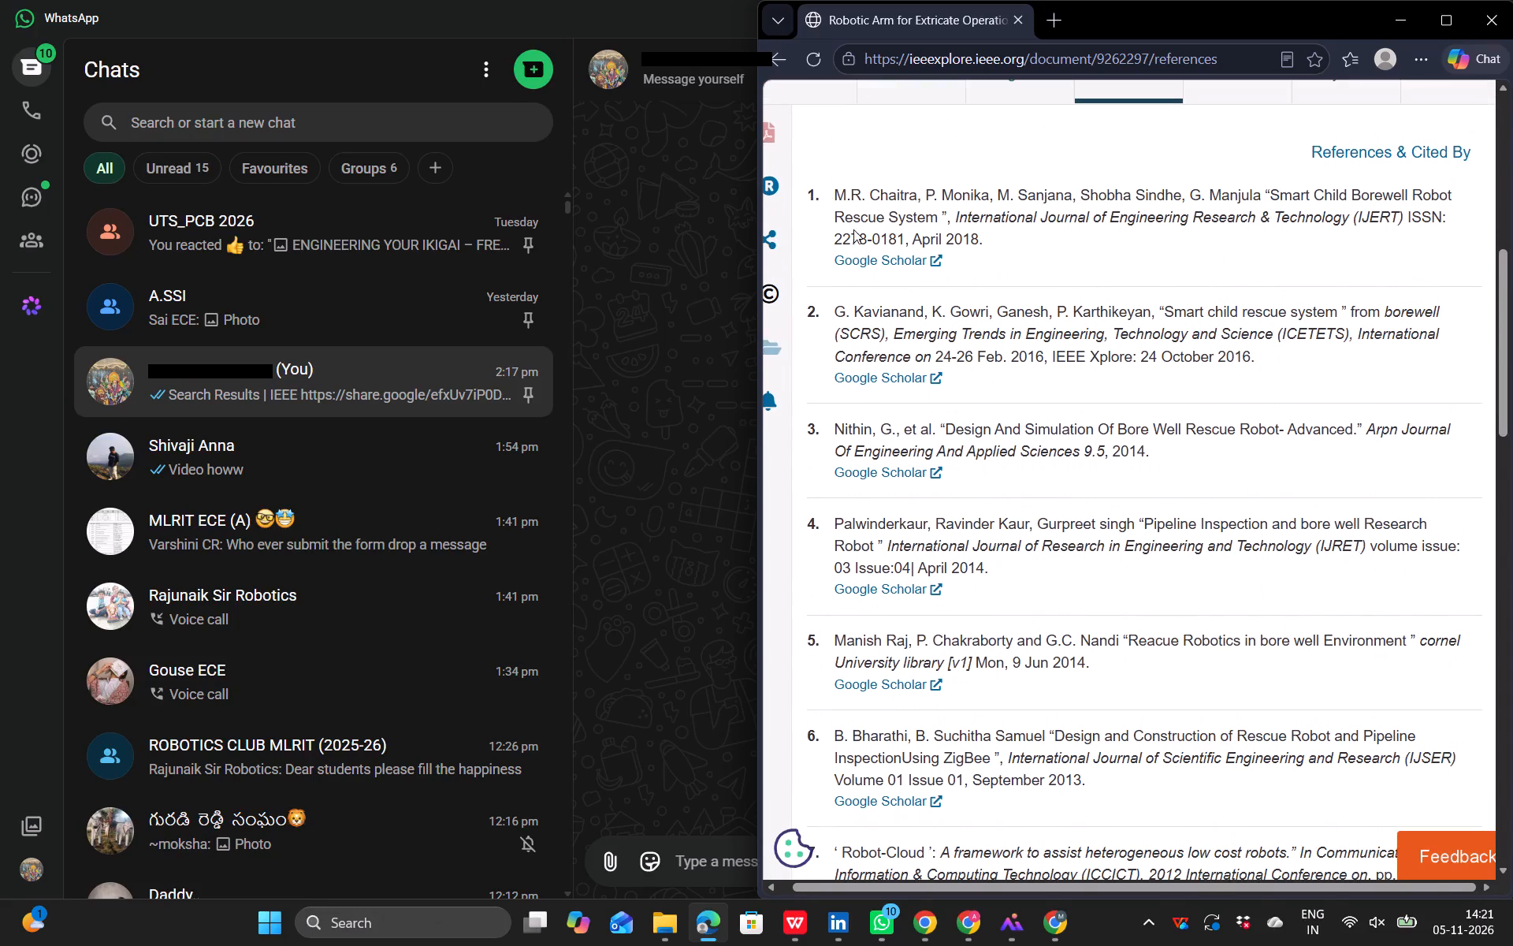
pyautogui.moveTo(841, 199); pyautogui.dragTo(971, 254)
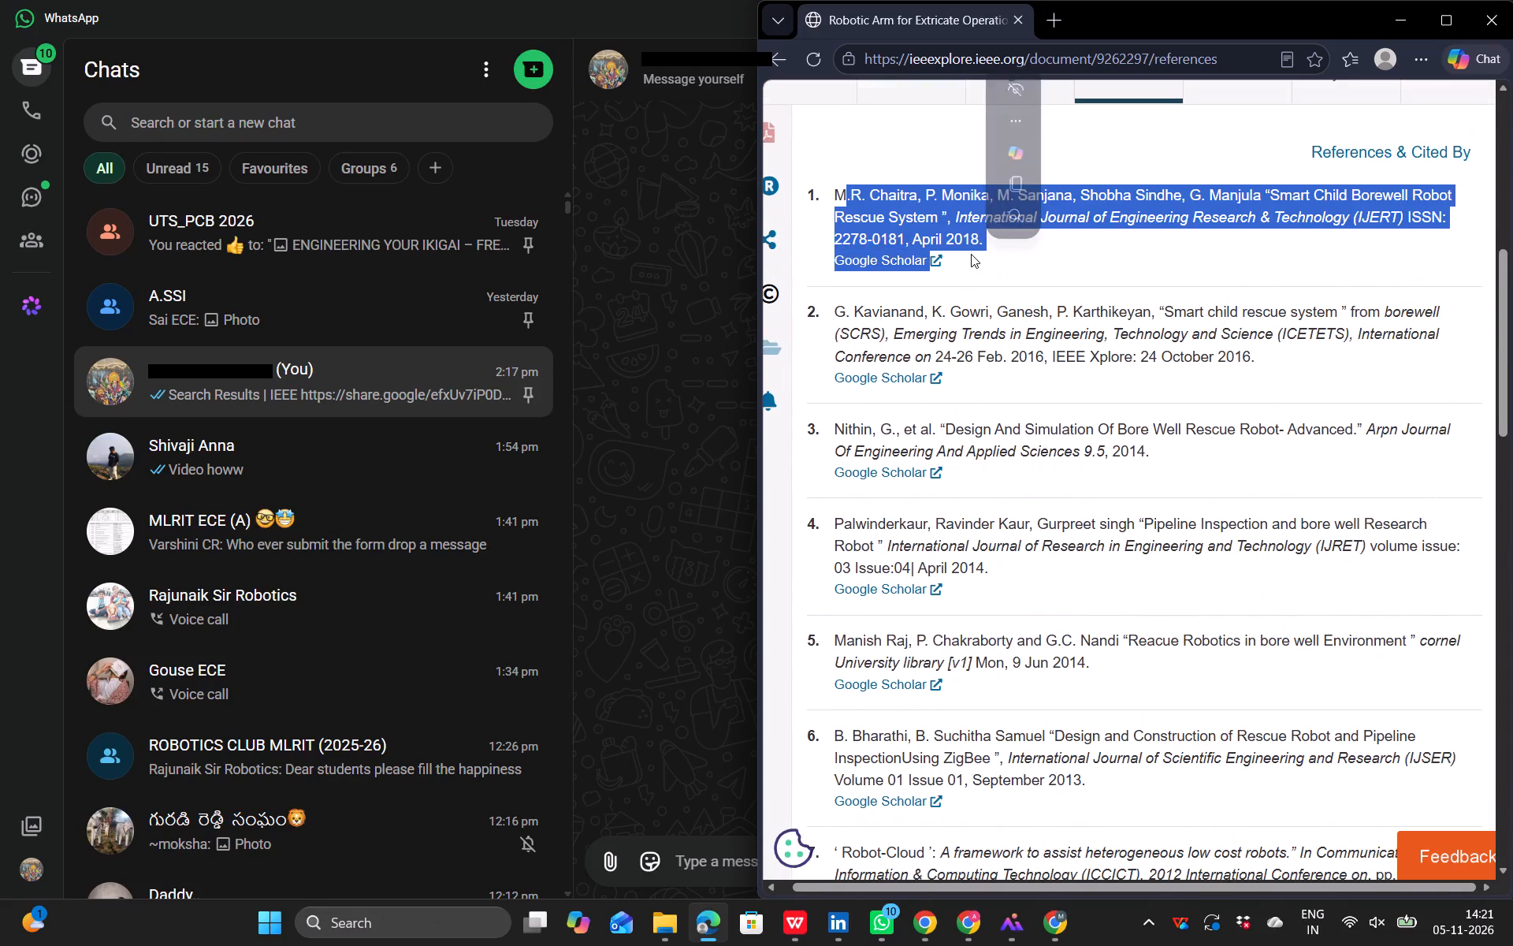
pyautogui.click(797, 147)
pyautogui.scroll(1, 896, 135)
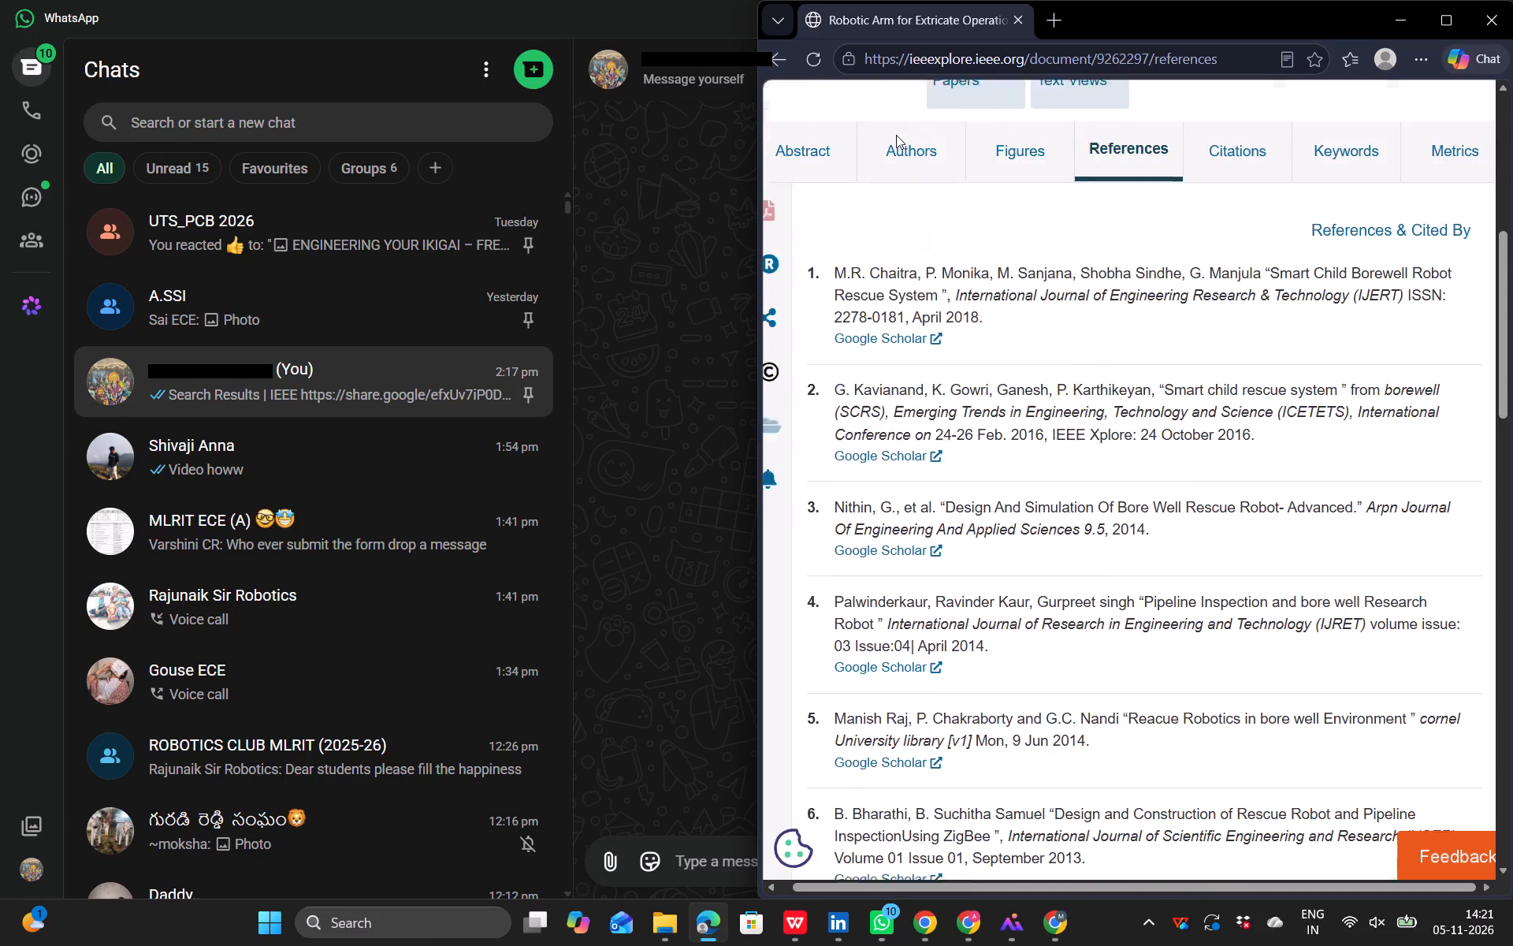
pyautogui.scroll(2, 896, 135)
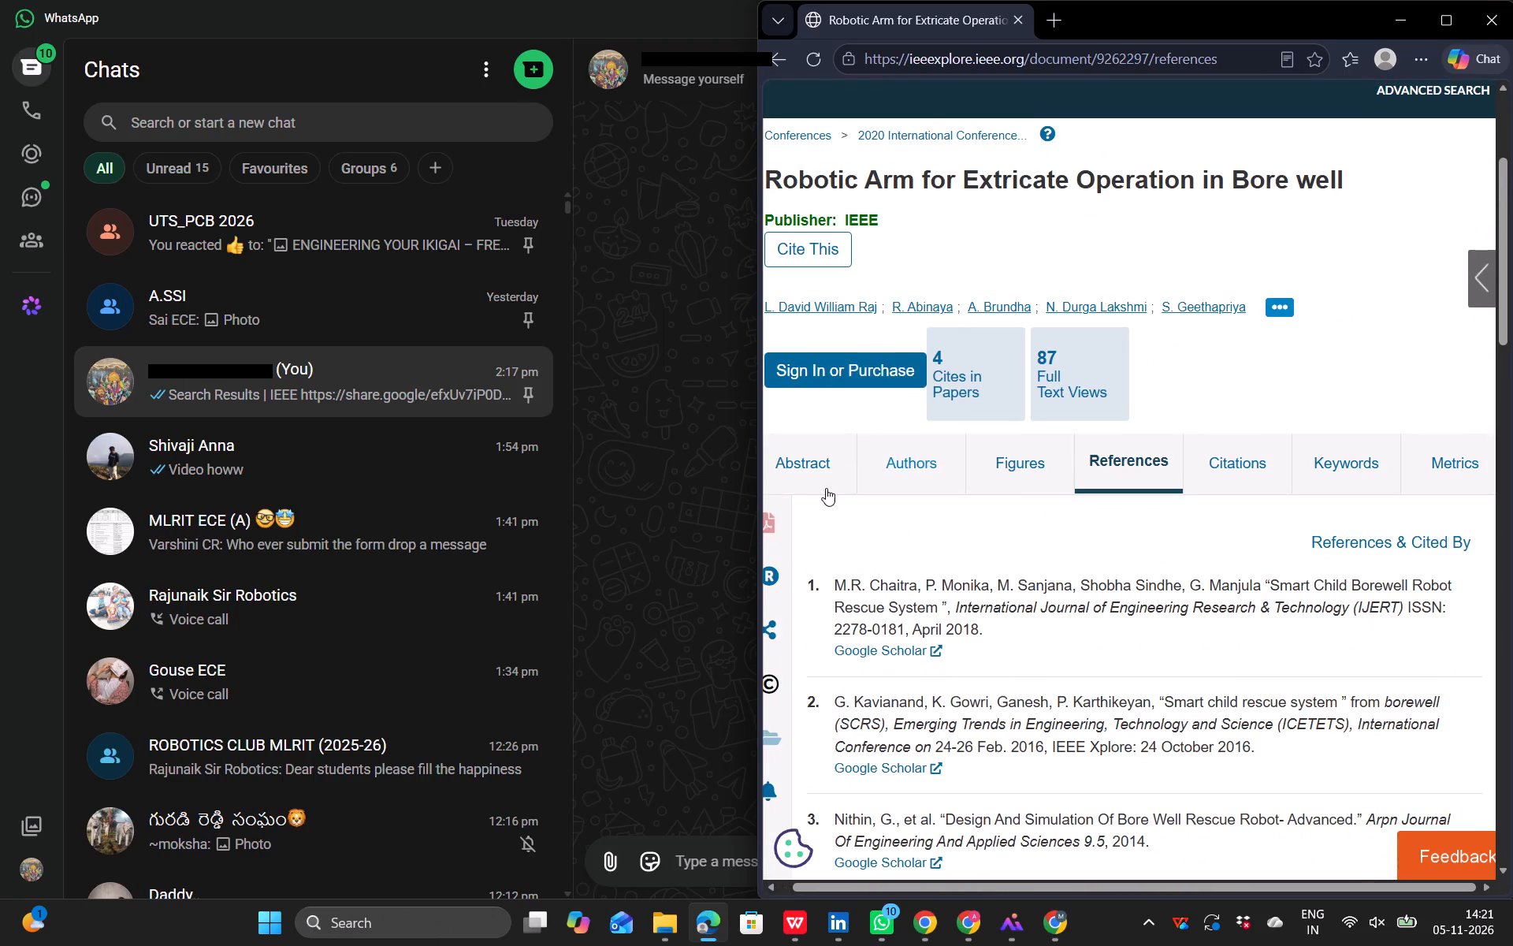
pyautogui.hscroll(1, 819, 471)
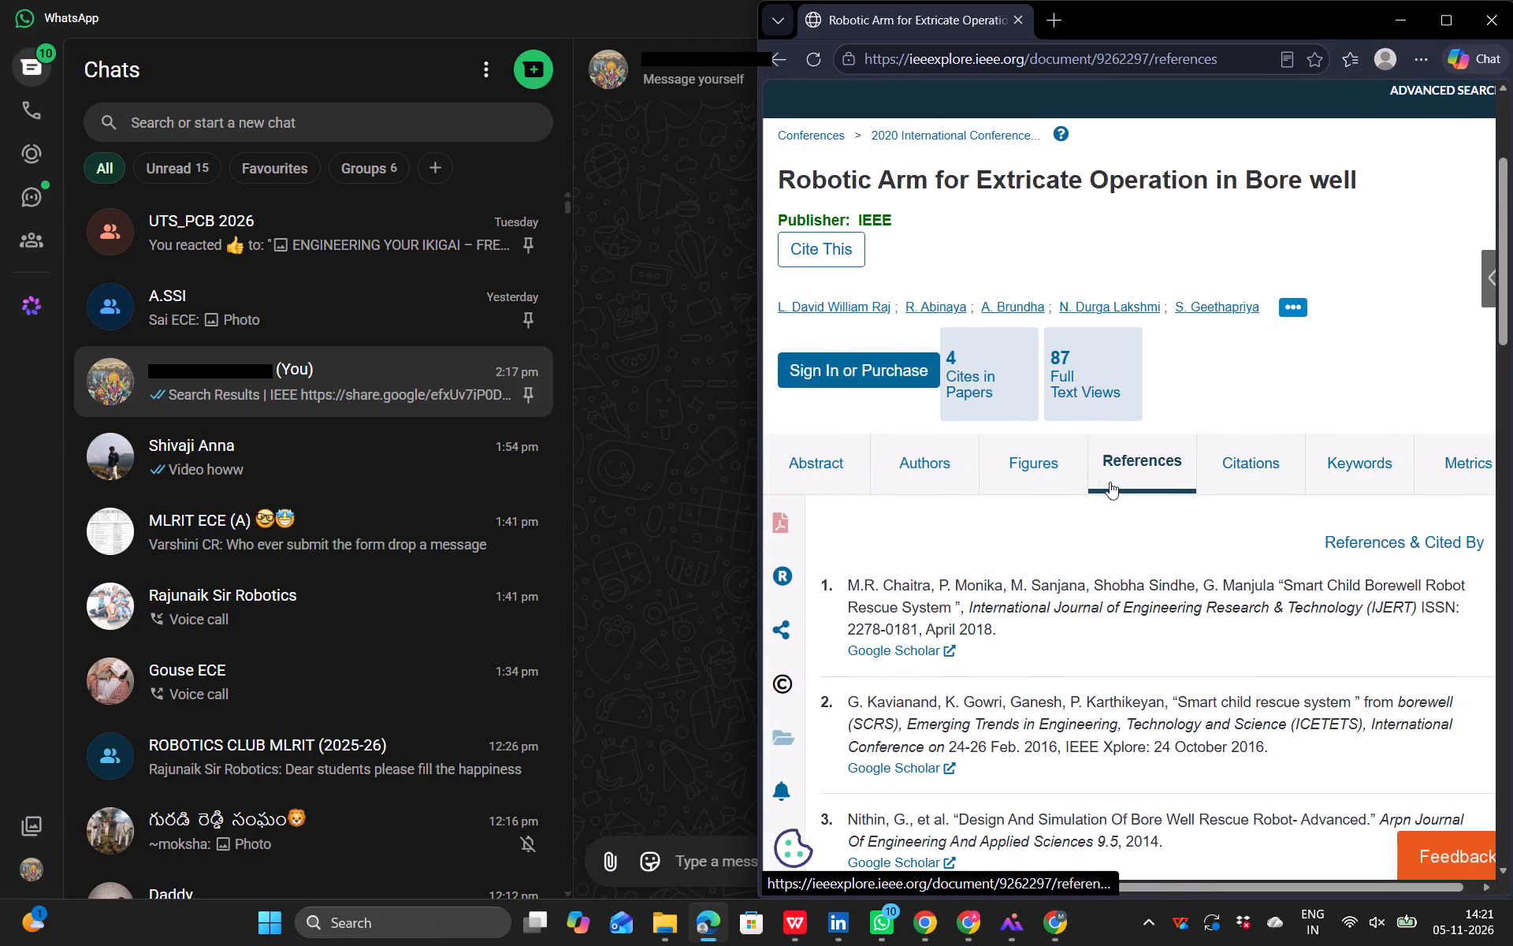
pyautogui.scroll(-2, 1146, 464)
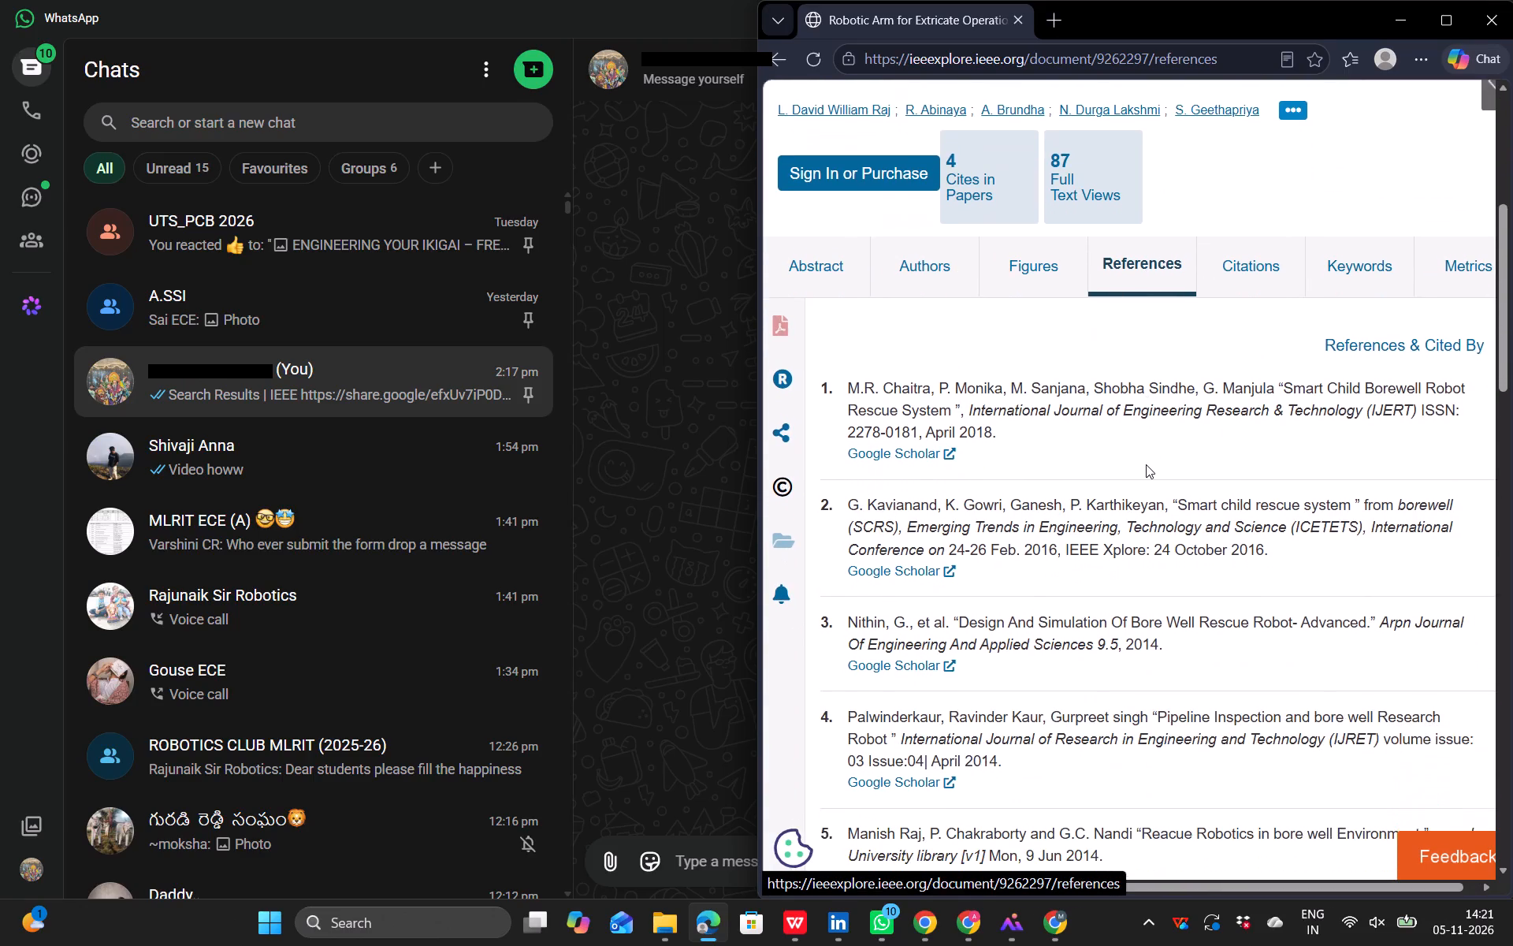
pyautogui.scroll(-1, 1146, 464)
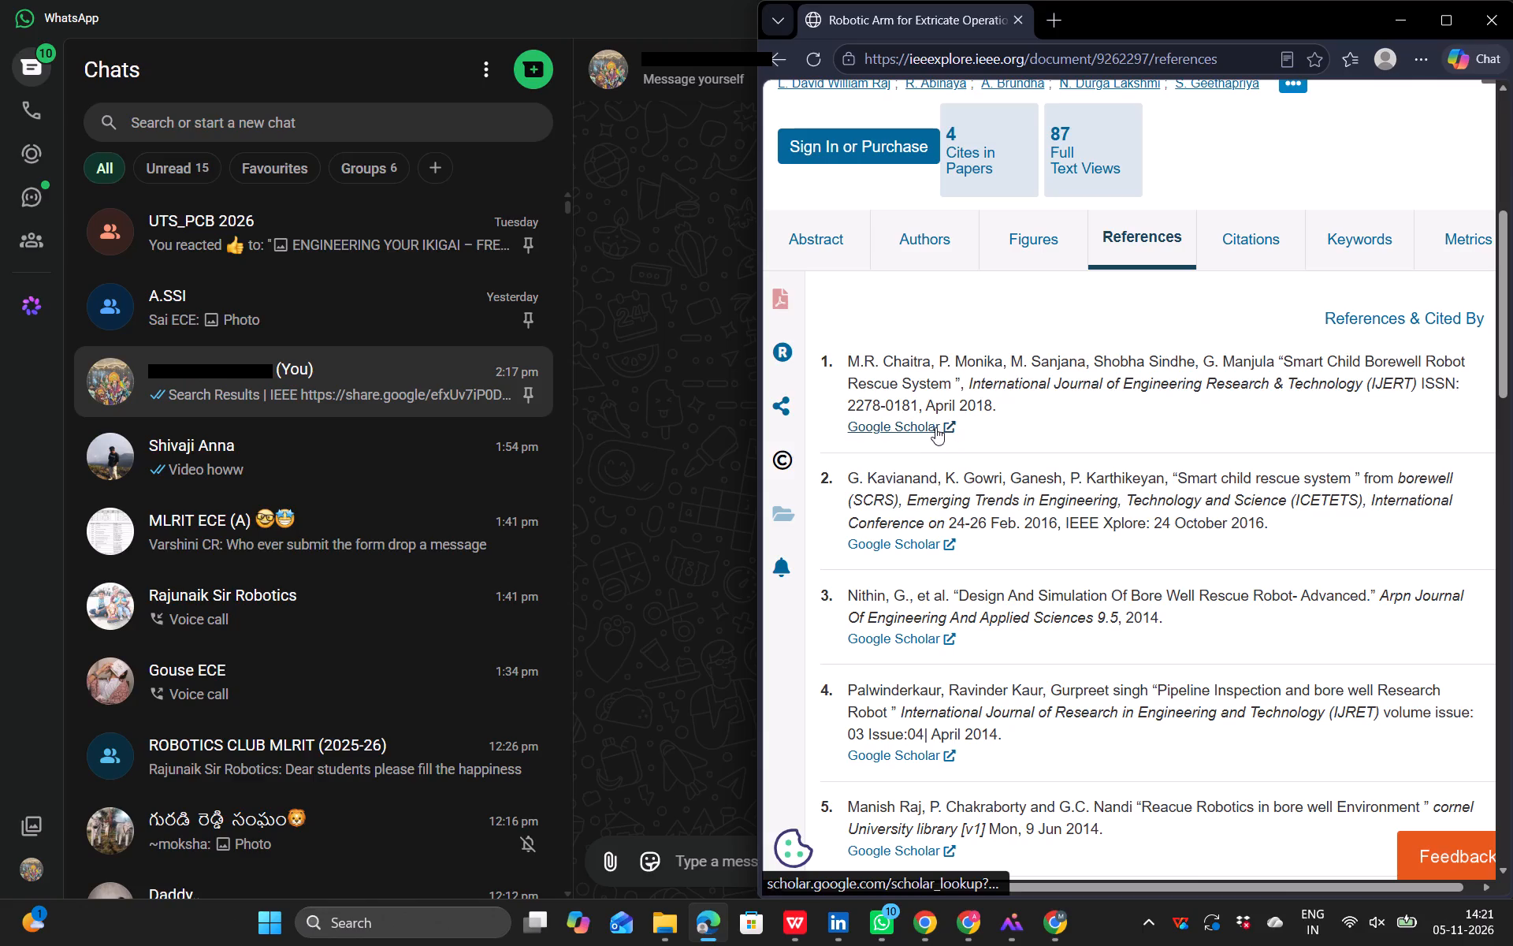
# Open the Google Scholar lookup for the first reference, "Smart Child Borewell Robot Rescue System".
pyautogui.rightClick(896, 384)
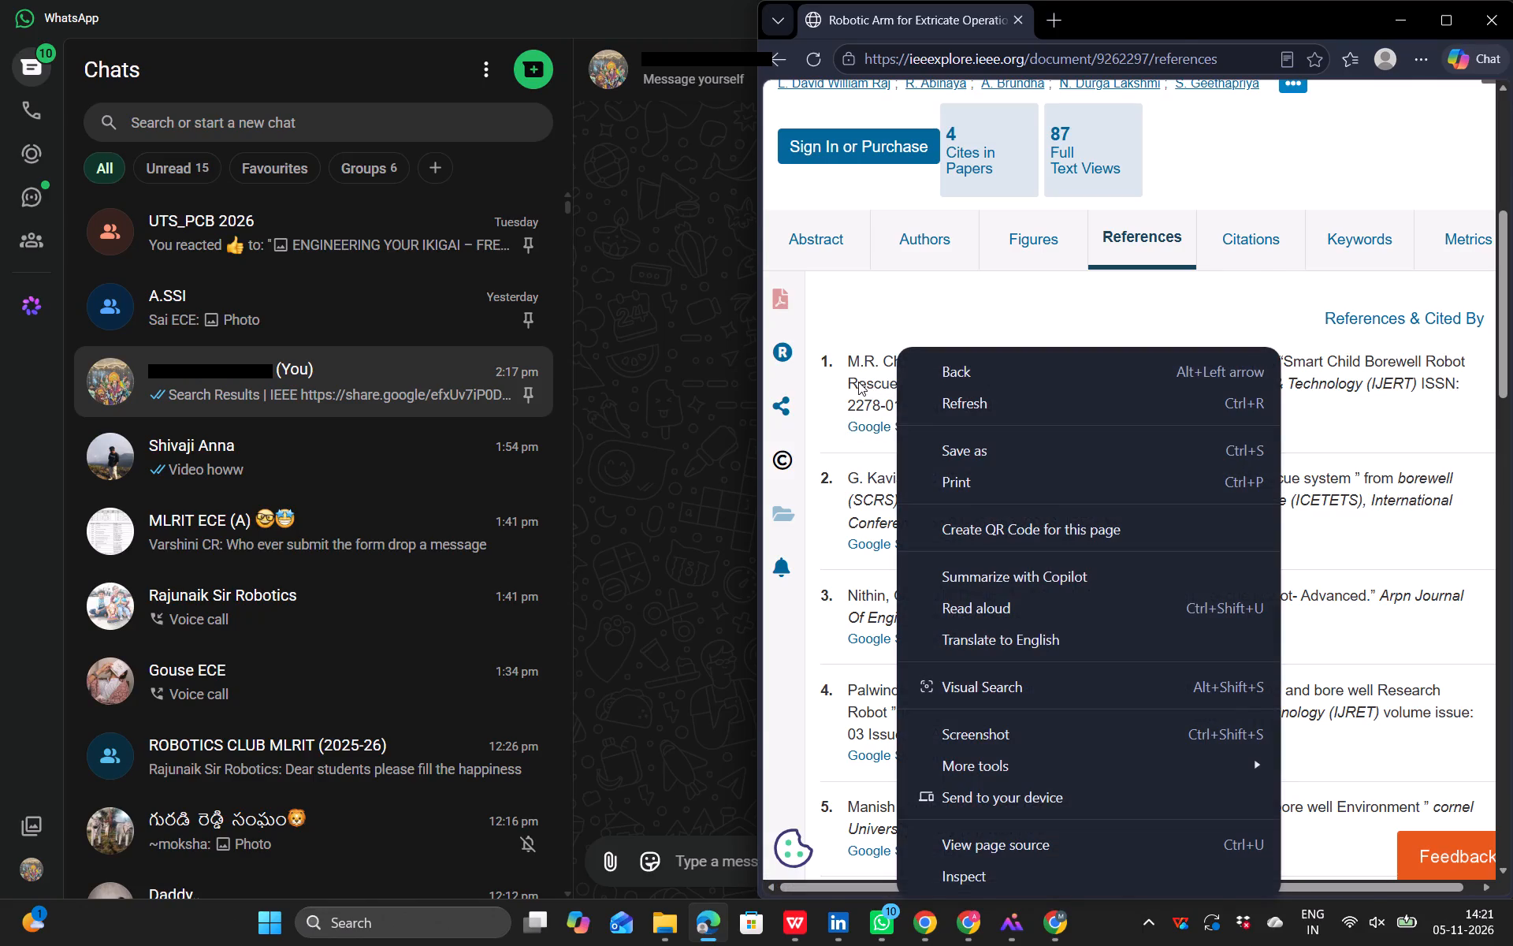
pyautogui.click(858, 382)
pyautogui.click(858, 382)
pyautogui.moveTo(858, 382); pyautogui.dragTo(966, 430)
pyautogui.click(966, 430)
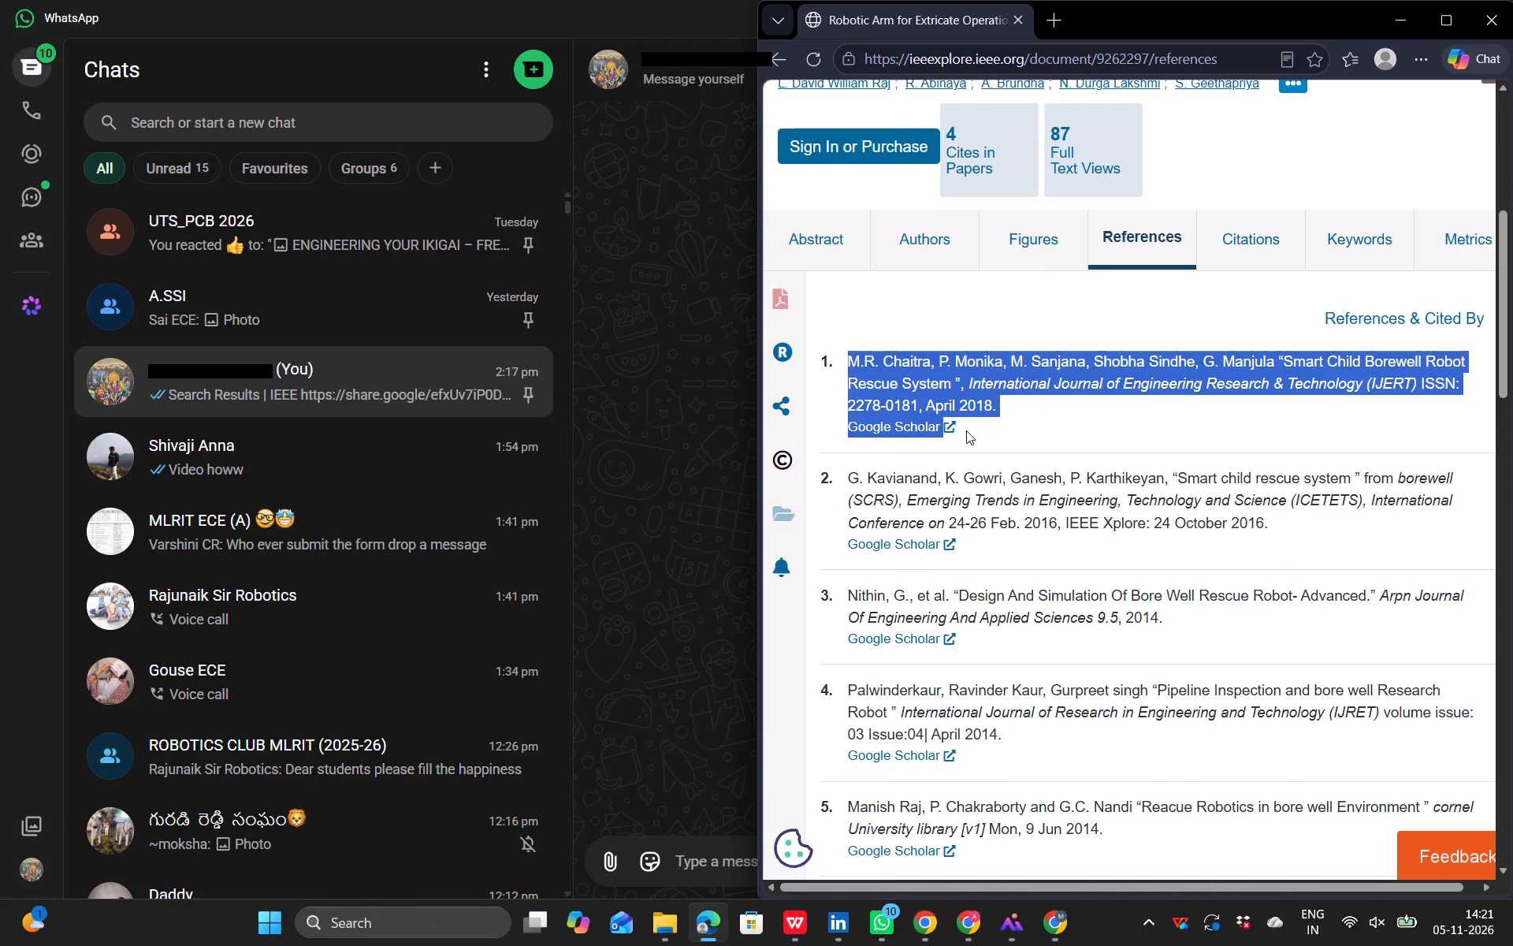
pyautogui.click(942, 427)
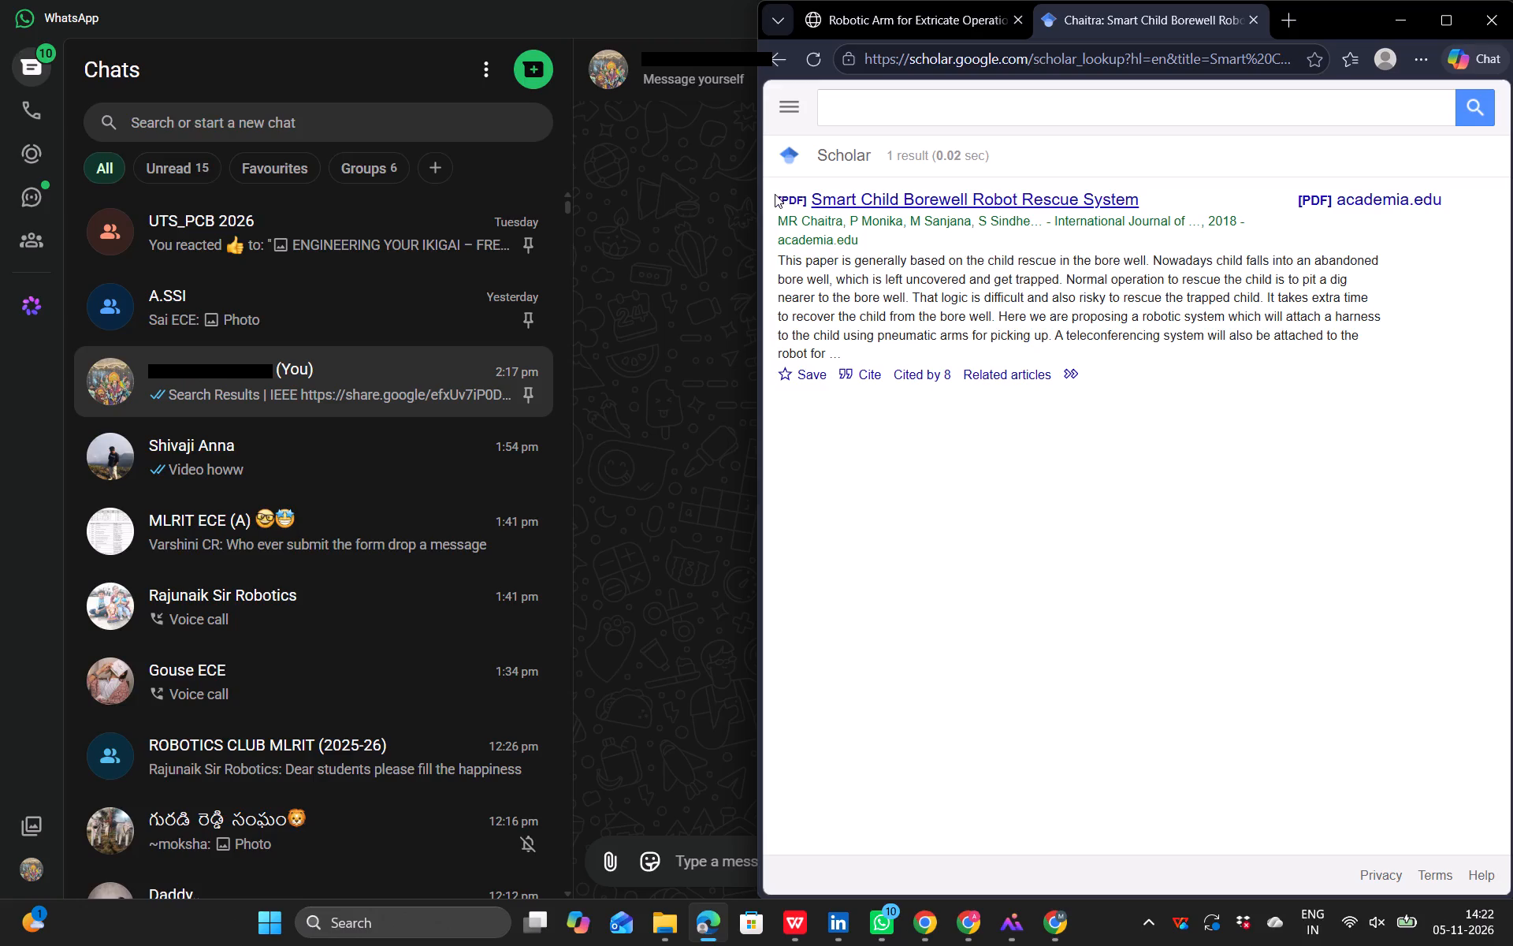
# Read the Scholar summary of "Smart Child Borewell Robot Rescue System" and open its PDF from academia.edu.
pyautogui.moveTo(775, 194); pyautogui.dragTo(977, 341)
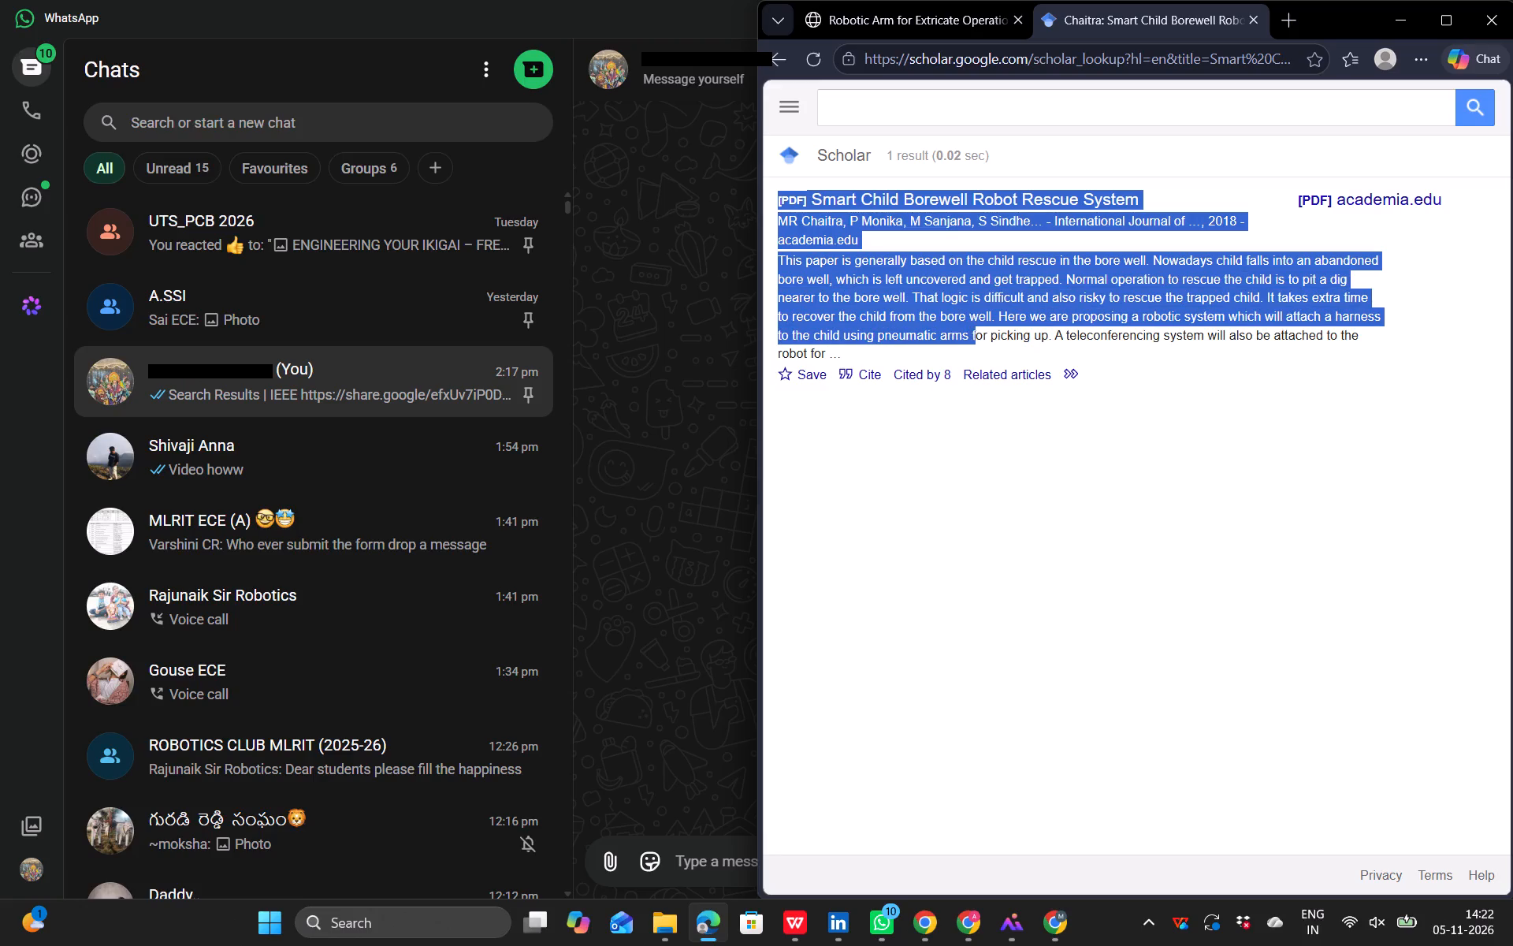
pyautogui.moveTo(977, 341); pyautogui.dragTo(1281, 329)
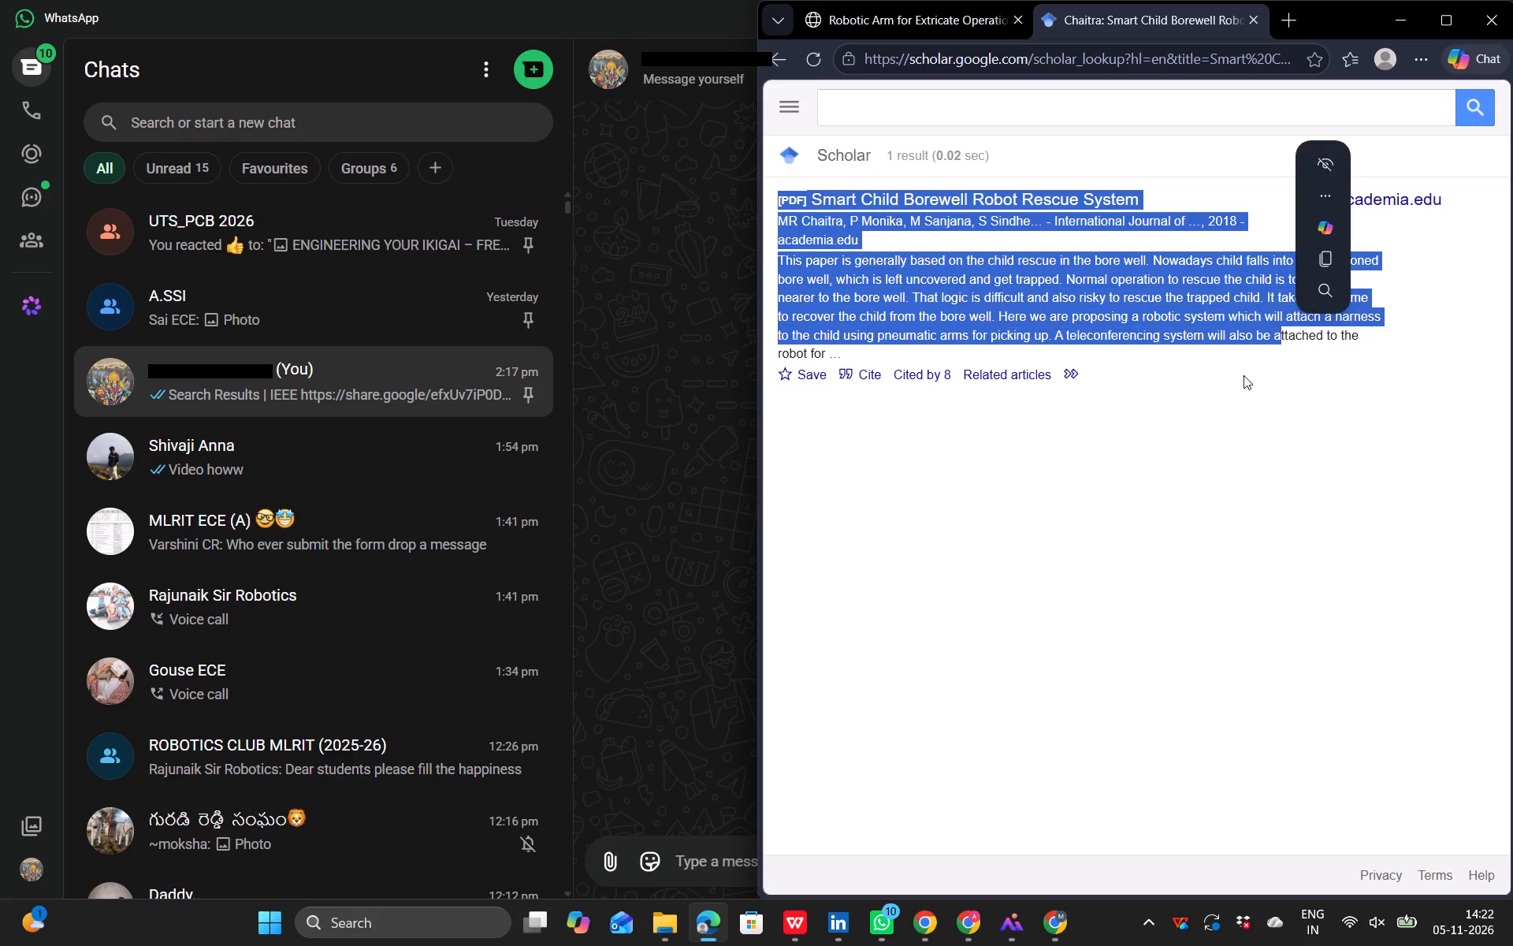
pyautogui.click(1233, 384)
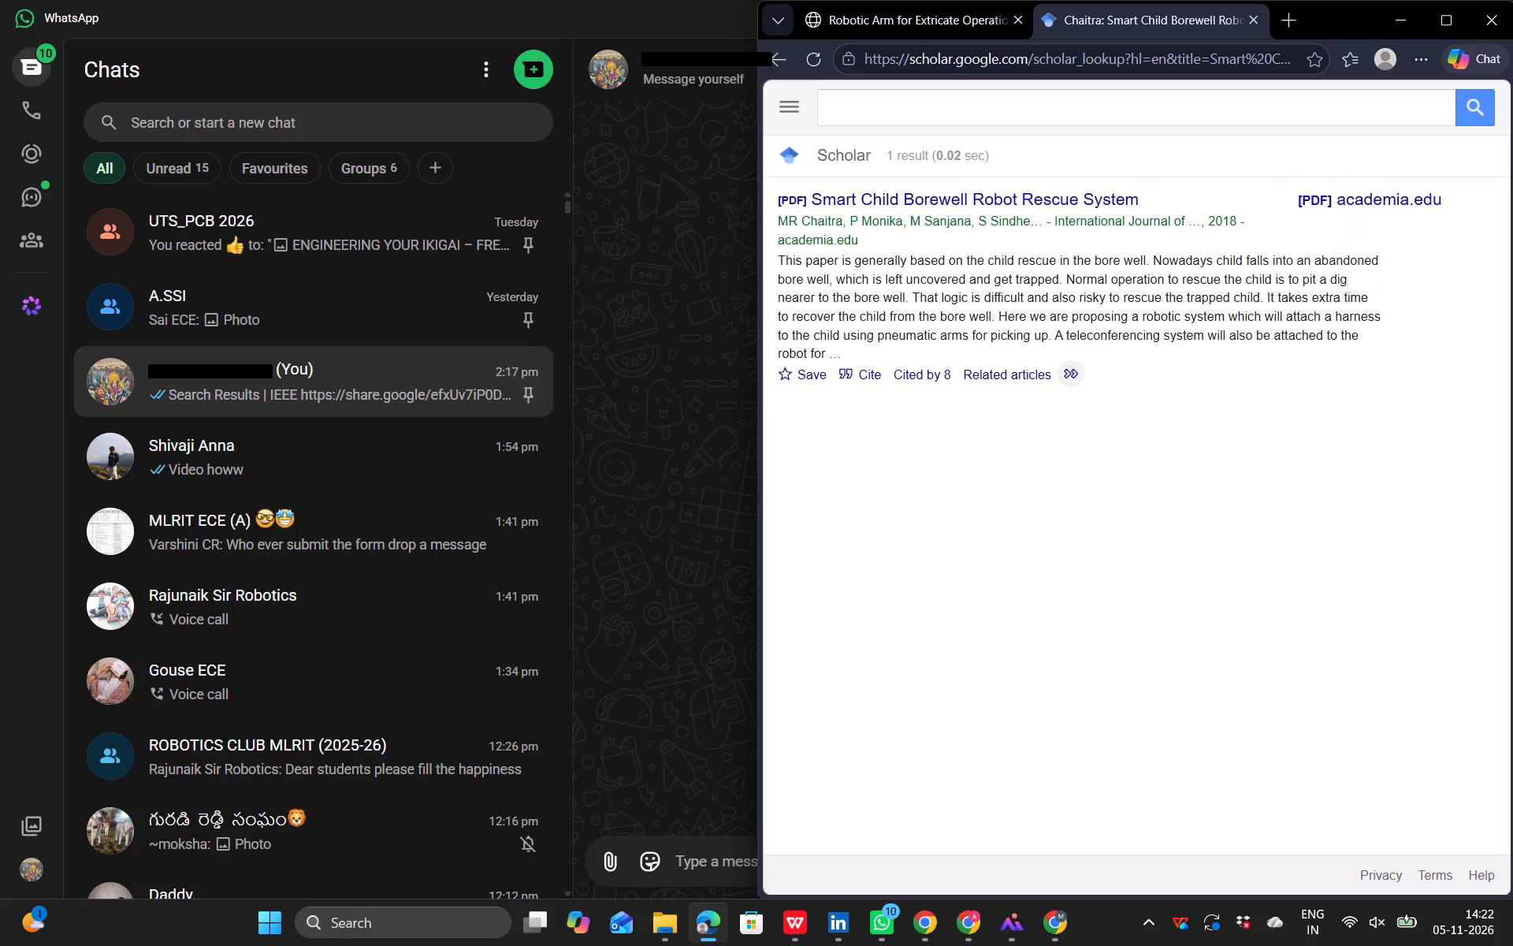
pyautogui.click(832, 359)
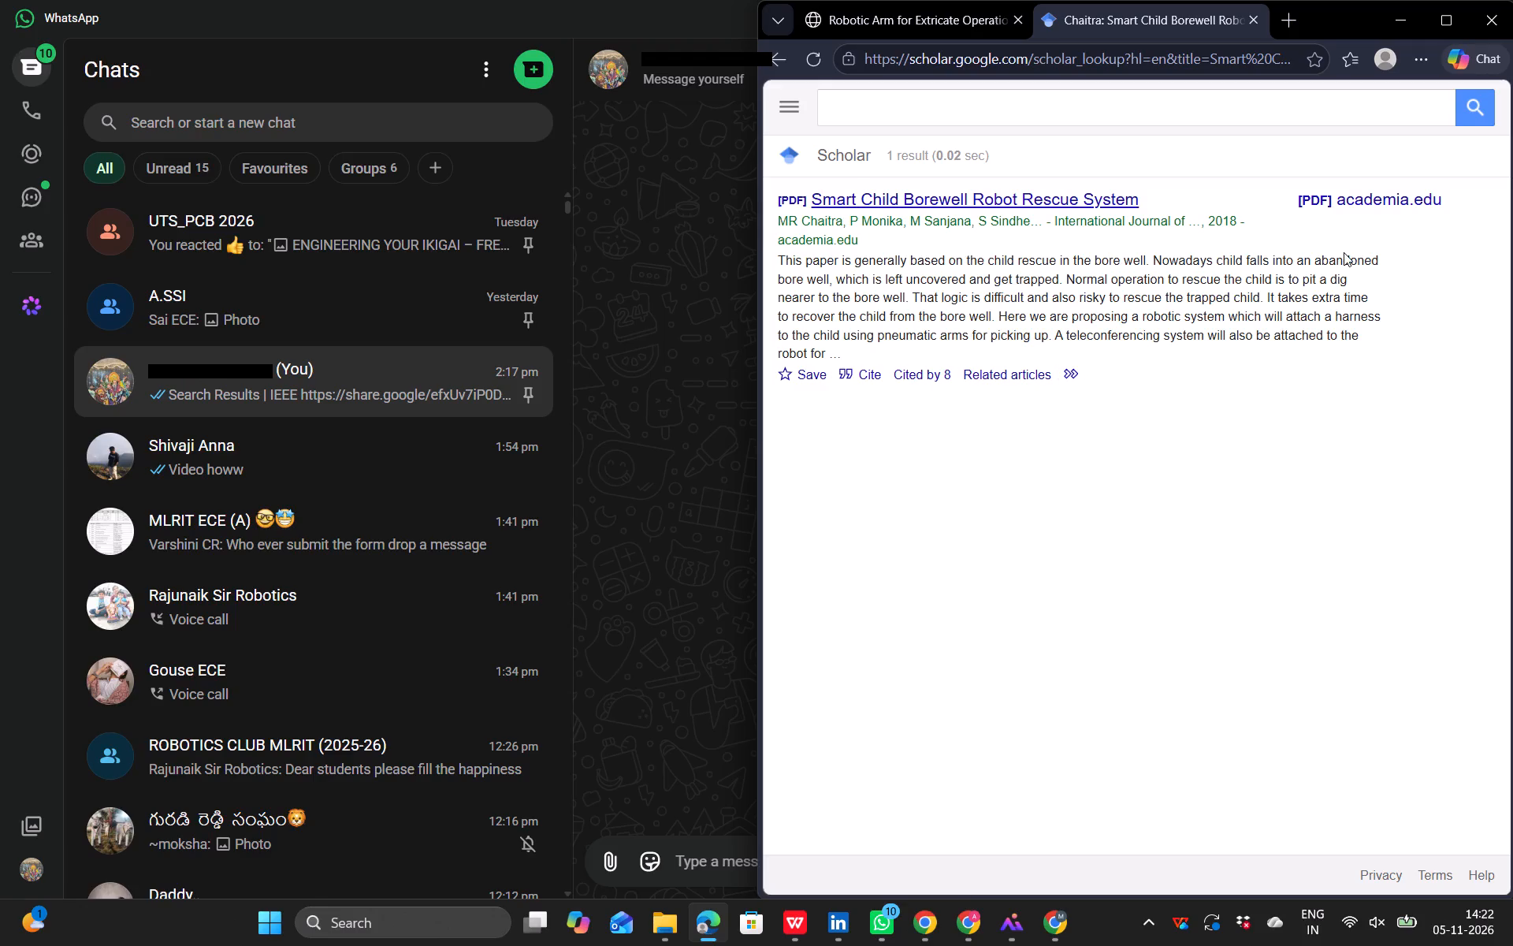
pyautogui.click(1383, 192)
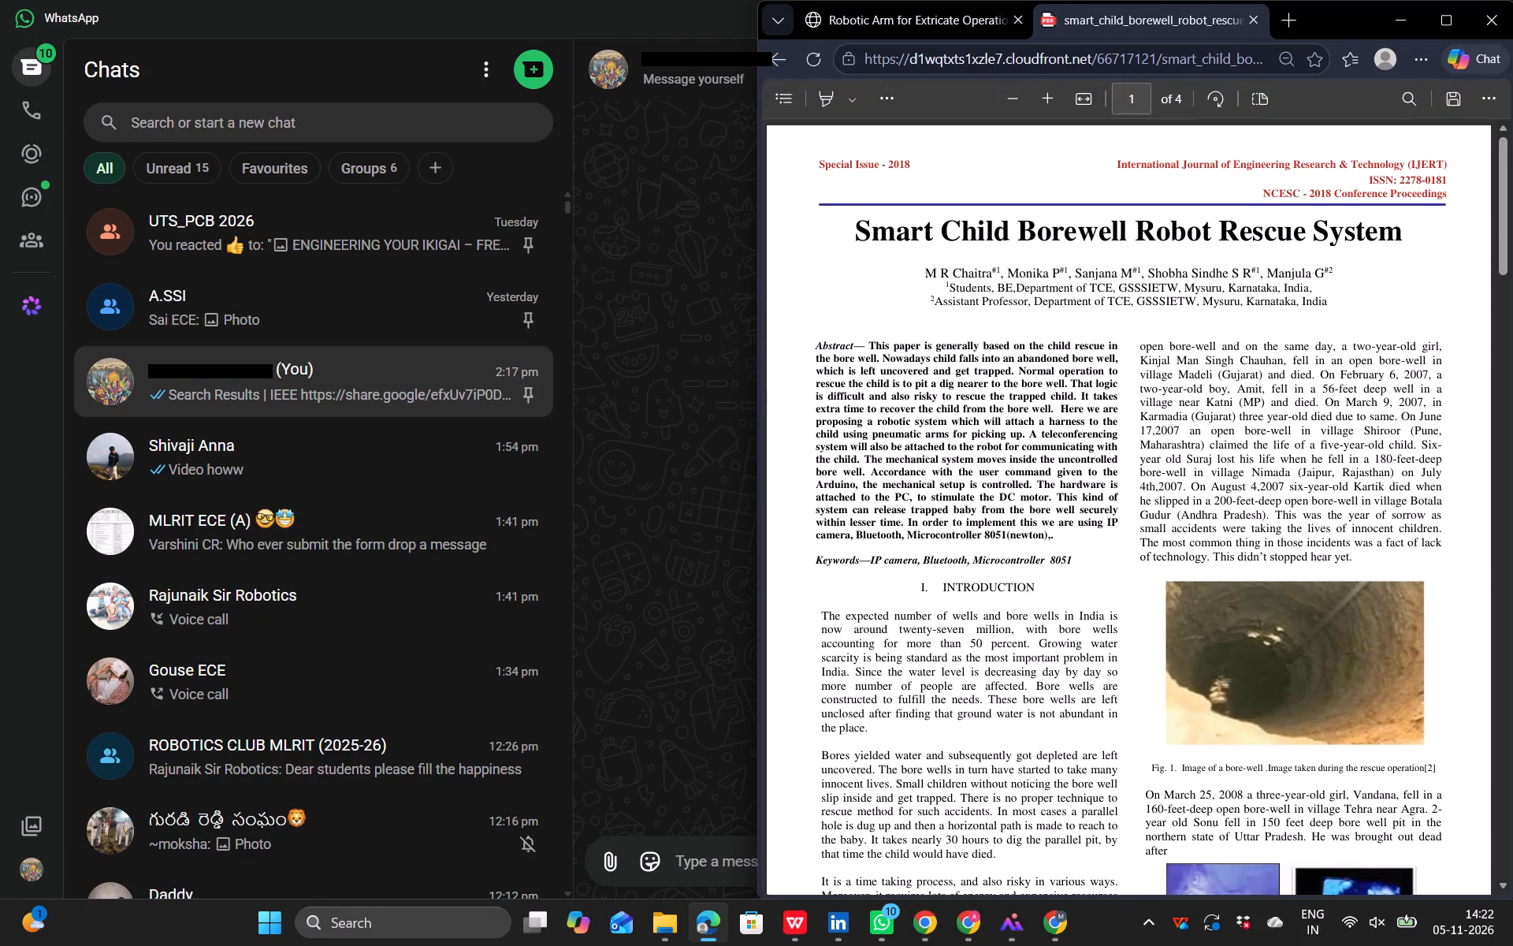
# Skim the "Smart Child Borewell Robot Rescue System" PDF through its methodology, conclusion and references, and return to the first page.
pyautogui.scroll(-3, 1158, 412)
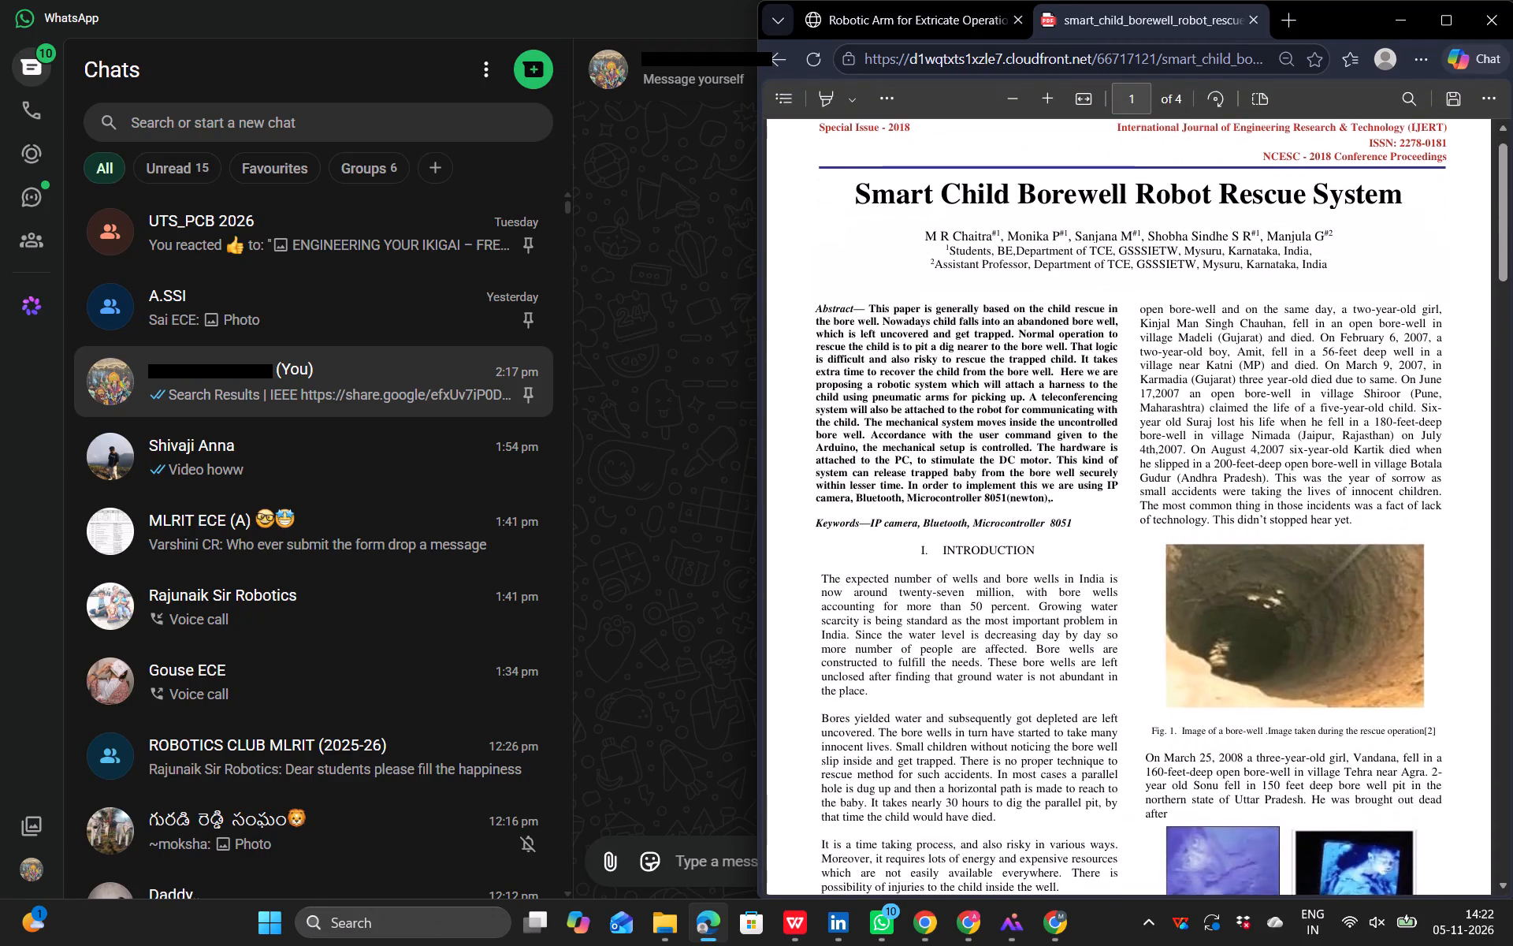
pyautogui.scroll(-12, 1158, 412)
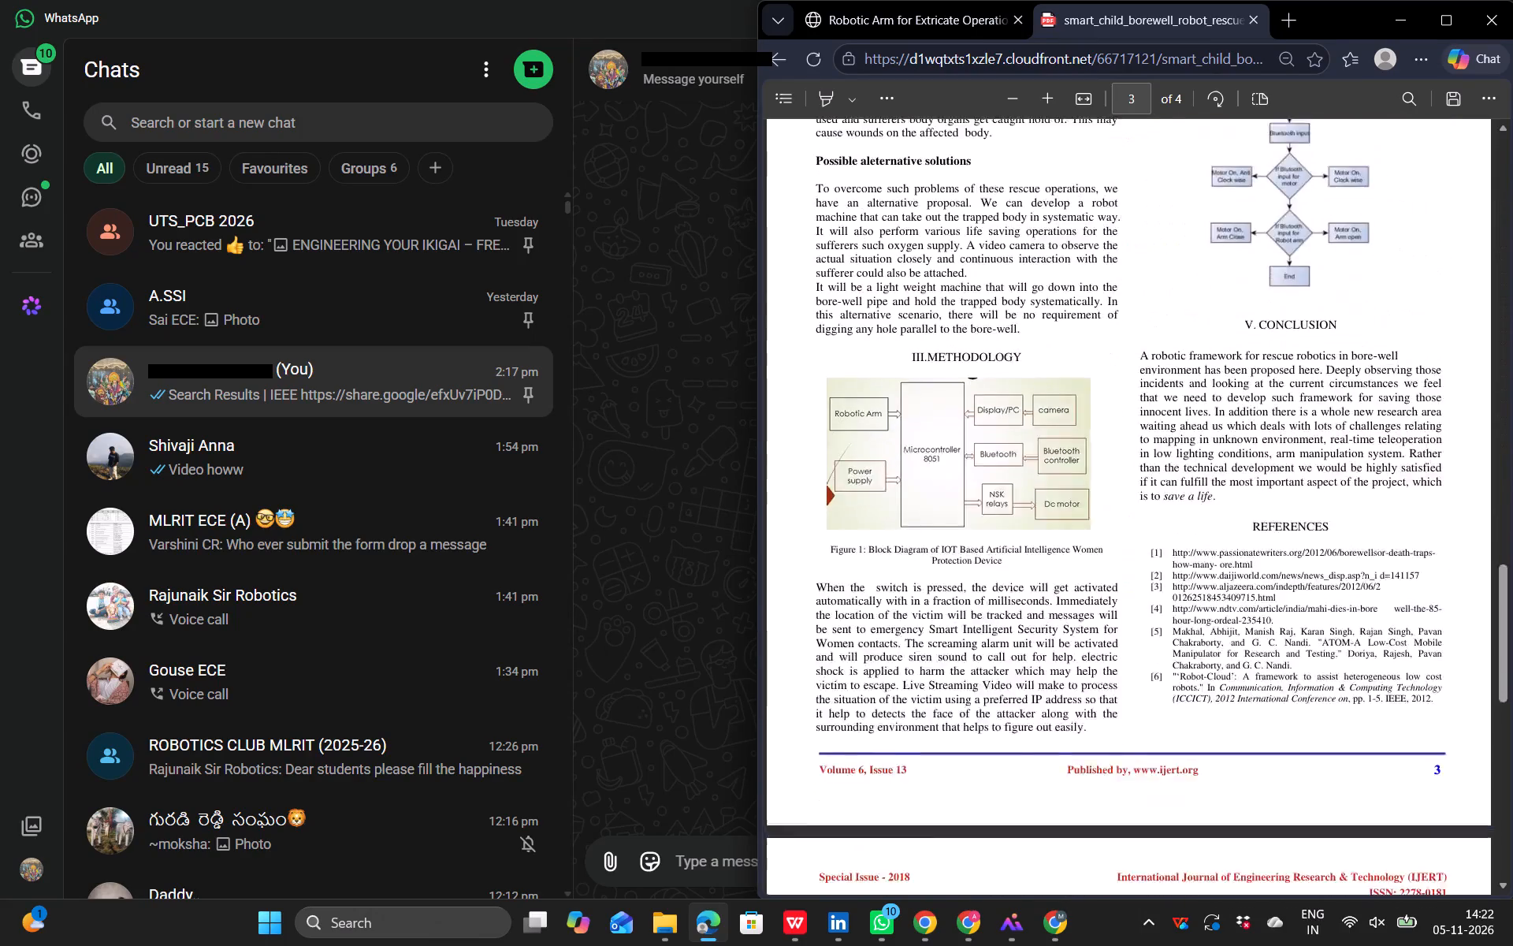
pyautogui.scroll(-5, 1158, 412)
pyautogui.scroll(8, 1158, 412)
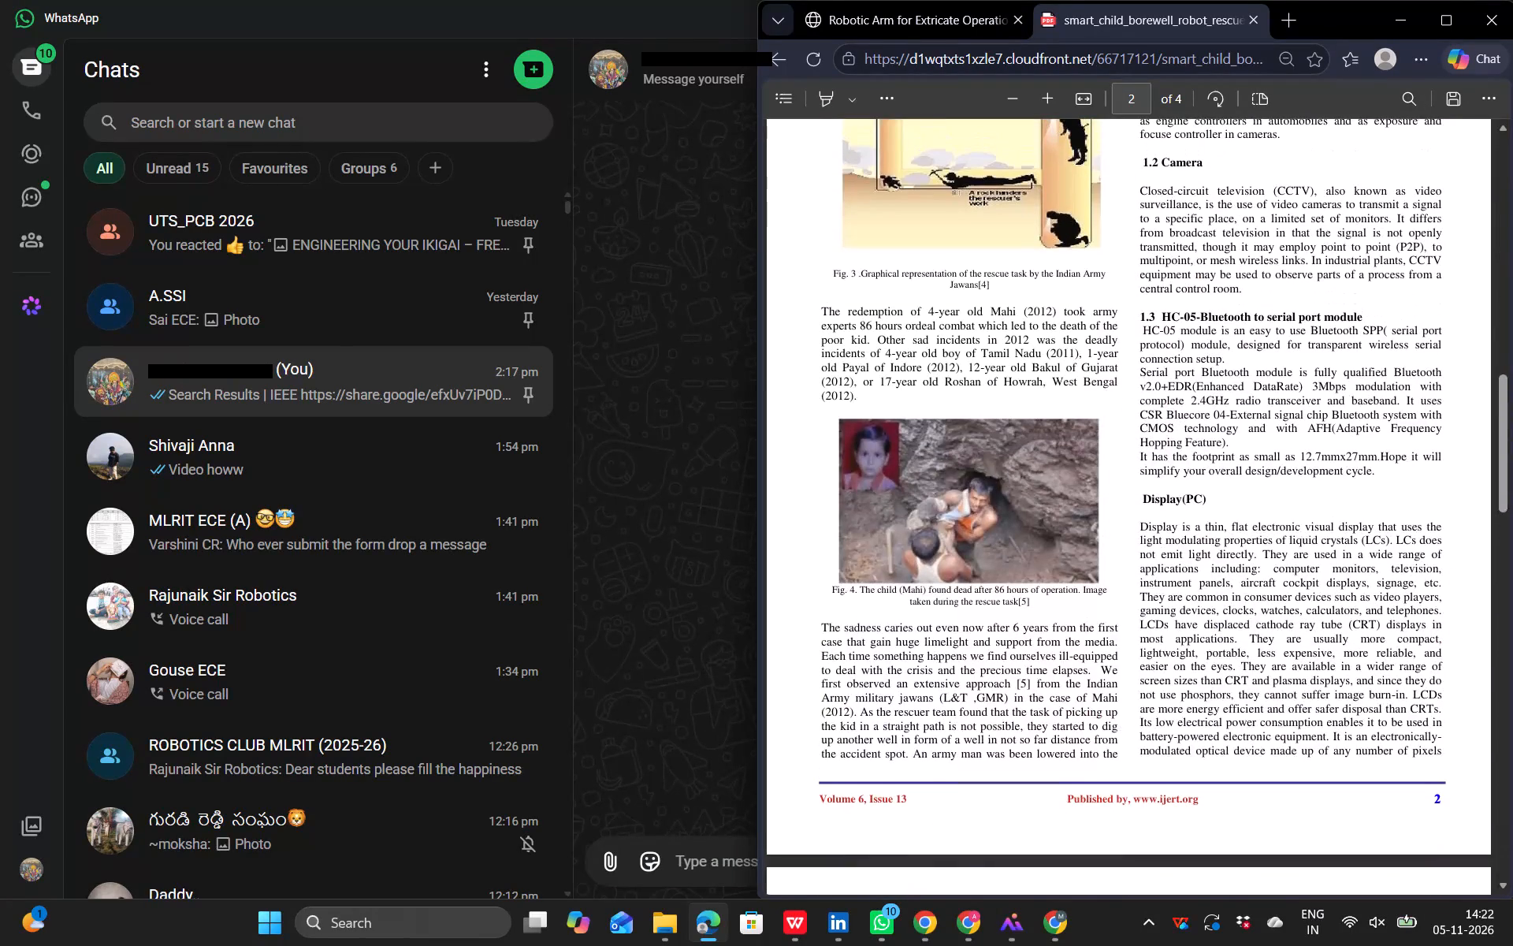
pyautogui.scroll(2, 1158, 412)
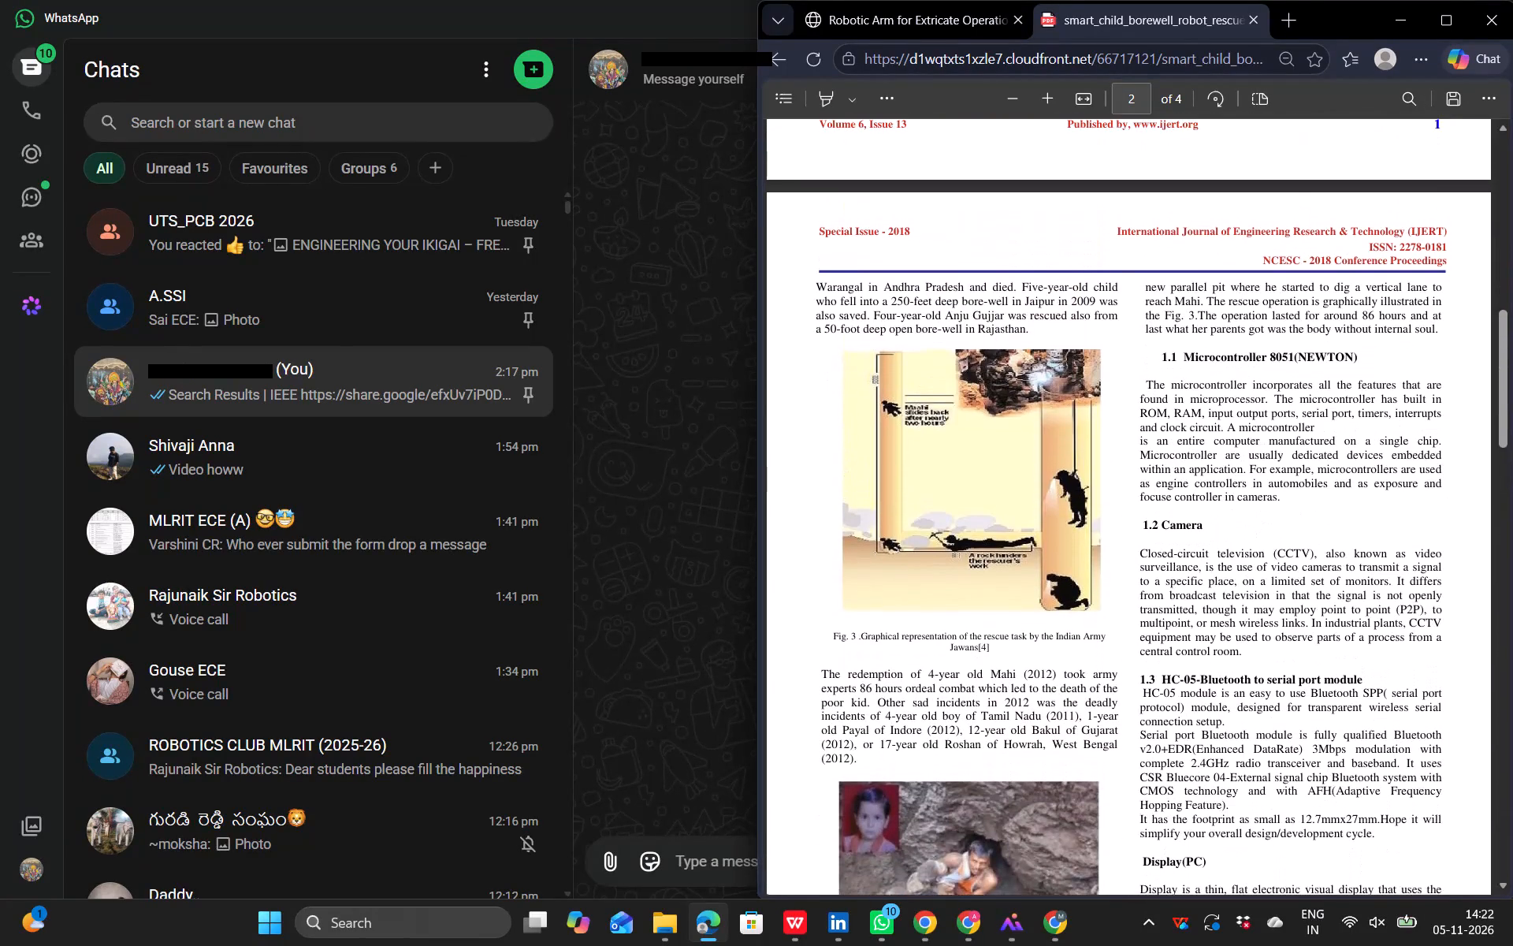
pyautogui.scroll(6, 1158, 412)
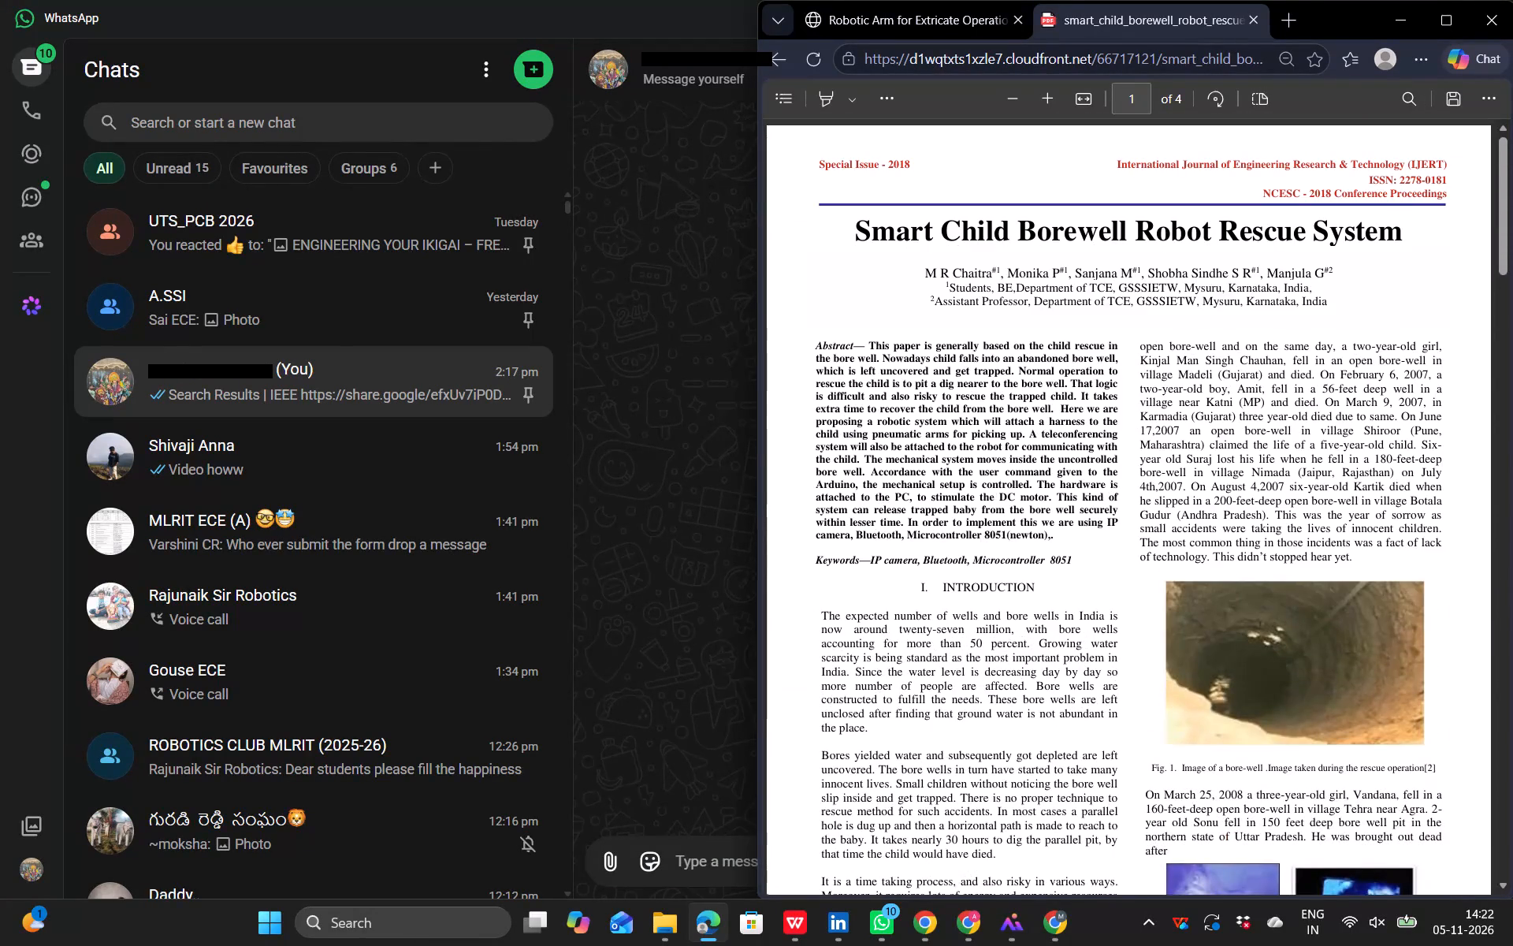
# Examine the rescue system paper from its introduction through the page 2 rescue illustrations and component descriptions.
pyautogui.scroll(-4, 1158, 412)
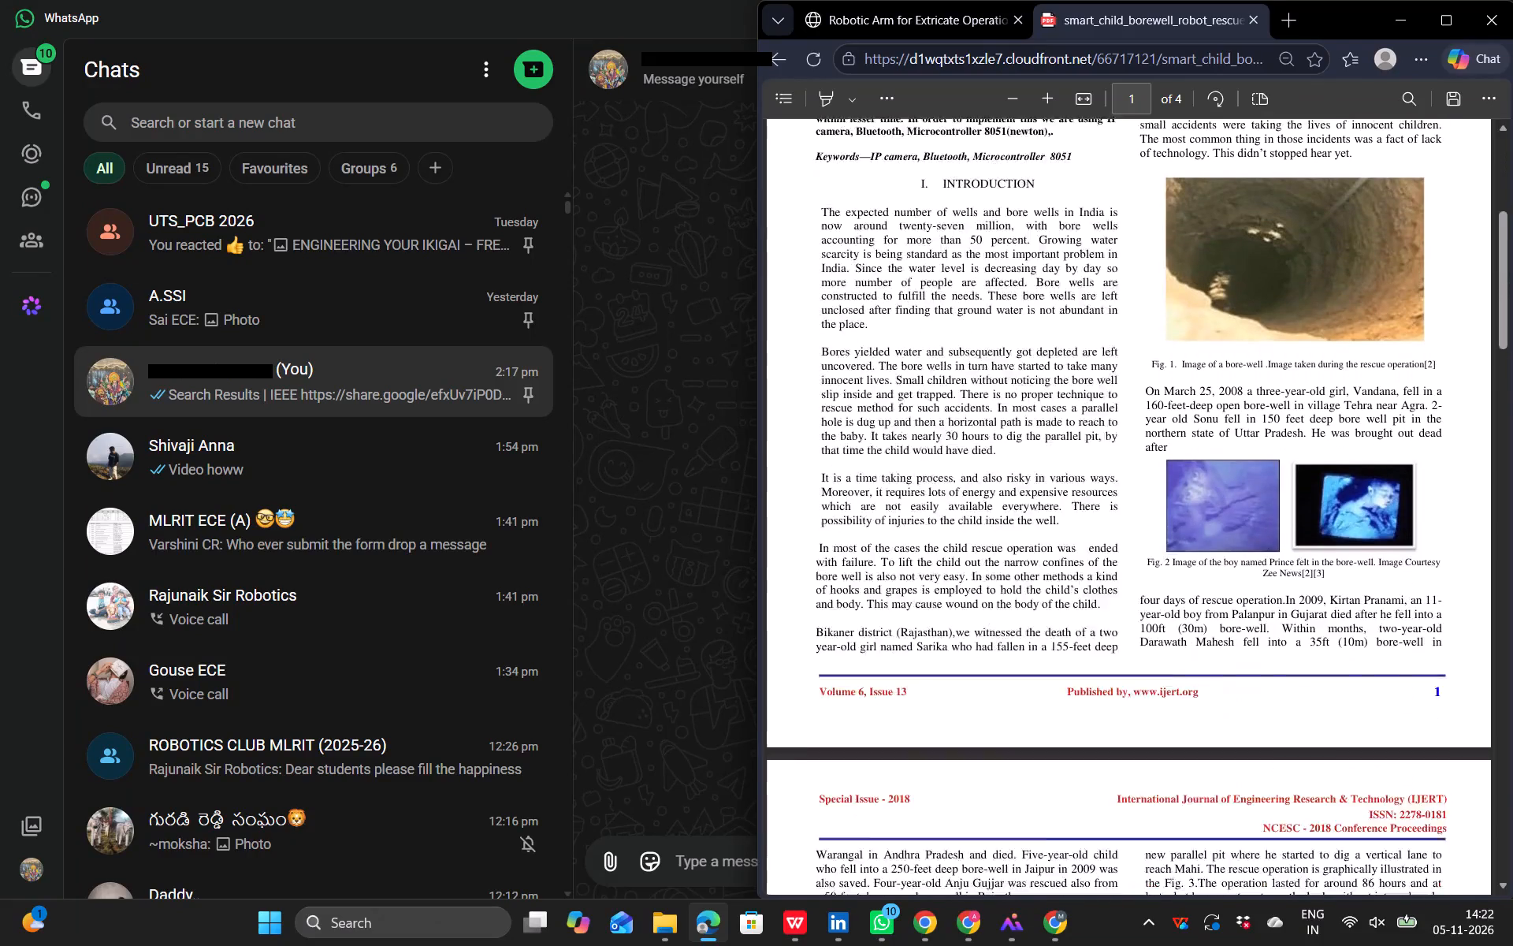
pyautogui.scroll(-5, 1158, 412)
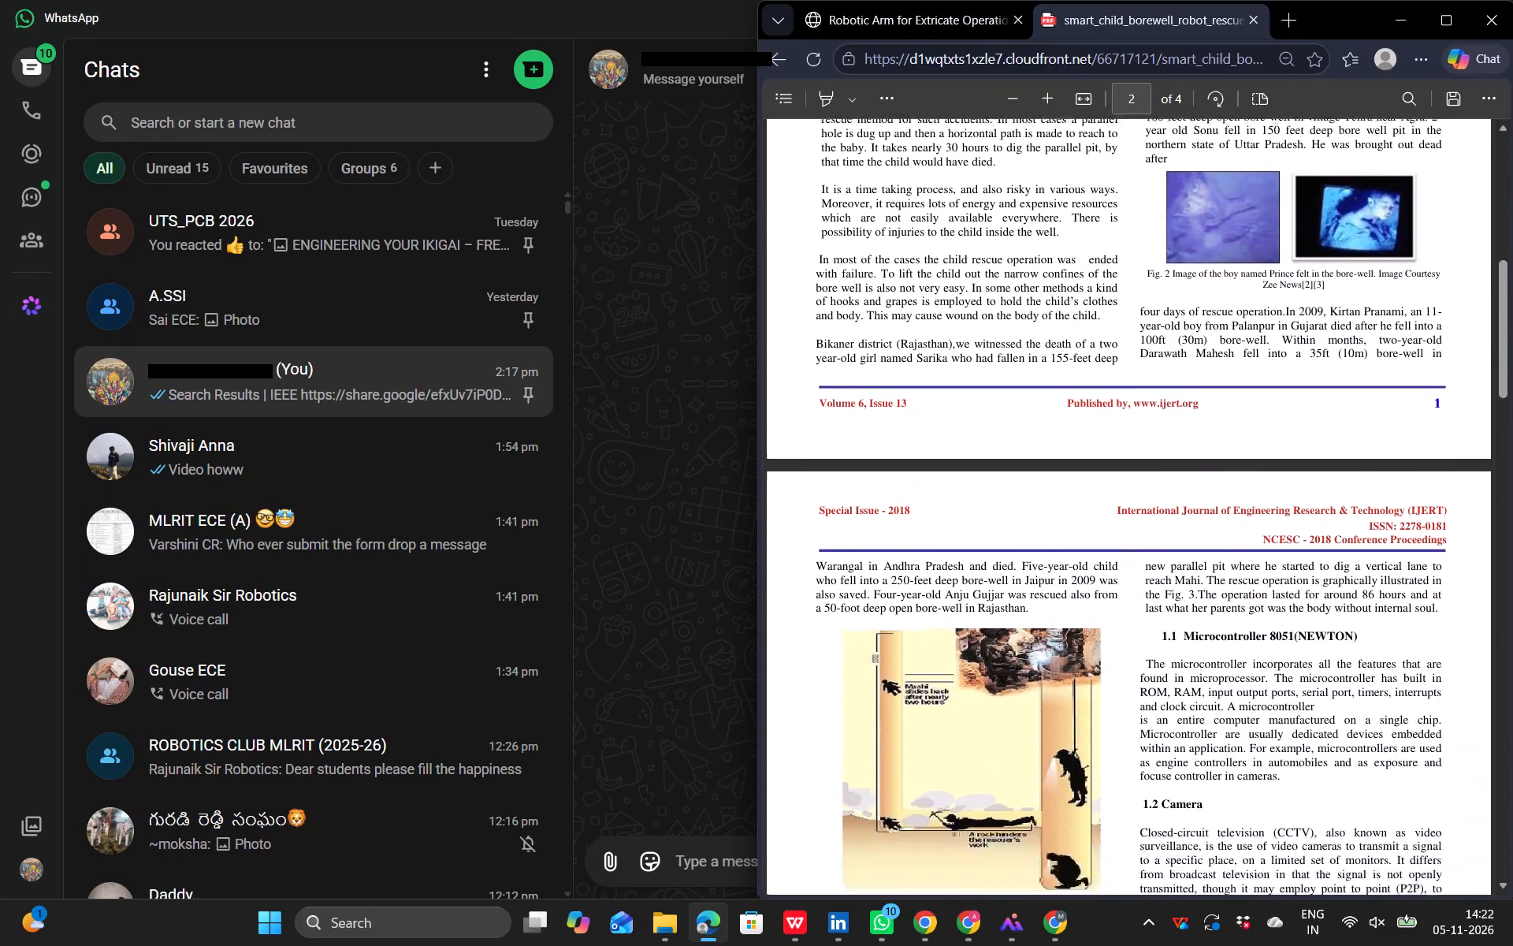
pyautogui.scroll(-3, 1158, 412)
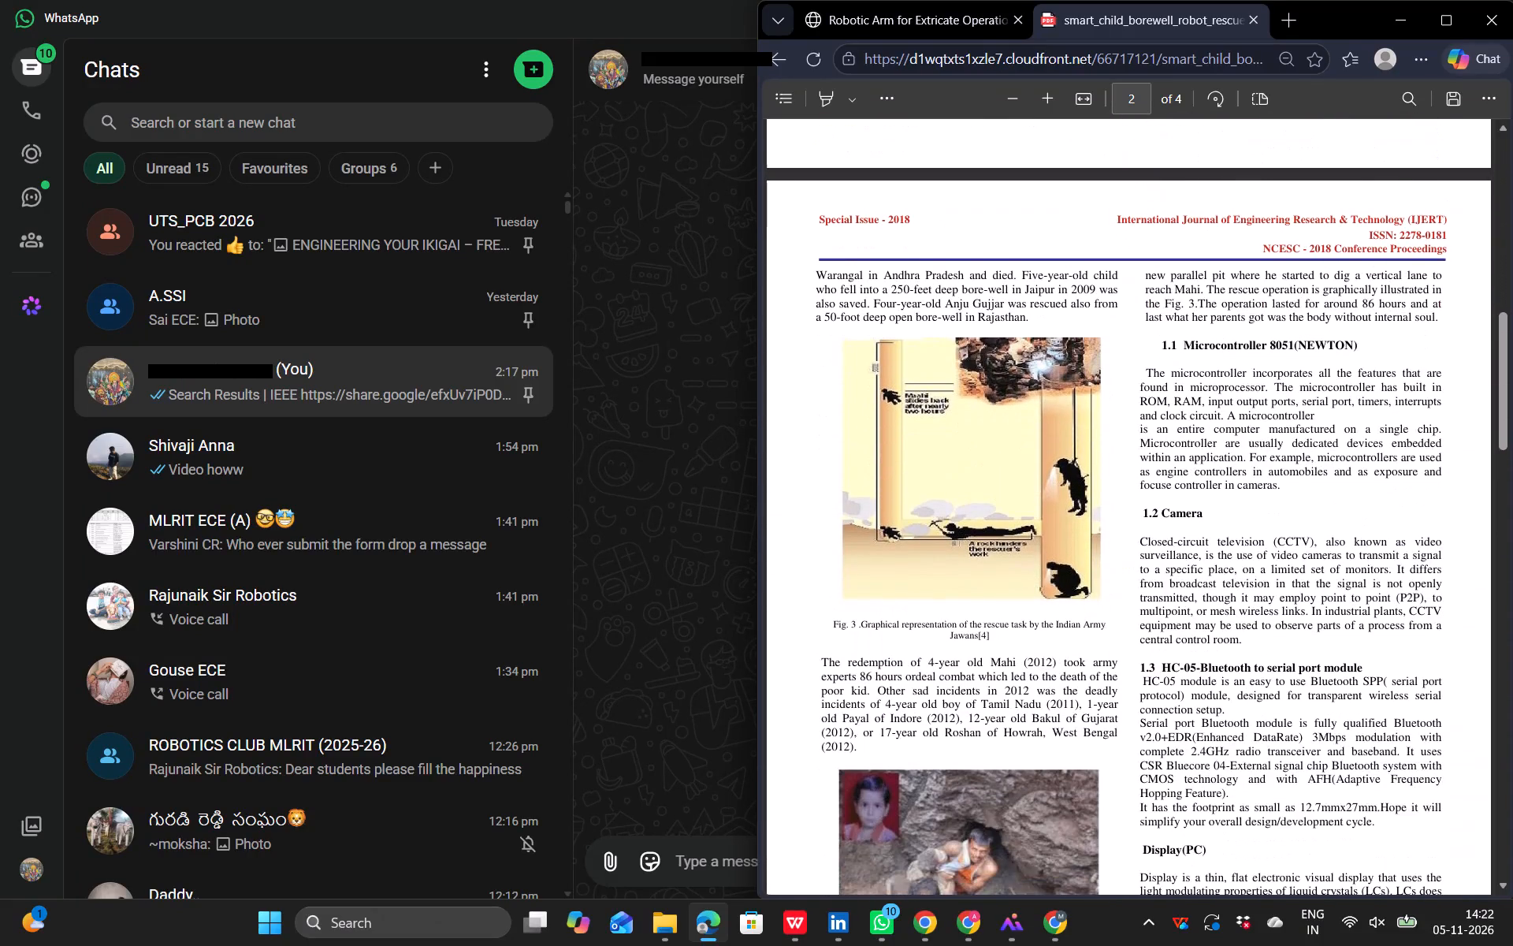
pyautogui.scroll(-2, 1158, 412)
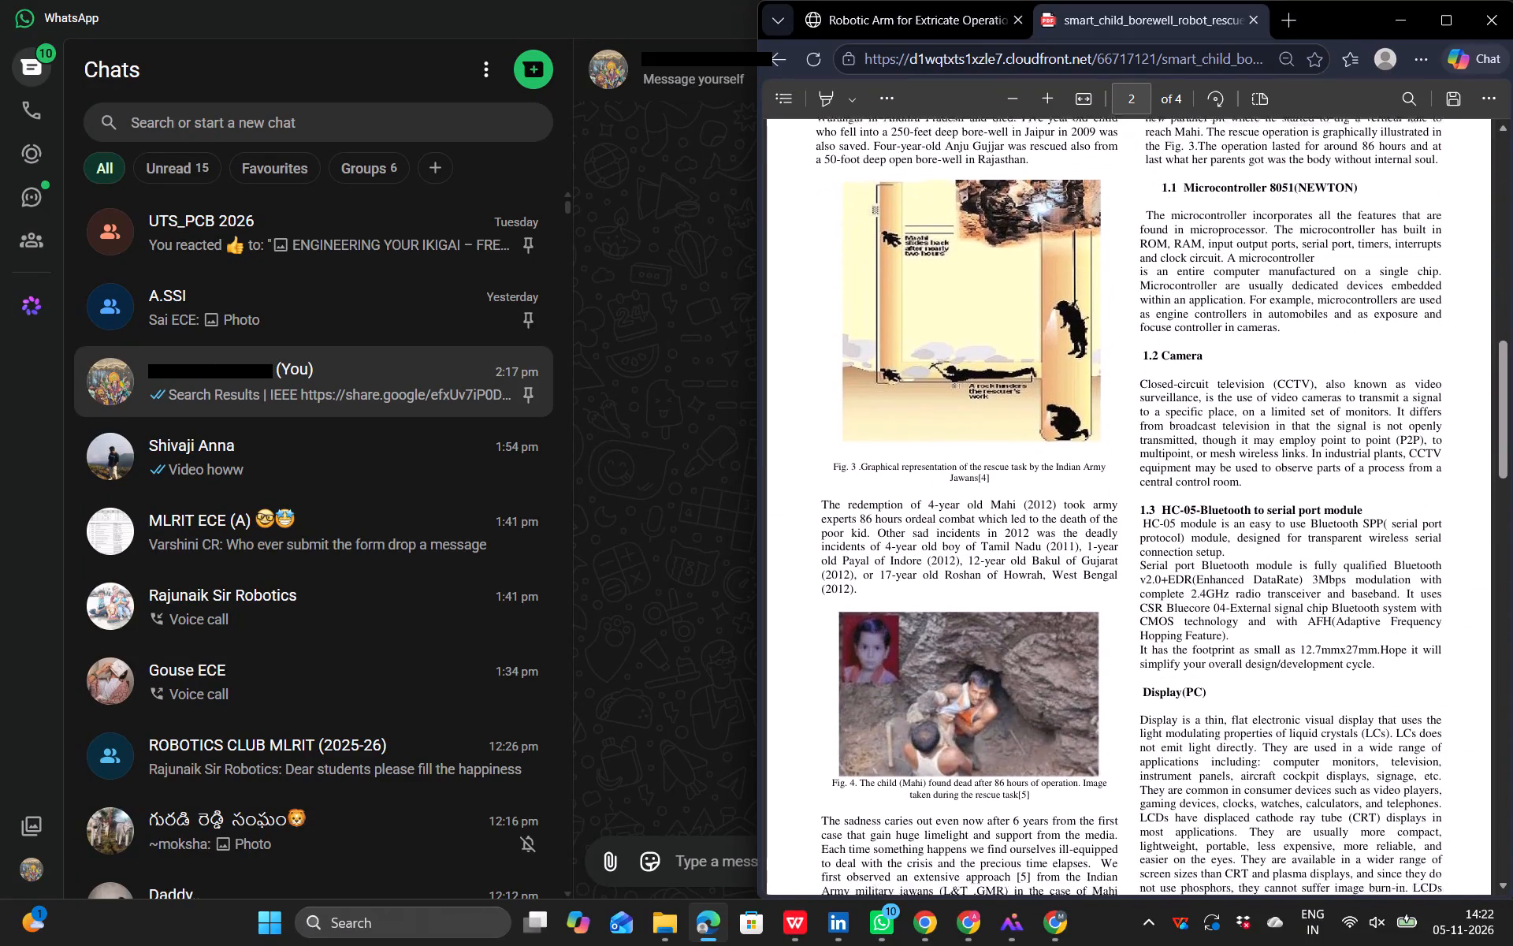
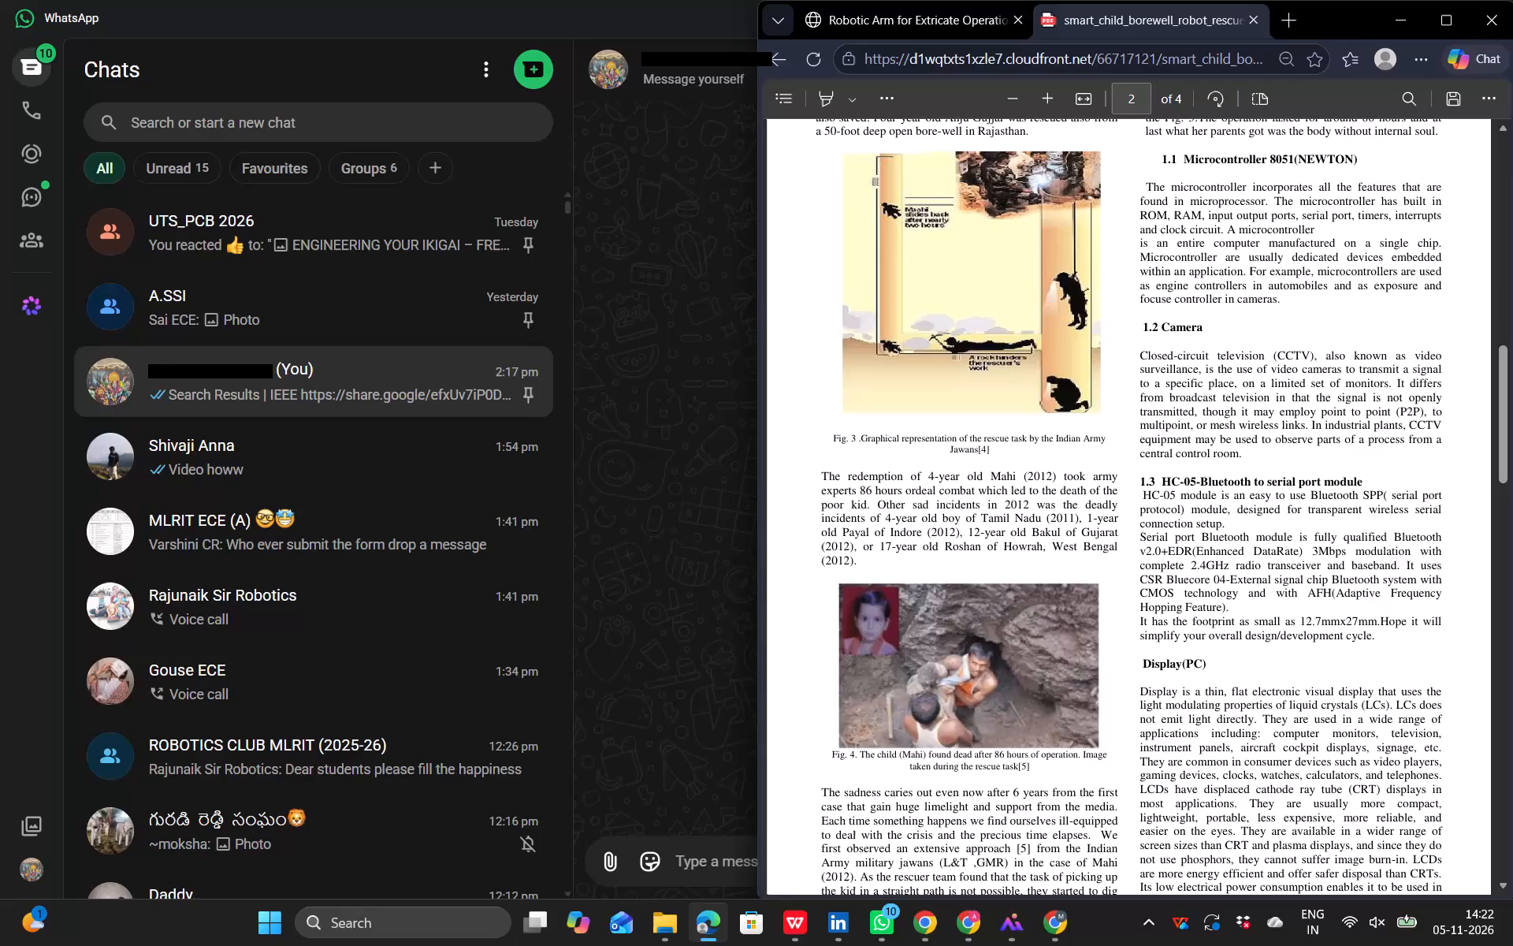
# Examine the rescue system paper from the rest of page 2 through the page 3 flow chart, methodology, conclusion and reference list.
pyautogui.scroll(-1, 1158, 412)
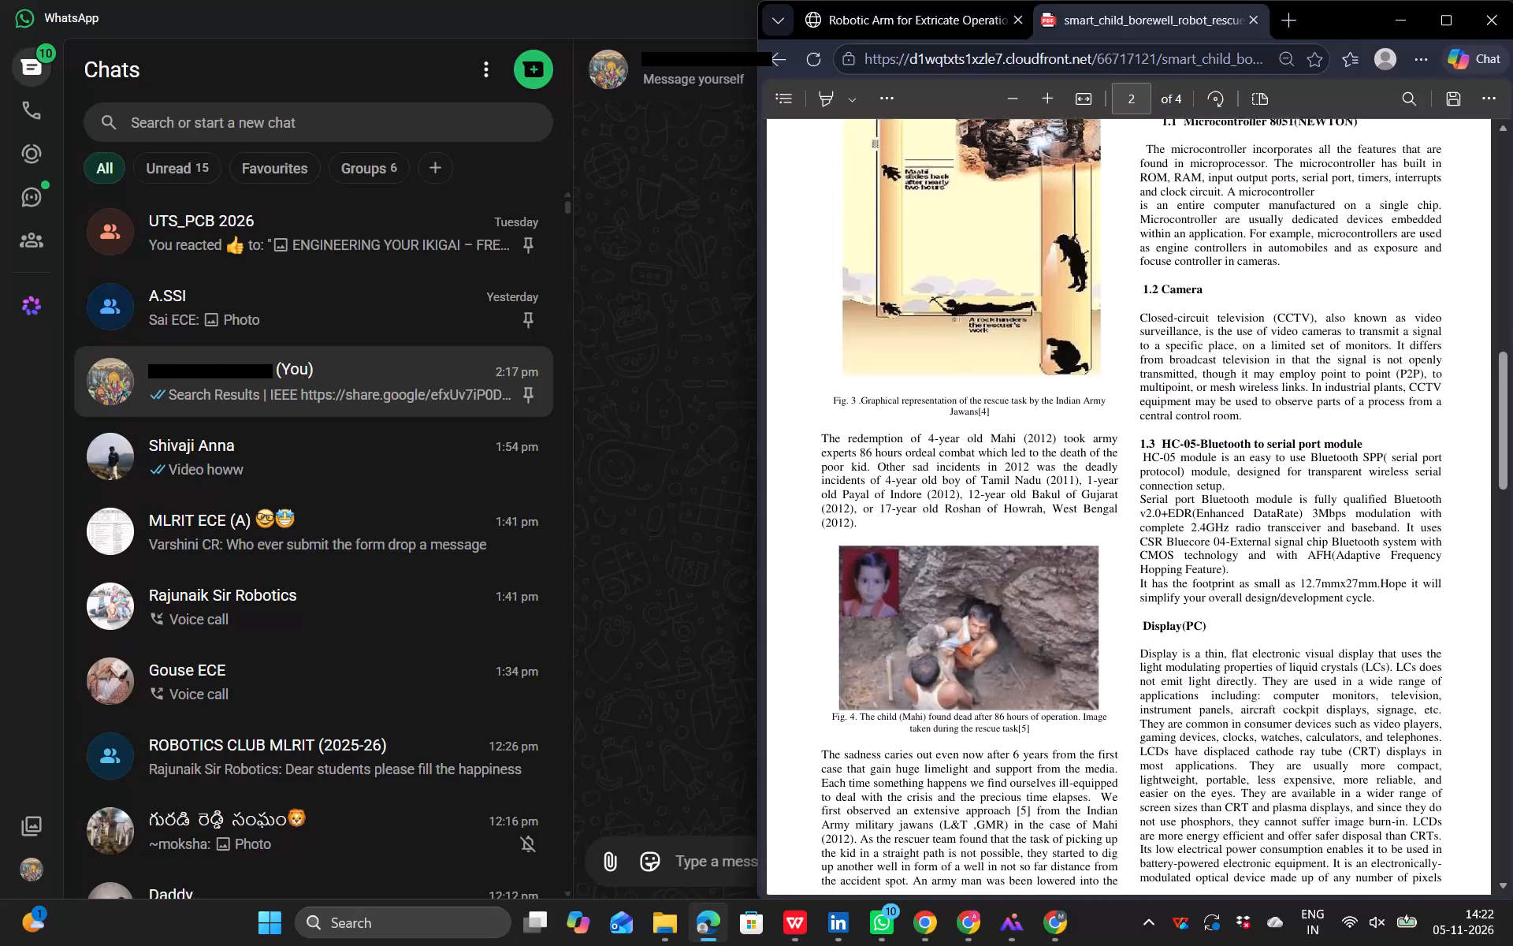
pyautogui.scroll(-5, 1158, 412)
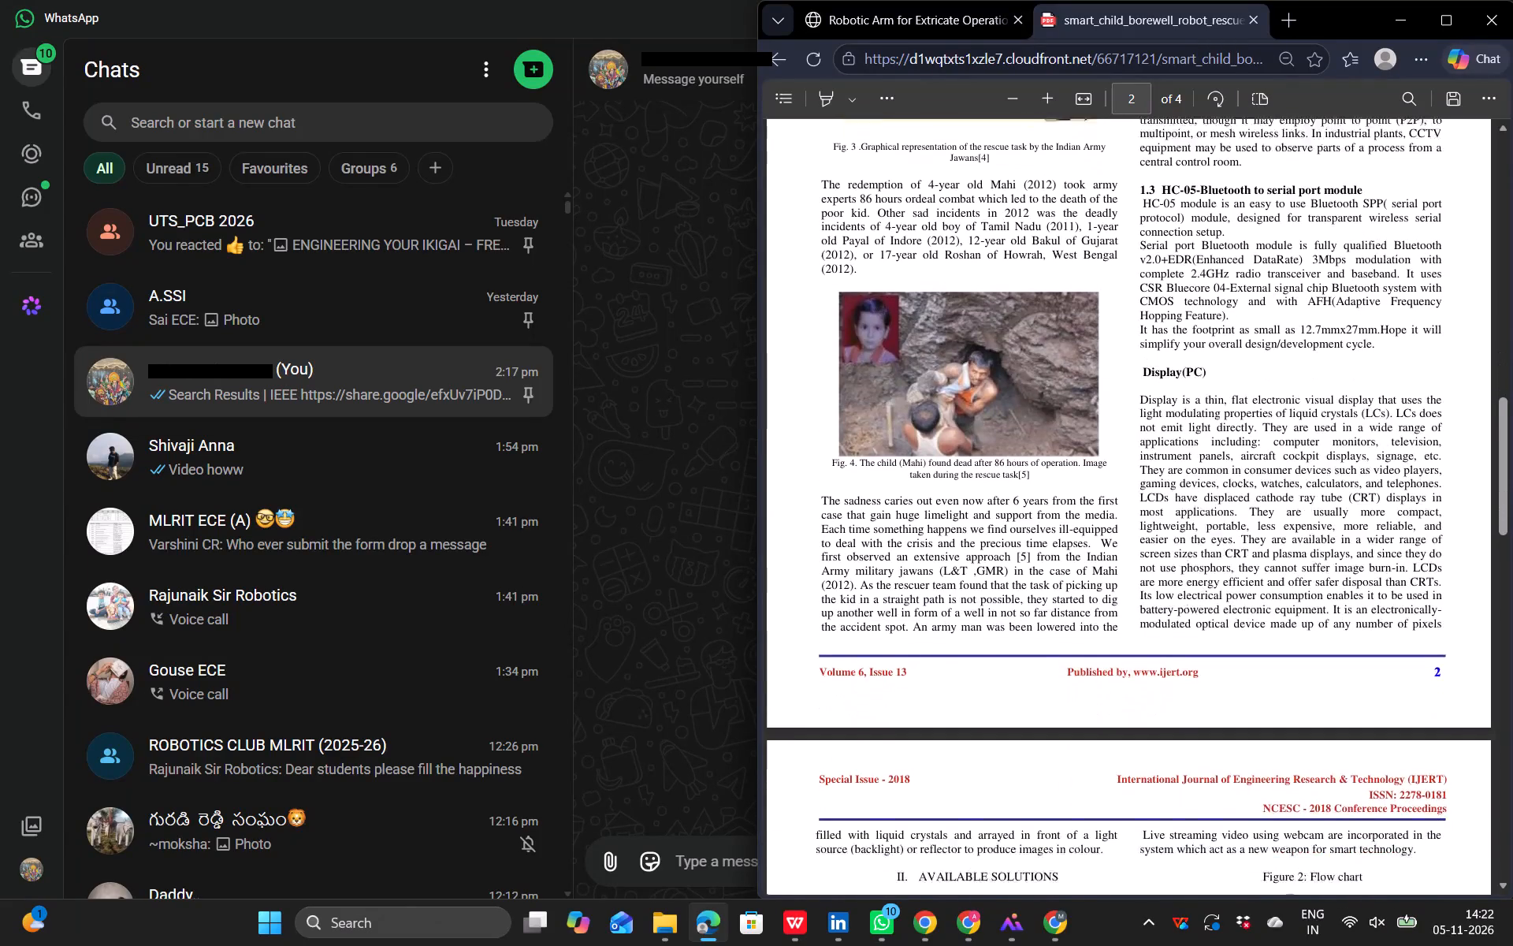
pyautogui.scroll(-2, 1158, 412)
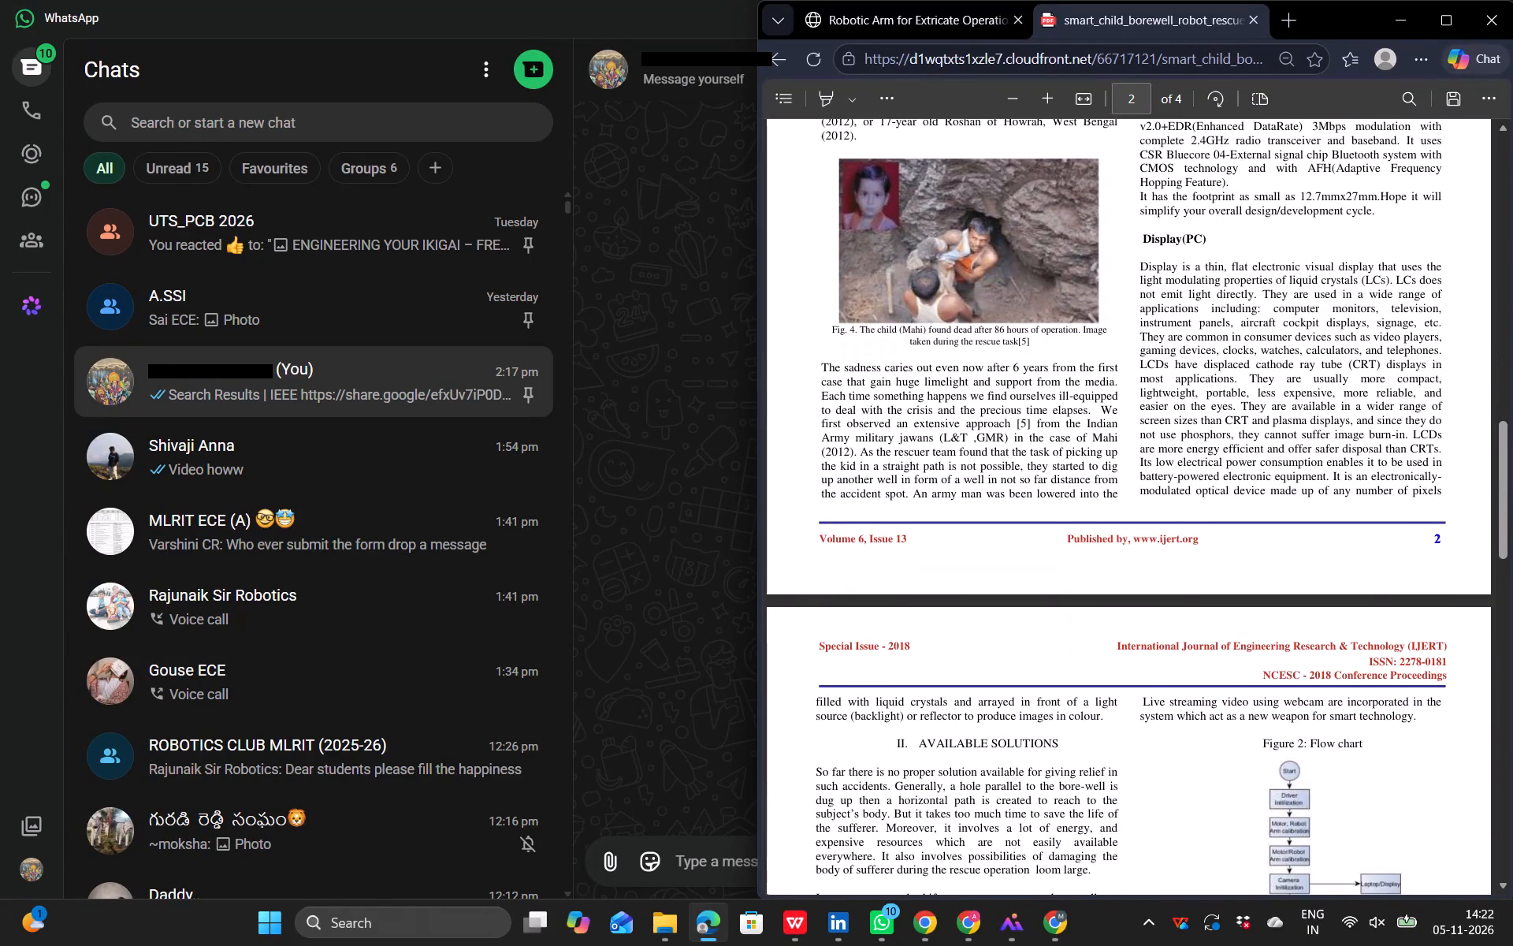
pyautogui.scroll(-3, 1158, 412)
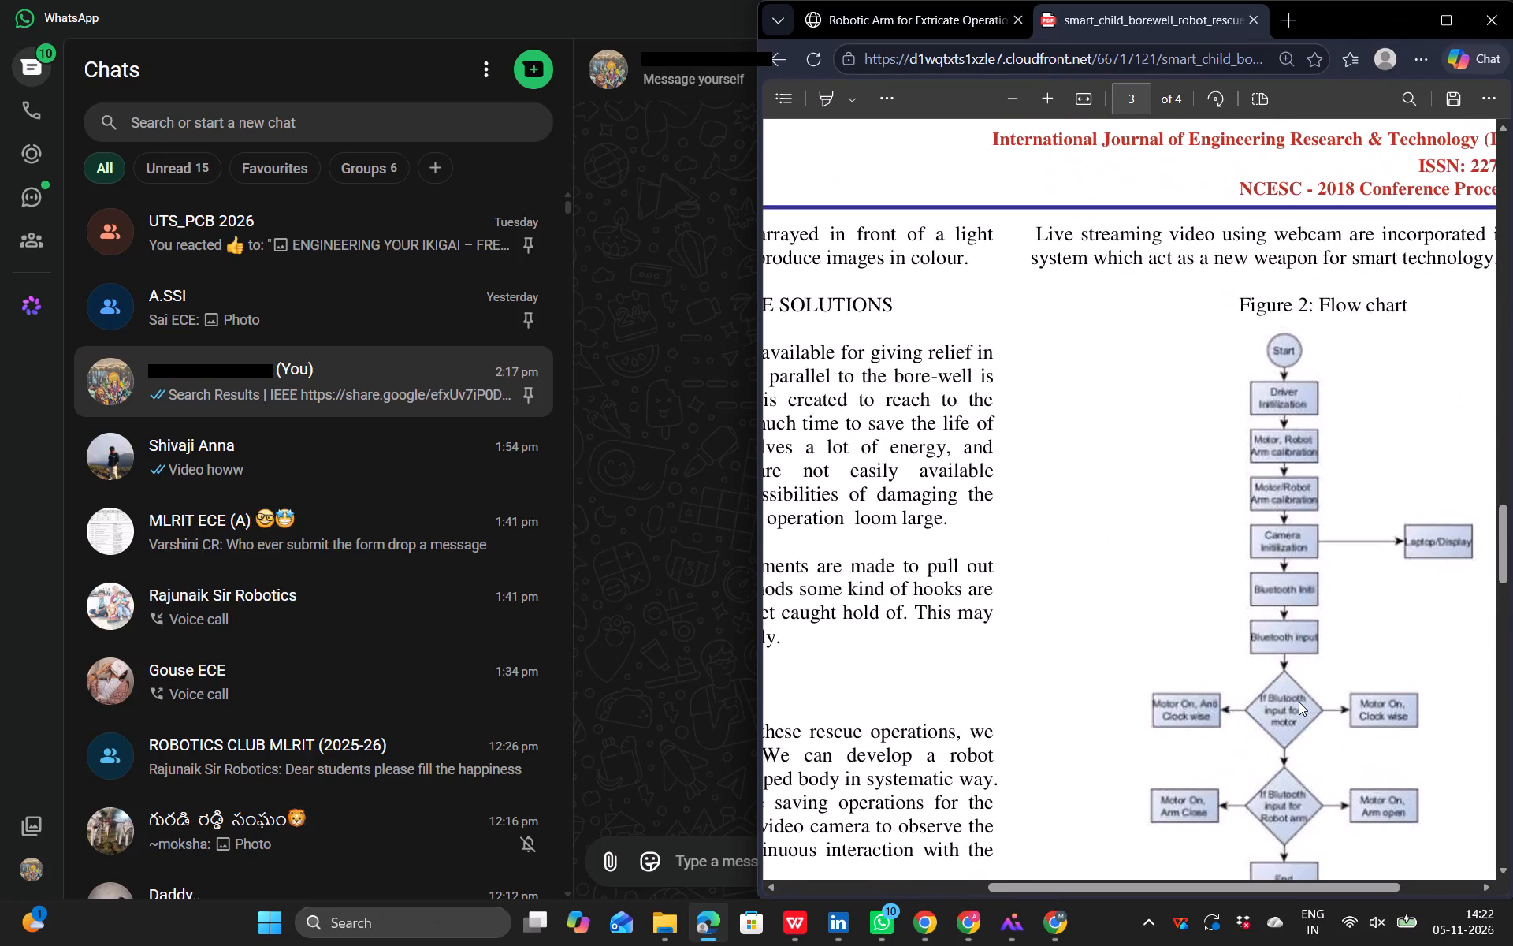
pyautogui.click(1299, 702)
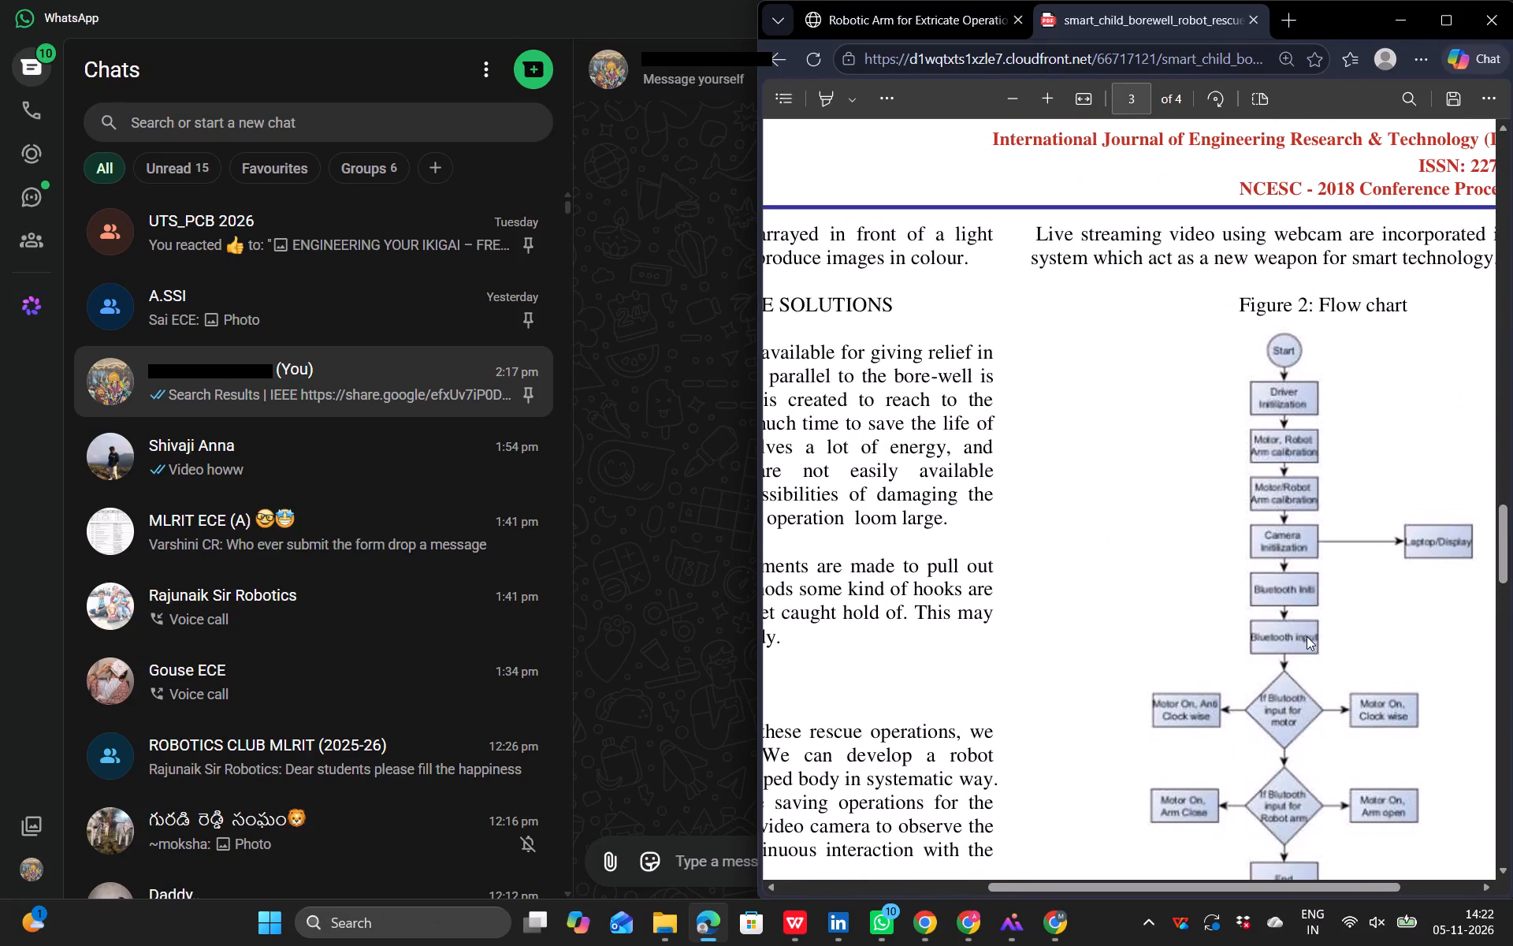
pyautogui.click(1307, 636)
pyautogui.click(1265, 479)
pyautogui.click(1277, 404)
pyautogui.tripleClick(1310, 396)
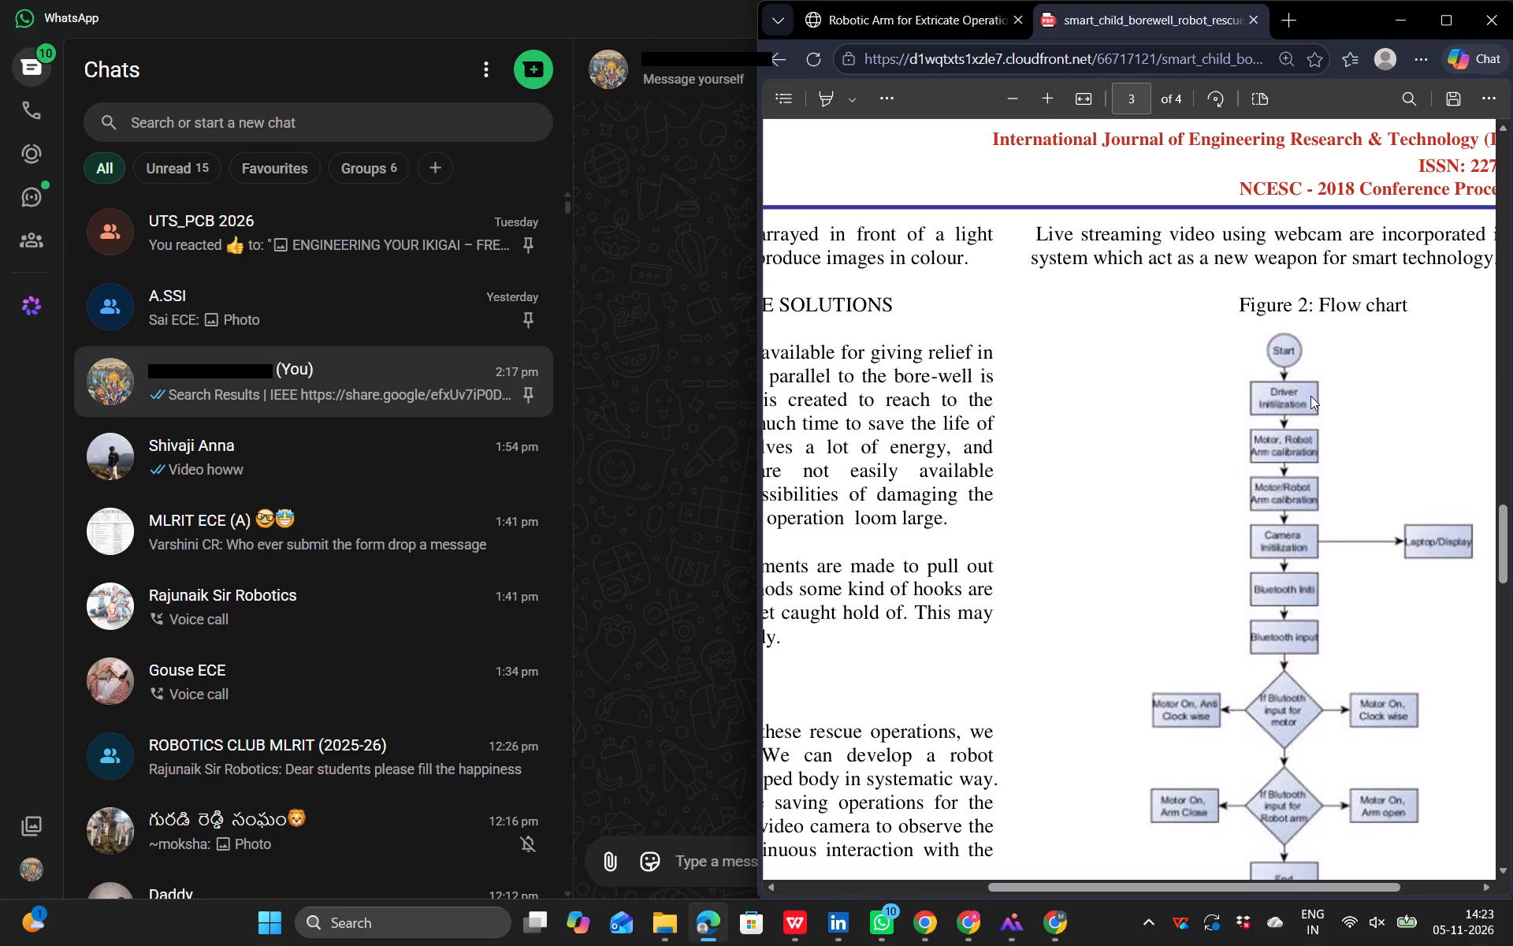
pyautogui.click(1310, 396)
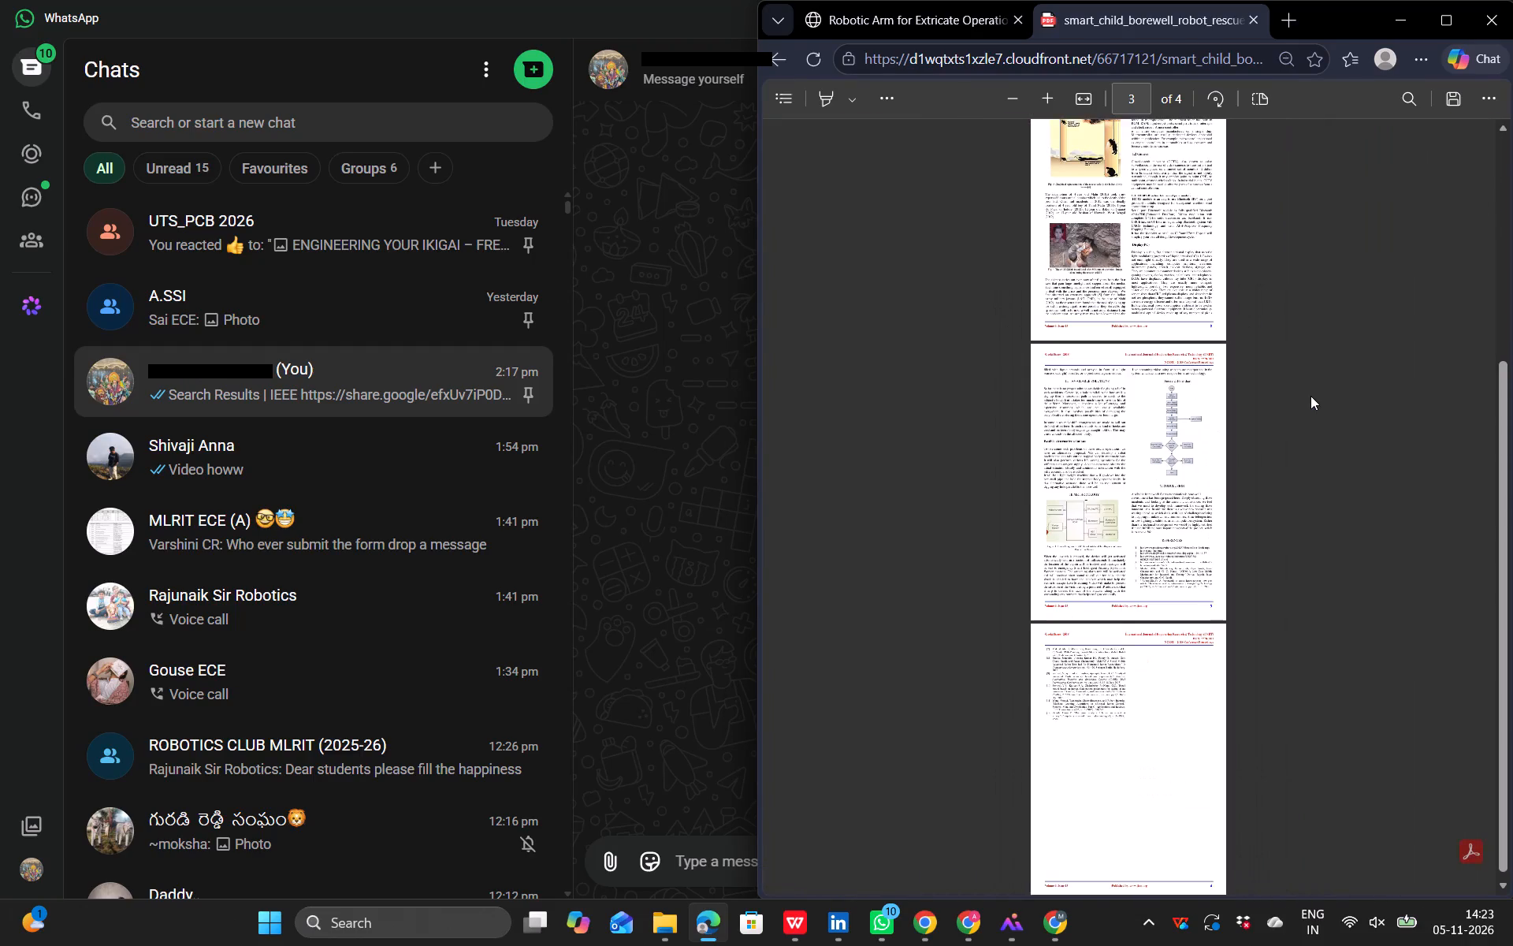
pyautogui.scroll(-2, 1310, 396)
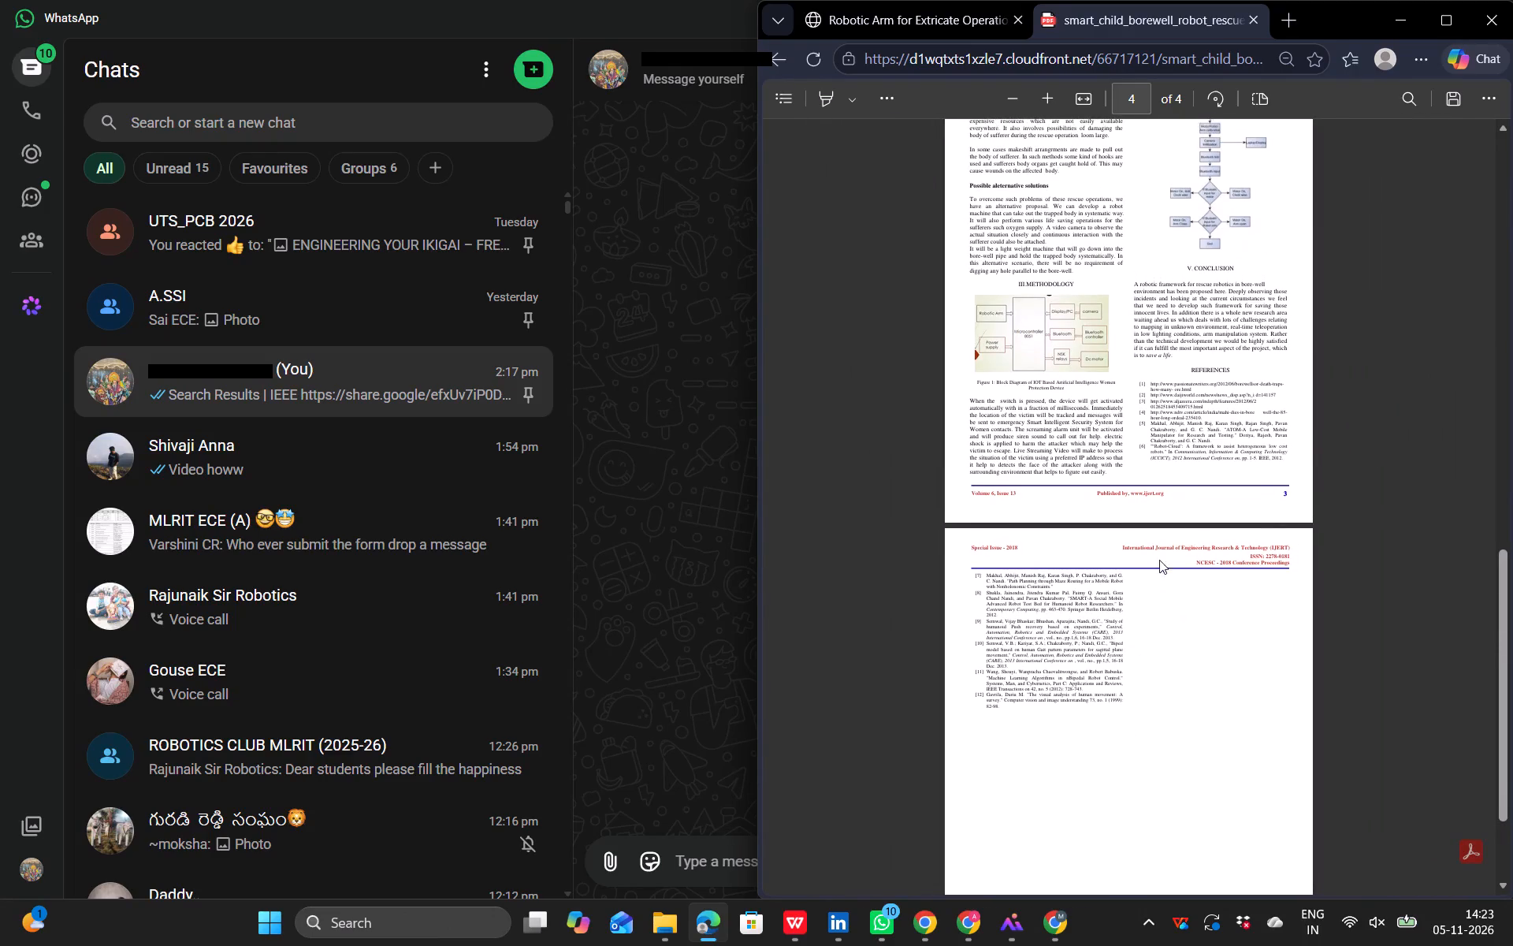
pyautogui.scroll(1, 1179, 480)
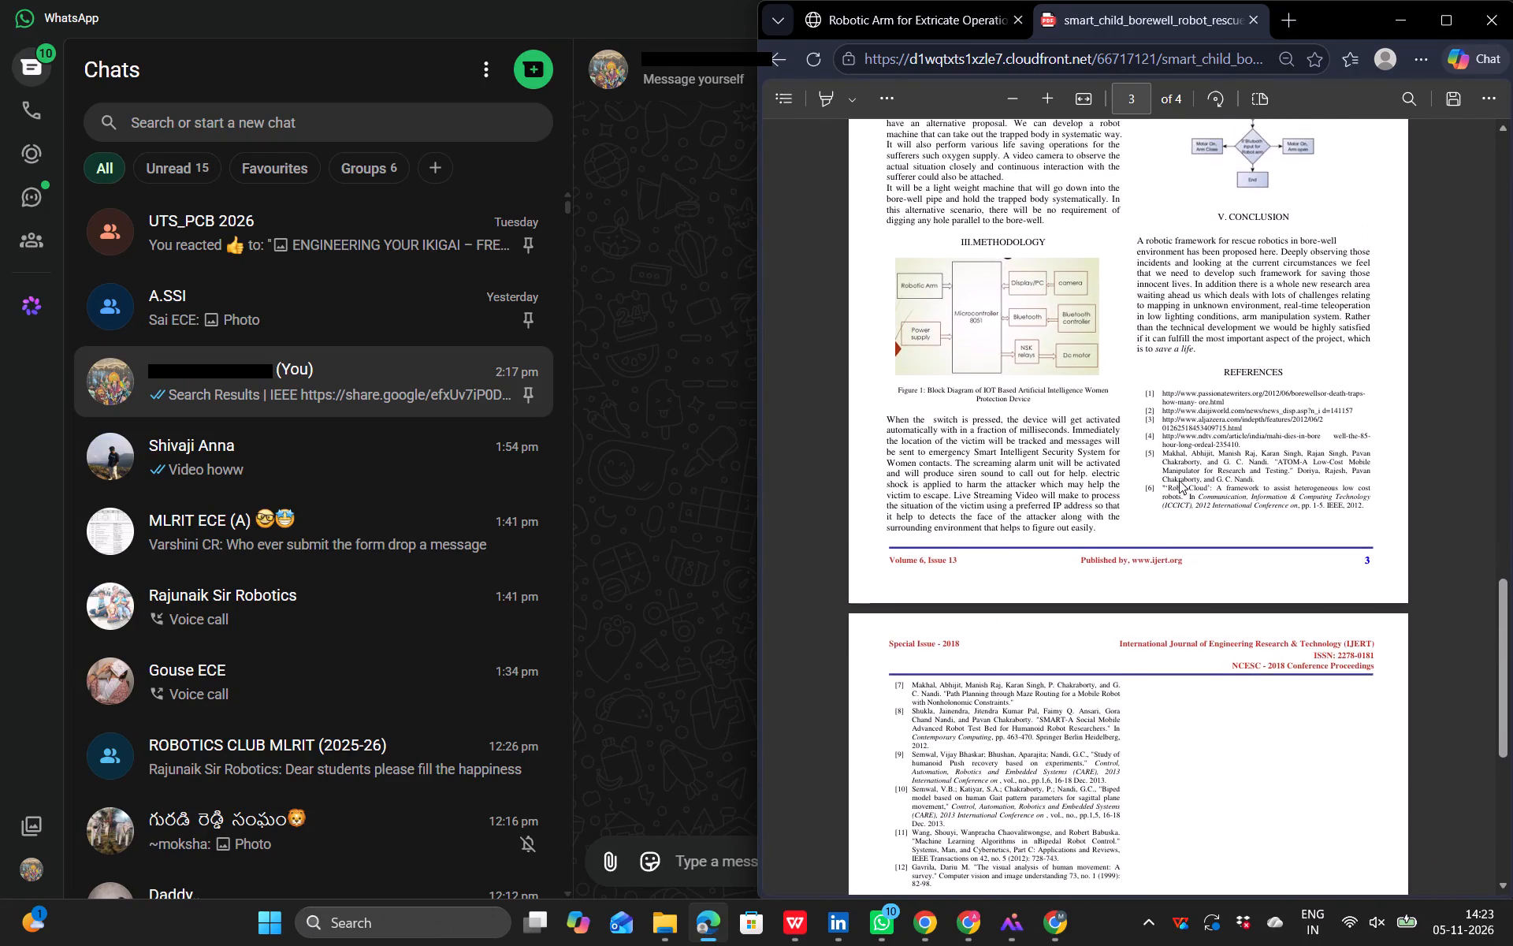
pyautogui.hscroll(-1, 1179, 480)
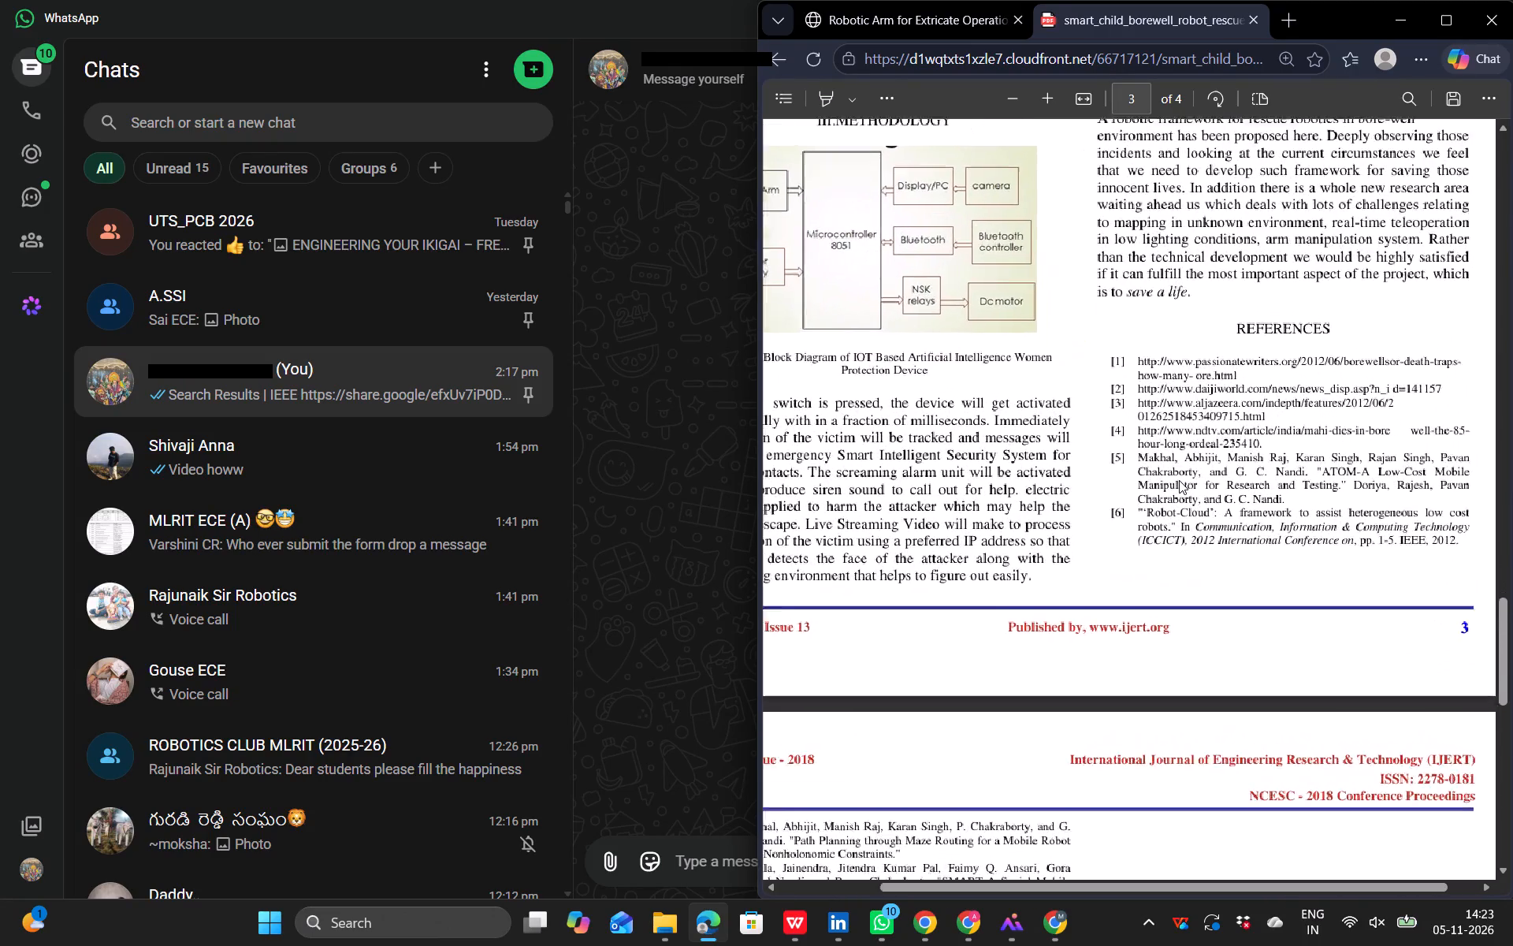
pyautogui.hscroll(-1, 1179, 480)
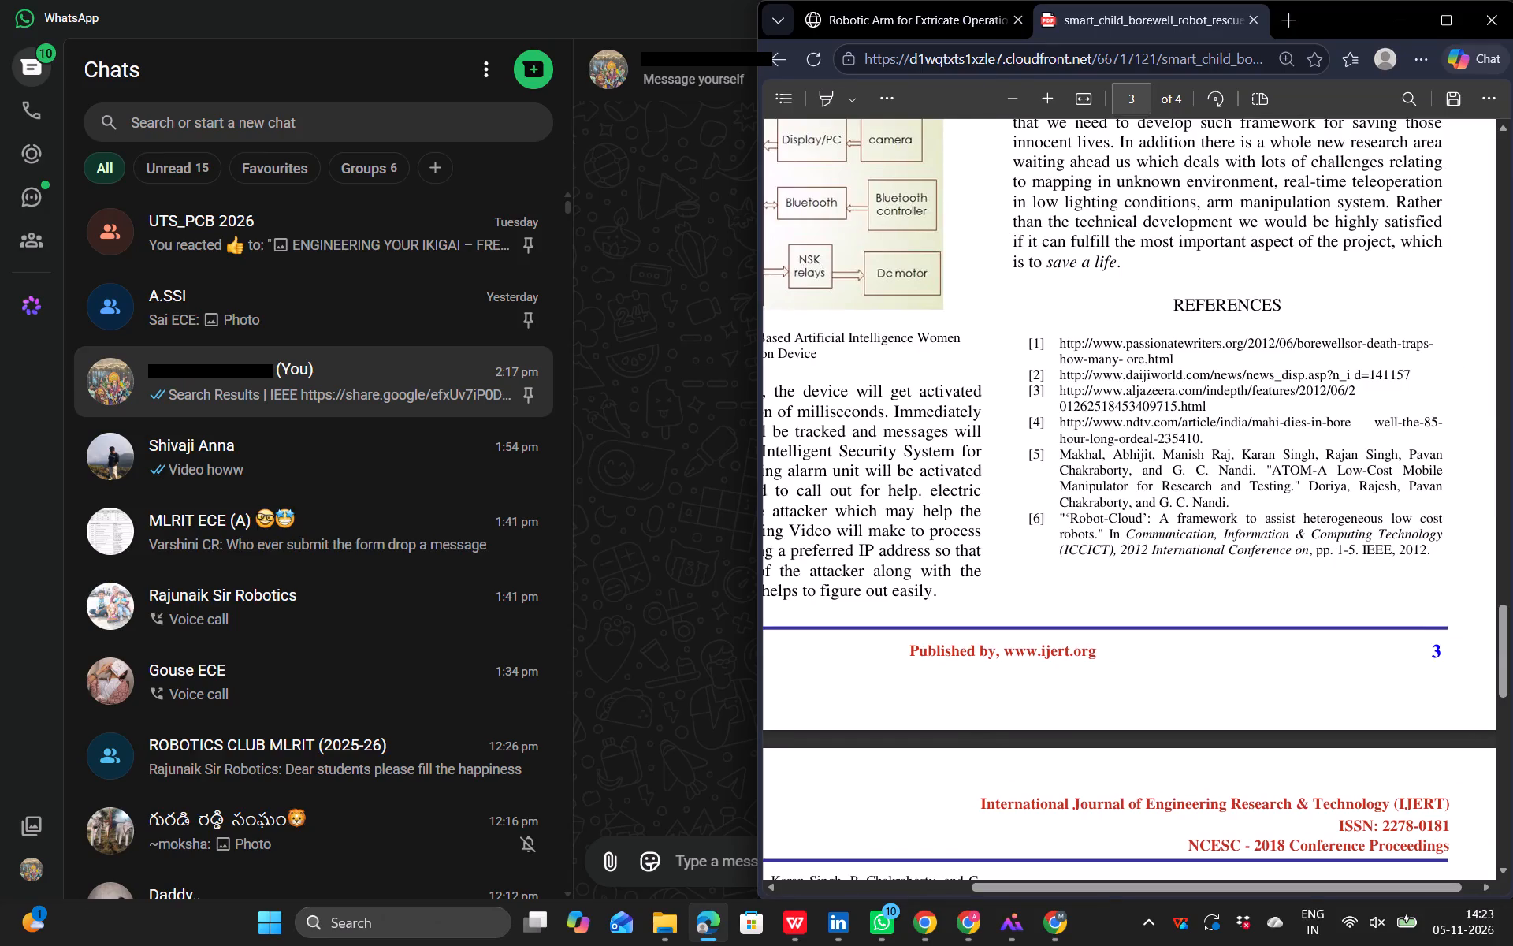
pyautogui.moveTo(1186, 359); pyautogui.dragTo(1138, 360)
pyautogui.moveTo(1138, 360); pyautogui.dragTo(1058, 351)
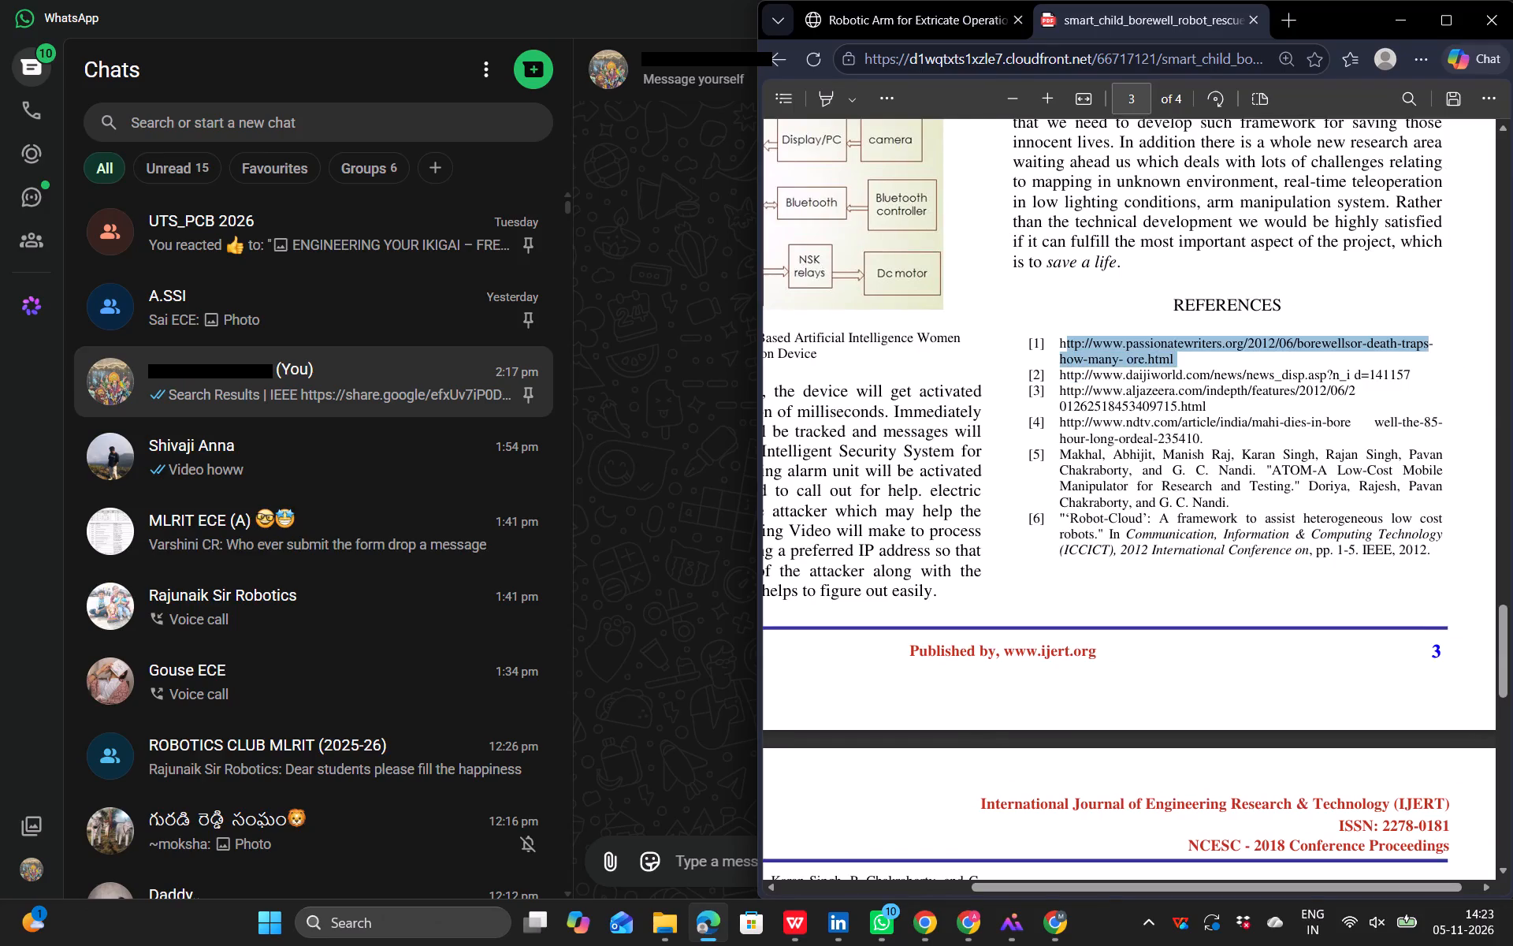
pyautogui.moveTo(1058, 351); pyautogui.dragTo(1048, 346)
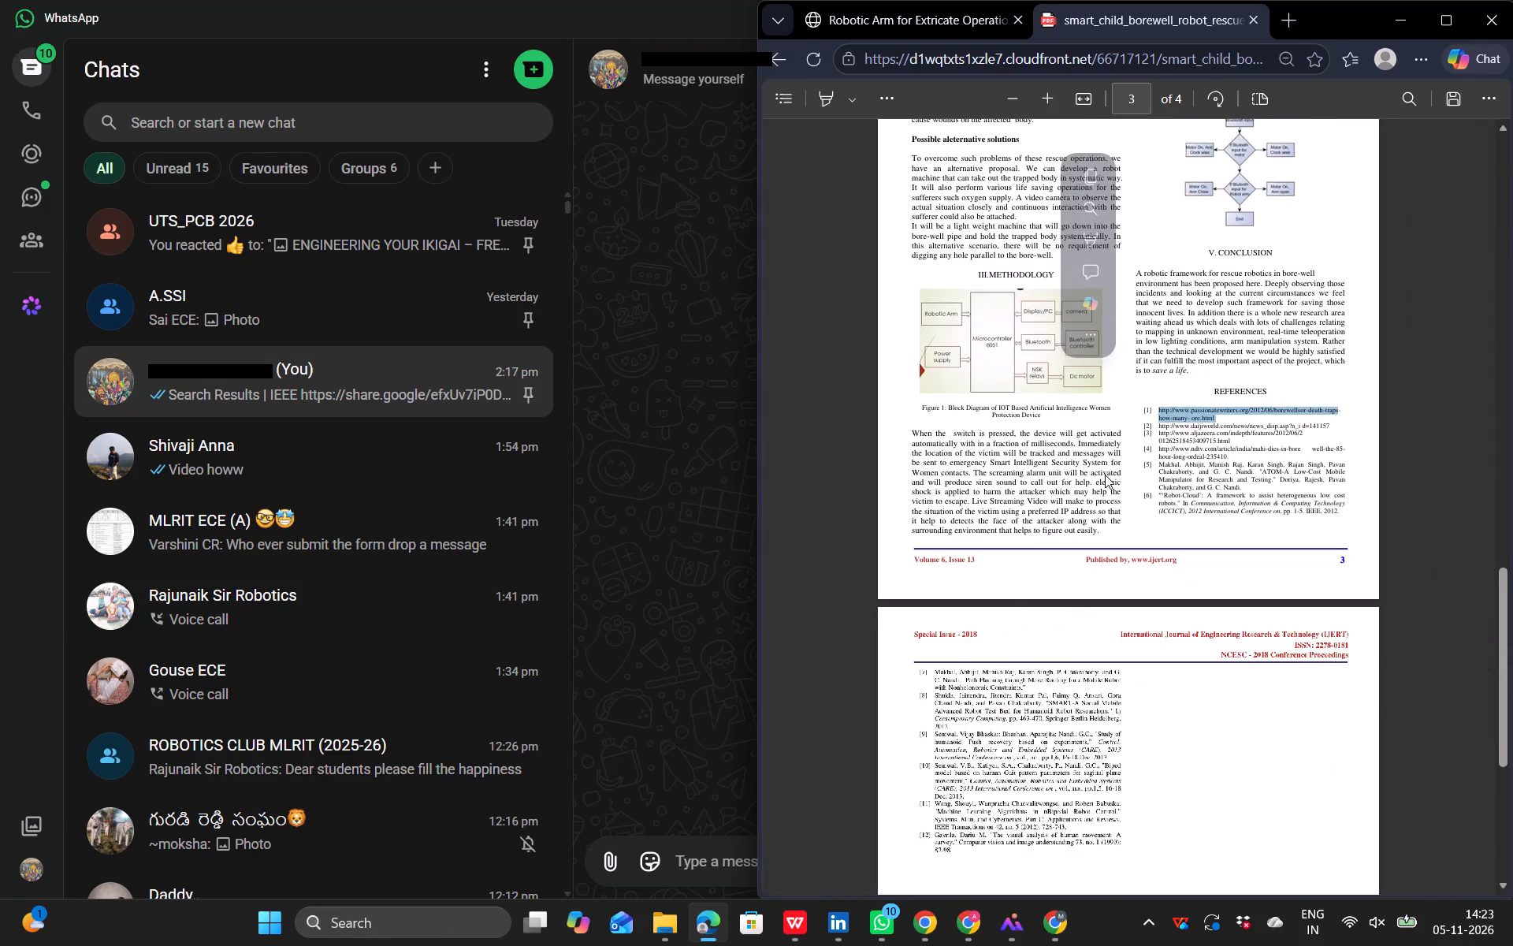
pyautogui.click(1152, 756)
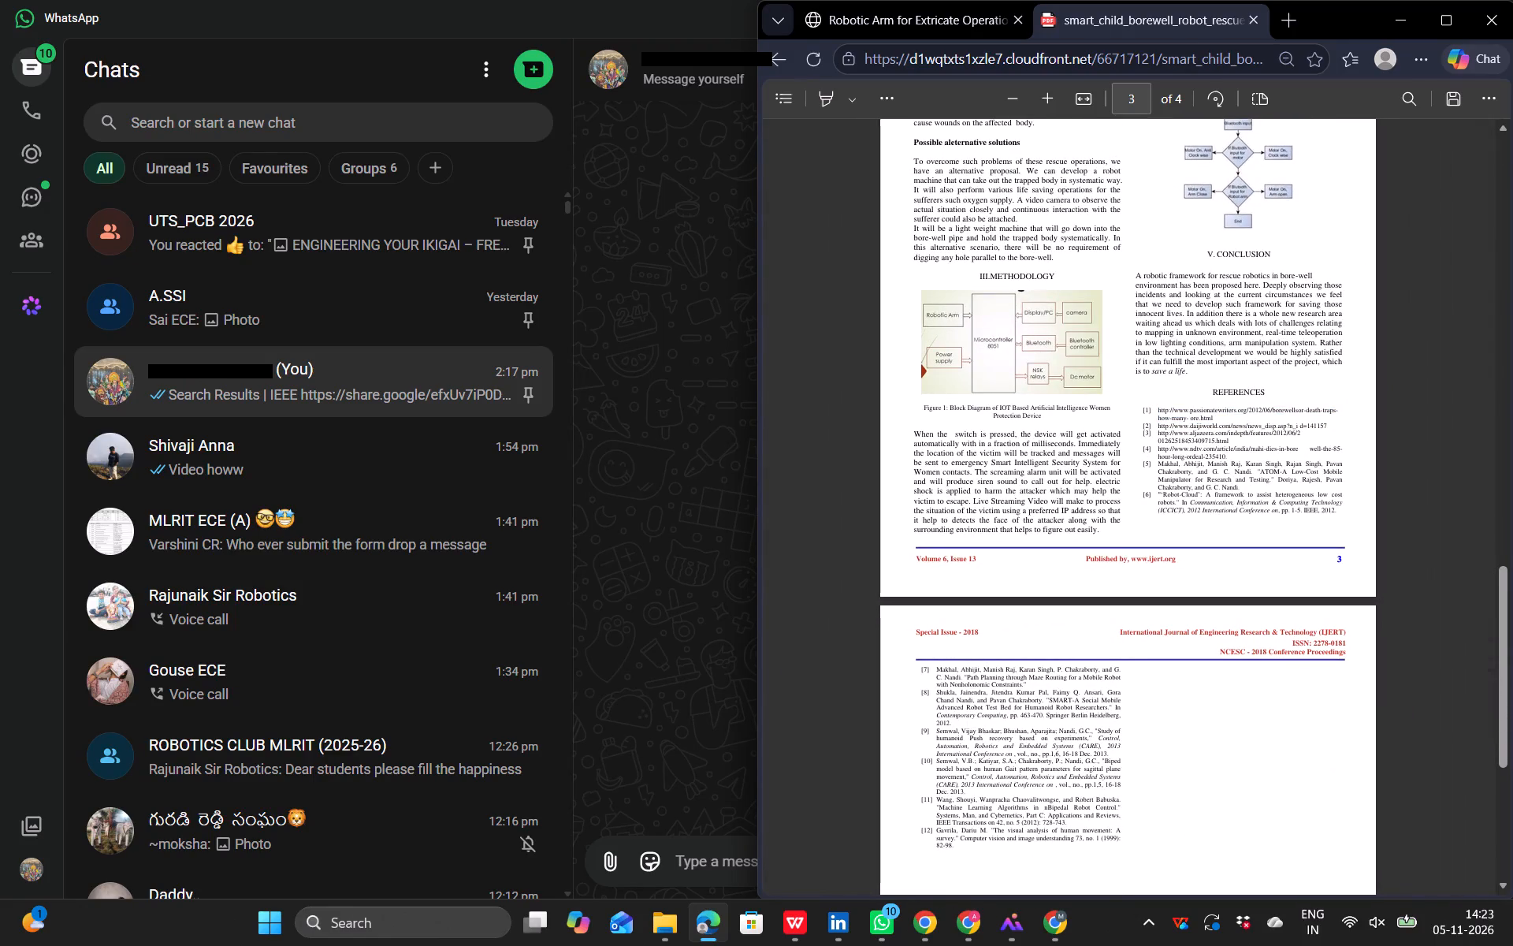
pyautogui.moveTo(957, 841); pyautogui.dragTo(1217, 496)
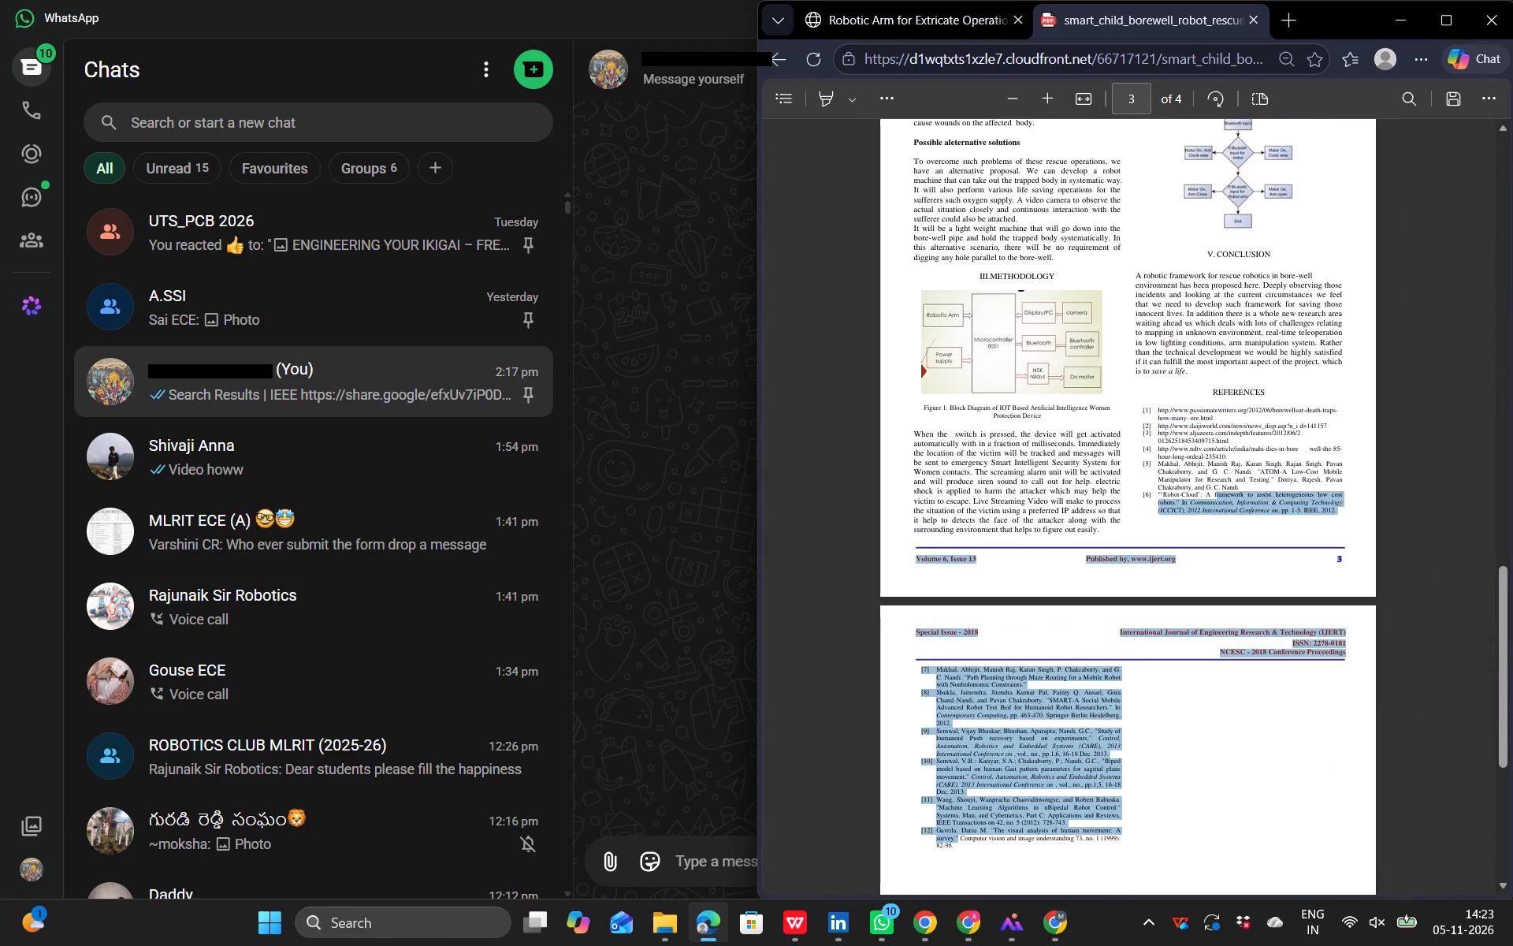
pyautogui.moveTo(1217, 496); pyautogui.dragTo(931, 665)
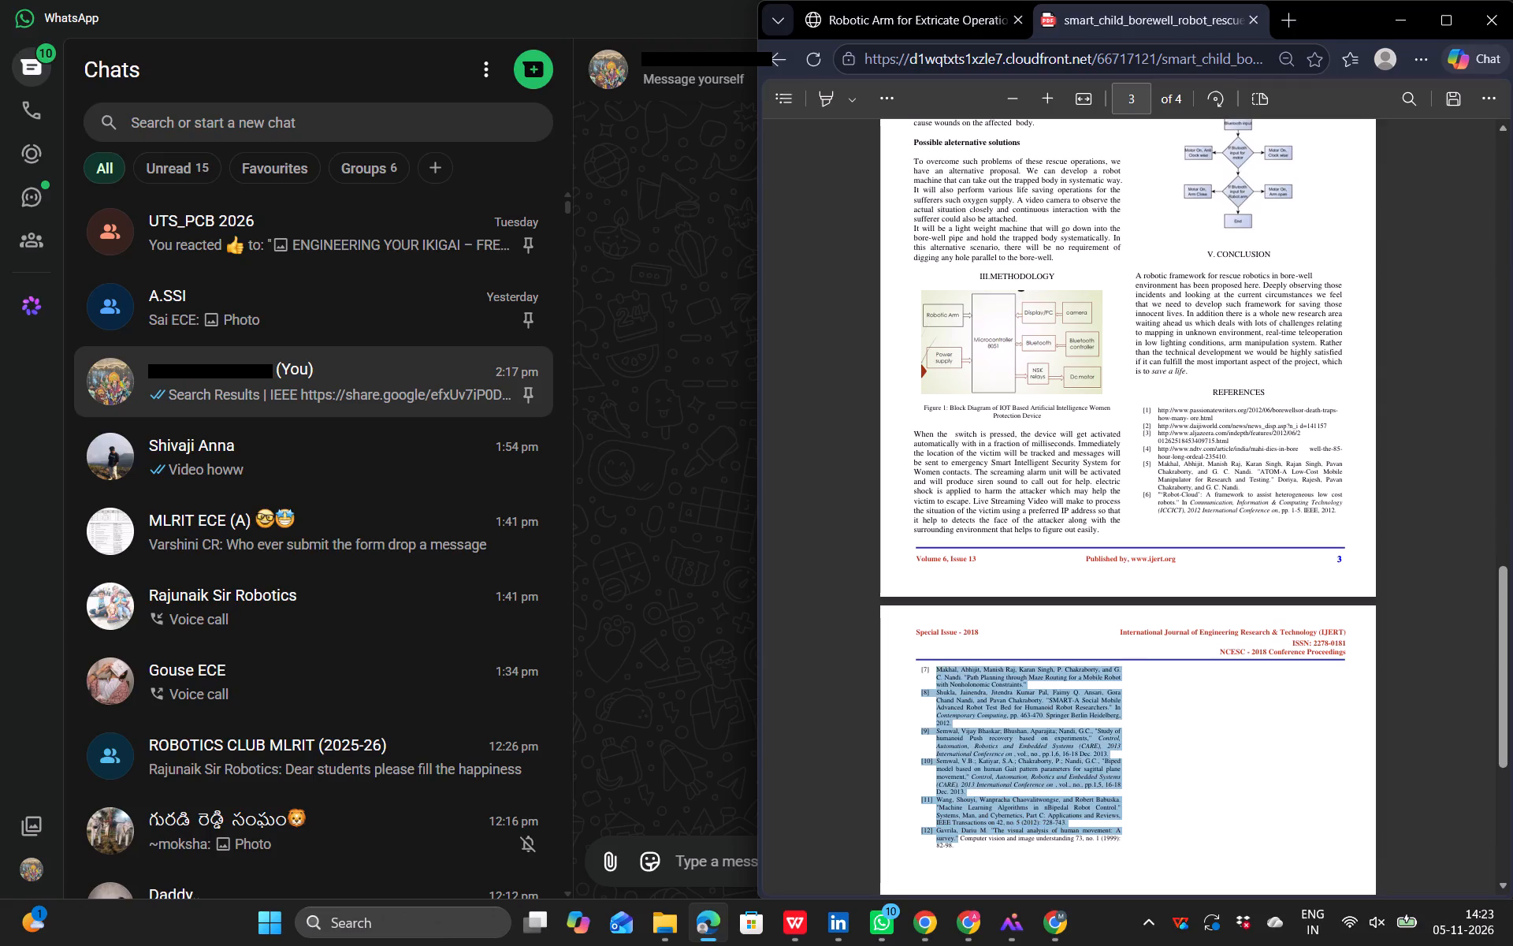
pyautogui.moveTo(931, 665); pyautogui.dragTo(928, 665)
pyautogui.hotkey('ctrl', 'c')
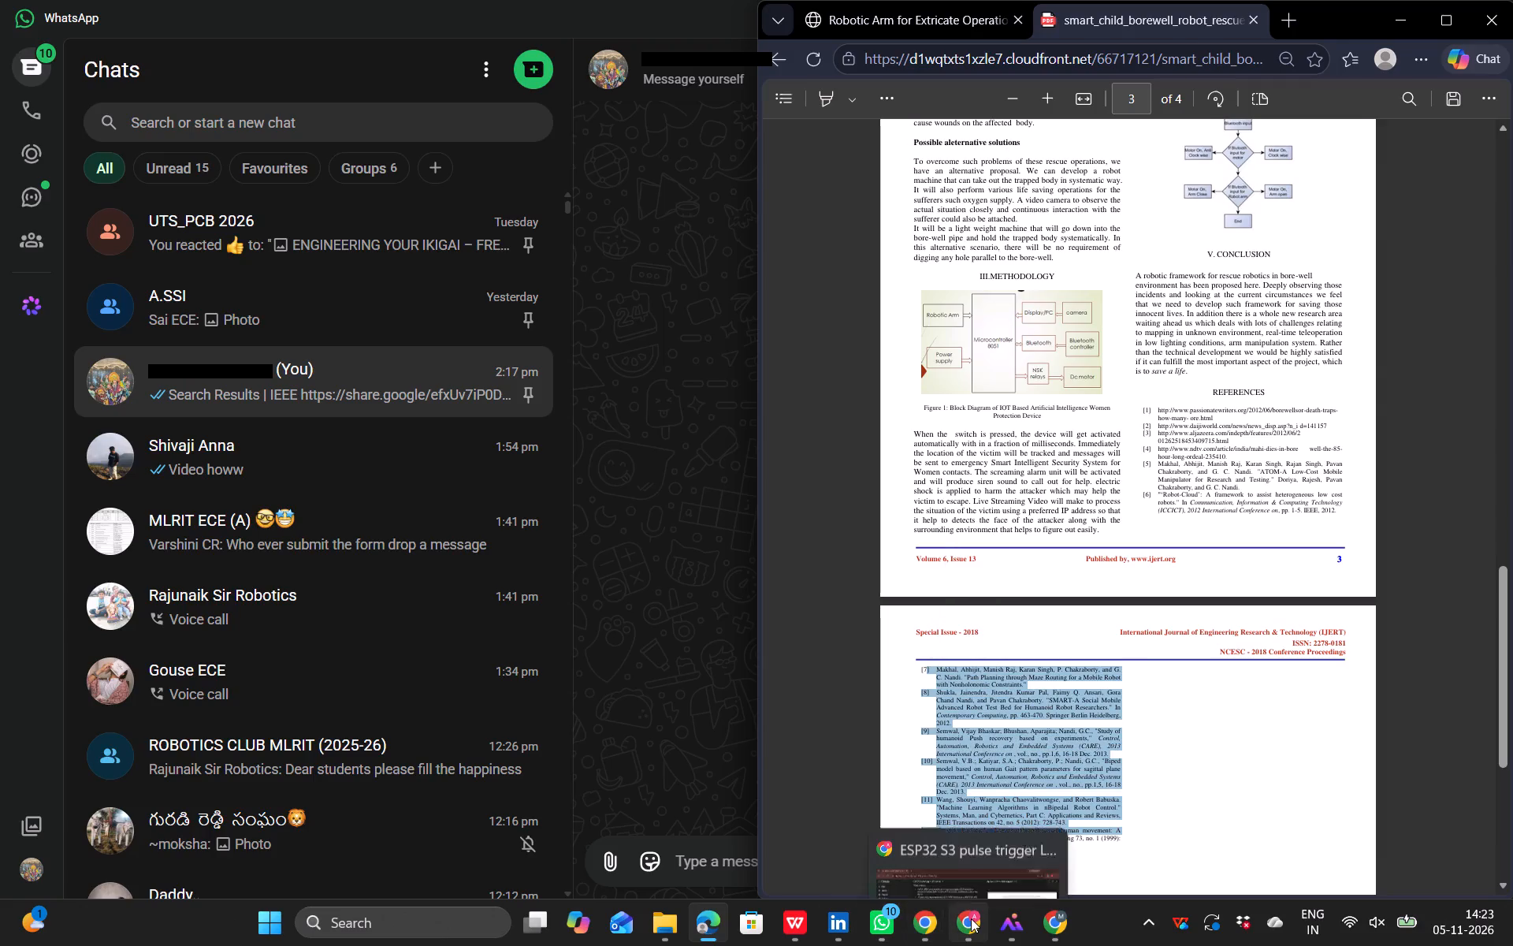
pyautogui.click(911, 921)
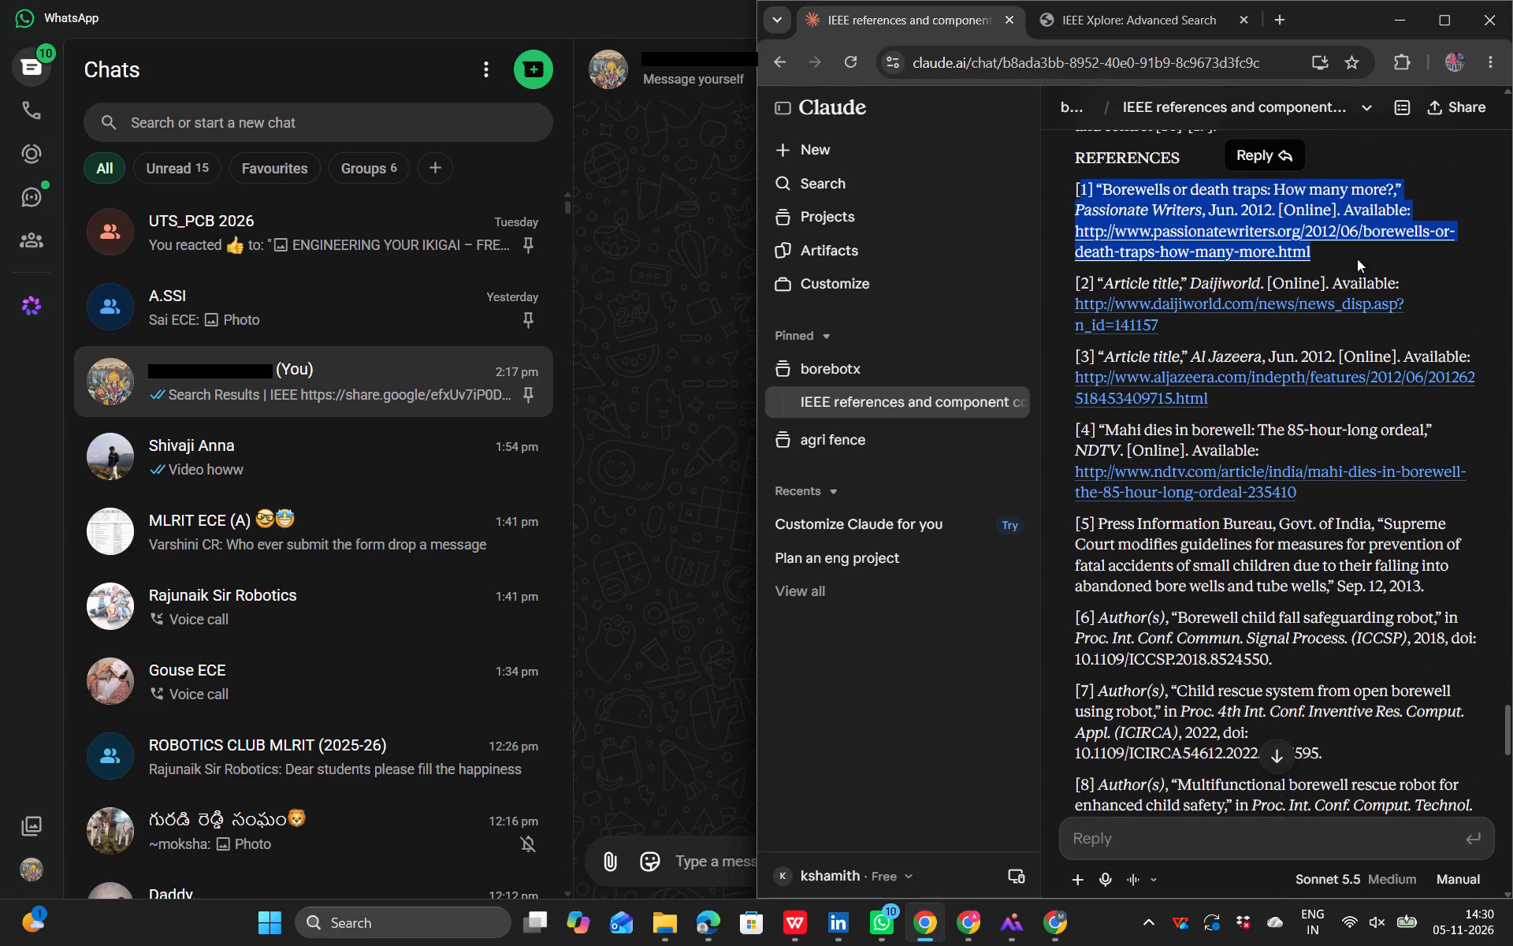
pyautogui.hotkey('ctrl', 'c')
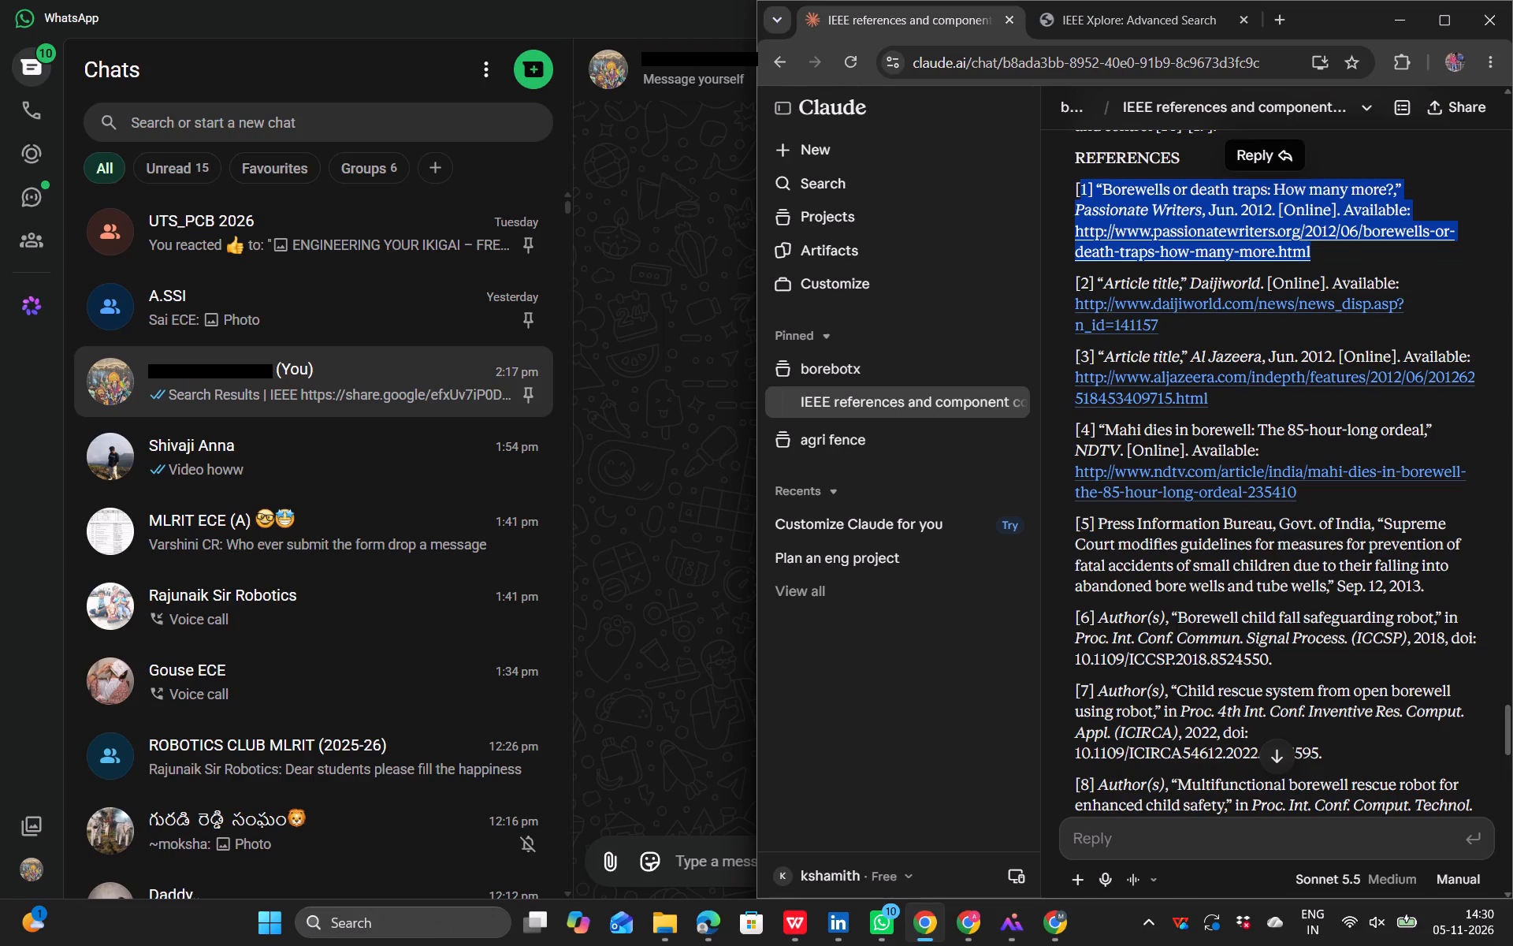
# Copy references [1] to [7] from Claude's REFERENCES list.
pyautogui.click(1065, 183)
pyautogui.moveTo(1069, 180); pyautogui.dragTo(1299, 676)
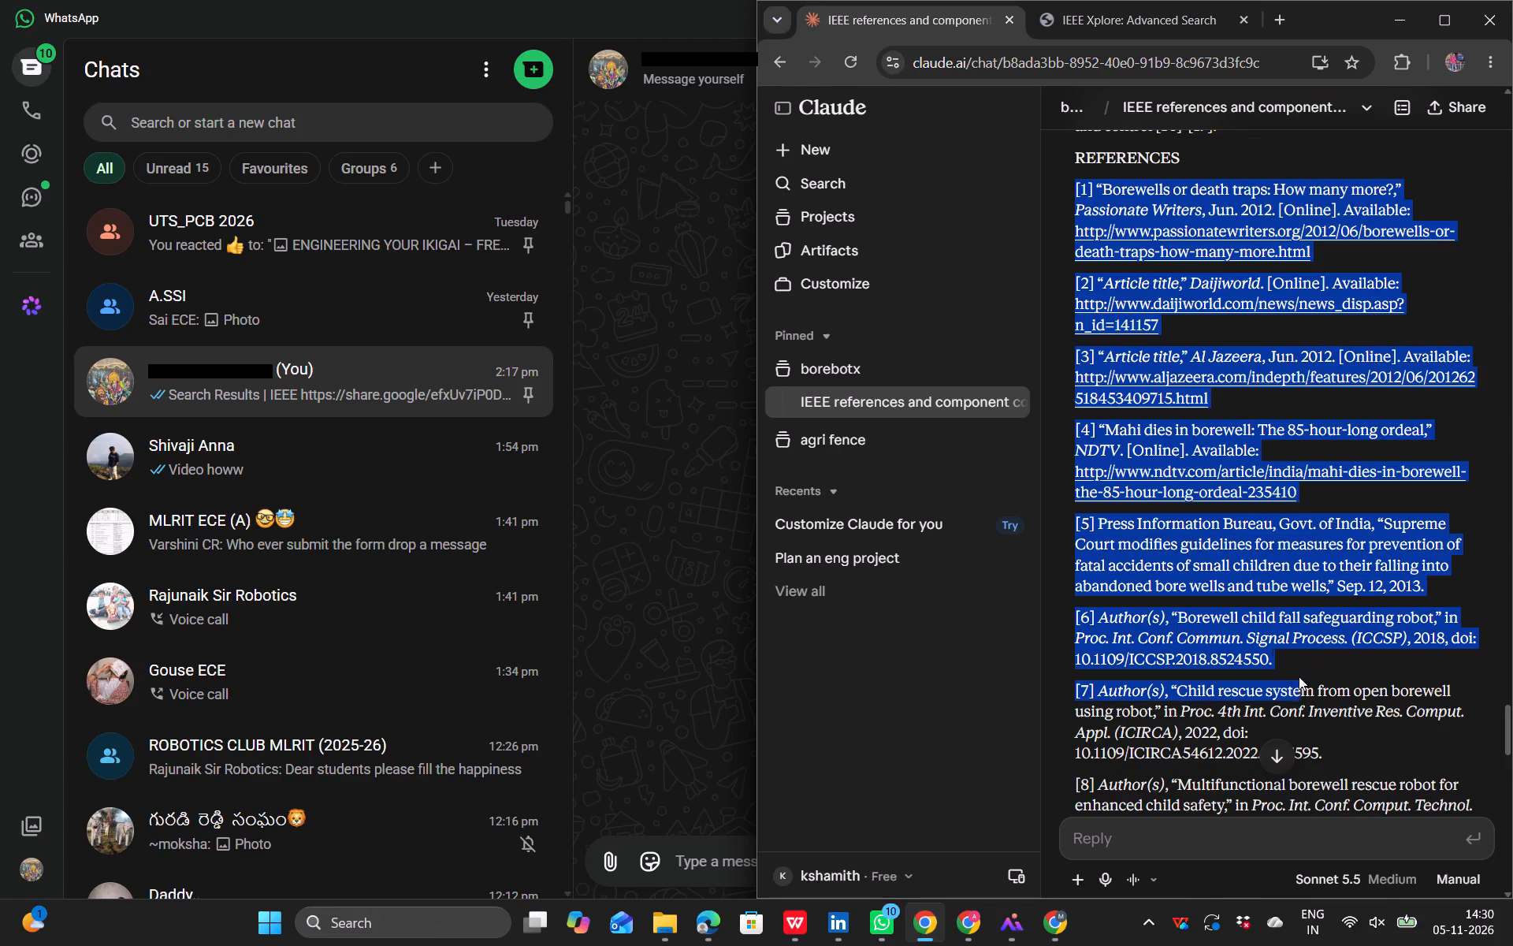
pyautogui.moveTo(1299, 676); pyautogui.dragTo(1352, 729)
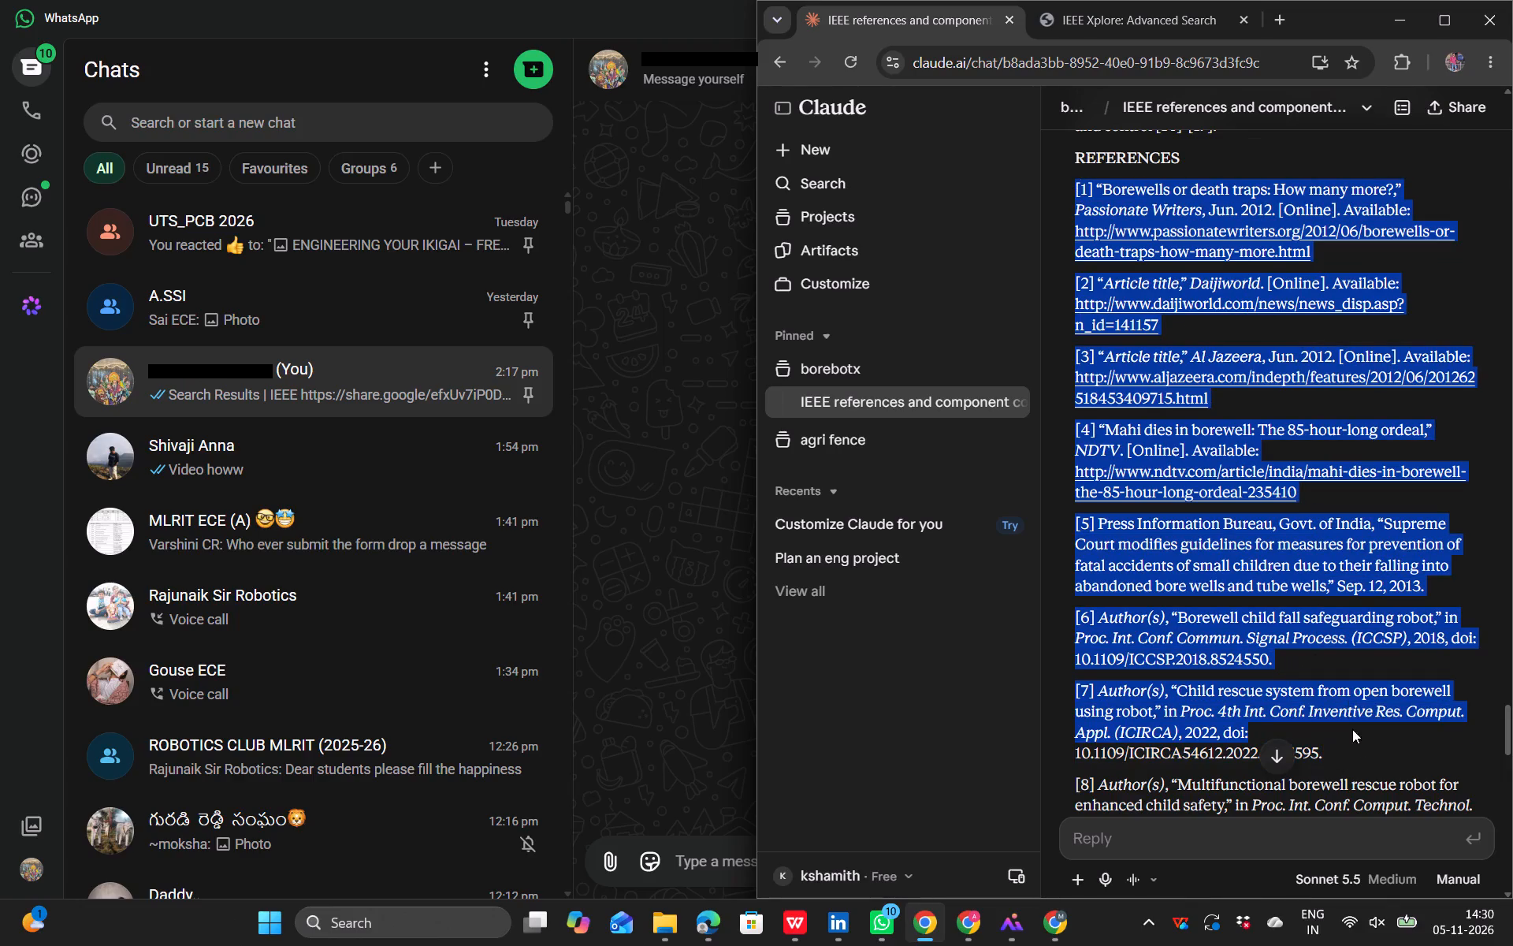
pyautogui.moveTo(1352, 729); pyautogui.dragTo(1356, 743)
pyautogui.hotkey('ctrl', 'c')
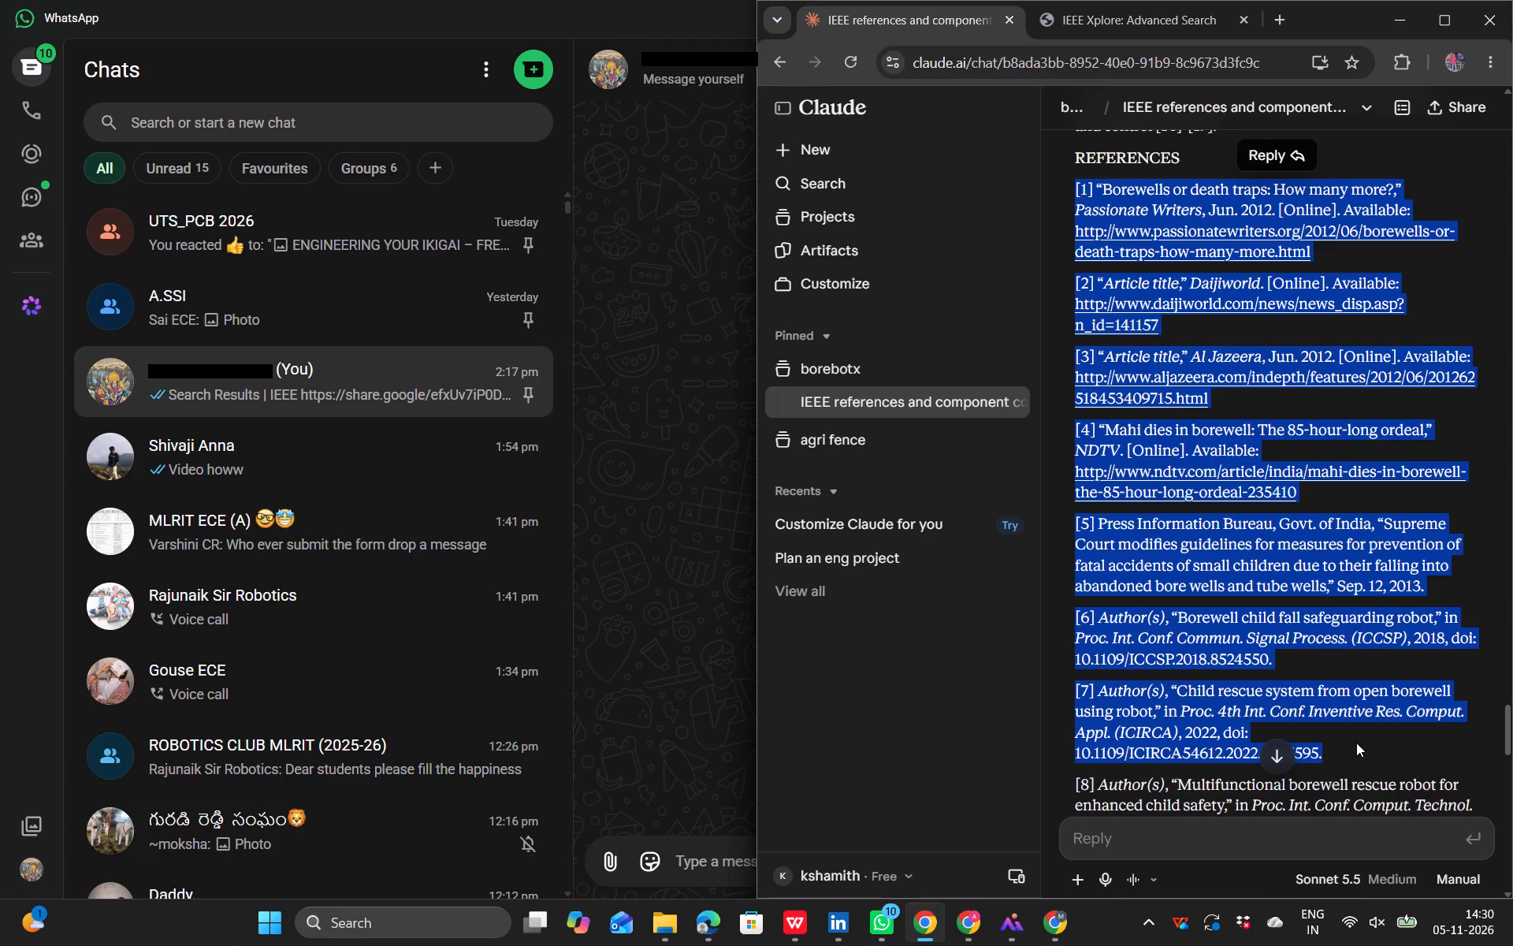
# Switch to BoreBotX Report.docx in WPS Office and bring up its REFERENCES section.
pyautogui.click(790, 925)
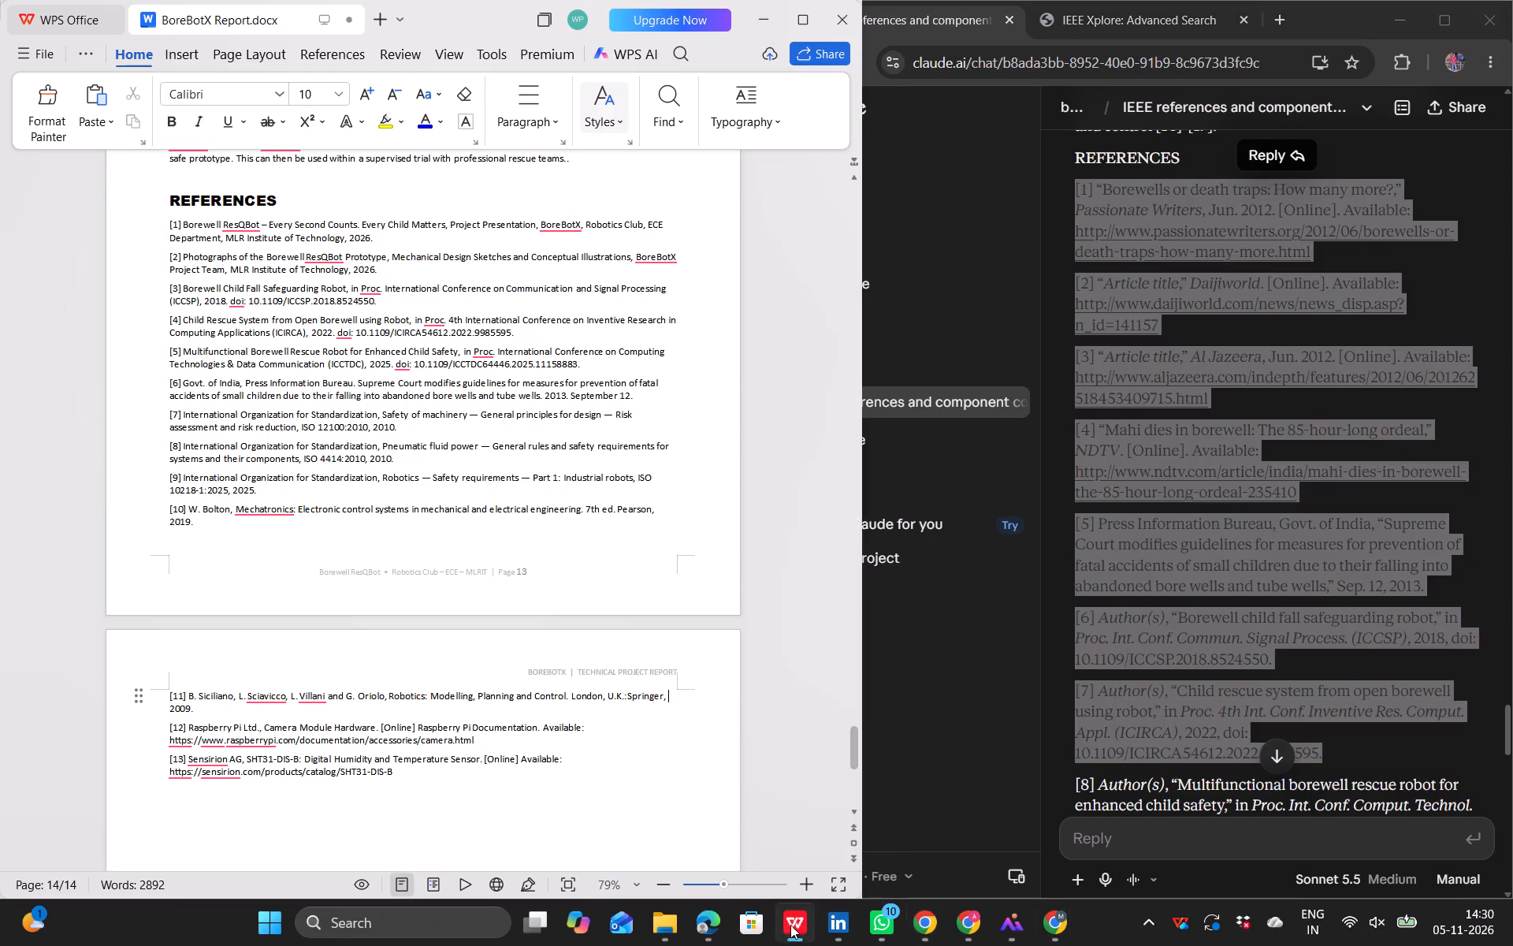
pyautogui.scroll(2, 631, 599)
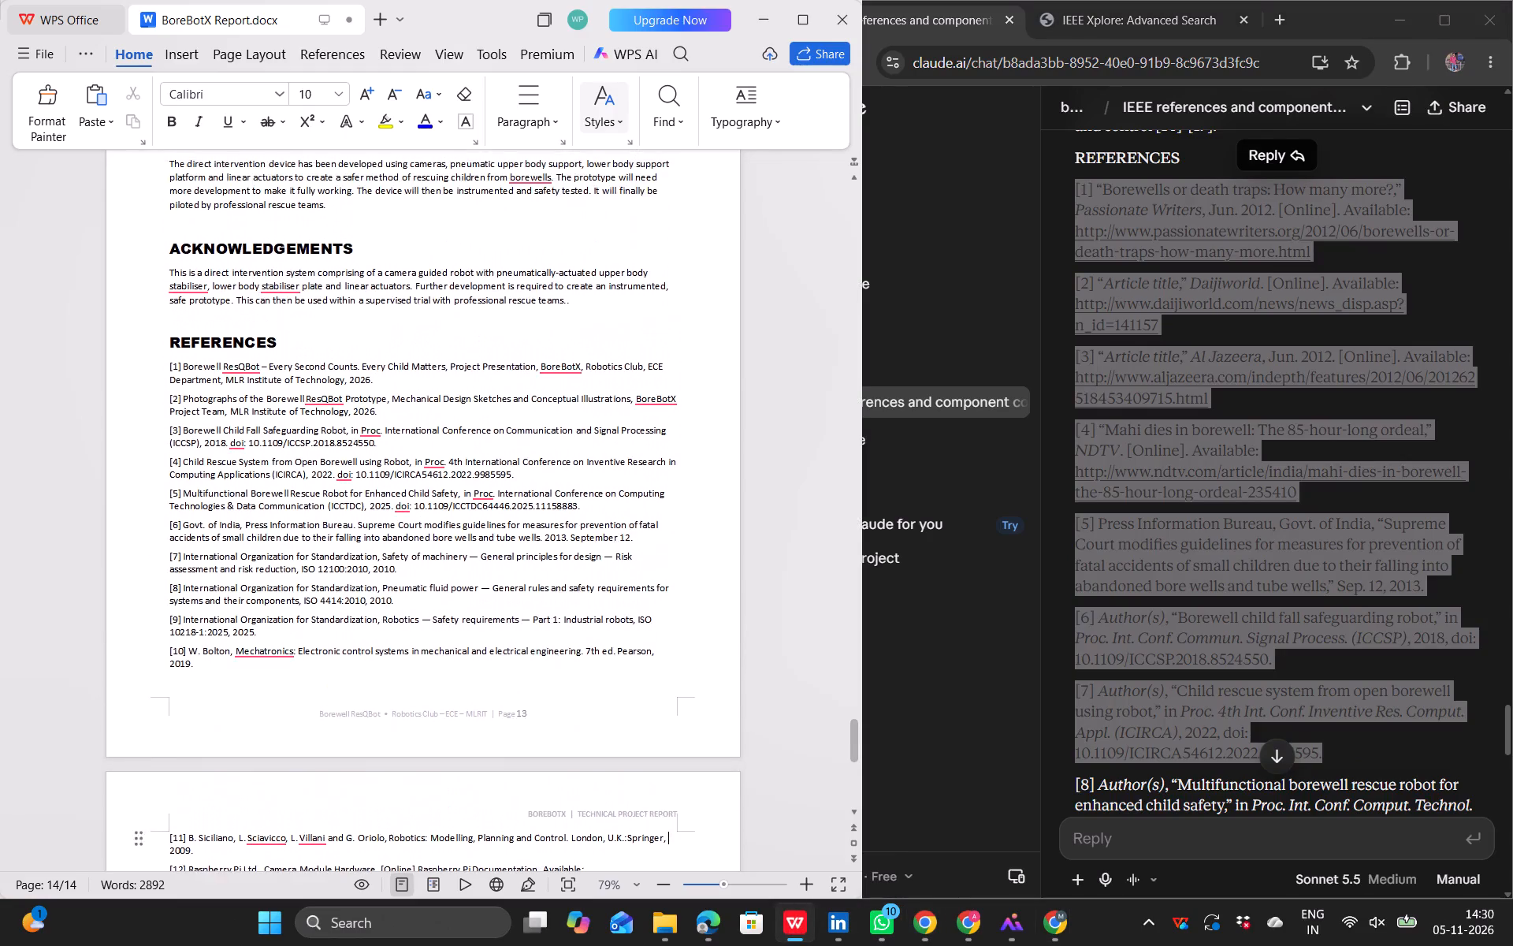
pyautogui.scroll(-5, 631, 599)
pyautogui.scroll(2, 392, 526)
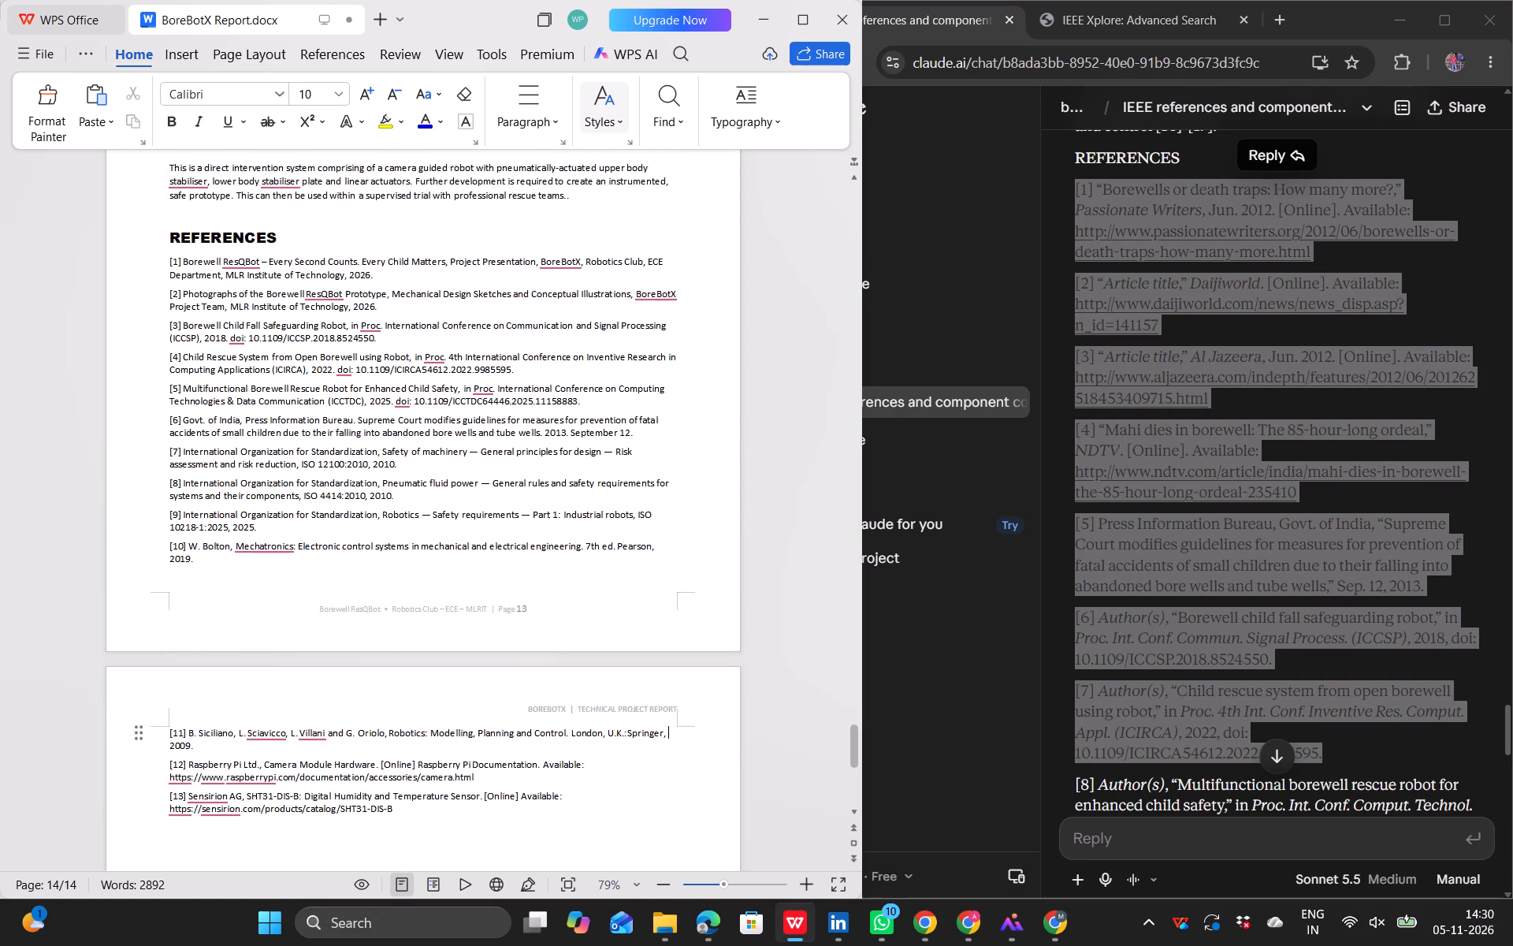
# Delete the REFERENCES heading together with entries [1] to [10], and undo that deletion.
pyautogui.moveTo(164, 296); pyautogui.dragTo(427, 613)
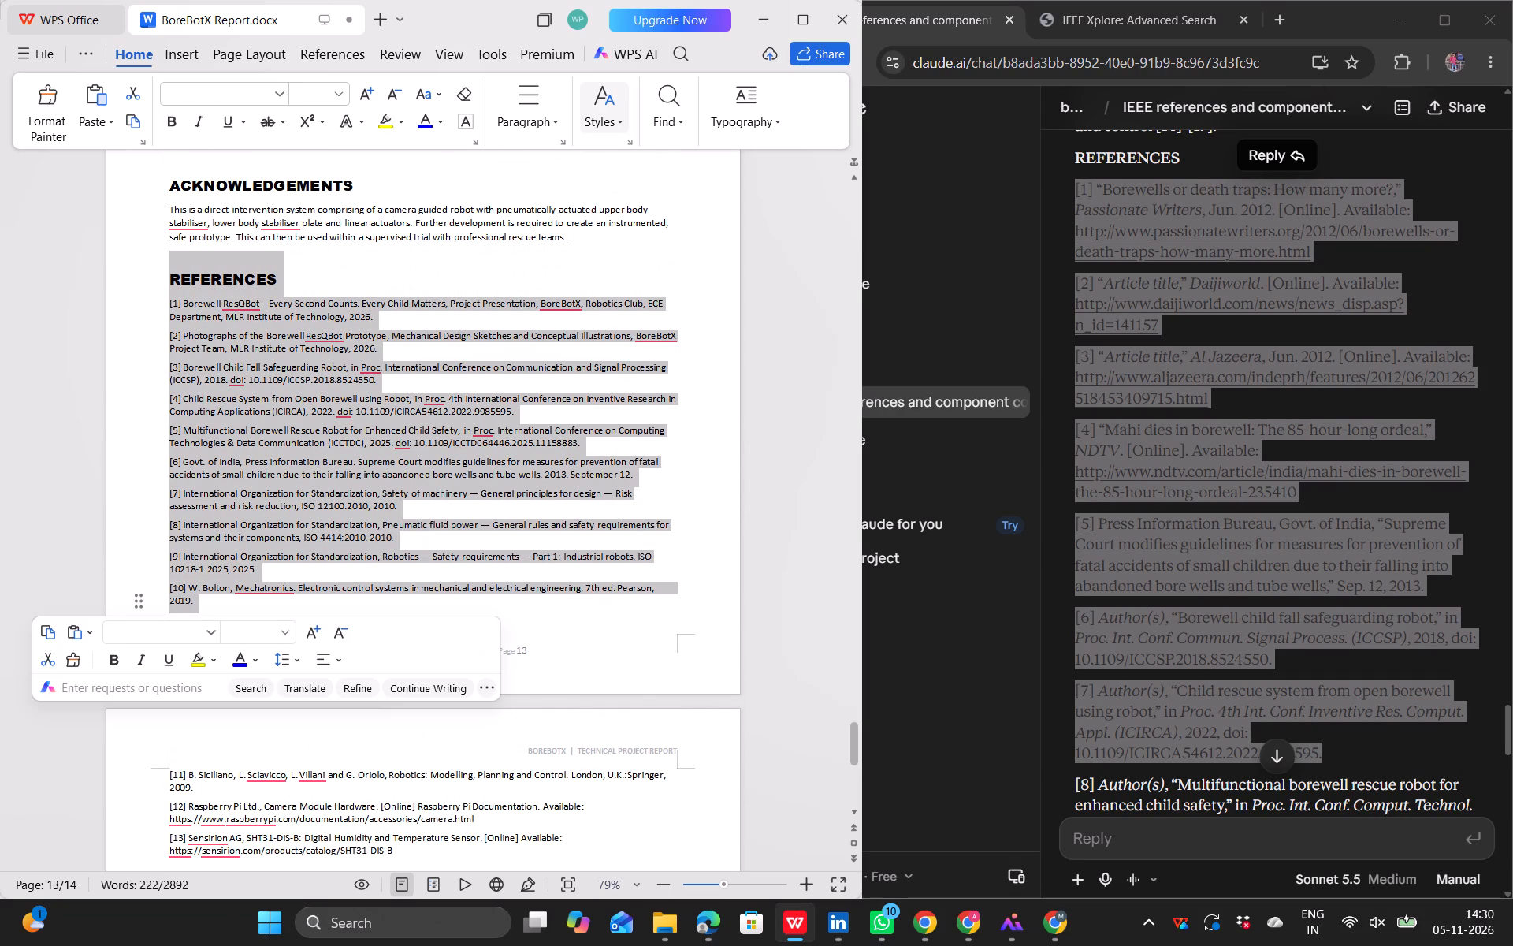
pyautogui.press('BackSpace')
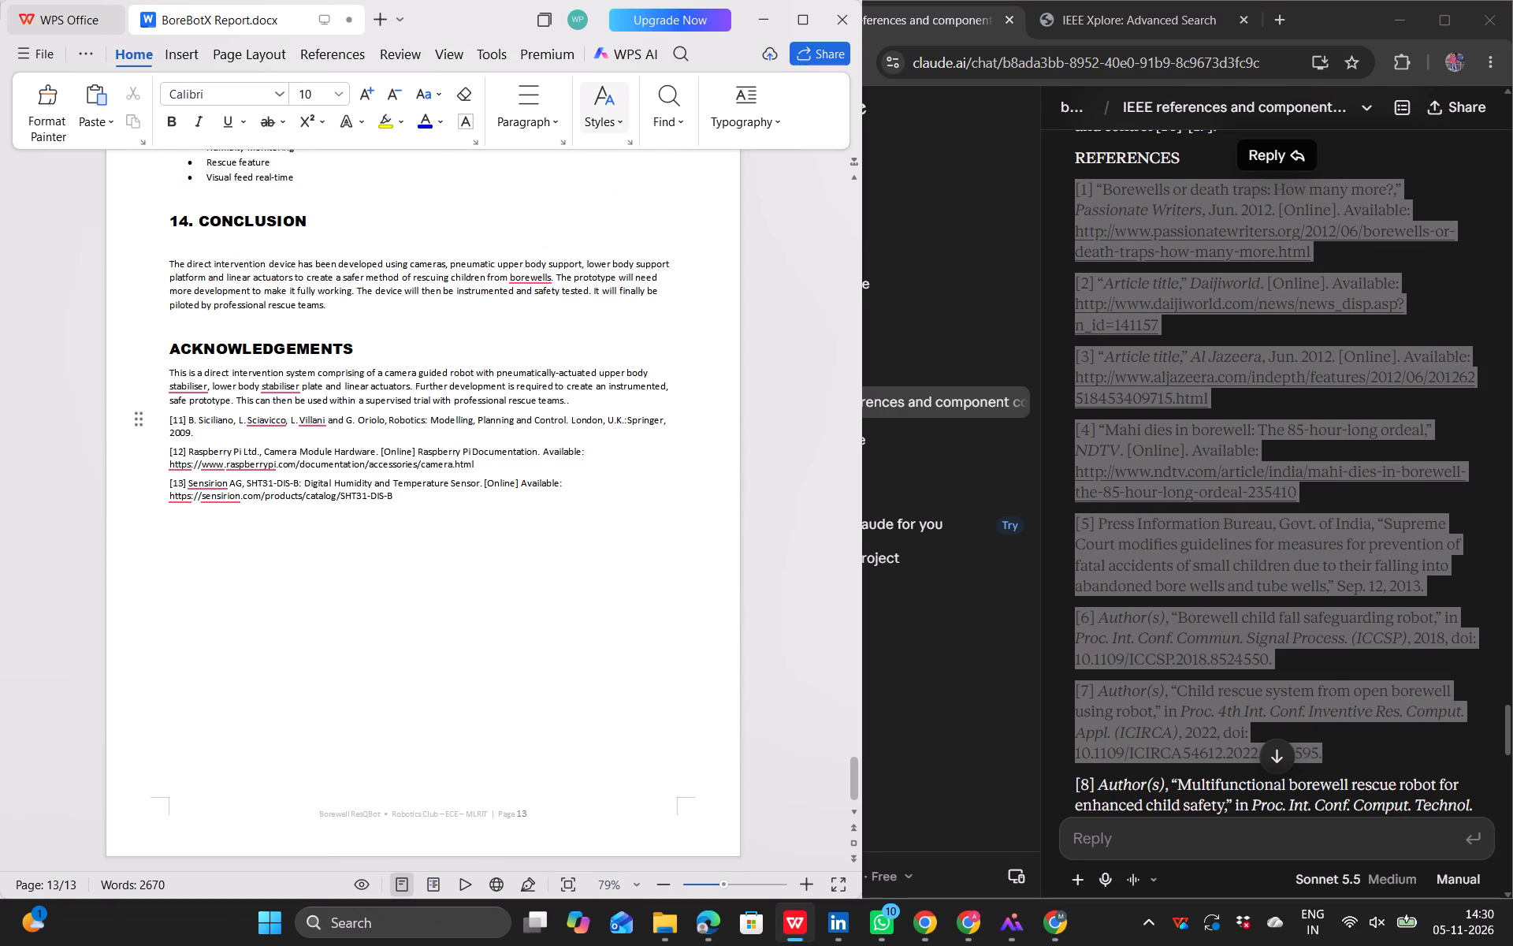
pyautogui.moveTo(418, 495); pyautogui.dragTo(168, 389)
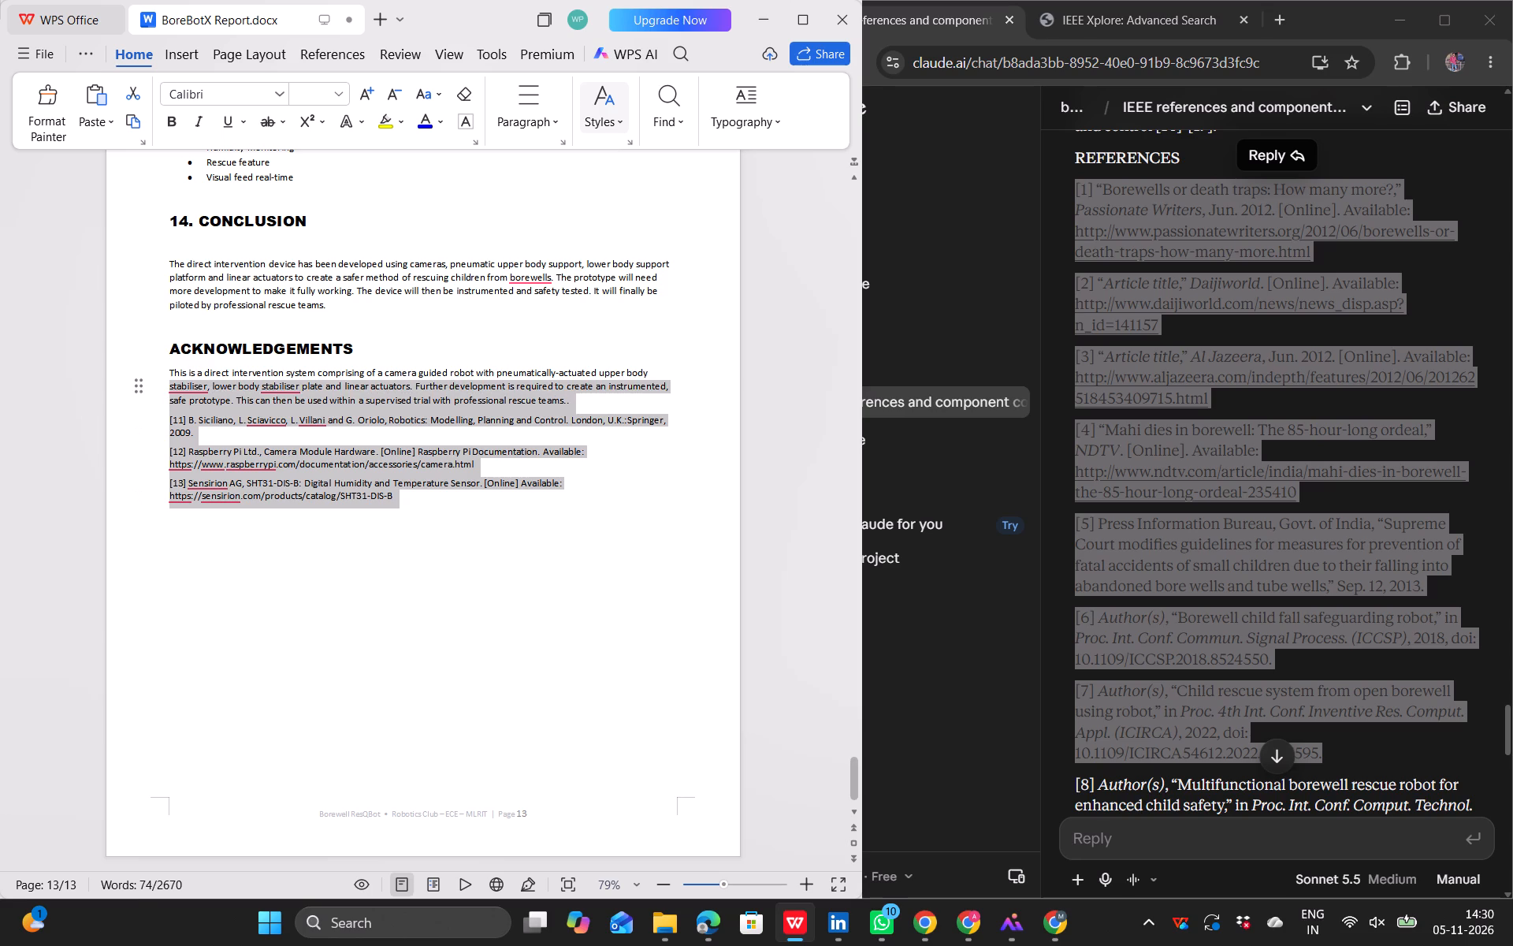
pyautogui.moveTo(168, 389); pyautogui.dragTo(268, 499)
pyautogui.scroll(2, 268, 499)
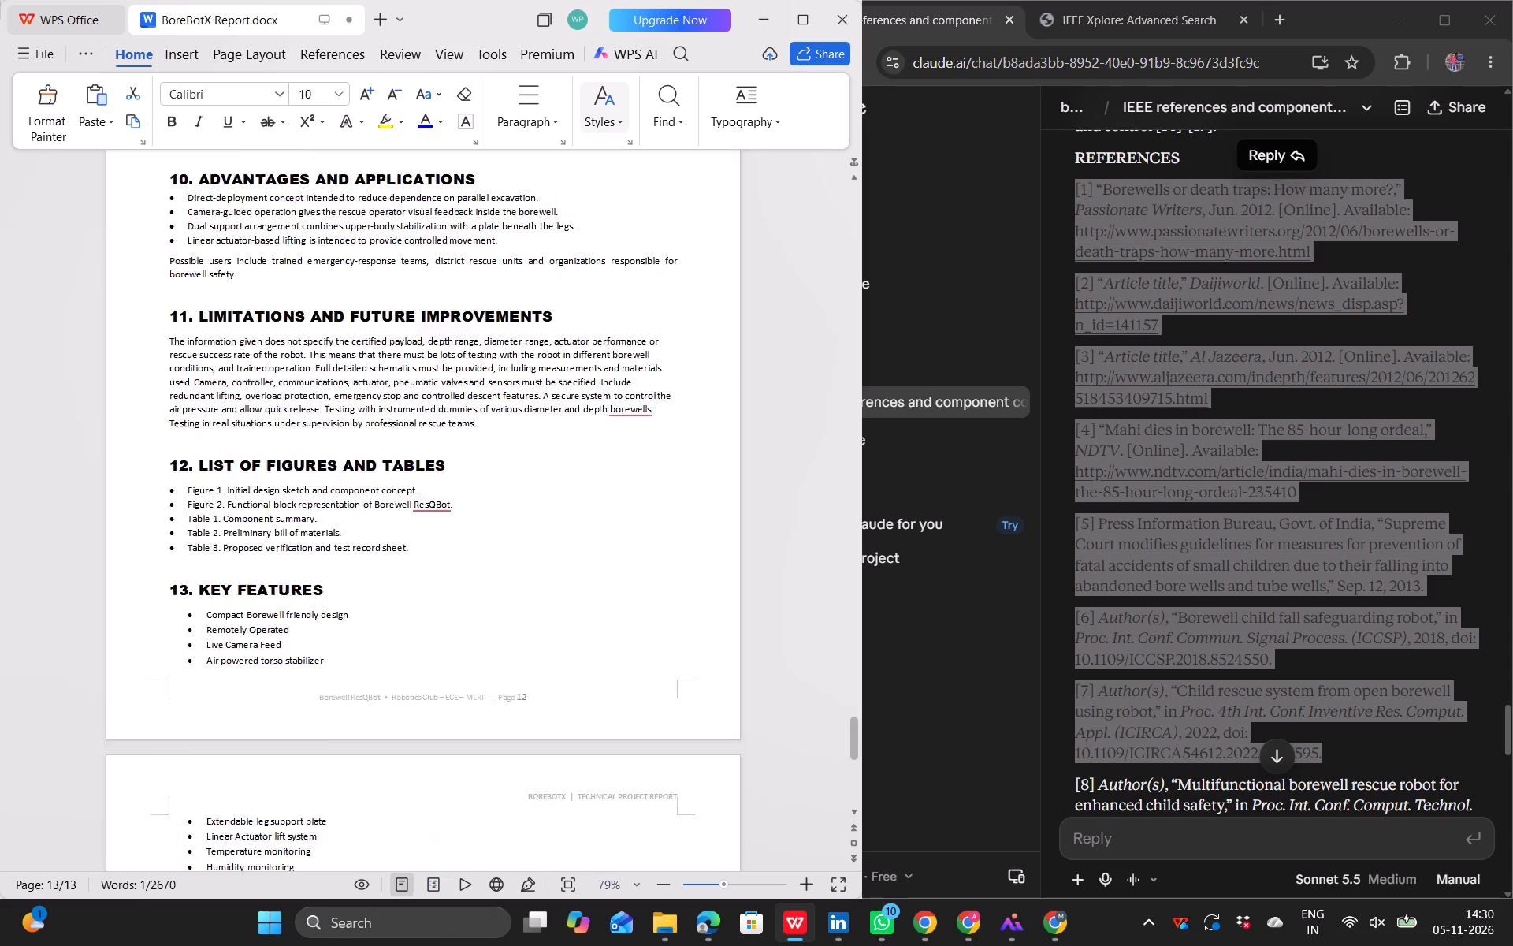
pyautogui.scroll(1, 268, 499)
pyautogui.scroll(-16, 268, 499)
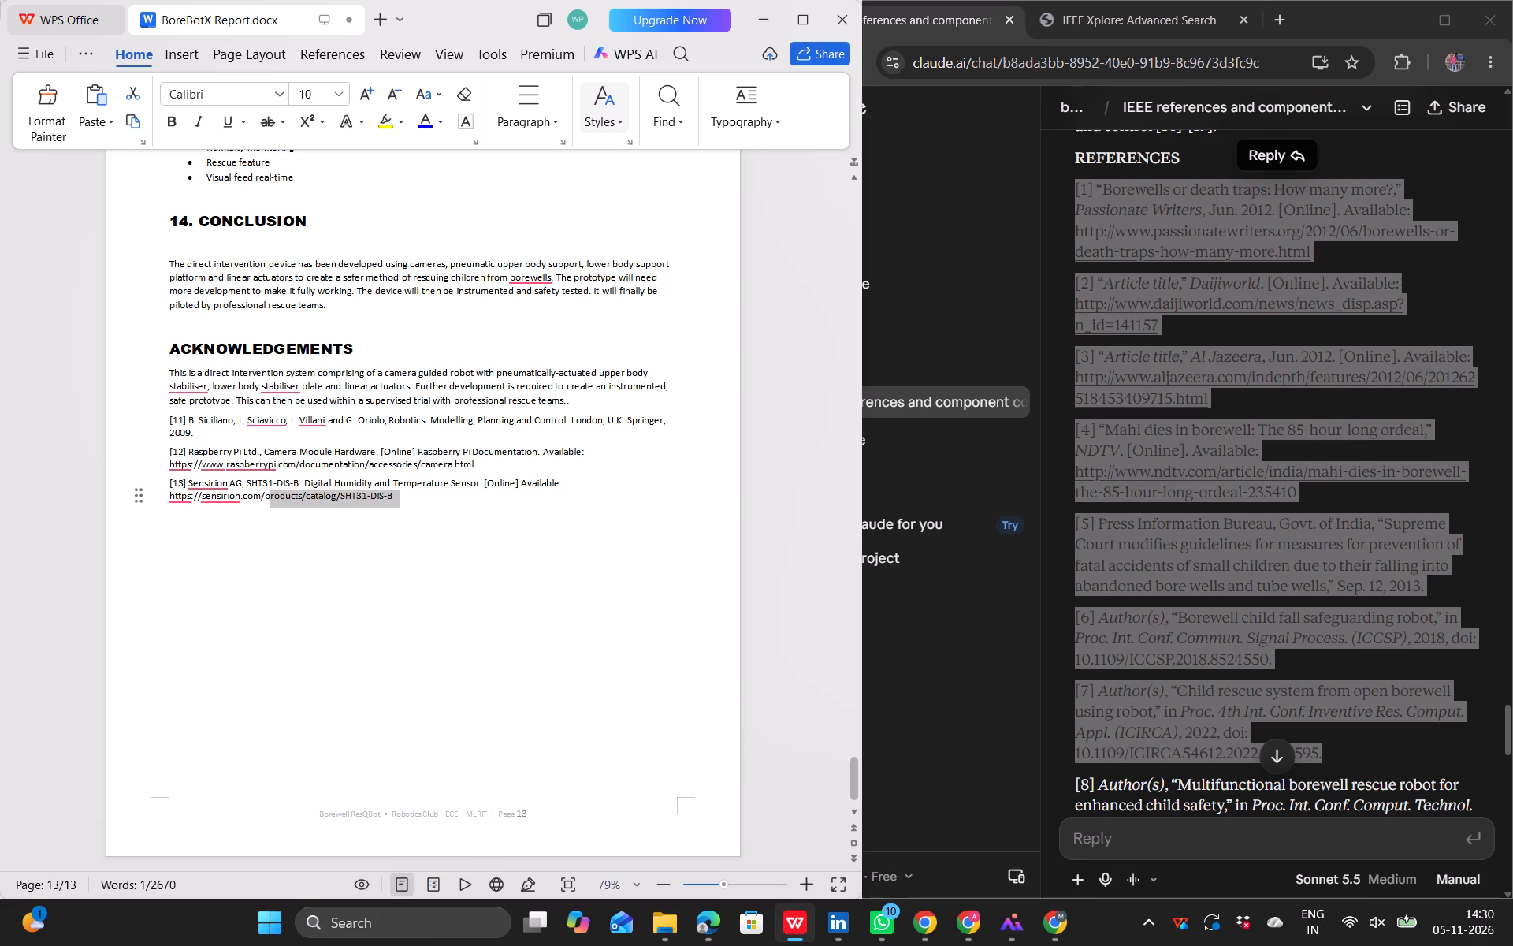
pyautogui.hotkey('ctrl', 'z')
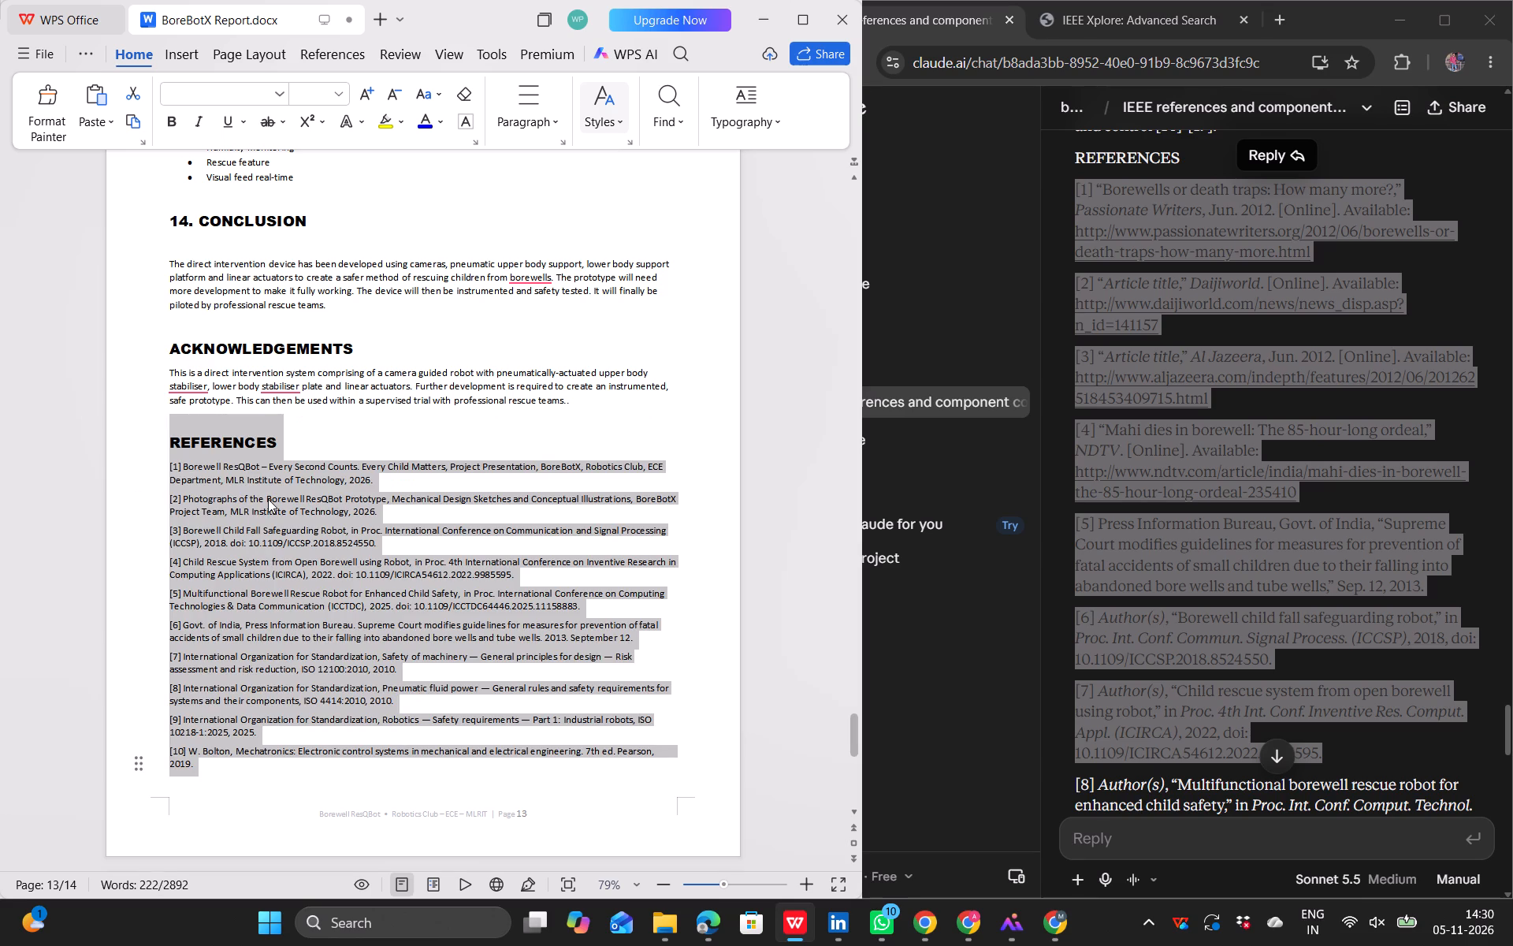
# Delete all the old entries, [1] to [13], under the REFERENCES heading, keeping the heading itself.
pyautogui.click(400, 434)
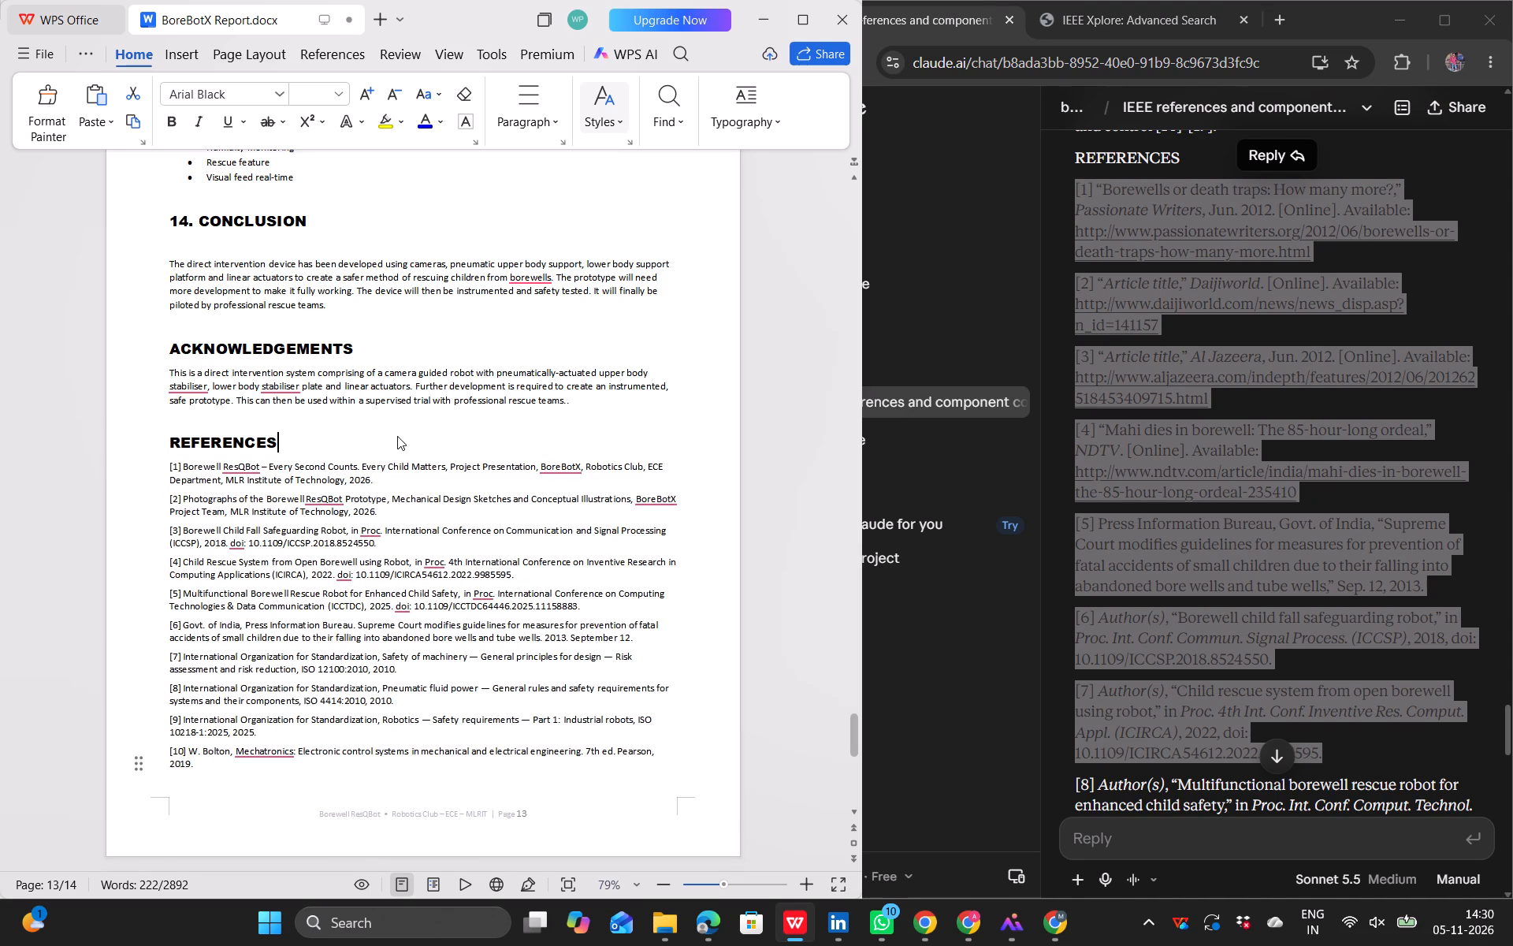
pyautogui.moveTo(162, 470); pyautogui.dragTo(392, 787)
pyautogui.press('BackSpace')
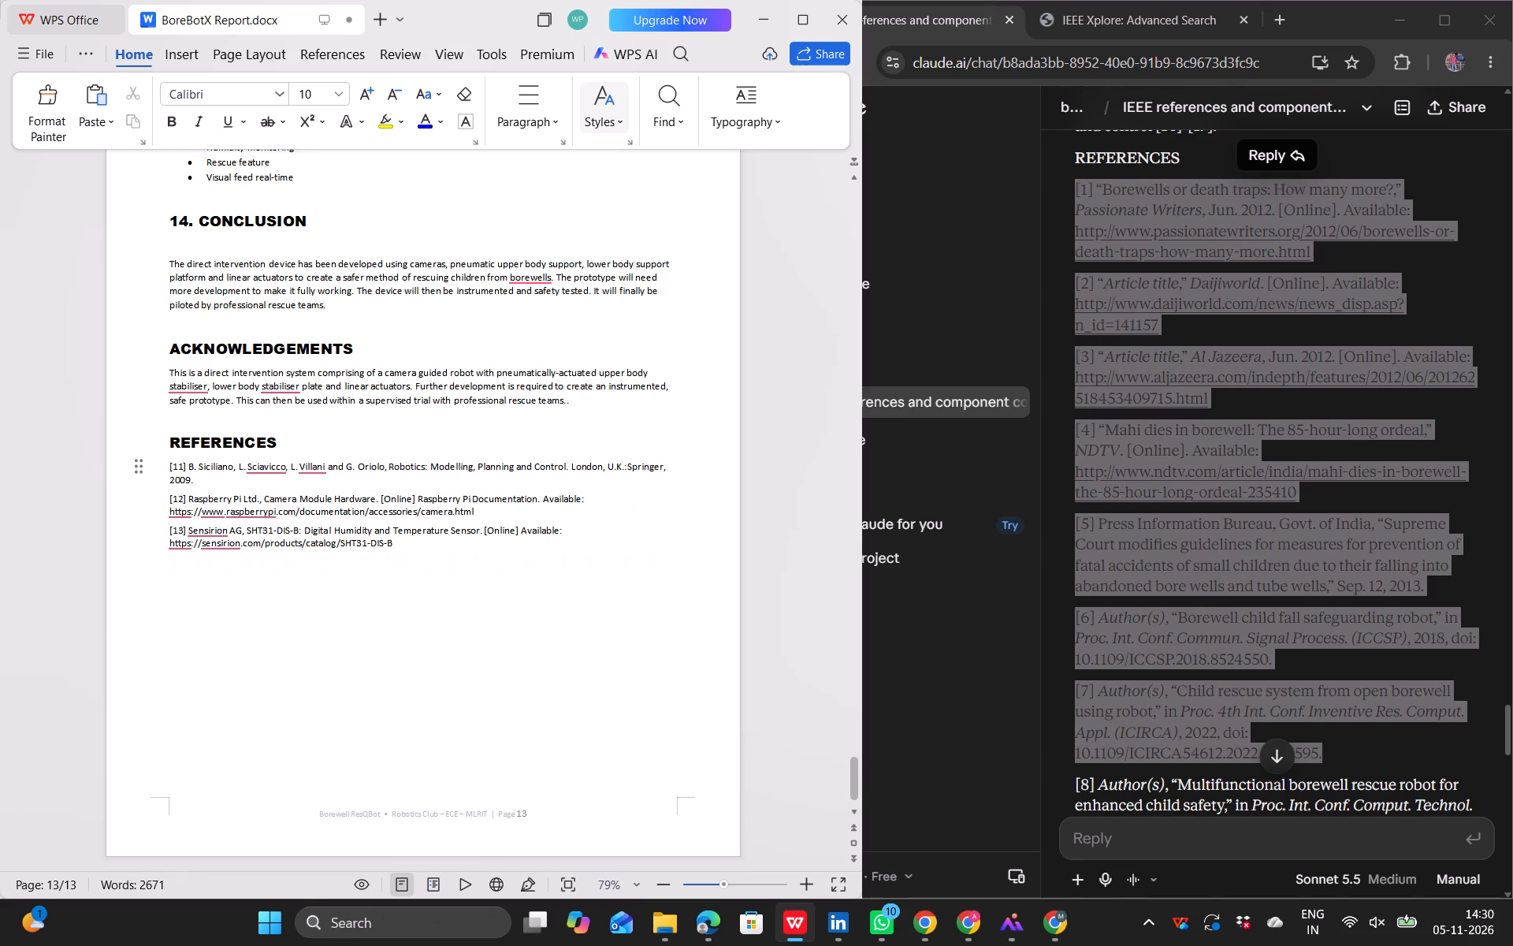
pyautogui.moveTo(412, 540); pyautogui.dragTo(191, 482)
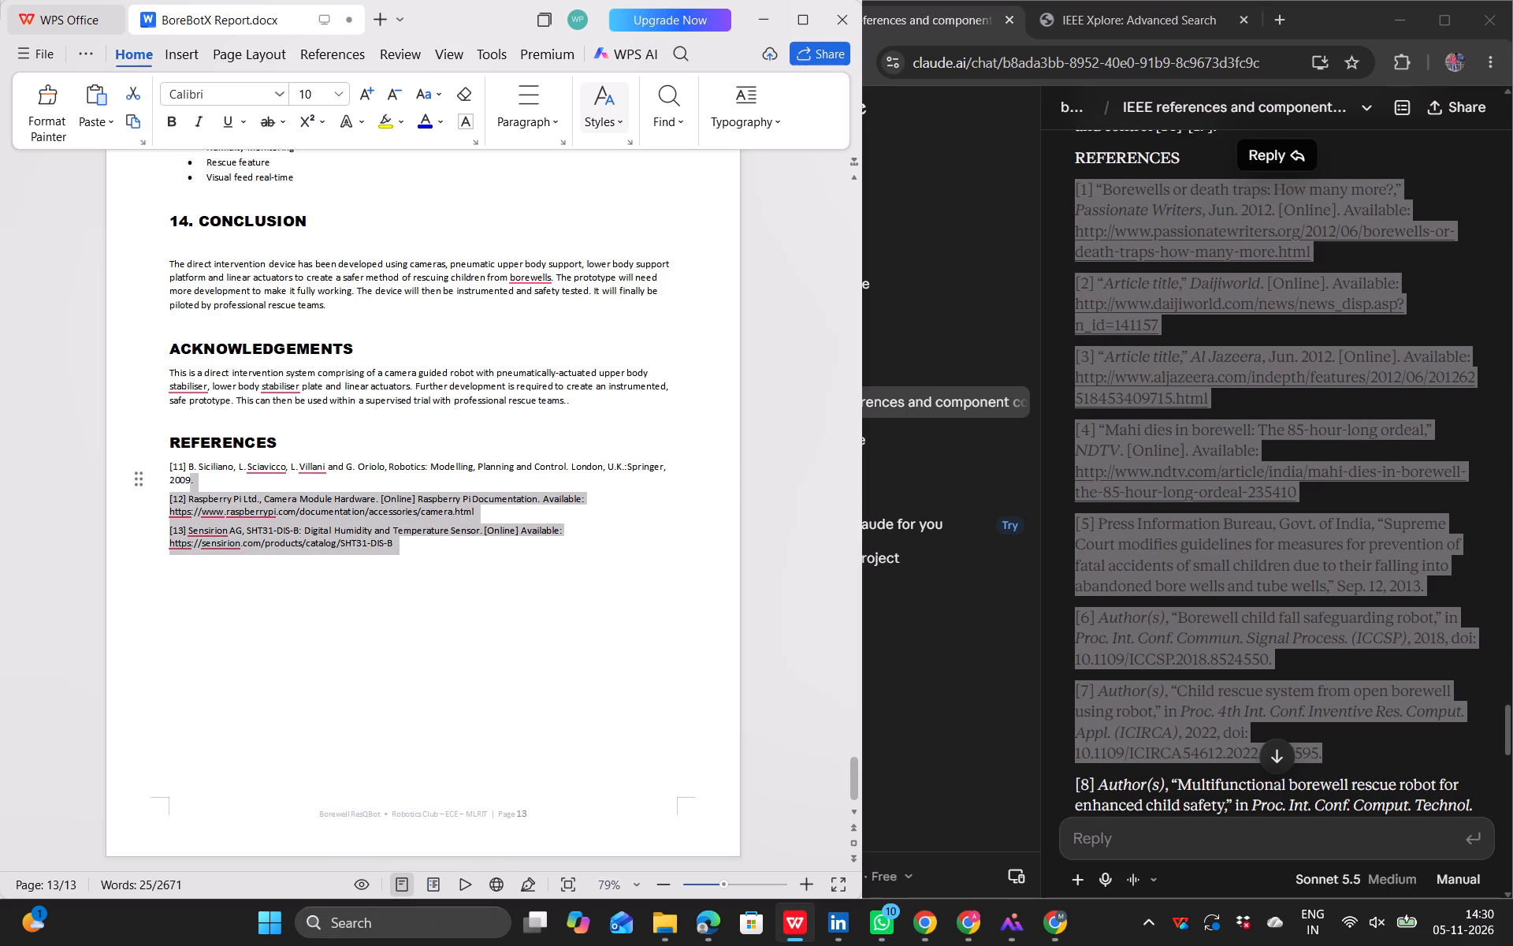
pyautogui.moveTo(191, 482); pyautogui.dragTo(159, 464)
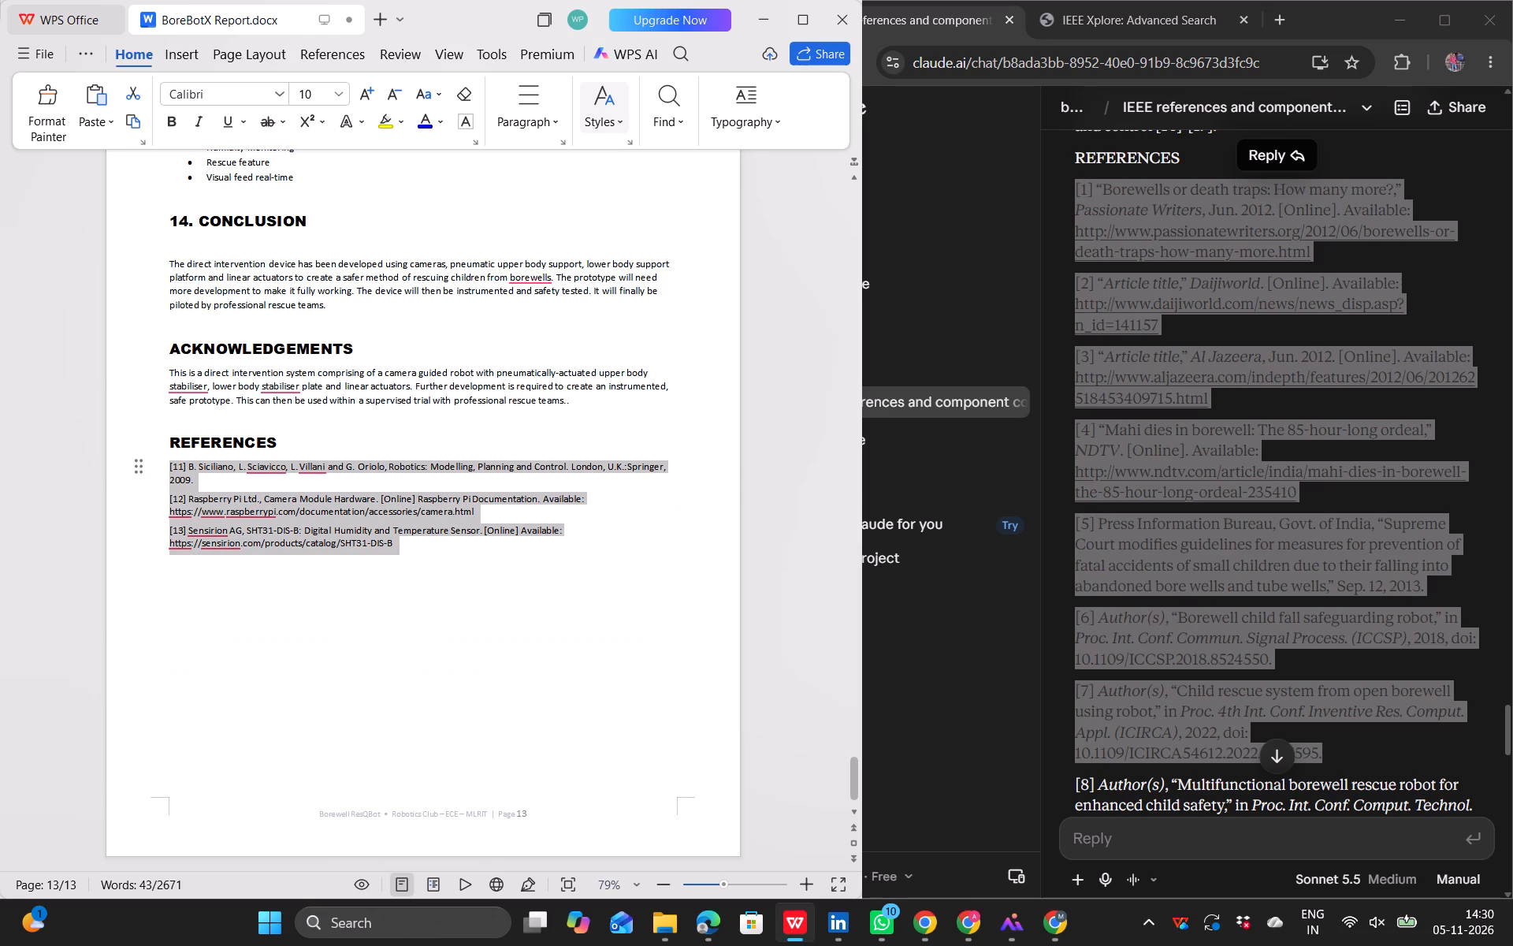
pyautogui.press('BackSpace')
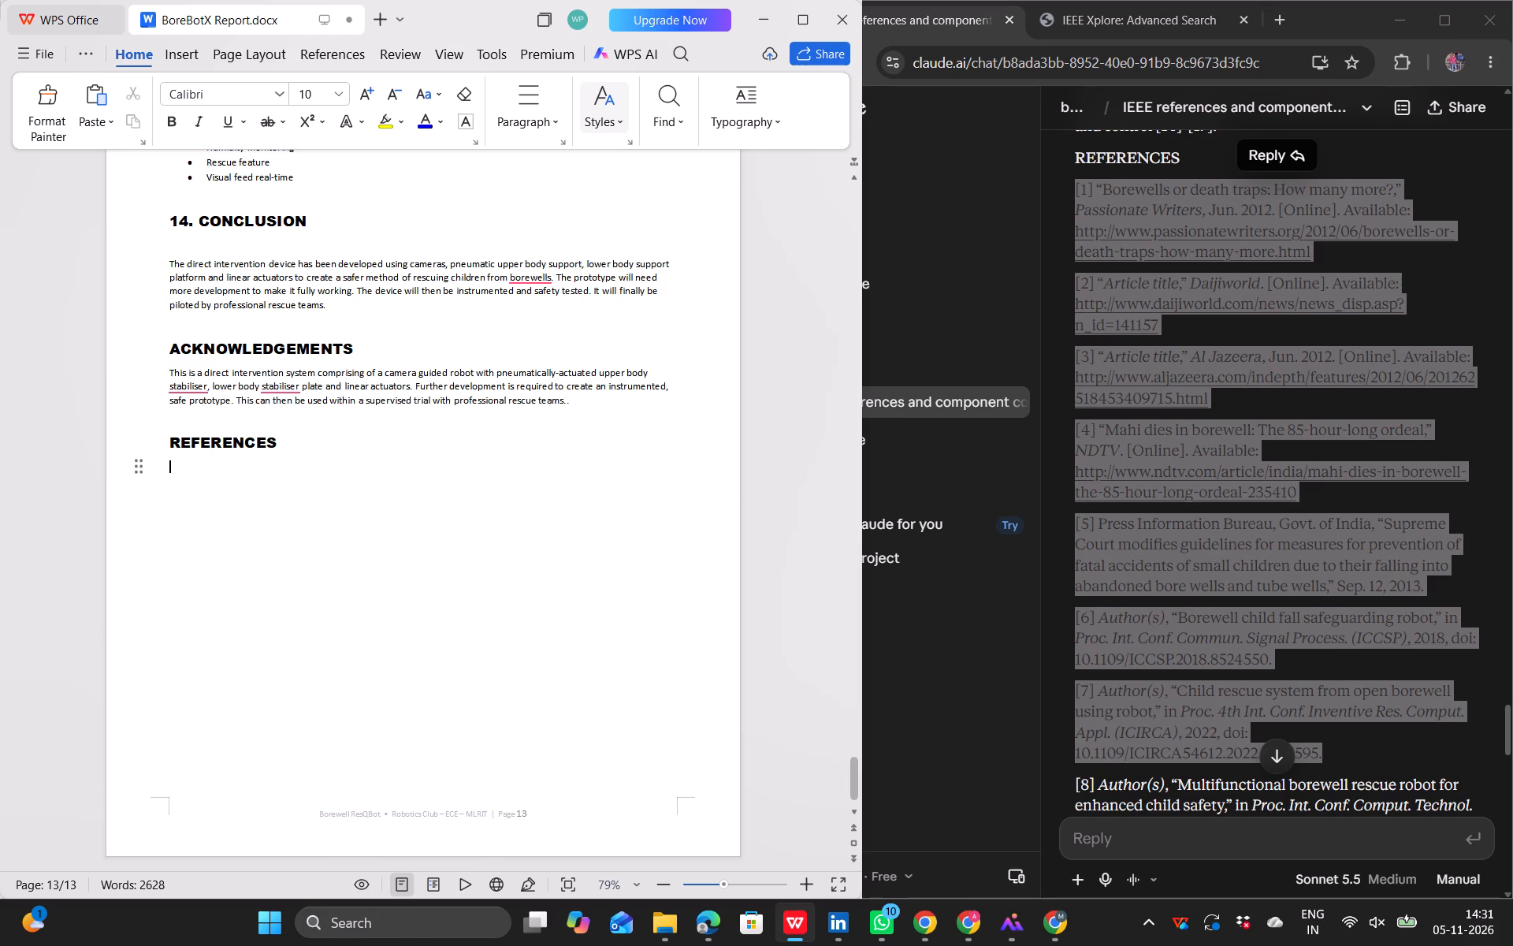
# Paste the copied references [1] to [7] under the REFERENCES heading.
pyautogui.hotkey('ctrl', 'v')
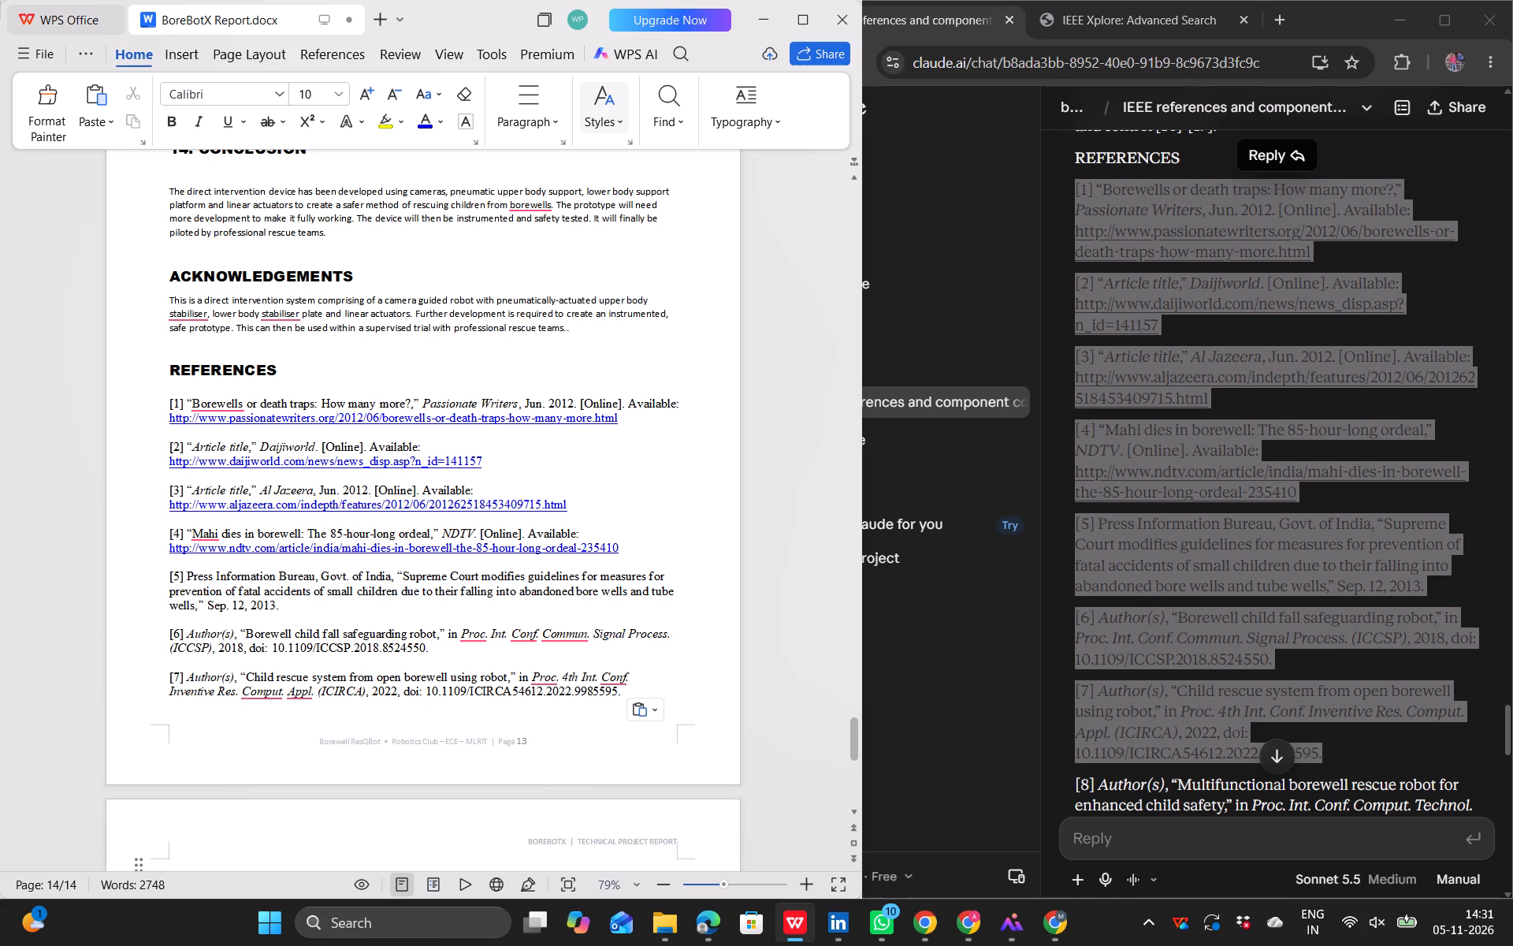
pyautogui.scroll(-1, 639, 532)
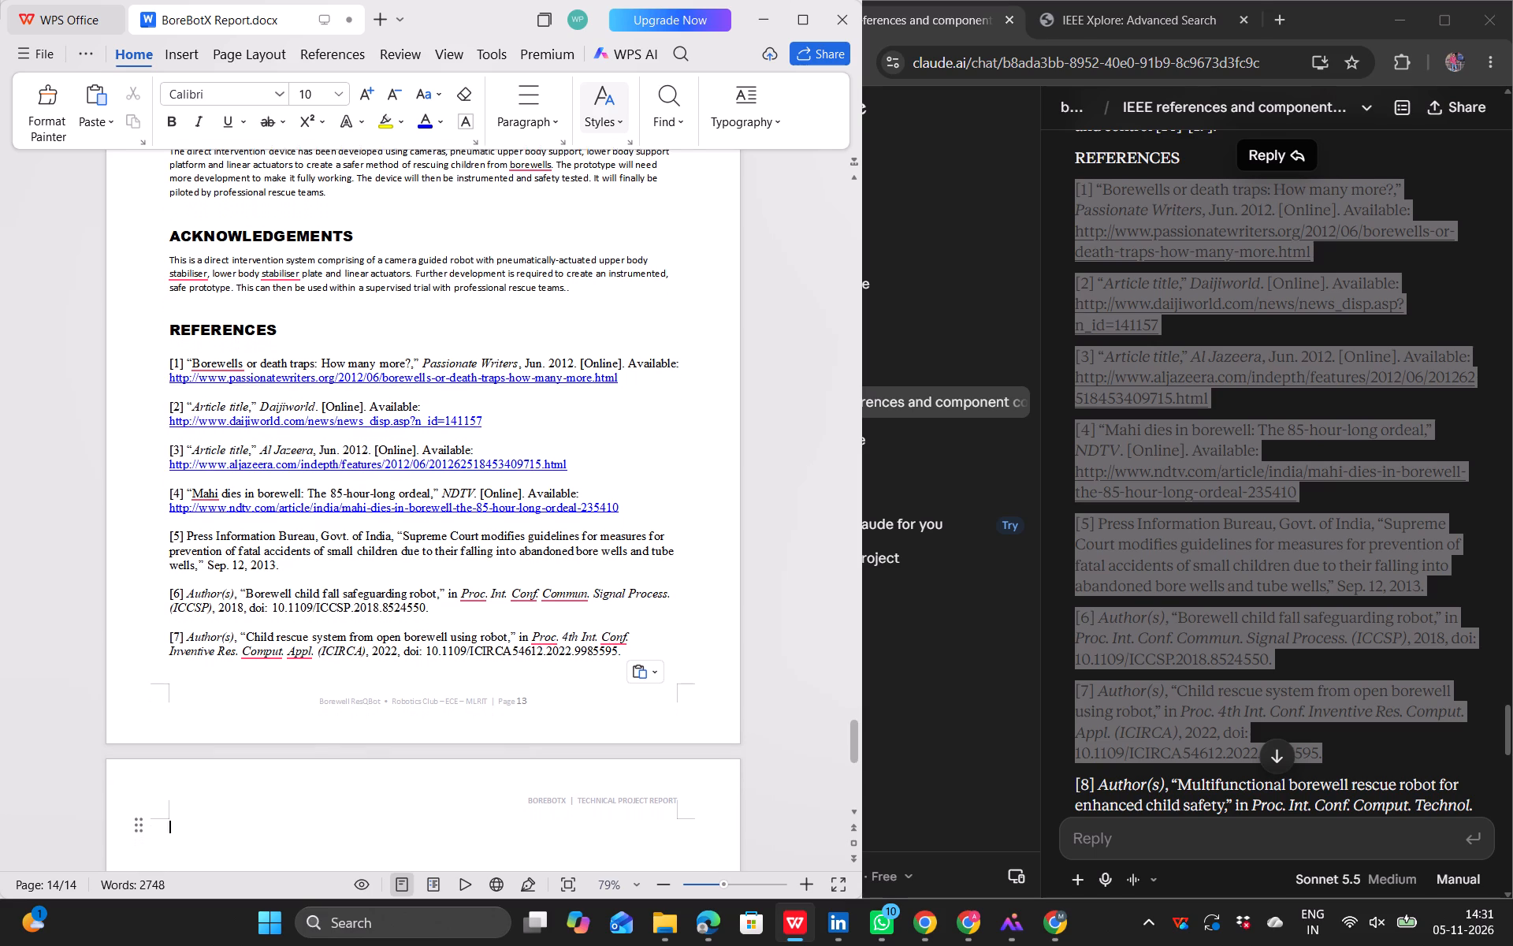
pyautogui.scroll(-1, 639, 532)
# Examine references [8] to [25] in Claude's reply and its "To check before submitting" notes.
pyautogui.scroll(-1, 1066, 601)
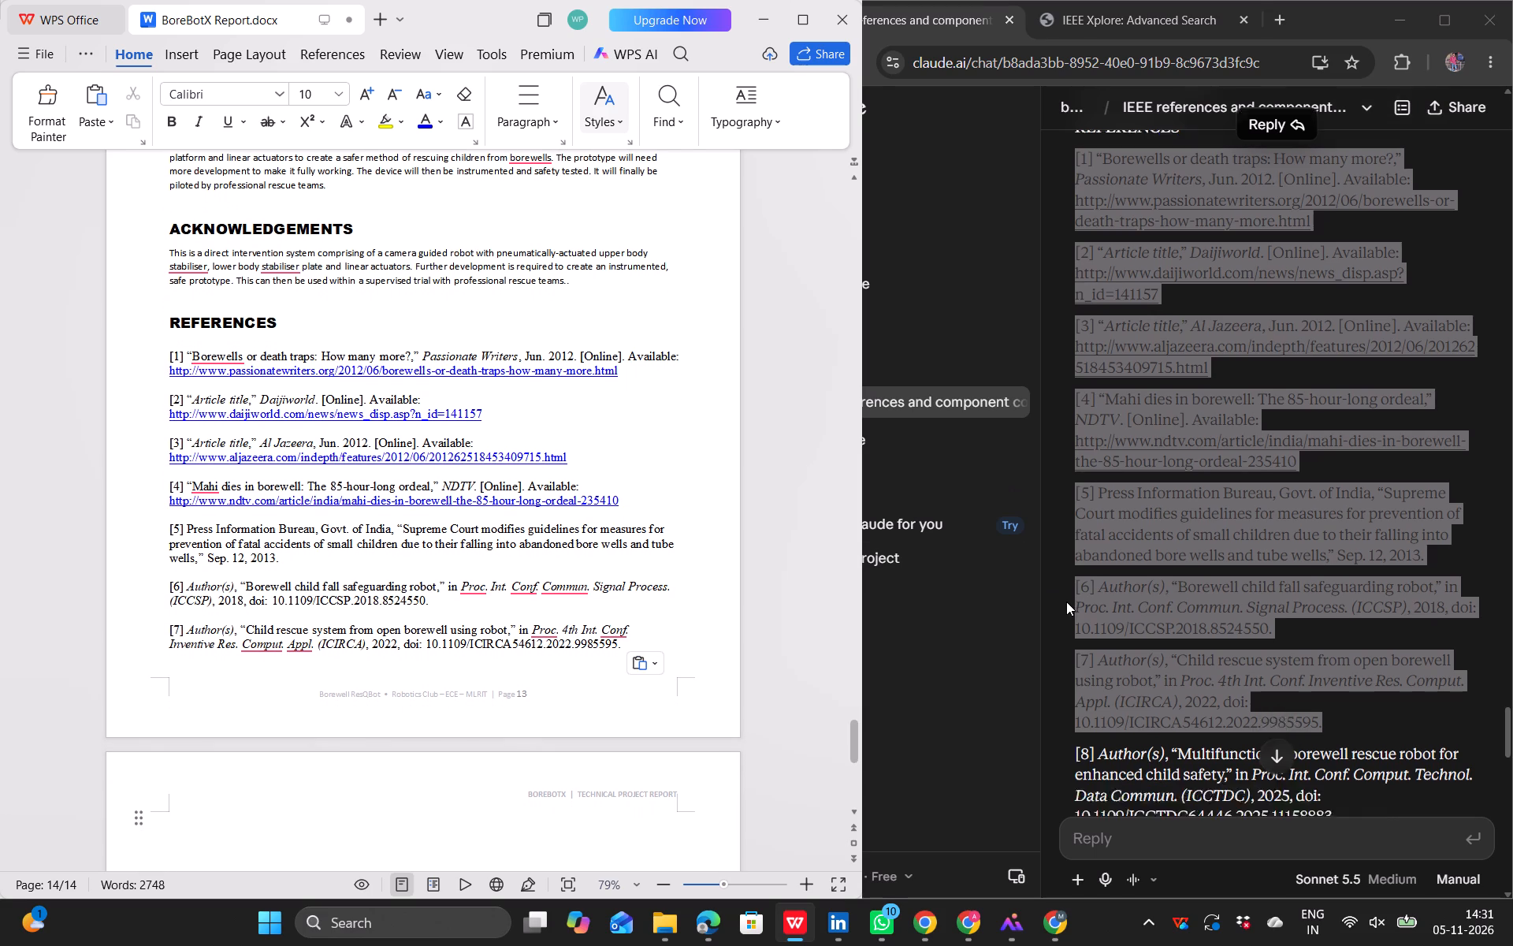
pyautogui.scroll(-6, 1066, 601)
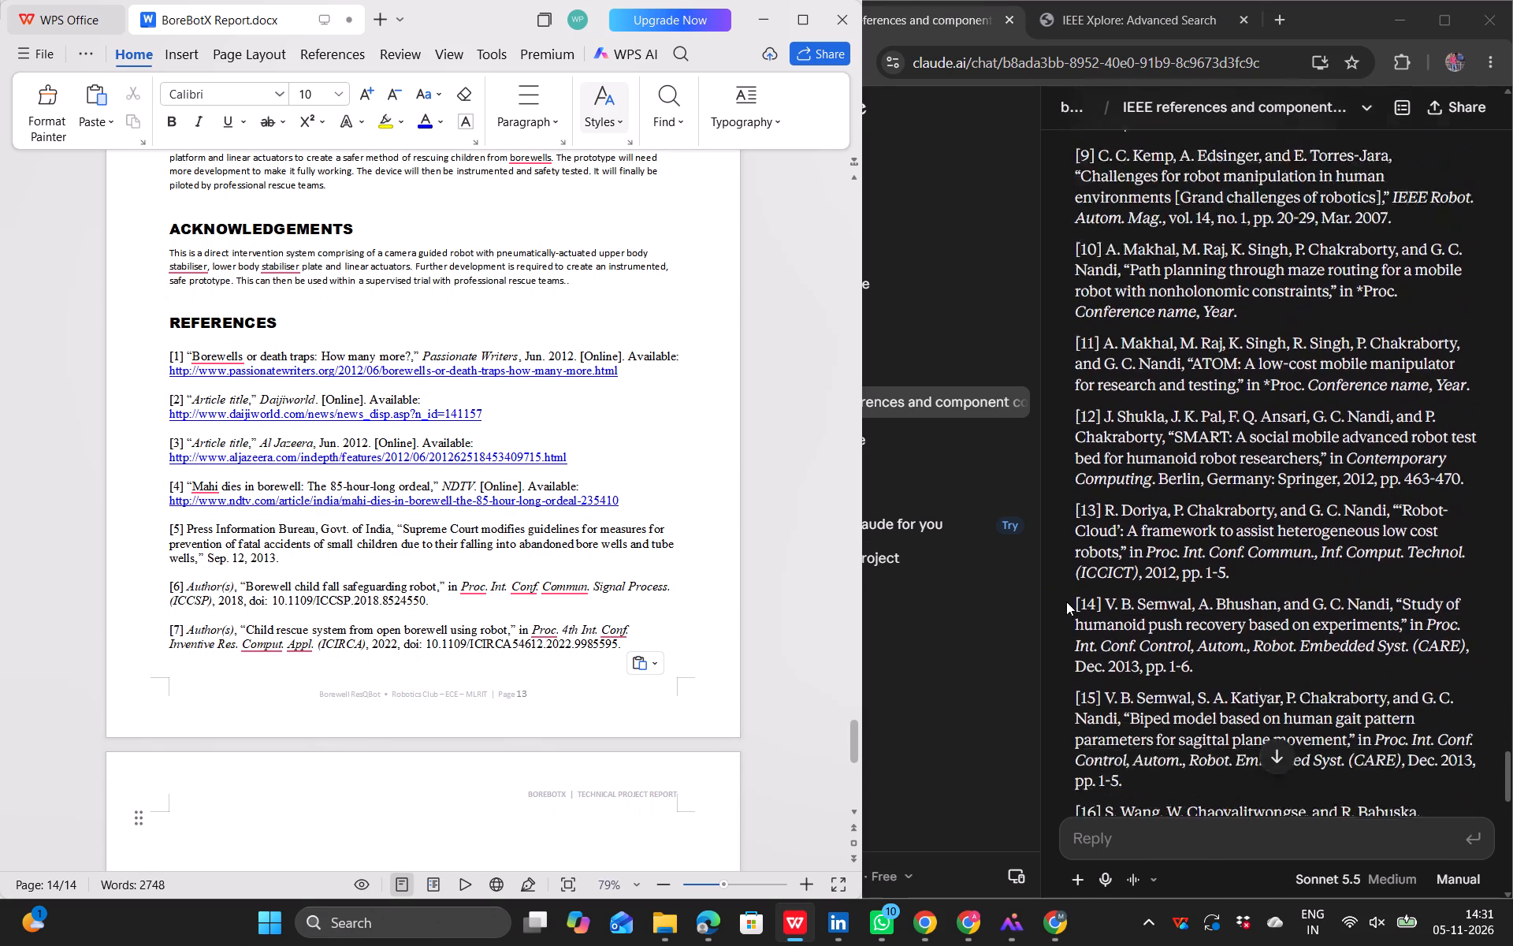
pyautogui.scroll(-4, 1066, 601)
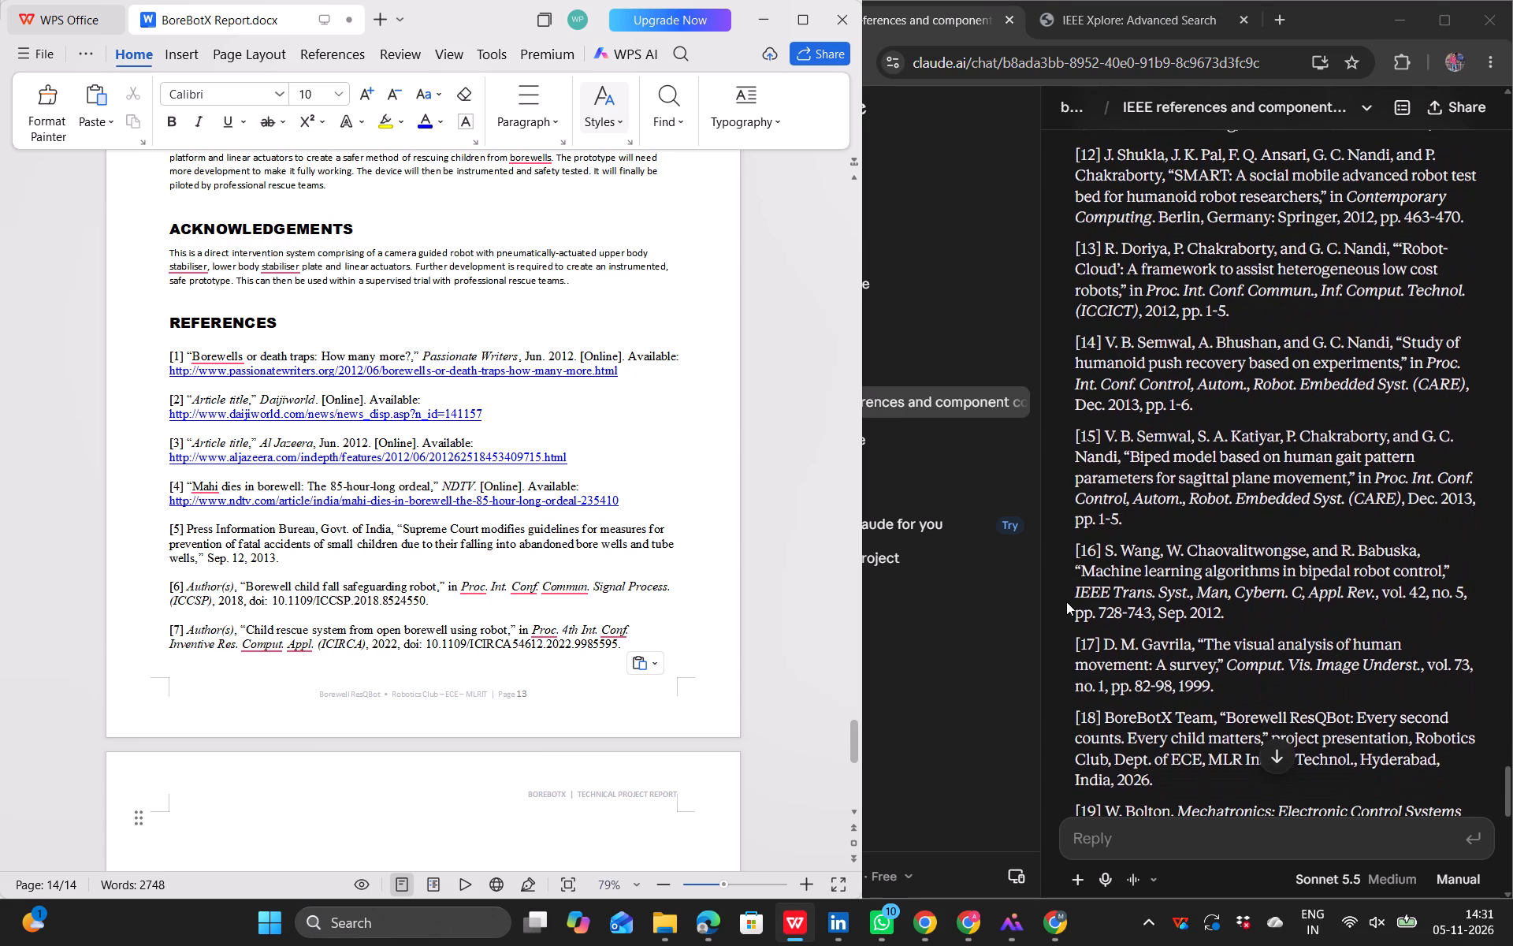
pyautogui.scroll(-3, 1066, 601)
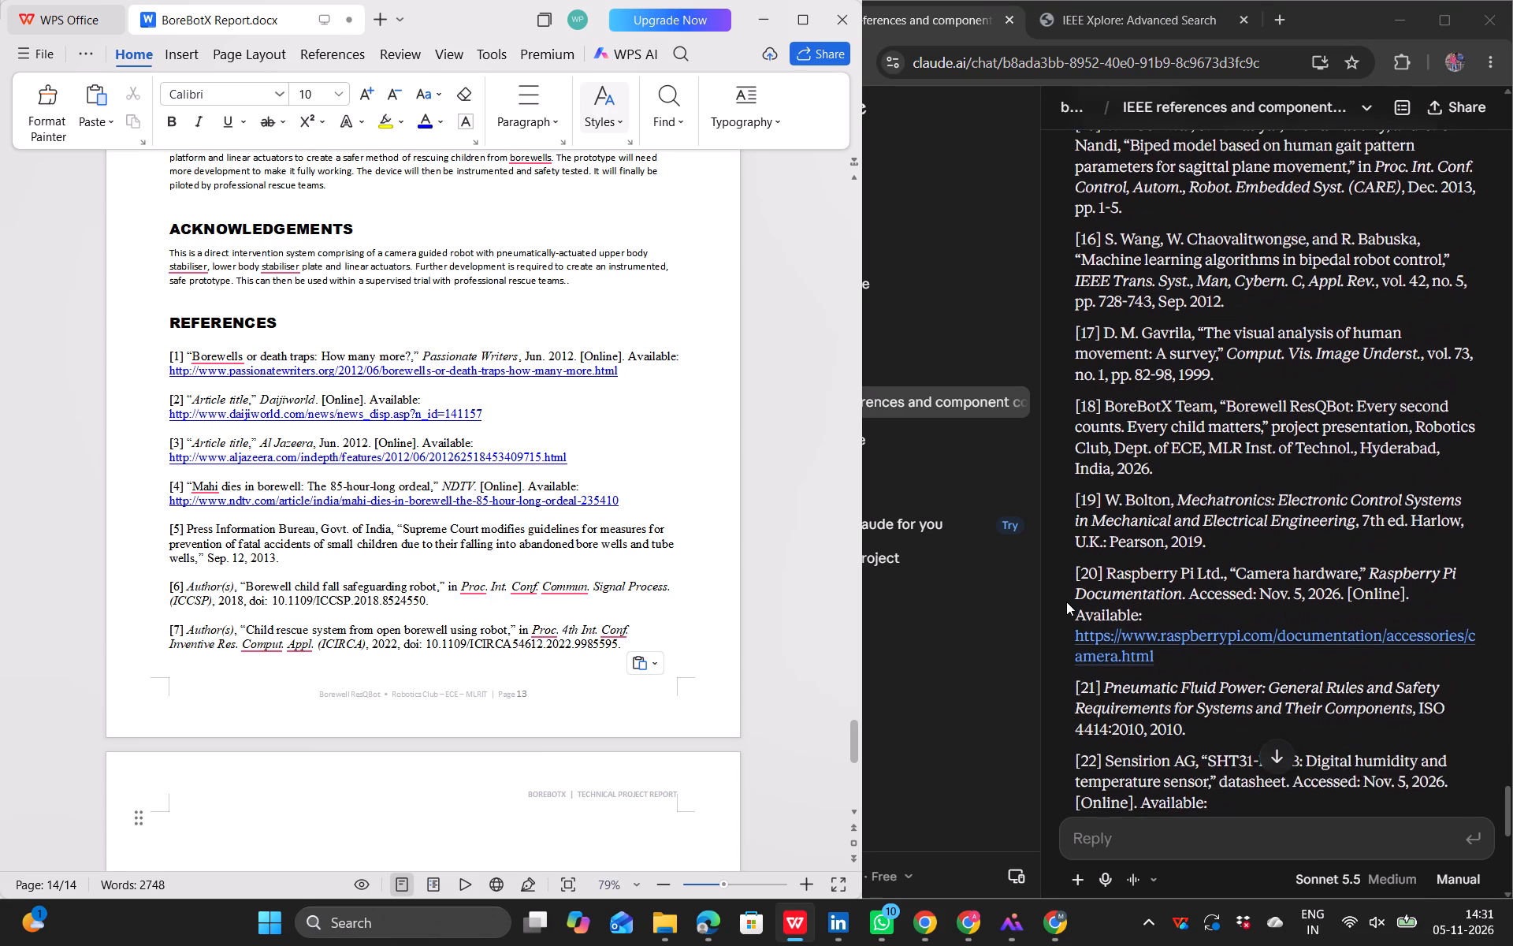
pyautogui.scroll(-3, 1066, 601)
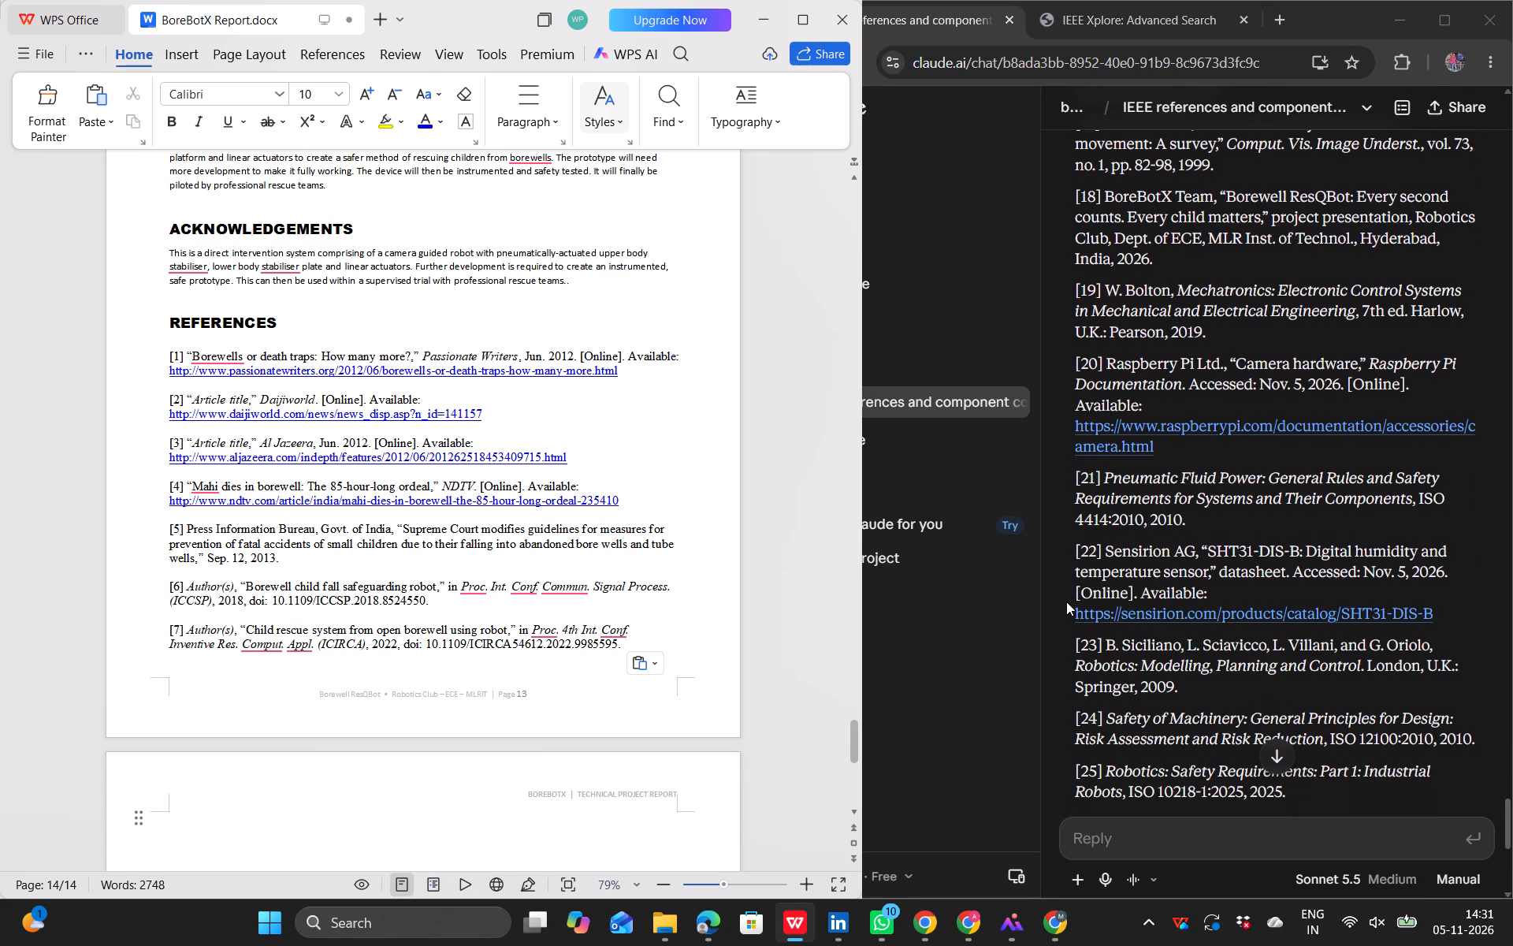
pyautogui.scroll(-3, 1066, 601)
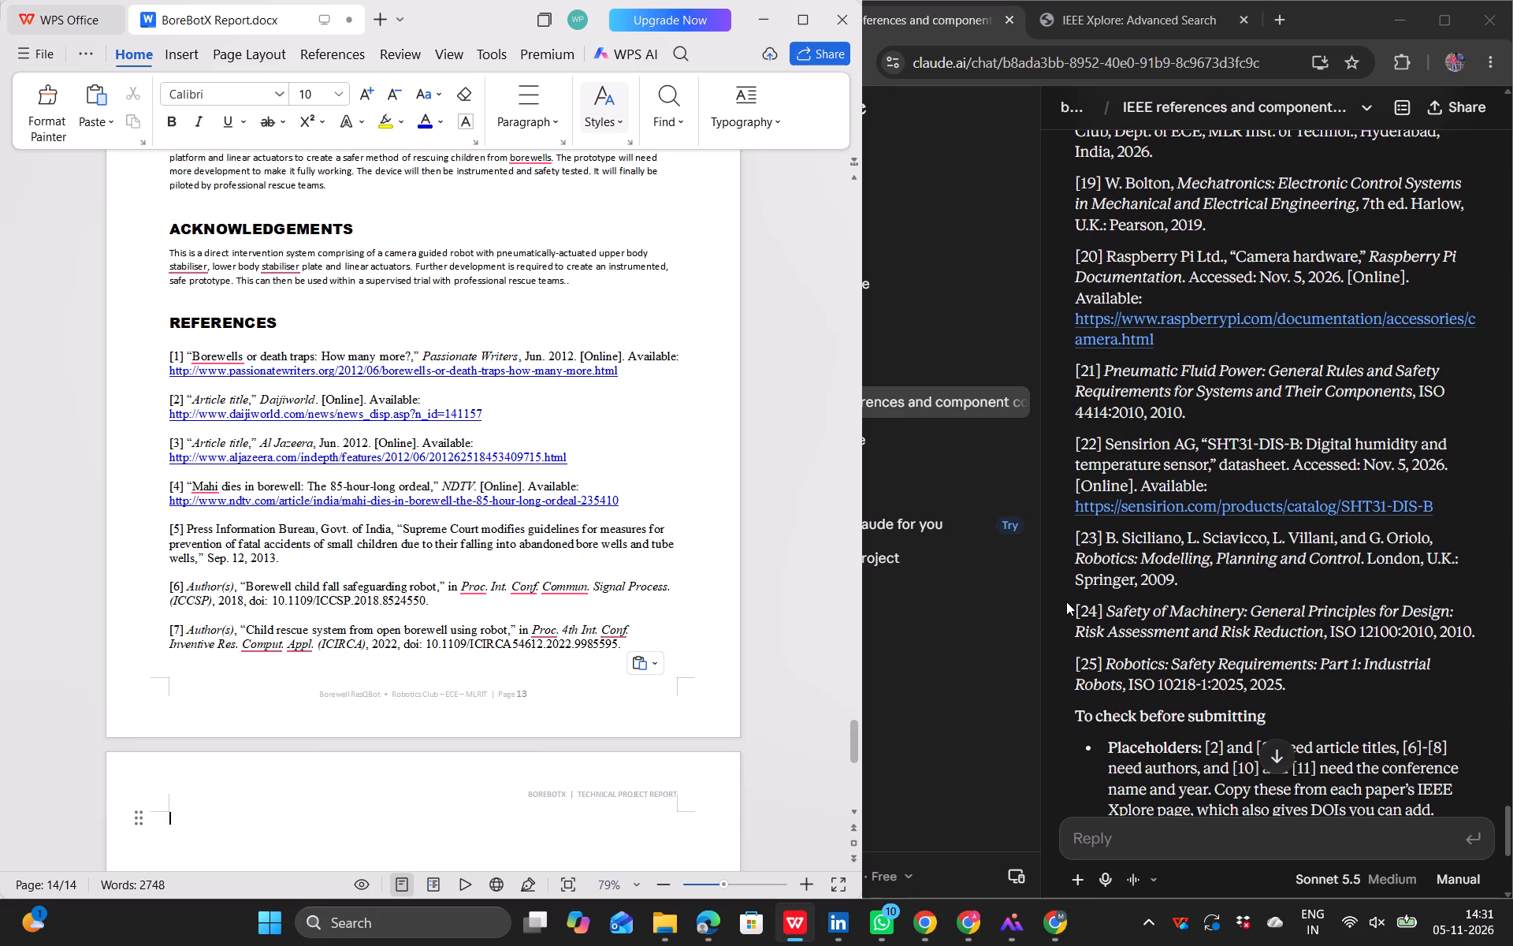
pyautogui.scroll(1, 1066, 601)
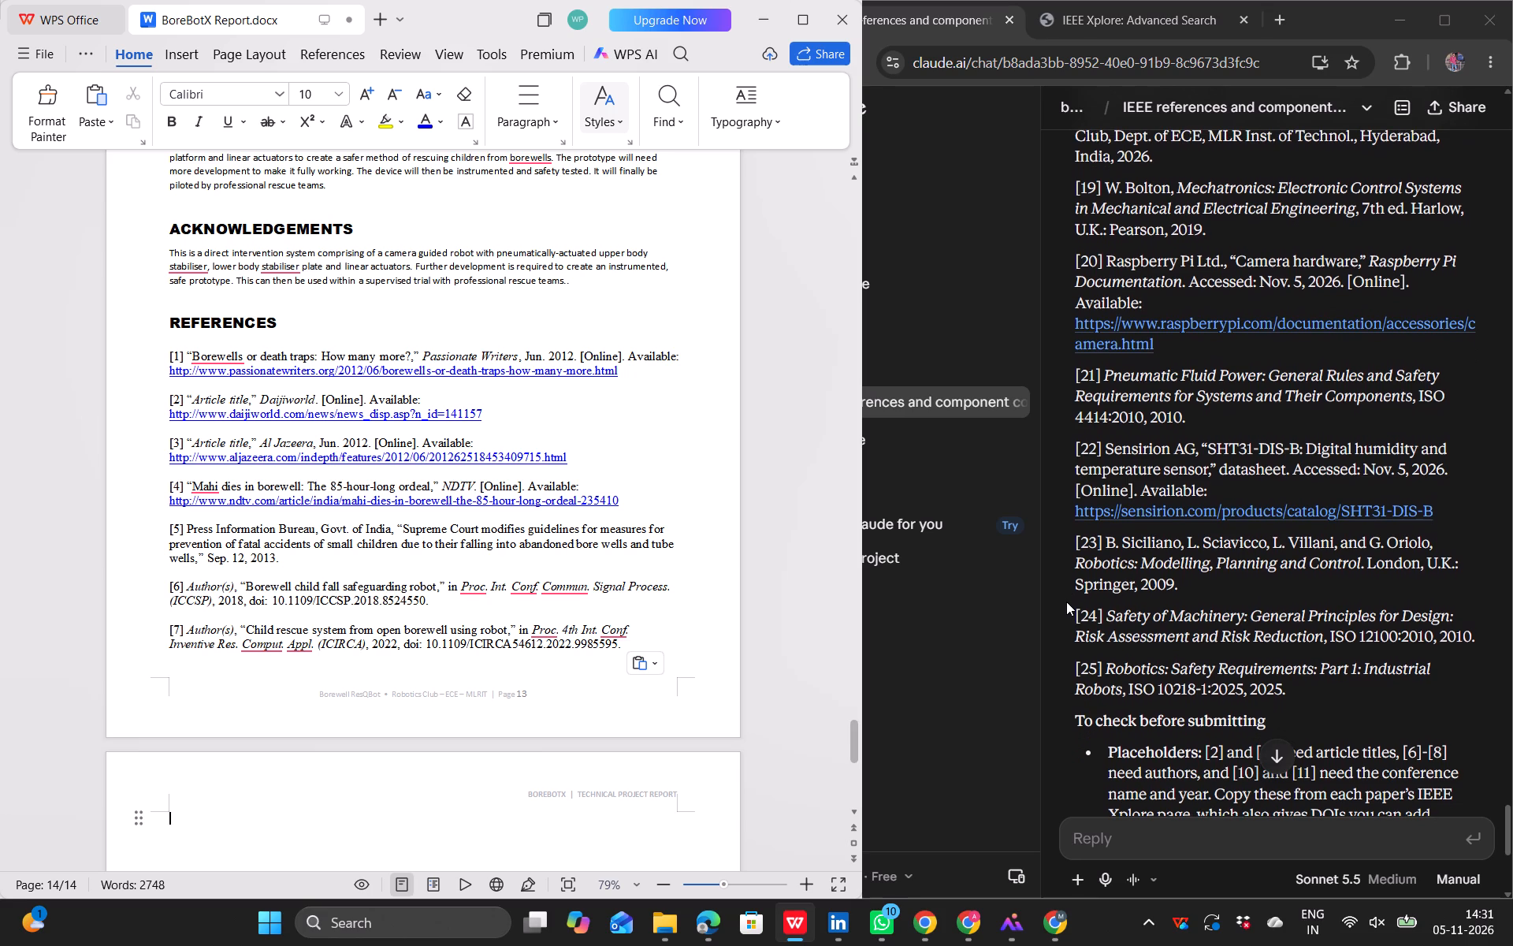
pyautogui.scroll(1, 1066, 601)
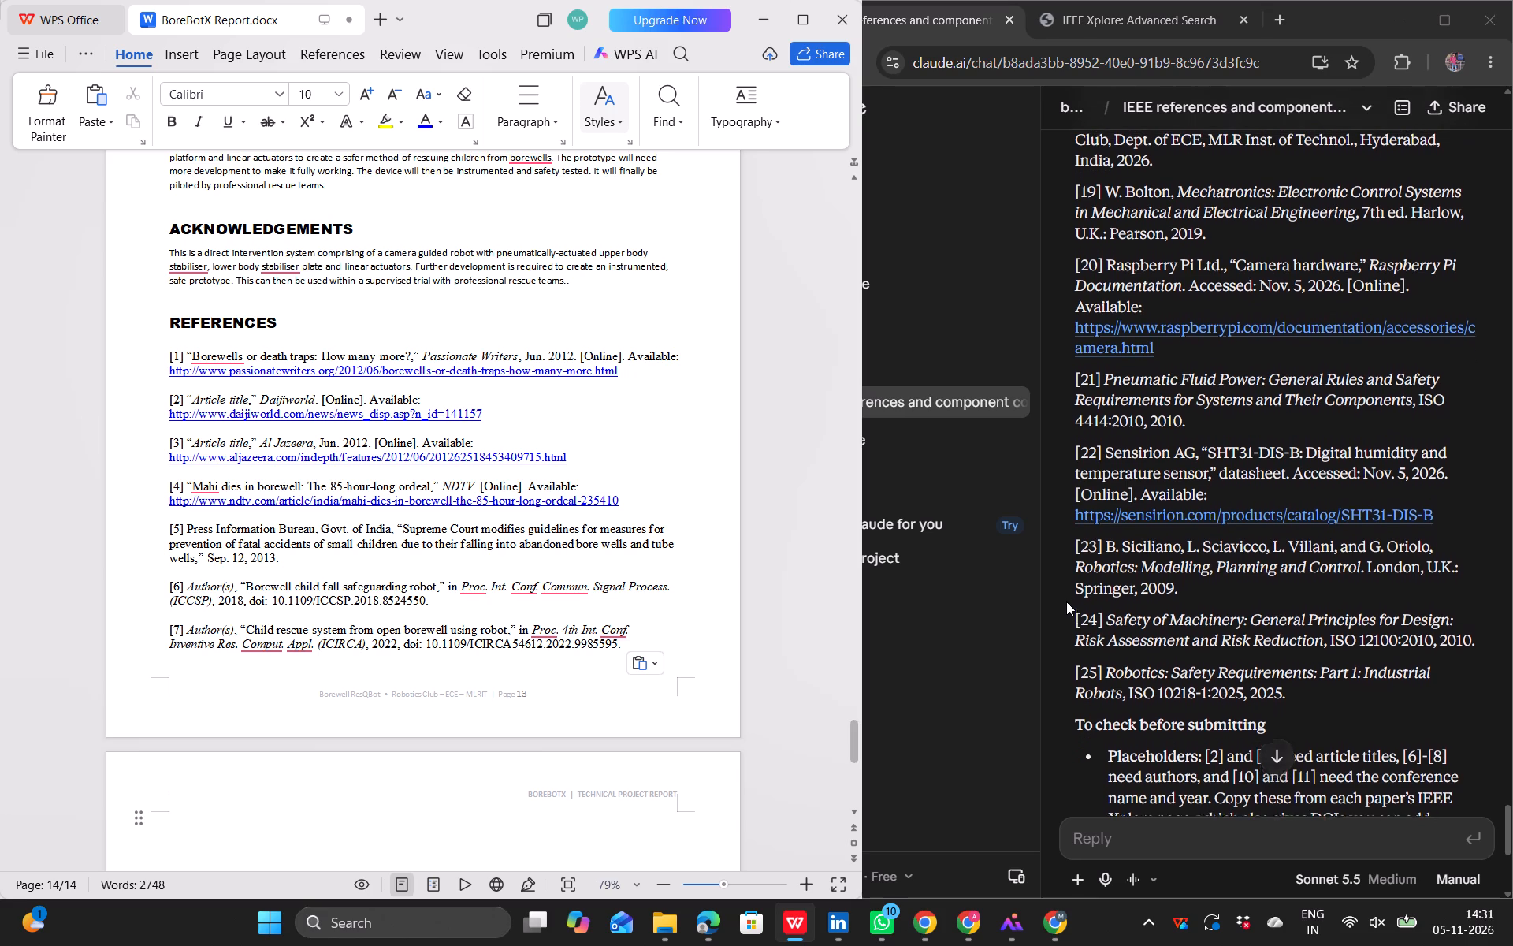
pyautogui.scroll(1, 1066, 601)
pyautogui.scroll(-1, 1066, 601)
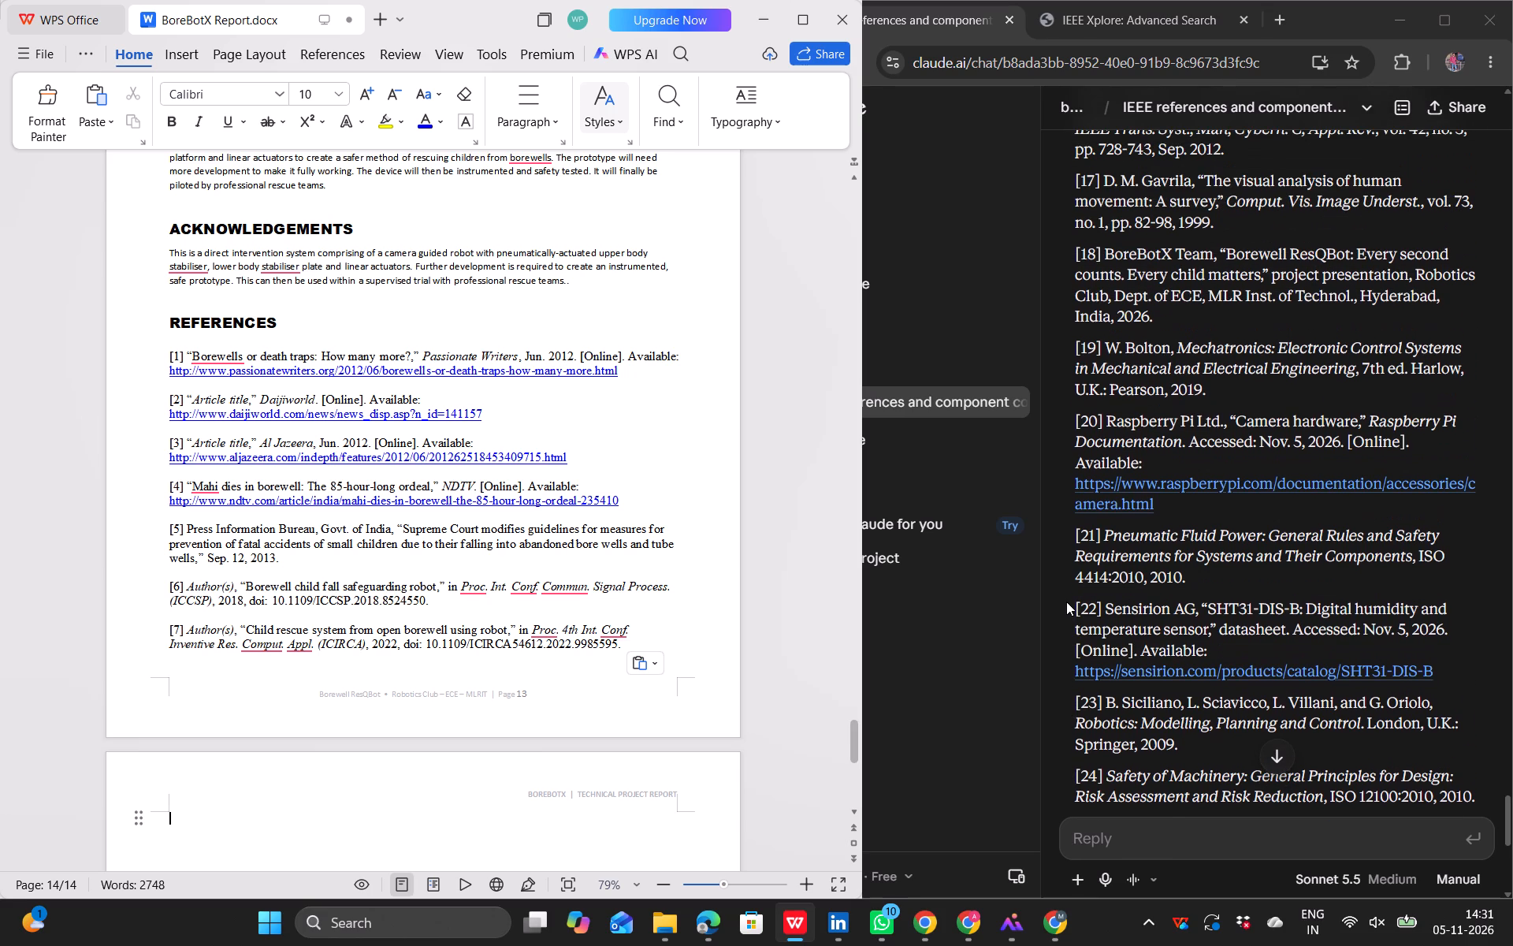
pyautogui.scroll(-3, 1066, 601)
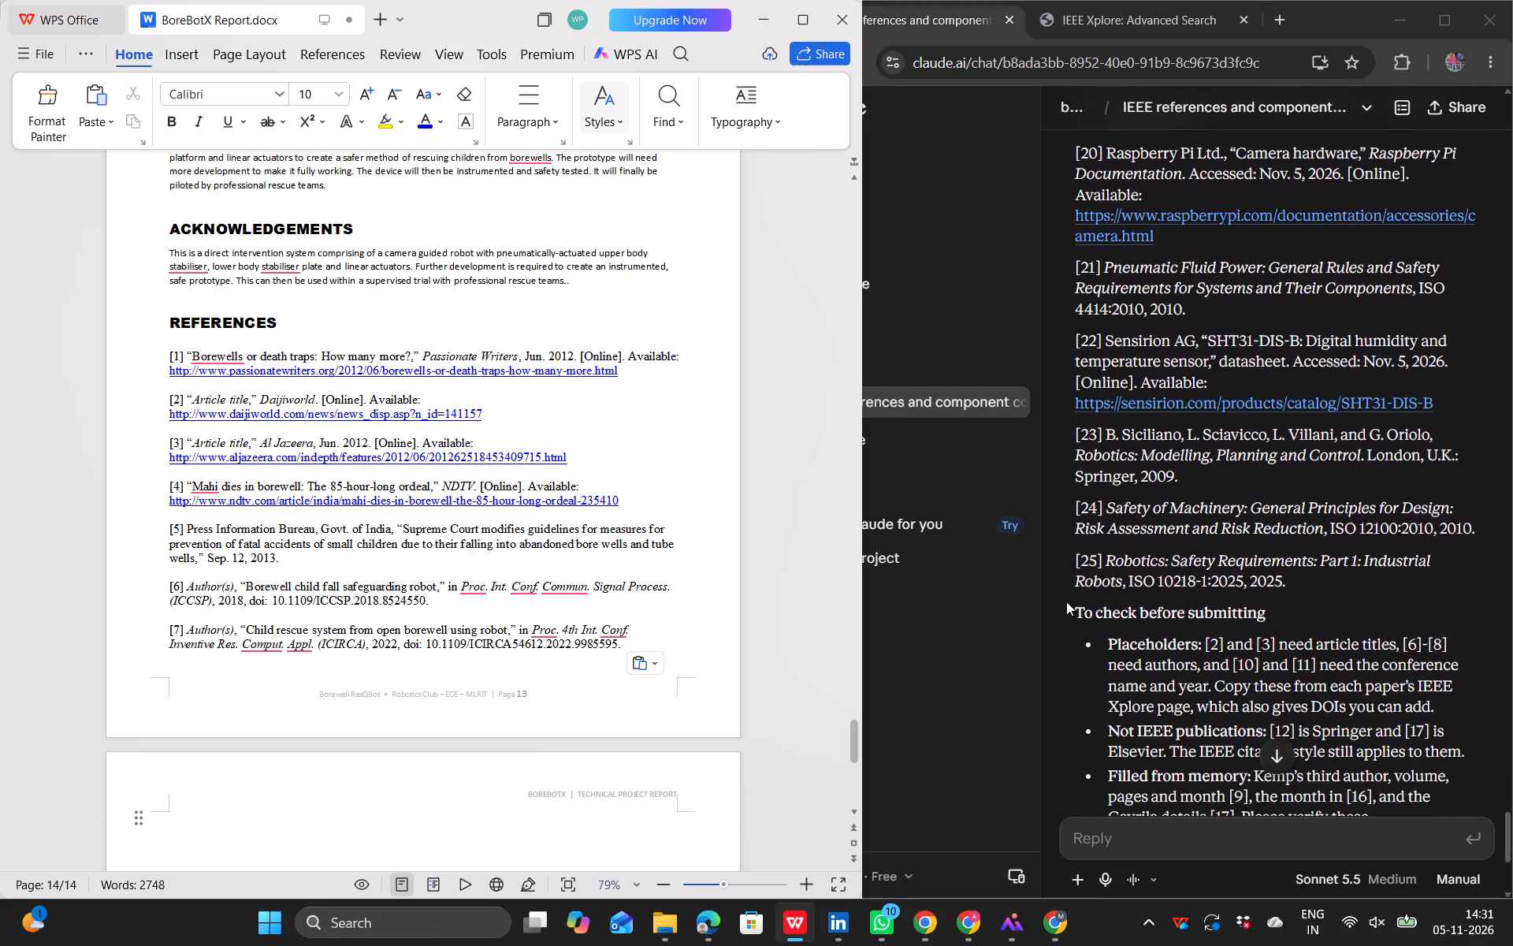
pyautogui.scroll(-2, 1066, 601)
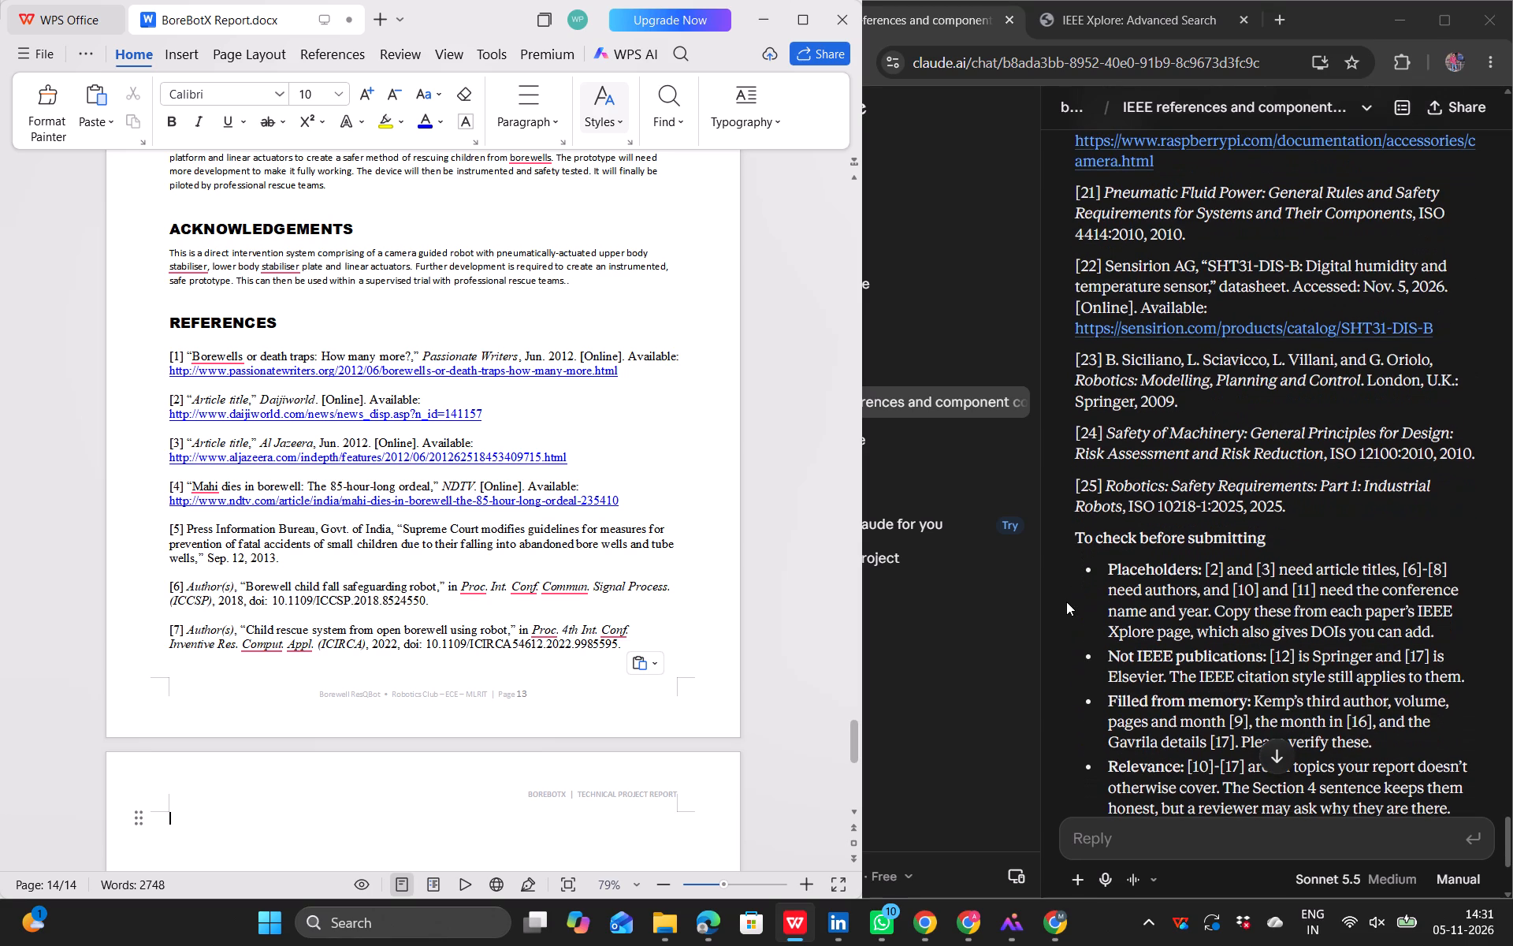
pyautogui.scroll(-5, 1066, 601)
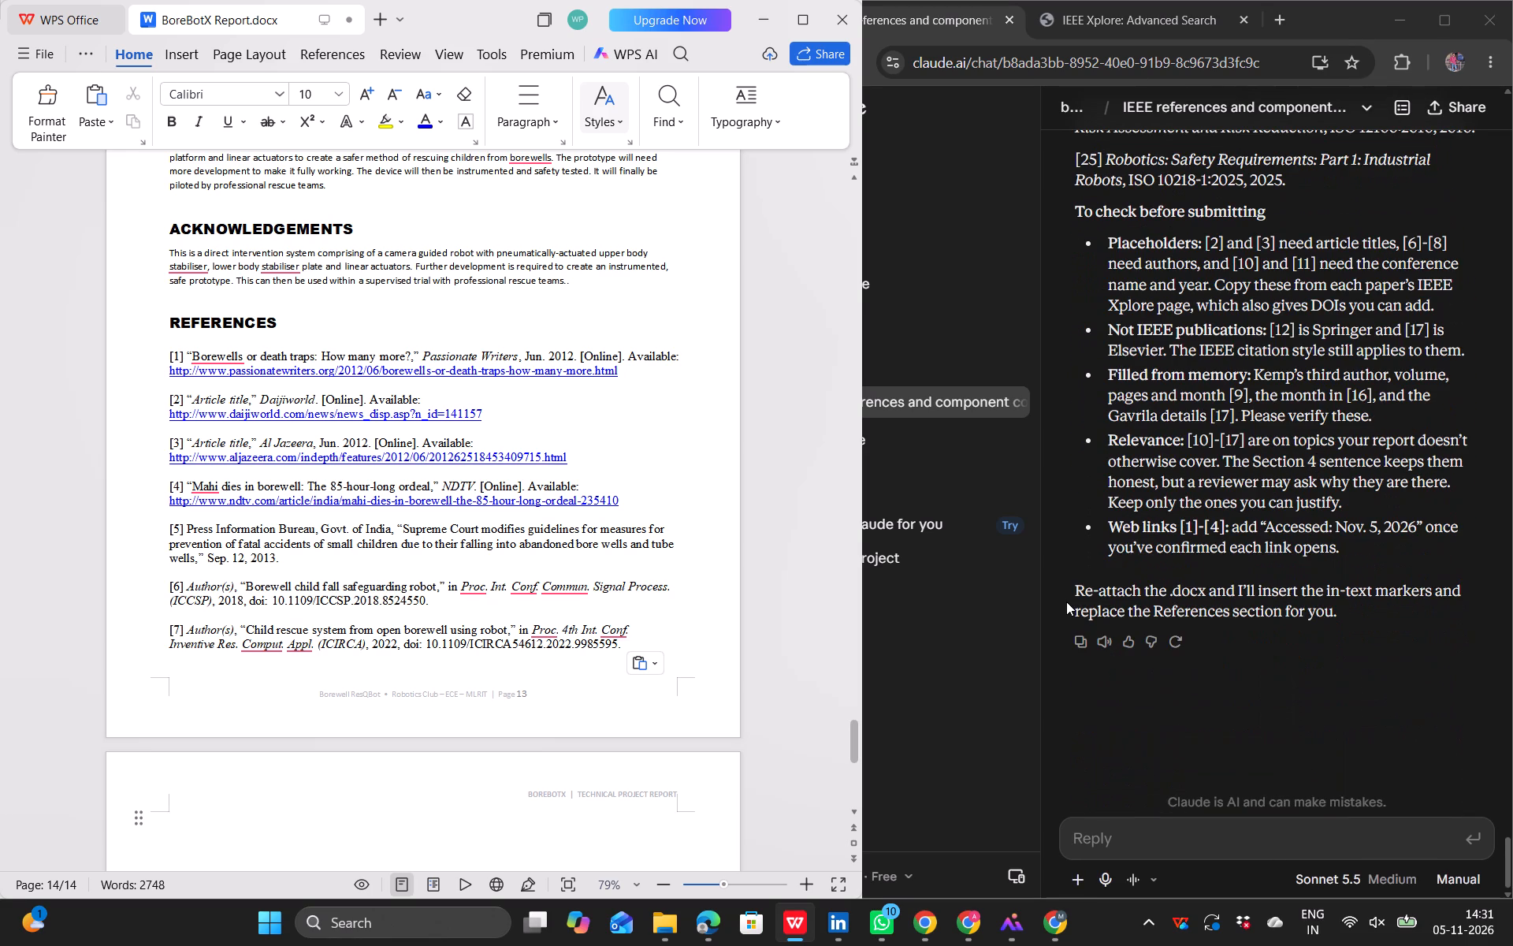
pyautogui.scroll(-1, 1066, 601)
pyautogui.scroll(2, 1066, 601)
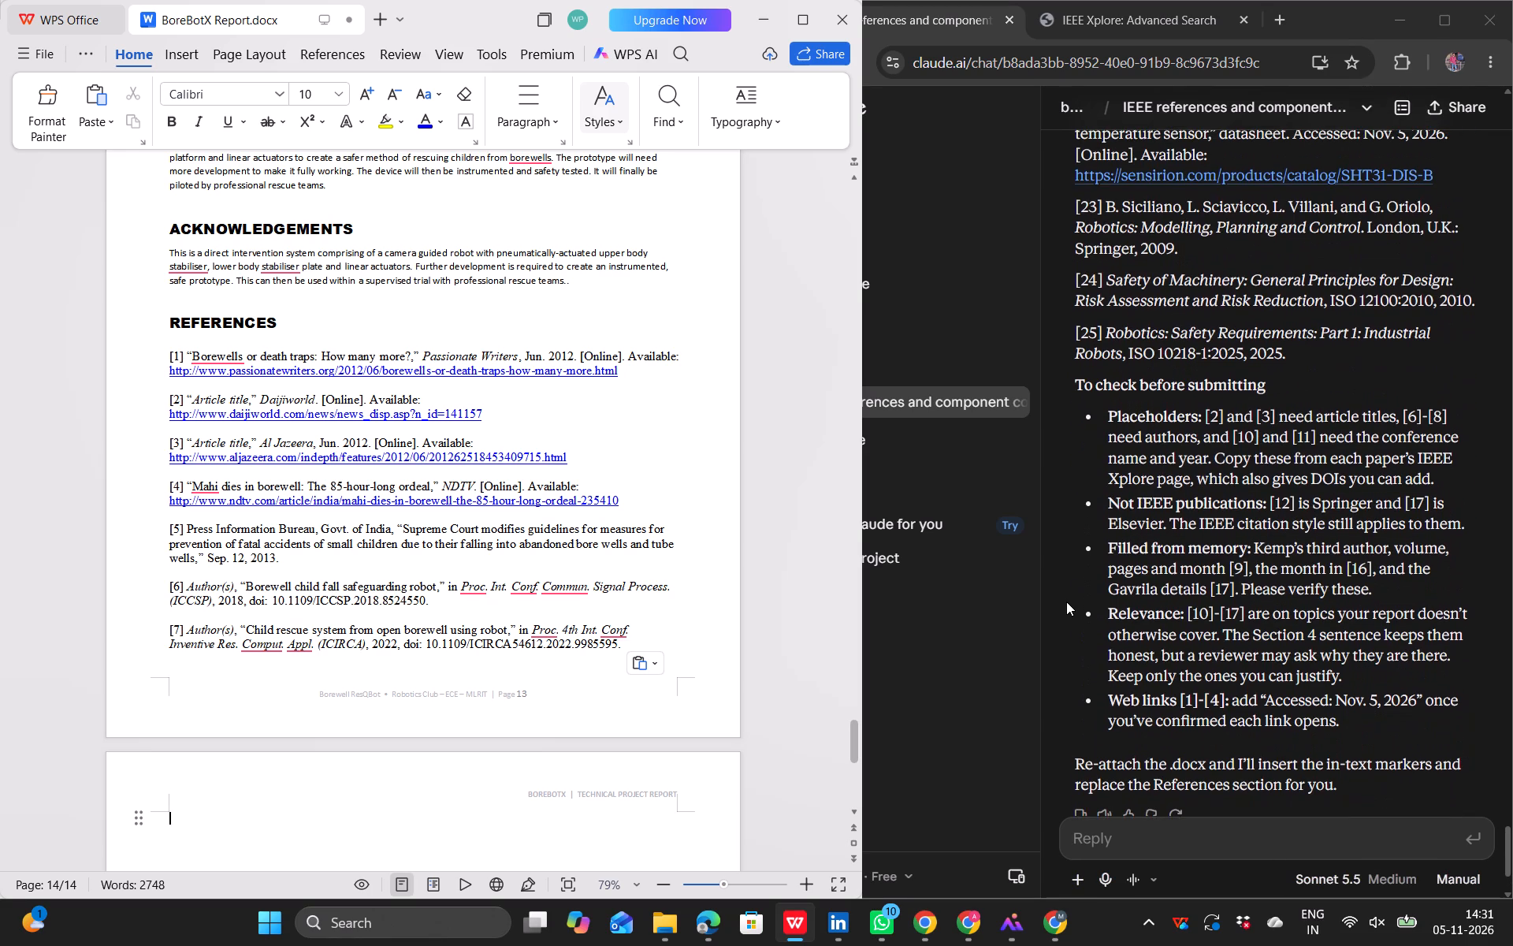
pyautogui.hscroll(1, 1066, 601)
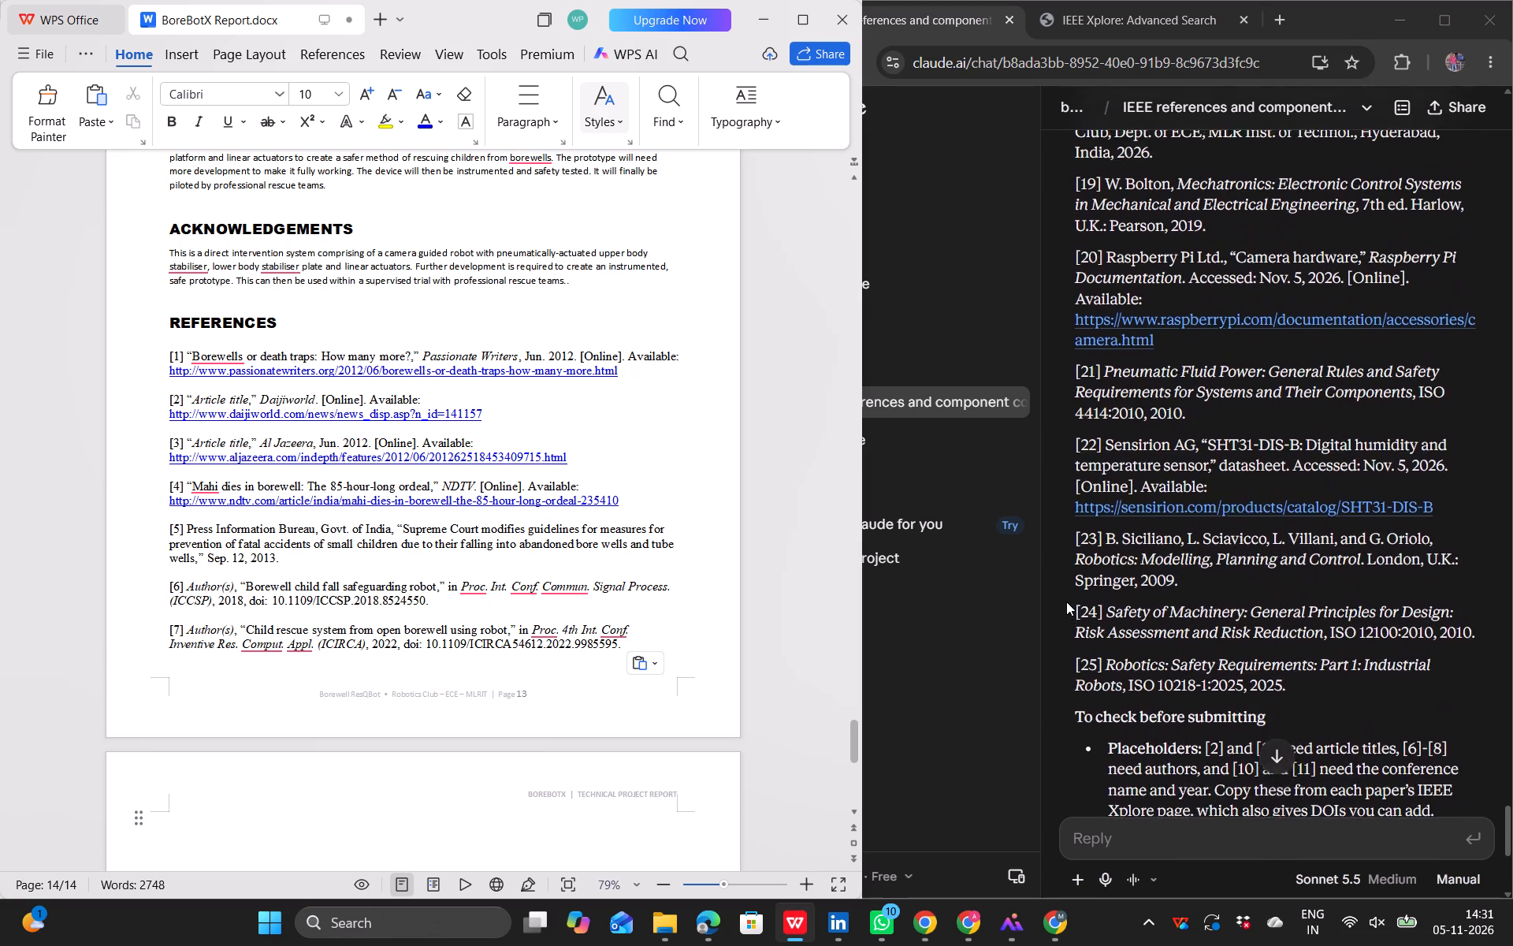
pyautogui.scroll(3, 1066, 601)
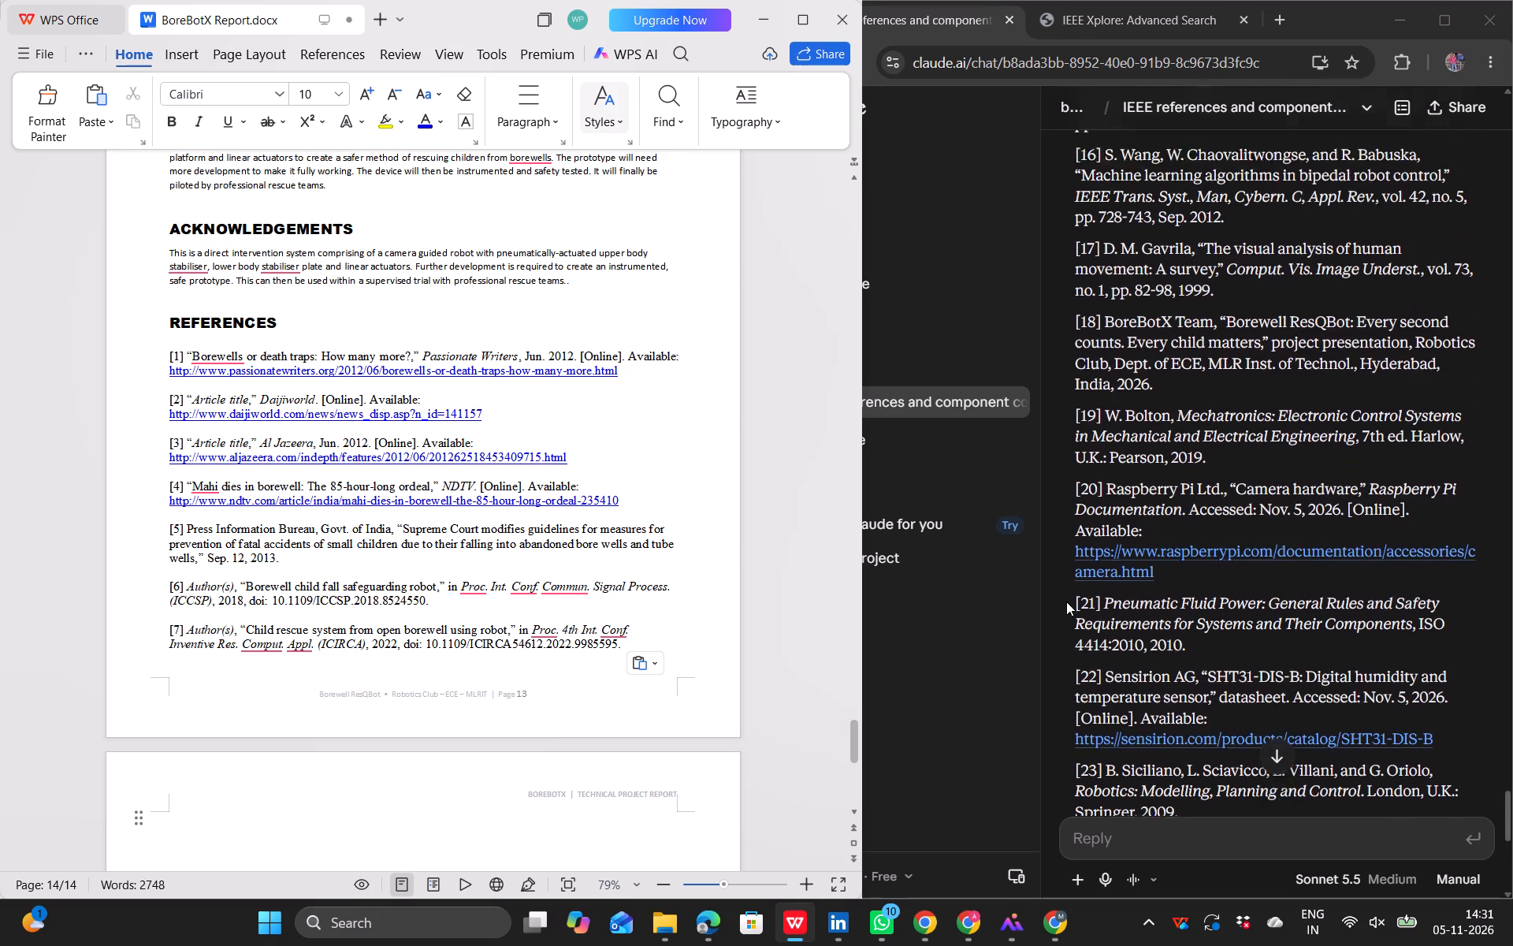
pyautogui.scroll(2, 1066, 601)
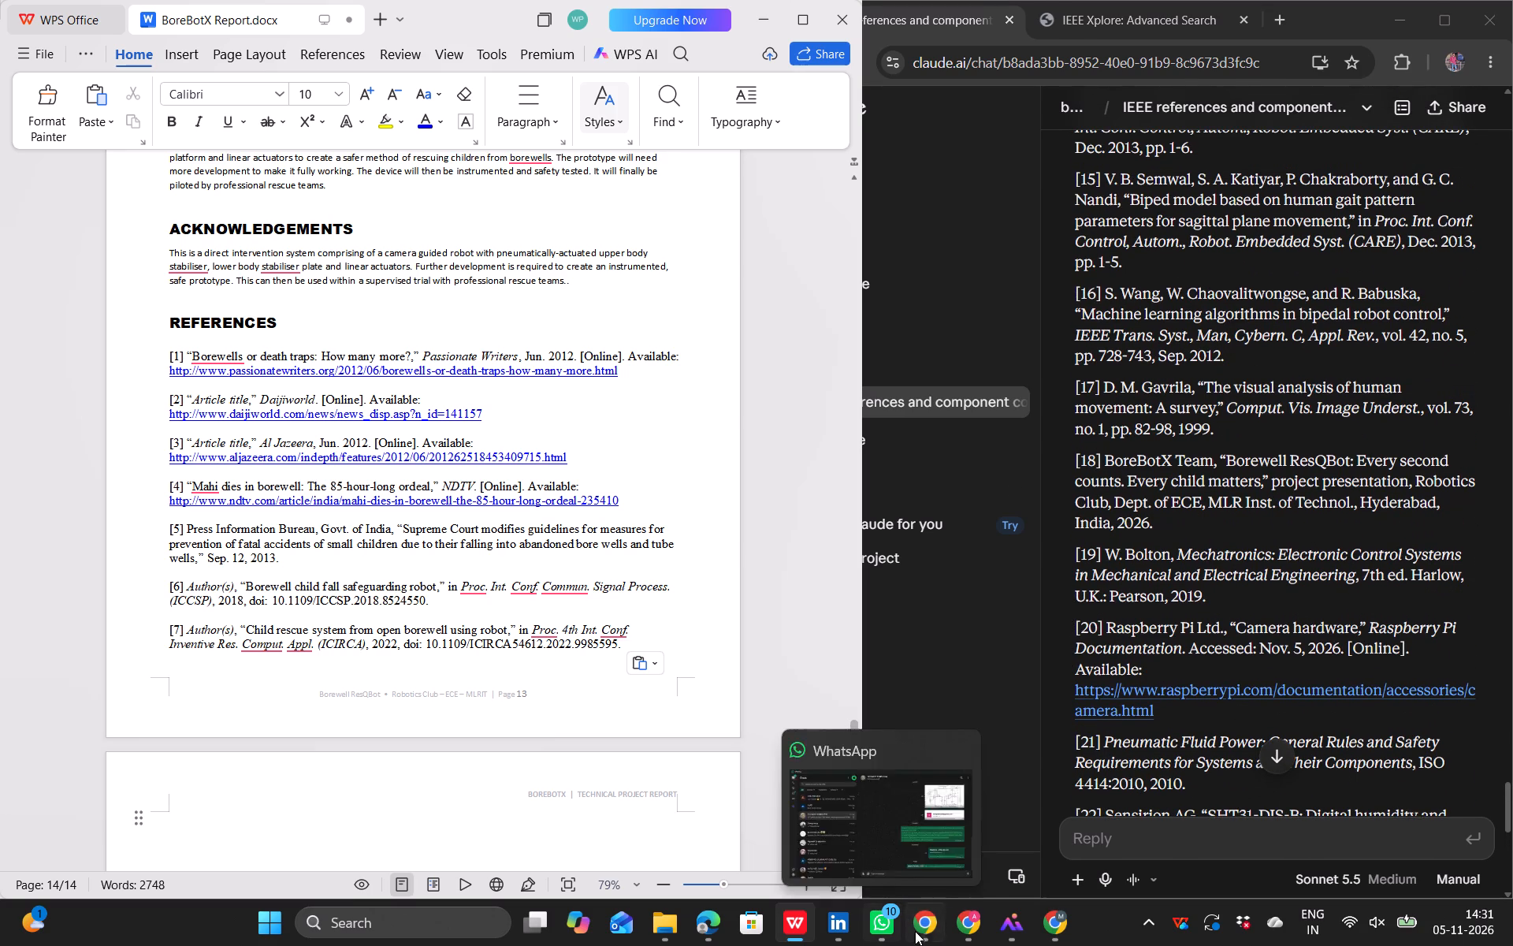
# Switch to Microsoft Edge and bring up the open smart_child_borewell PDF paper.
pyautogui.click(692, 923)
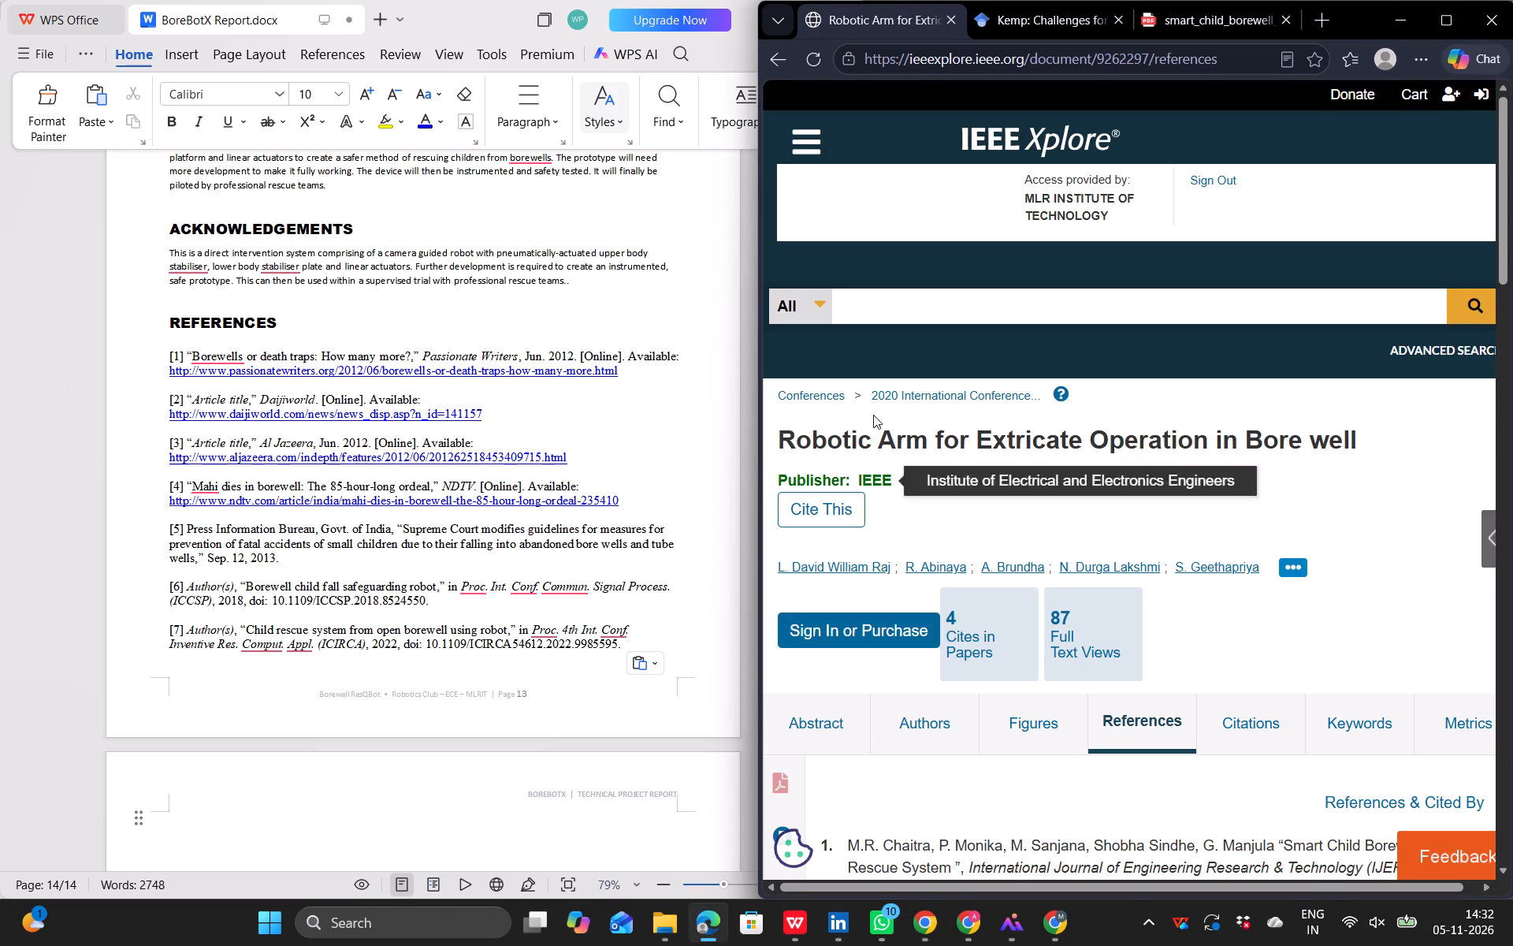
pyautogui.click(1024, 11)
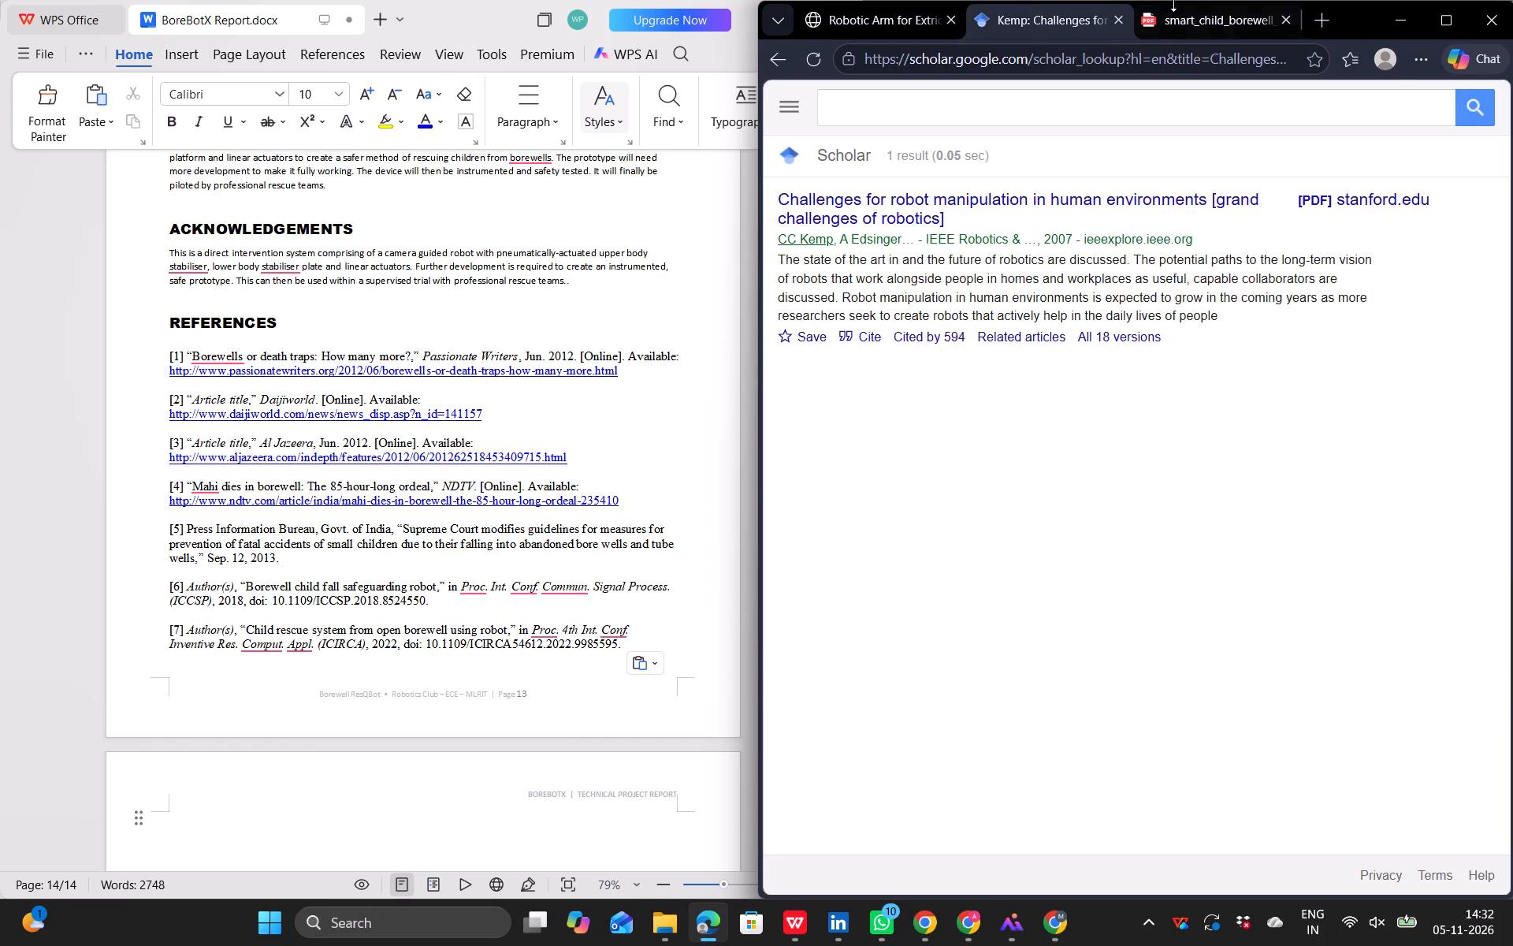
pyautogui.click(1175, 3)
pyautogui.click(1190, 6)
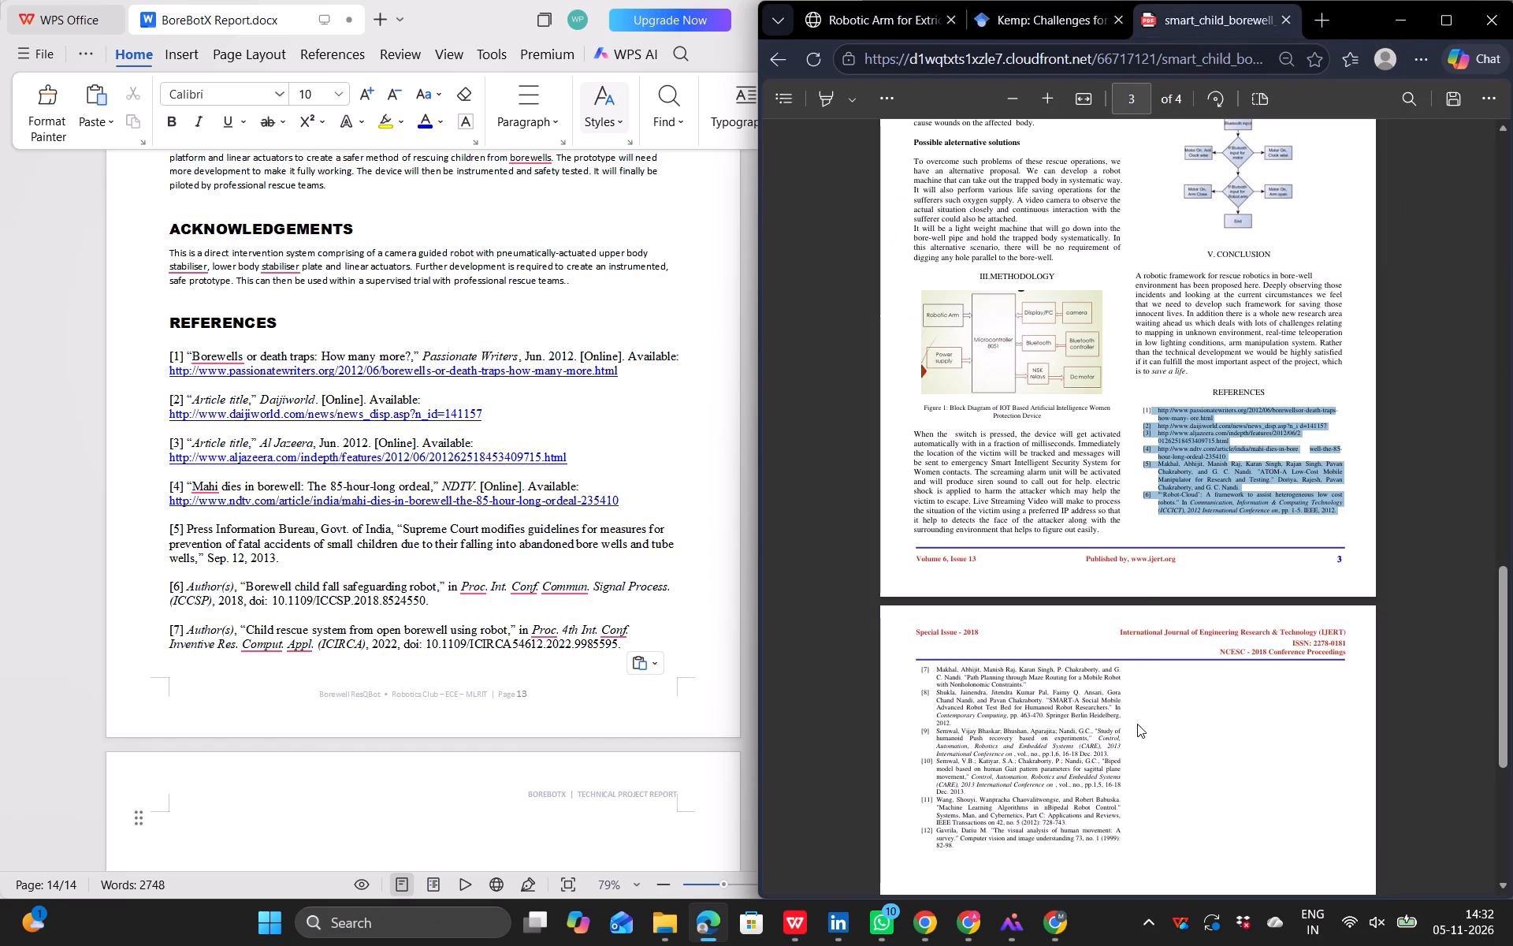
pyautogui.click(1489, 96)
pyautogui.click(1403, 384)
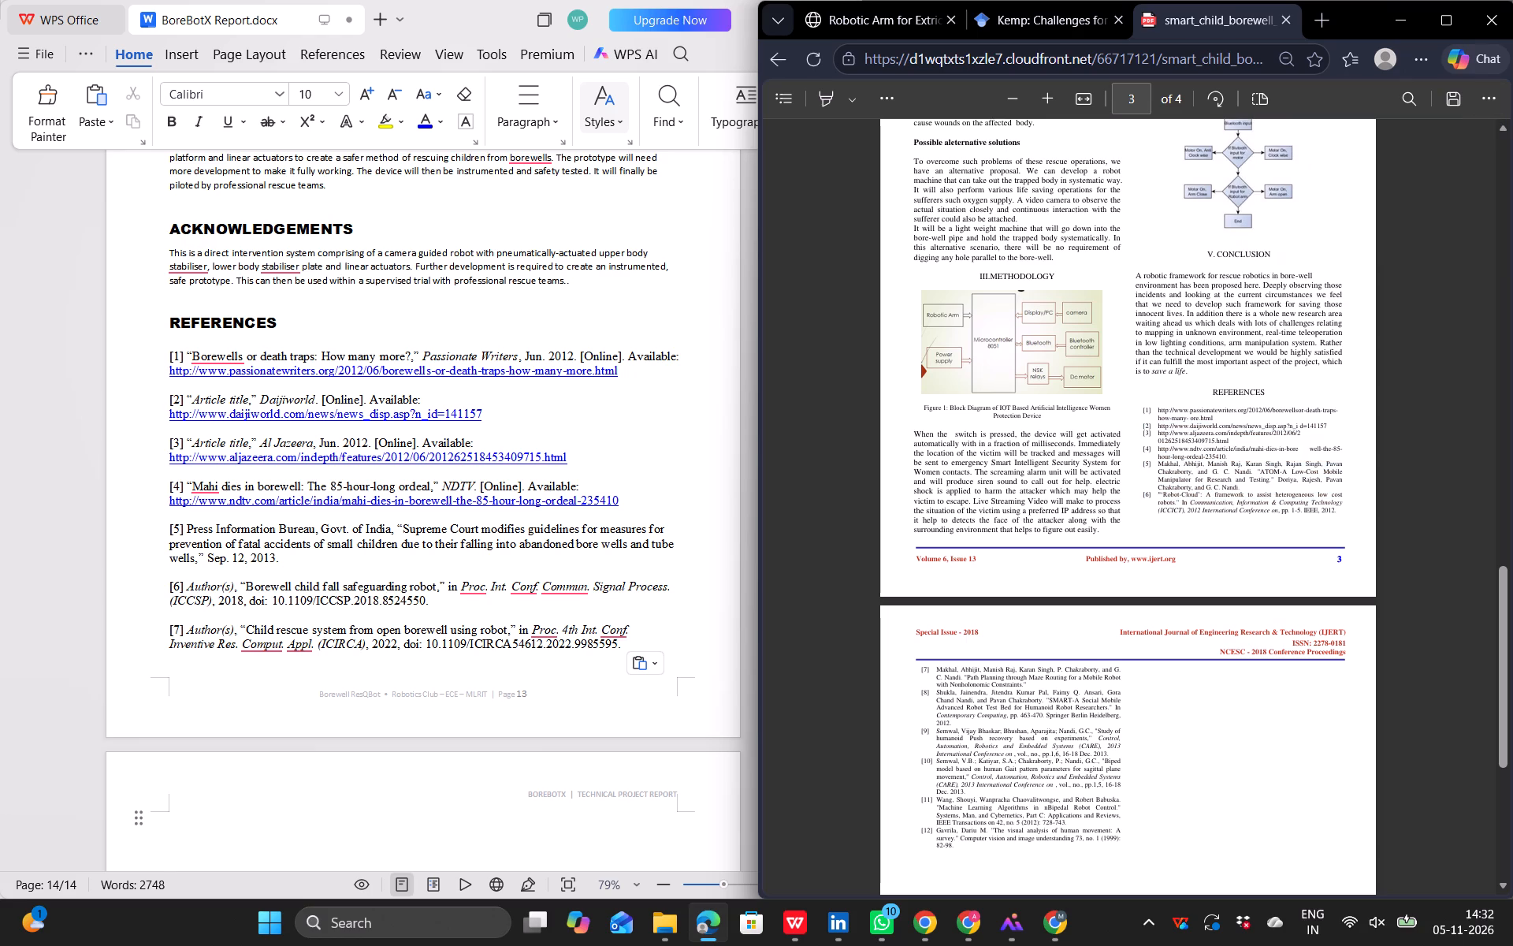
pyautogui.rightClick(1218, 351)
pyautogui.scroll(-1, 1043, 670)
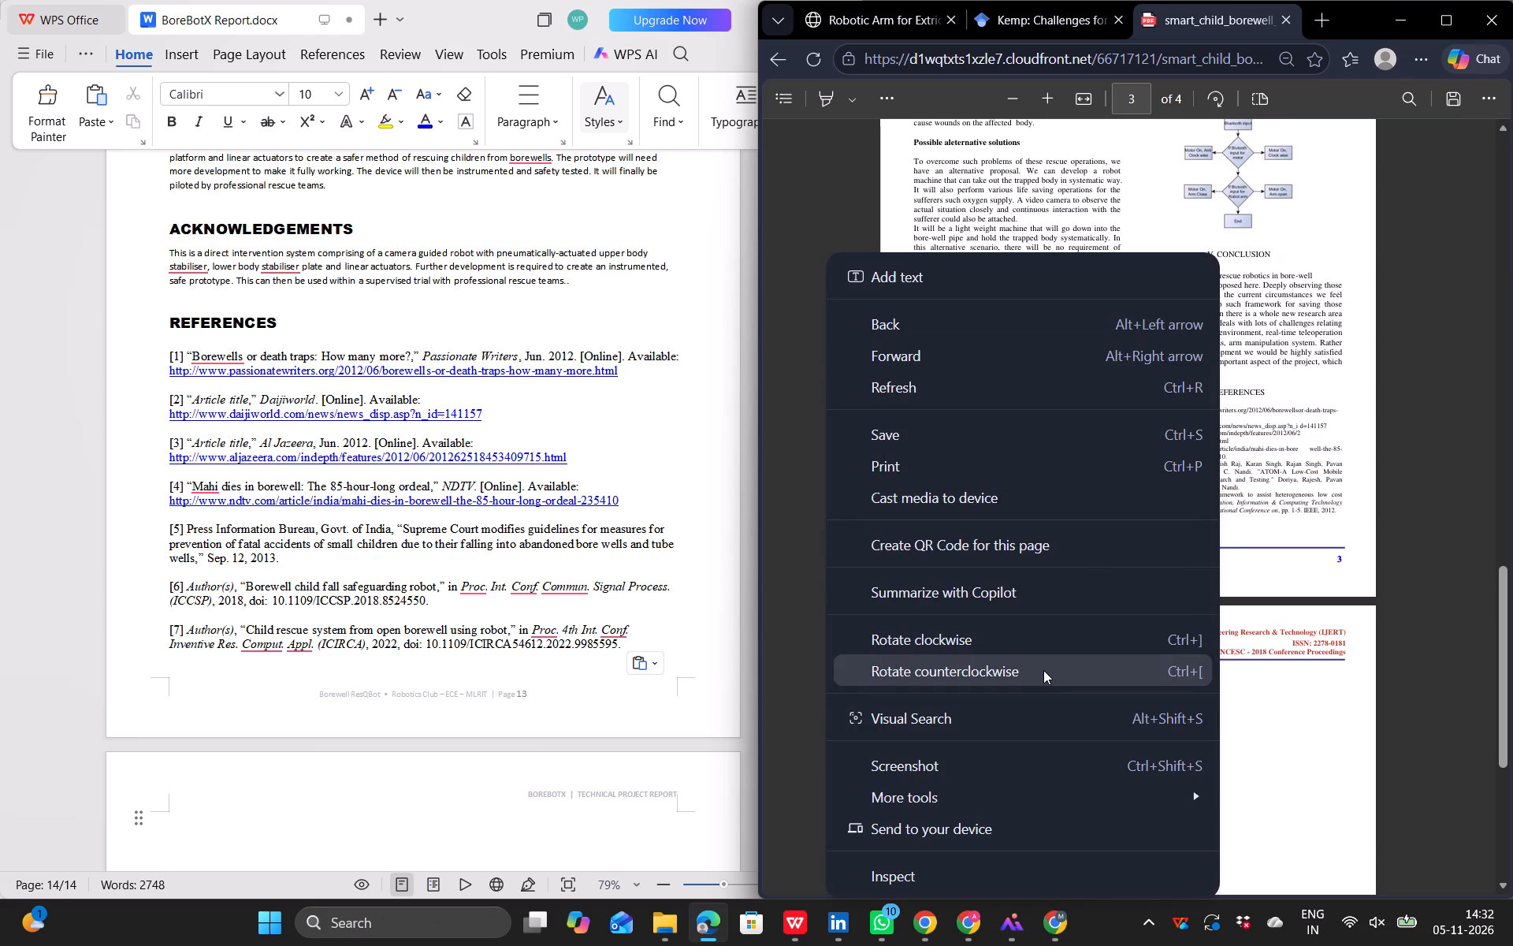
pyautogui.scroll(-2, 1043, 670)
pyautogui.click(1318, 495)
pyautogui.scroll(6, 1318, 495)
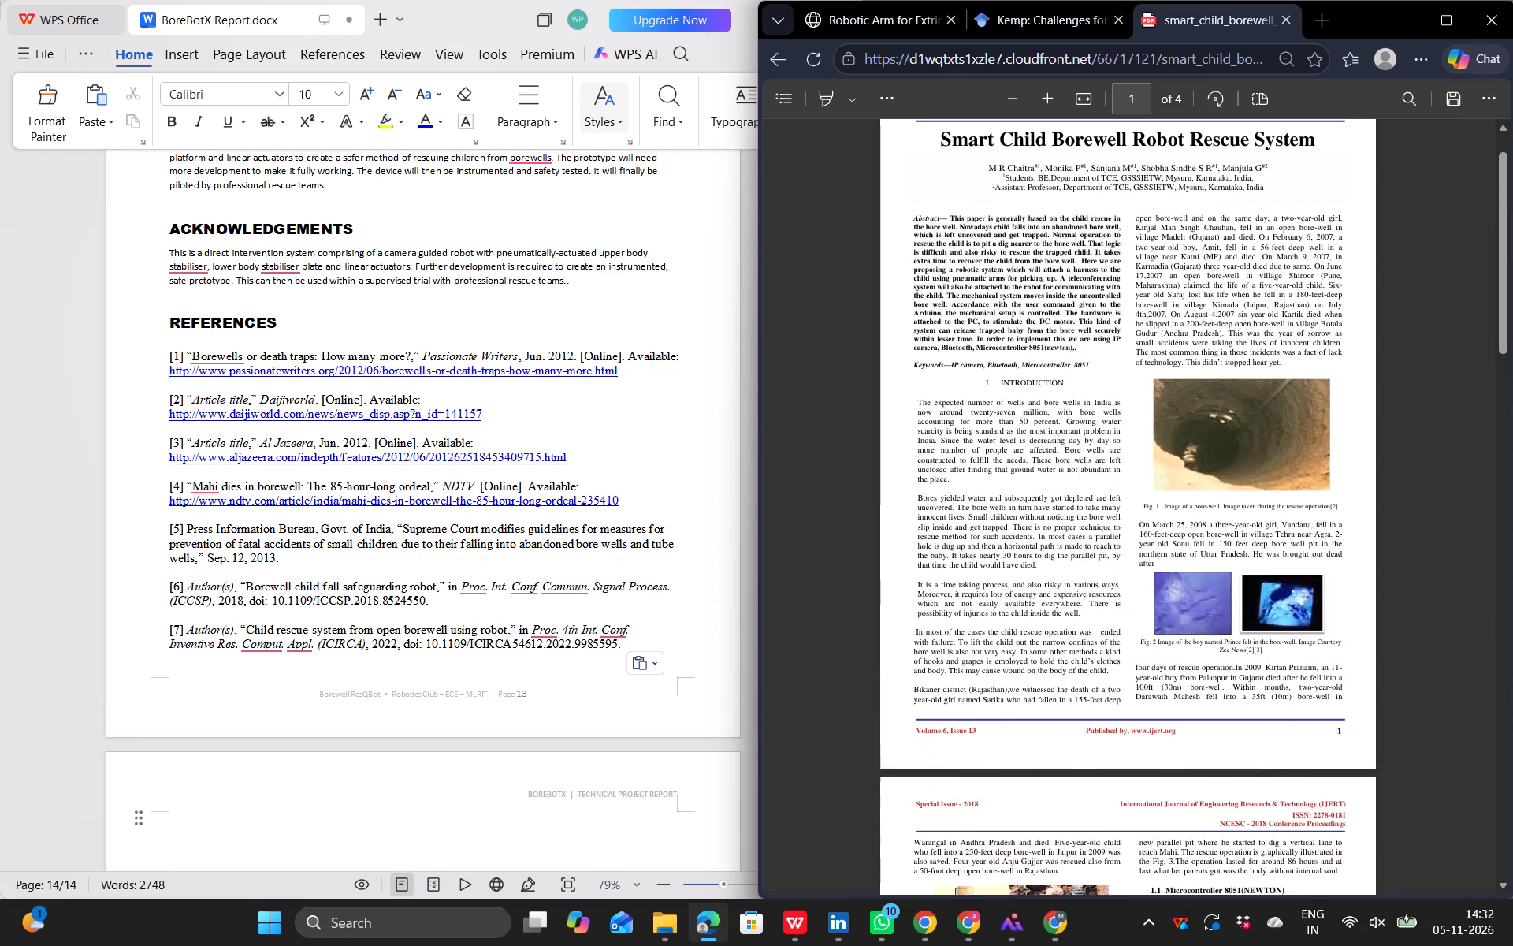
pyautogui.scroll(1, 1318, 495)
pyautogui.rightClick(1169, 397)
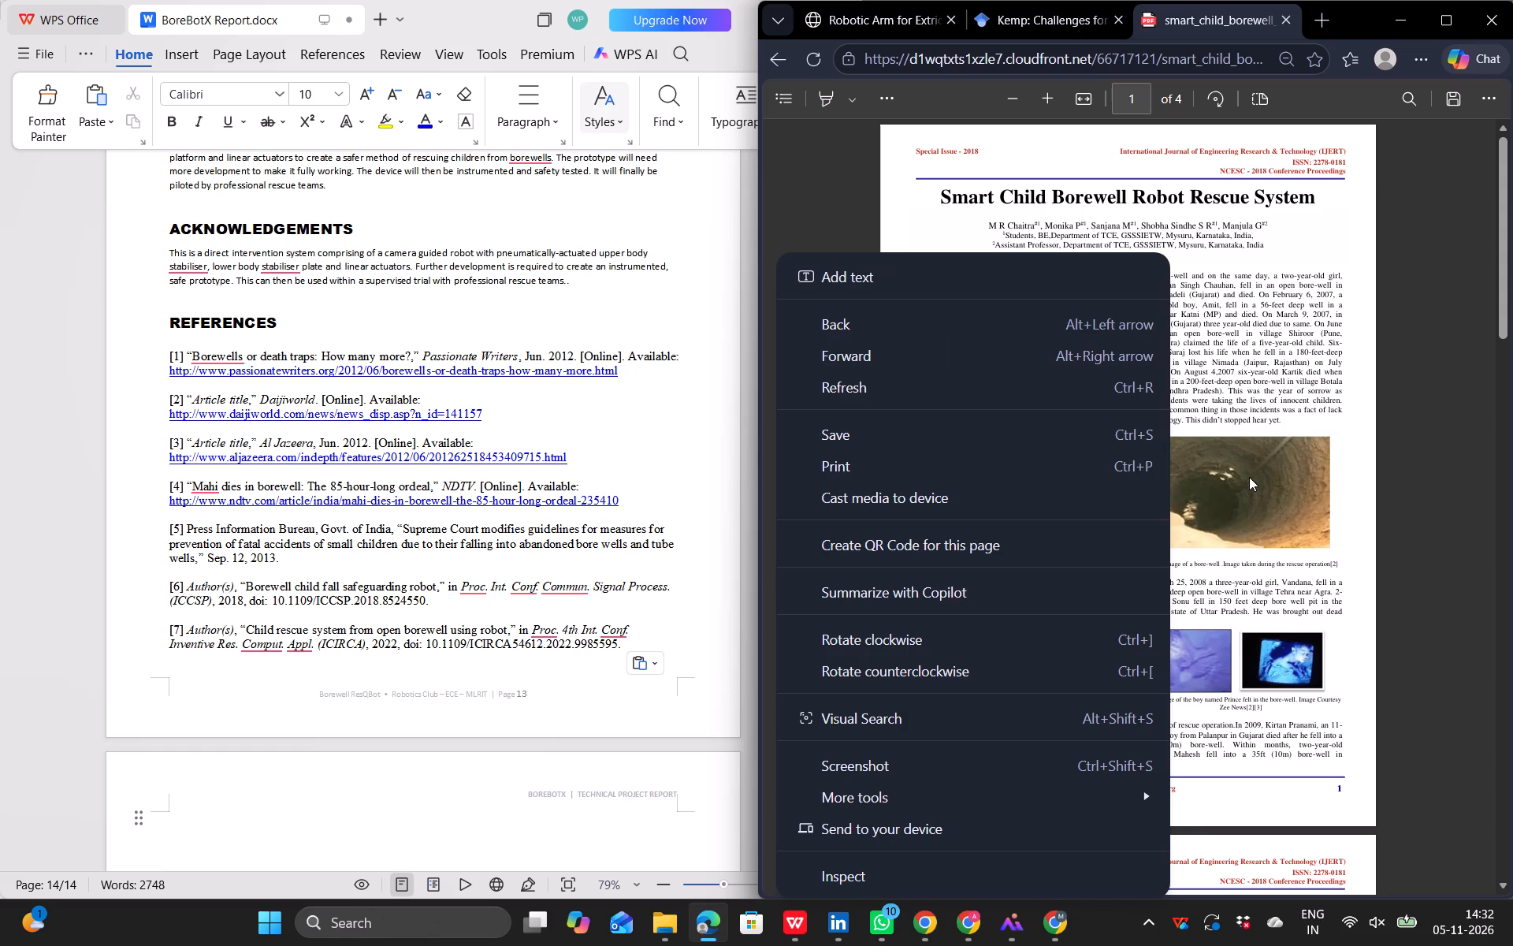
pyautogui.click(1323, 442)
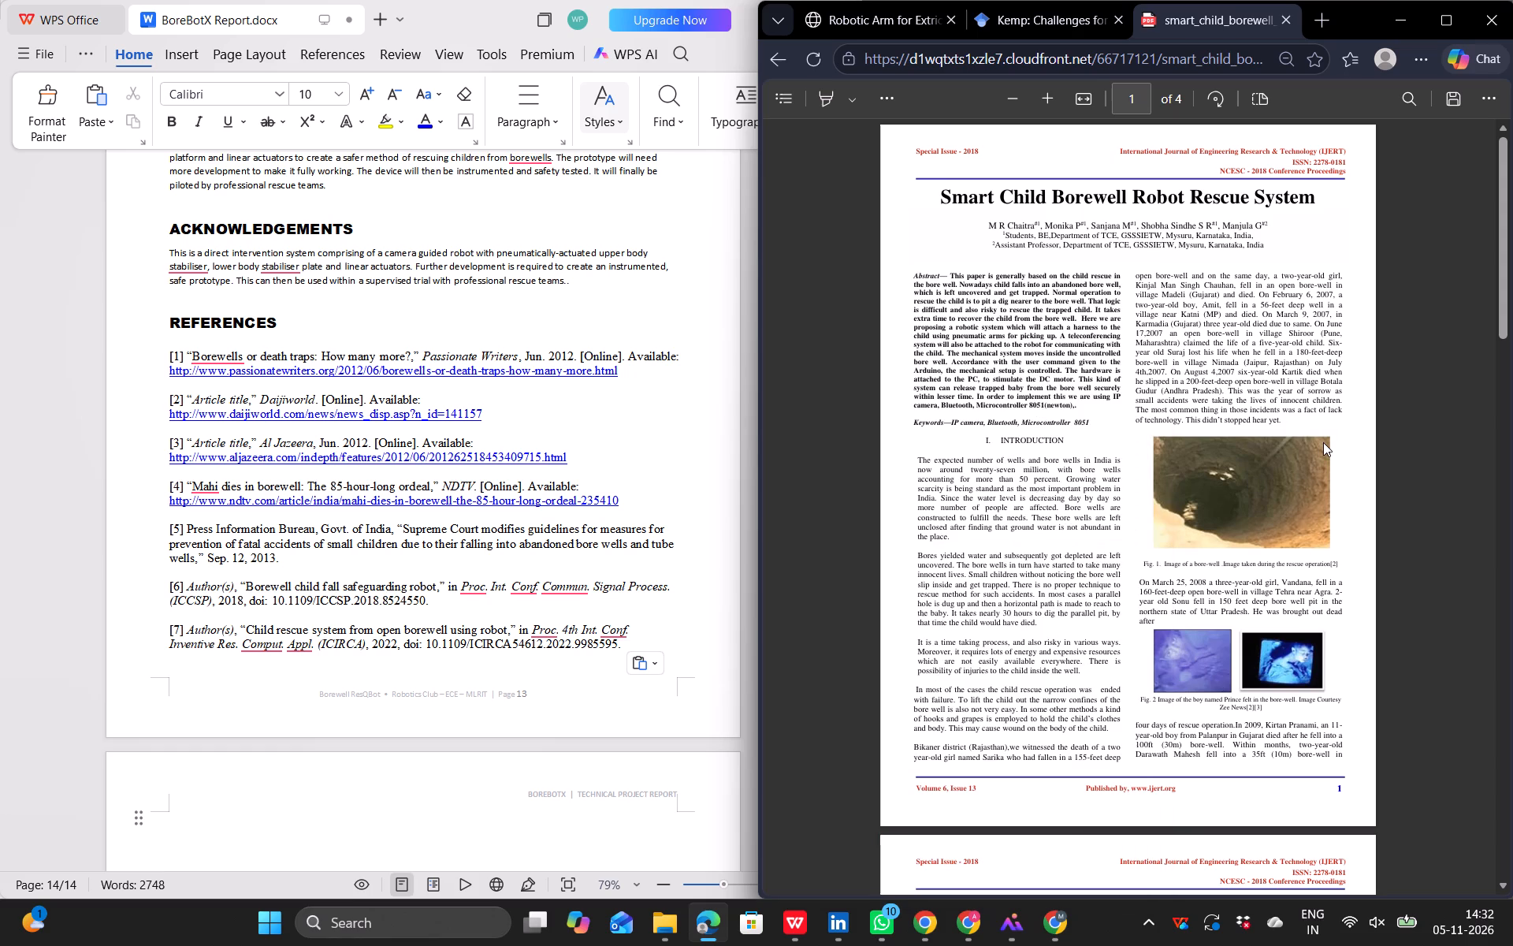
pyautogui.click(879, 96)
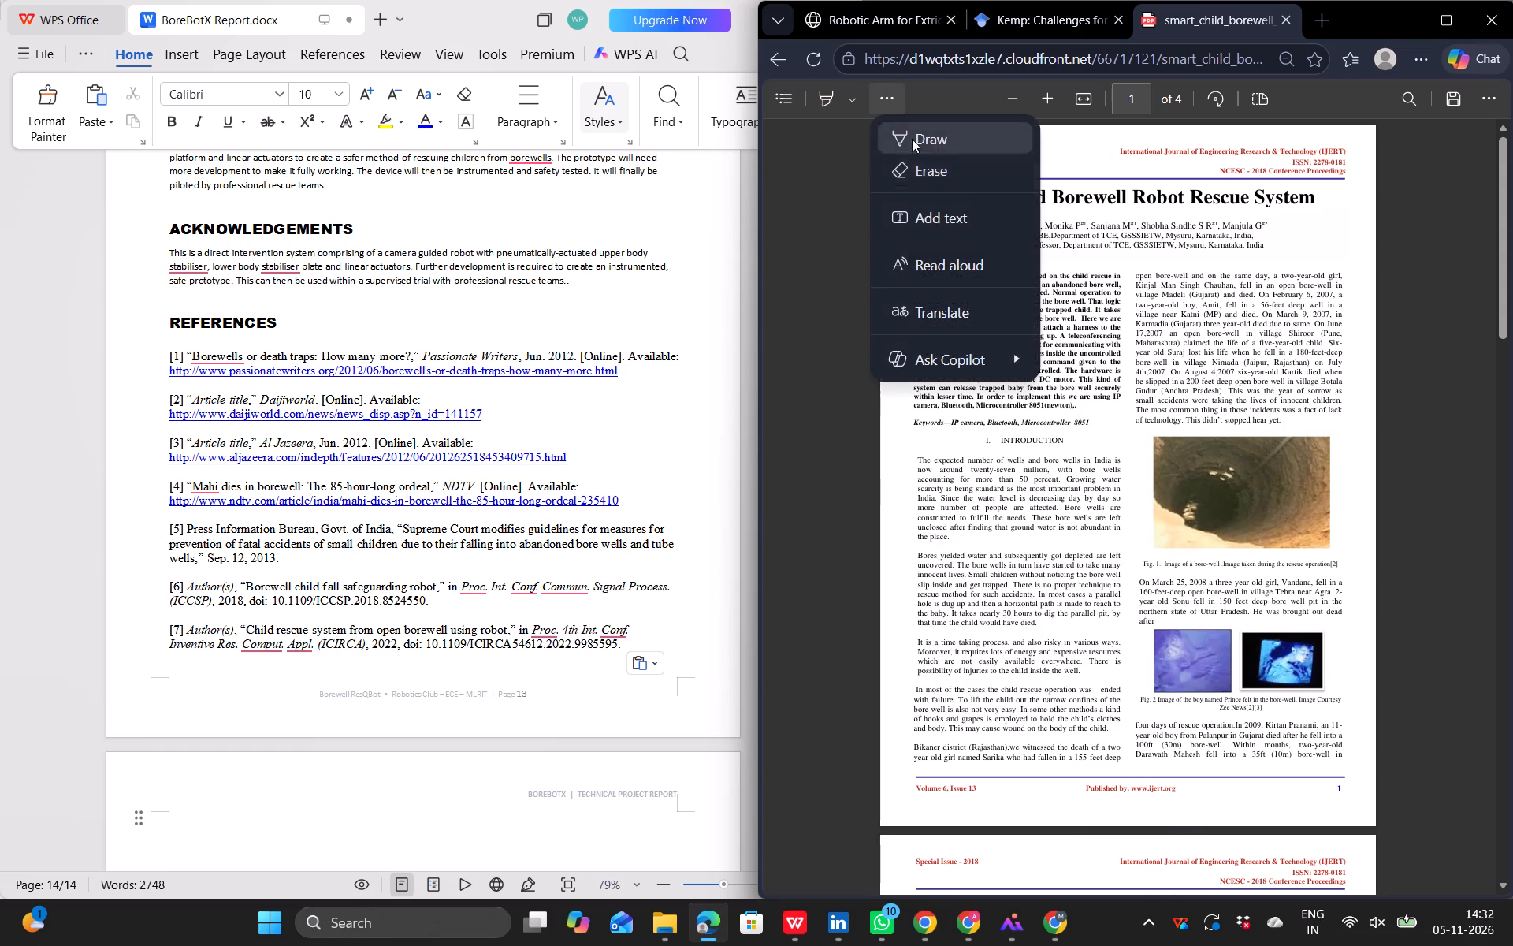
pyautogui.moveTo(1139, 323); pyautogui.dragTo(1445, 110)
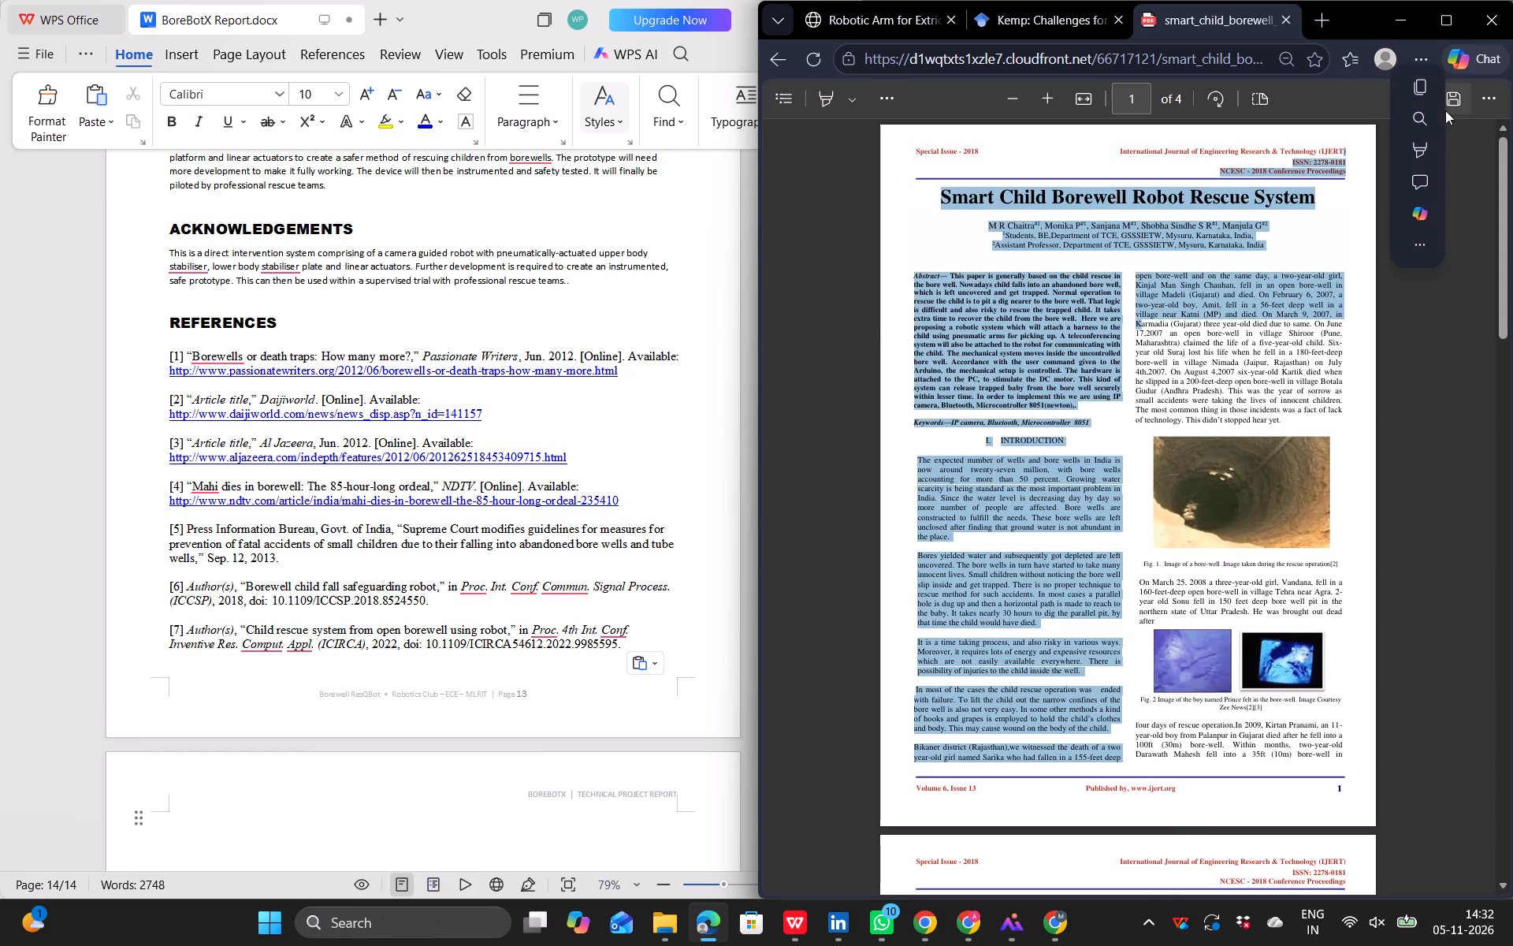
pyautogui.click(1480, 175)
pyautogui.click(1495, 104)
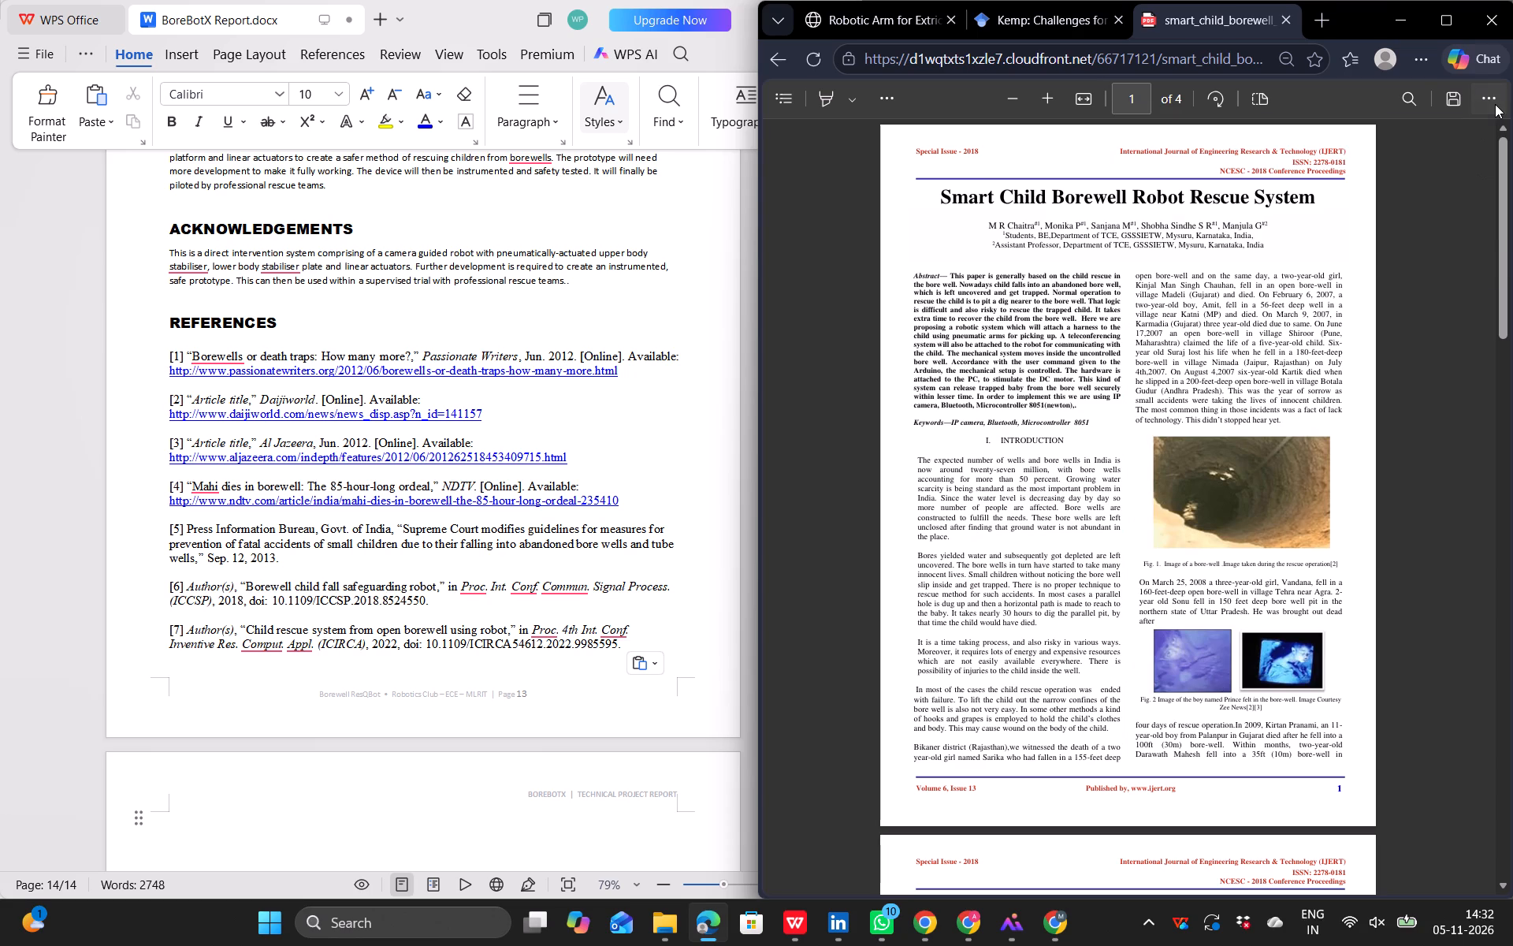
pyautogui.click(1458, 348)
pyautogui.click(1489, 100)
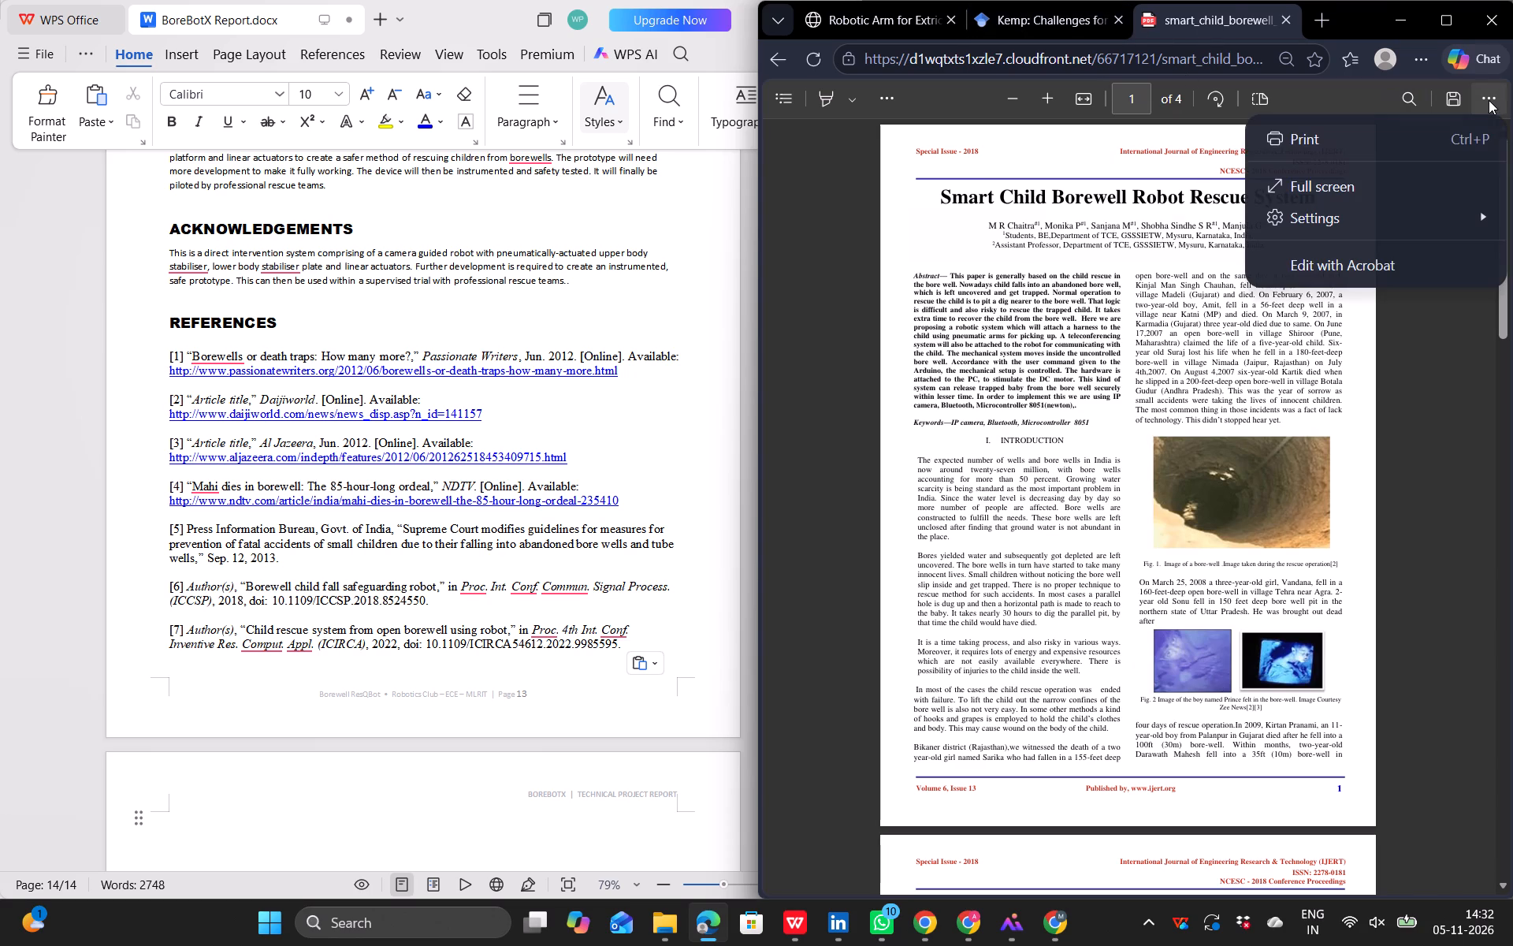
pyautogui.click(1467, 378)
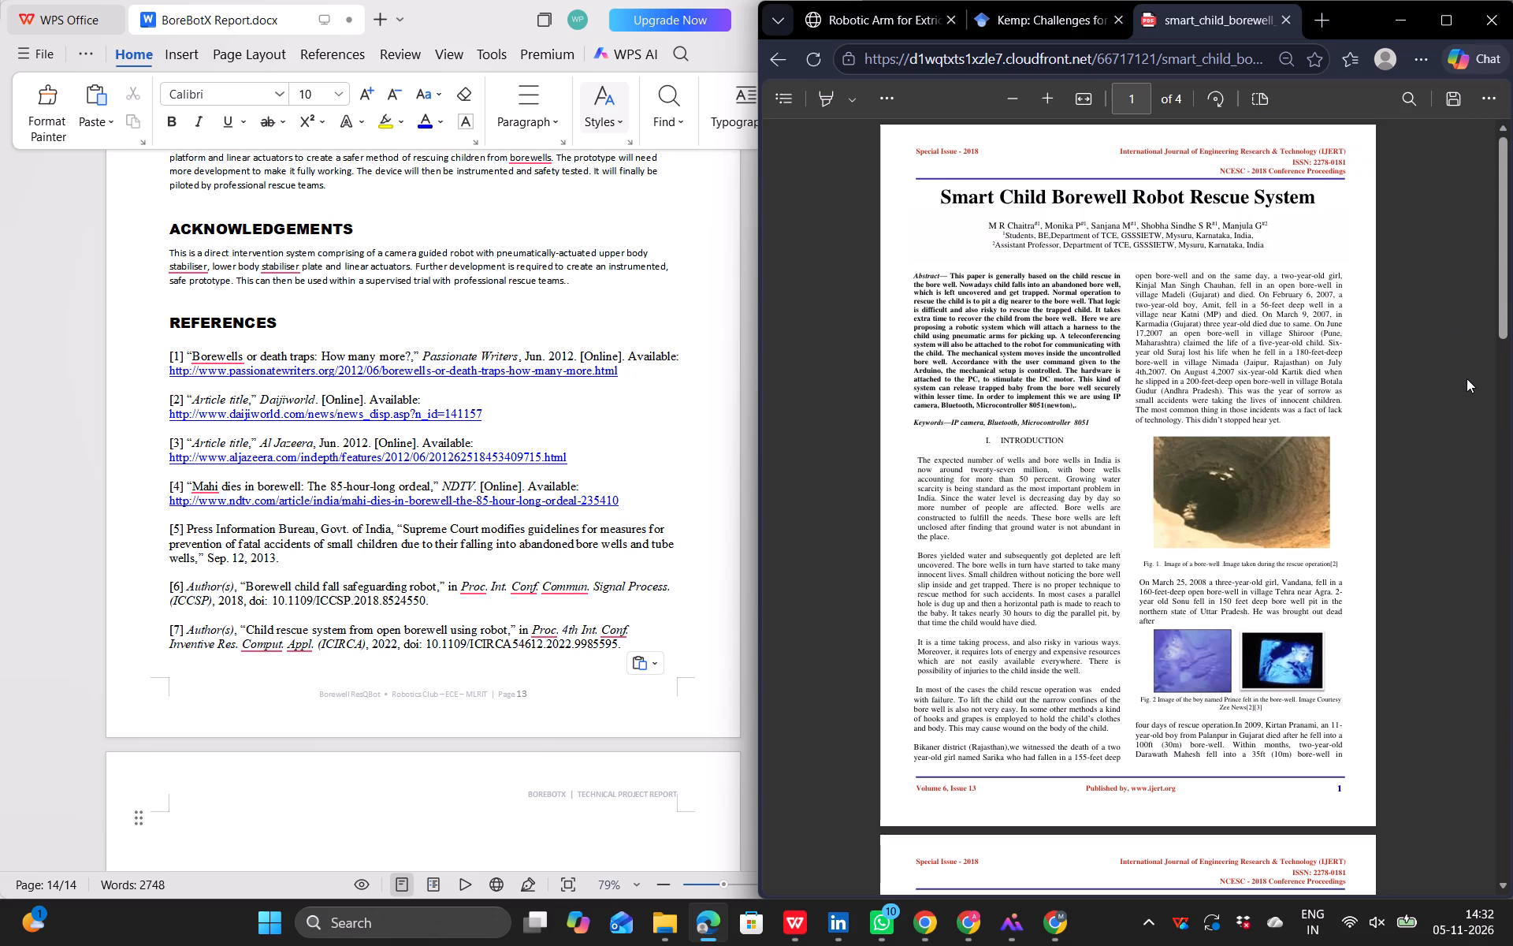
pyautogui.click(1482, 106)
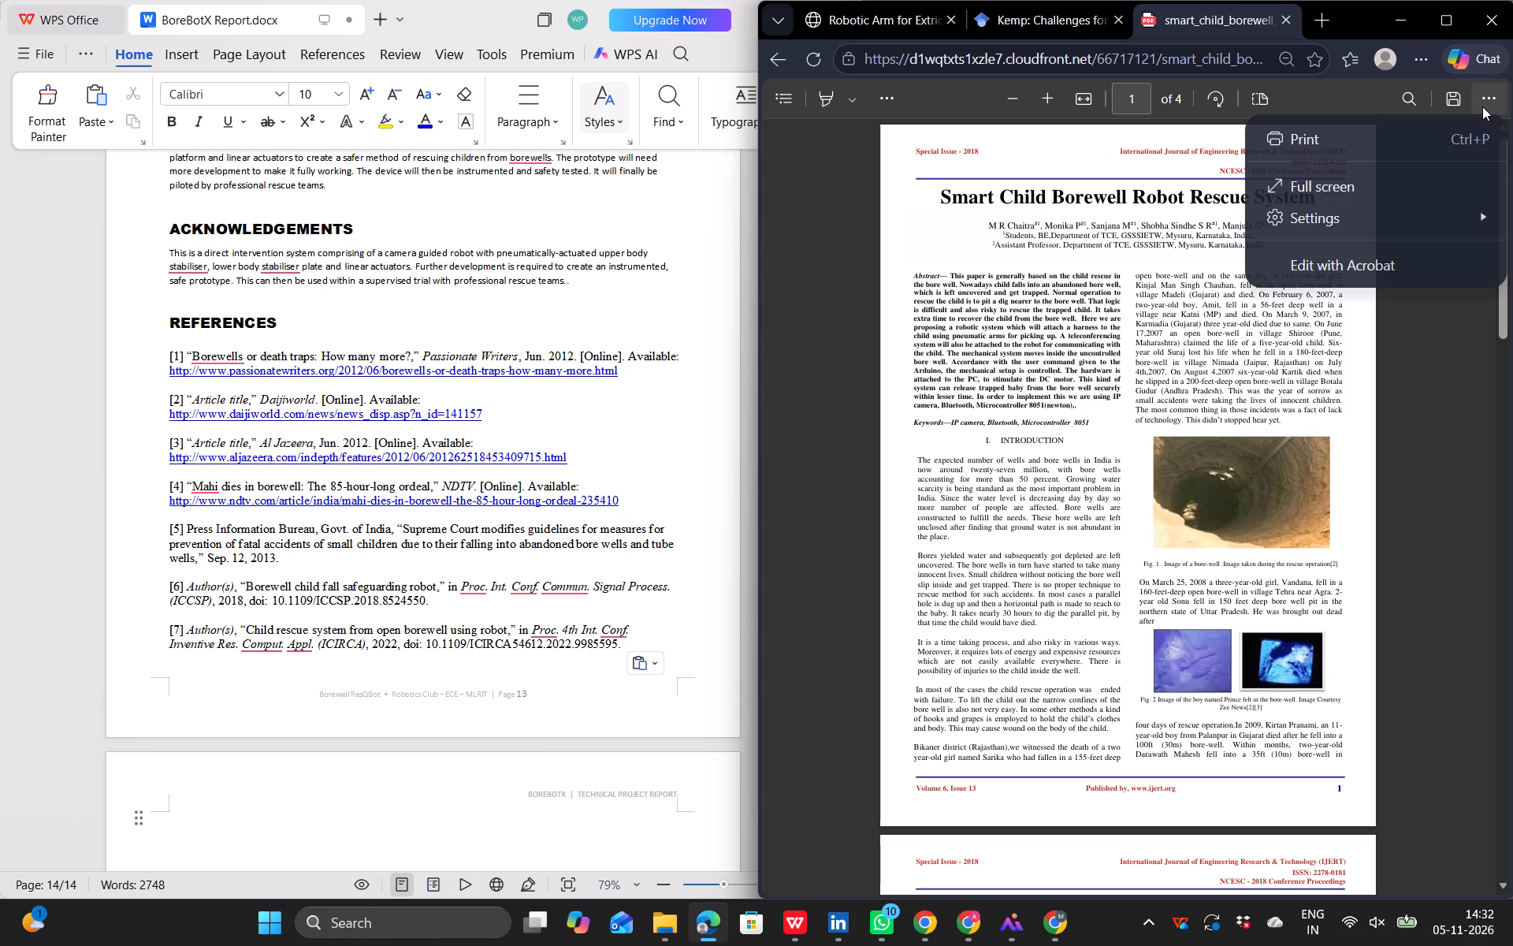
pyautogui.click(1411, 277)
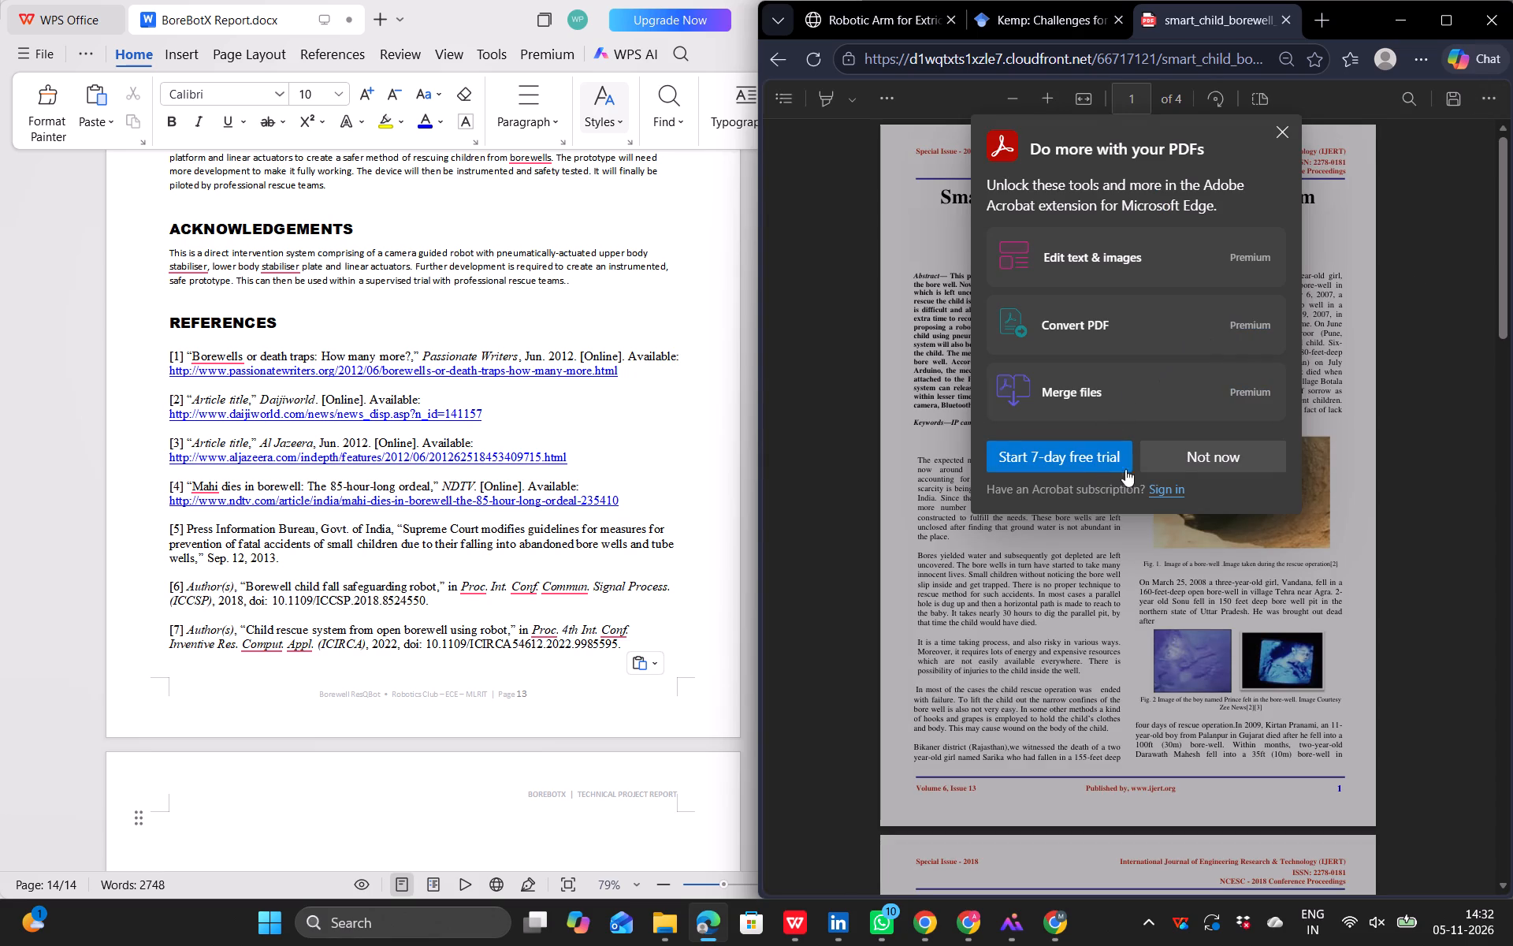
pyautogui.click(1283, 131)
# Start saving a copy of the Smart Child Borewell Robot Rescue System PDF, choosing the Acer (C:) drive as the location.
pyautogui.click(1455, 91)
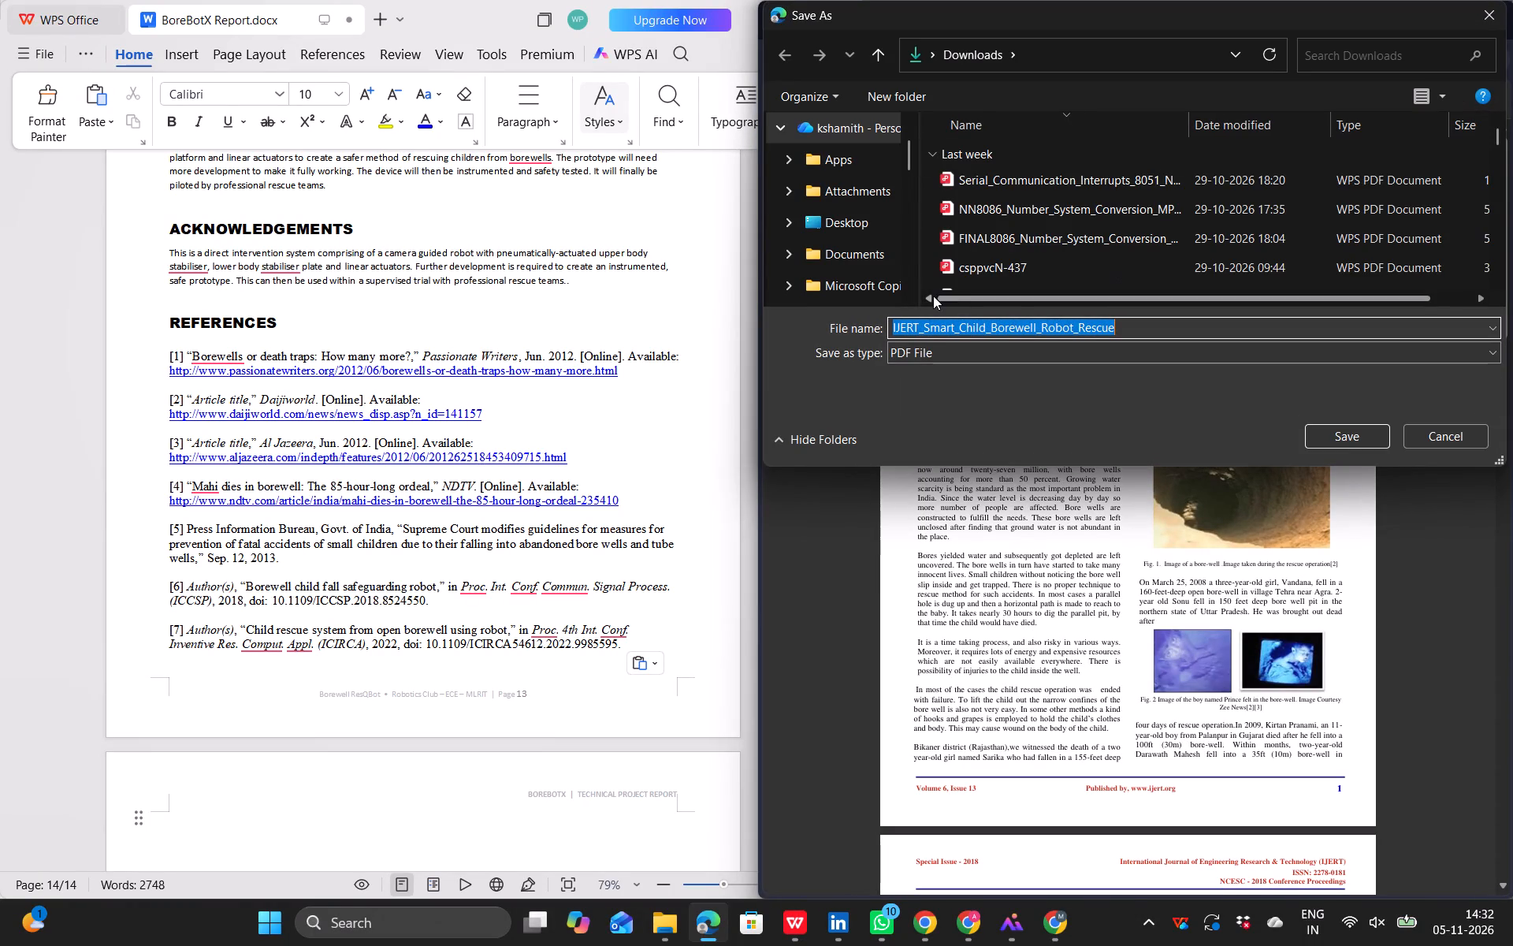
pyautogui.scroll(-6, 846, 270)
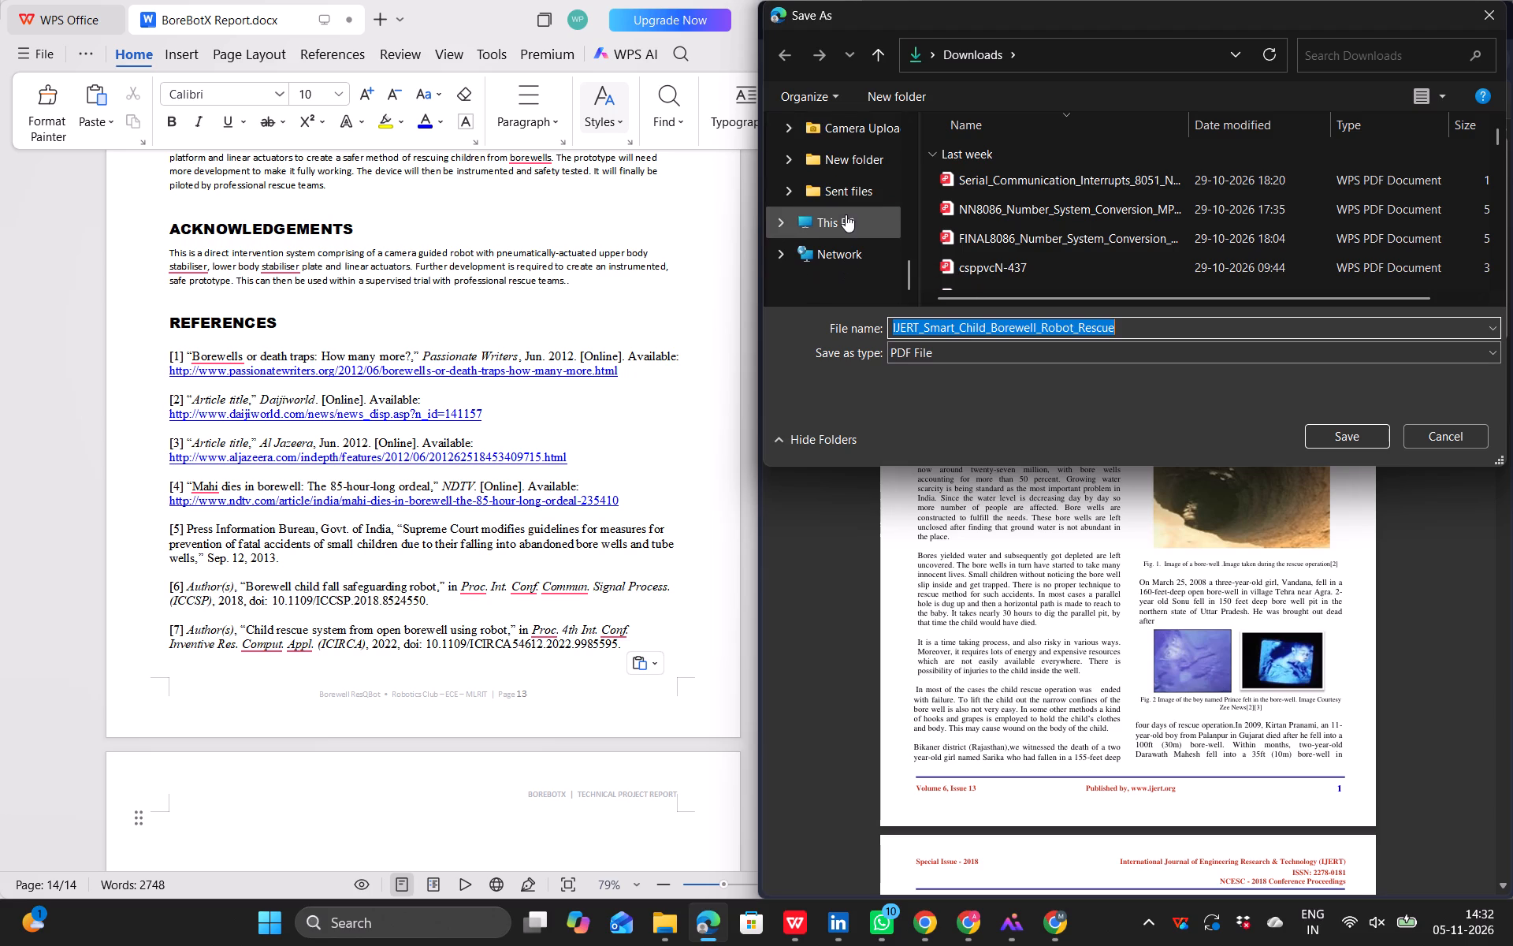
pyautogui.click(846, 214)
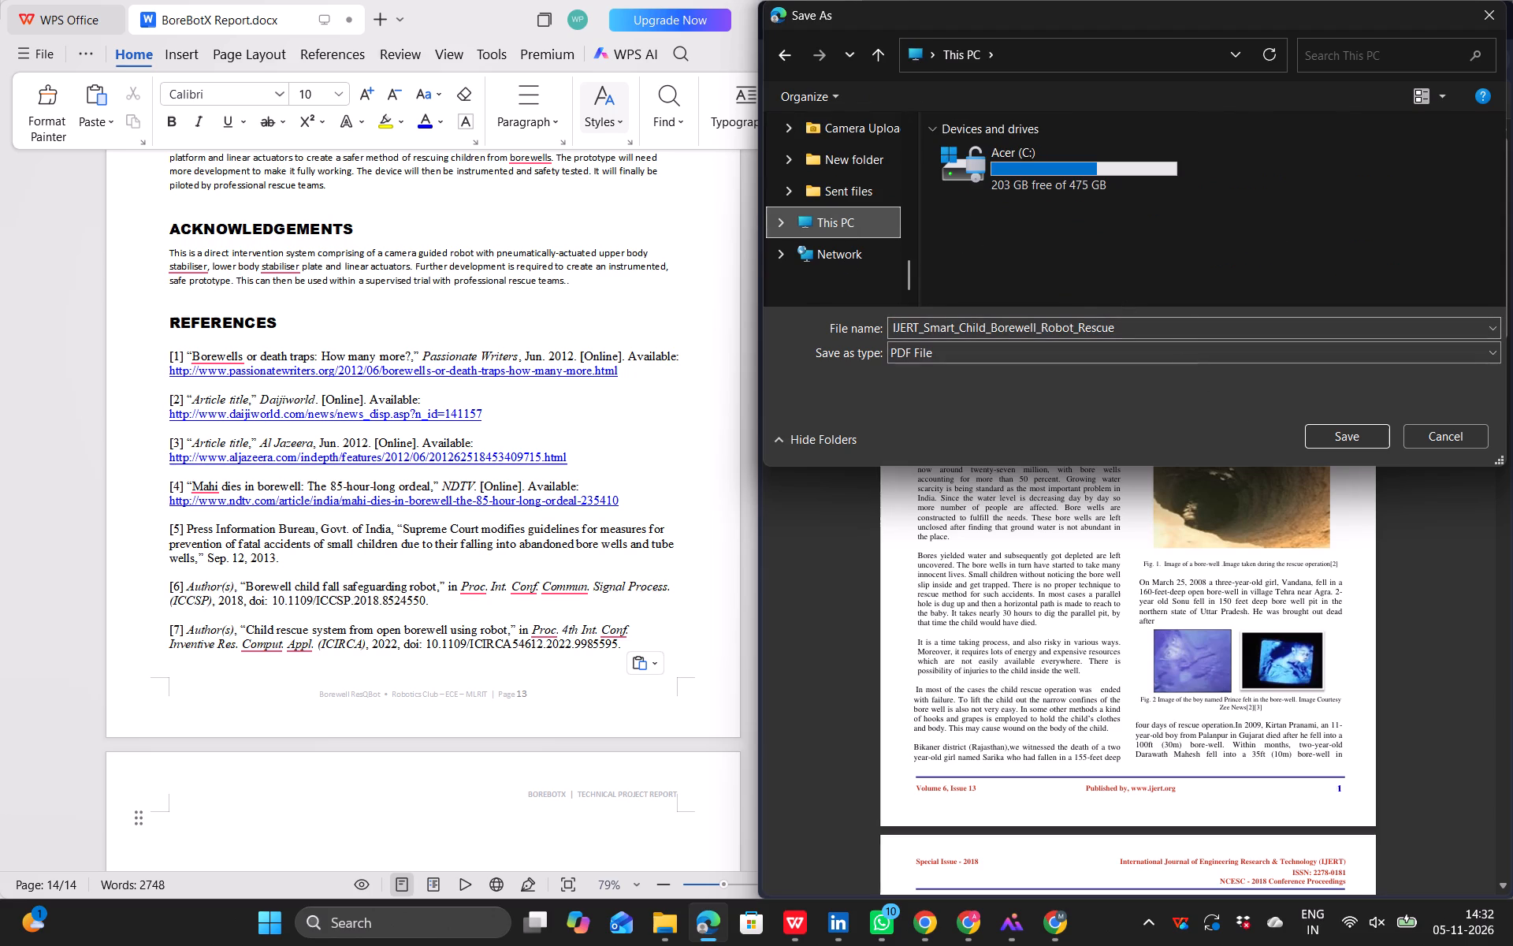
pyautogui.doubleClick(1124, 166)
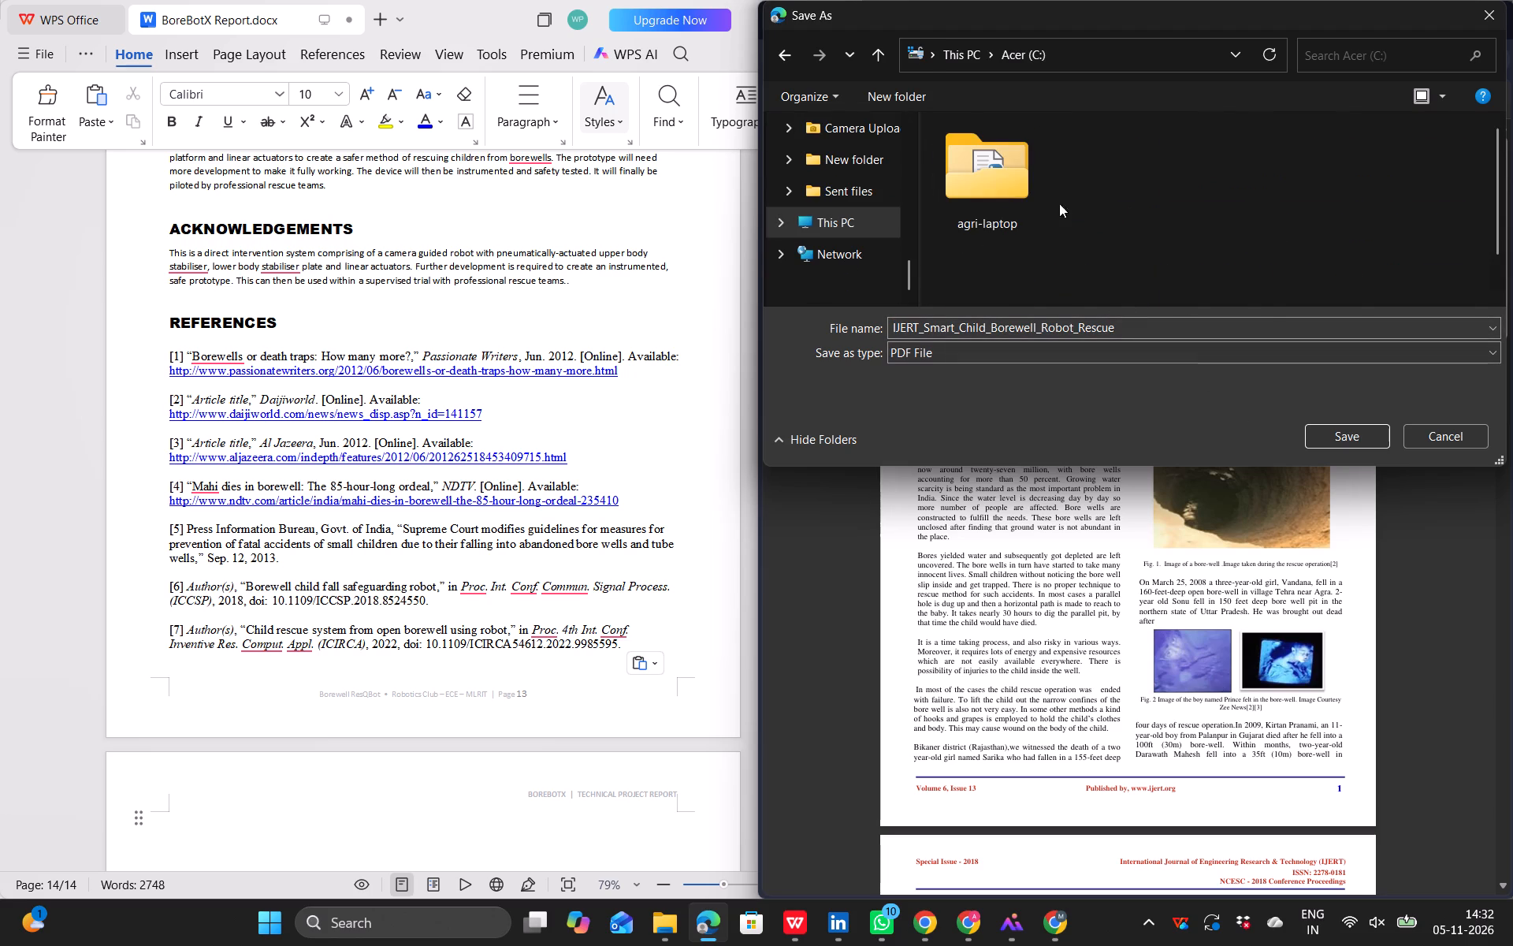
# Try to save the borewell rescue PDF on the Acer (C:) drive, and accept the suggested personal user folder as the location instead.
pyautogui.click(1345, 438)
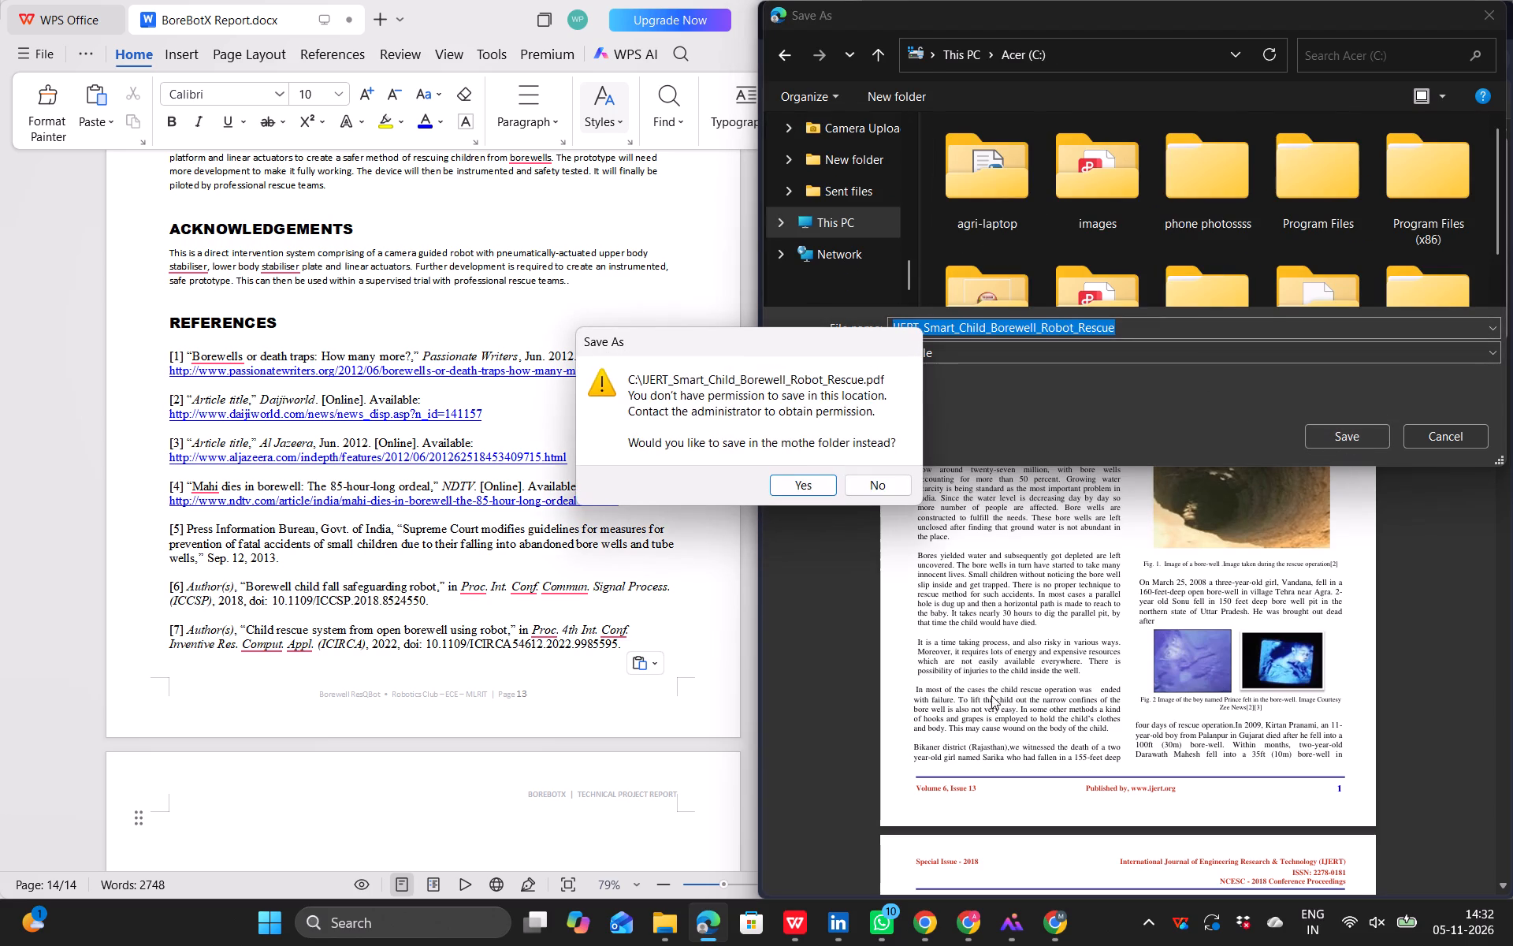
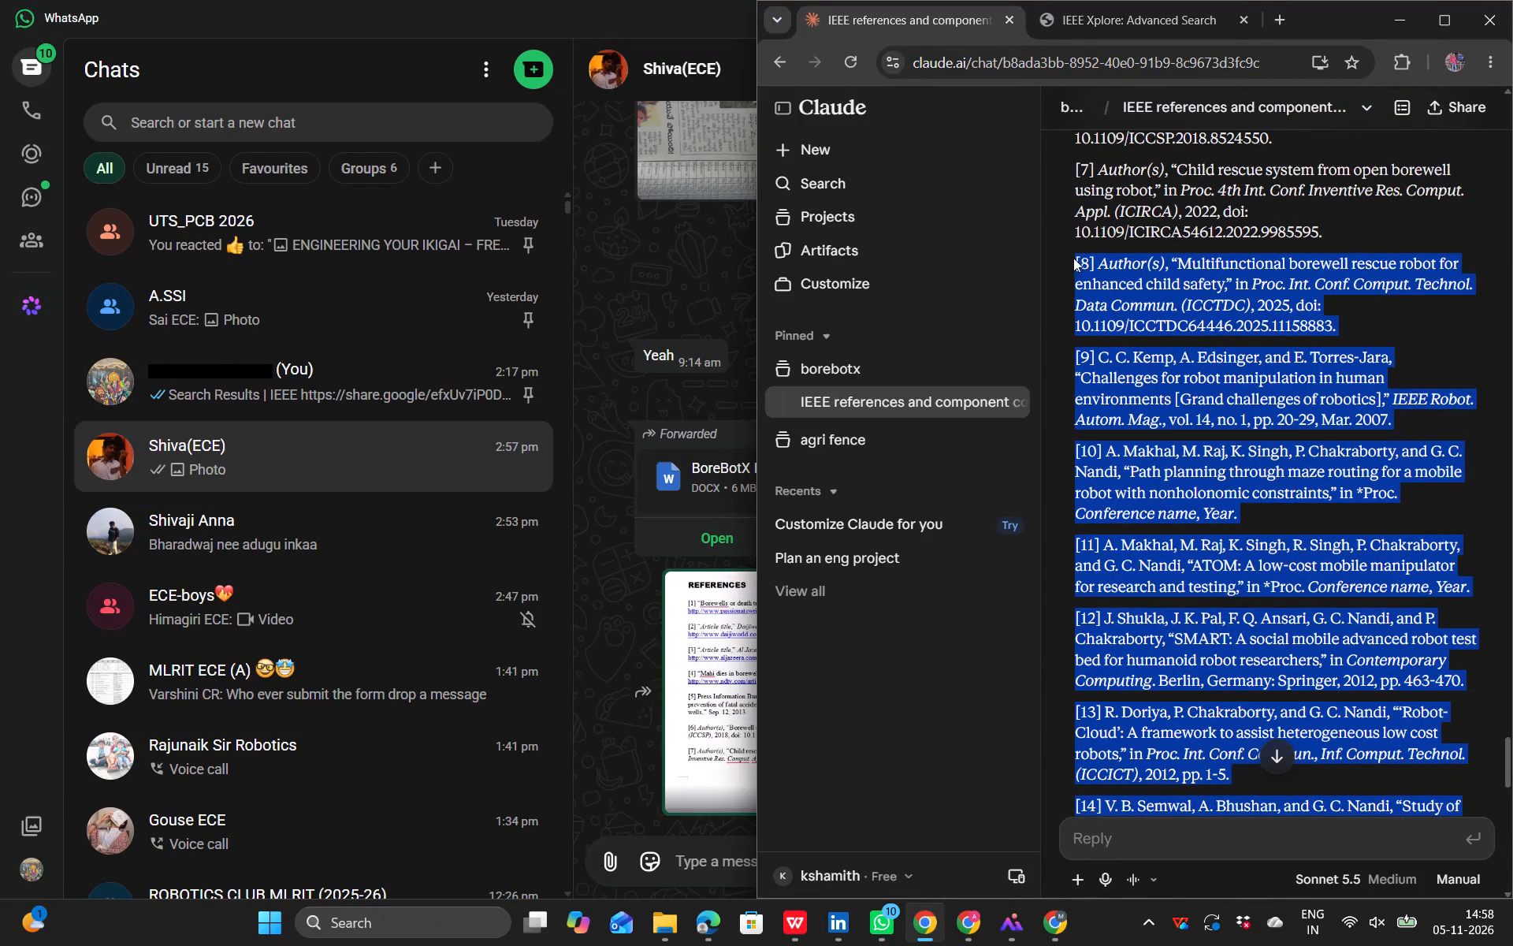
# Copy references [8] through [25] from Claude's reply, ending with the ISO 10218-1:2025 entry.
pyautogui.click(1064, 260)
pyautogui.moveTo(1064, 260); pyautogui.dragTo(1341, 795)
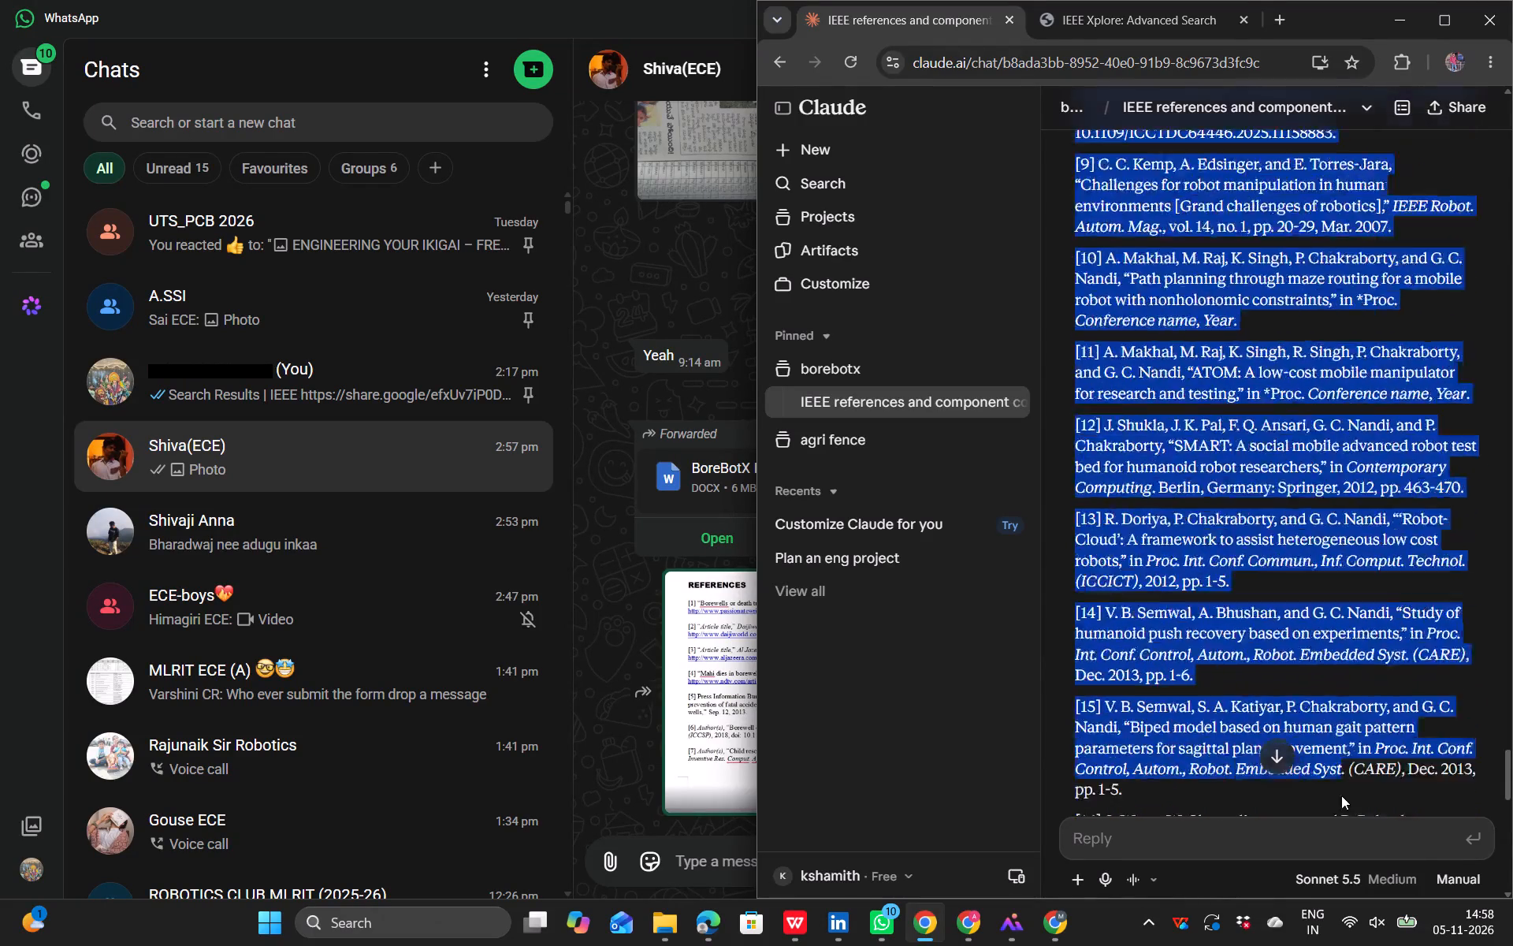
pyautogui.moveTo(1341, 795); pyautogui.dragTo(1319, 155)
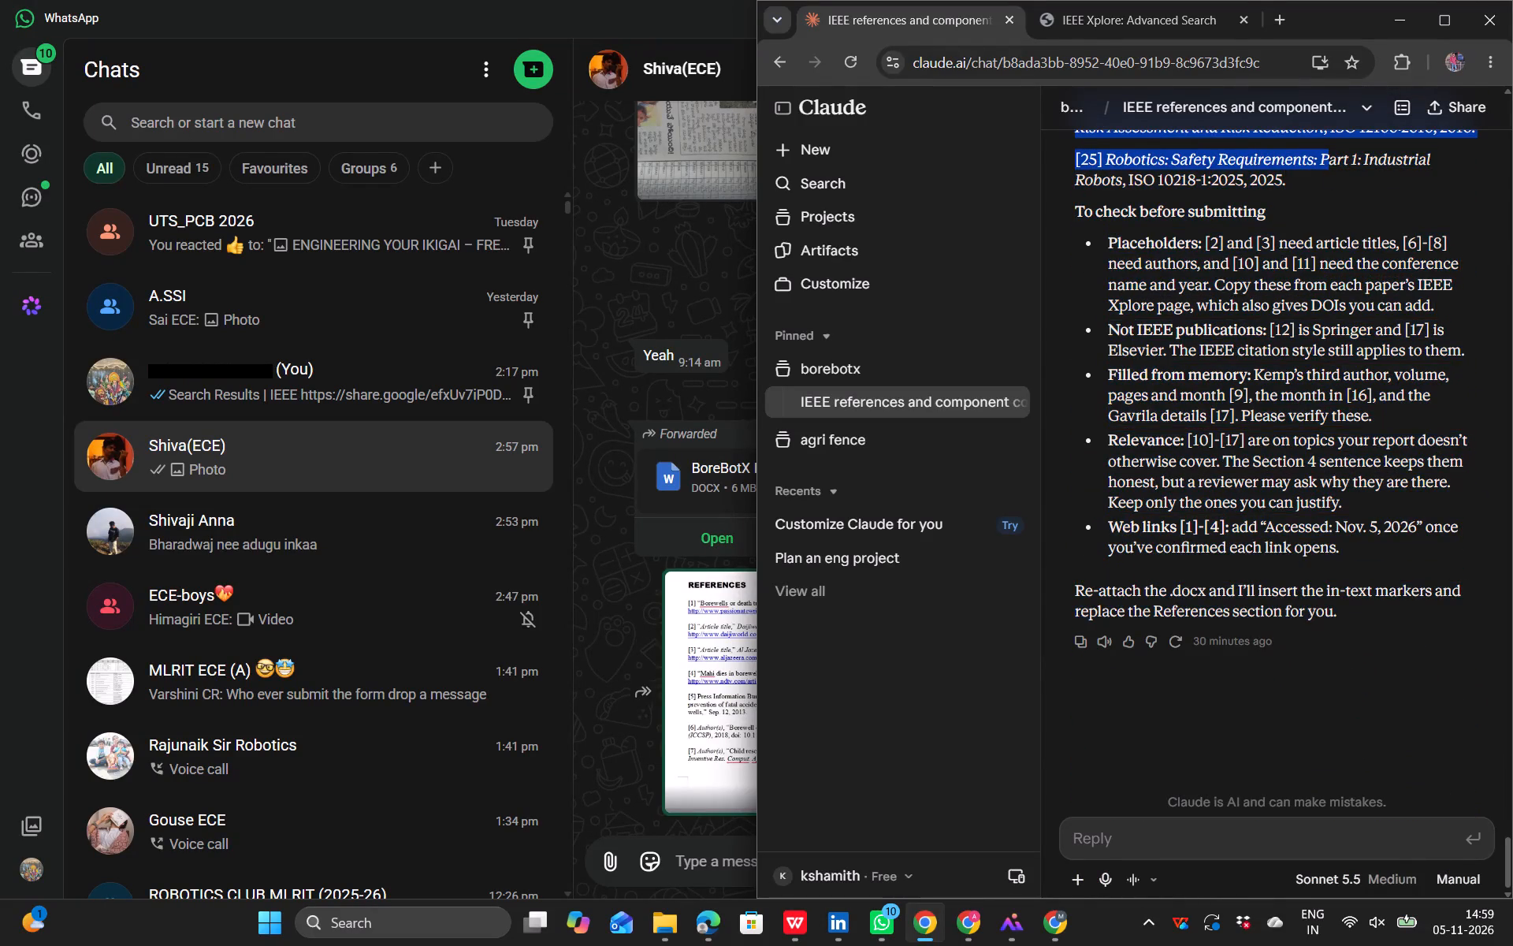
pyautogui.moveTo(1319, 155); pyautogui.dragTo(1353, 186)
pyautogui.scroll(1, 1353, 186)
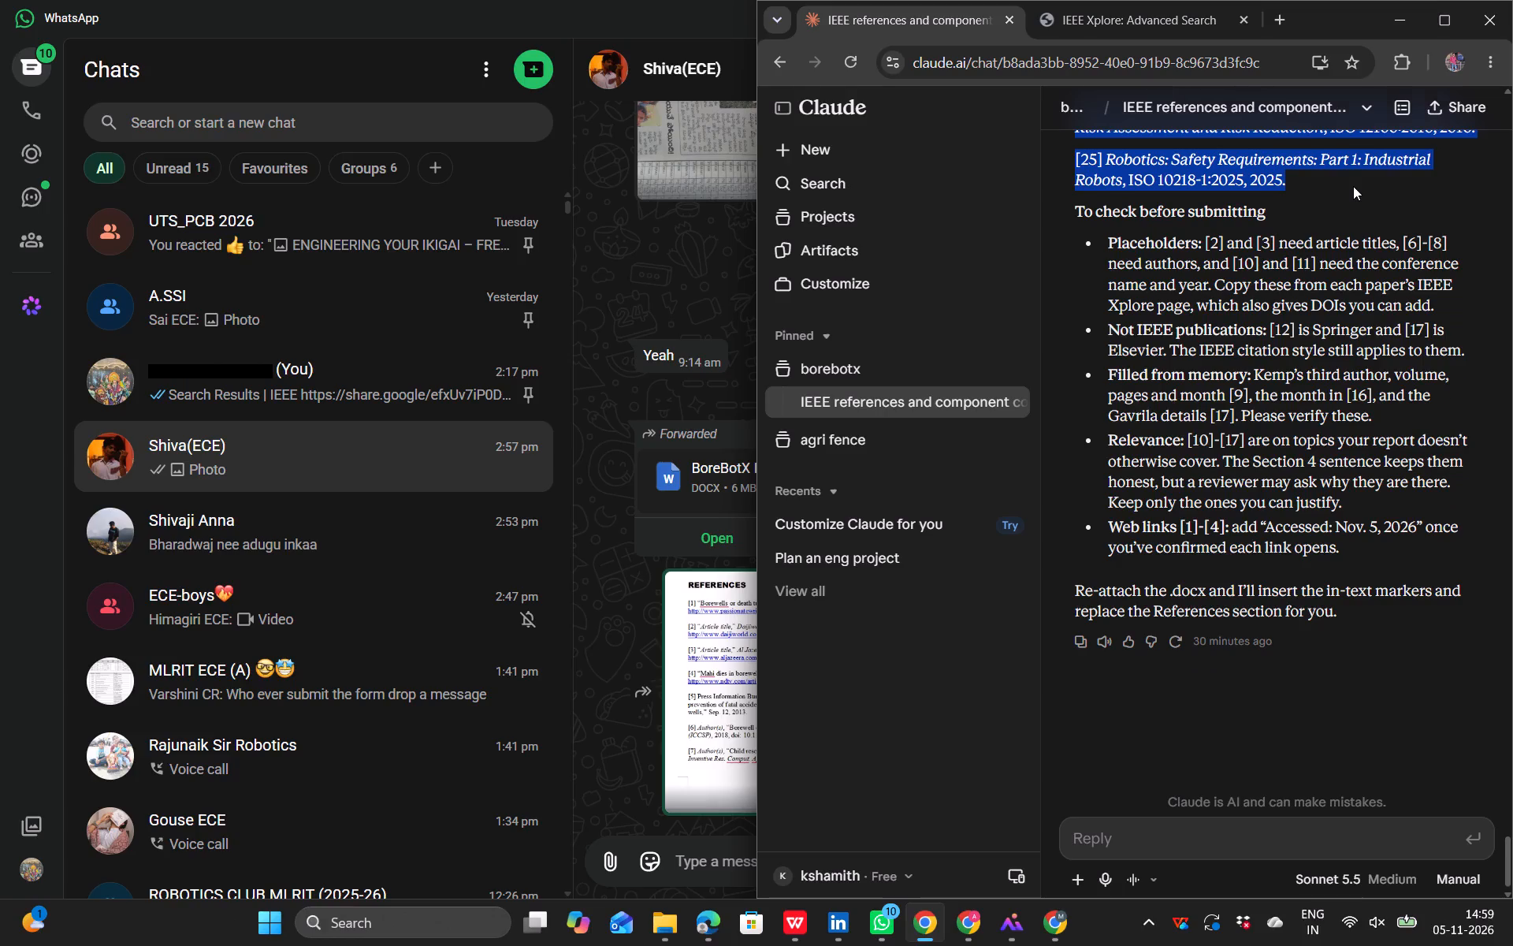
pyautogui.scroll(1, 1353, 186)
pyautogui.hotkey('ctrl', 'c')
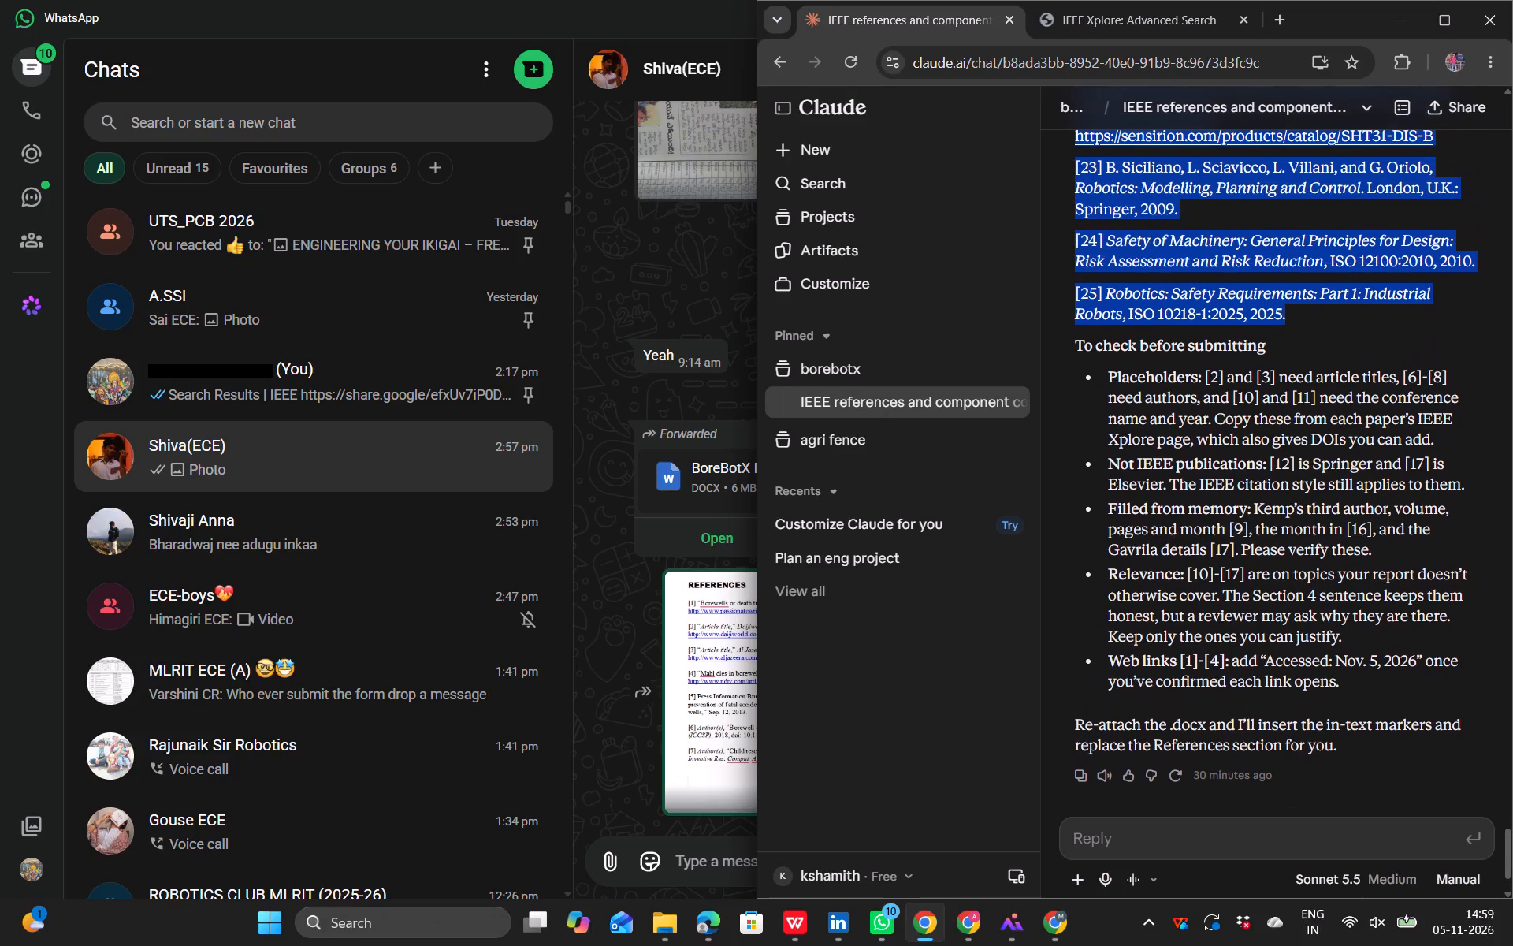
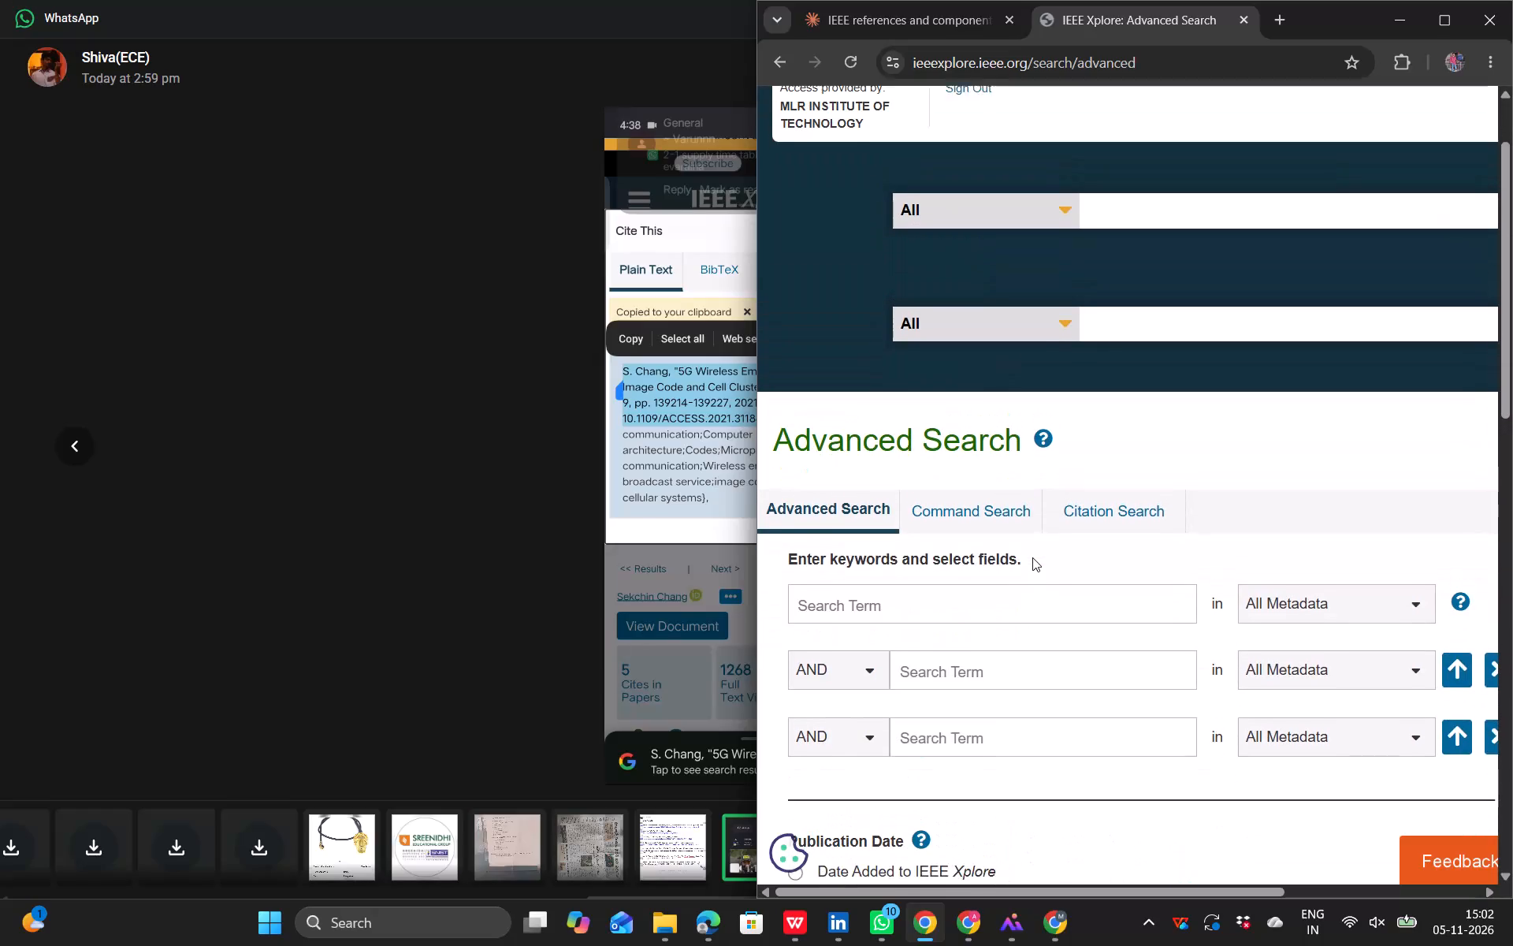
# In Microsoft Edge, check the Kemp Google Scholar result and return to the IEEE Xplore references of "Robotic Arm for Extricate Operation in Bore well".
pyautogui.click(905, 15)
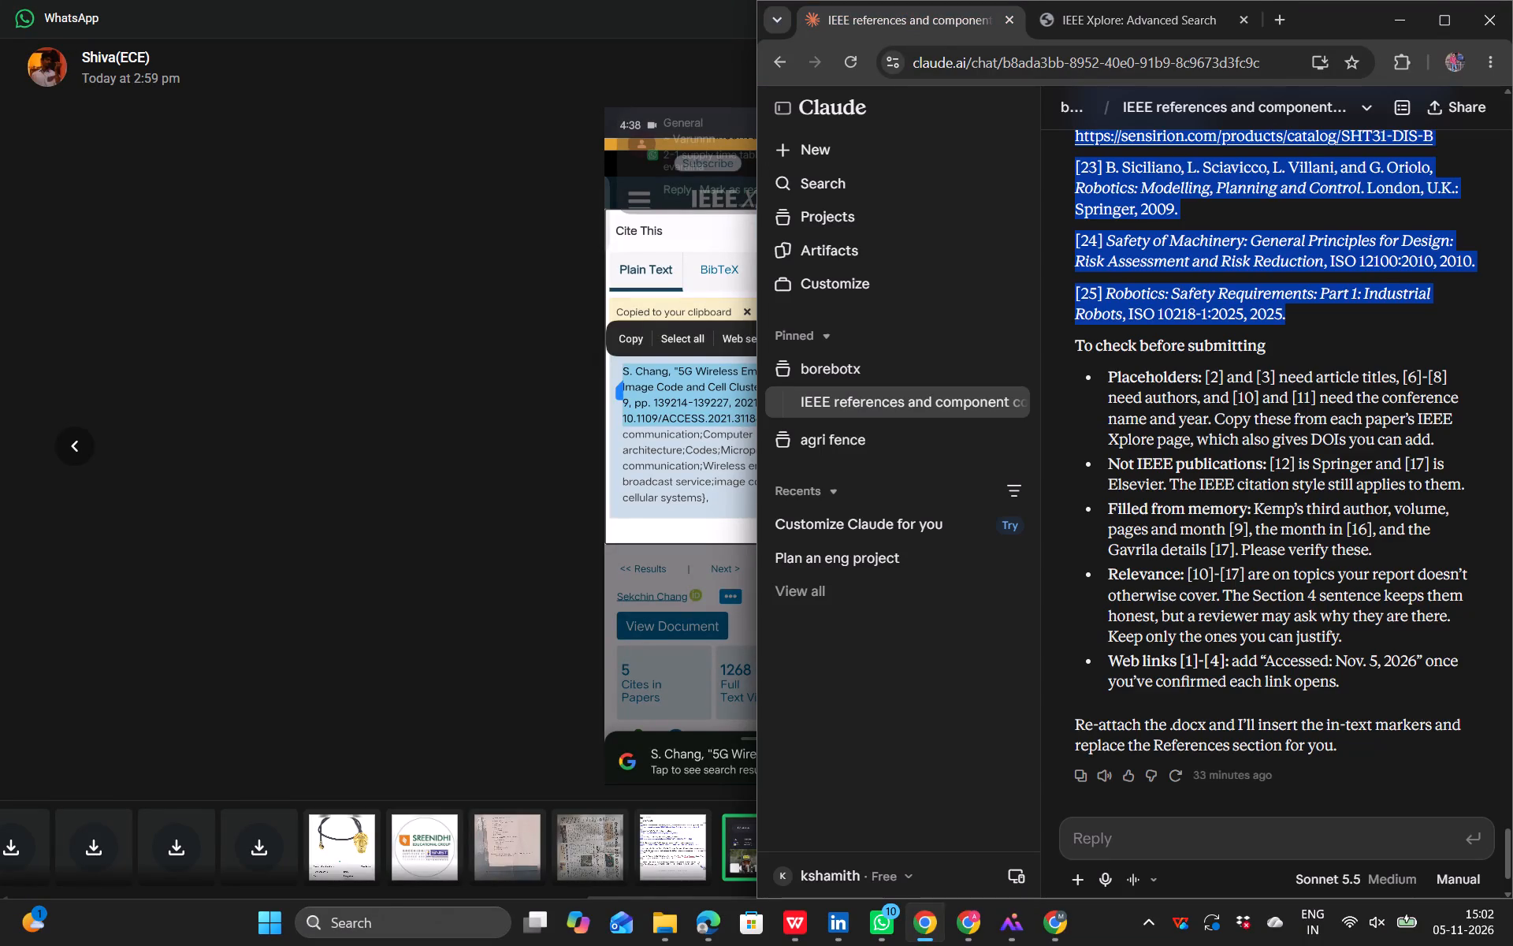
pyautogui.click(707, 930)
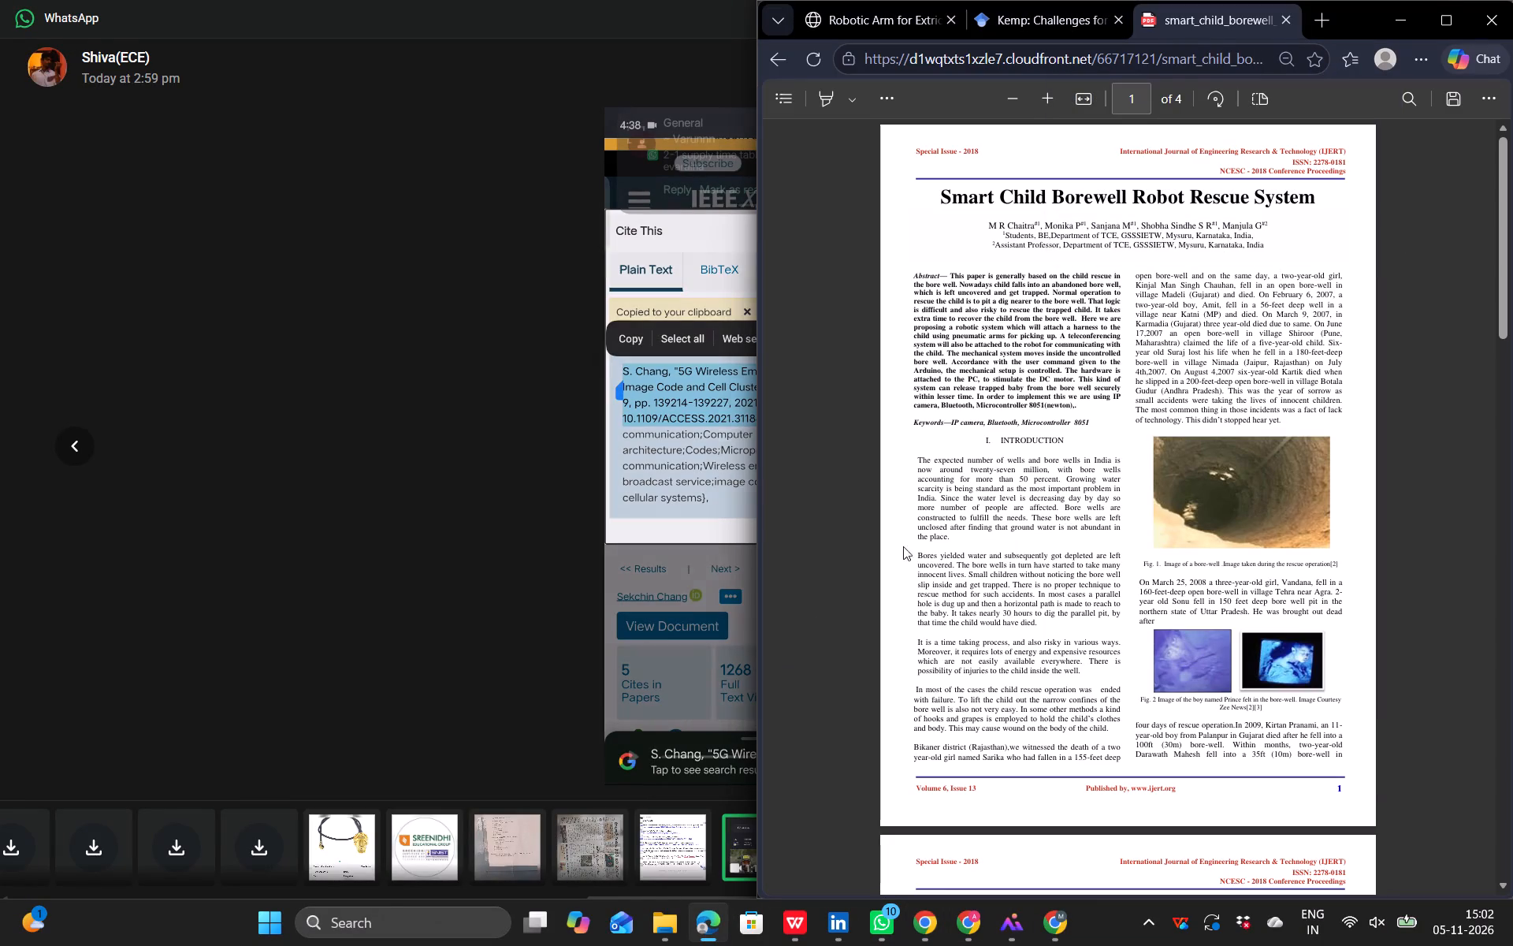
pyautogui.click(1056, 0)
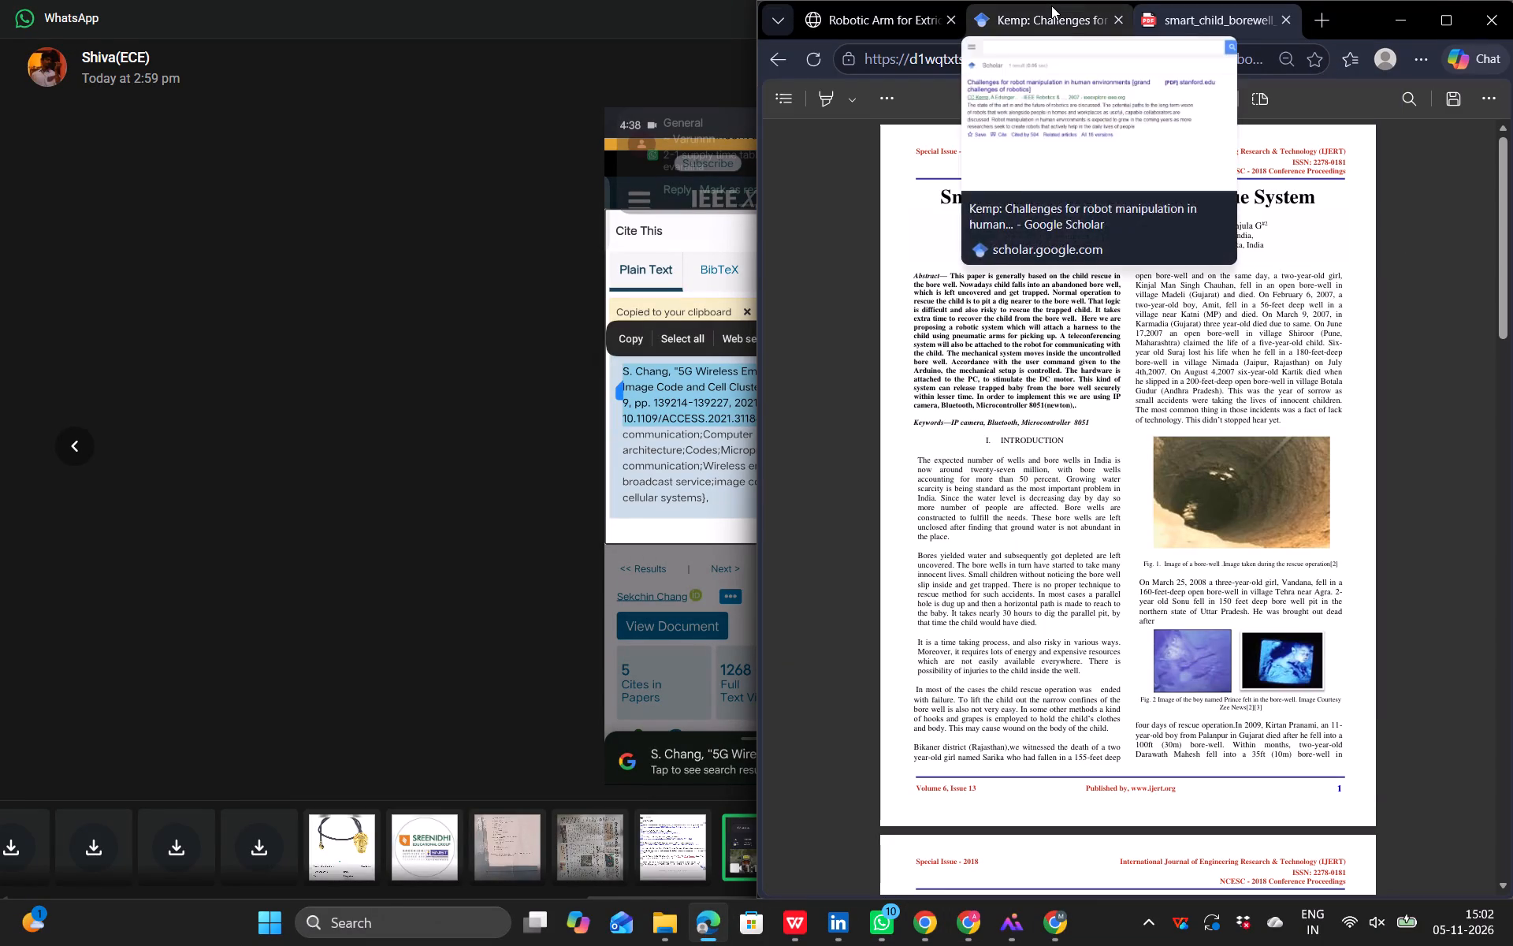
pyautogui.click(1051, 6)
pyautogui.hscroll(3, 906, 268)
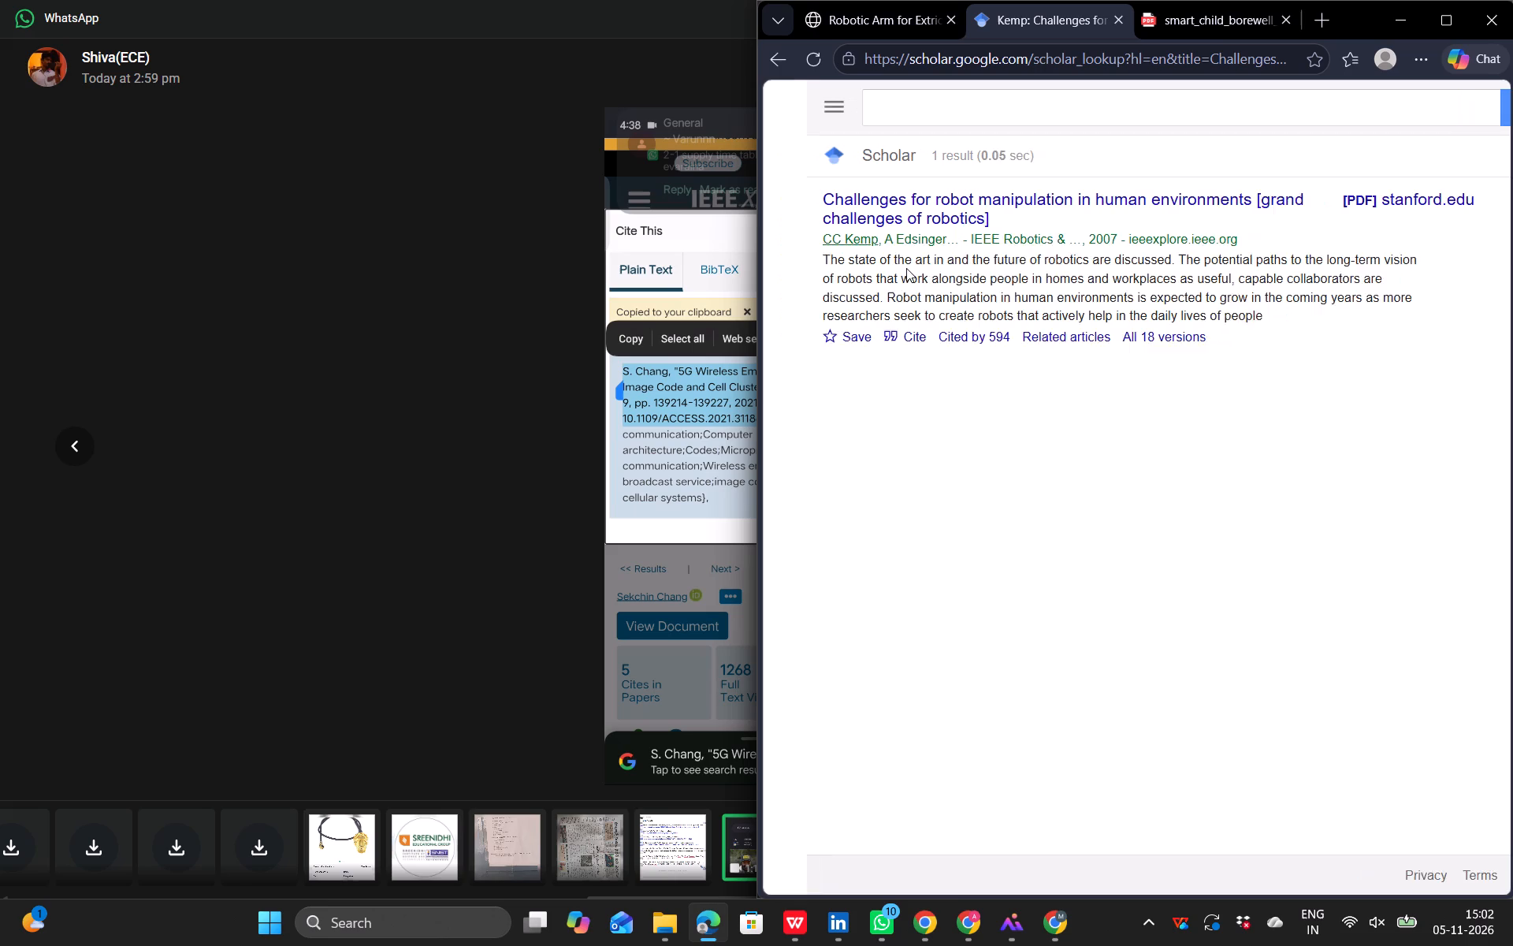
pyautogui.click(776, 58)
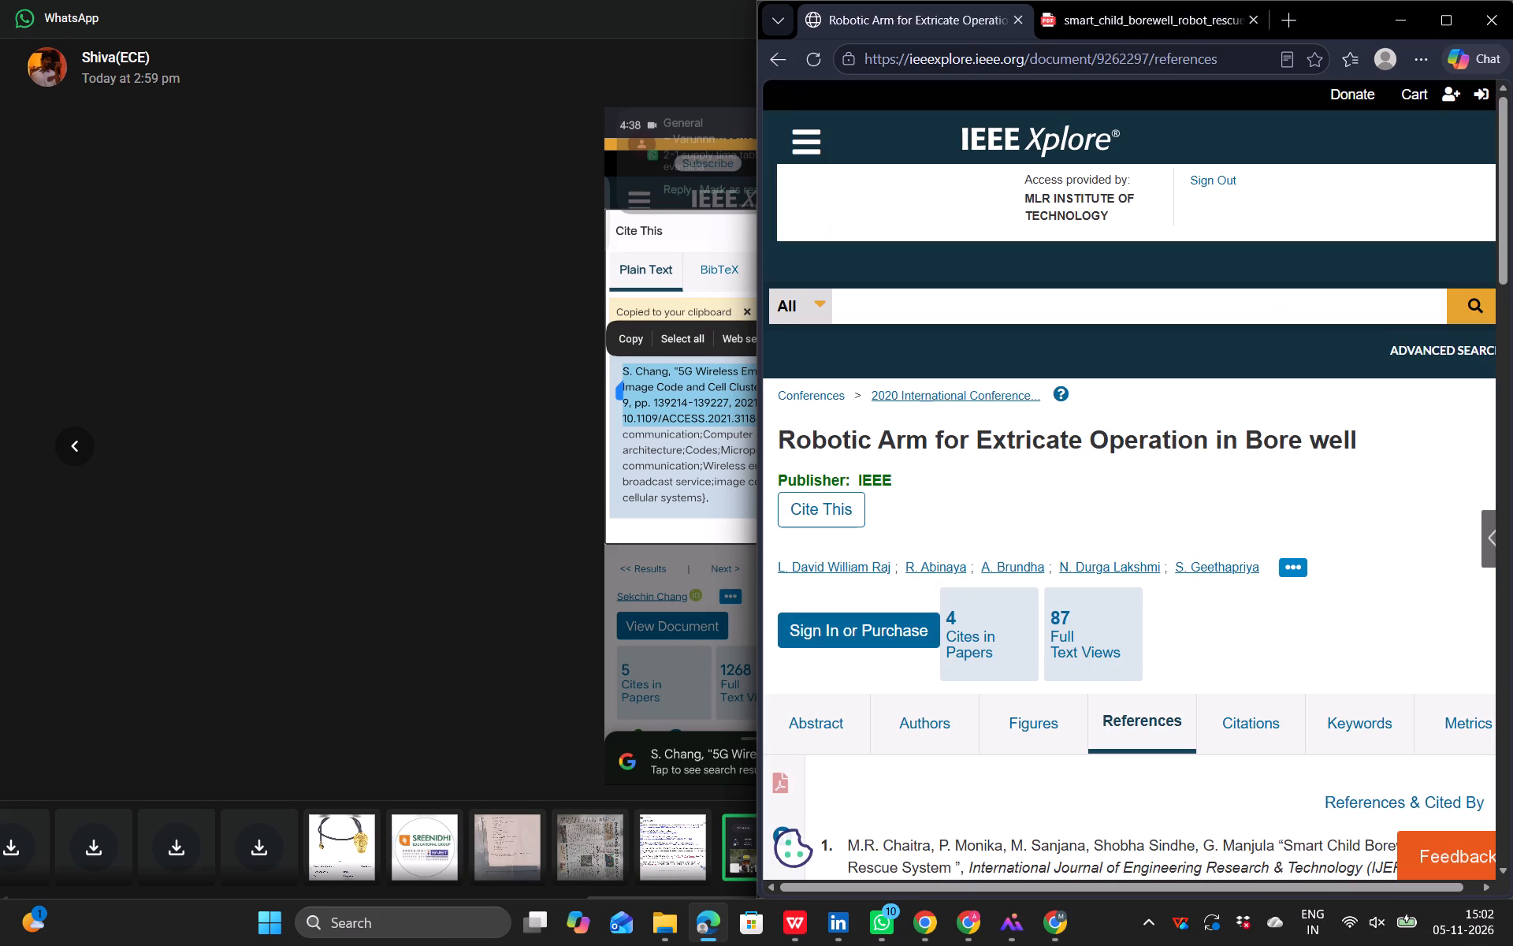
# Examine the abstract and reference list of the IEEE paper "Robotic Arm for Extricate Operation in Bore well", then return to the IEEE search results.
pyautogui.scroll(-4, 950, 441)
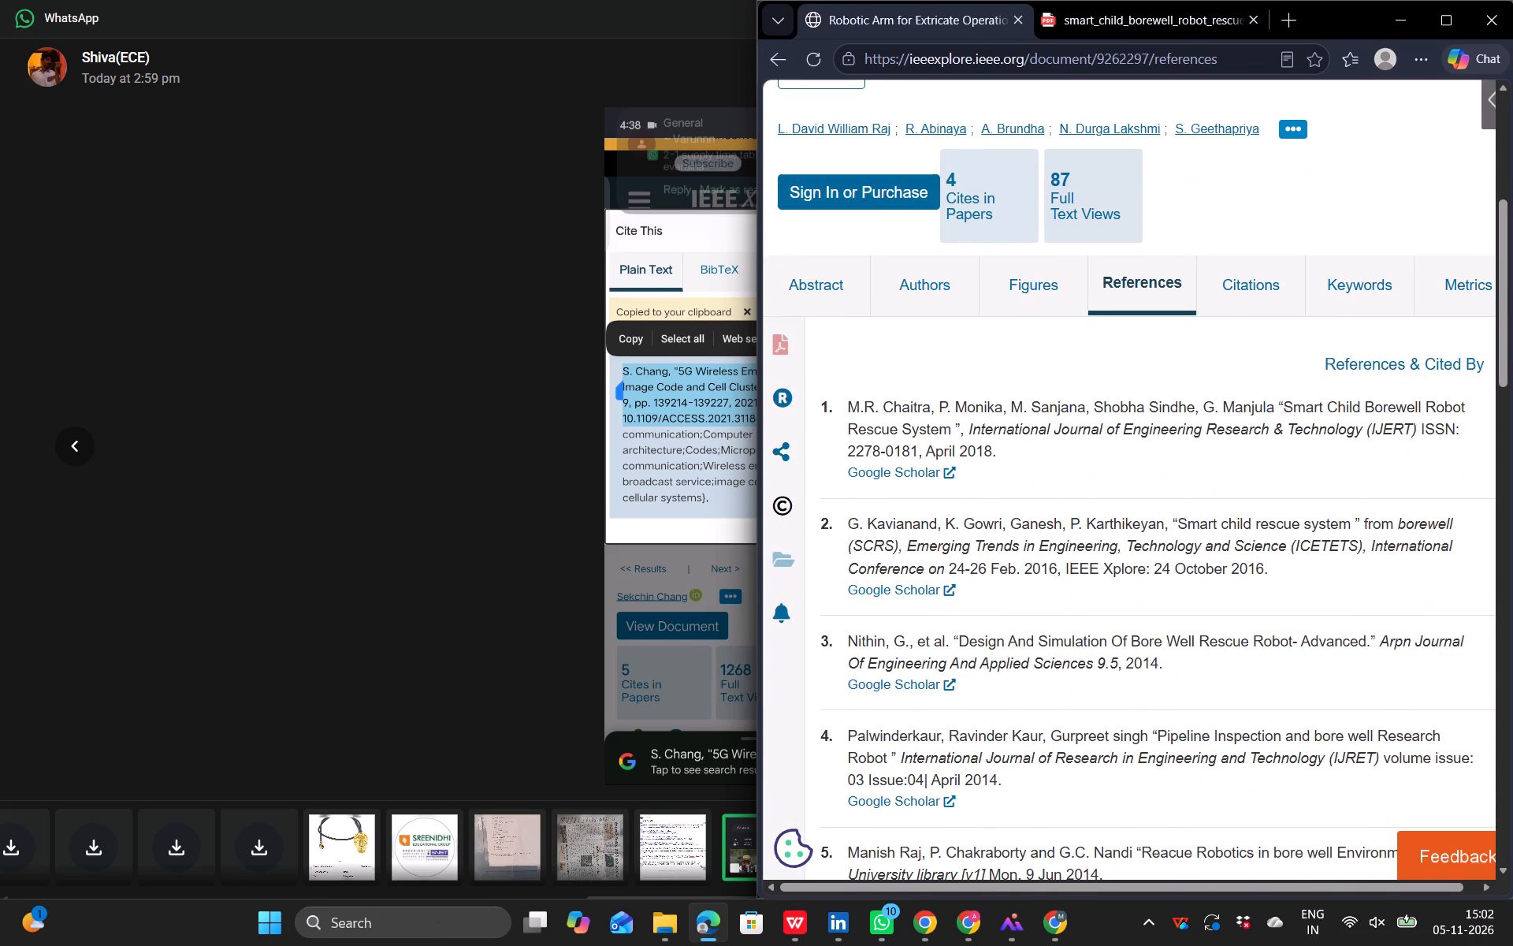
pyautogui.click(835, 281)
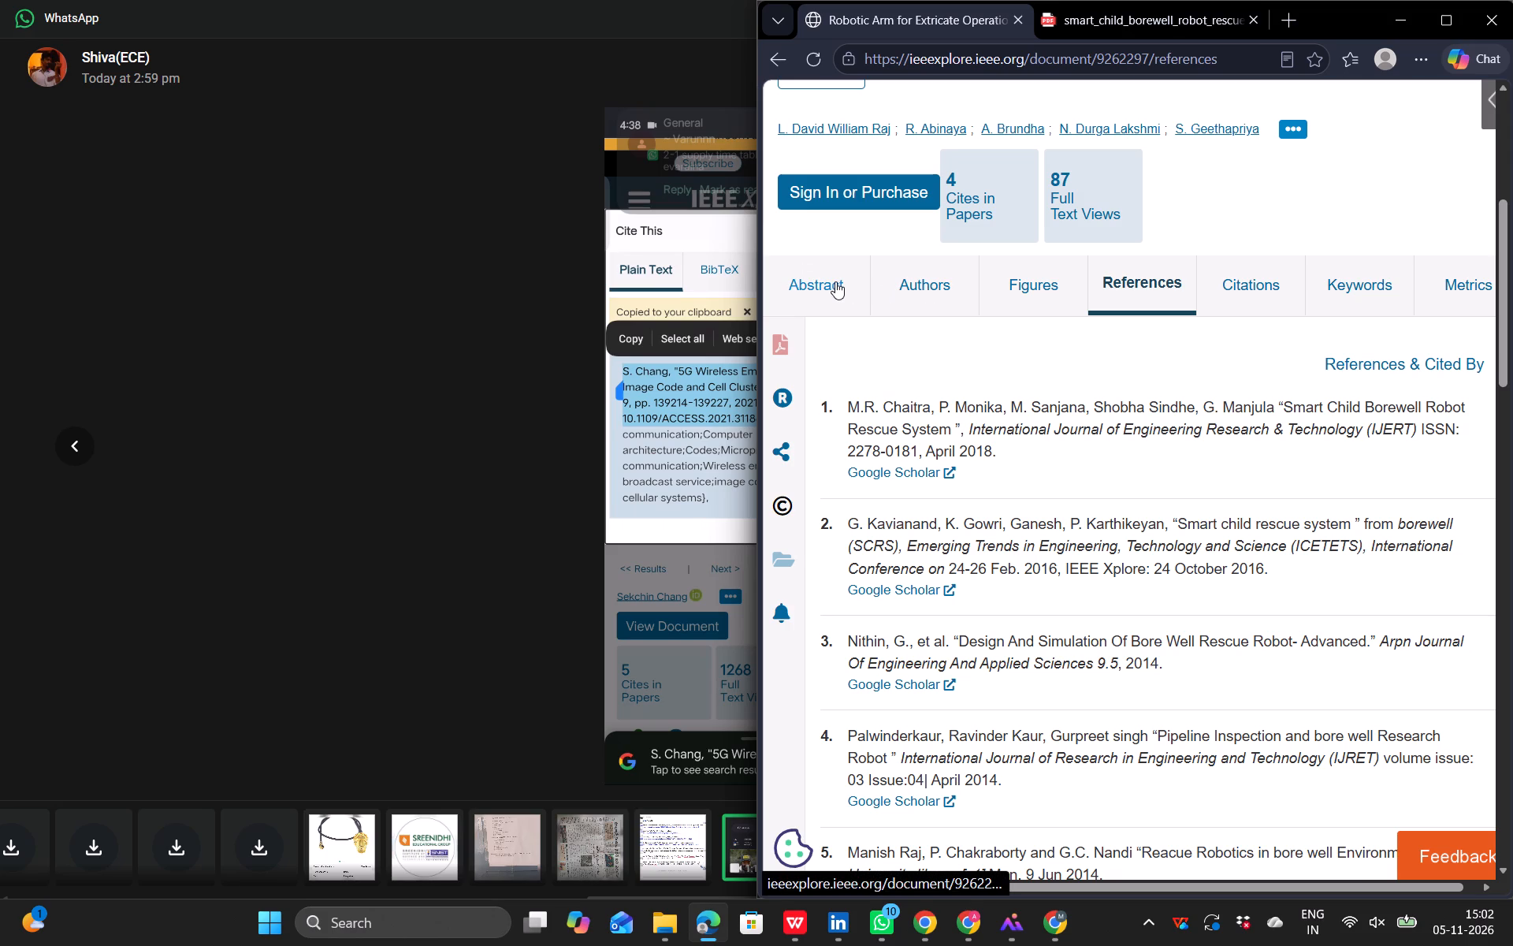
pyautogui.hscroll(1, 977, 522)
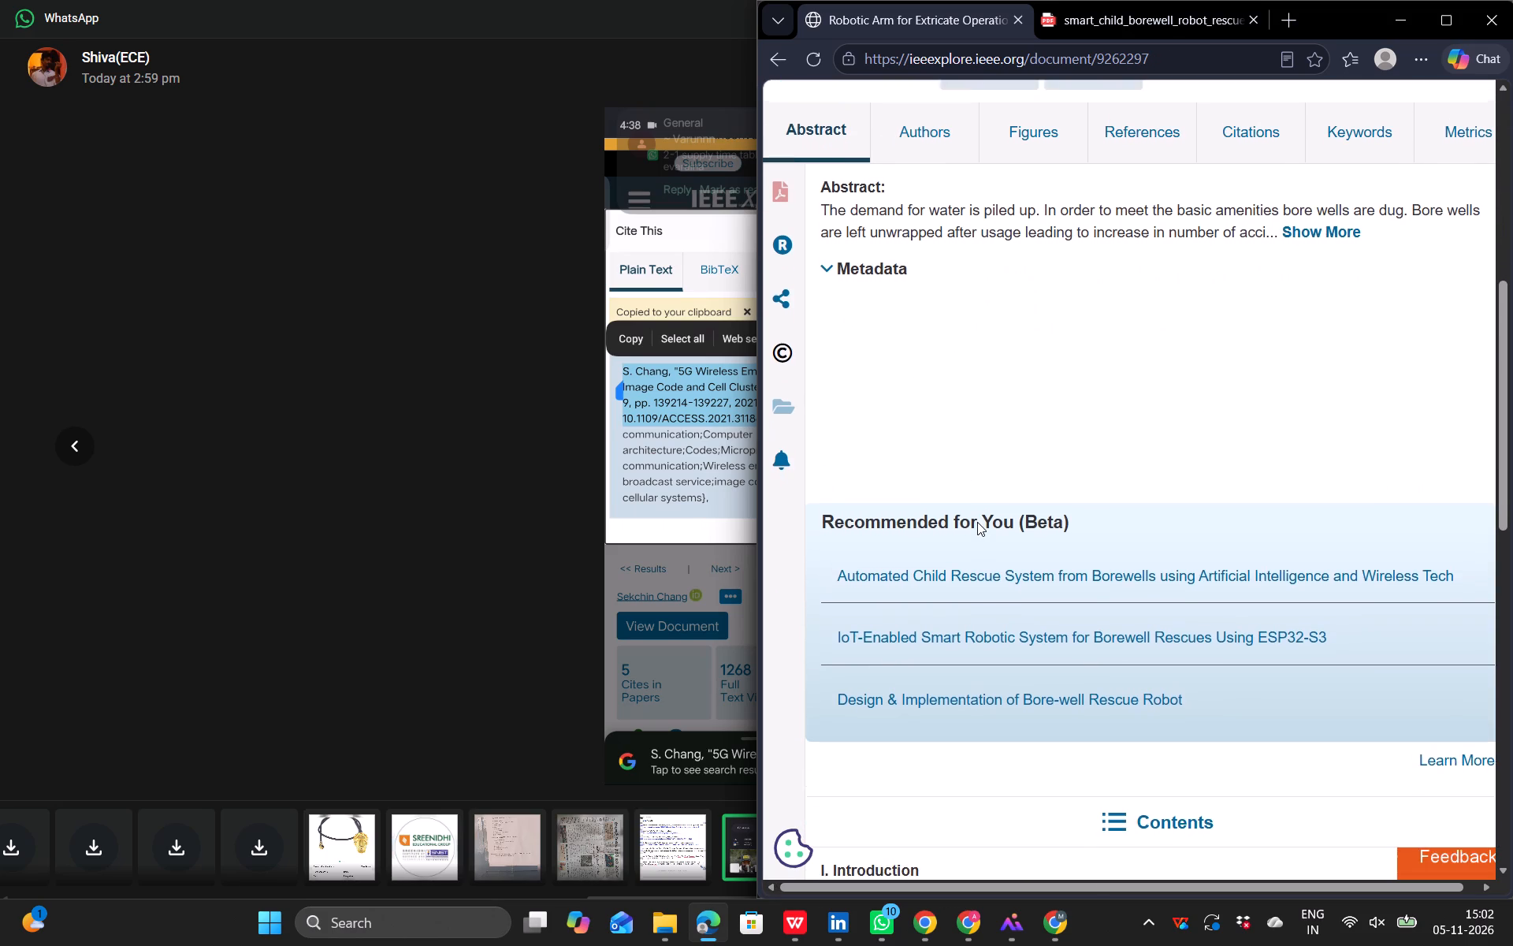
pyautogui.hscroll(1, 977, 522)
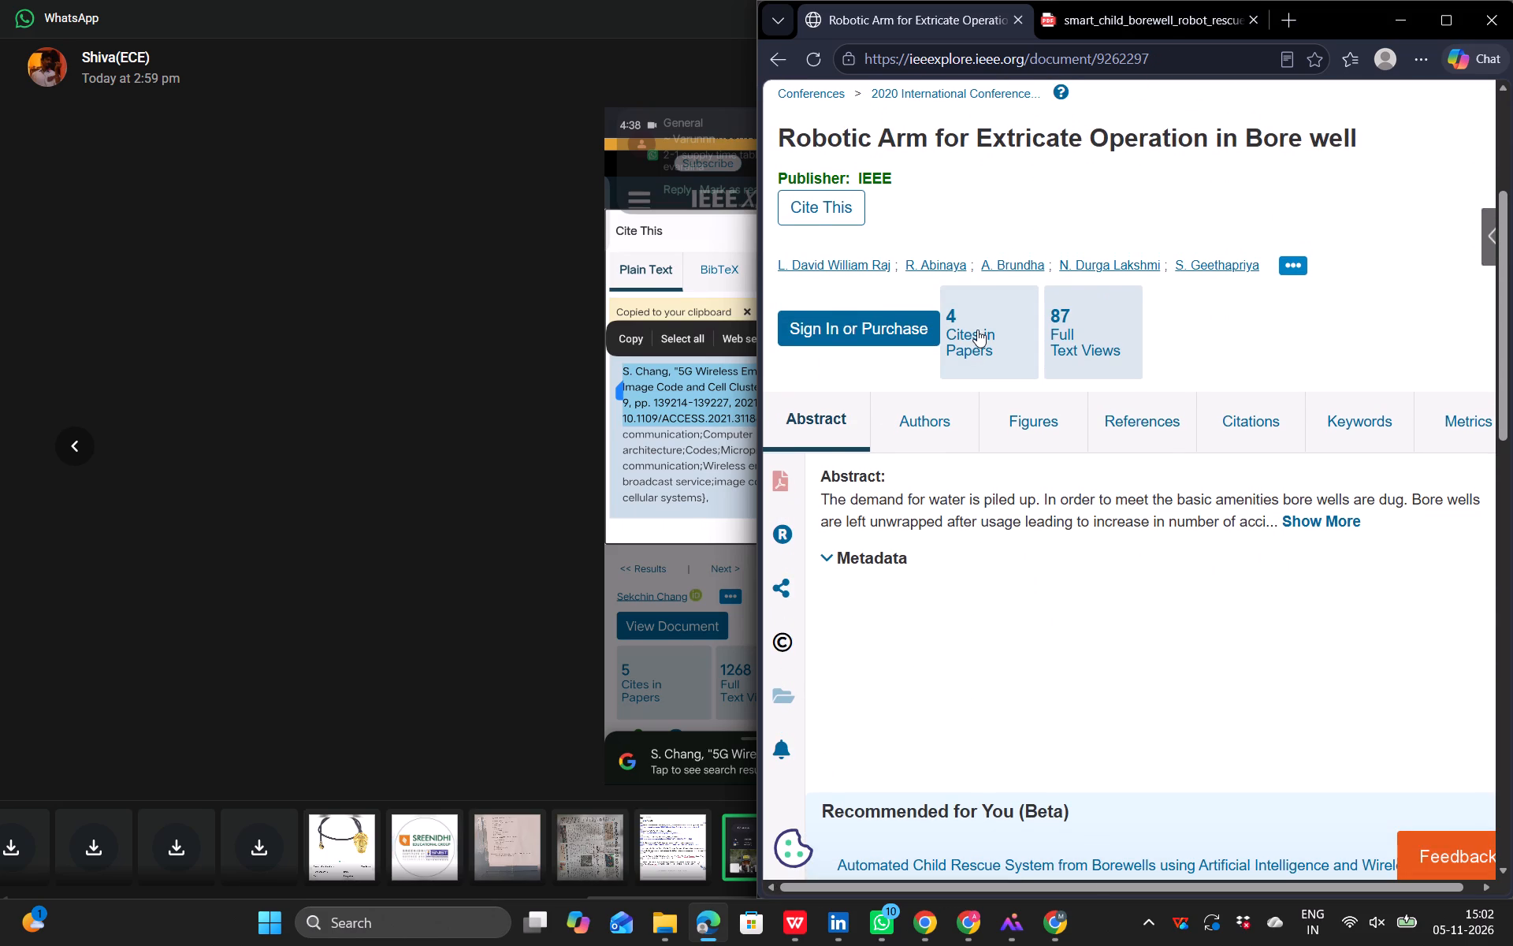
pyautogui.scroll(2, 977, 330)
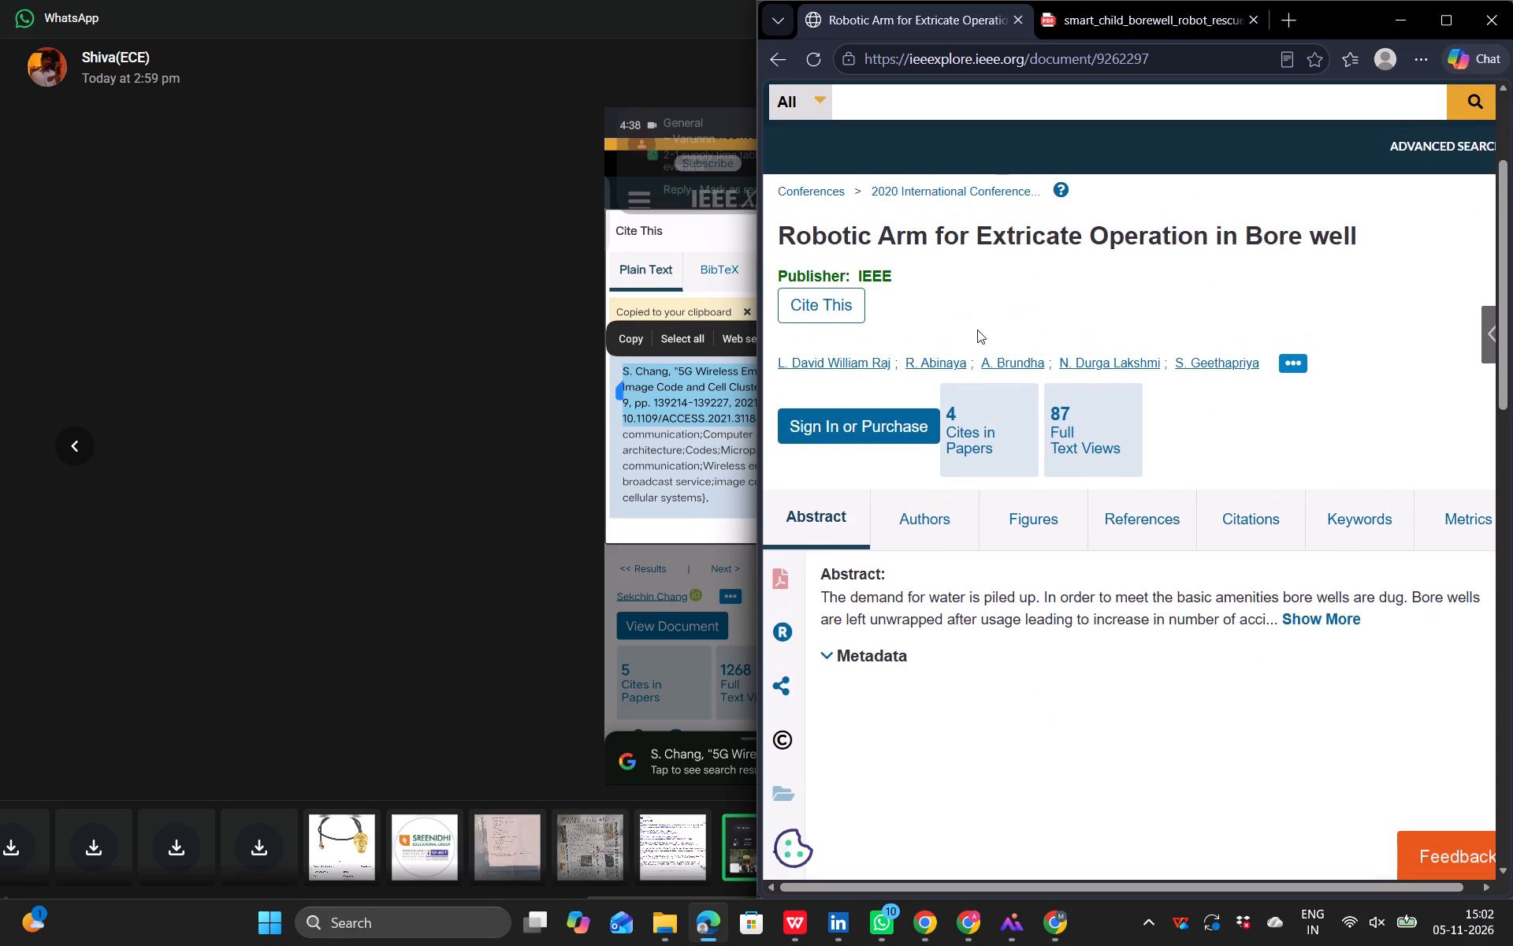
pyautogui.scroll(1, 977, 330)
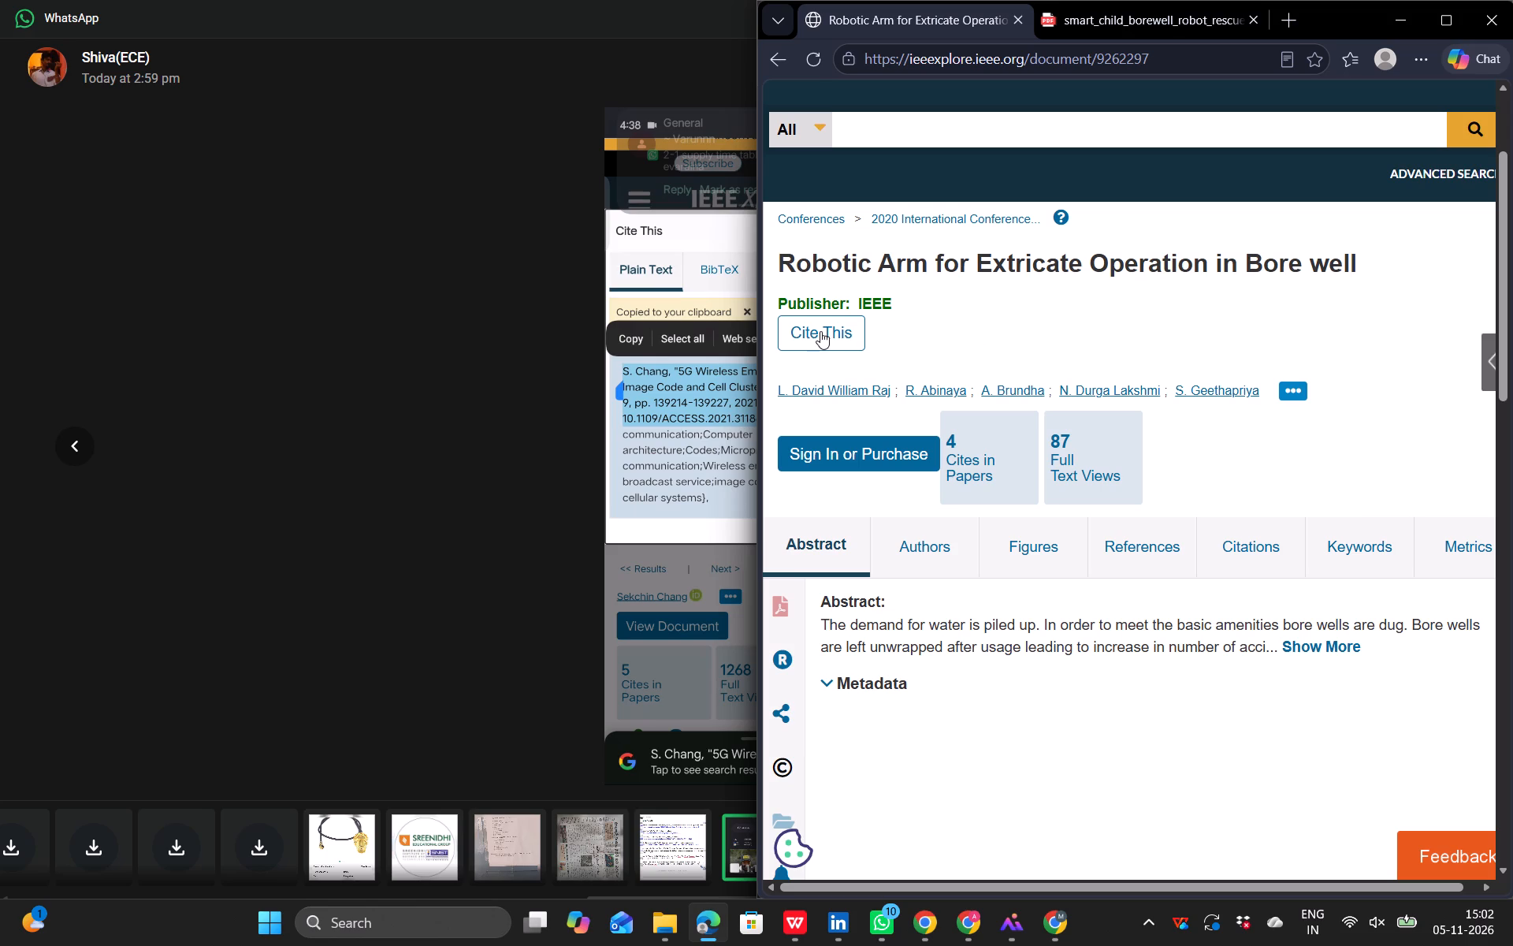
pyautogui.hscroll(5, 931, 305)
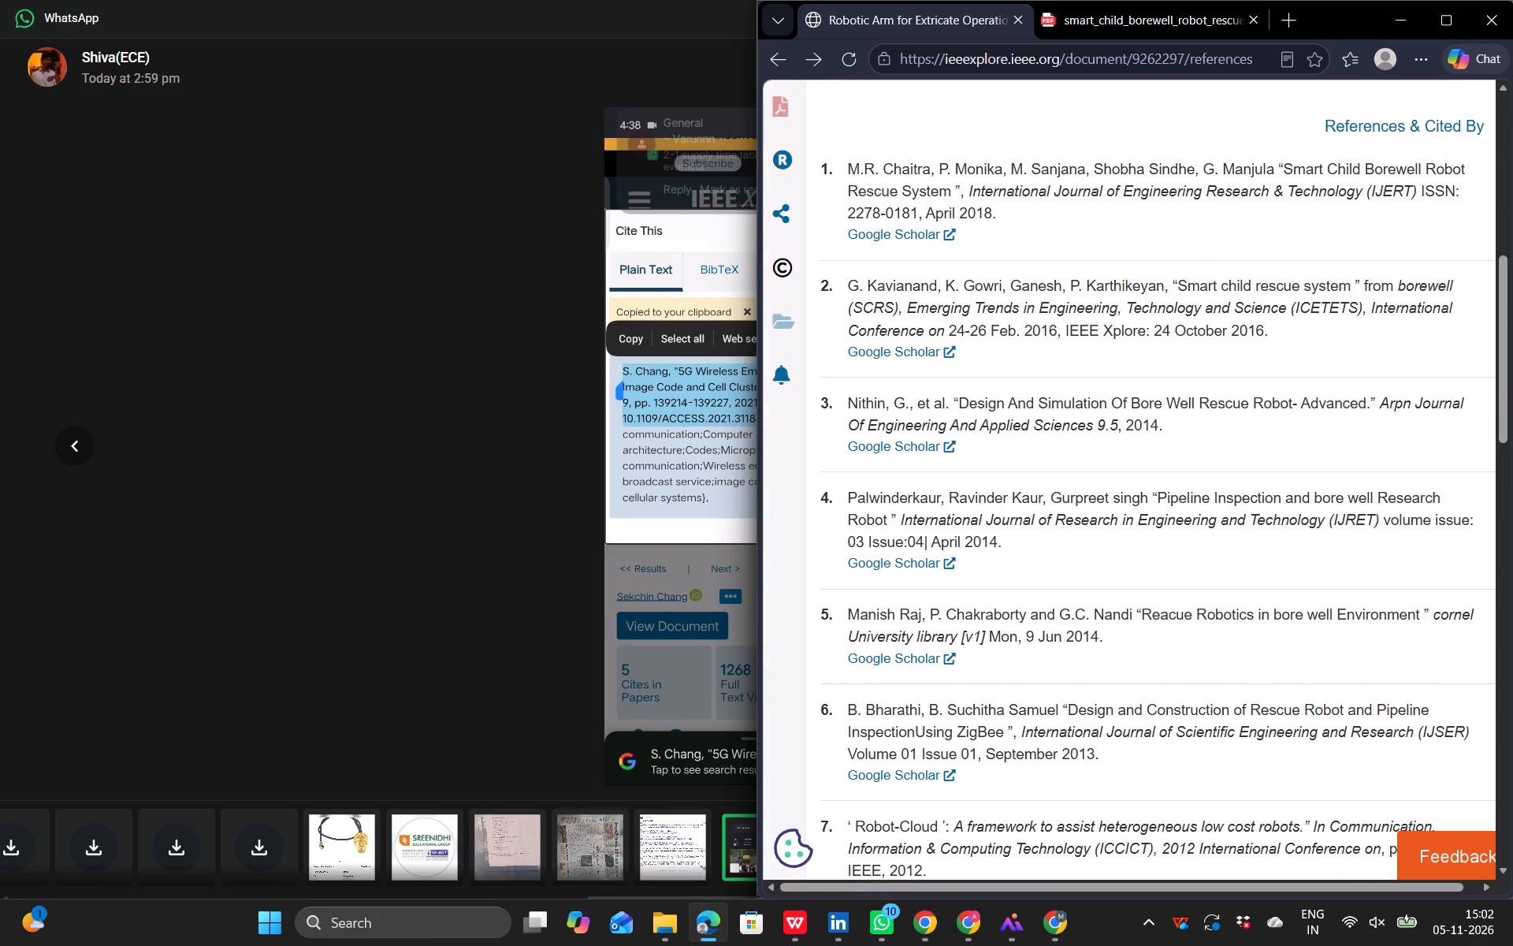
pyautogui.scroll(4, 931, 305)
pyautogui.scroll(-2, 931, 305)
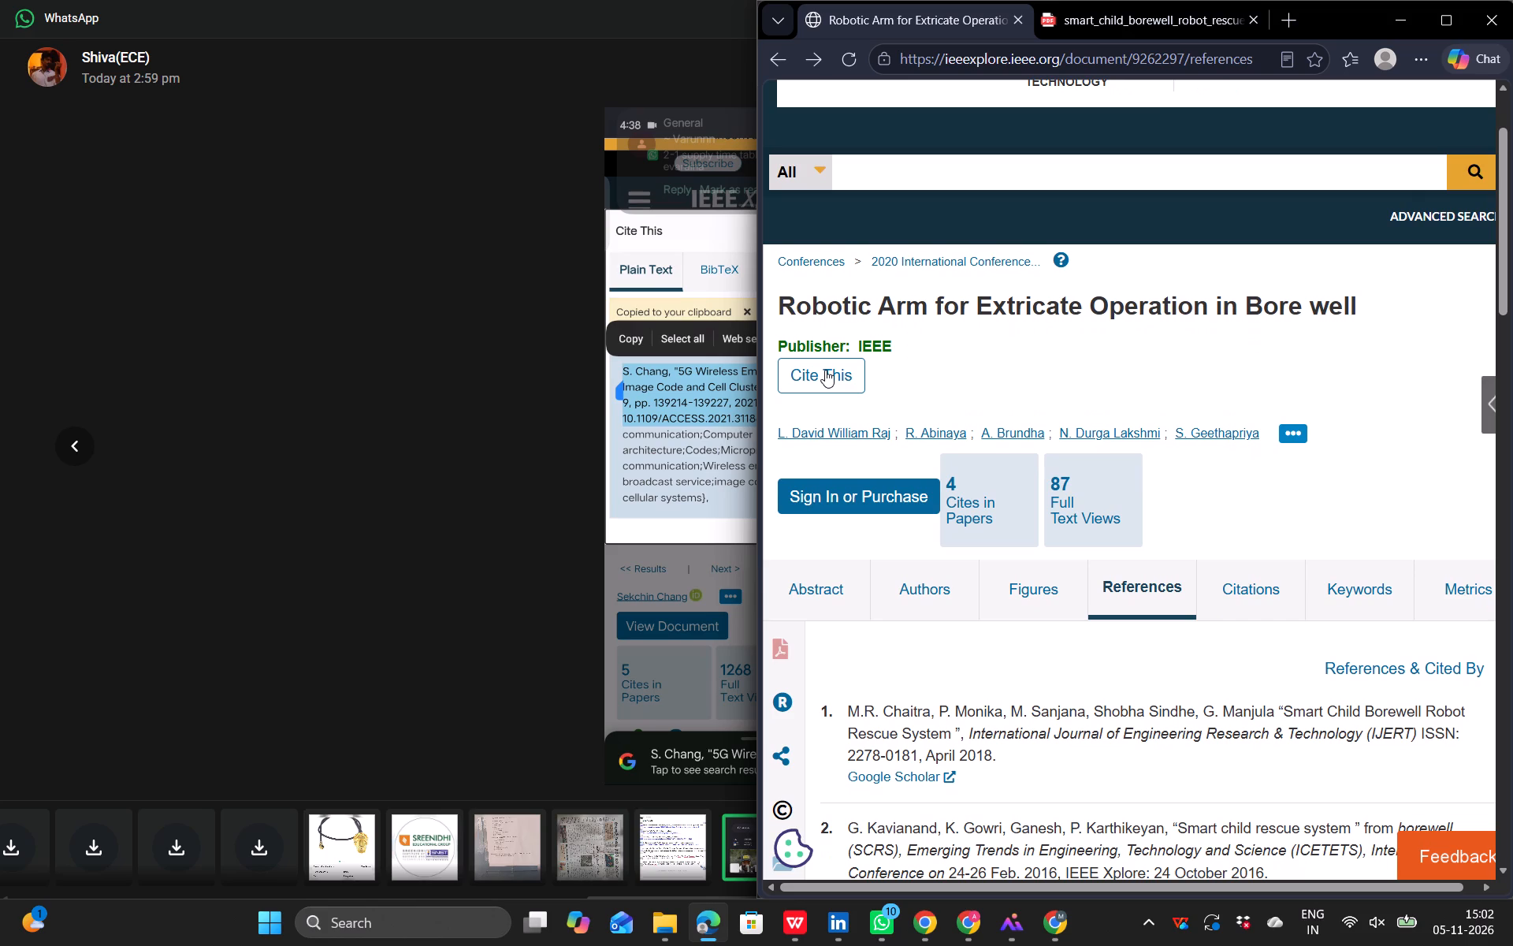
pyautogui.hscroll(6, 825, 370)
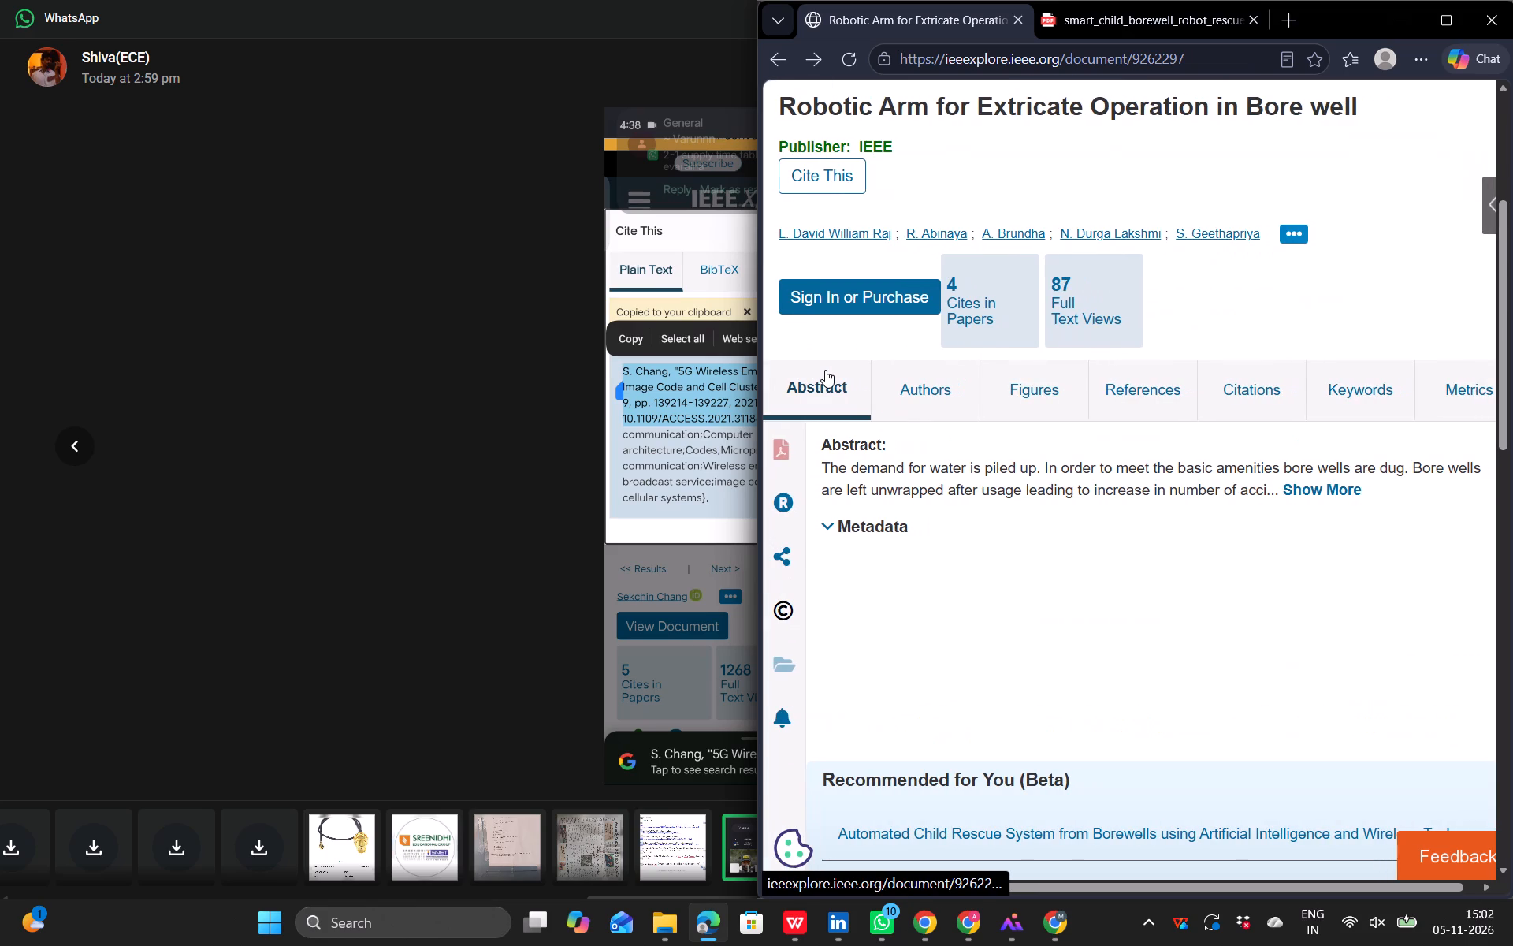
pyautogui.scroll(1, 883, 497)
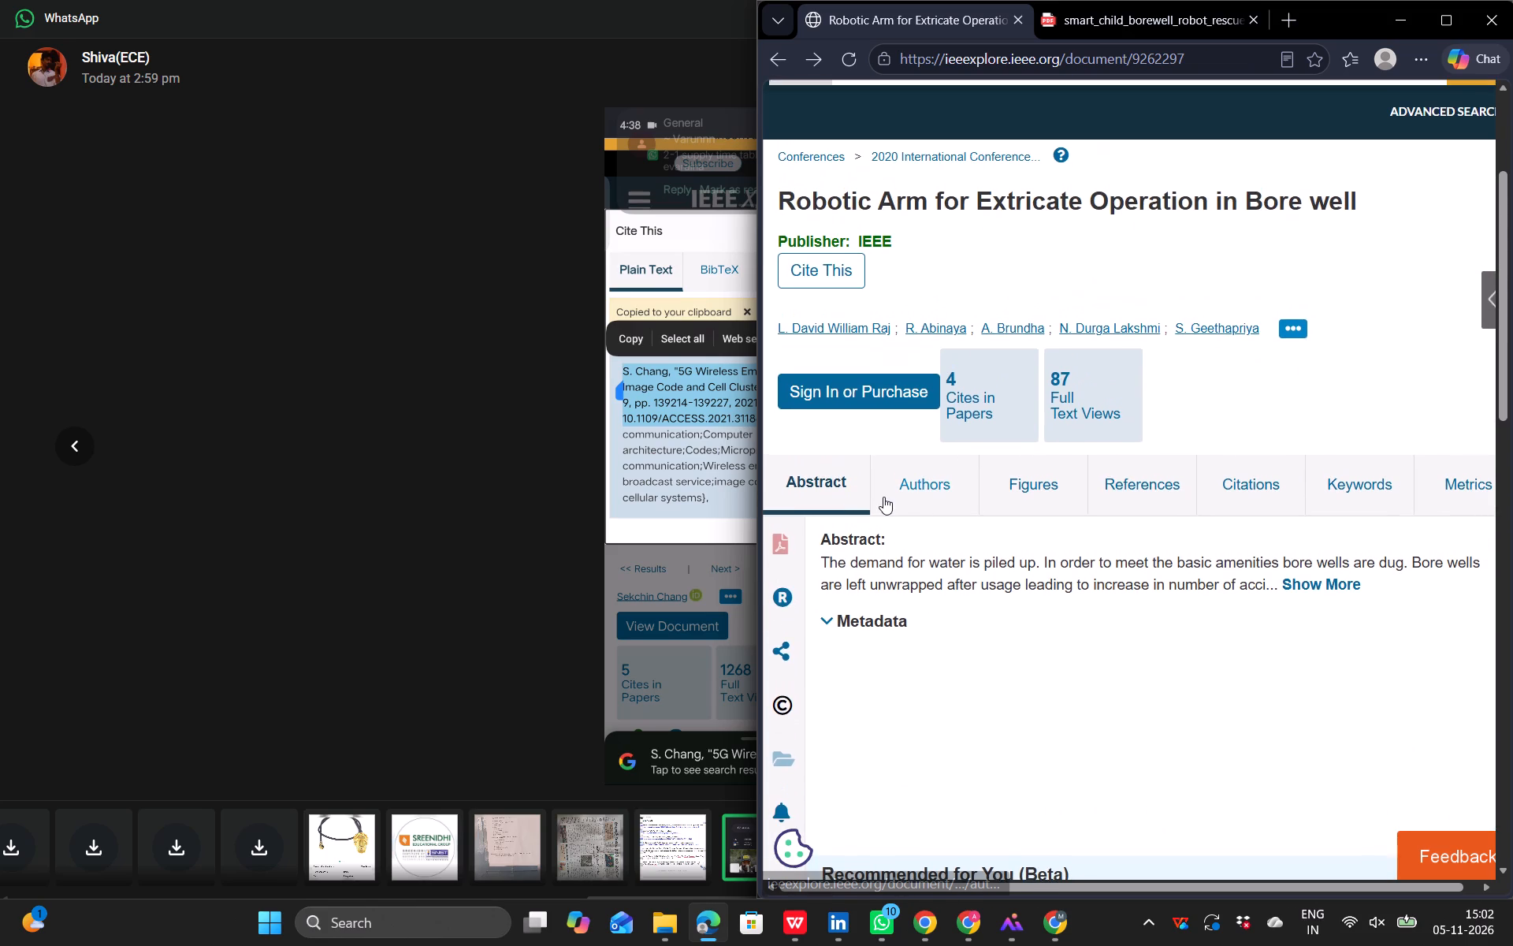
pyautogui.scroll(1, 883, 497)
pyautogui.hscroll(5, 883, 497)
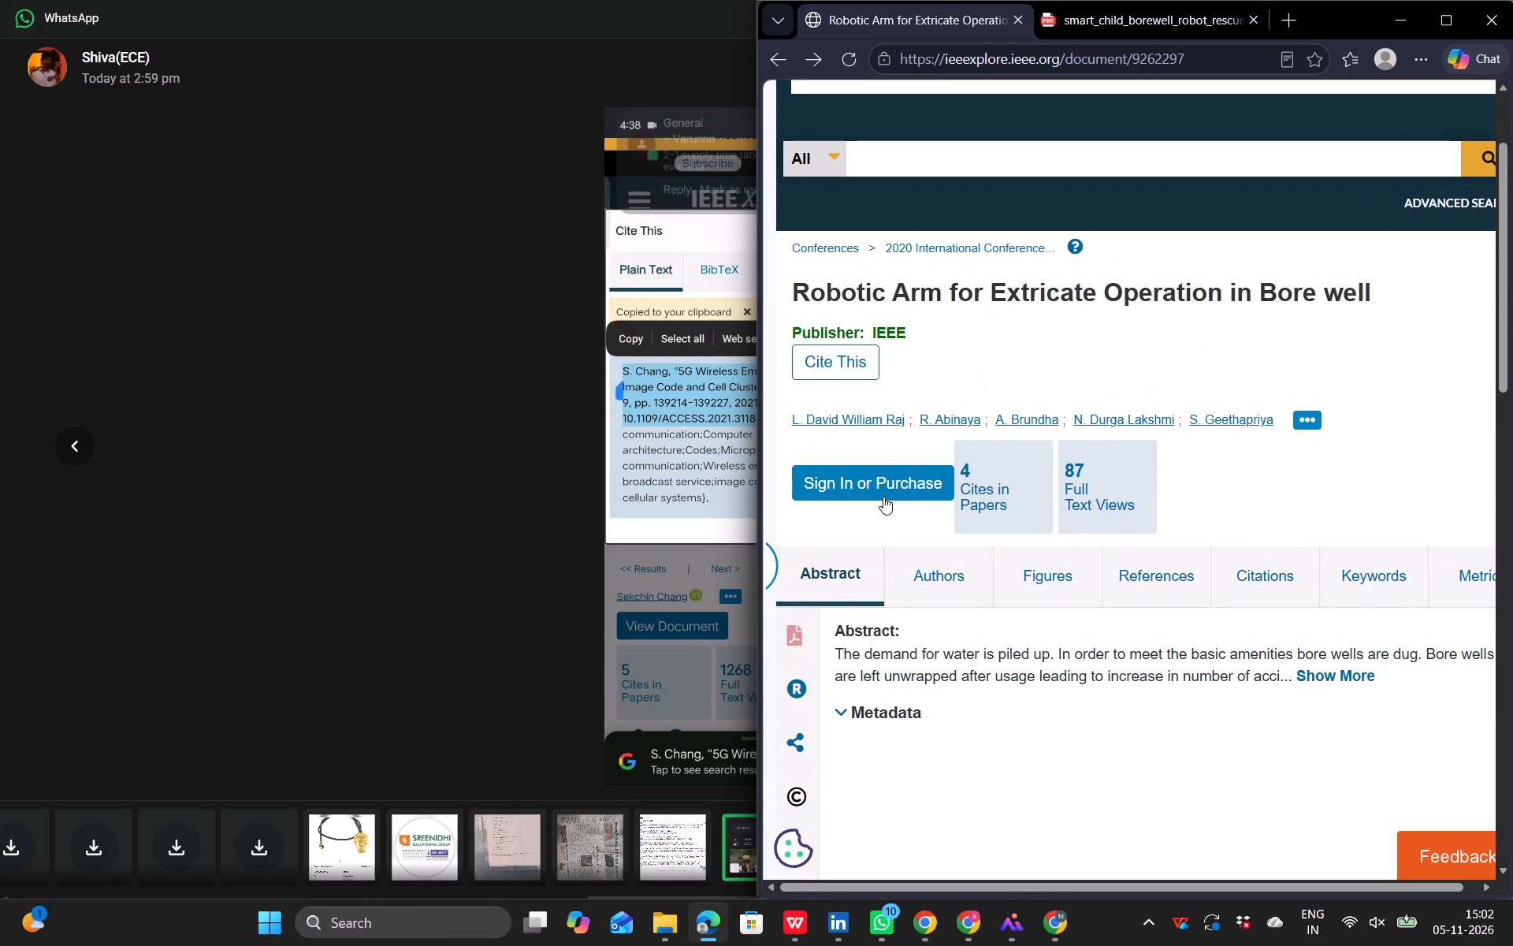
pyautogui.hscroll(2, 883, 497)
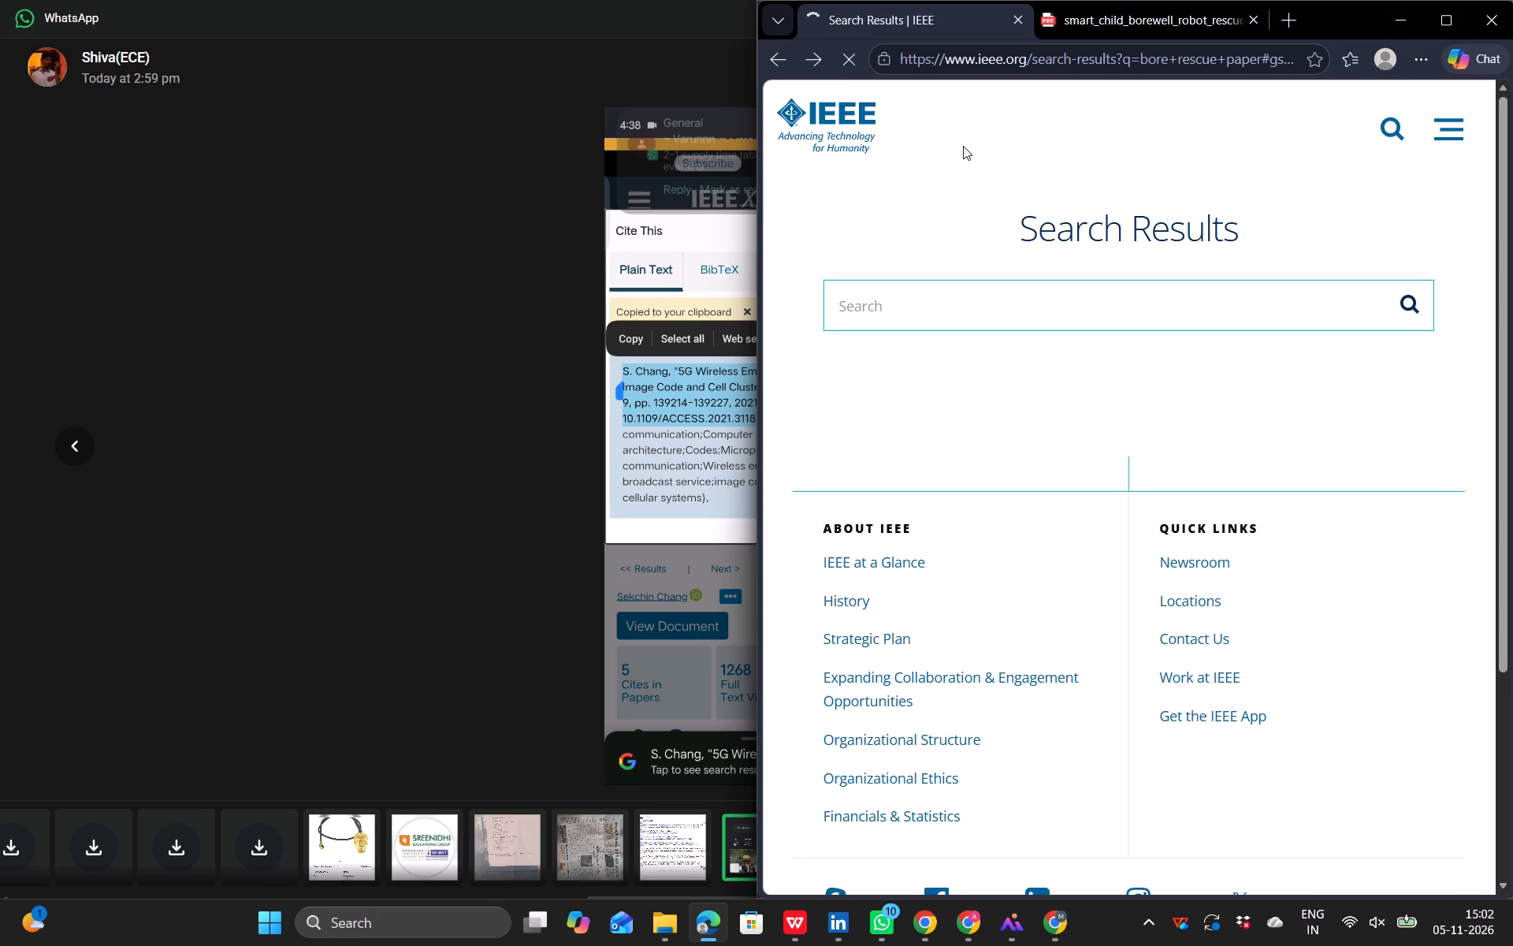
# Search the IEEE site for "borewell rescue".
pyautogui.click(909, 293)
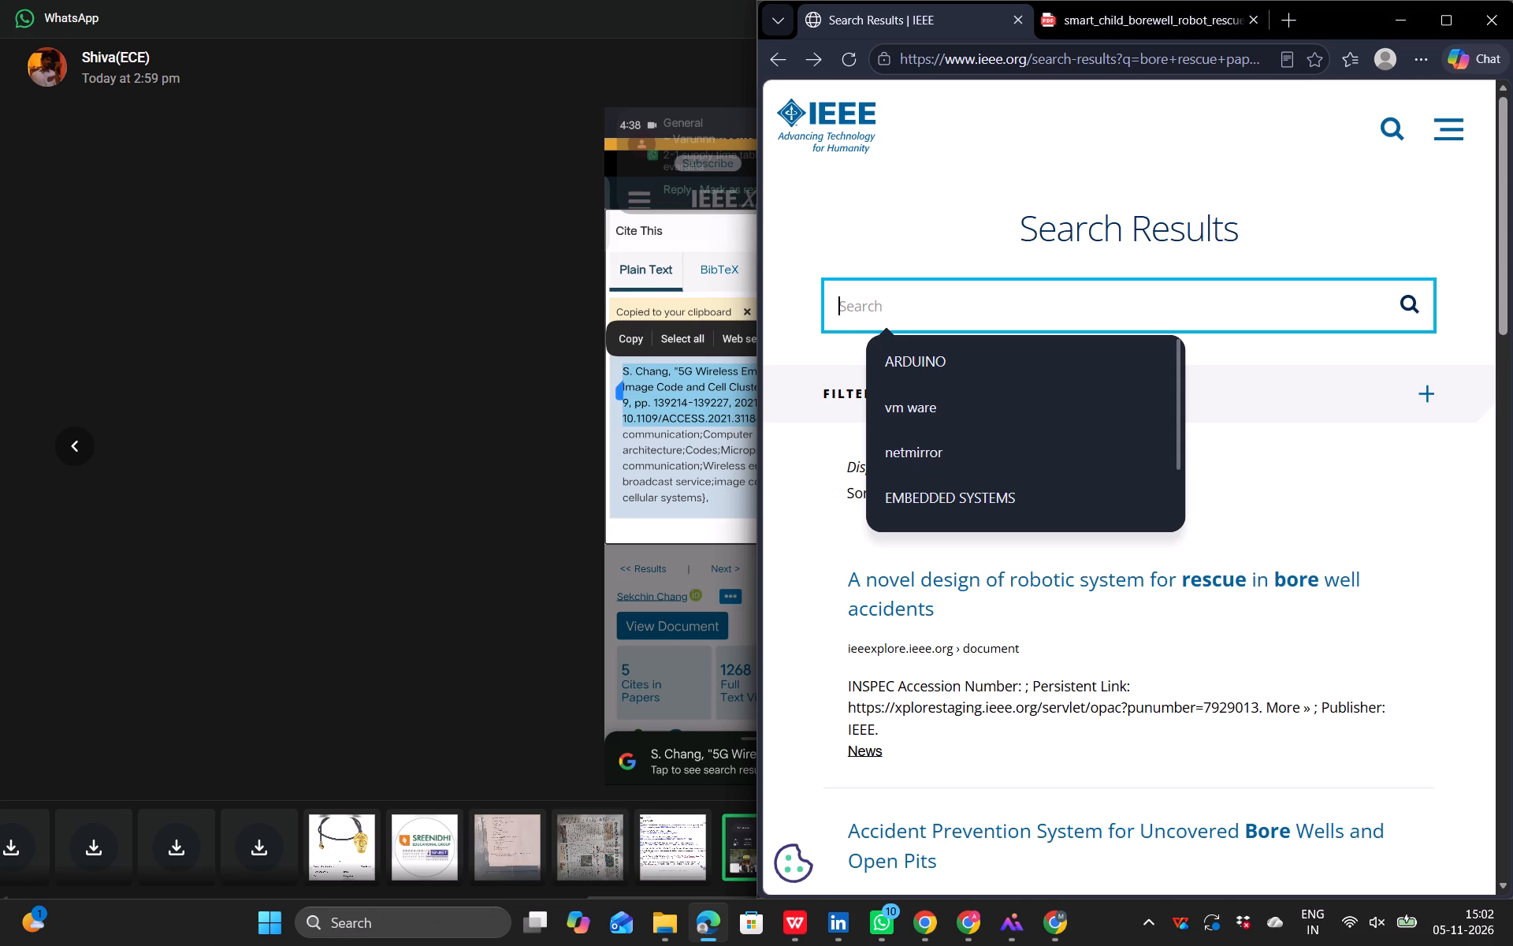
pyautogui.write('bore')
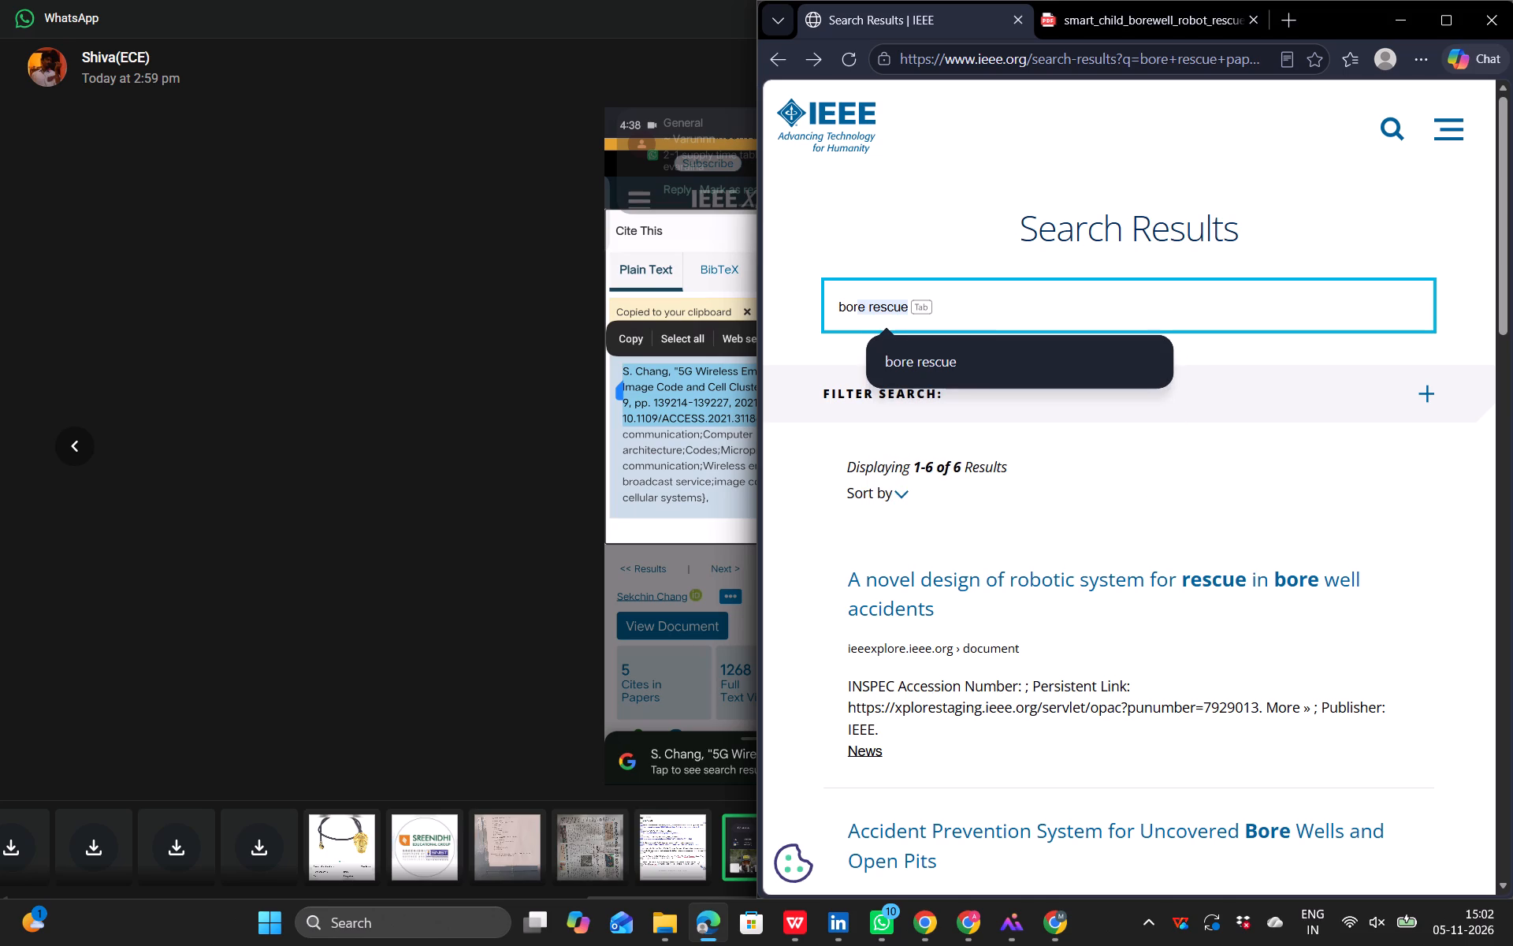
pyautogui.click(913, 303)
pyautogui.press('space')
pyautogui.write('rescue')
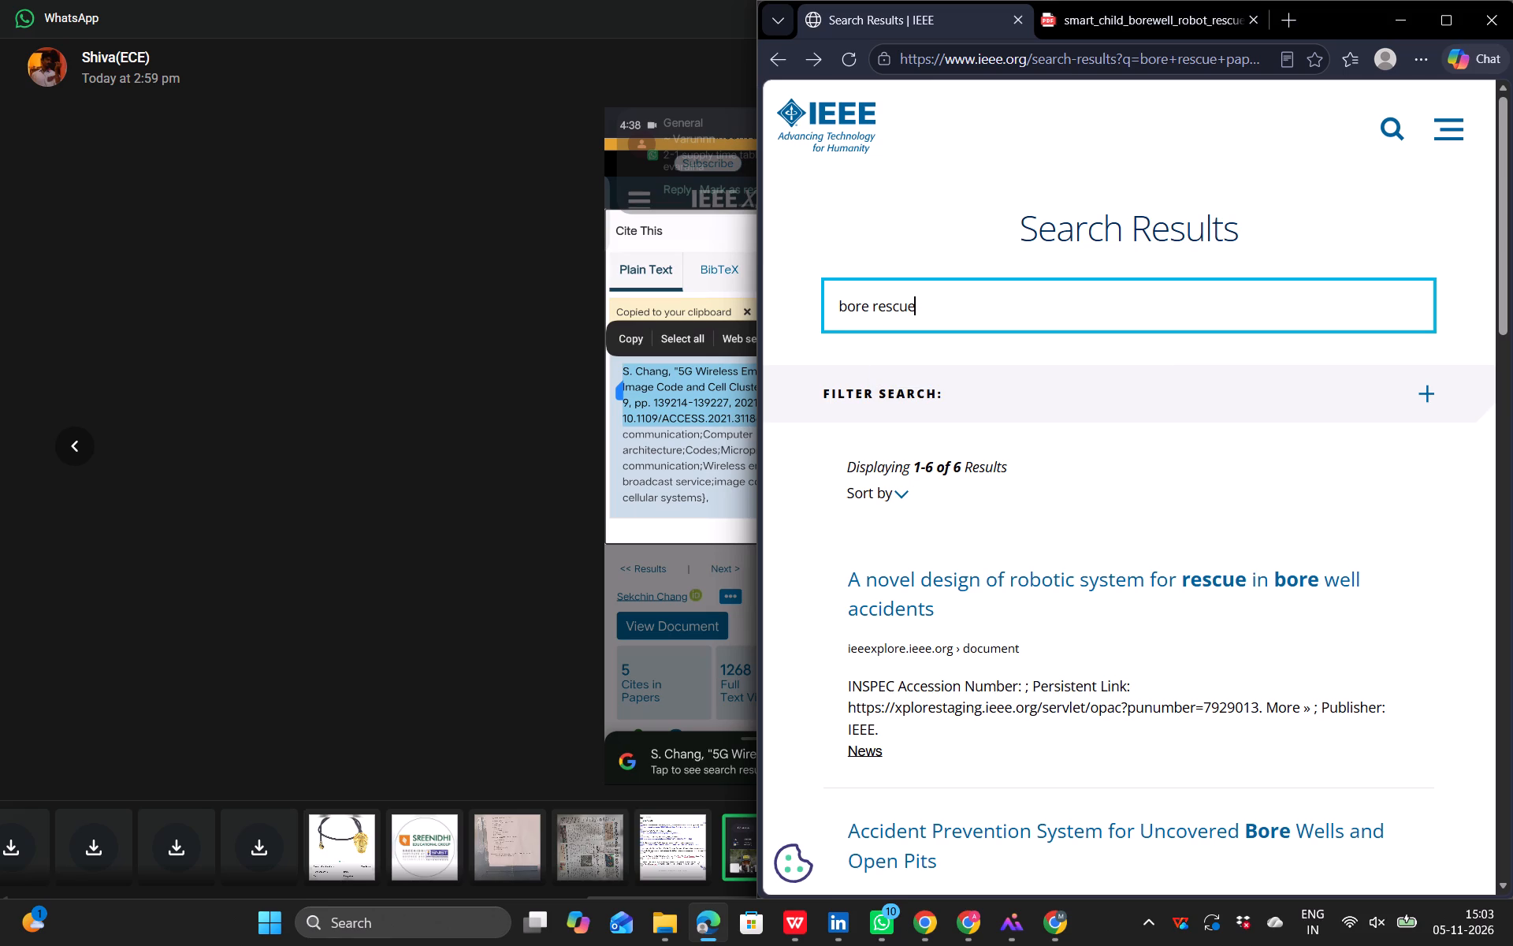
pyautogui.click(868, 303)
pyautogui.write('well')
pyautogui.click(939, 308)
pyautogui.press('Return')
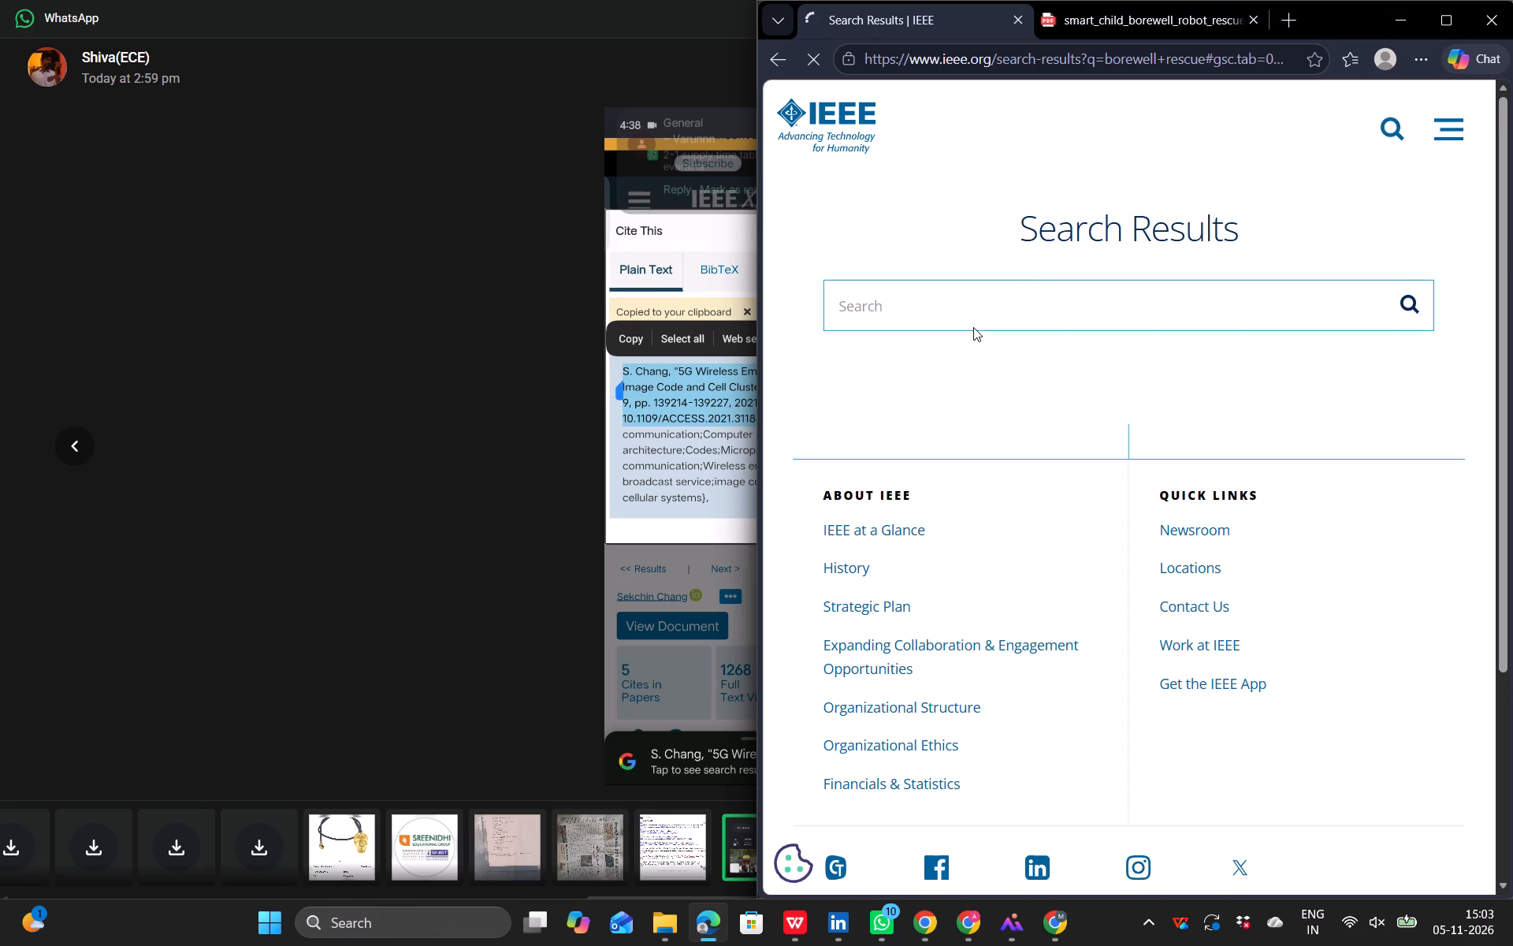
# Look through the borewell rescue search results and open the paper "IoT-based Child Rescue System from Borewell".
pyautogui.scroll(-2, 973, 327)
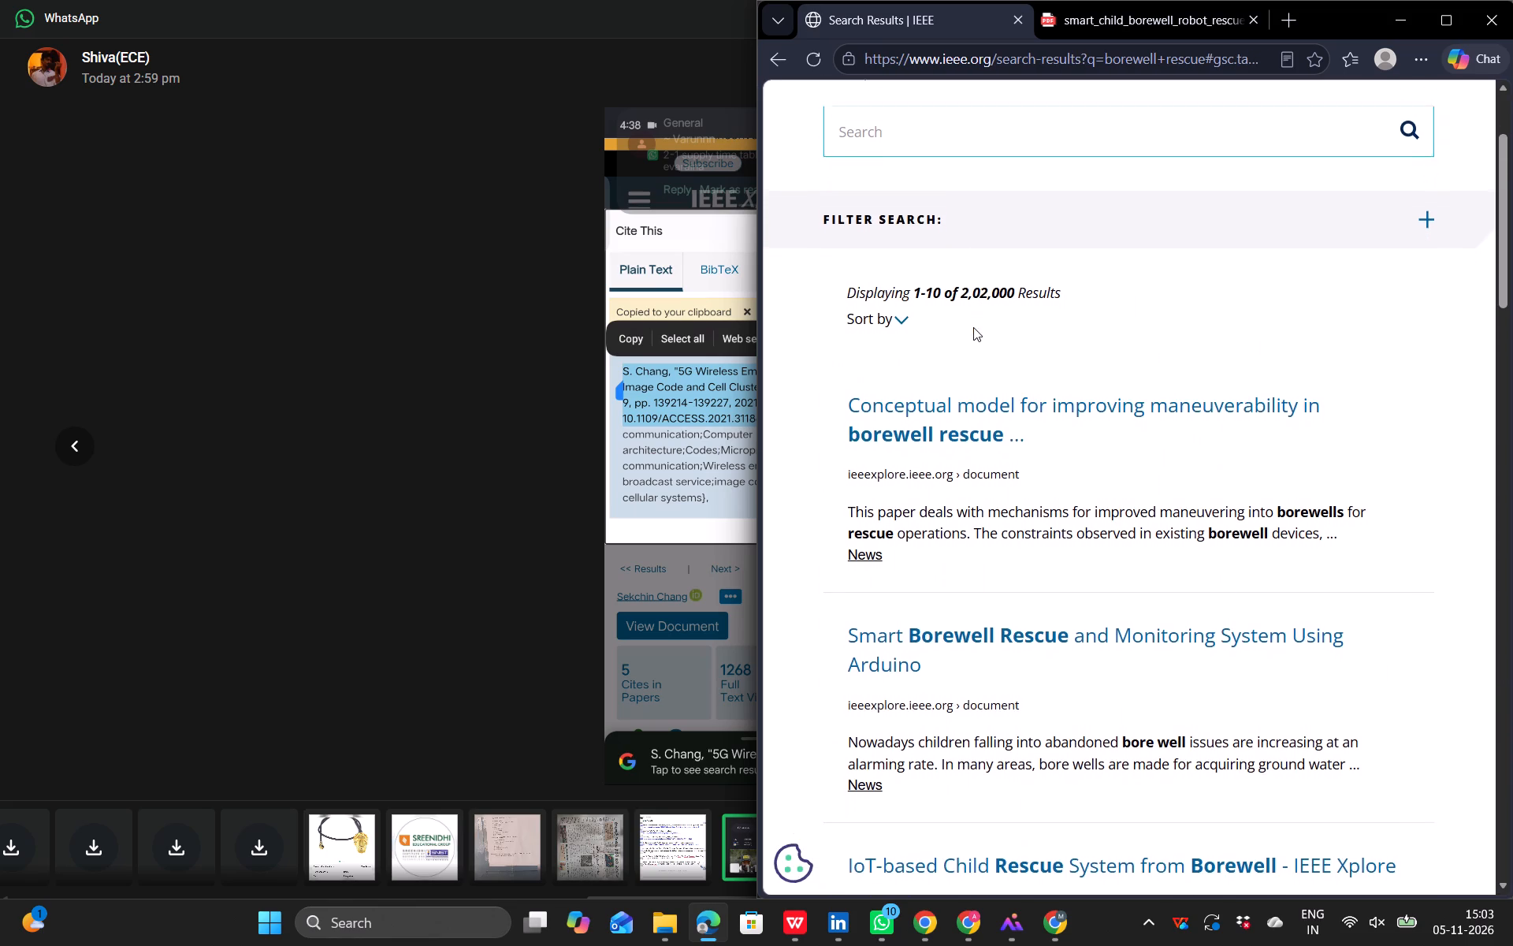
pyautogui.scroll(-1, 973, 327)
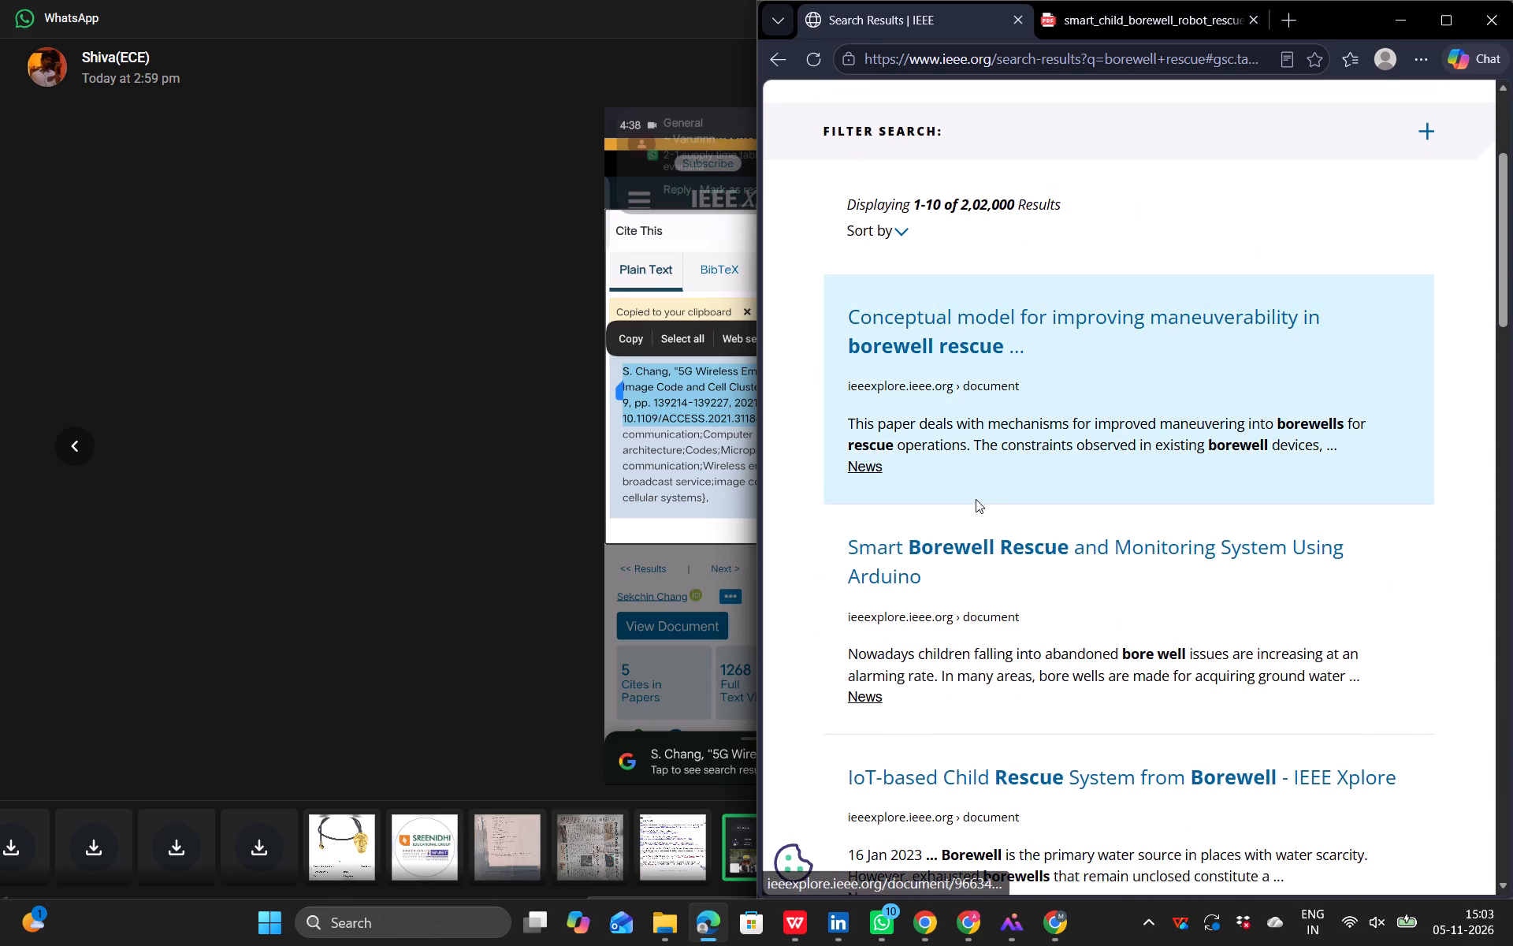
pyautogui.scroll(-3, 972, 574)
pyautogui.scroll(3, 972, 574)
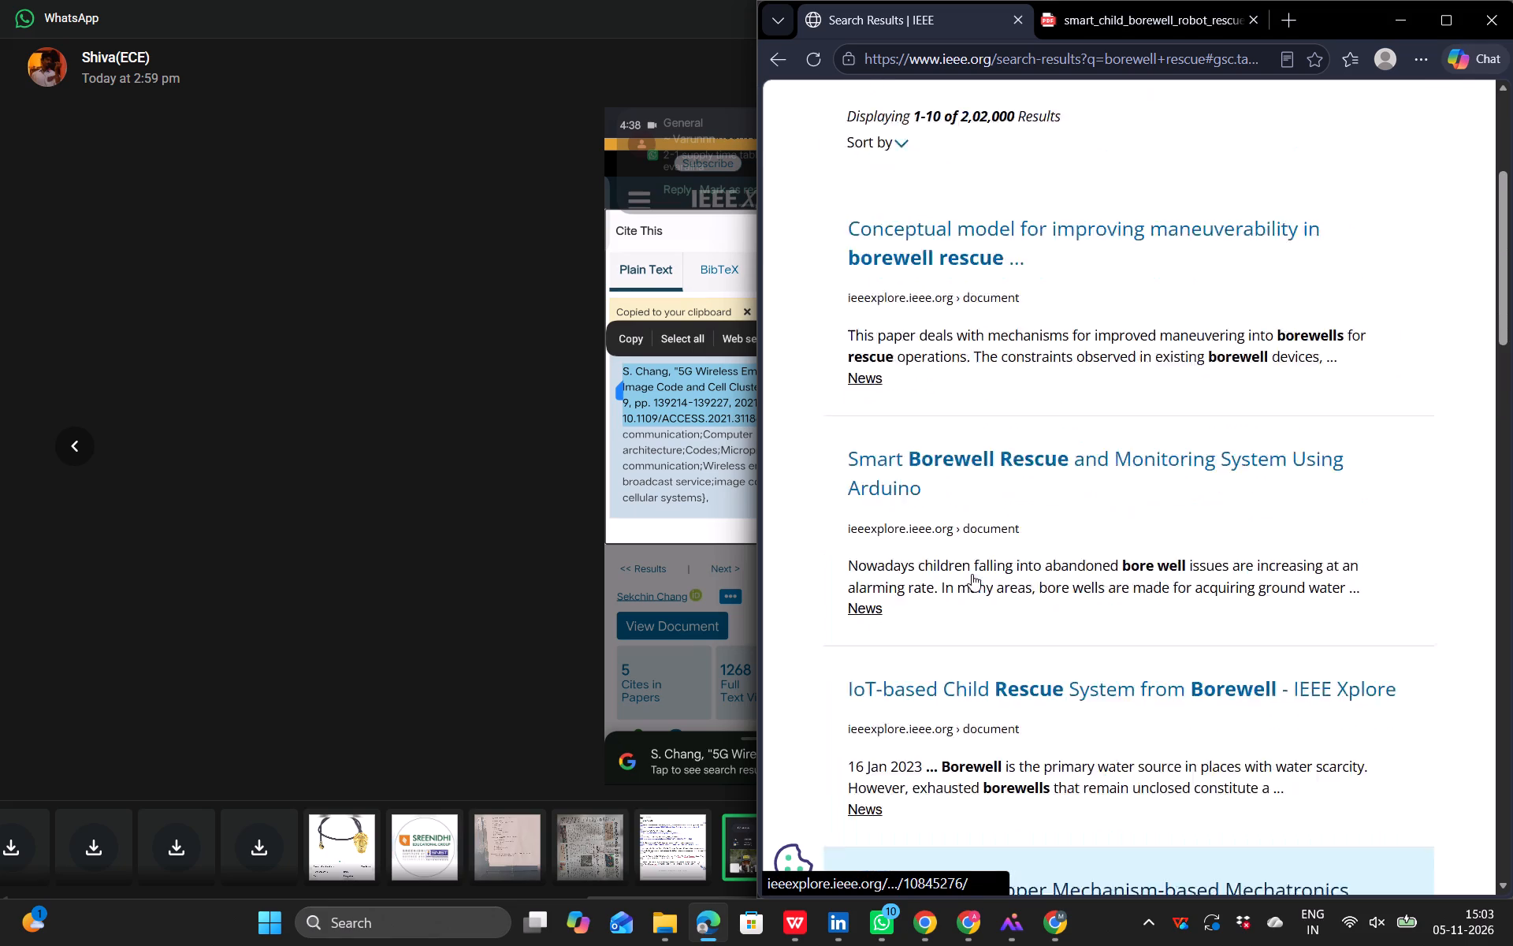
pyautogui.scroll(1, 972, 574)
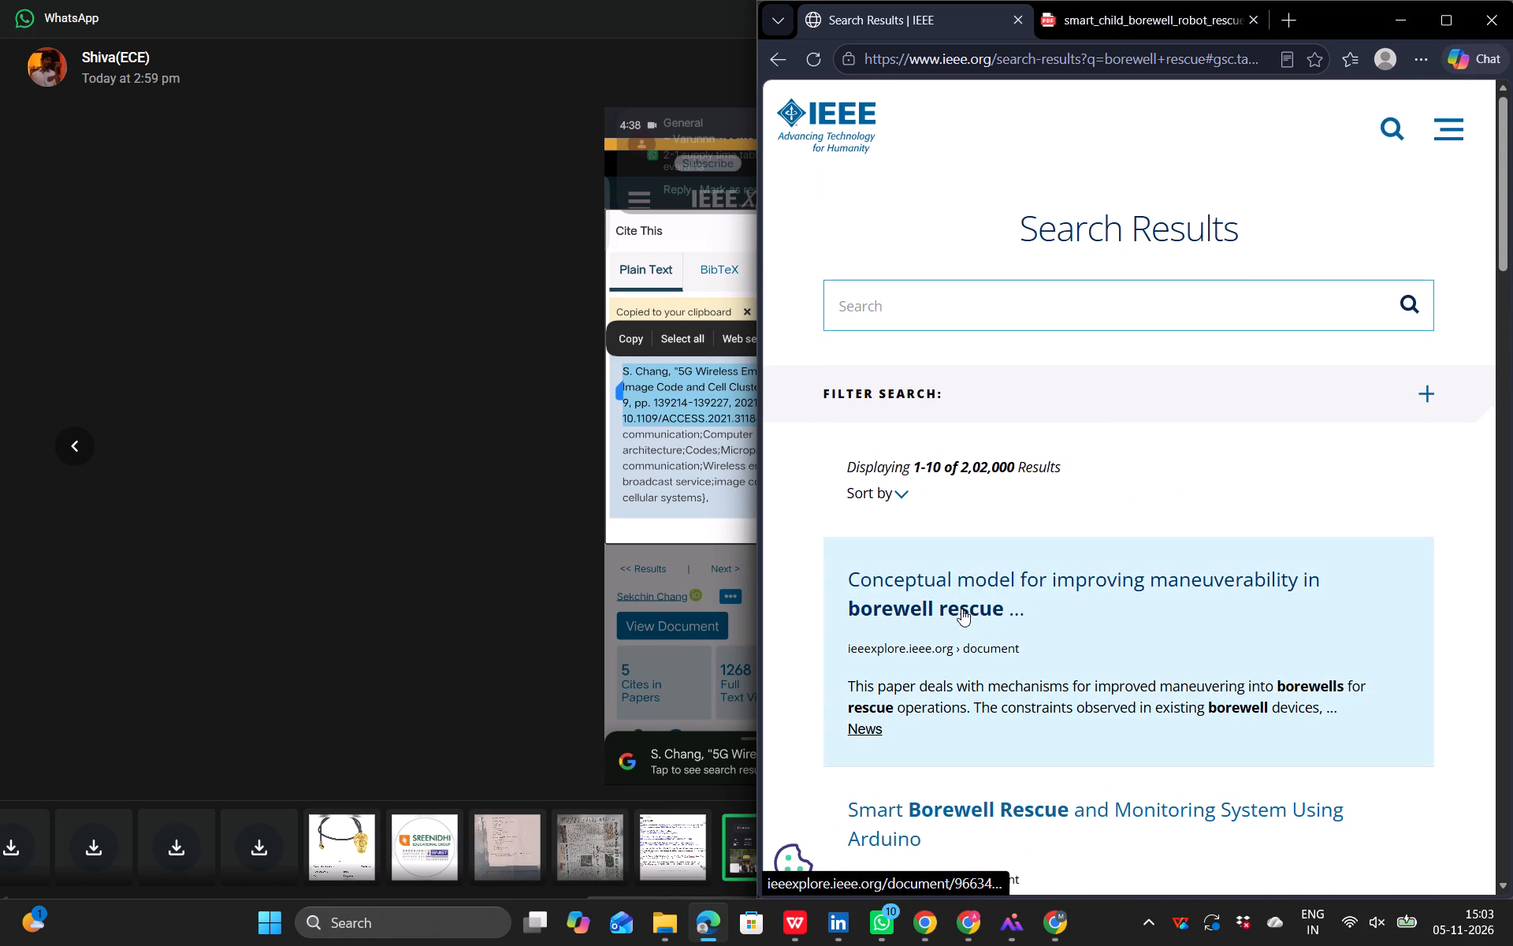
pyautogui.scroll(-3, 961, 609)
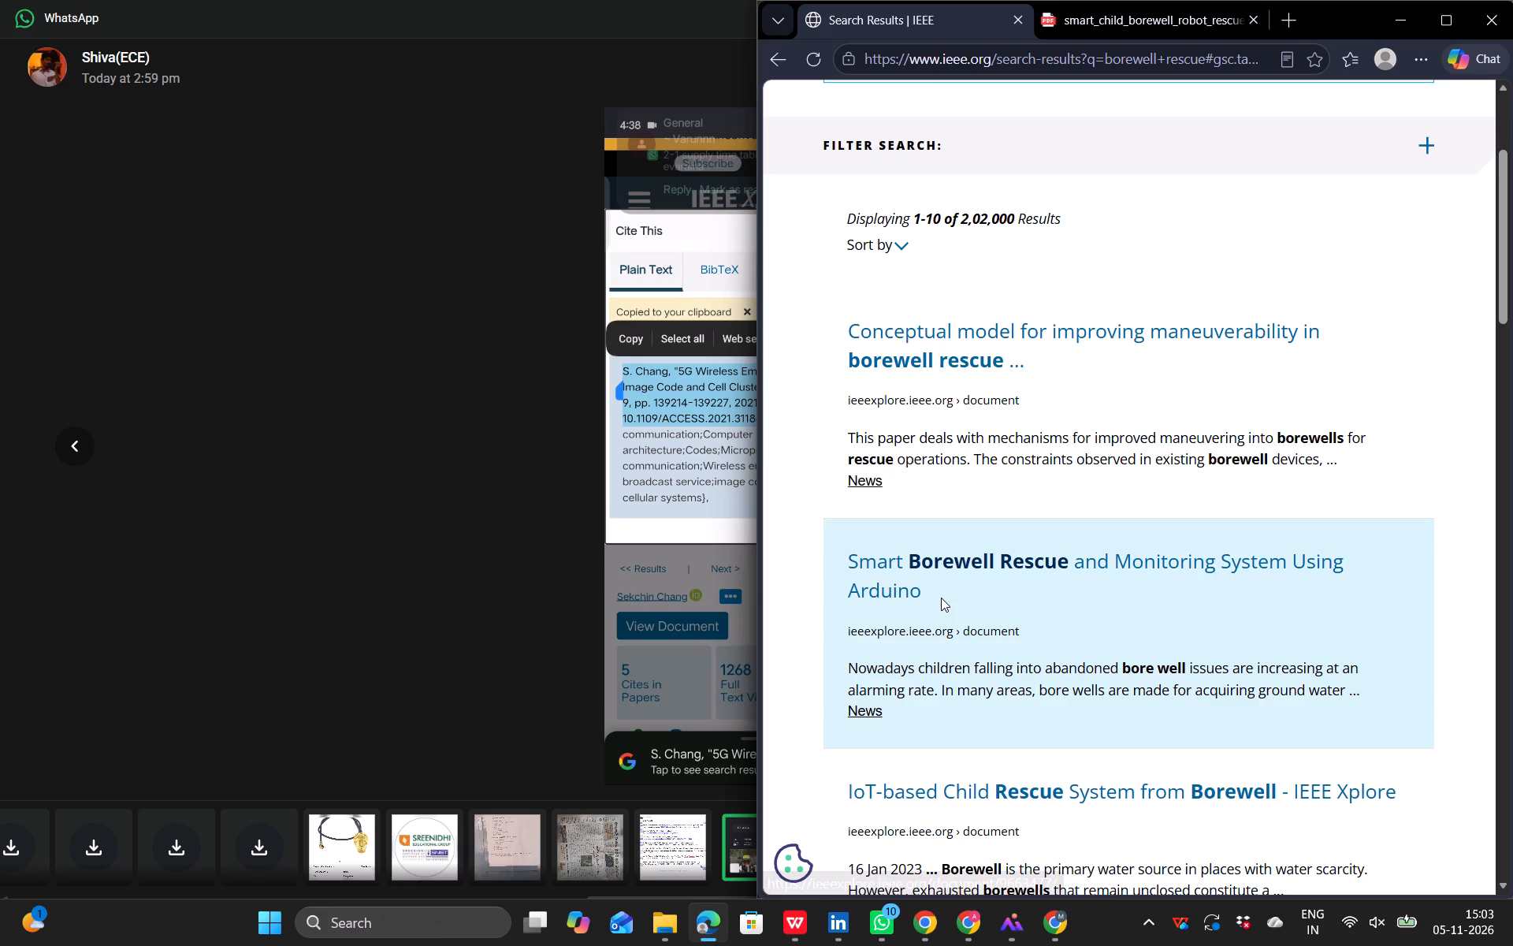
pyautogui.scroll(-3, 941, 598)
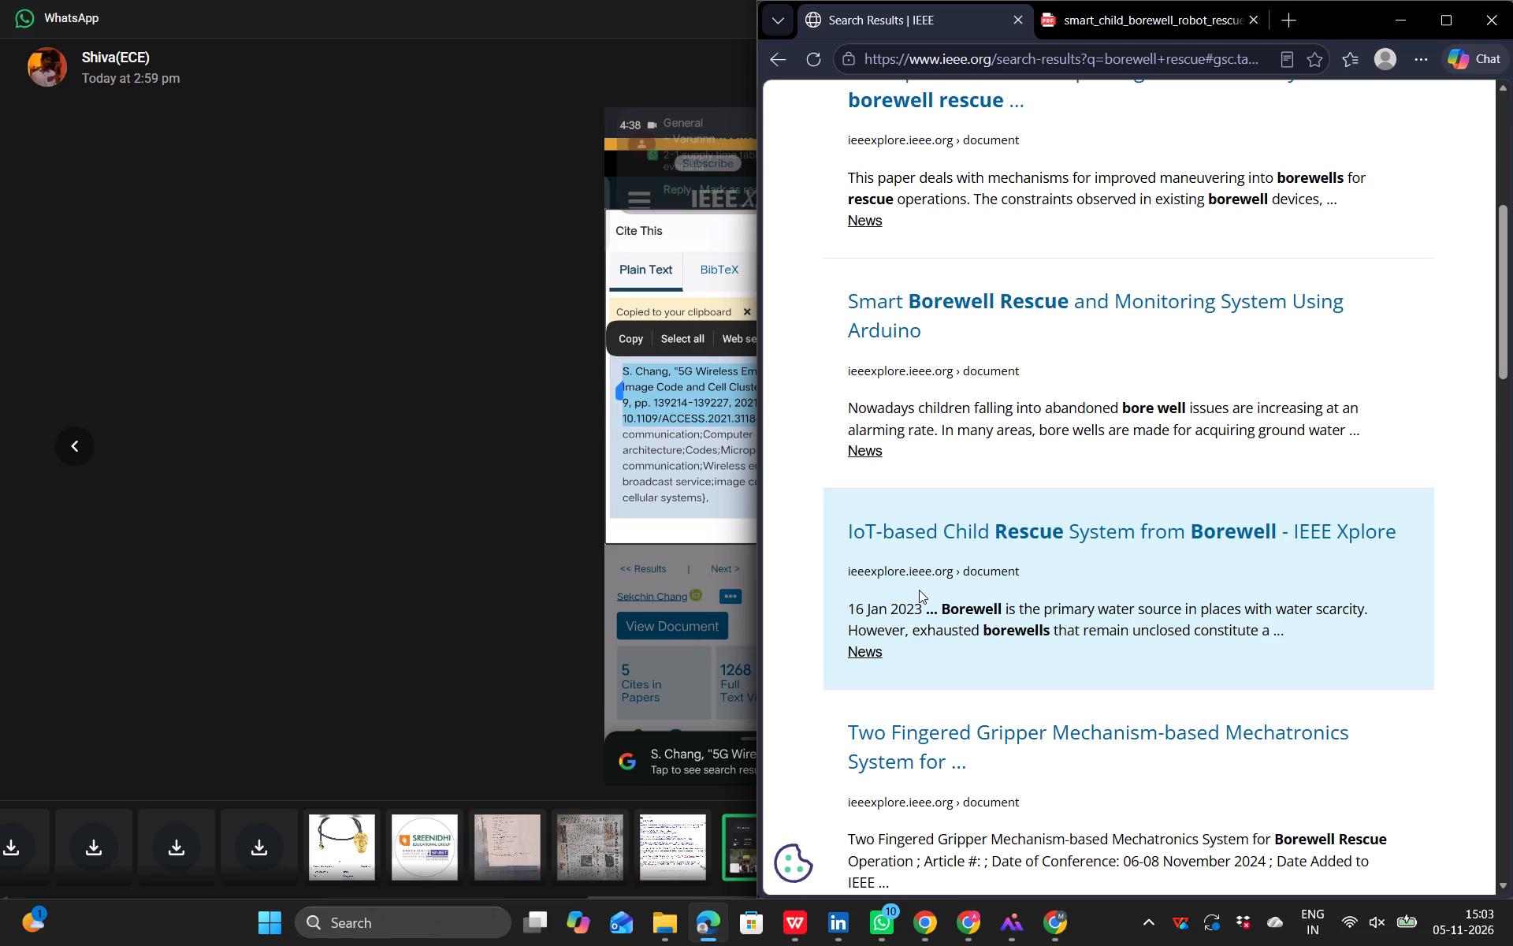
pyautogui.click(919, 590)
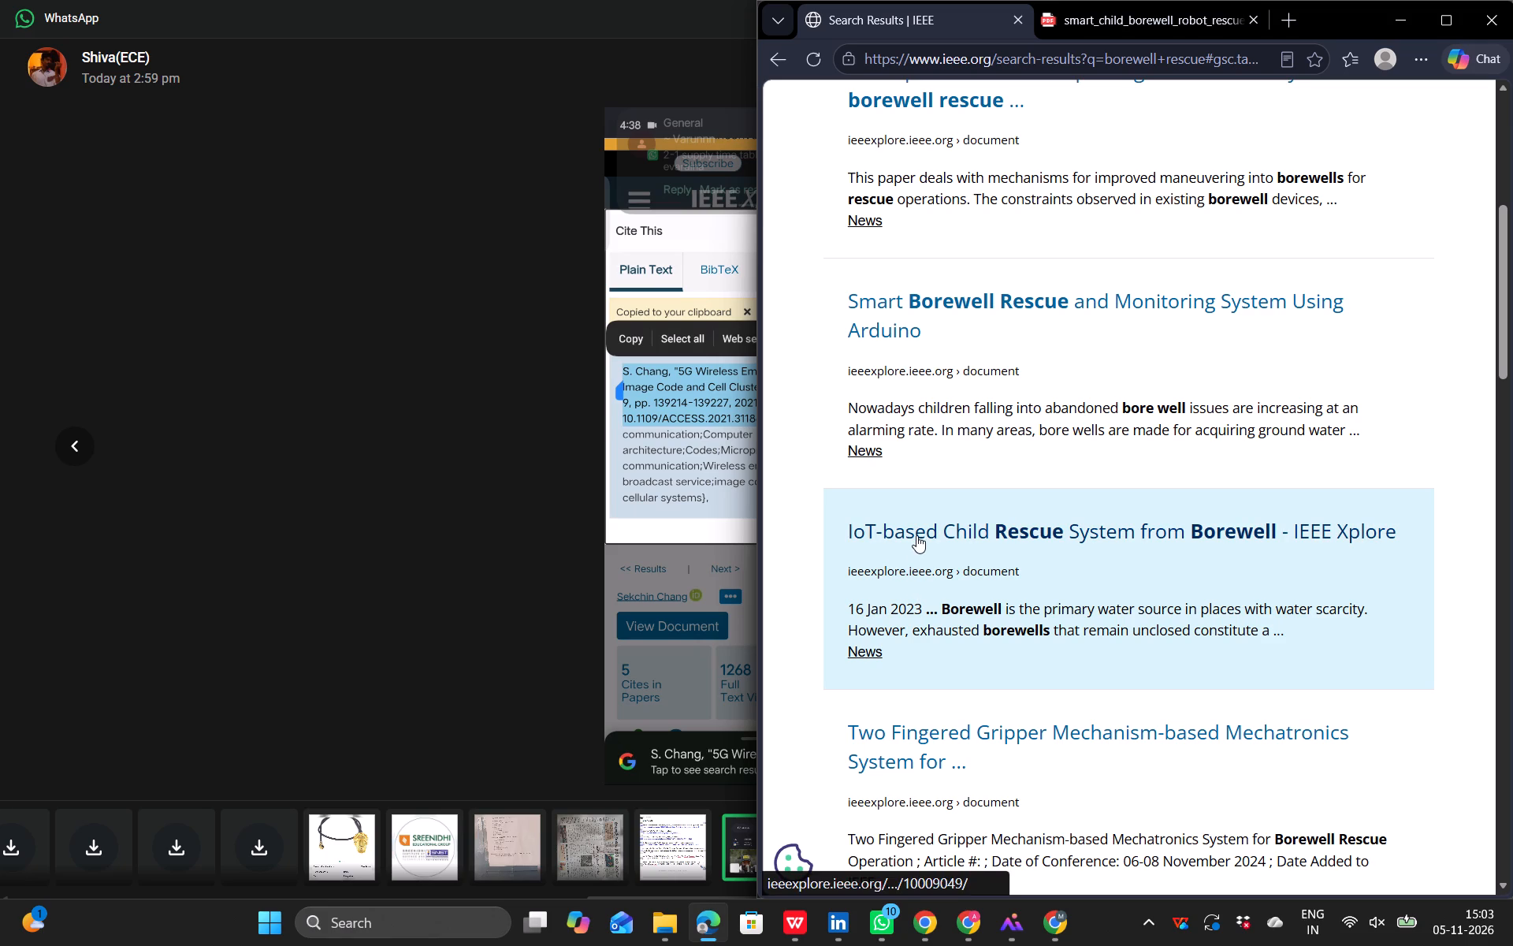
pyautogui.doubleClick(916, 535)
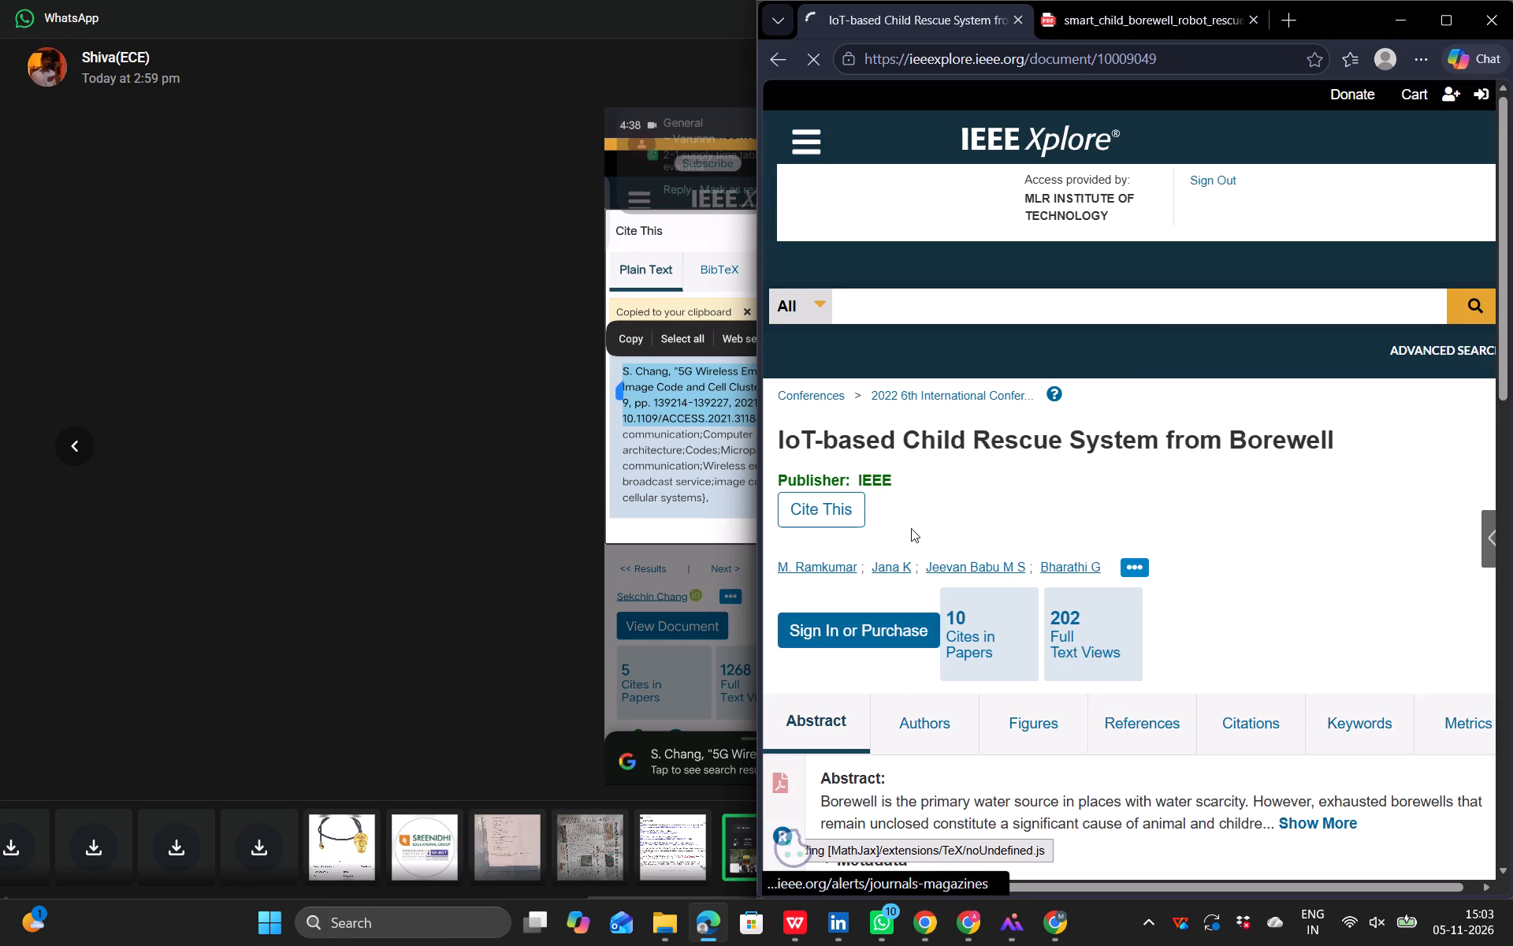
# Copy the paper's plain-text citation, from the authors through the DOI, leaving out the keywords.
pyautogui.click(842, 505)
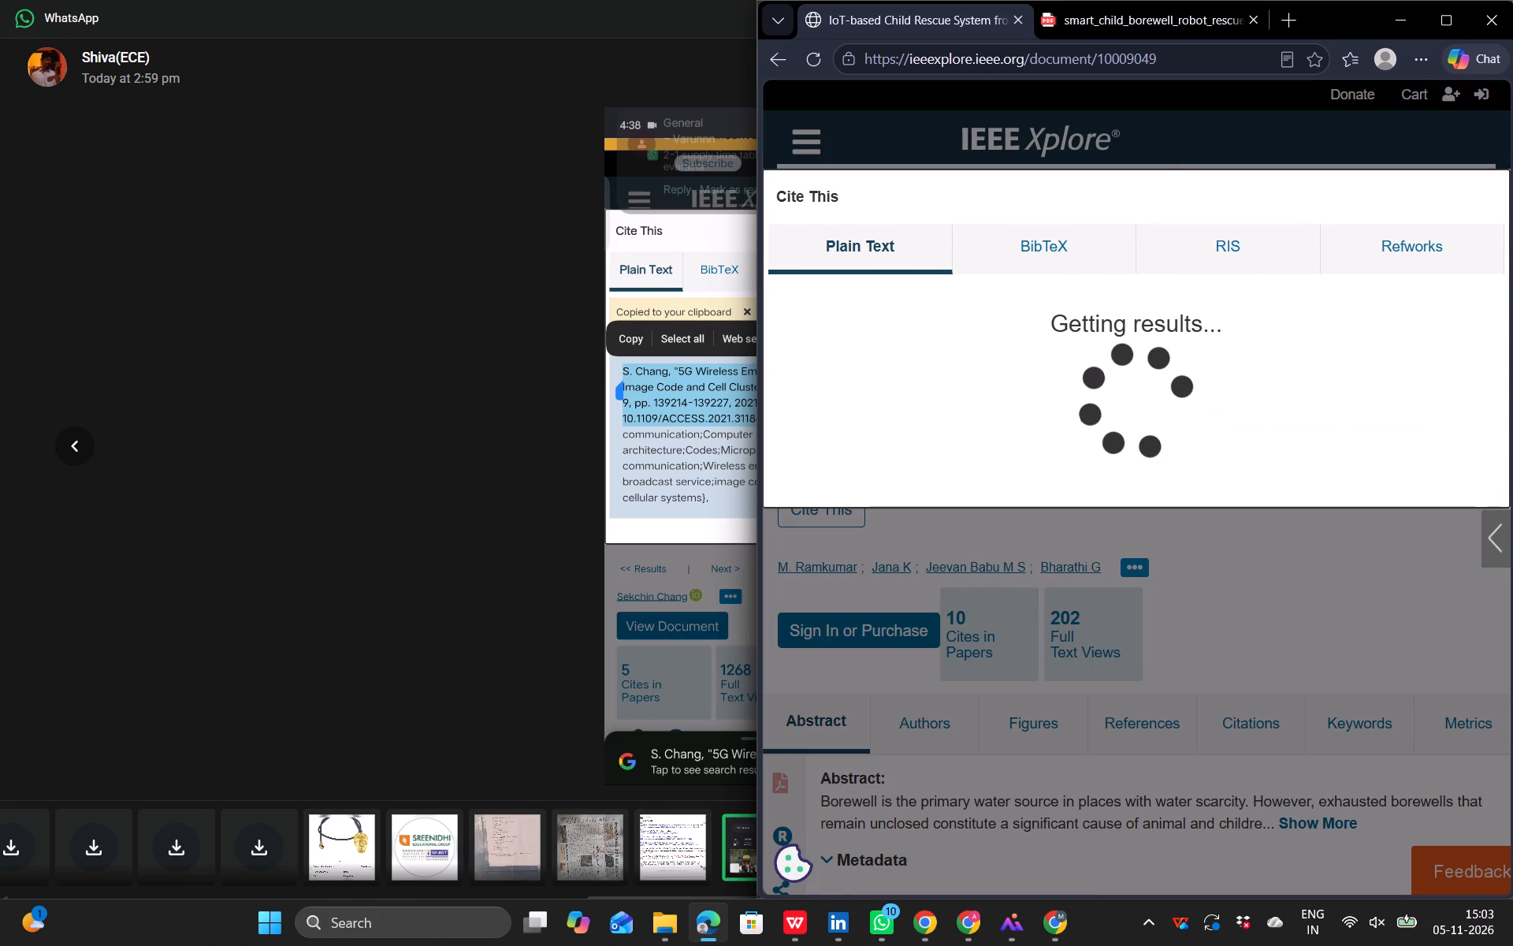
pyautogui.moveTo(785, 333); pyautogui.dragTo(1028, 384)
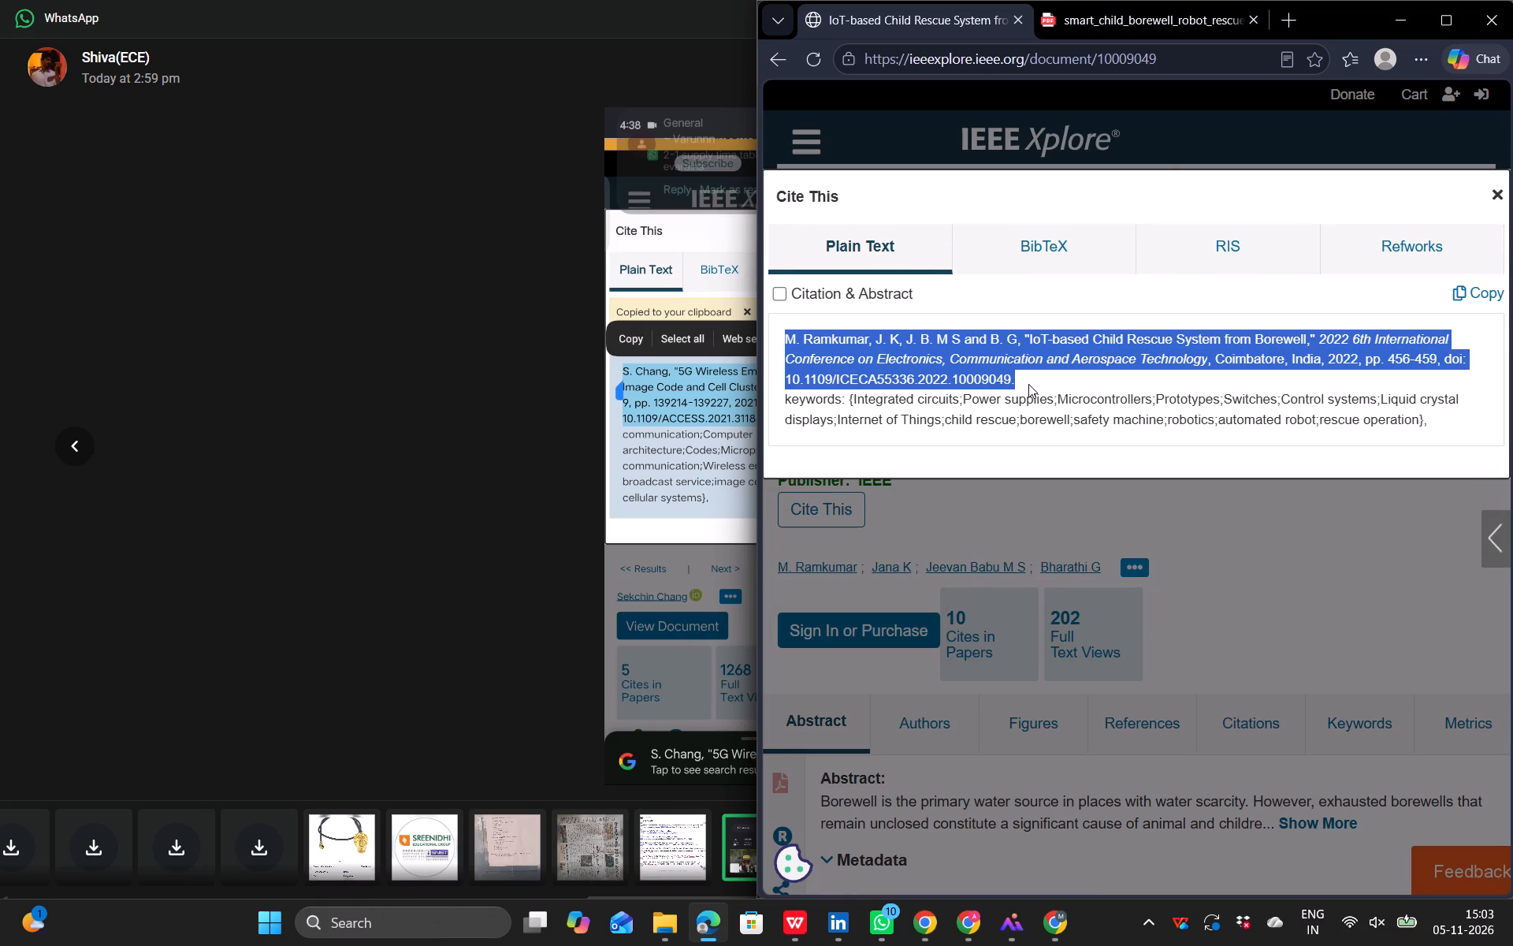
pyautogui.moveTo(1028, 384); pyautogui.dragTo(967, 345)
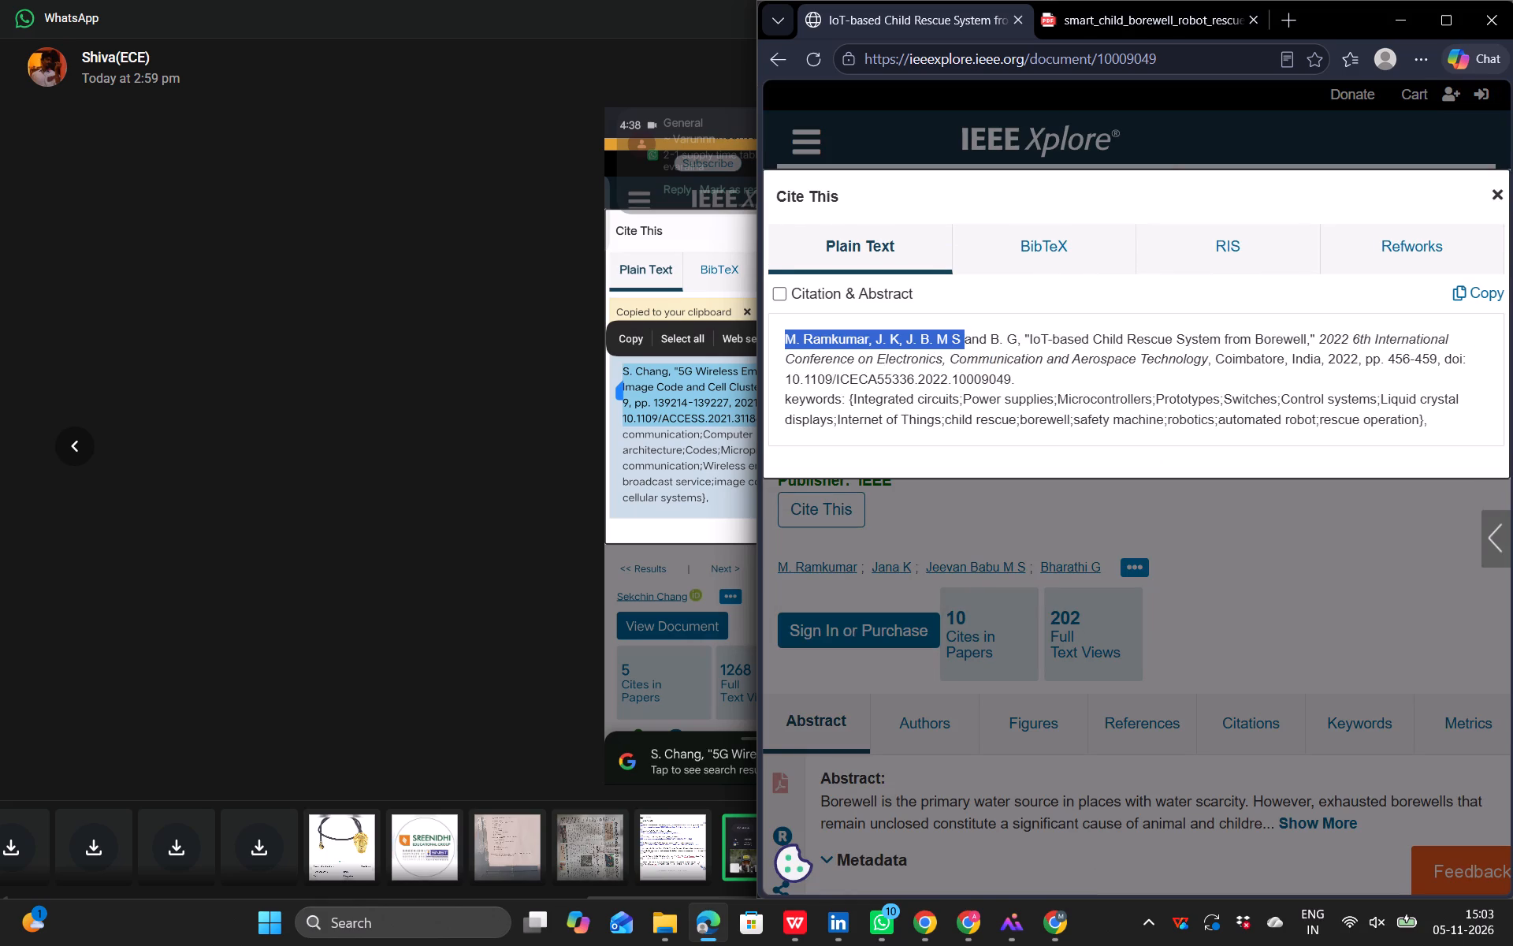
pyautogui.moveTo(967, 345); pyautogui.dragTo(1034, 381)
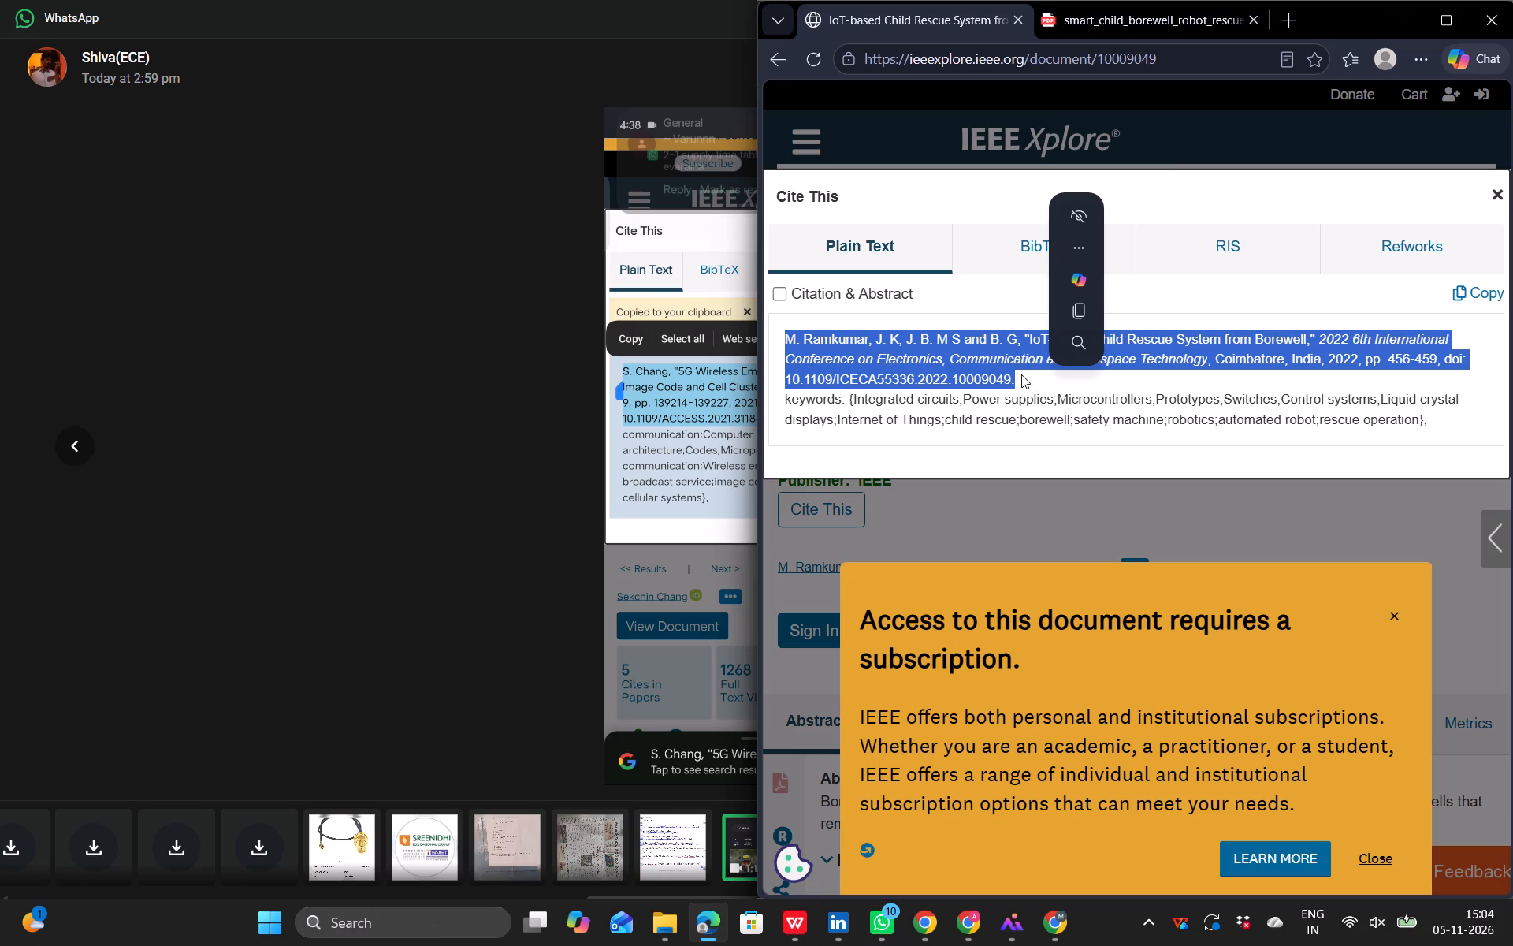
pyautogui.hotkey('ctrl', 'c')
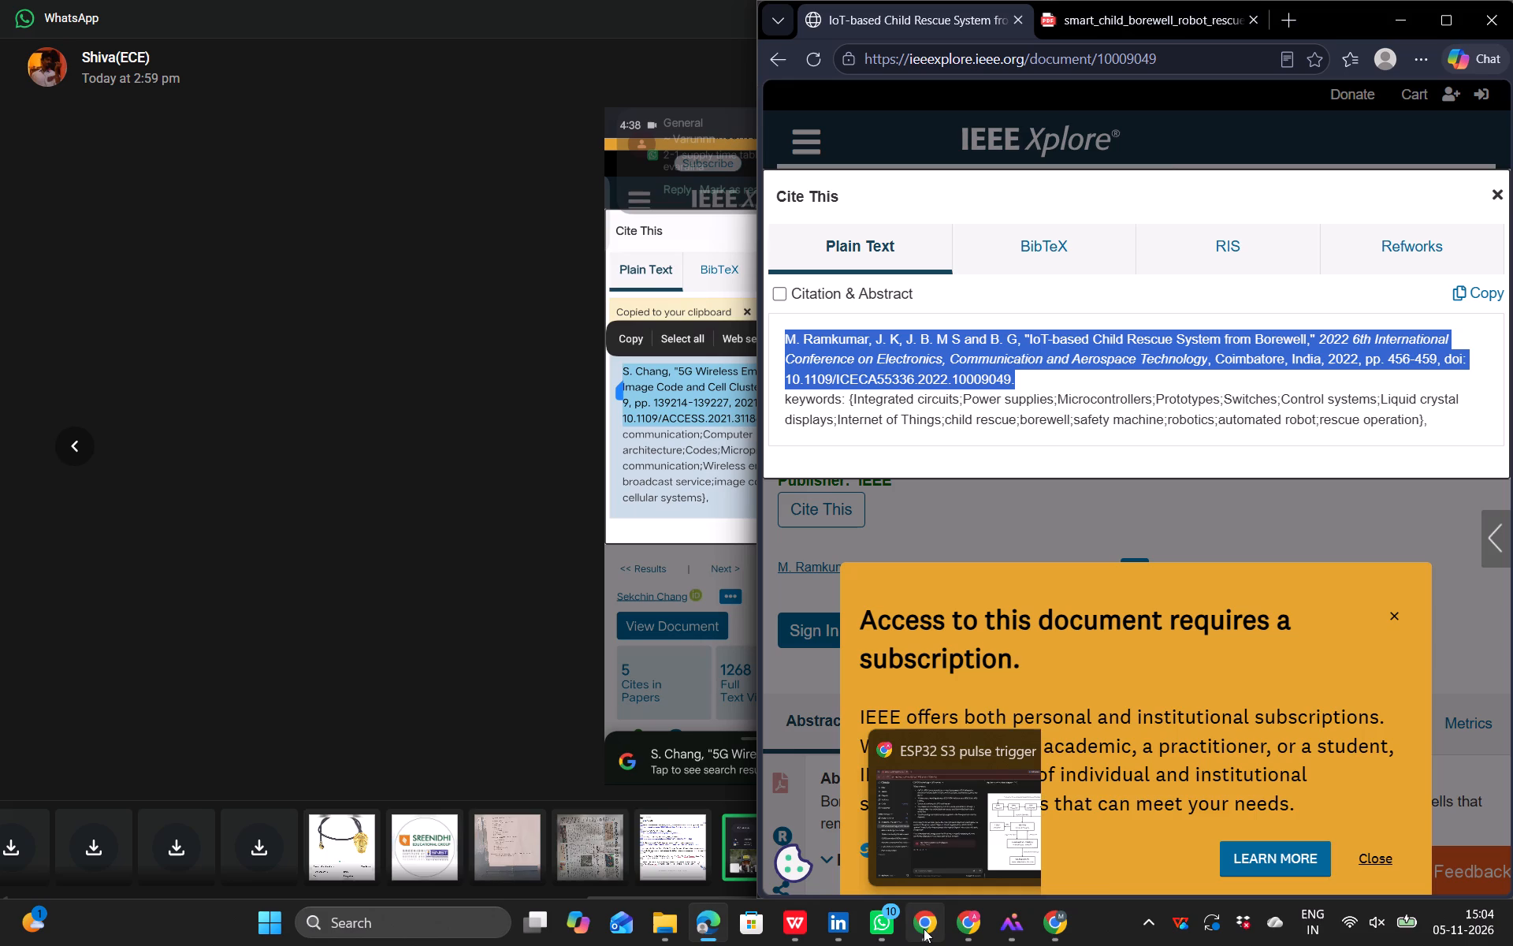
# Switch to the BoreBotX report in WPS Office, dismiss Save As, and delete references [1] to [7] under the REFERENCES heading.
pyautogui.click(776, 920)
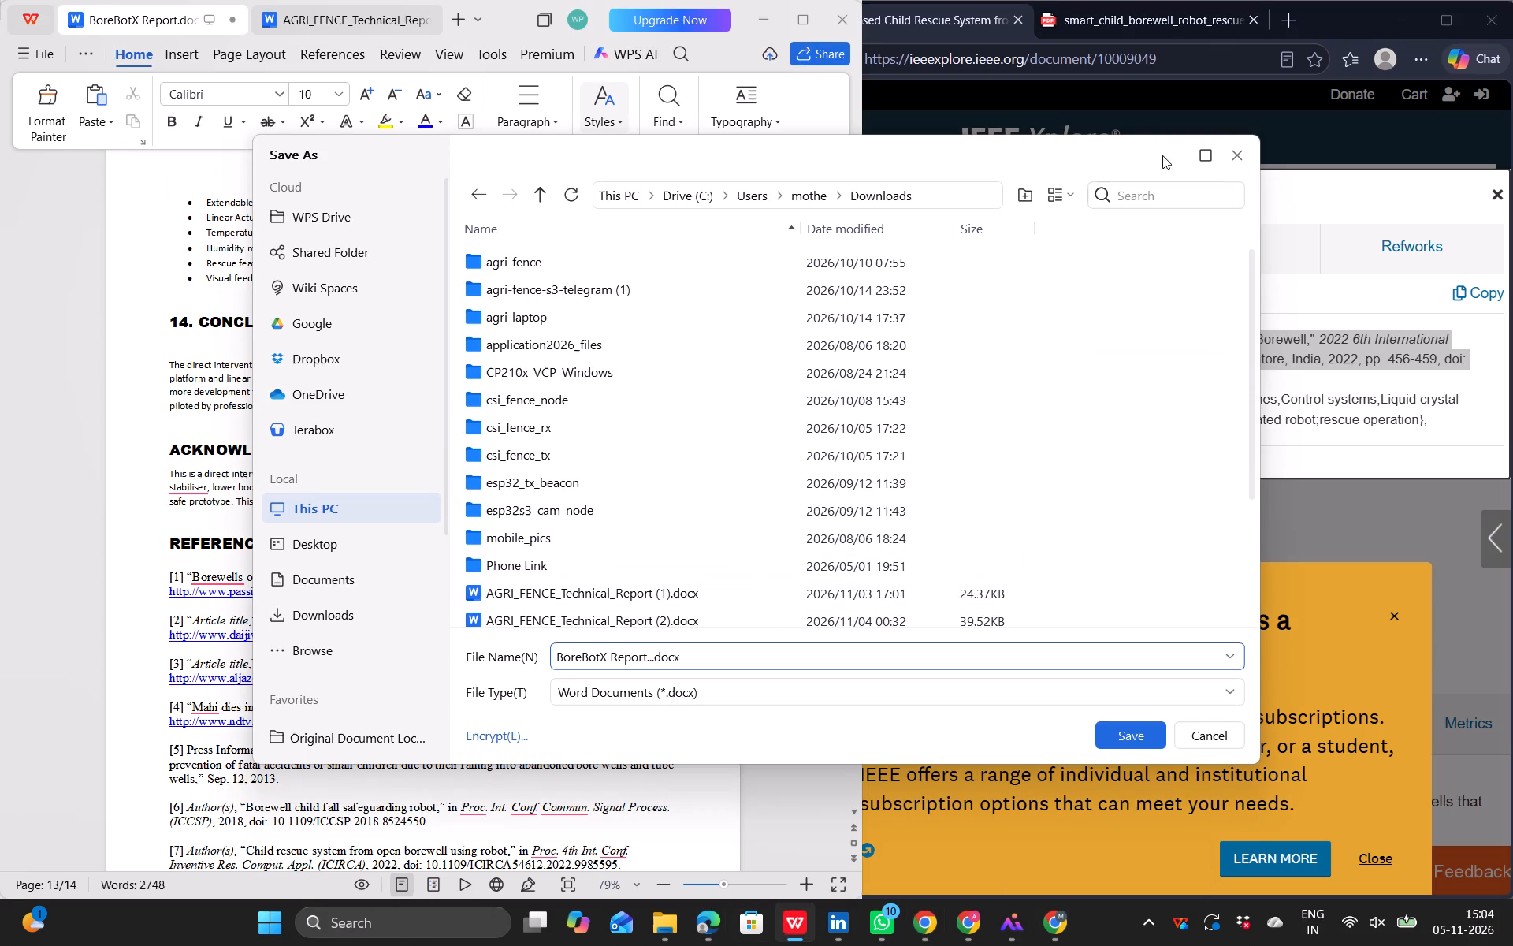
pyautogui.click(1228, 154)
pyautogui.scroll(-2, 407, 553)
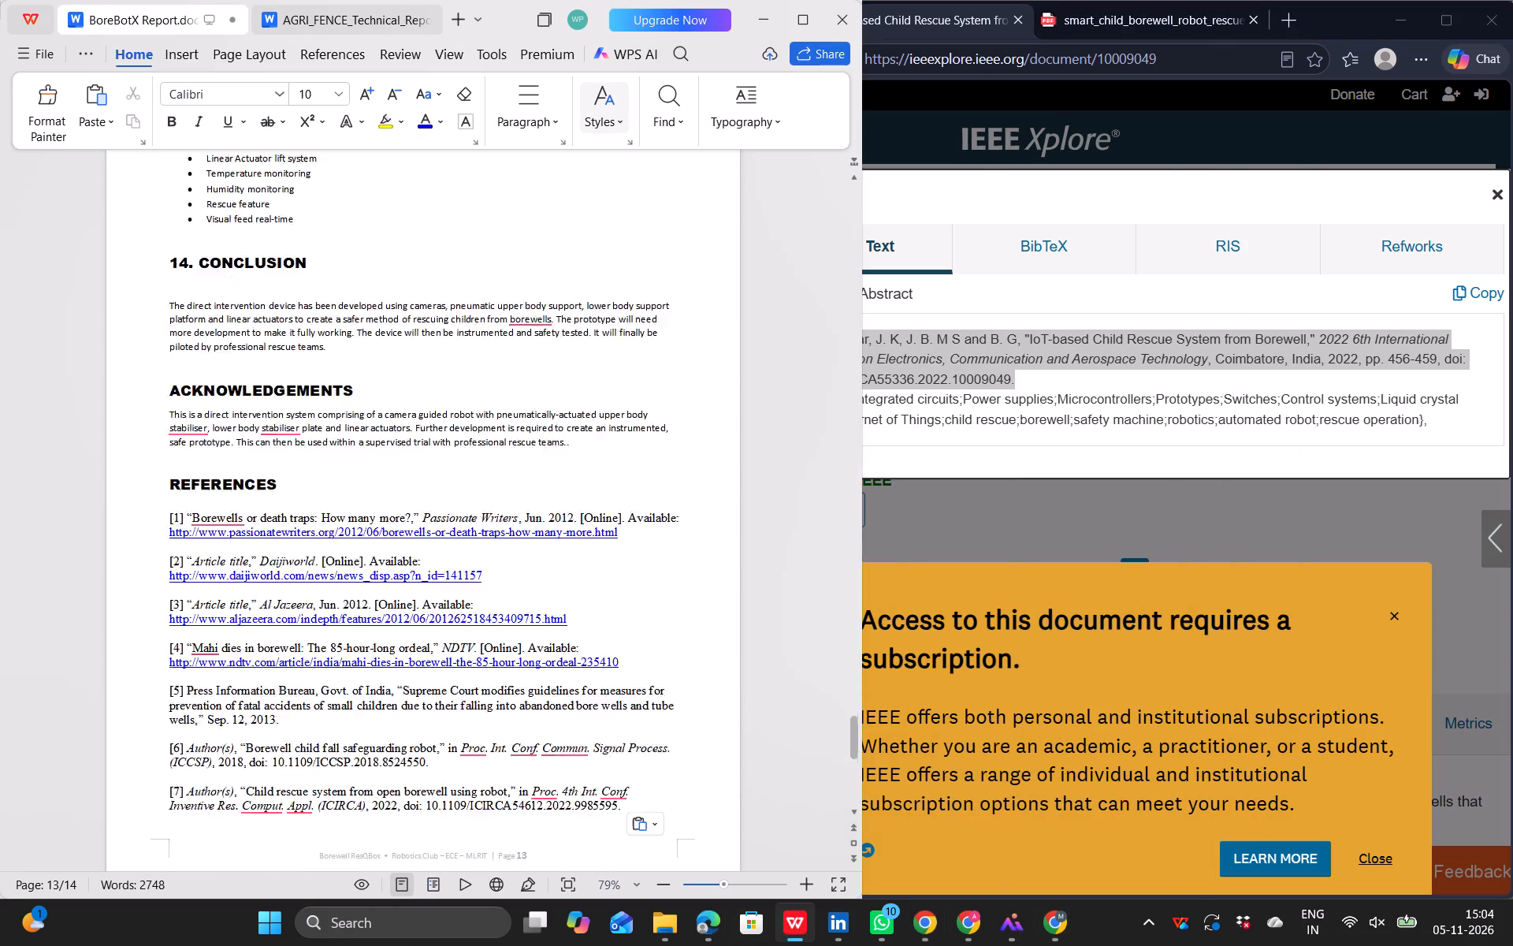
pyautogui.scroll(-2, 407, 553)
pyautogui.moveTo(166, 192); pyautogui.dragTo(616, 509)
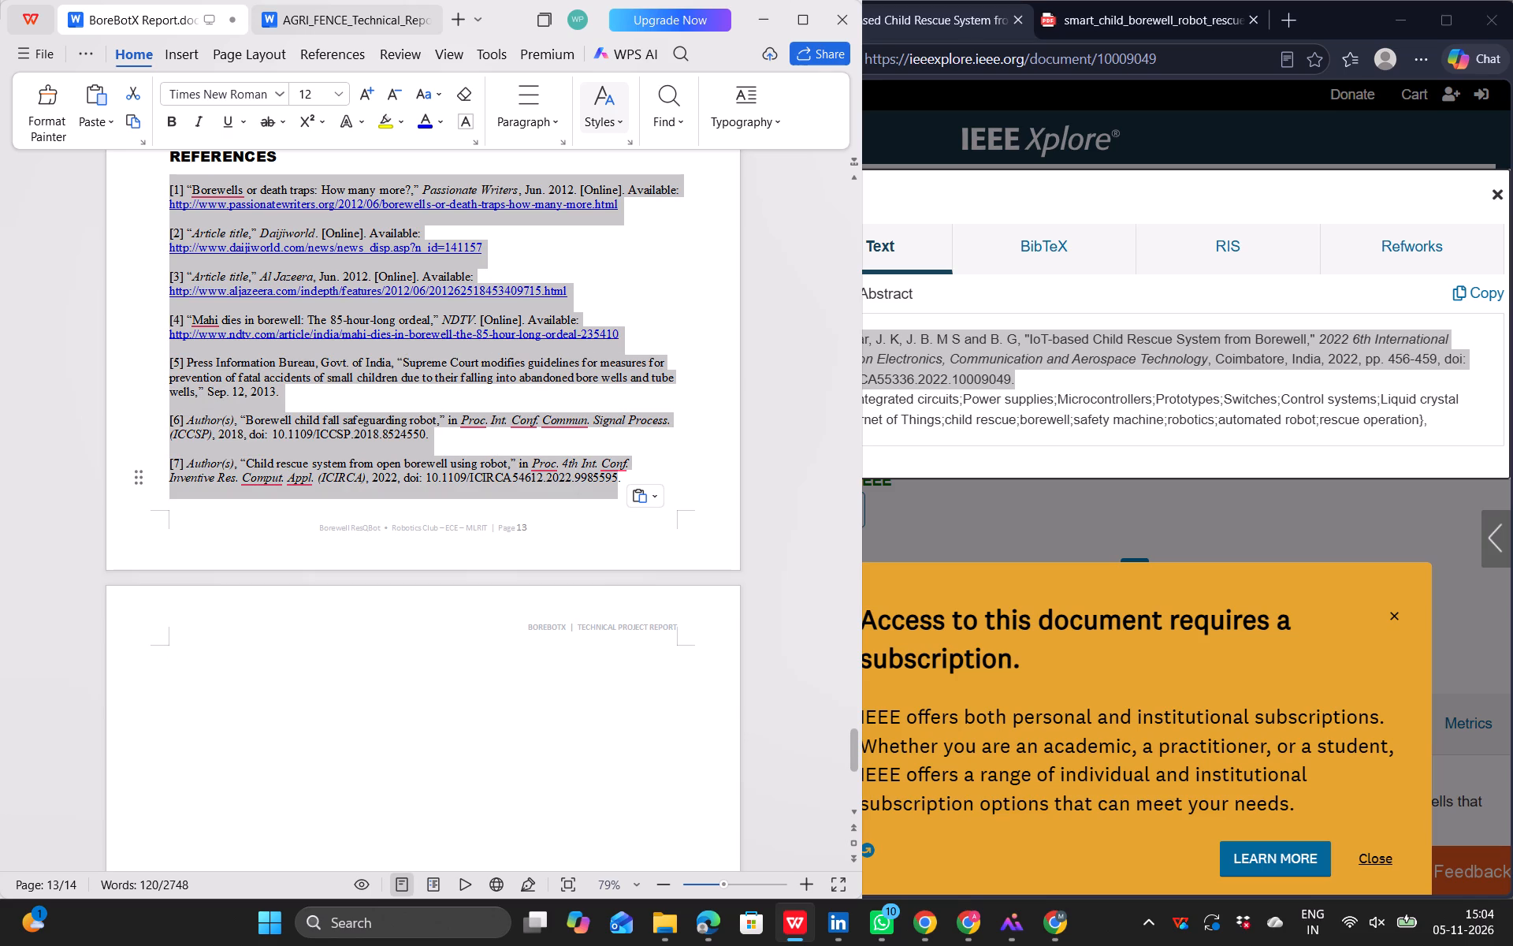
pyautogui.moveTo(616, 509); pyautogui.dragTo(617, 485)
pyautogui.press('BackSpace')
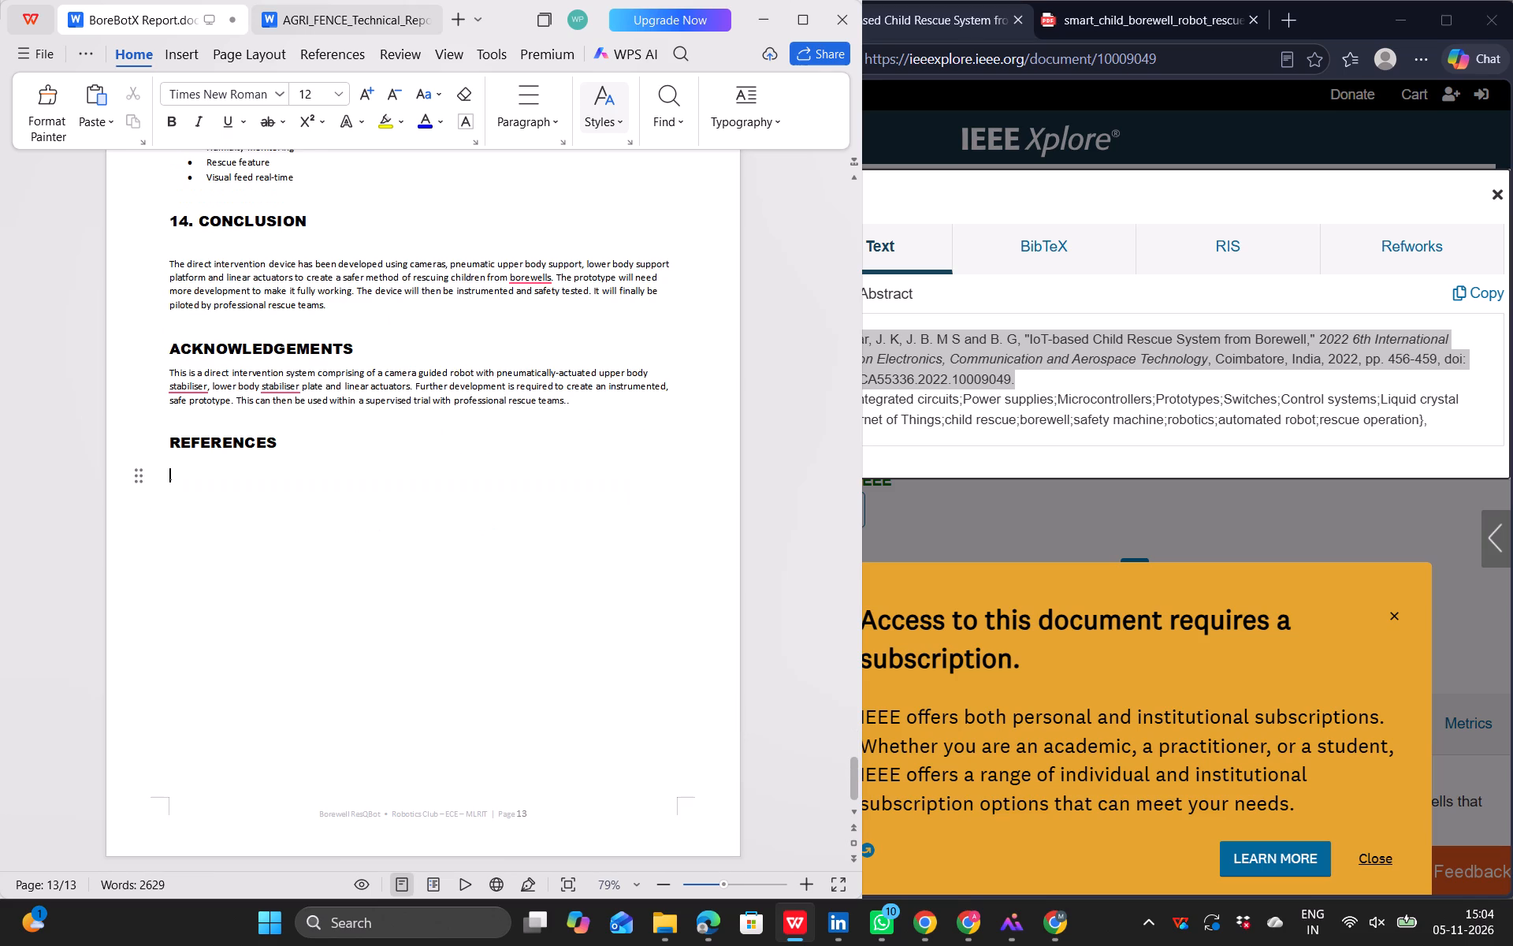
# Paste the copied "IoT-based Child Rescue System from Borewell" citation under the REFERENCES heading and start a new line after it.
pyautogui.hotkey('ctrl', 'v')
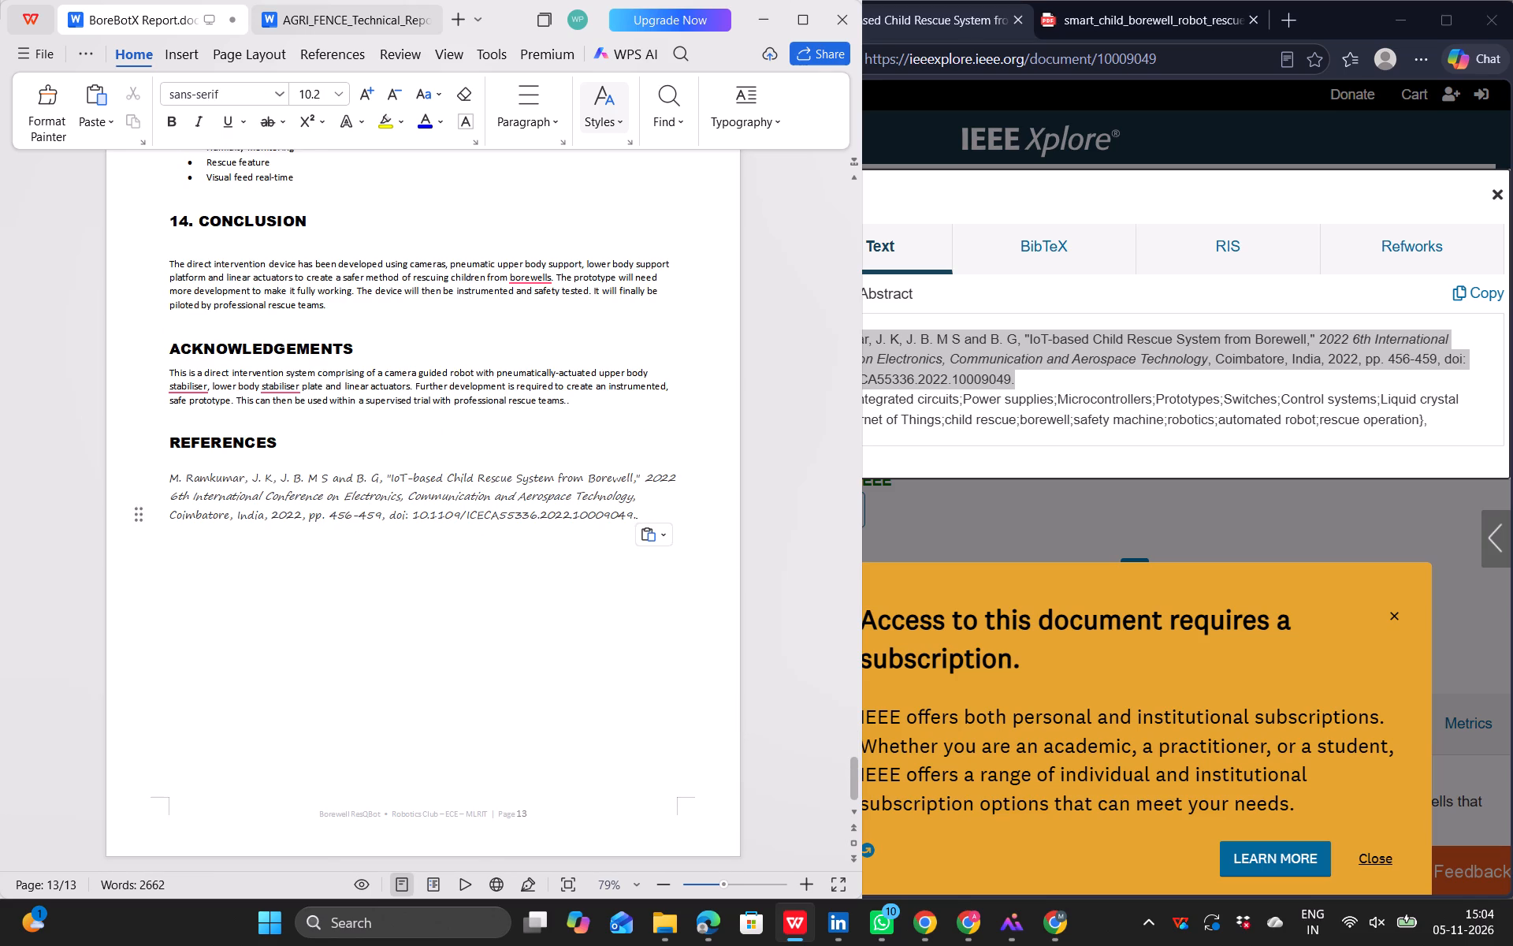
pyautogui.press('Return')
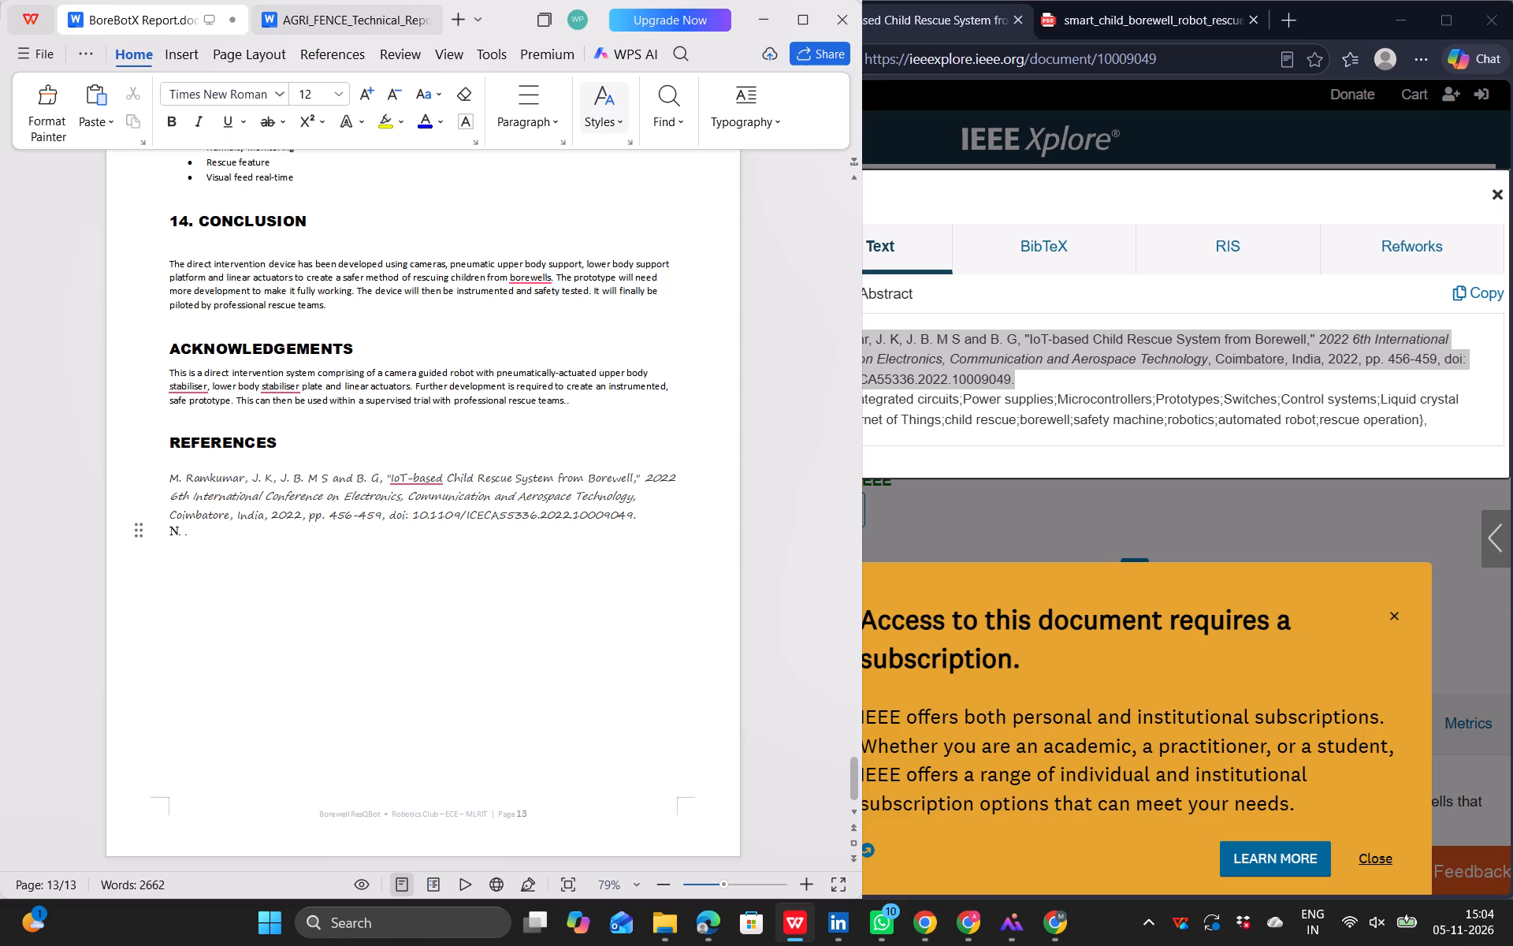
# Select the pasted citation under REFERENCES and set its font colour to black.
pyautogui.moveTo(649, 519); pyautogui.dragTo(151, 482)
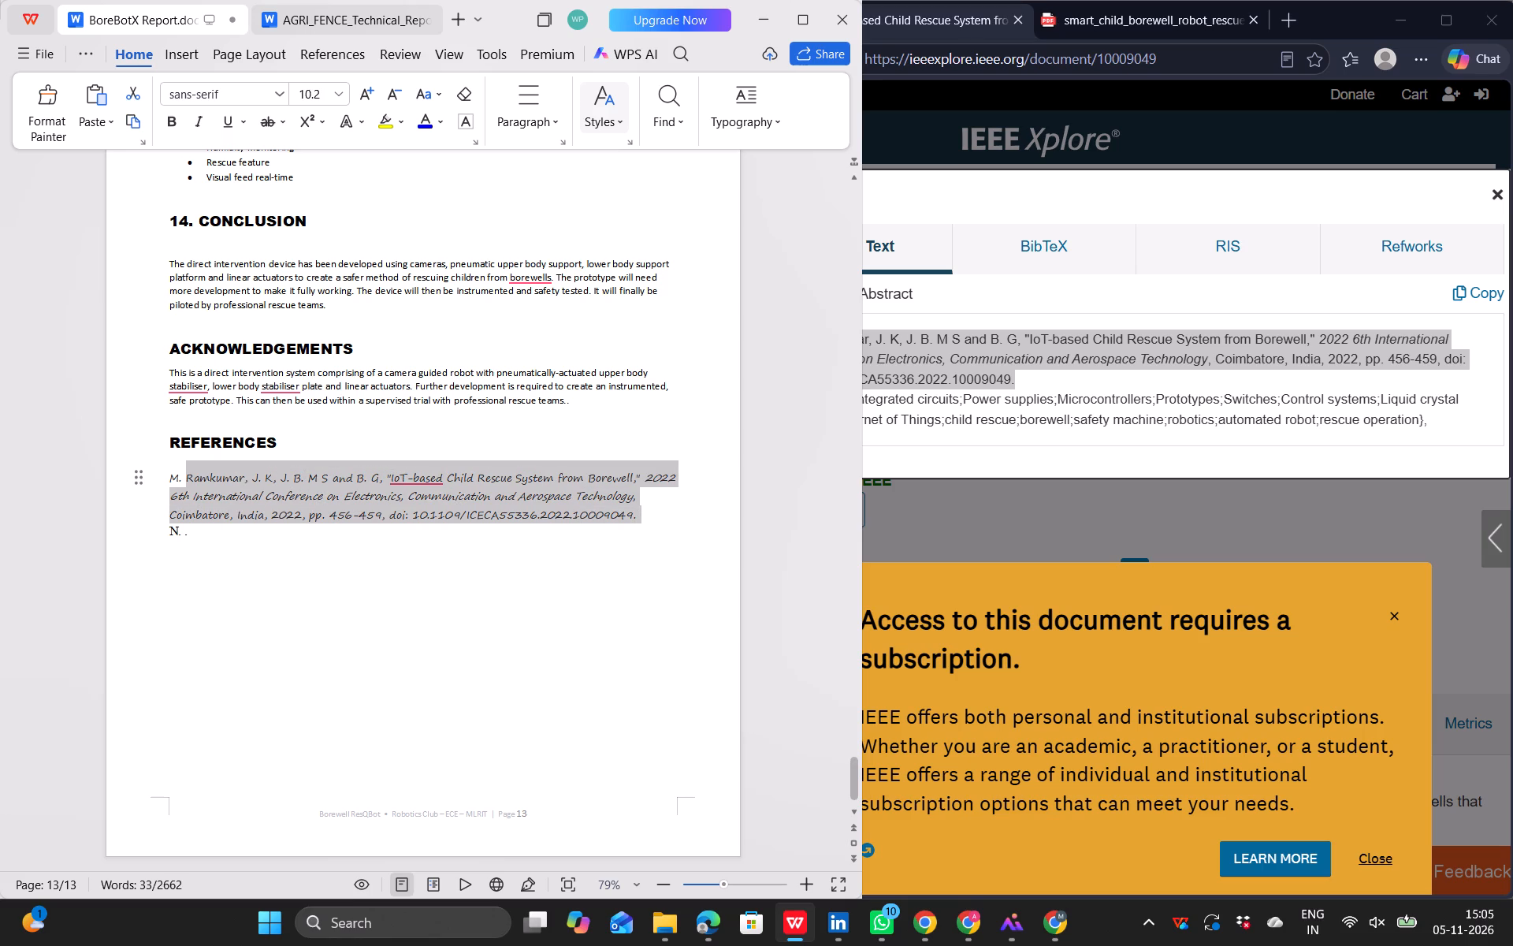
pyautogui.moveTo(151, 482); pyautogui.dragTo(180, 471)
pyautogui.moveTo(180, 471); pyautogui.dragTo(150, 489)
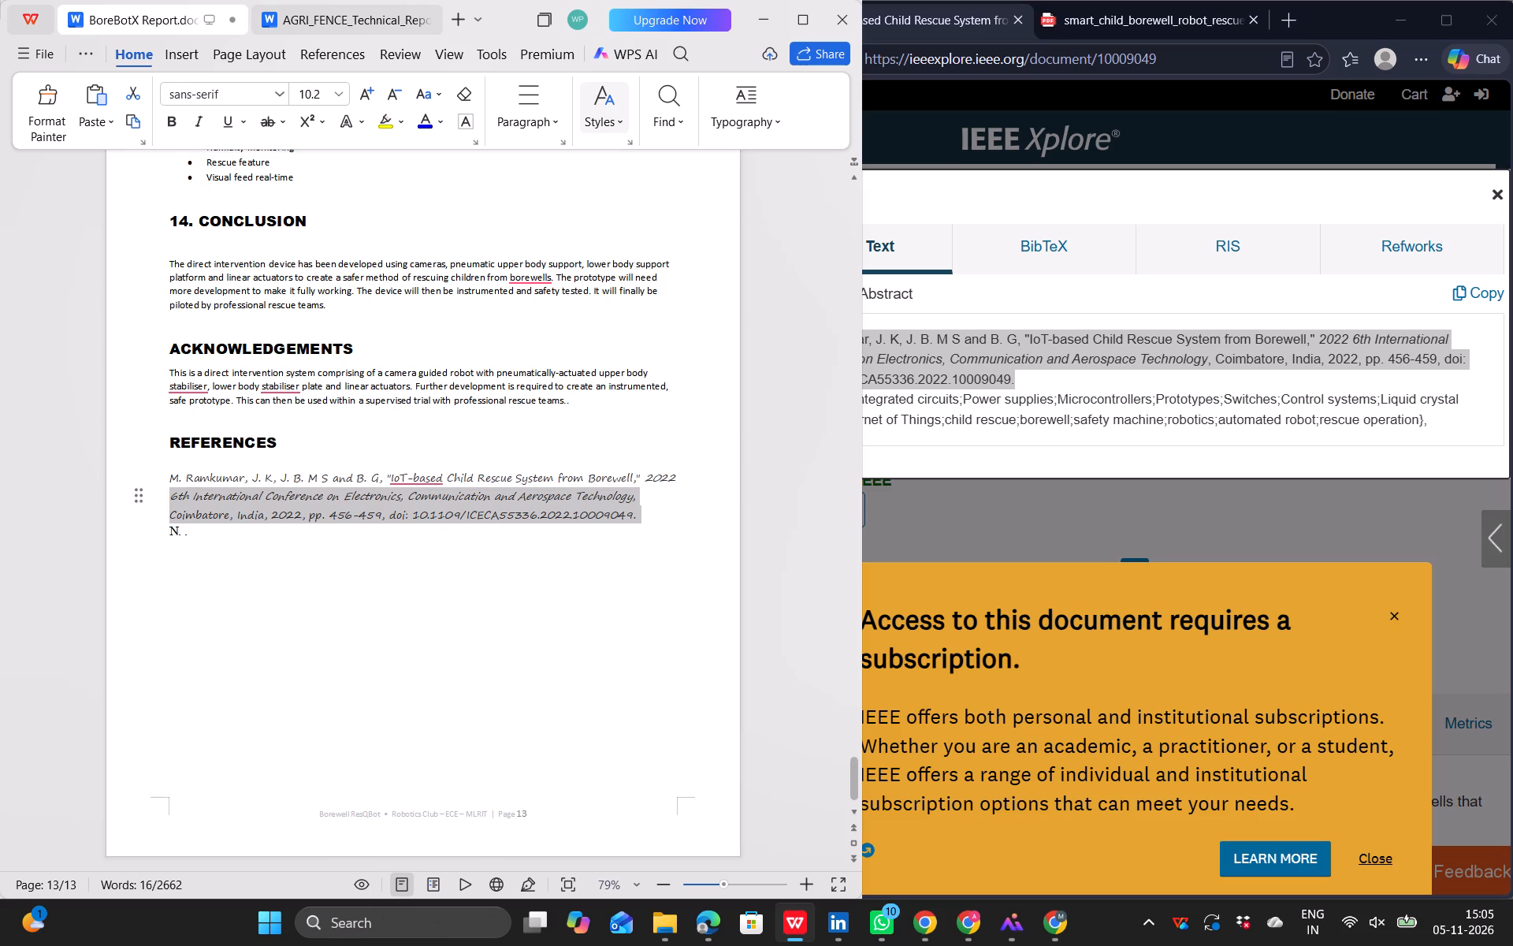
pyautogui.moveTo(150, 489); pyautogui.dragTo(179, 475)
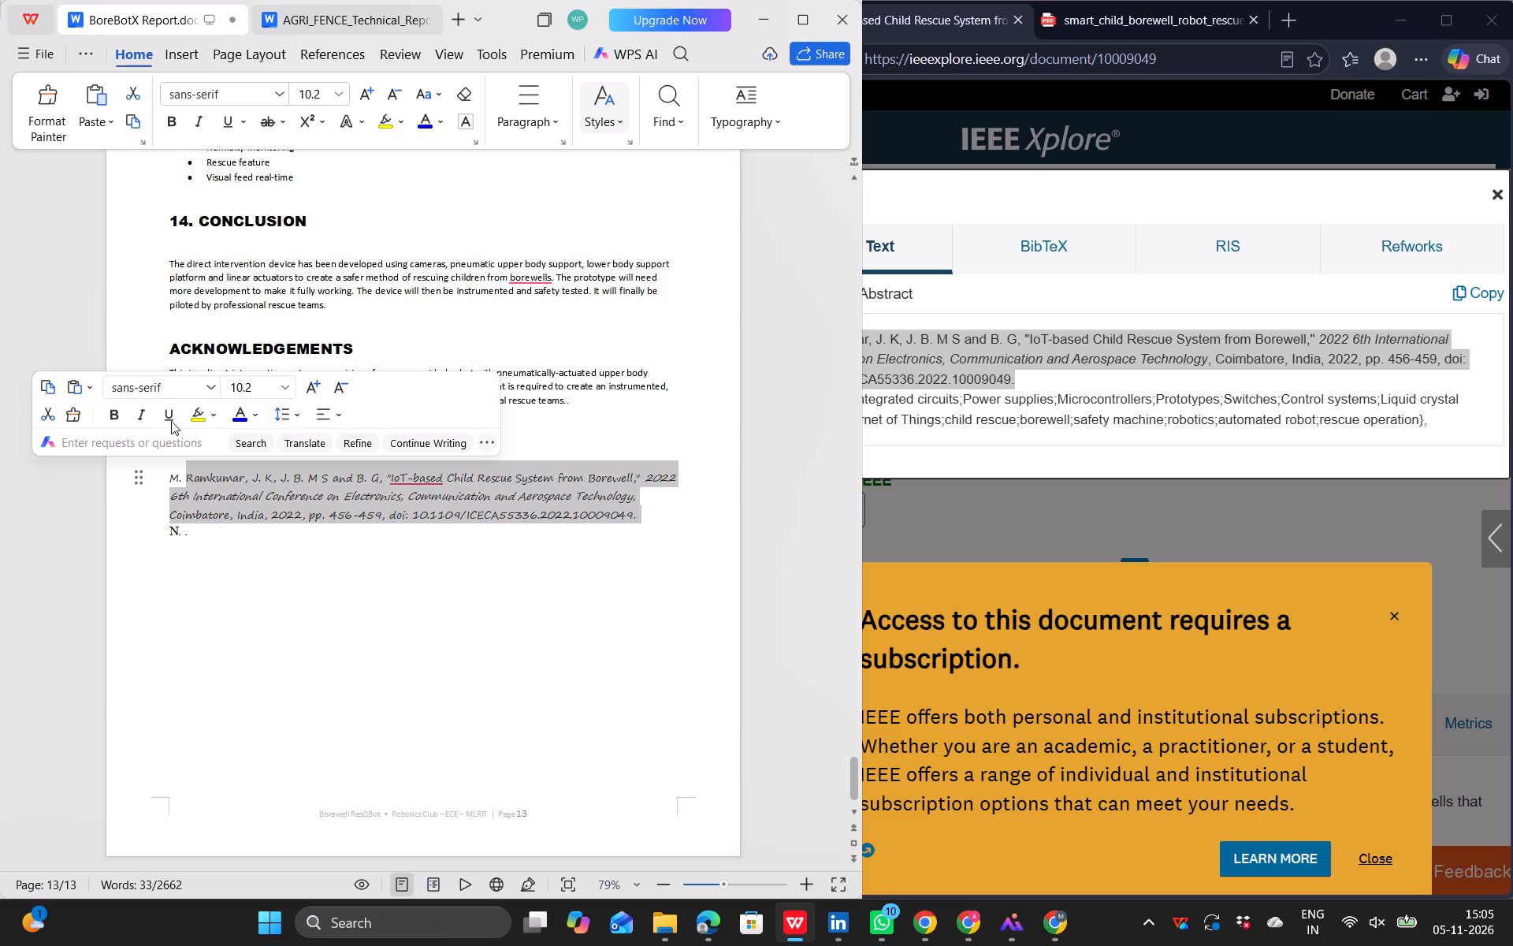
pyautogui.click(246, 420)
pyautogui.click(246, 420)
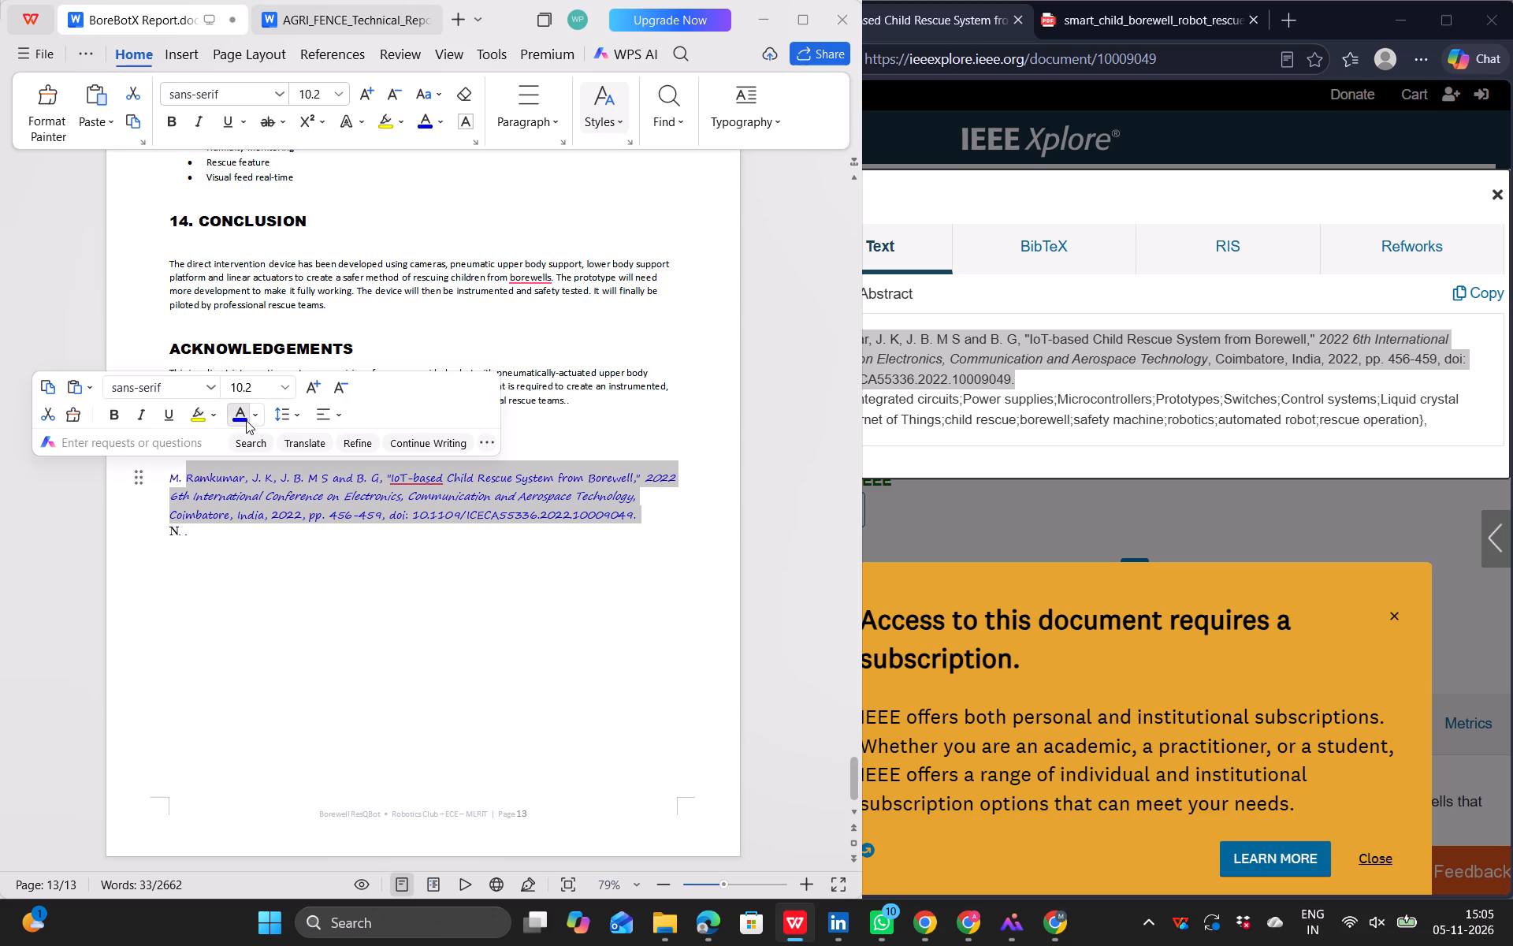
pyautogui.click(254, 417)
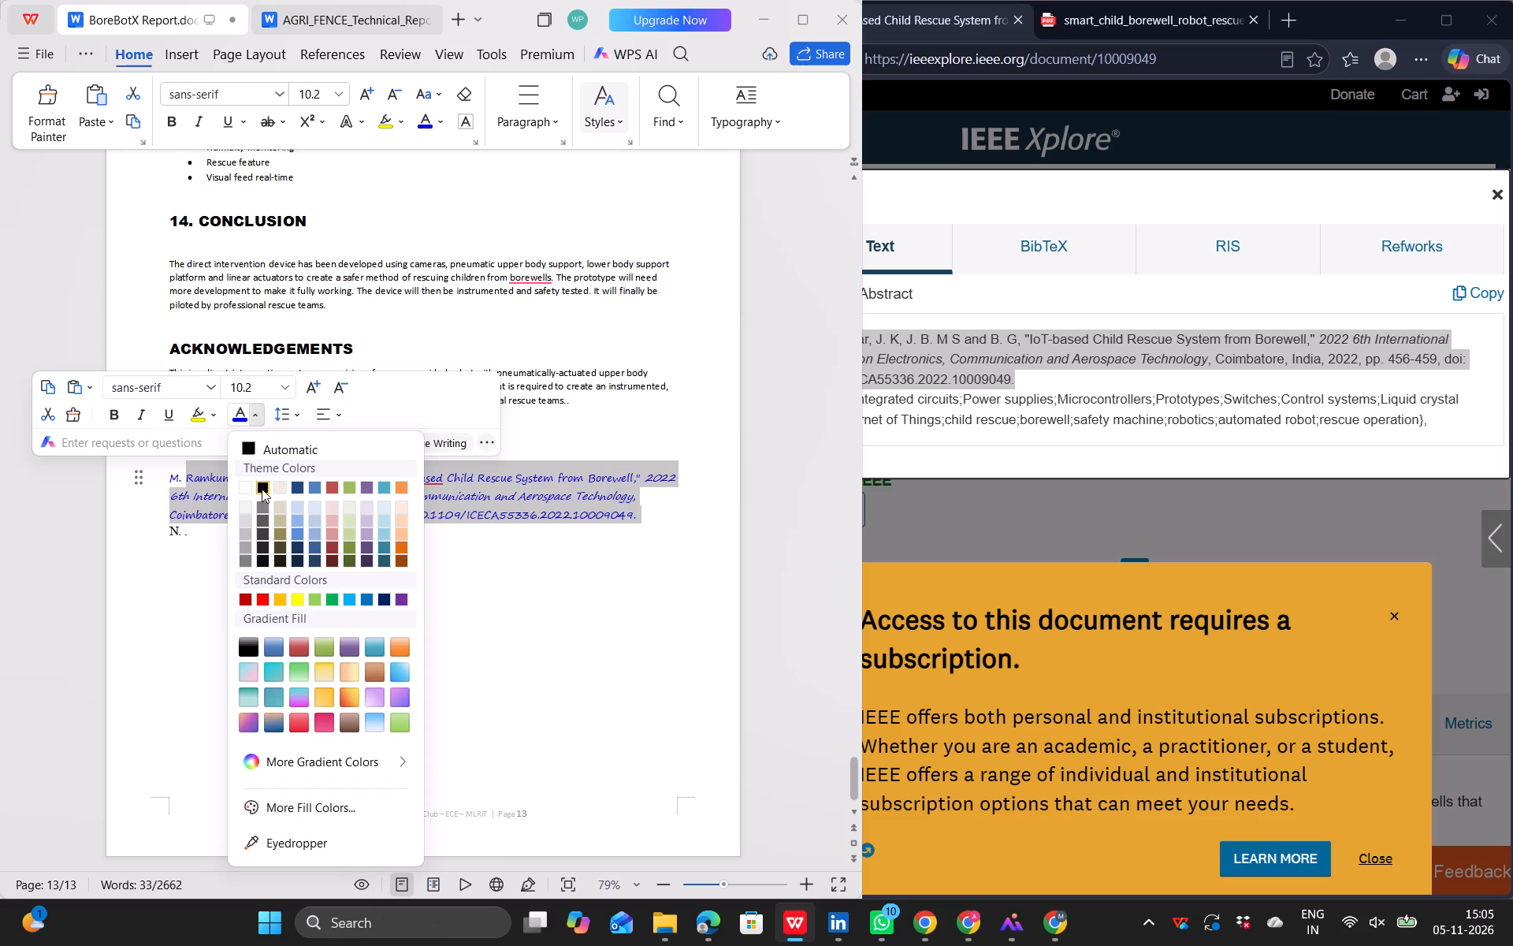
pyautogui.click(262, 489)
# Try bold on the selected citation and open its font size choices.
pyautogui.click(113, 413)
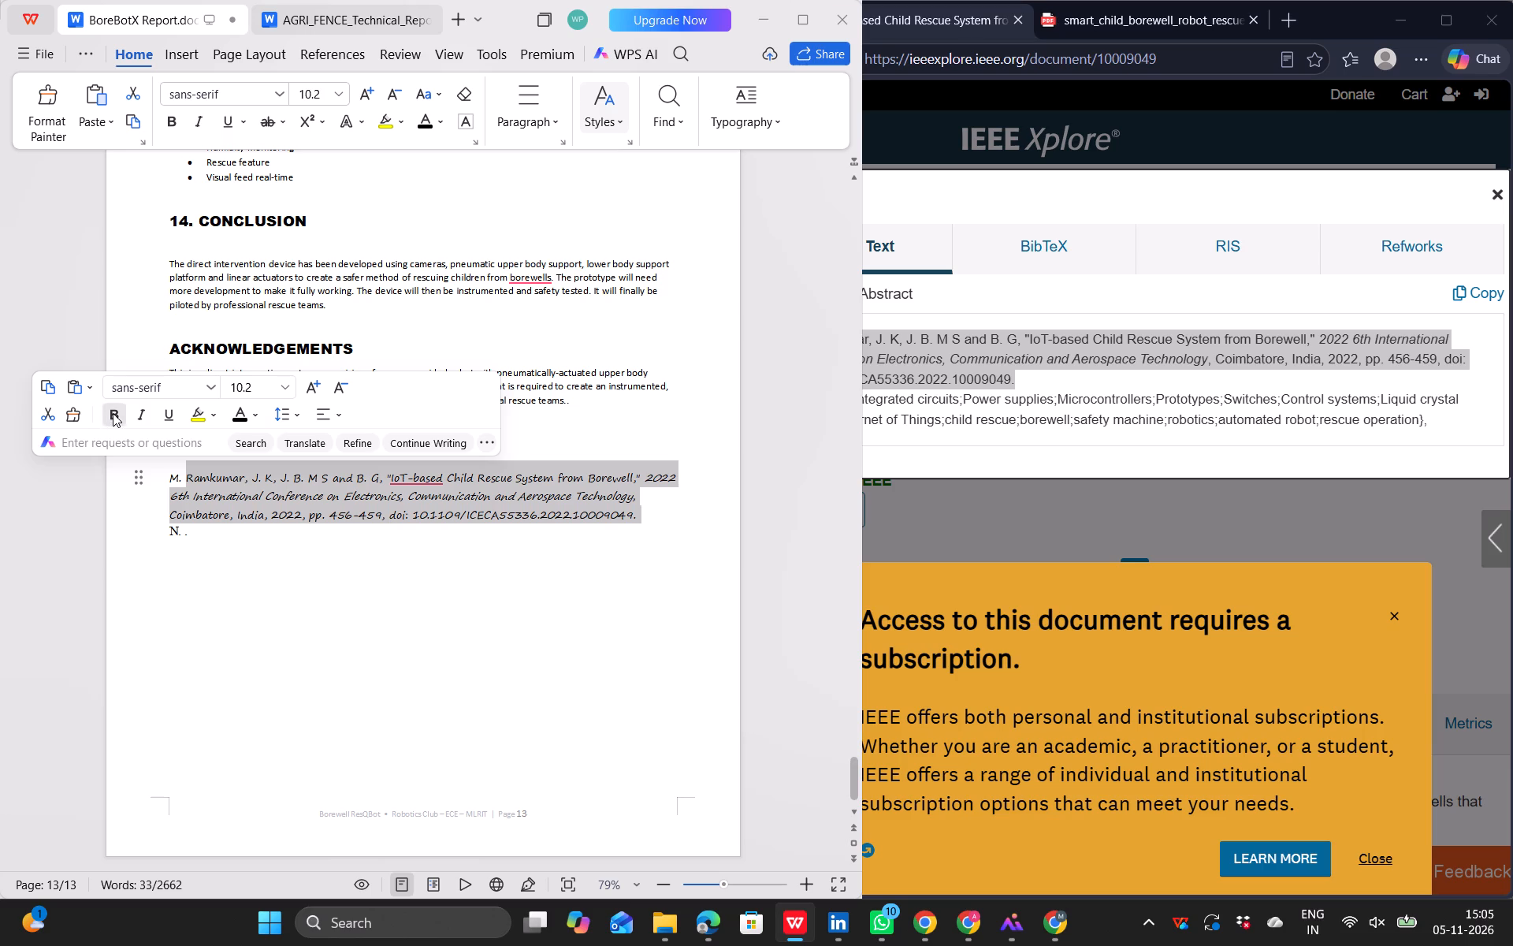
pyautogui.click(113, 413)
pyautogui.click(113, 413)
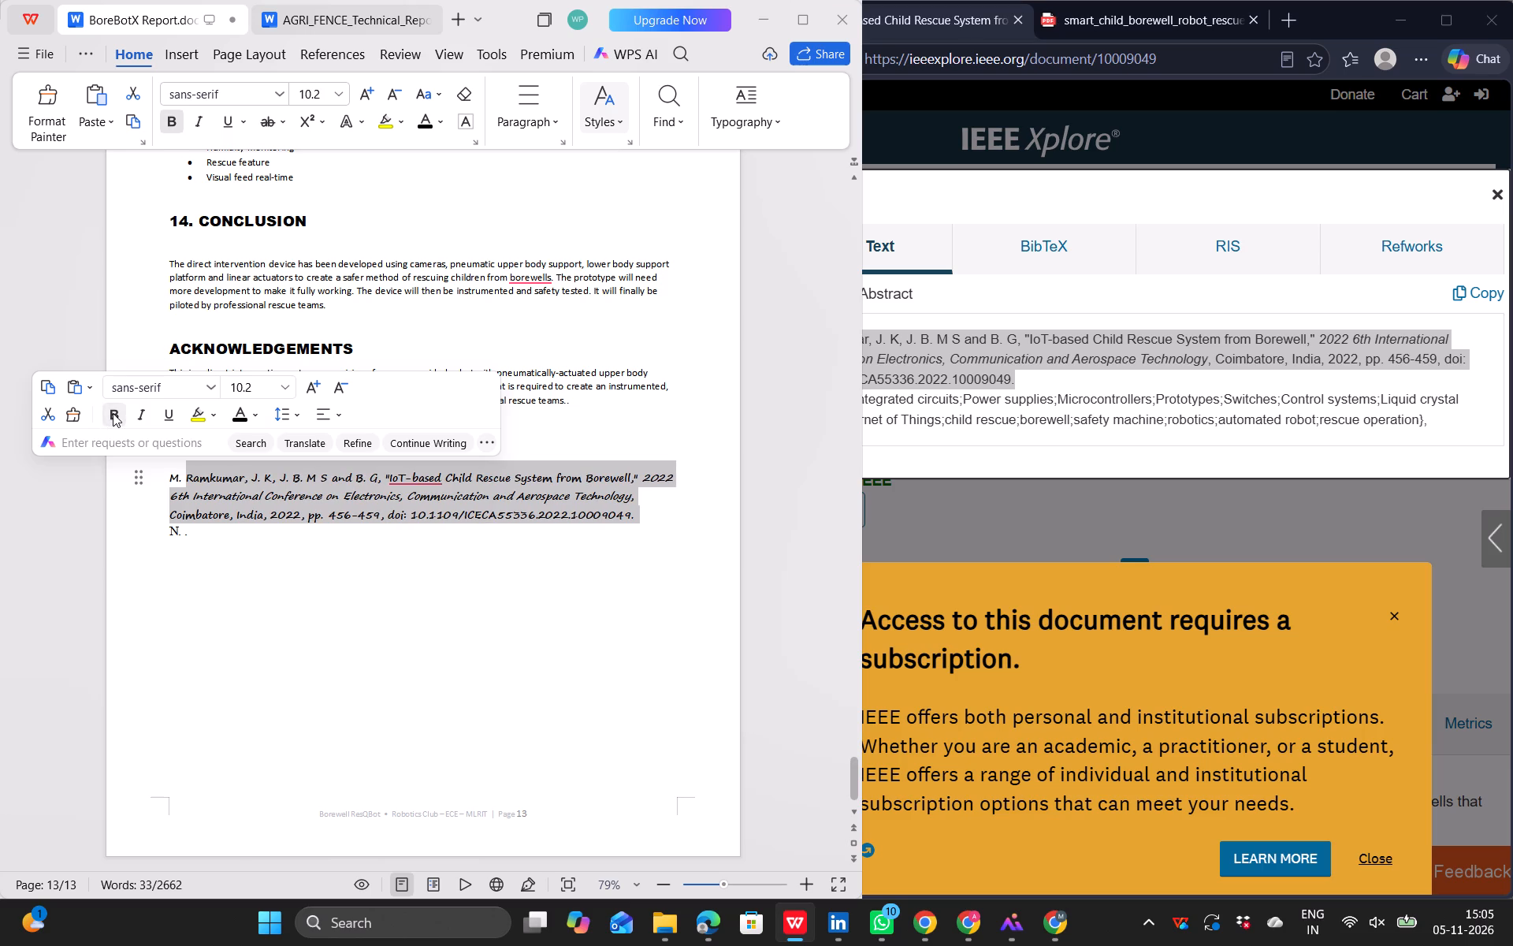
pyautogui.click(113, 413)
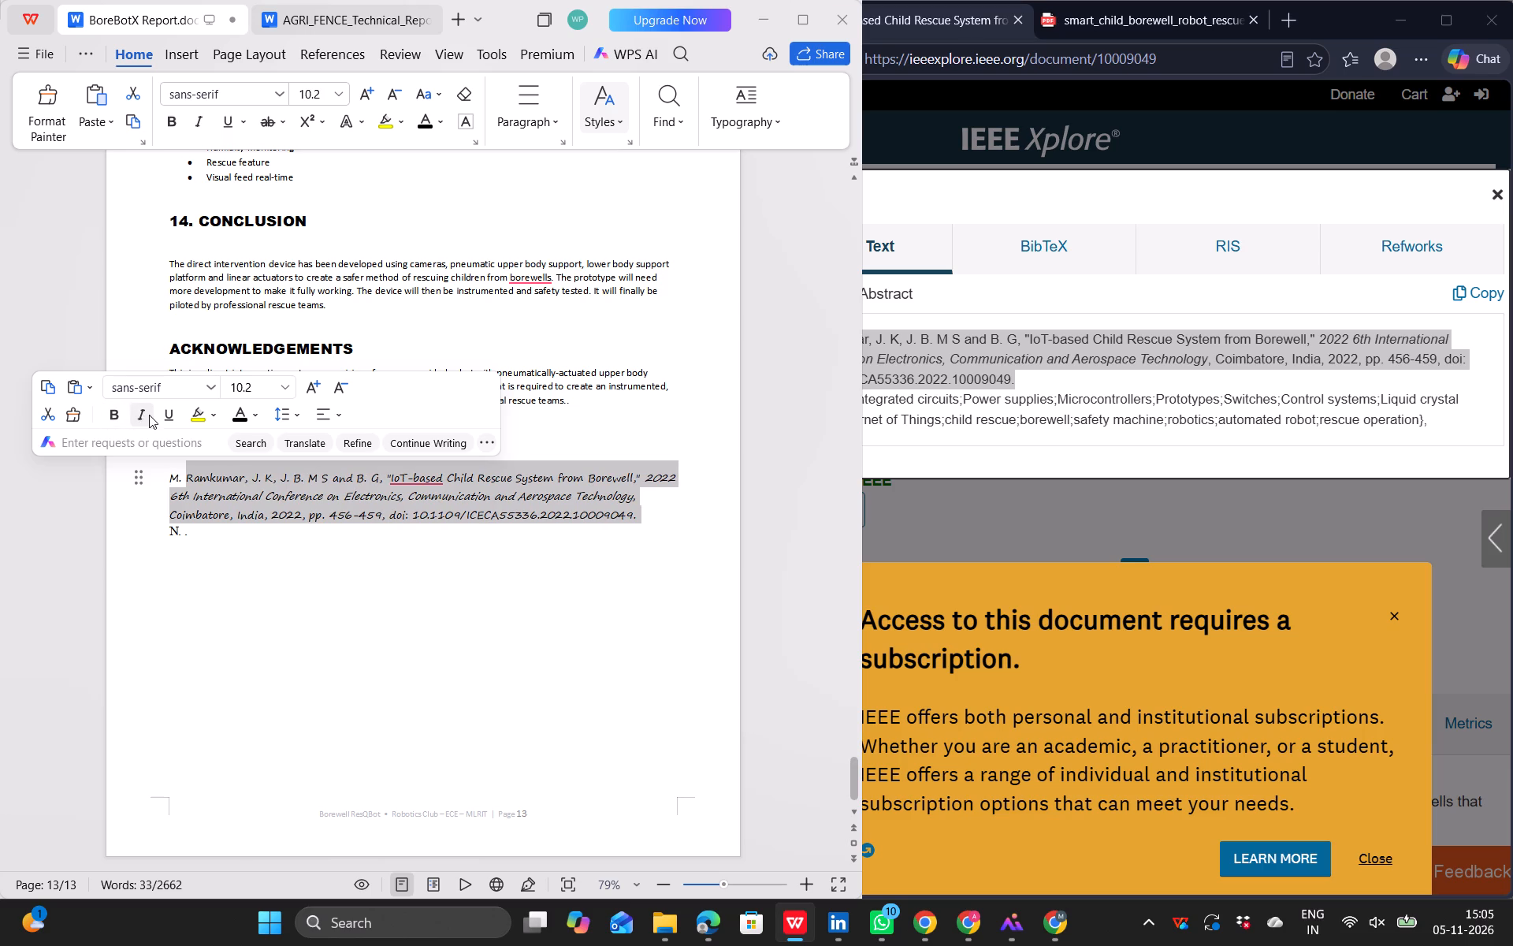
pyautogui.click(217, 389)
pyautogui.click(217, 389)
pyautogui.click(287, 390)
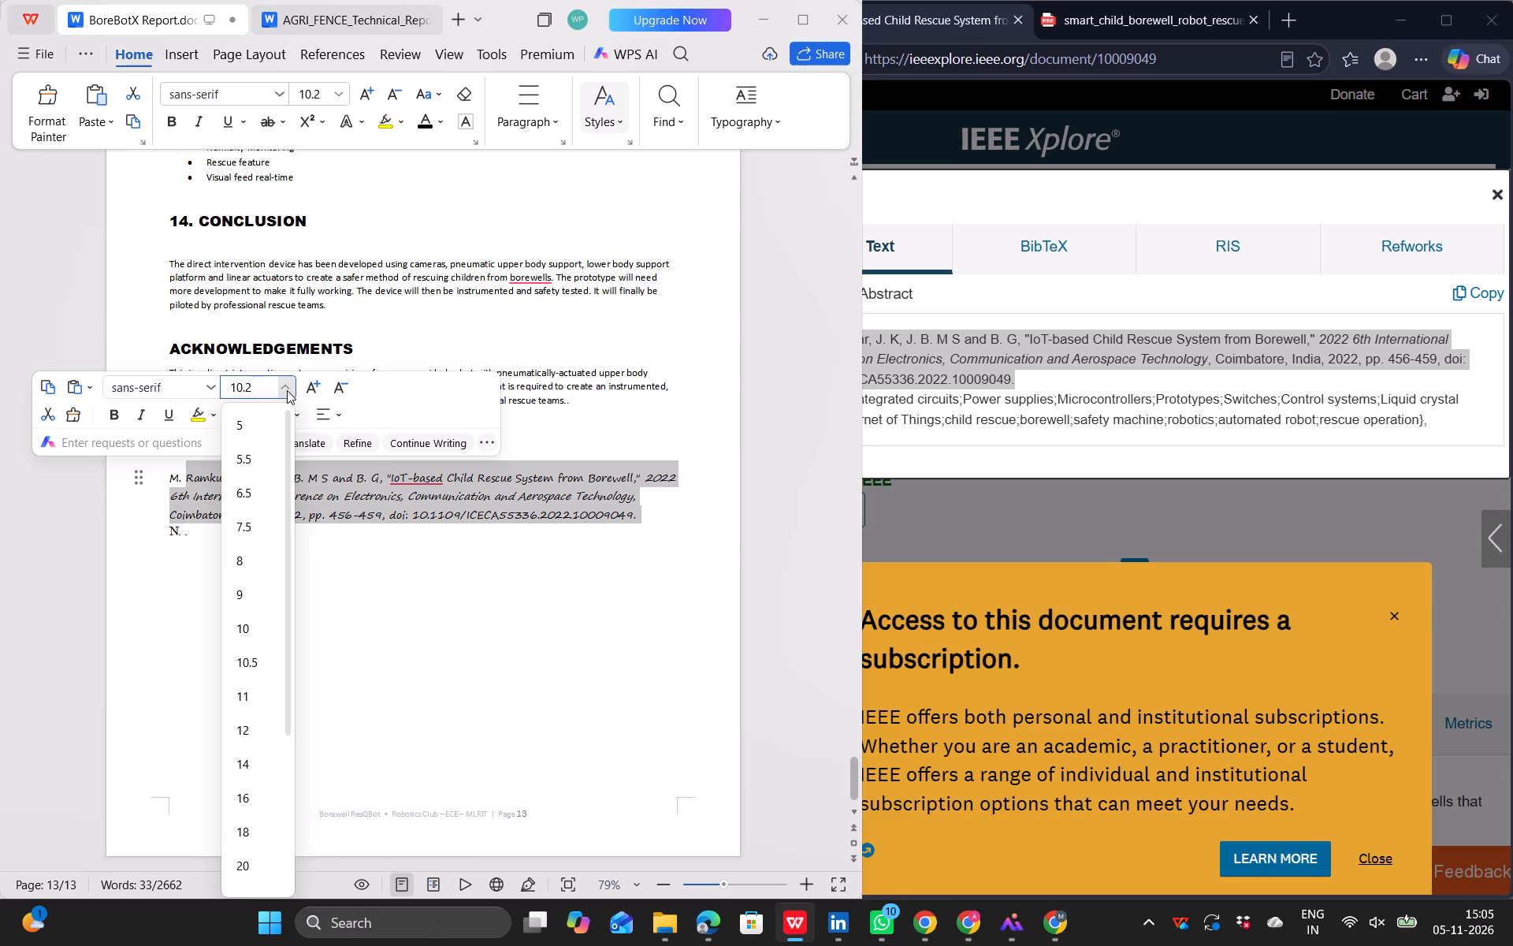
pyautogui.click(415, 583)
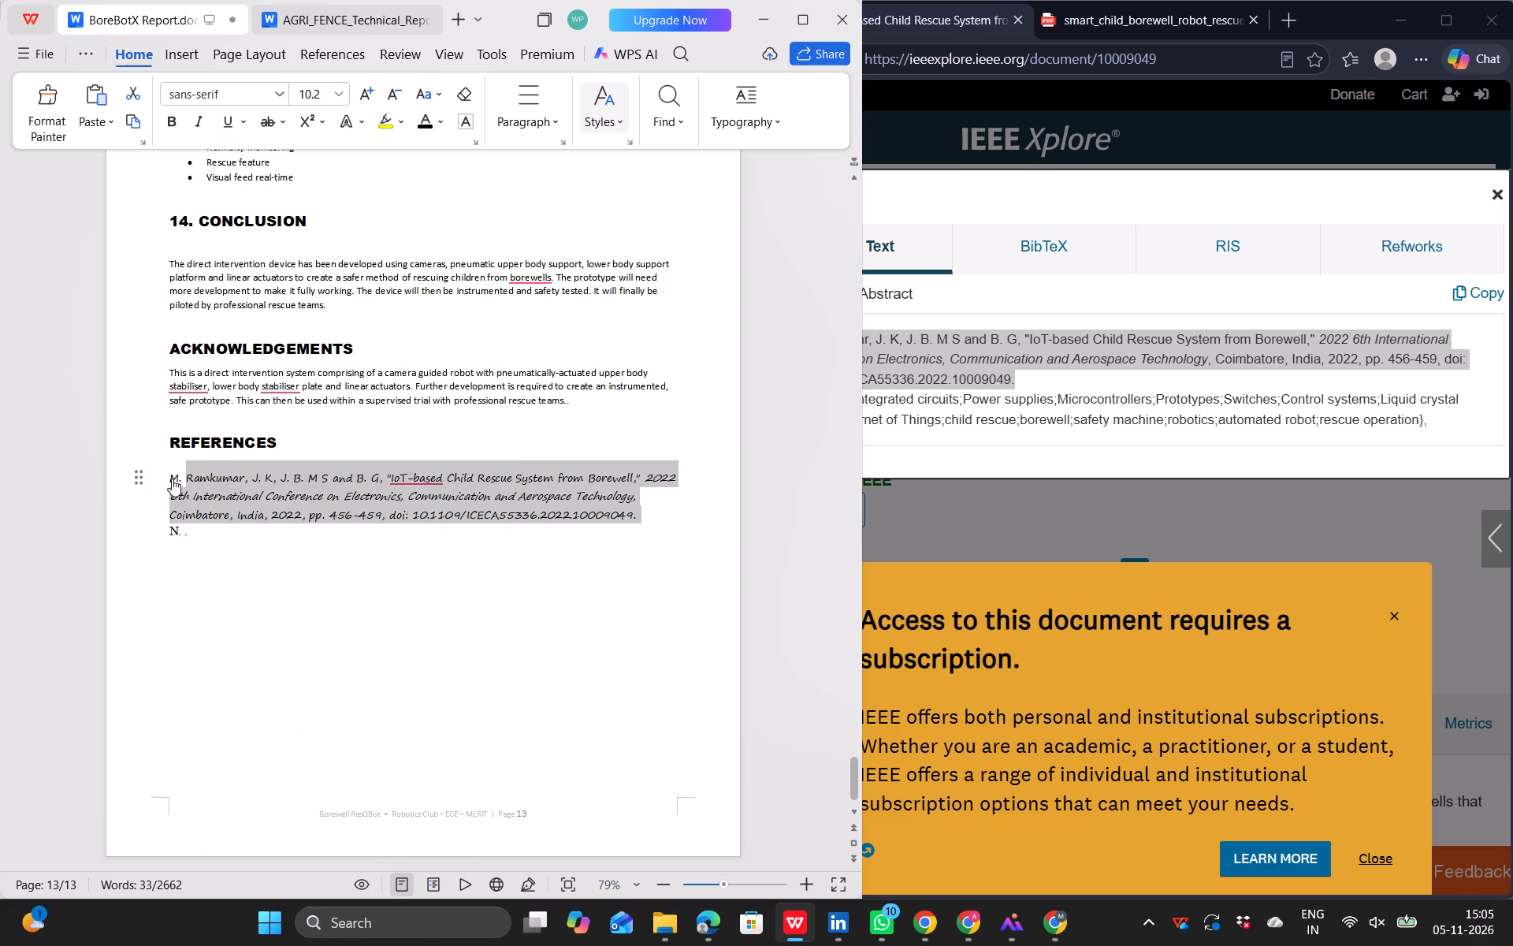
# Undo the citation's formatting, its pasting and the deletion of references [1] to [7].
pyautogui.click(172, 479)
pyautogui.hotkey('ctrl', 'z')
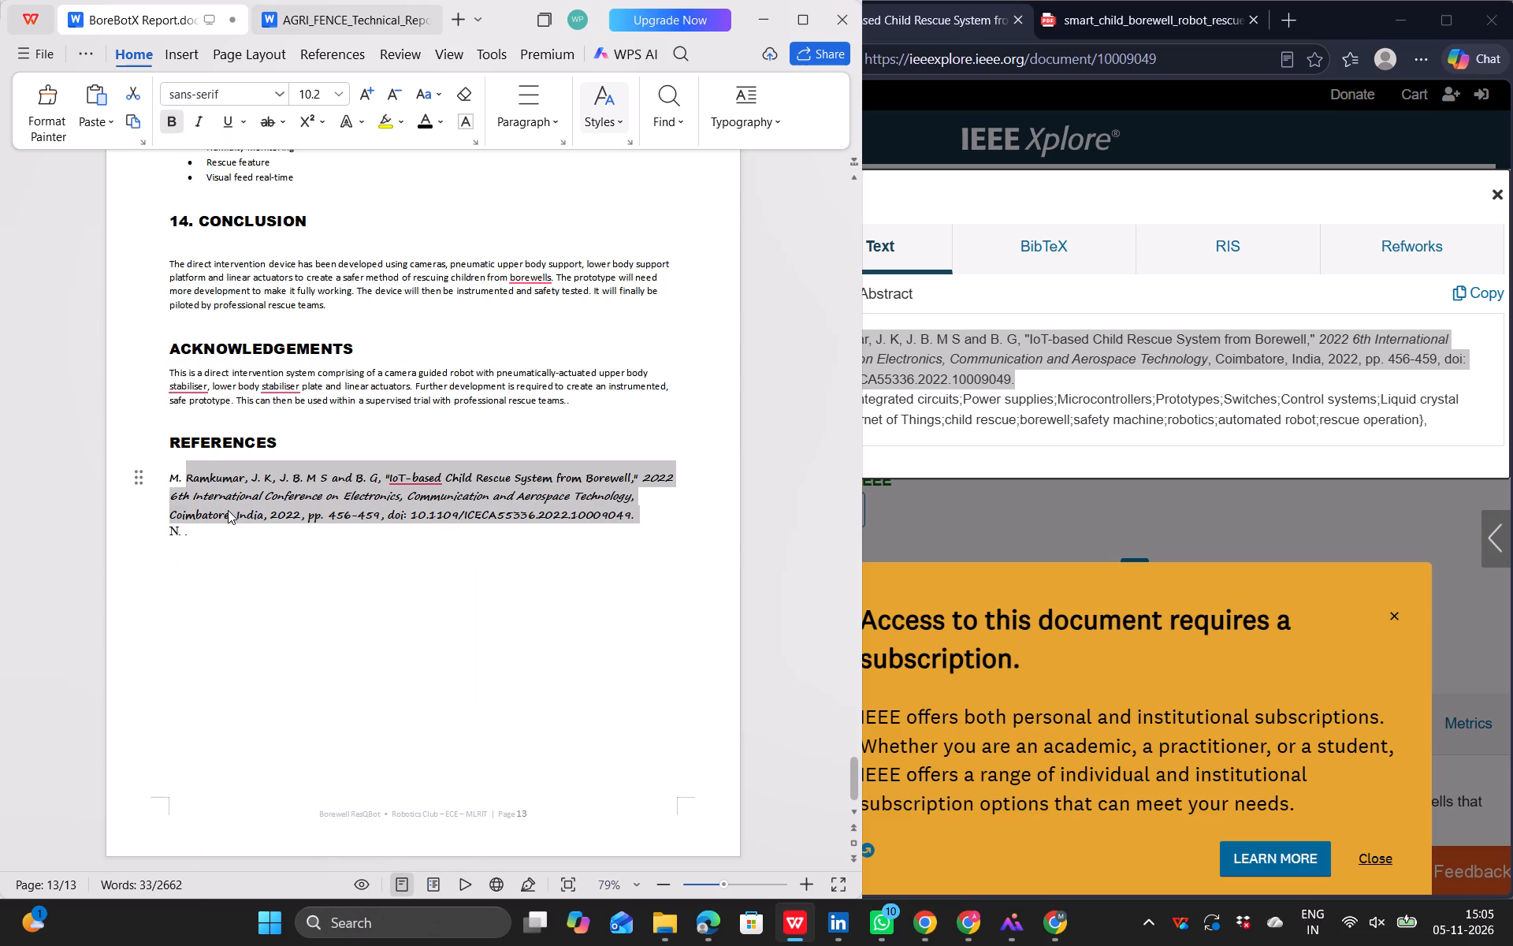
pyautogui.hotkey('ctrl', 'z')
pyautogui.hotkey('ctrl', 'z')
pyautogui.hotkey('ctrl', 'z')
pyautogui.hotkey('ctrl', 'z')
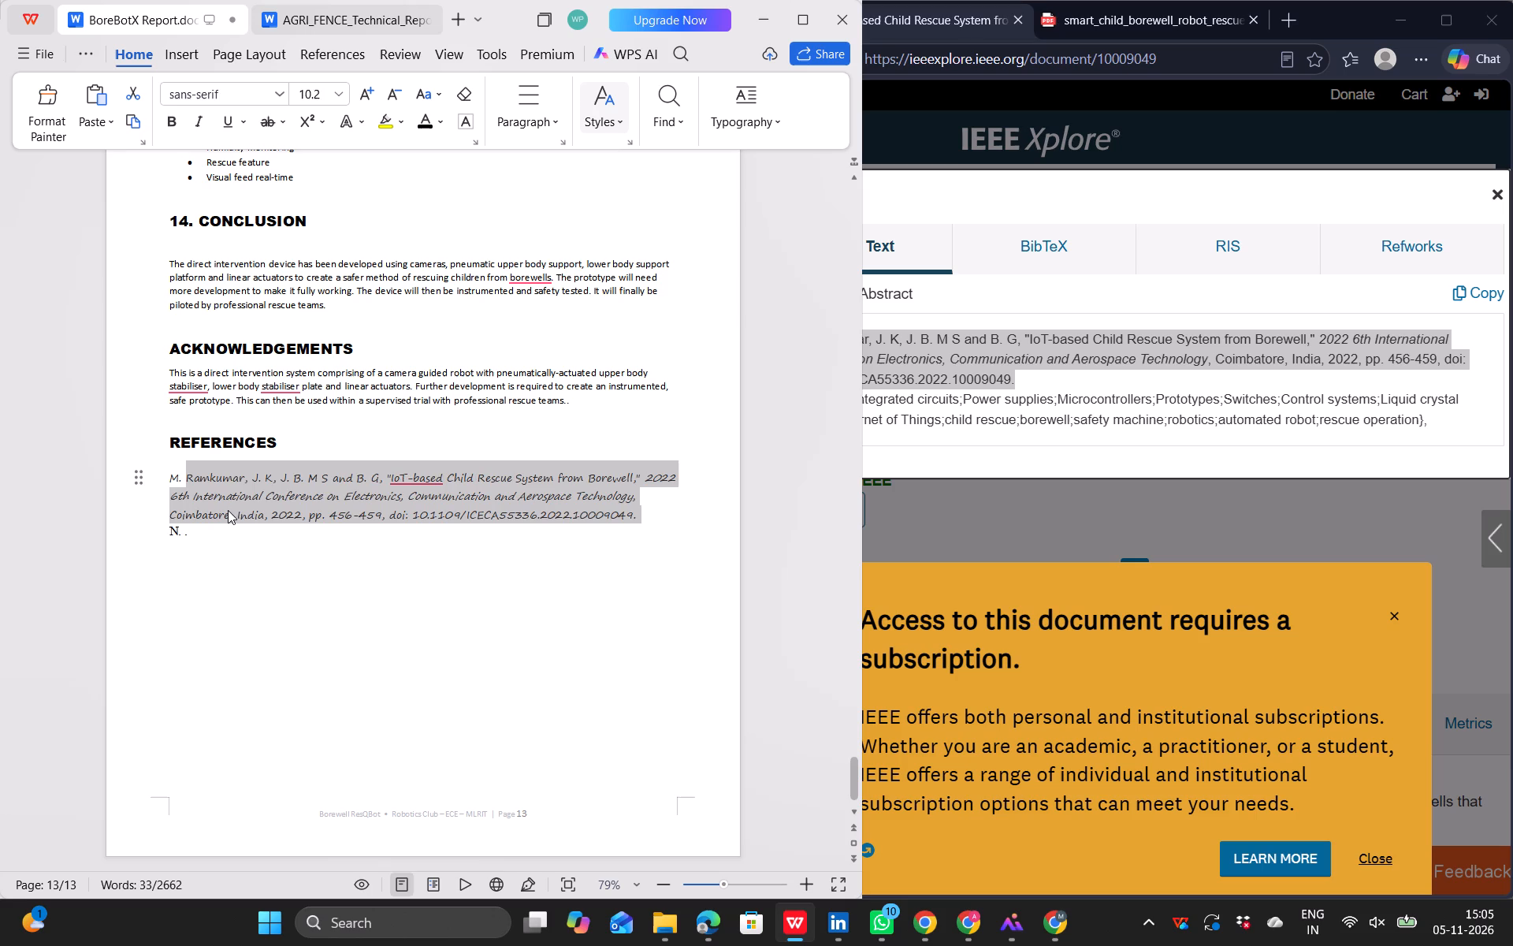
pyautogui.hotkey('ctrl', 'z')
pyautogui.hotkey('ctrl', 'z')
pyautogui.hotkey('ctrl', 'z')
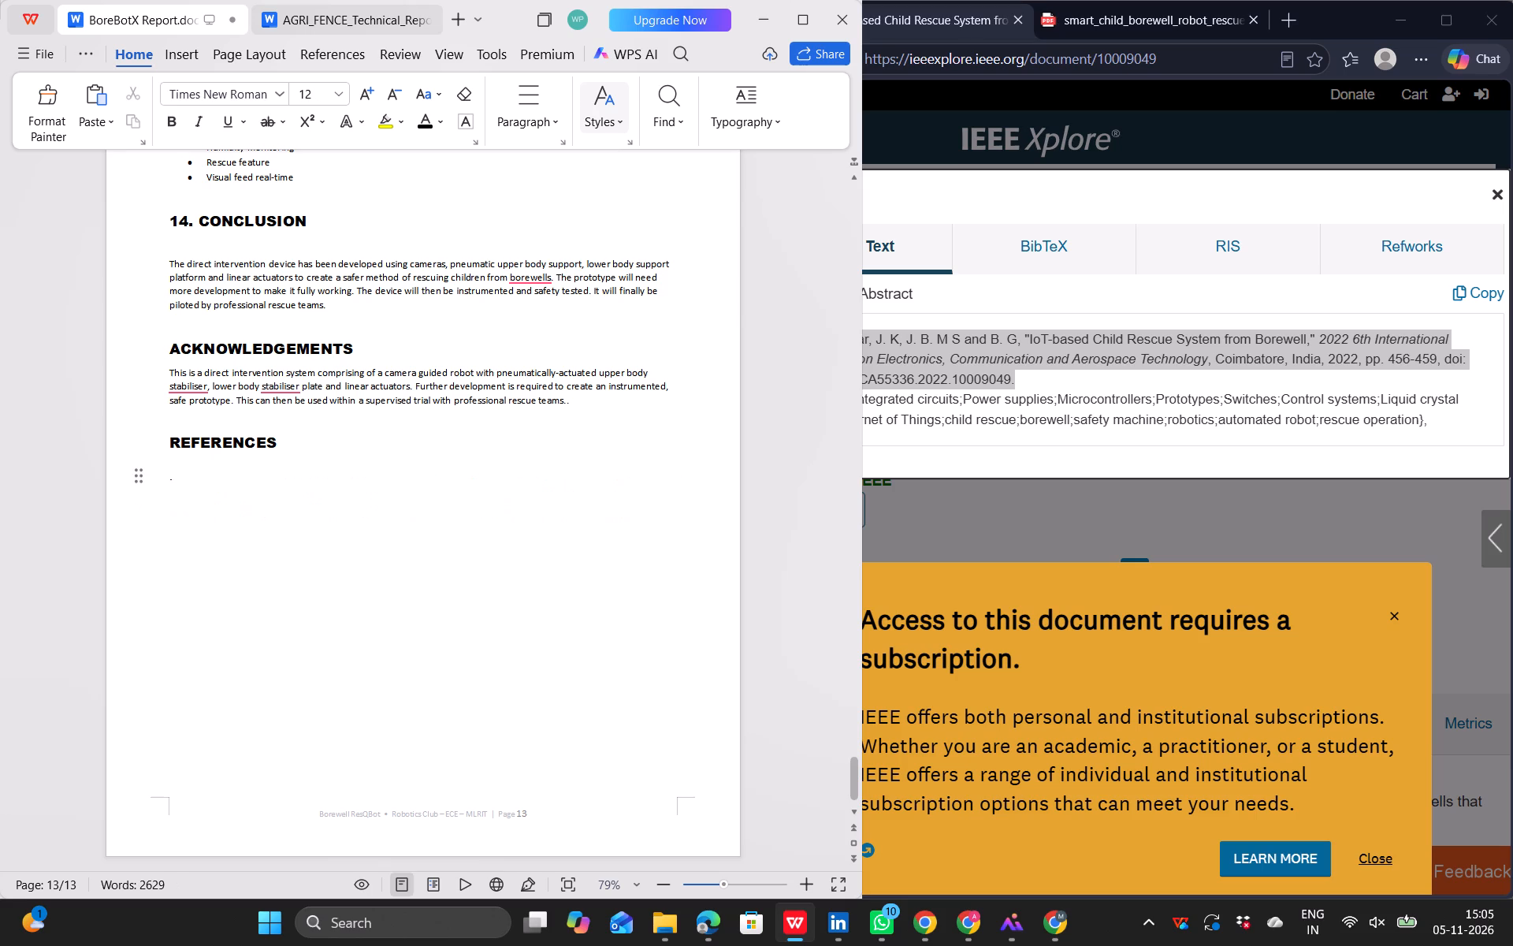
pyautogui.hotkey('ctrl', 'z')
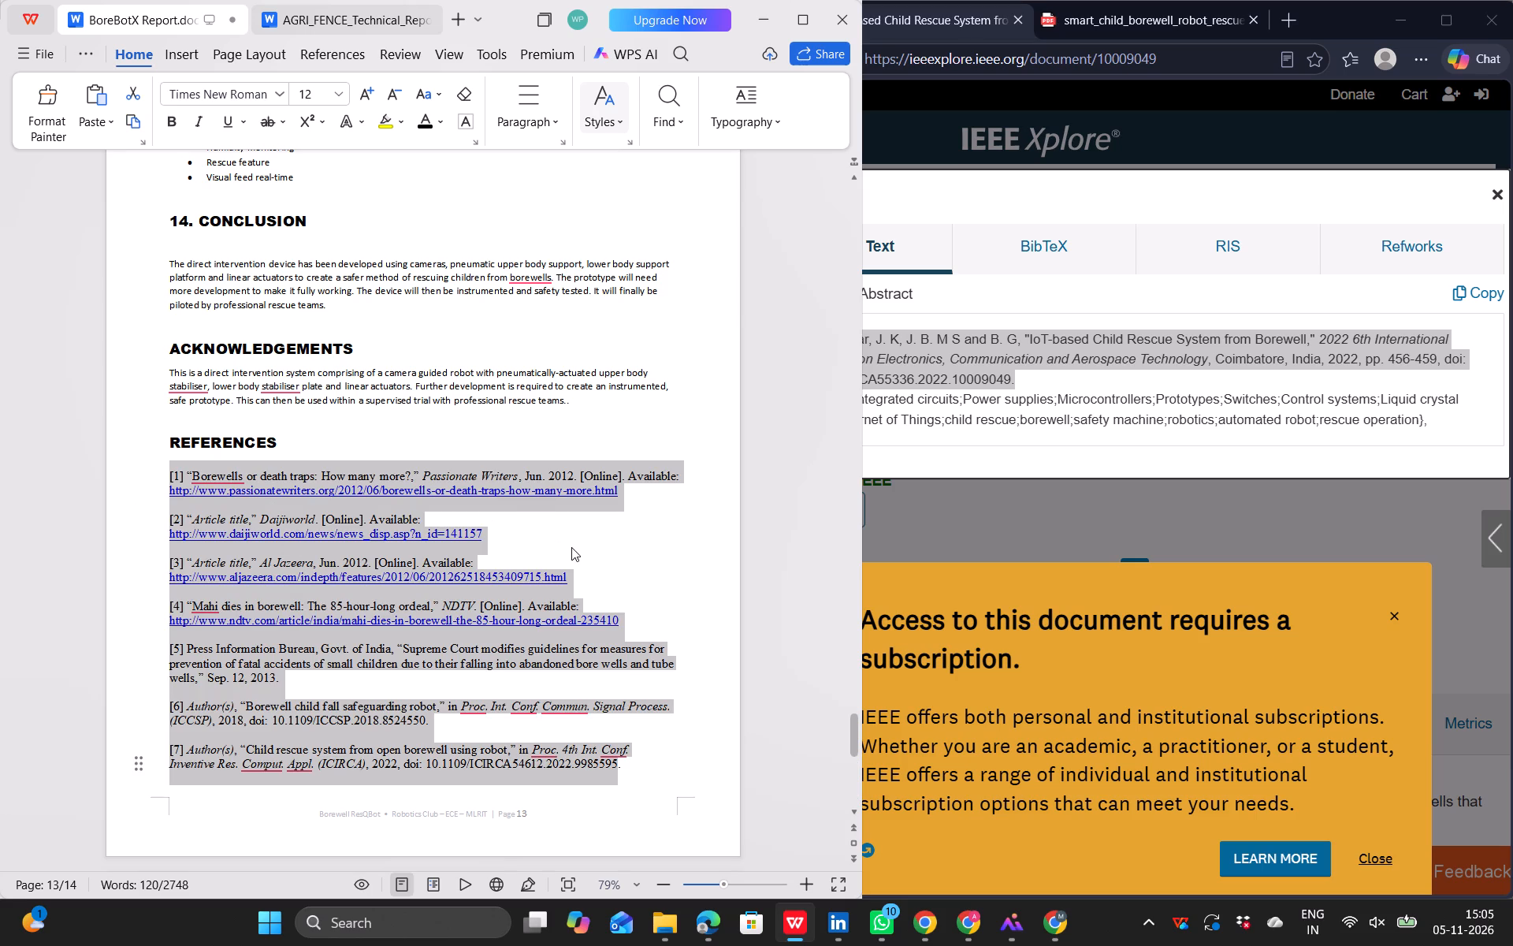
# Replace only reference [1] with the copied "IoT-based Child Rescue System from Borewell" citation.
pyautogui.click(571, 547)
pyautogui.moveTo(162, 474); pyautogui.dragTo(386, 501)
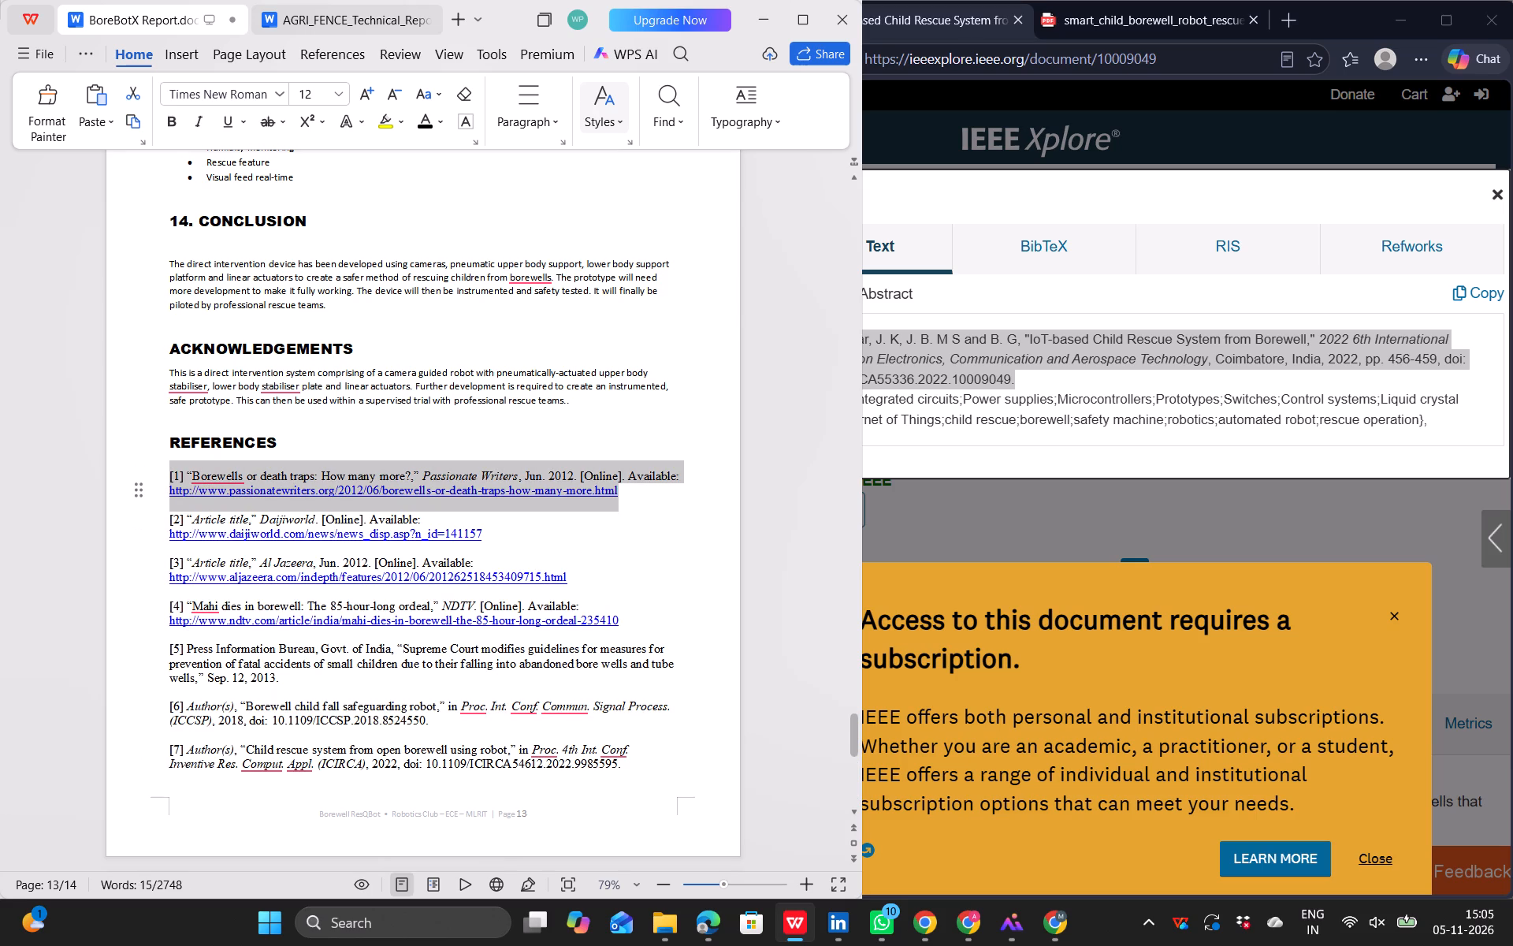
pyautogui.moveTo(386, 501); pyautogui.dragTo(535, 509)
pyautogui.hotkey('ctrl', 'v')
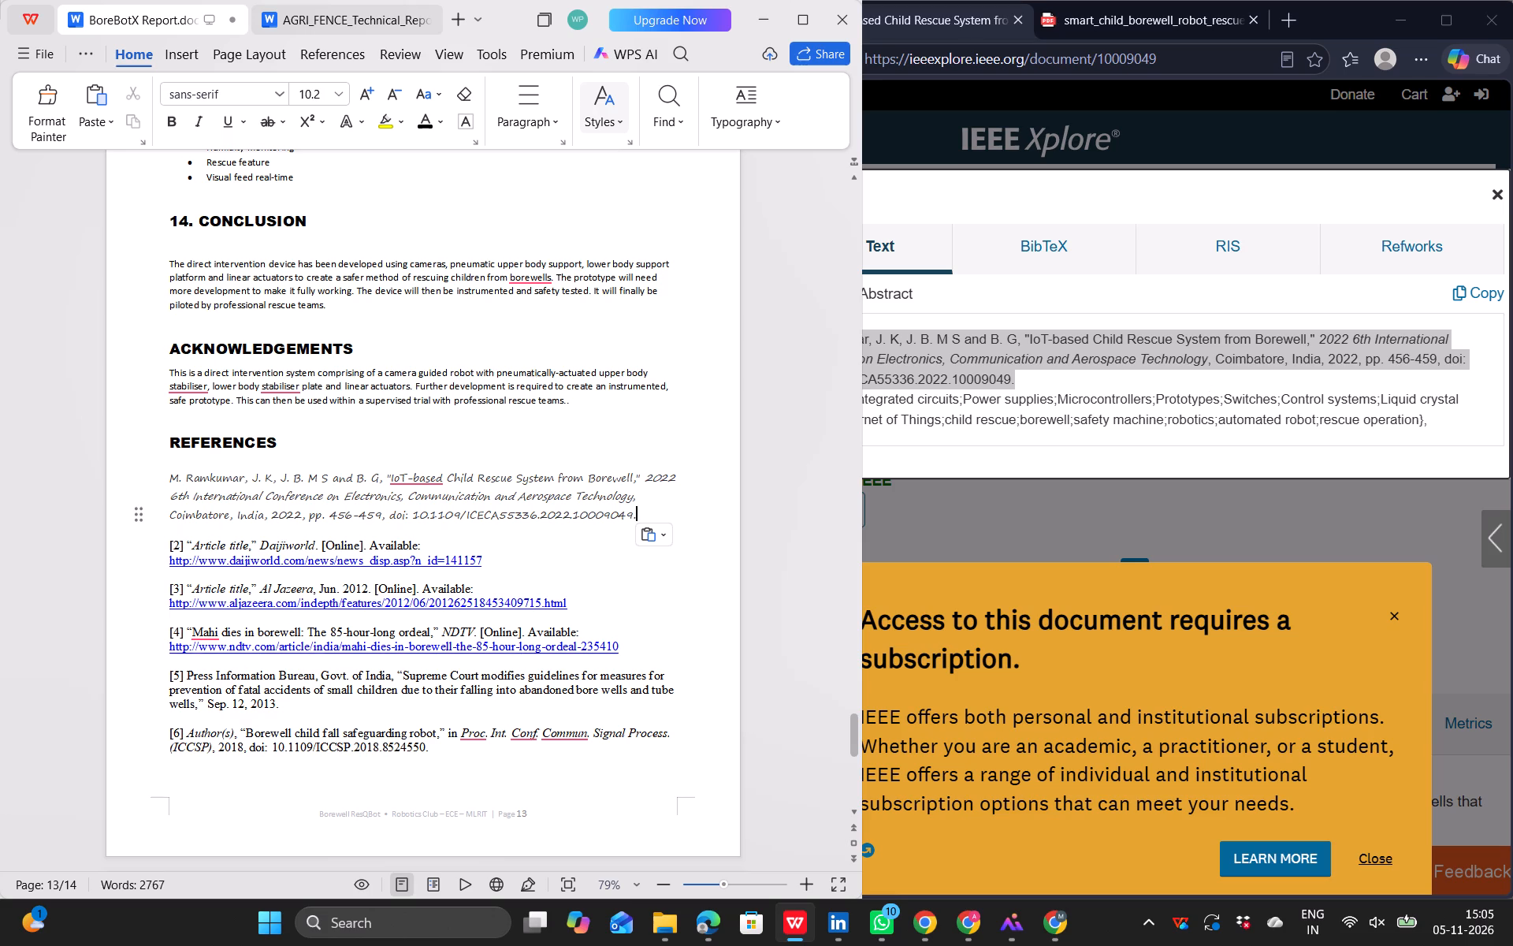
# Check the font of the ACKNOWLEDGEMENTS paragraph and set the new citation under REFERENCES to Calibri.
pyautogui.moveTo(585, 405); pyautogui.dragTo(159, 377)
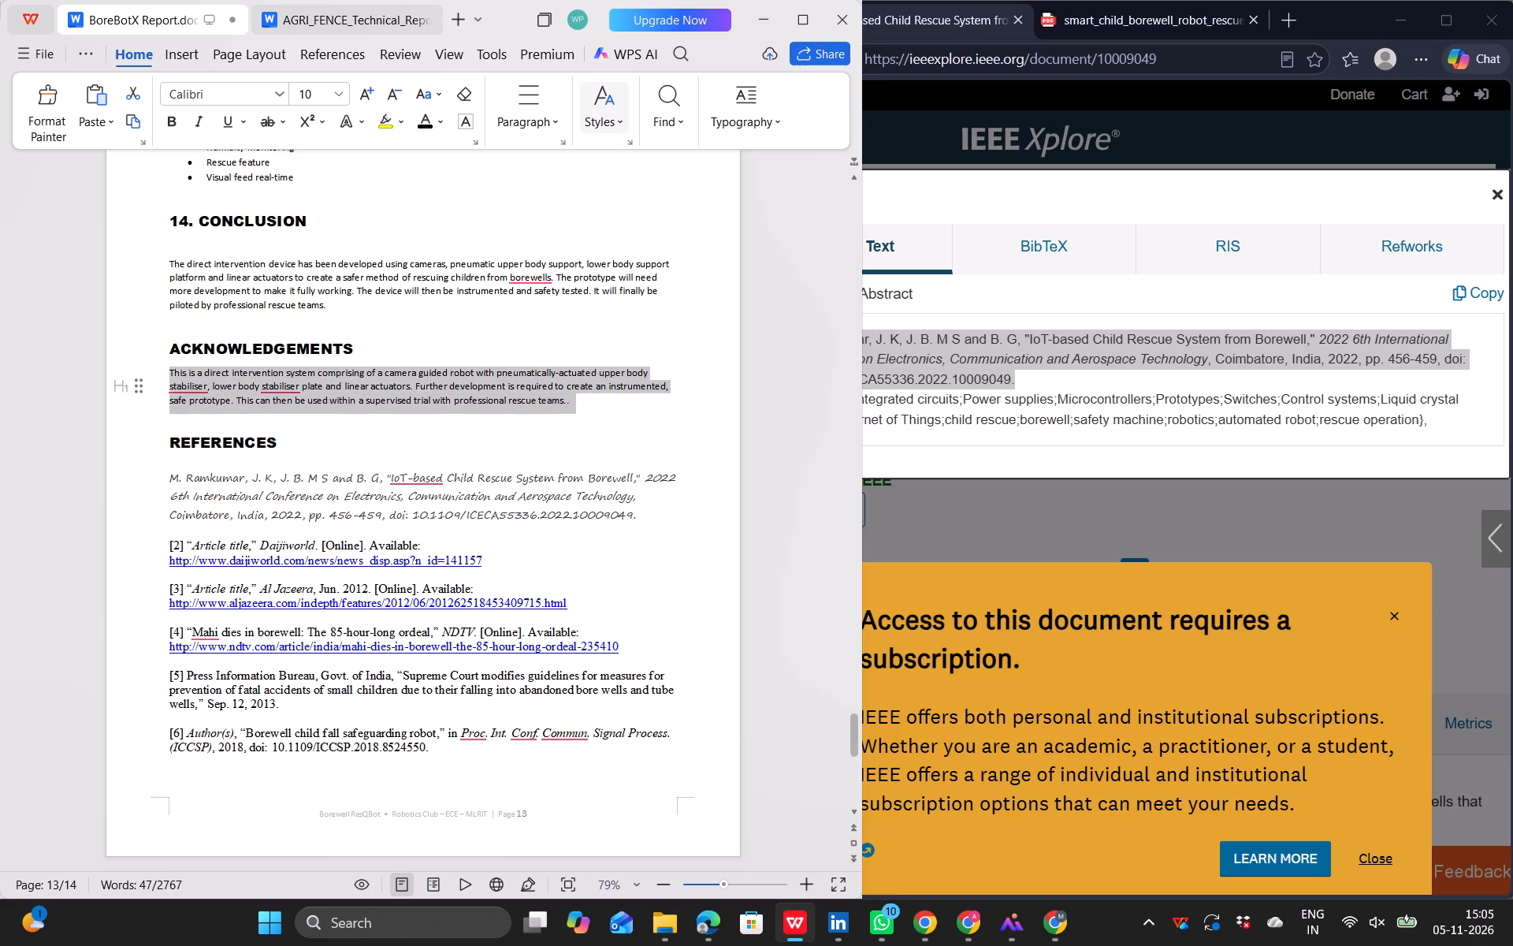
pyautogui.moveTo(159, 377); pyautogui.dragTo(169, 378)
pyautogui.moveTo(648, 515); pyautogui.dragTo(151, 475)
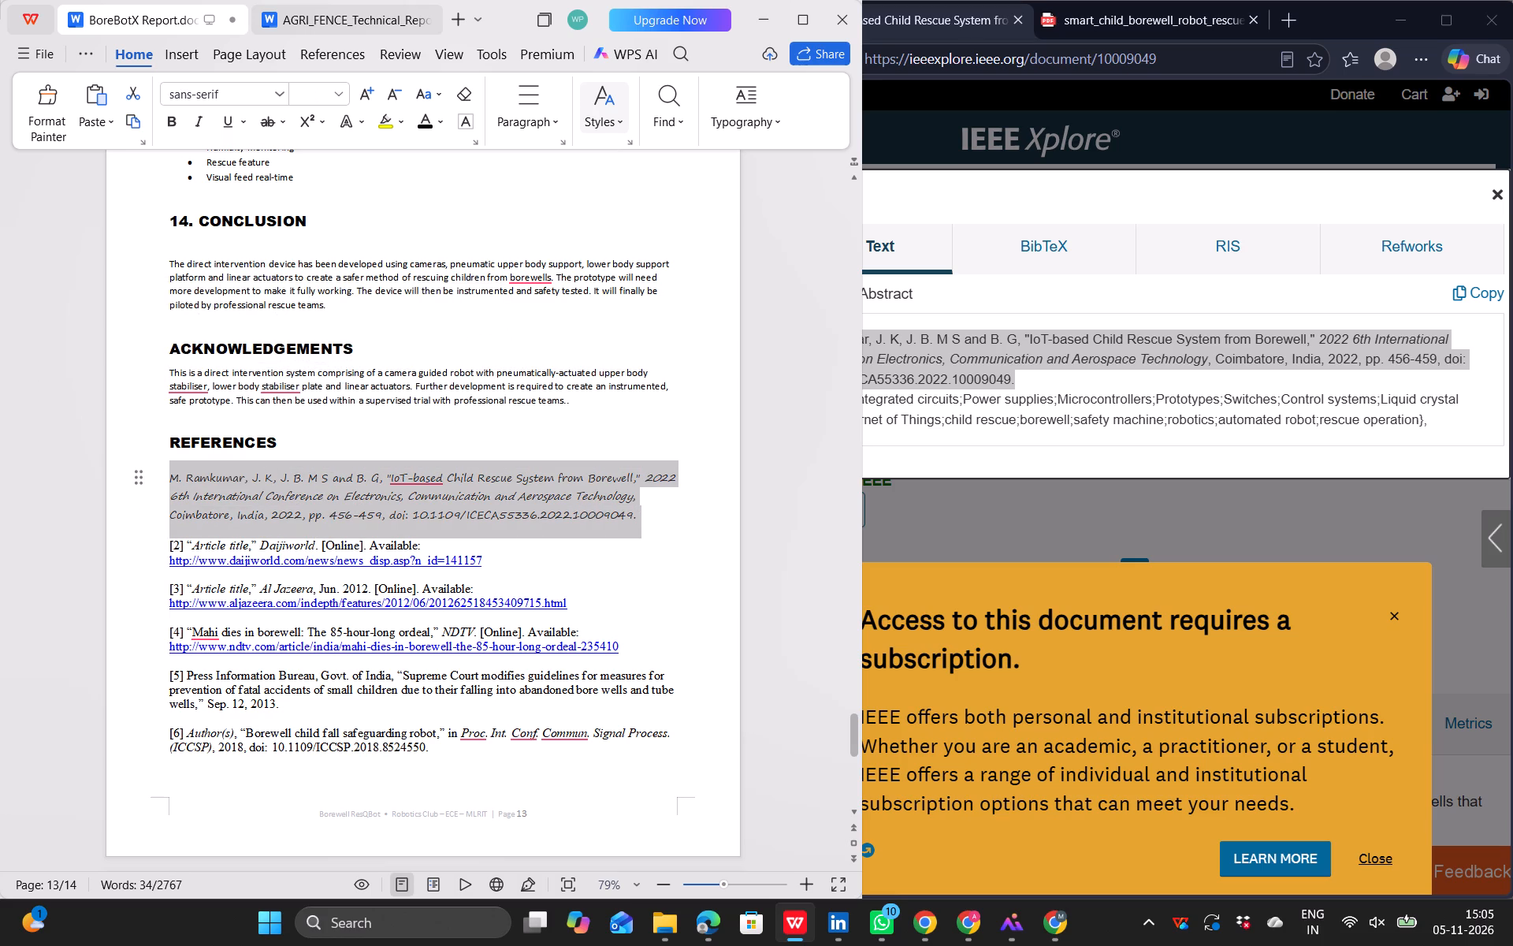
pyautogui.click(210, 389)
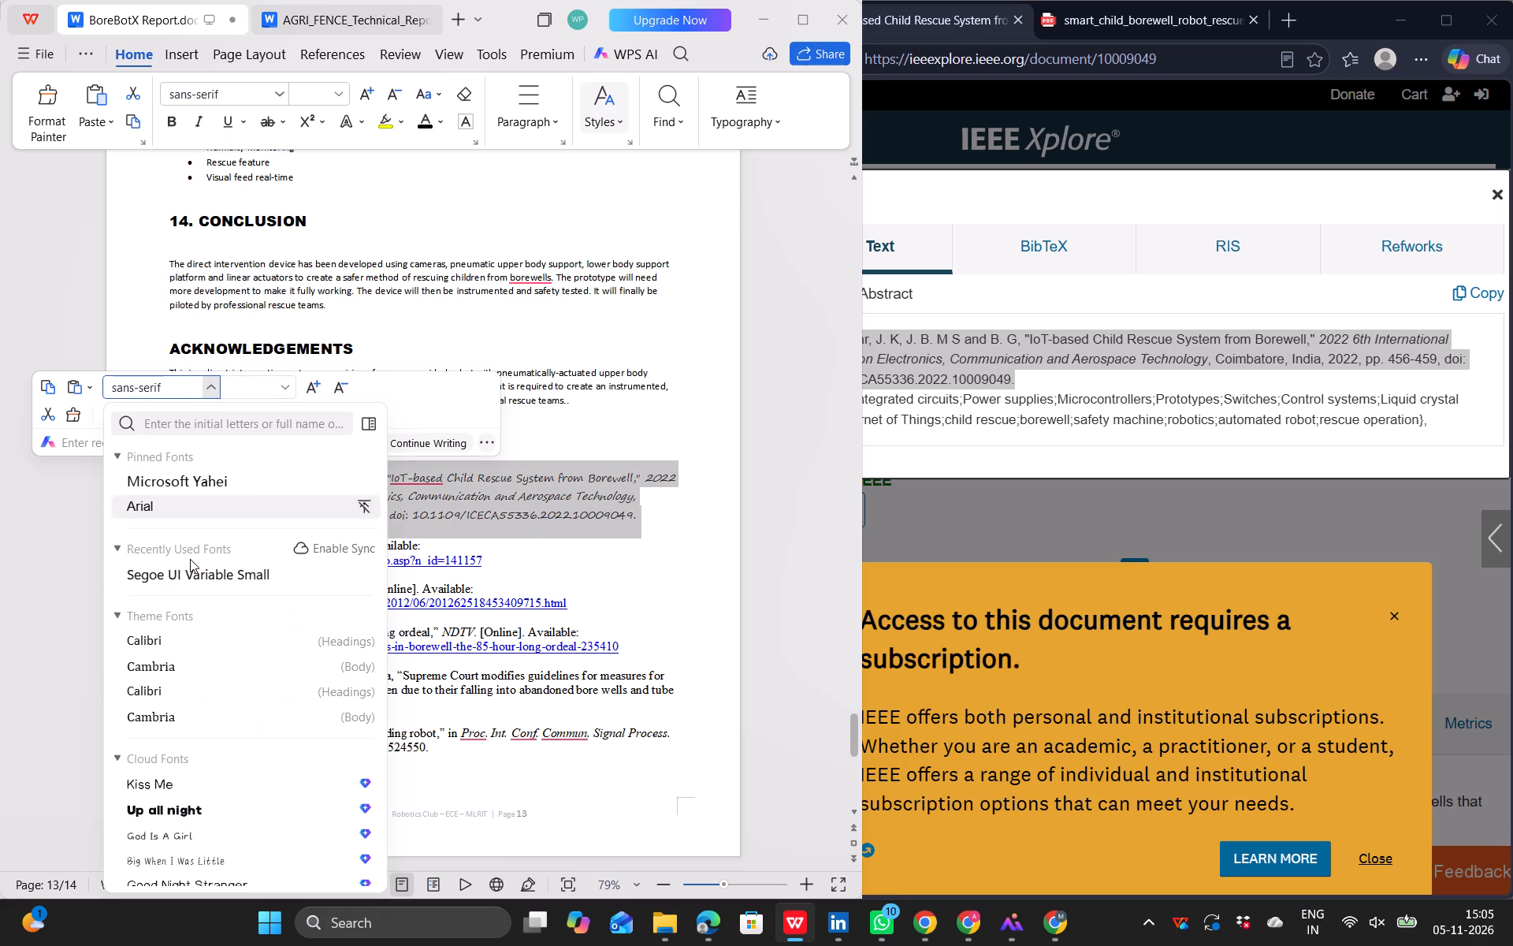
pyautogui.click(206, 645)
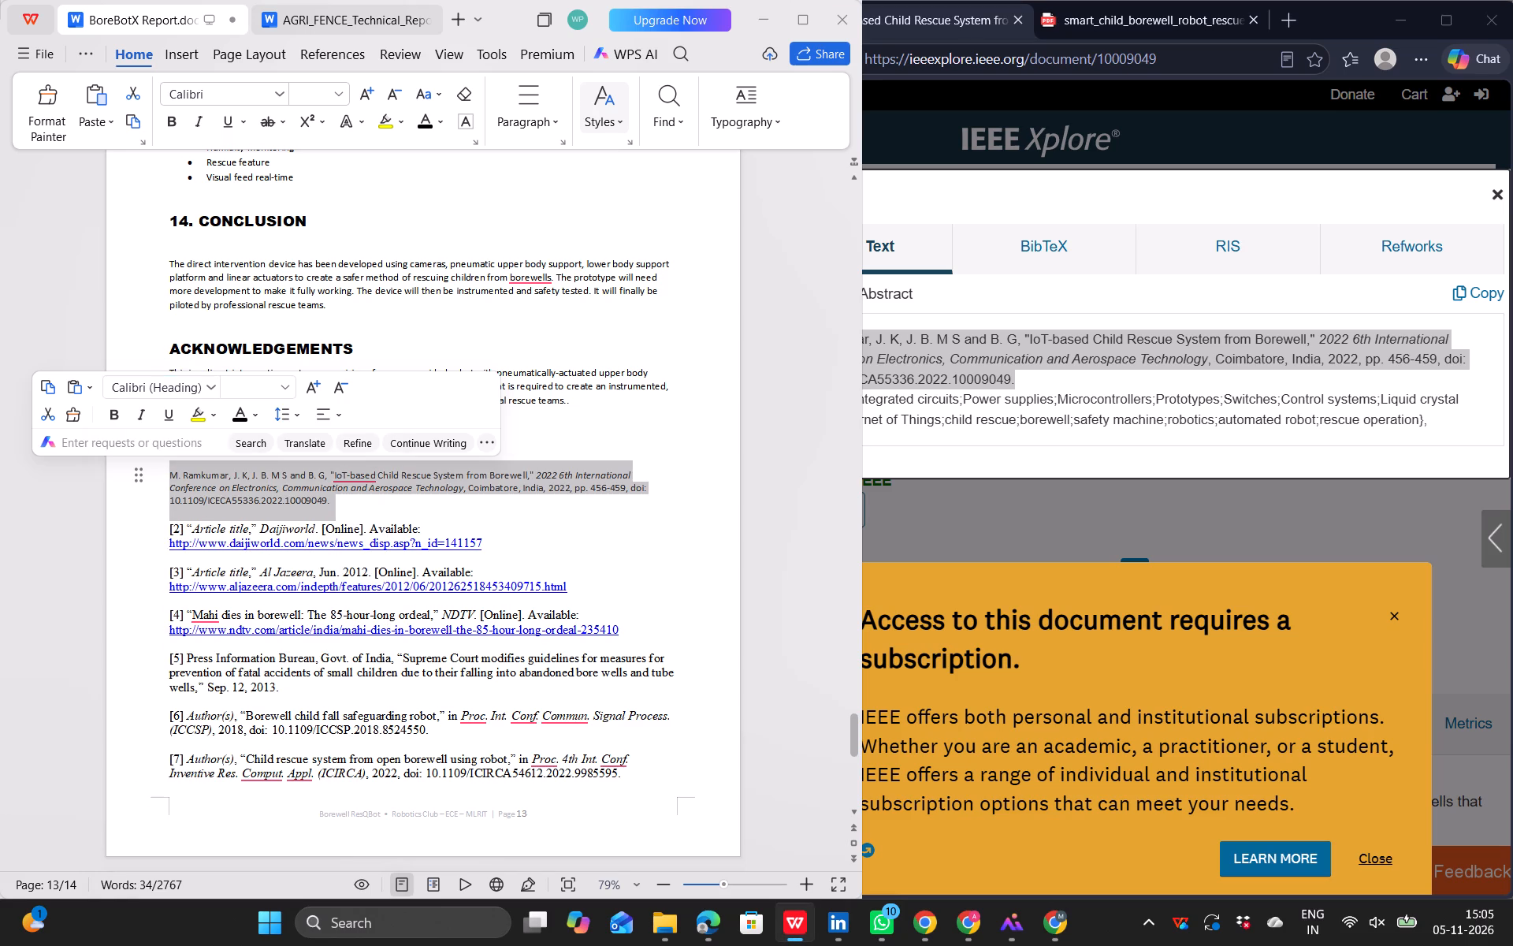
pyautogui.click(366, 511)
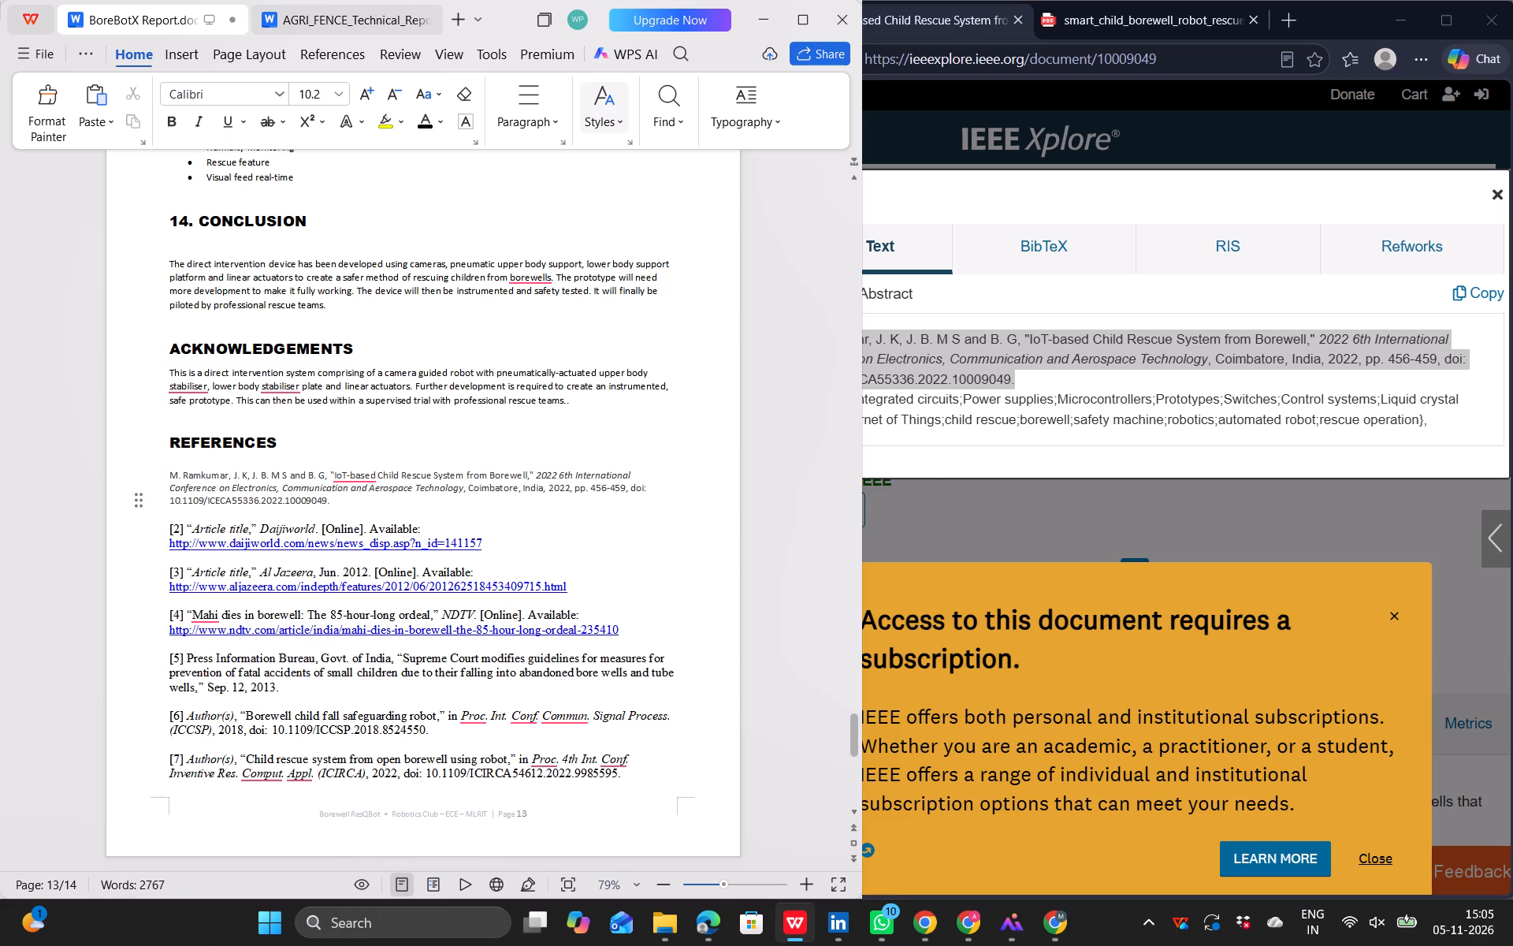
# Switch to the IEEE Xplore page in Microsoft Edge, dismiss the citation and subscription pop-ups, and open the list of papers citing this one.
pyautogui.click(1002, 489)
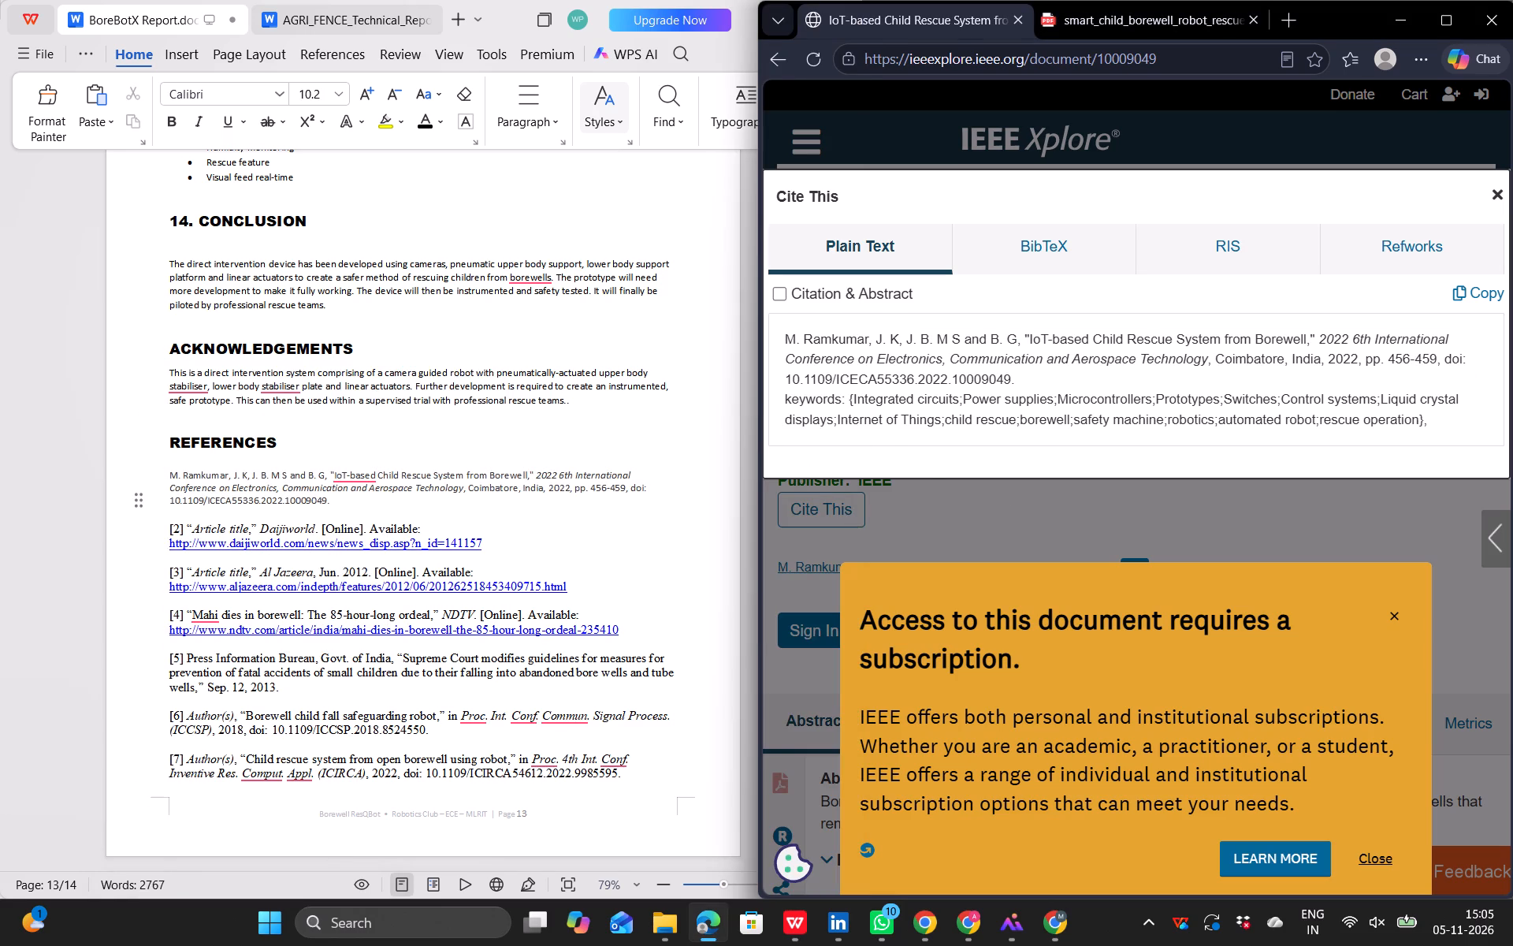
pyautogui.click(1496, 191)
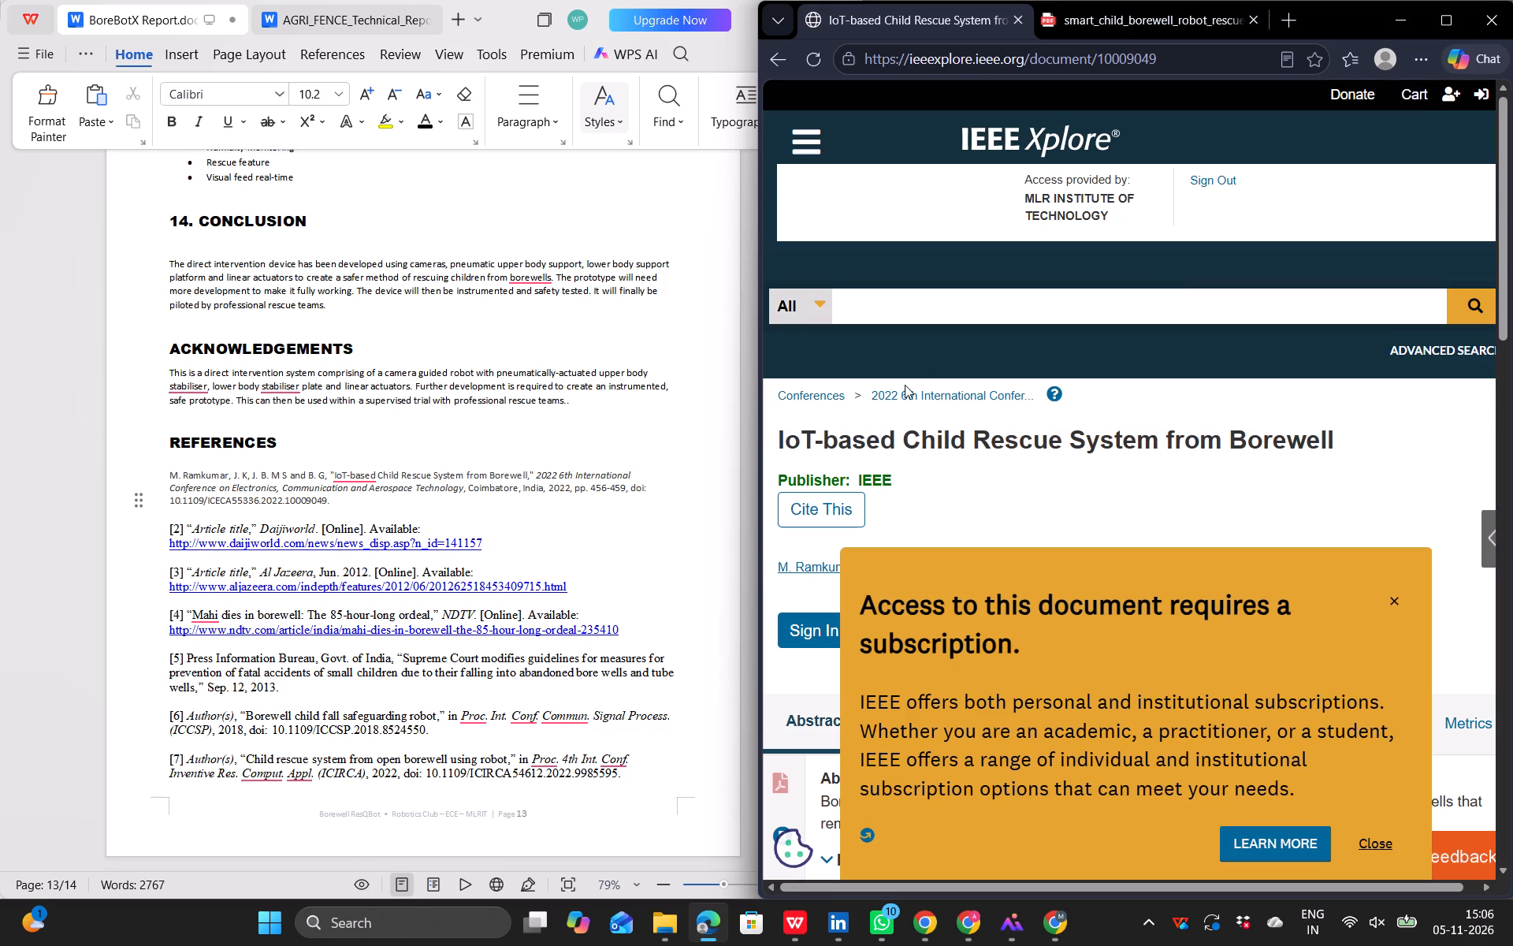
pyautogui.scroll(-5, 934, 517)
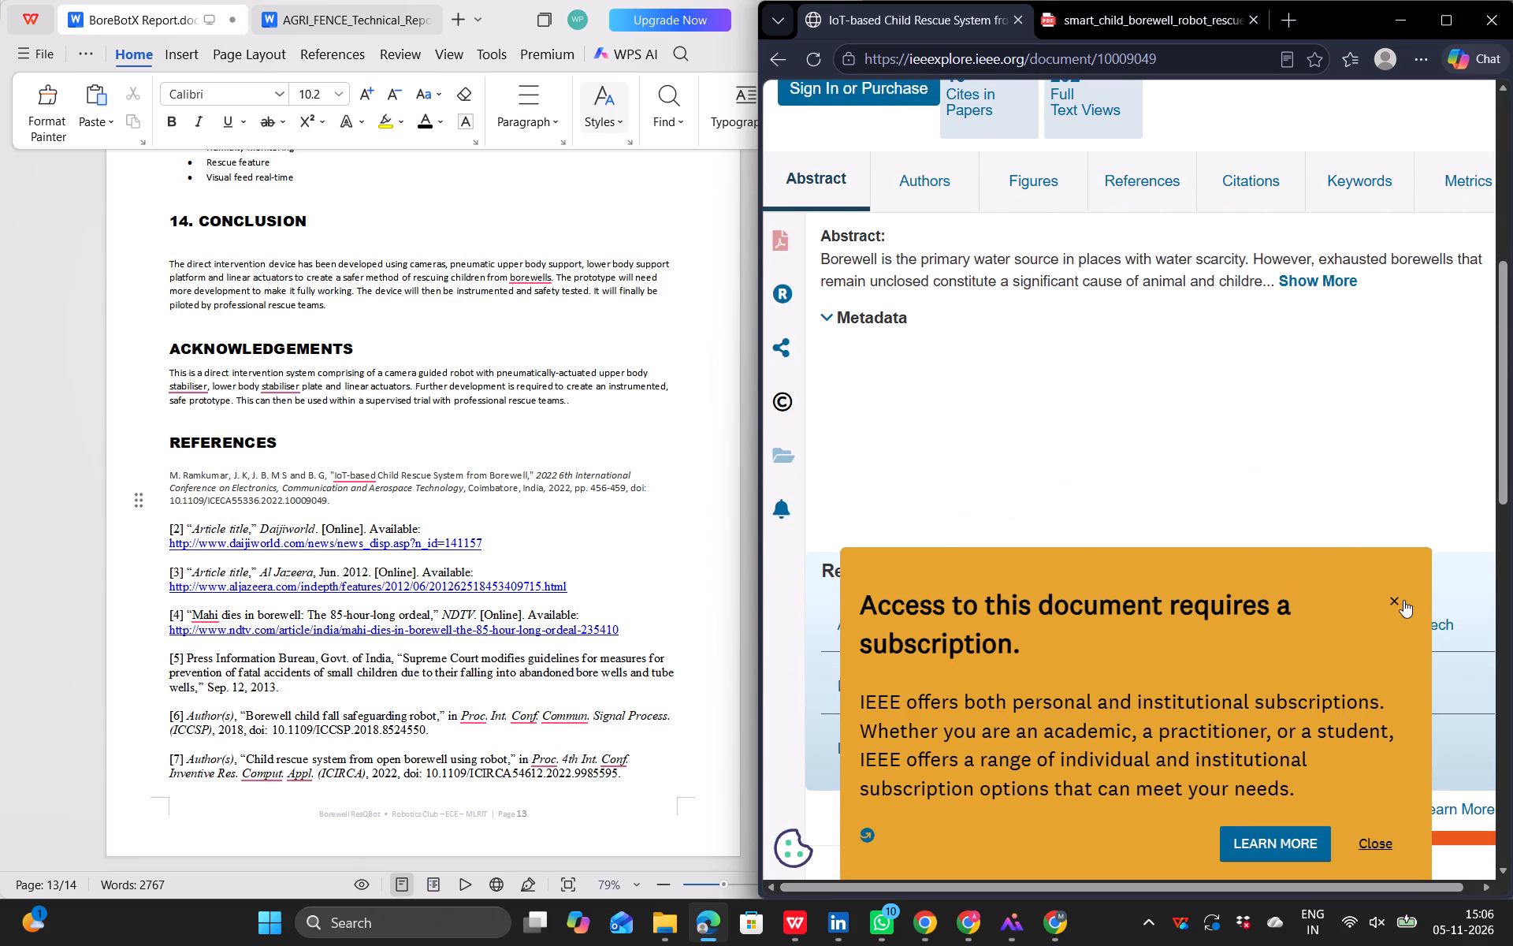
pyautogui.click(1396, 596)
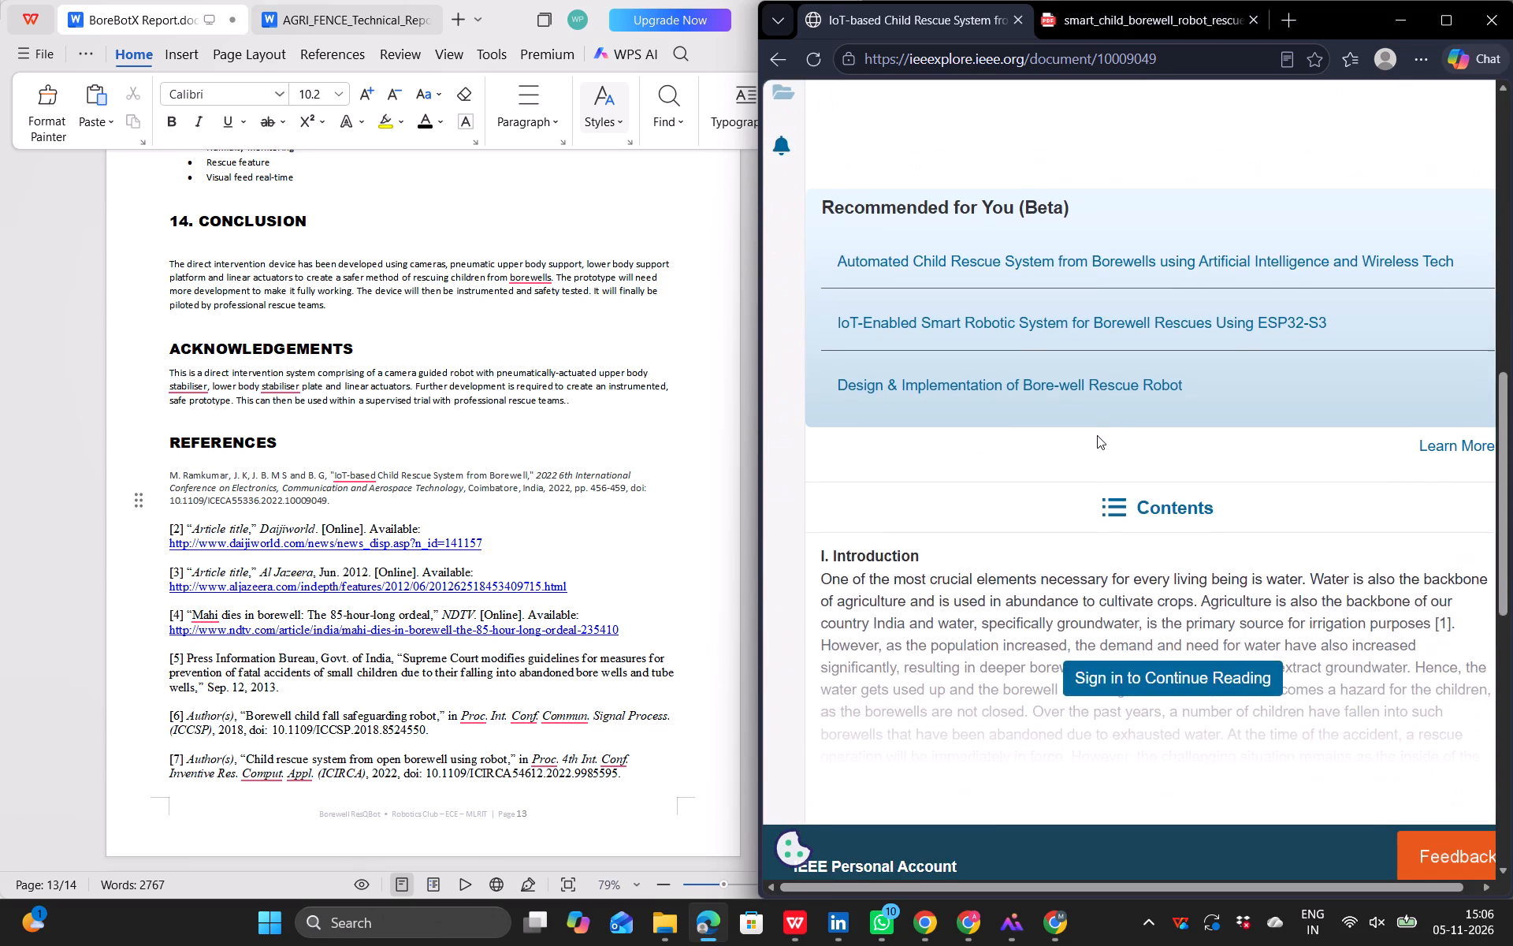
pyautogui.scroll(-3, 1097, 435)
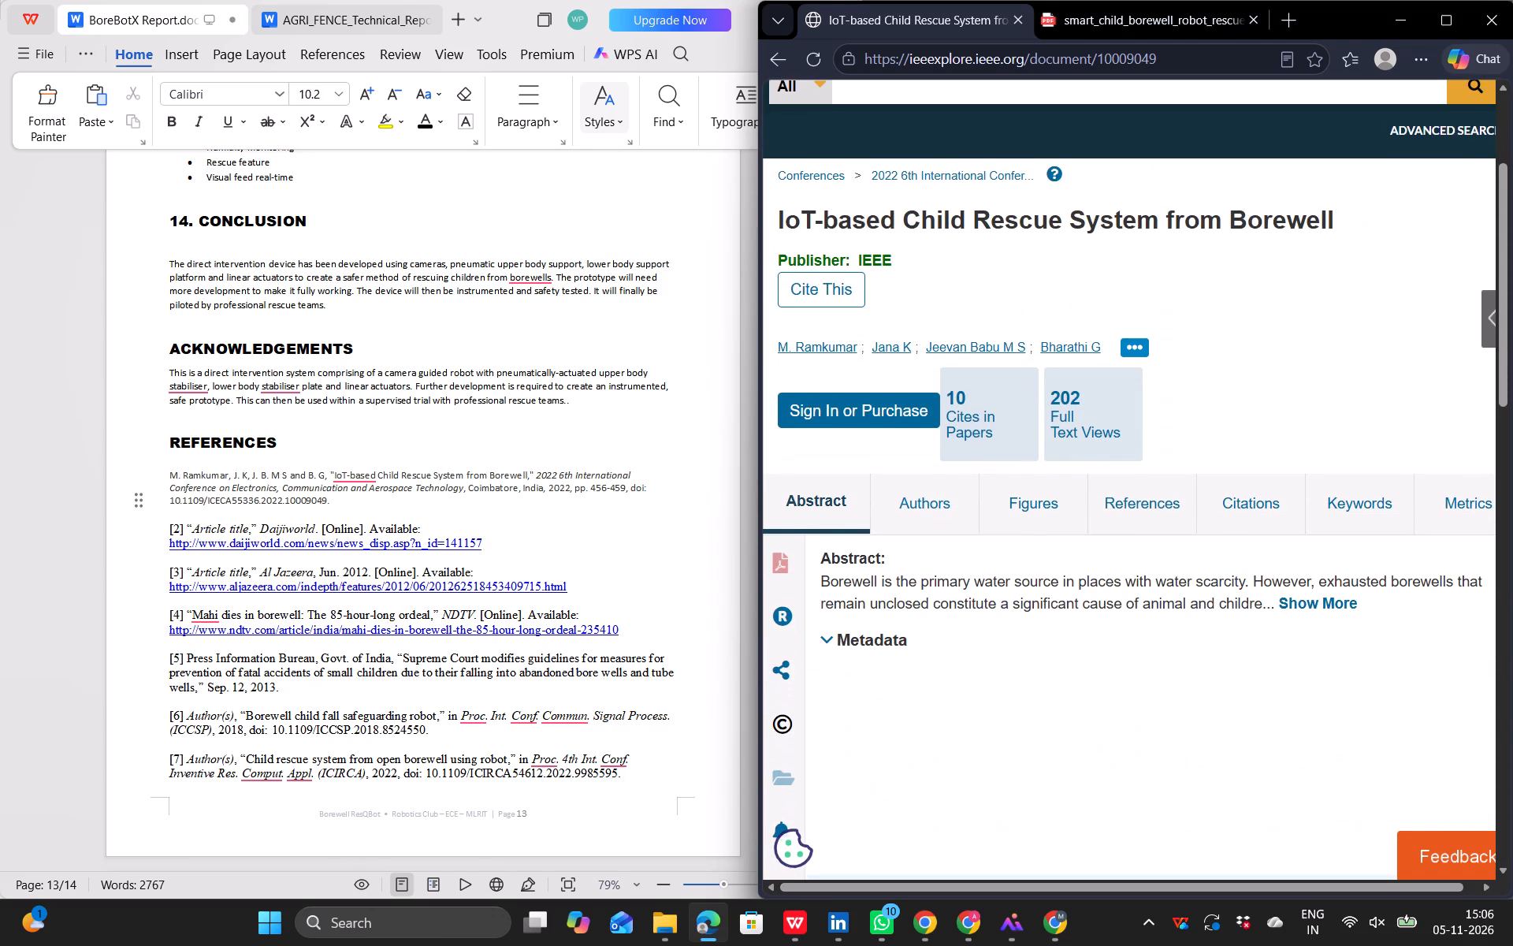
pyautogui.click(983, 451)
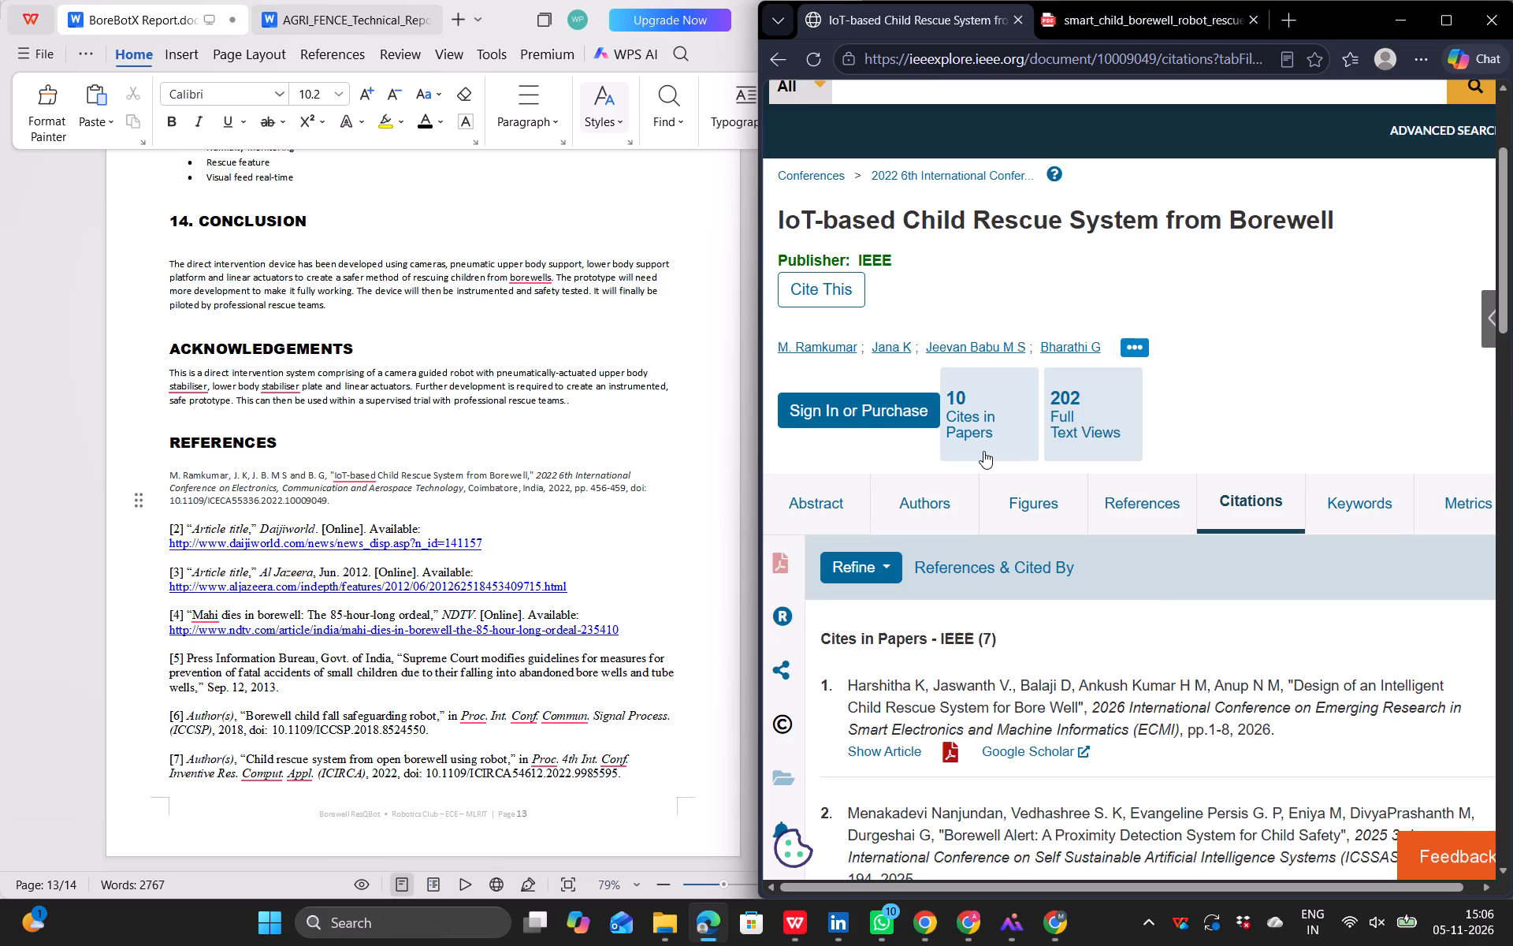
# Examine the list of IEEE papers citing "IoT-based Child Rescue System from Borewell" for a suitable next reference.
pyautogui.scroll(-3, 983, 451)
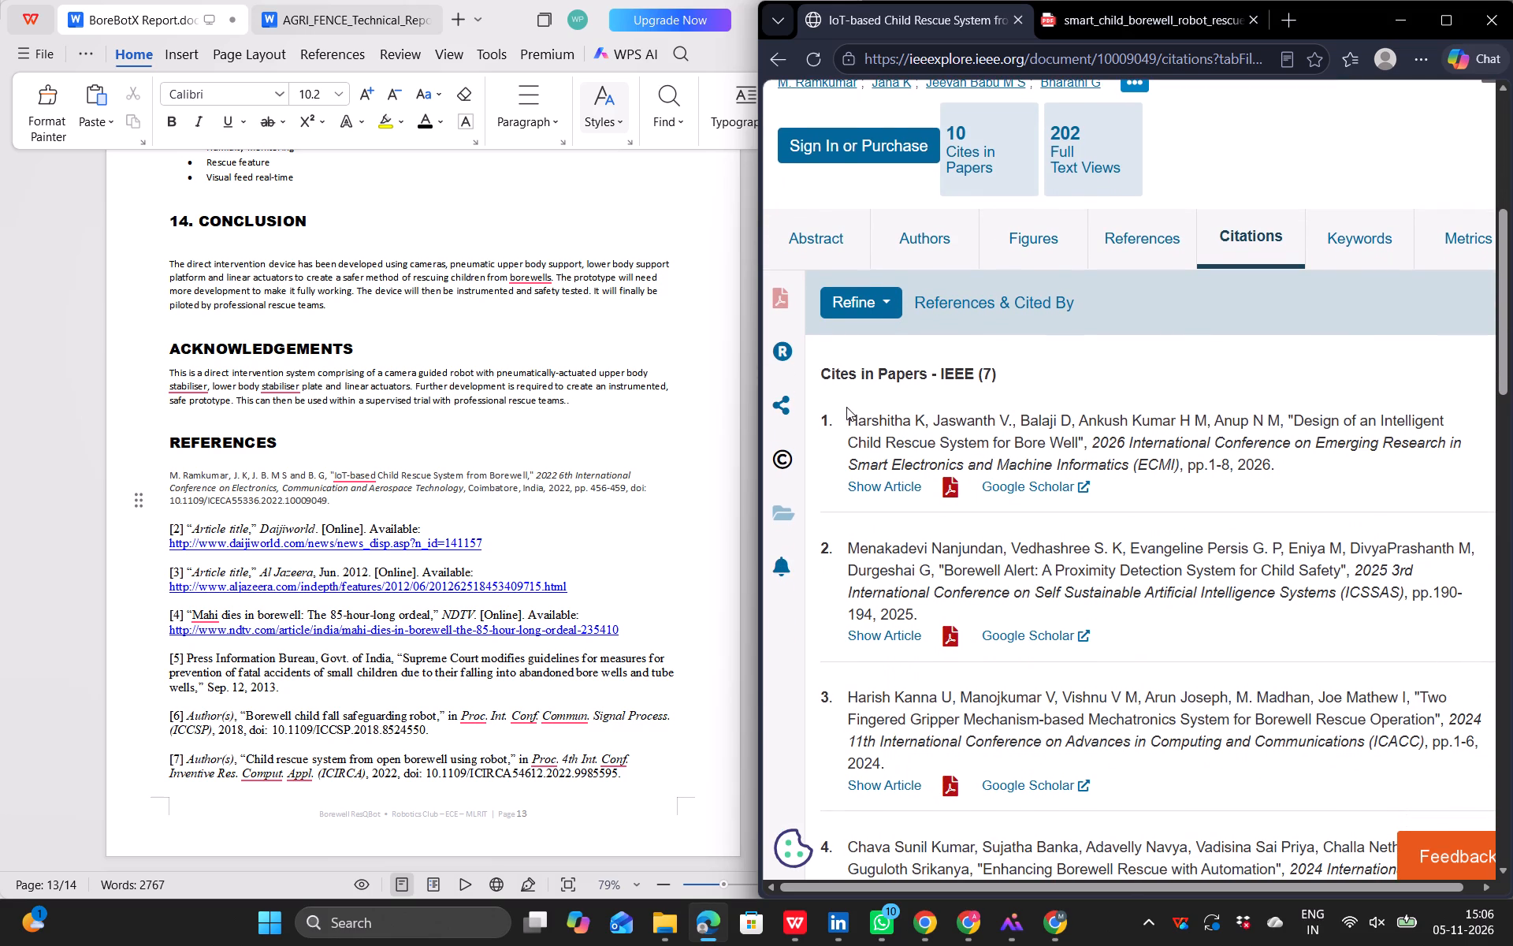
pyautogui.moveTo(843, 416); pyautogui.dragTo(1137, 449)
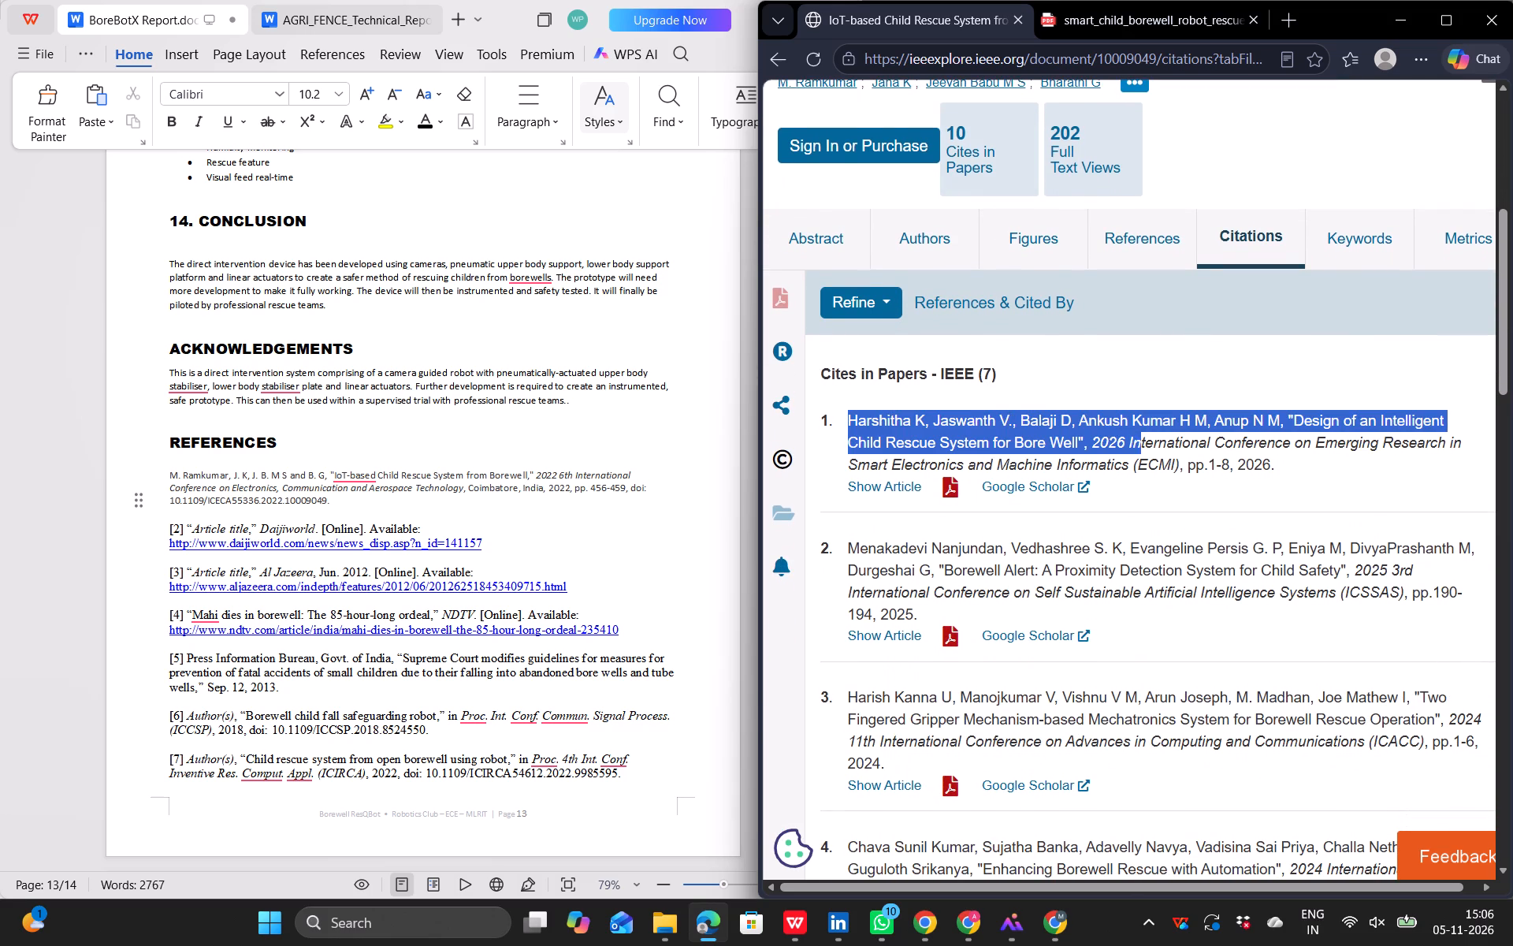
pyautogui.moveTo(1137, 449); pyautogui.dragTo(1455, 445)
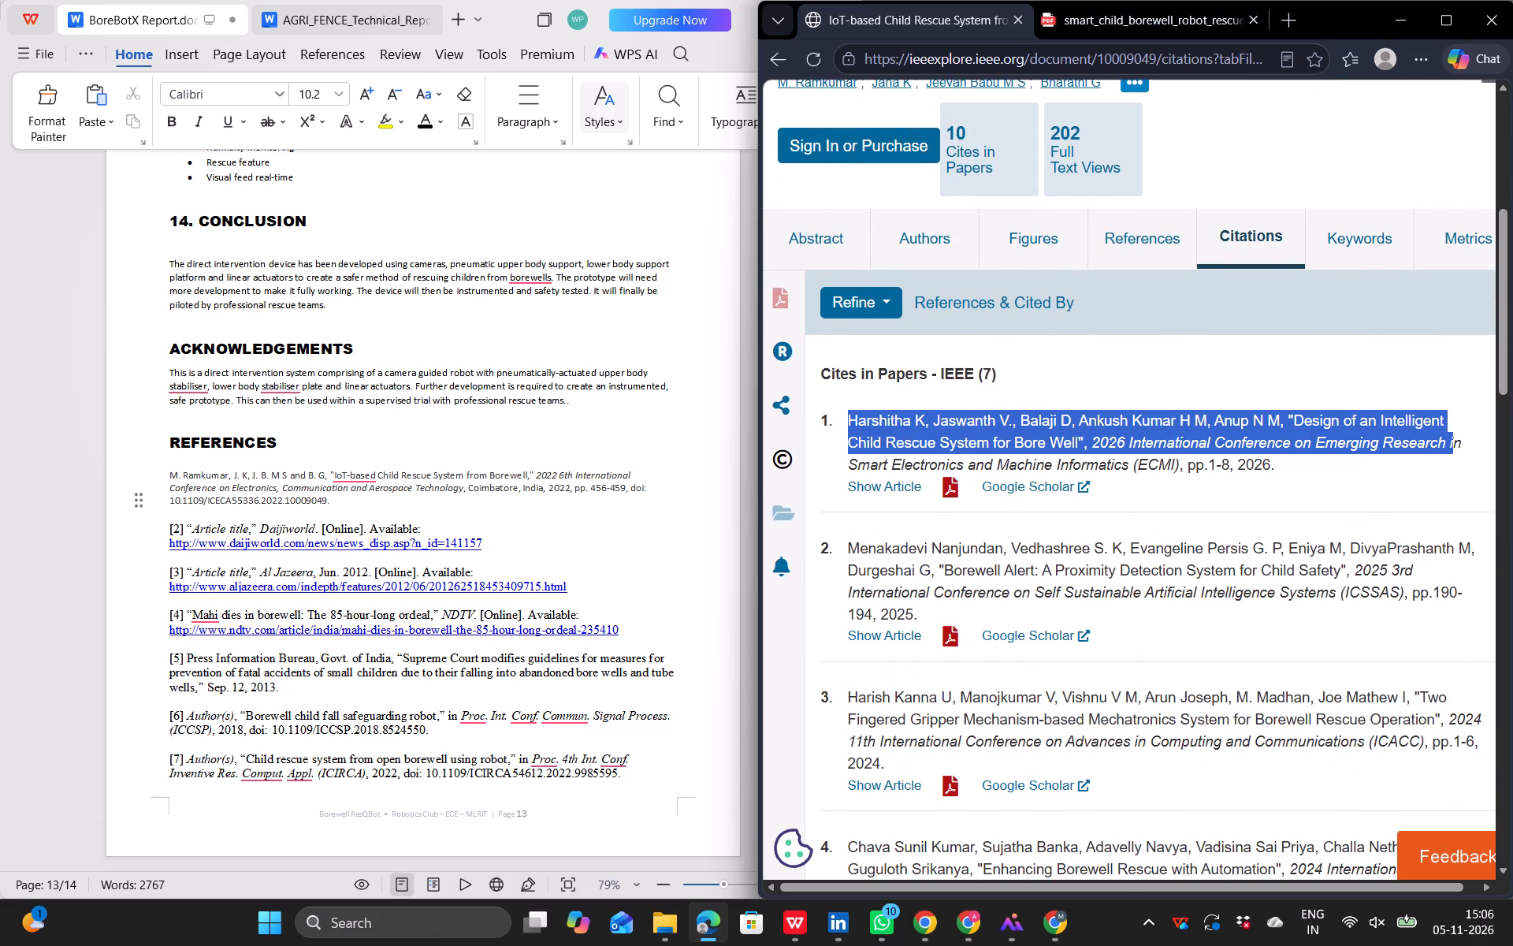
pyautogui.moveTo(1455, 445); pyautogui.dragTo(1253, 363)
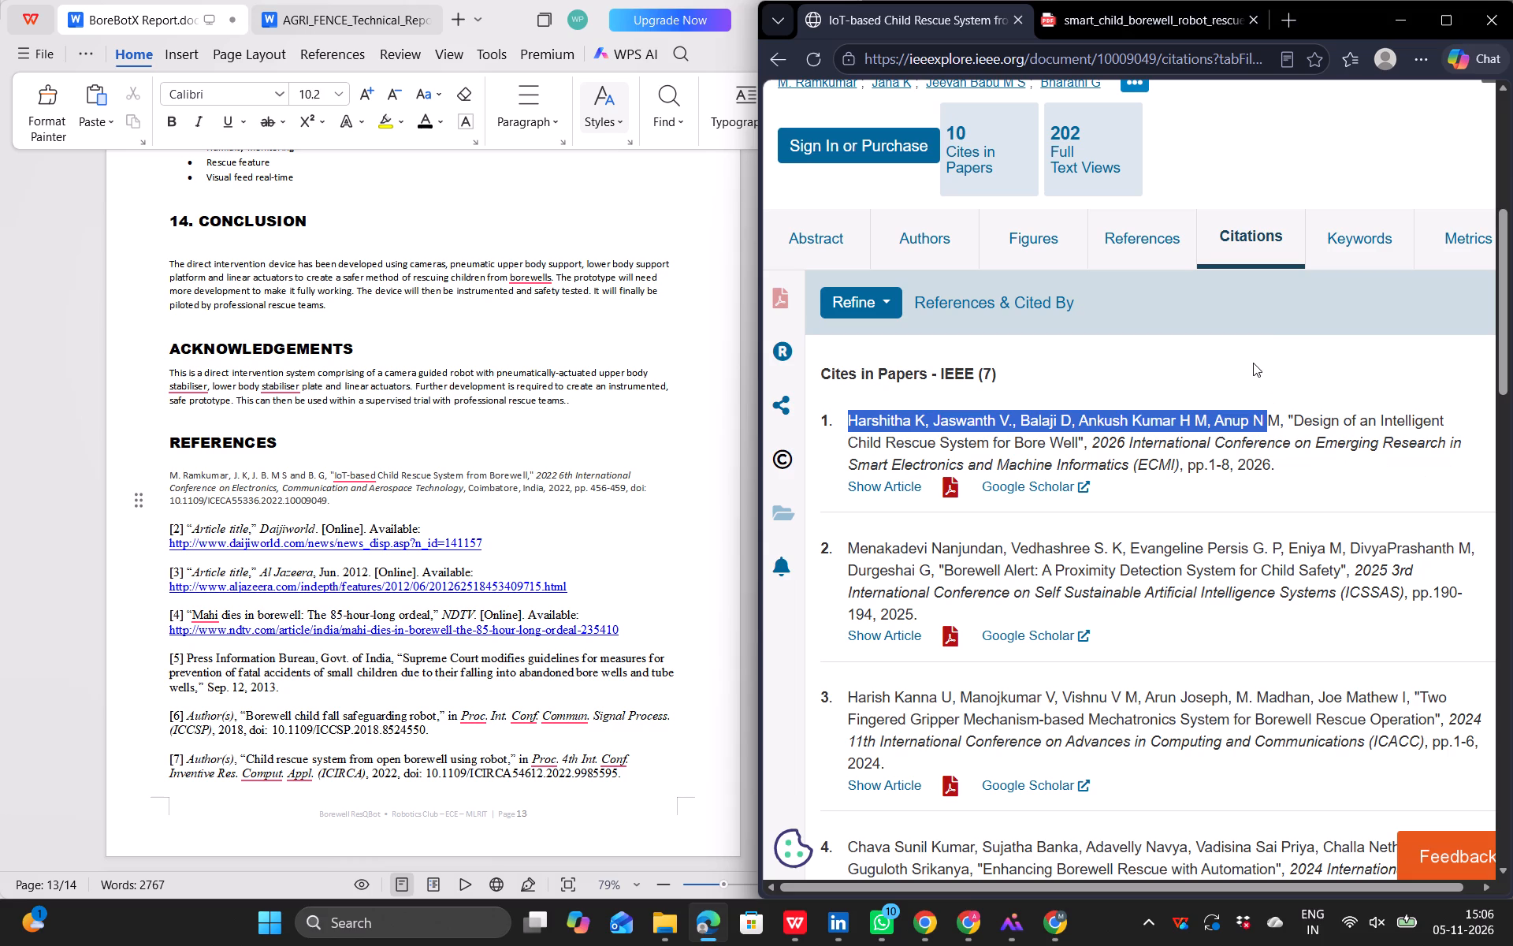
pyautogui.moveTo(1253, 363); pyautogui.dragTo(1201, 378)
pyautogui.scroll(-1, 1069, 380)
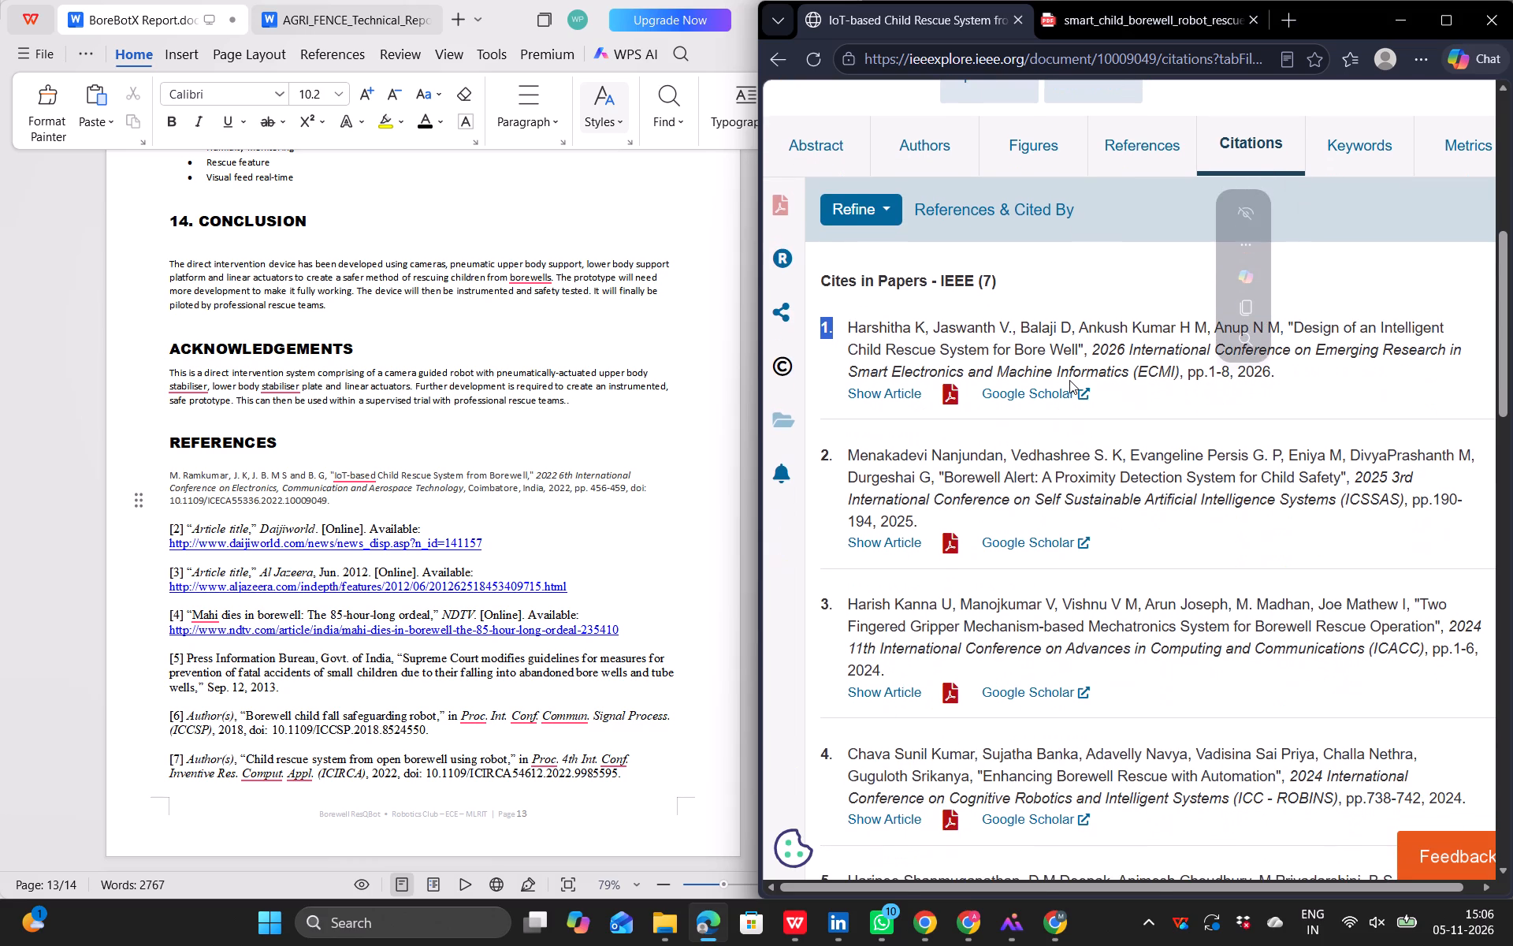
pyautogui.scroll(-1, 1069, 380)
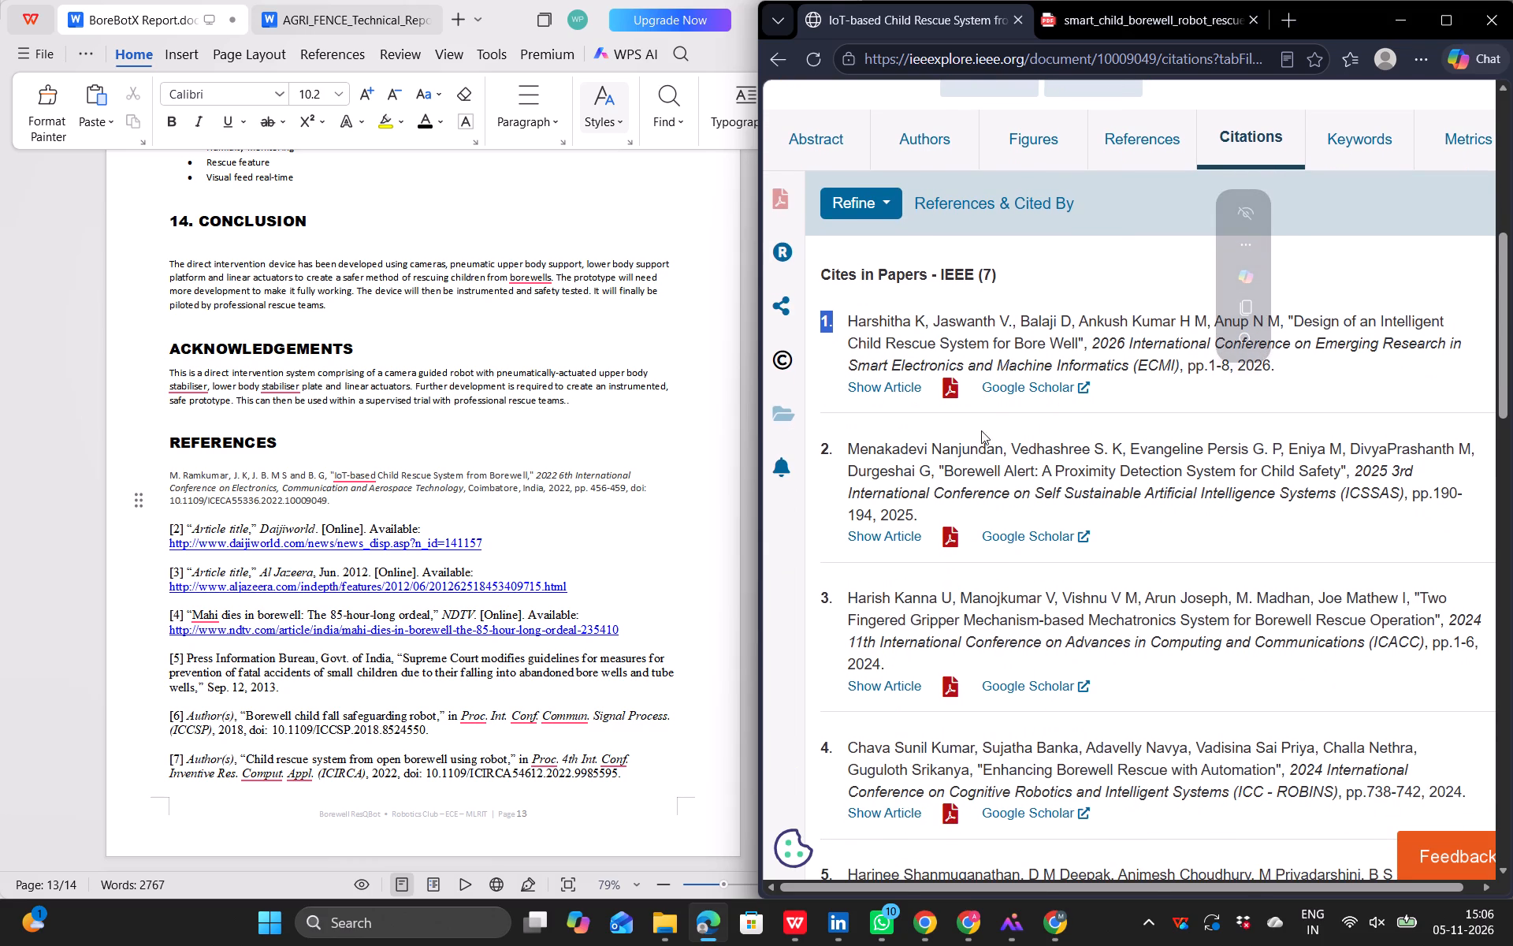
pyautogui.click(985, 331)
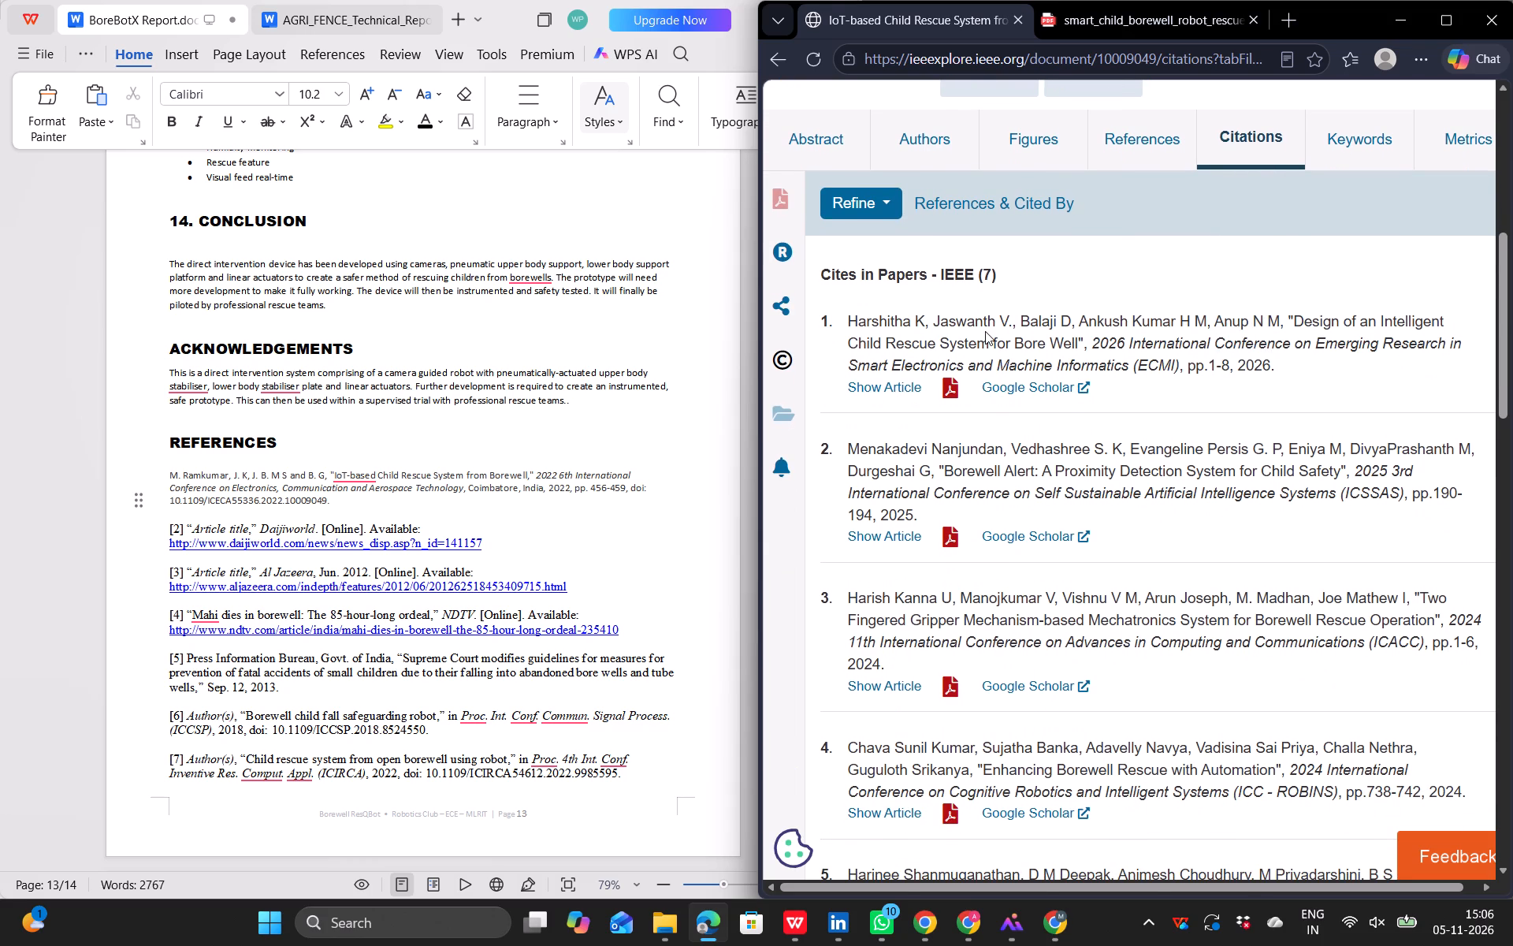
pyautogui.hscroll(1, 907, 270)
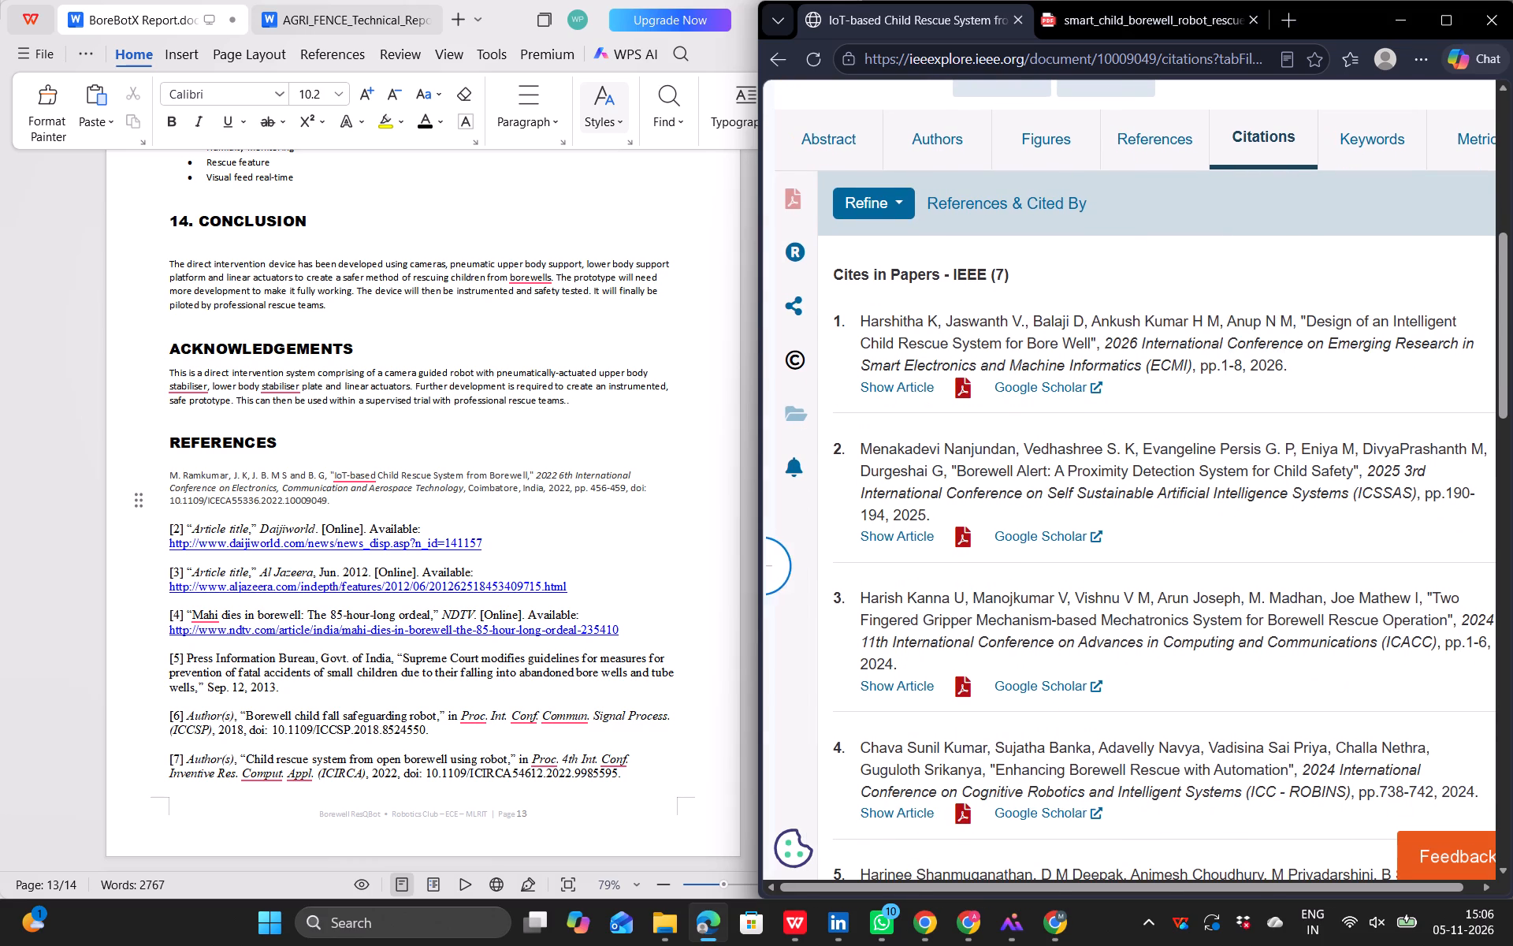
pyautogui.hscroll(1, 907, 270)
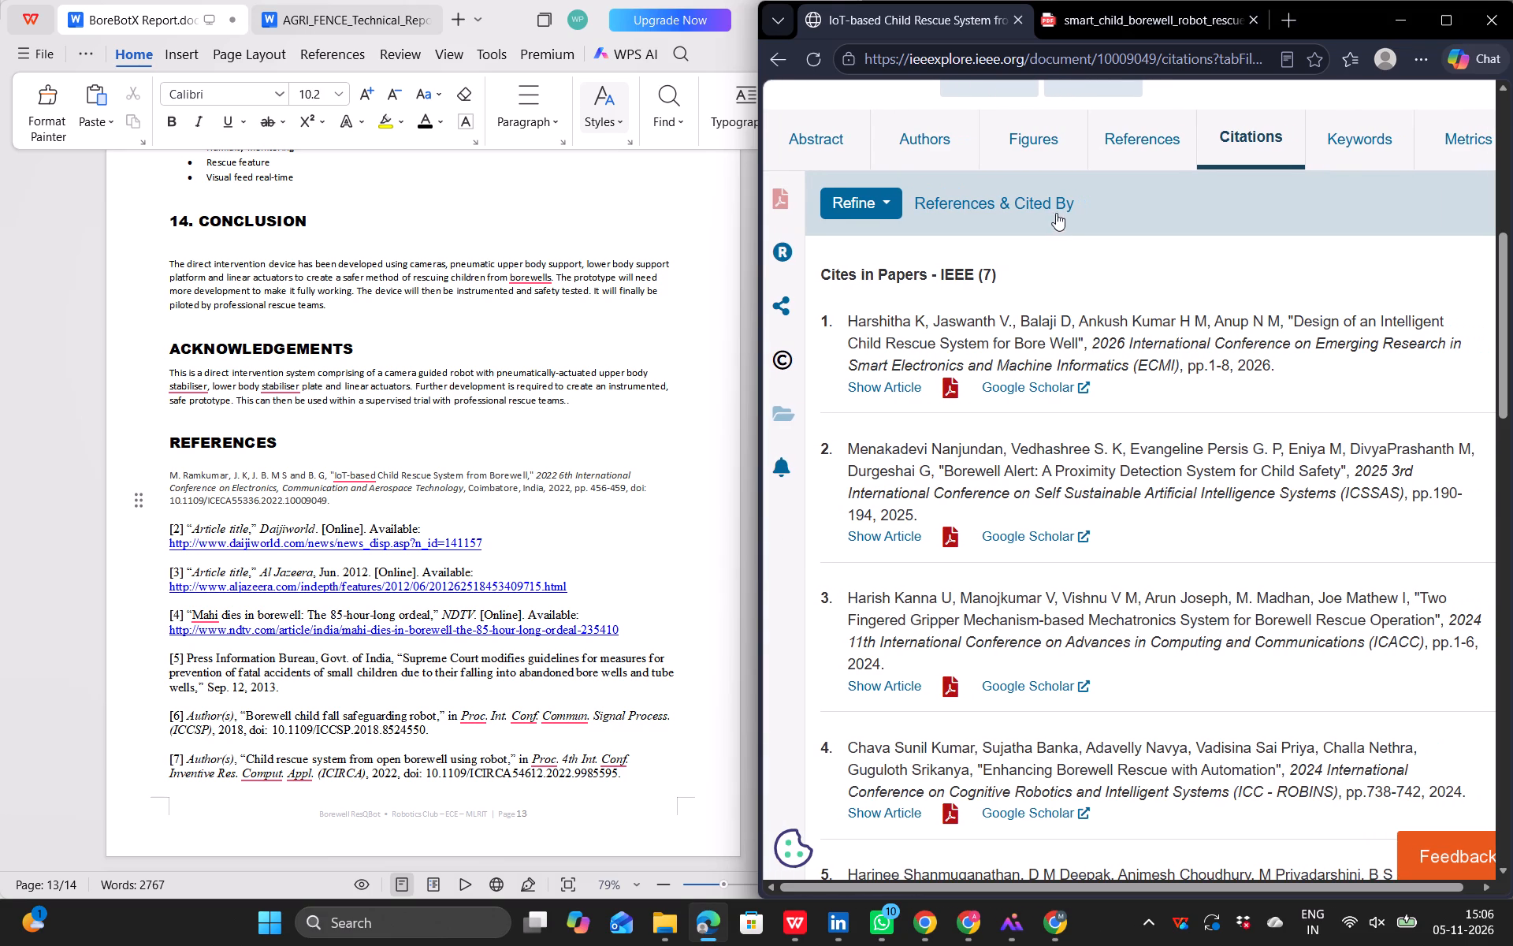
# Open the paper's References & Cited By overview and look through its reference and citation titles.
pyautogui.click(1002, 200)
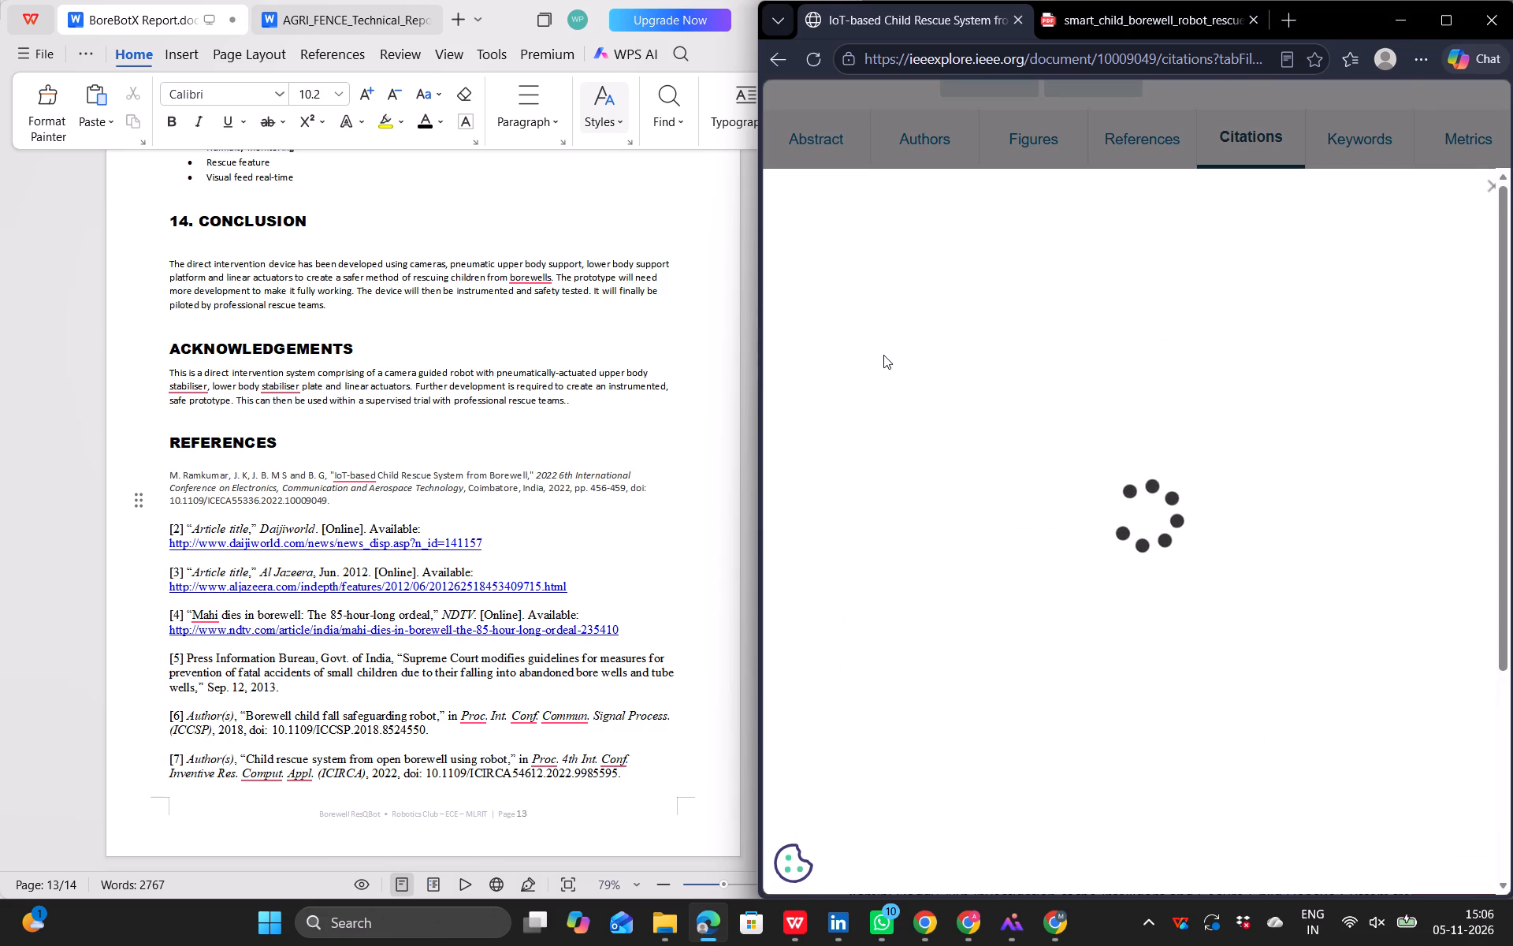
pyautogui.scroll(-2, 875, 343)
pyautogui.hscroll(3, 875, 343)
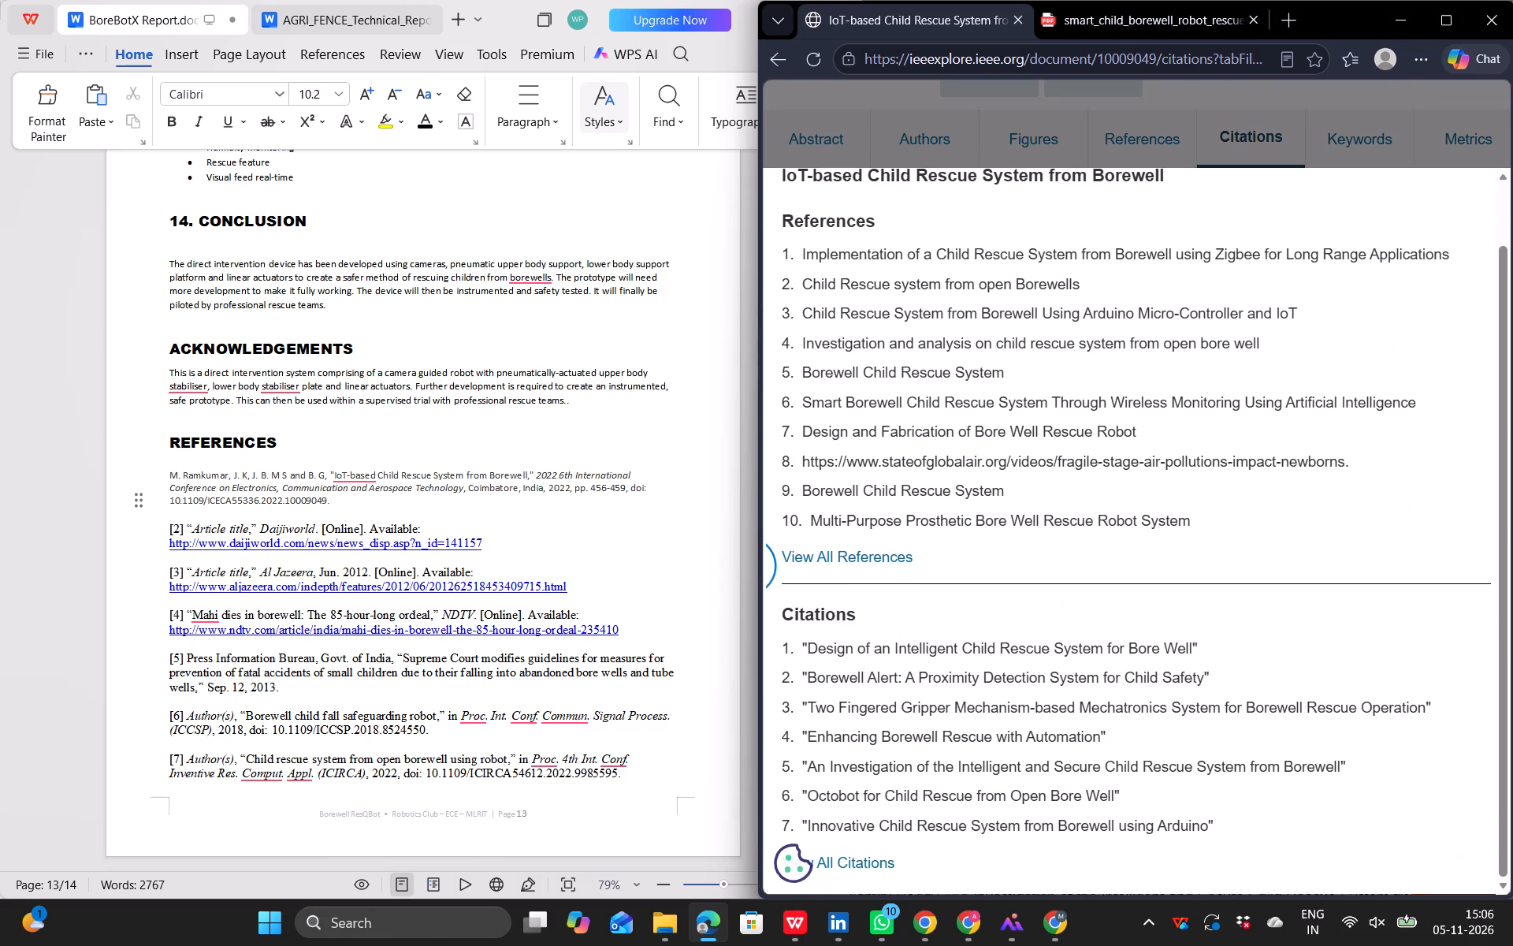
# Return to the IEEE search results for borewell rescue and open the "Two Fingered Gripper Mechanism-based Mechatronics System for ..." paper.
pyautogui.hscroll(10, 875, 343)
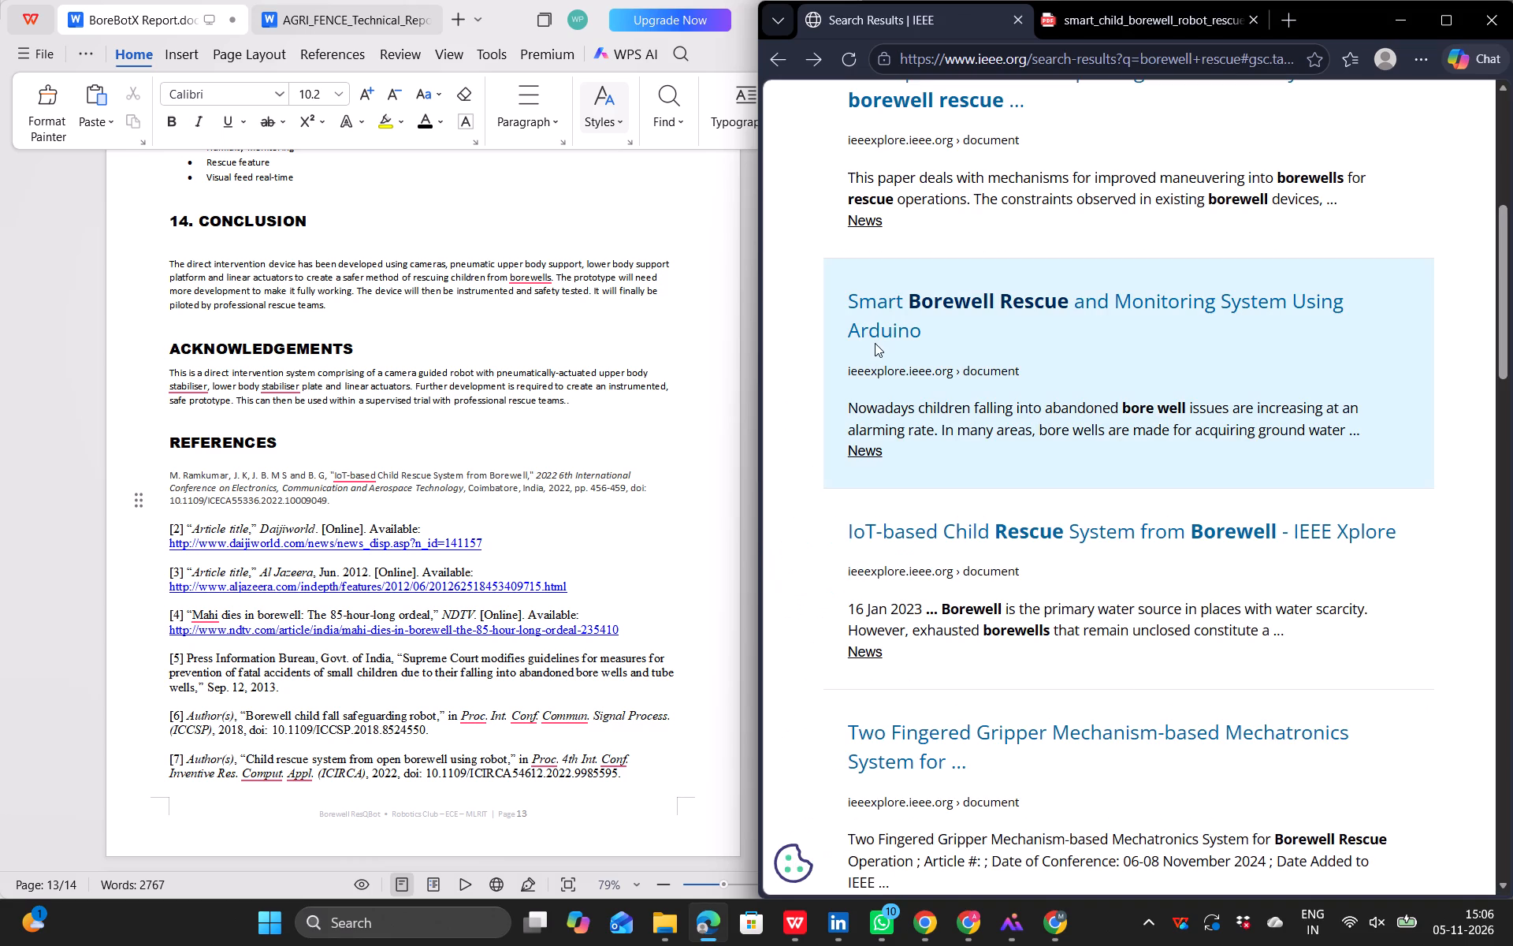
pyautogui.hscroll(1, 875, 343)
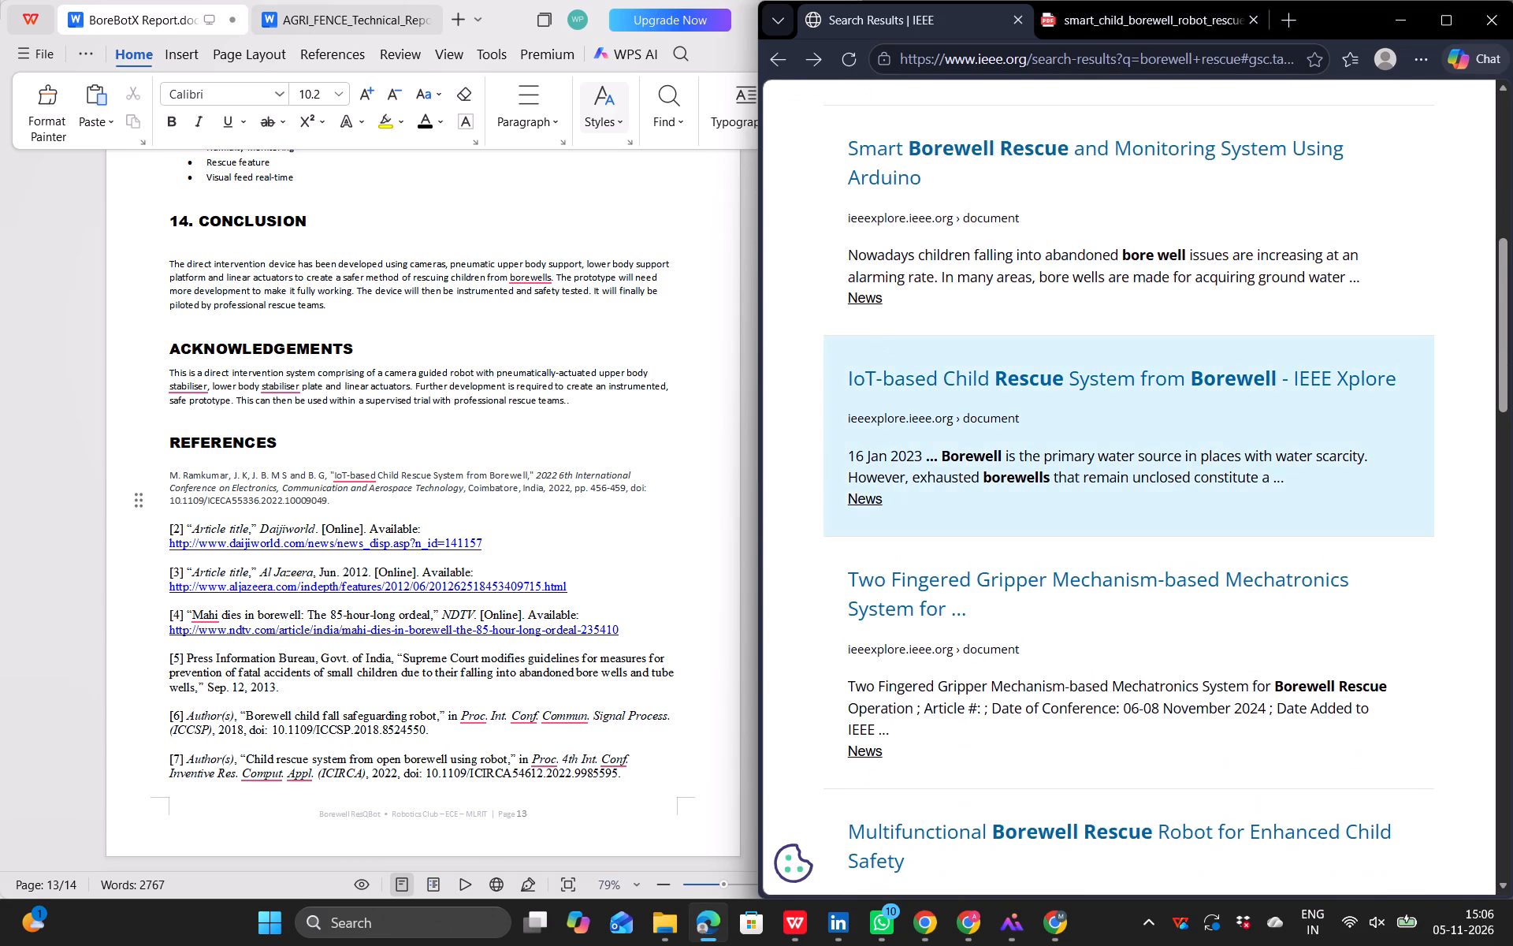
pyautogui.click(913, 420)
pyautogui.click(966, 321)
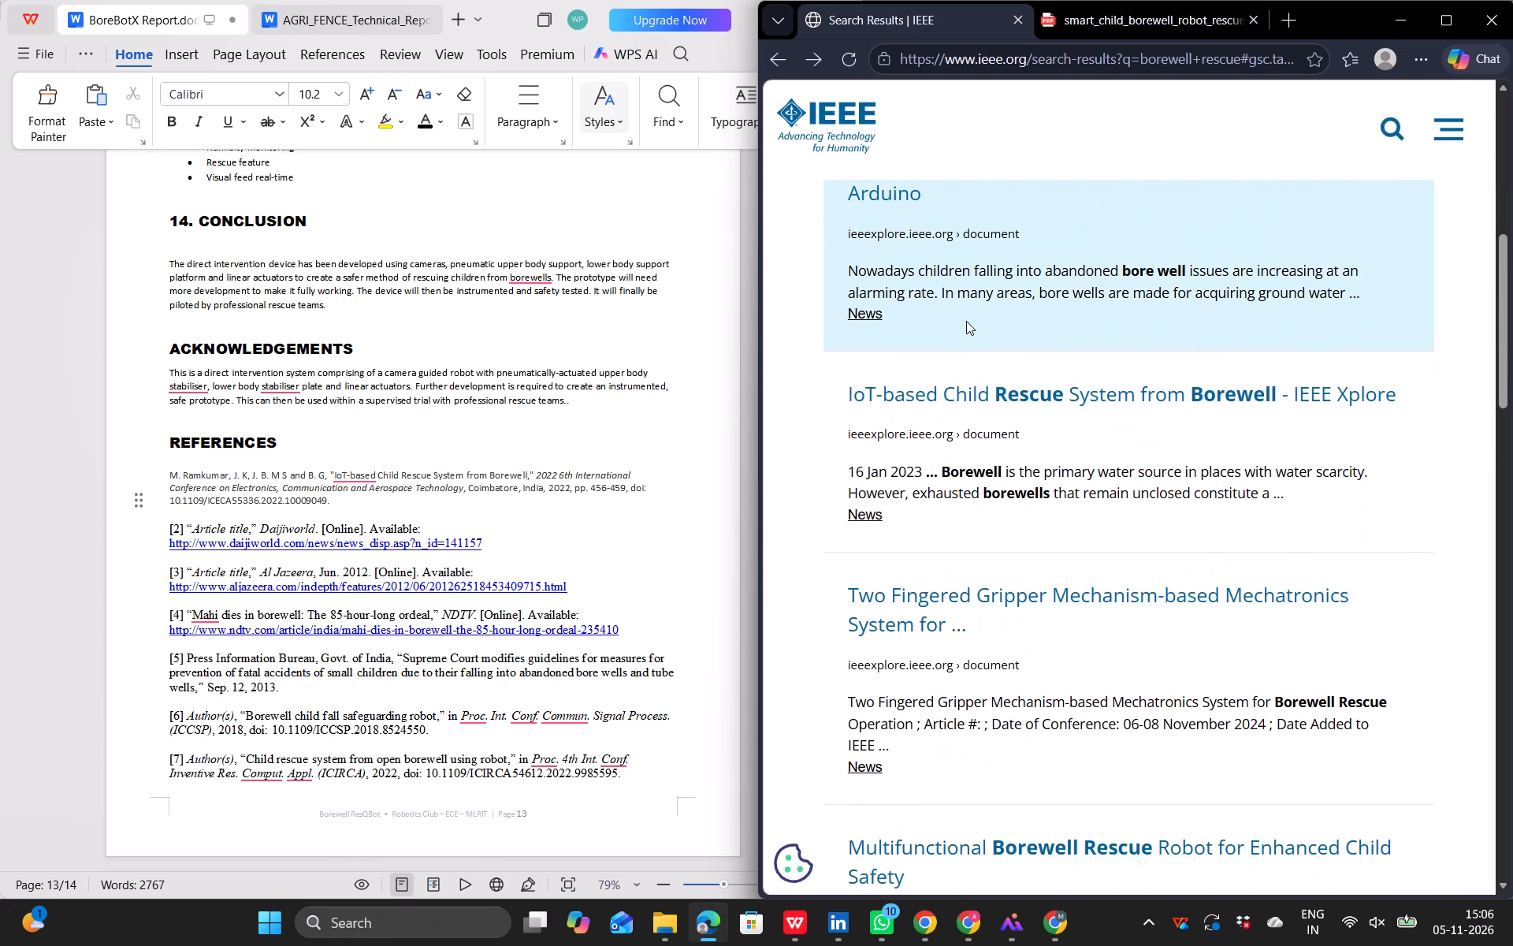
pyautogui.scroll(-1, 1002, 292)
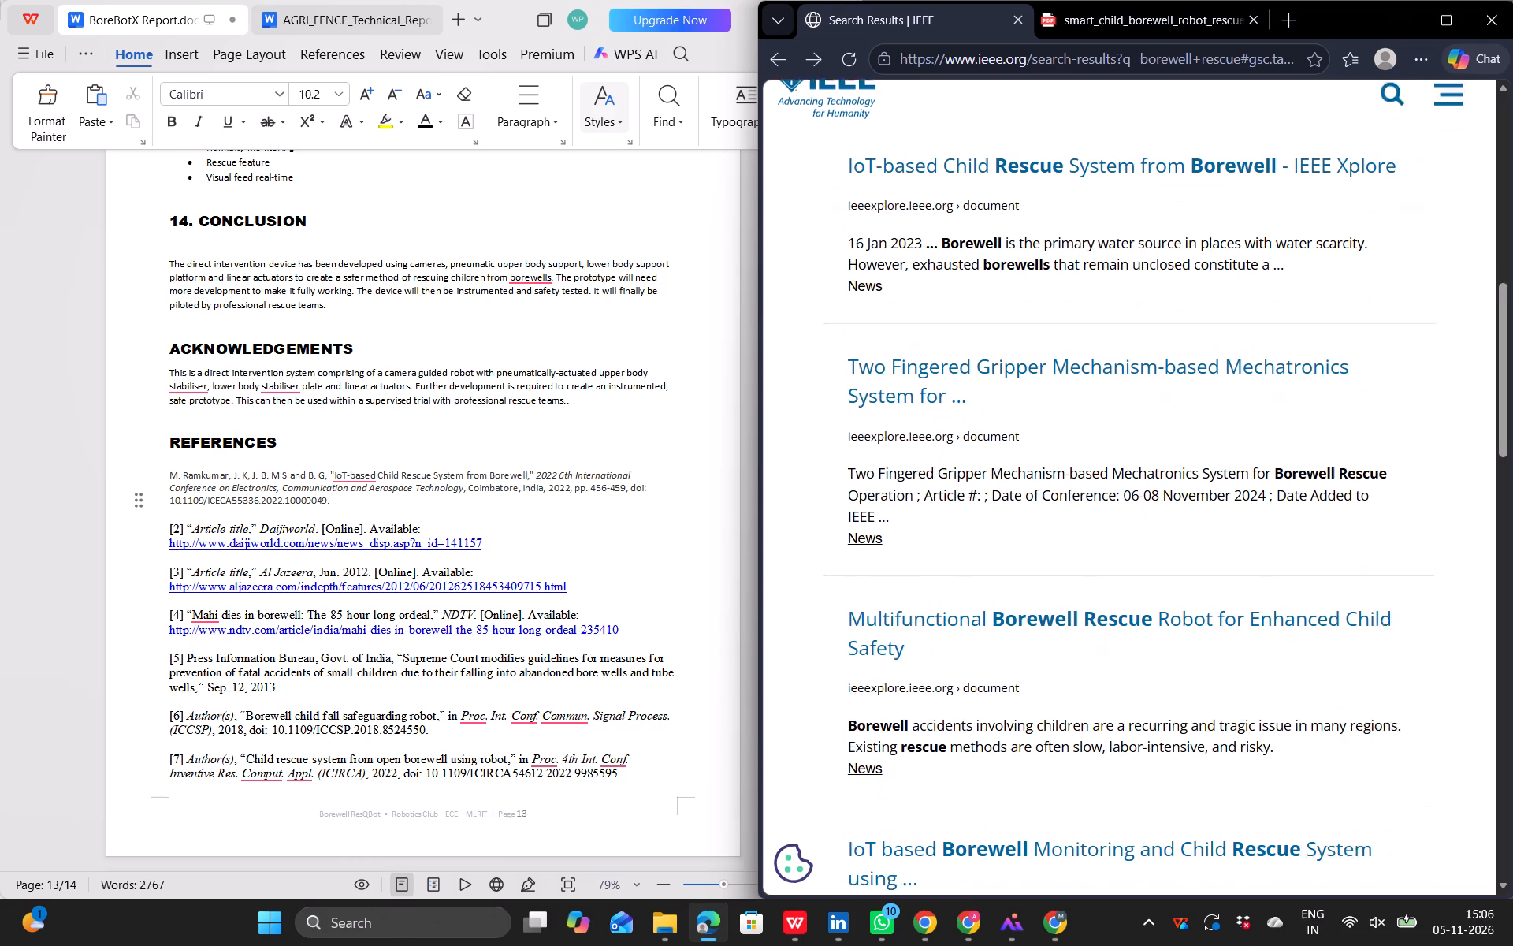
pyautogui.scroll(-1, 1002, 292)
pyautogui.doubleClick(978, 382)
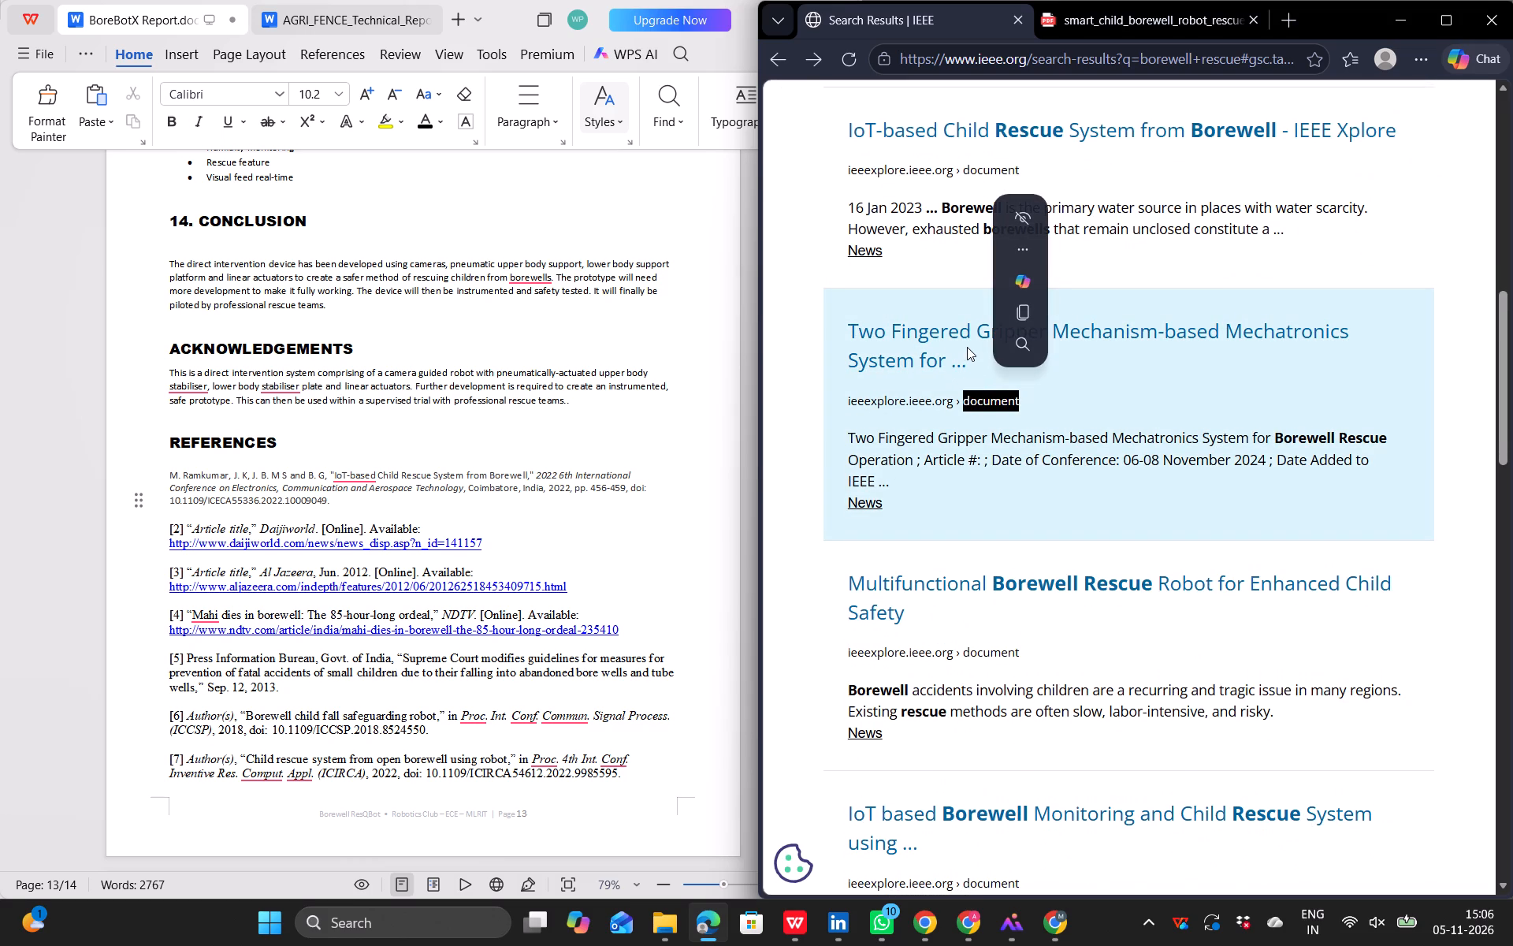
pyautogui.doubleClick(945, 345)
pyautogui.click(1080, 369)
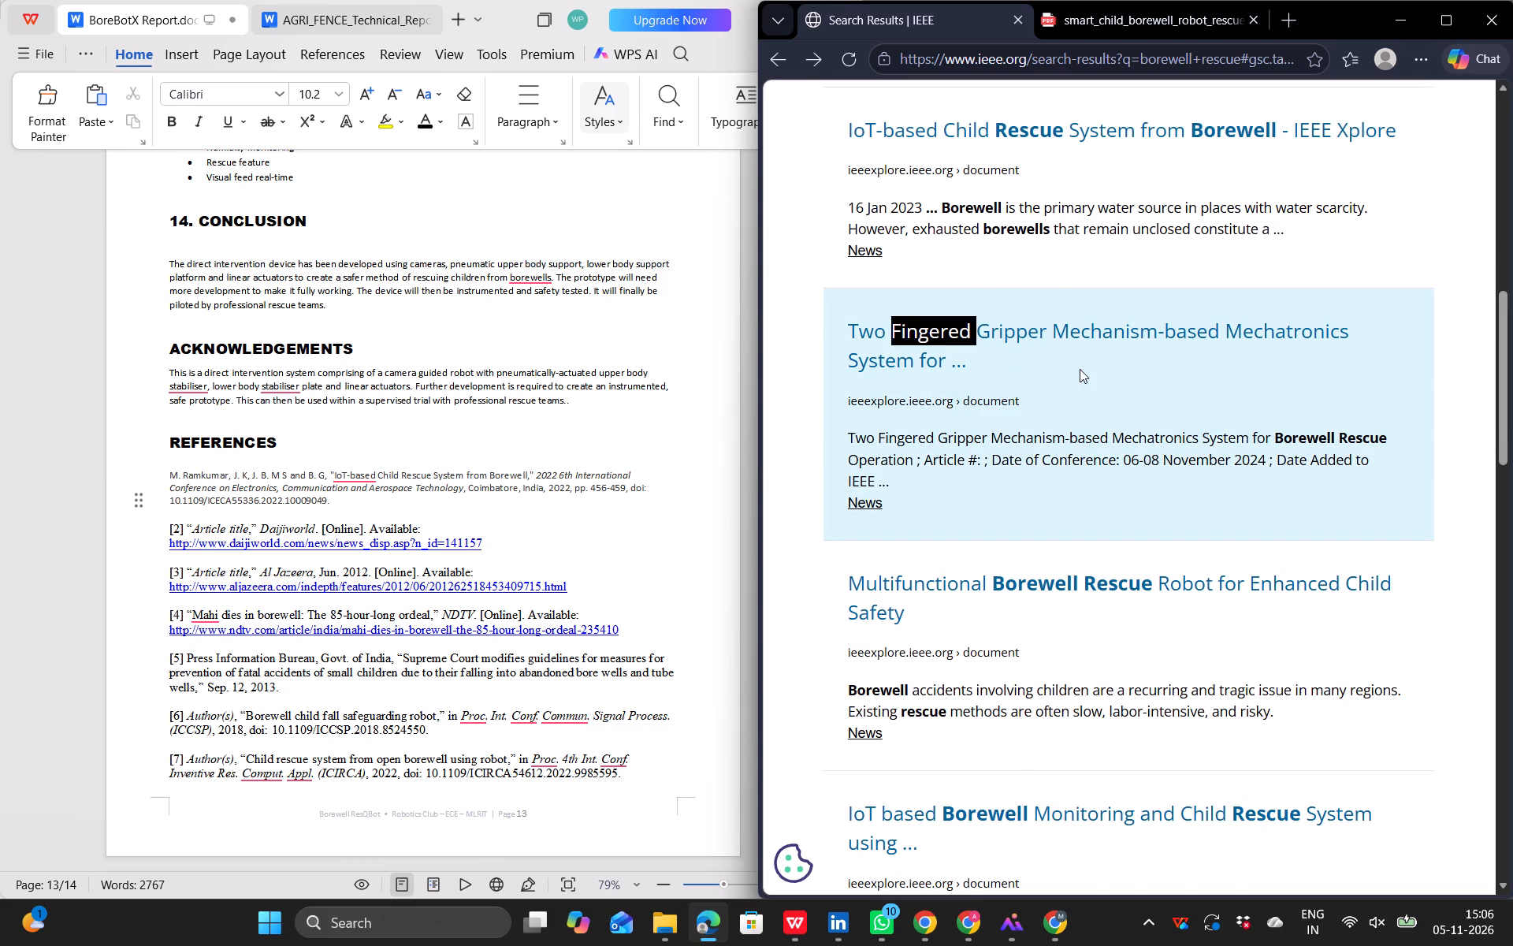
pyautogui.doubleClick(1080, 369)
pyautogui.click(1010, 381)
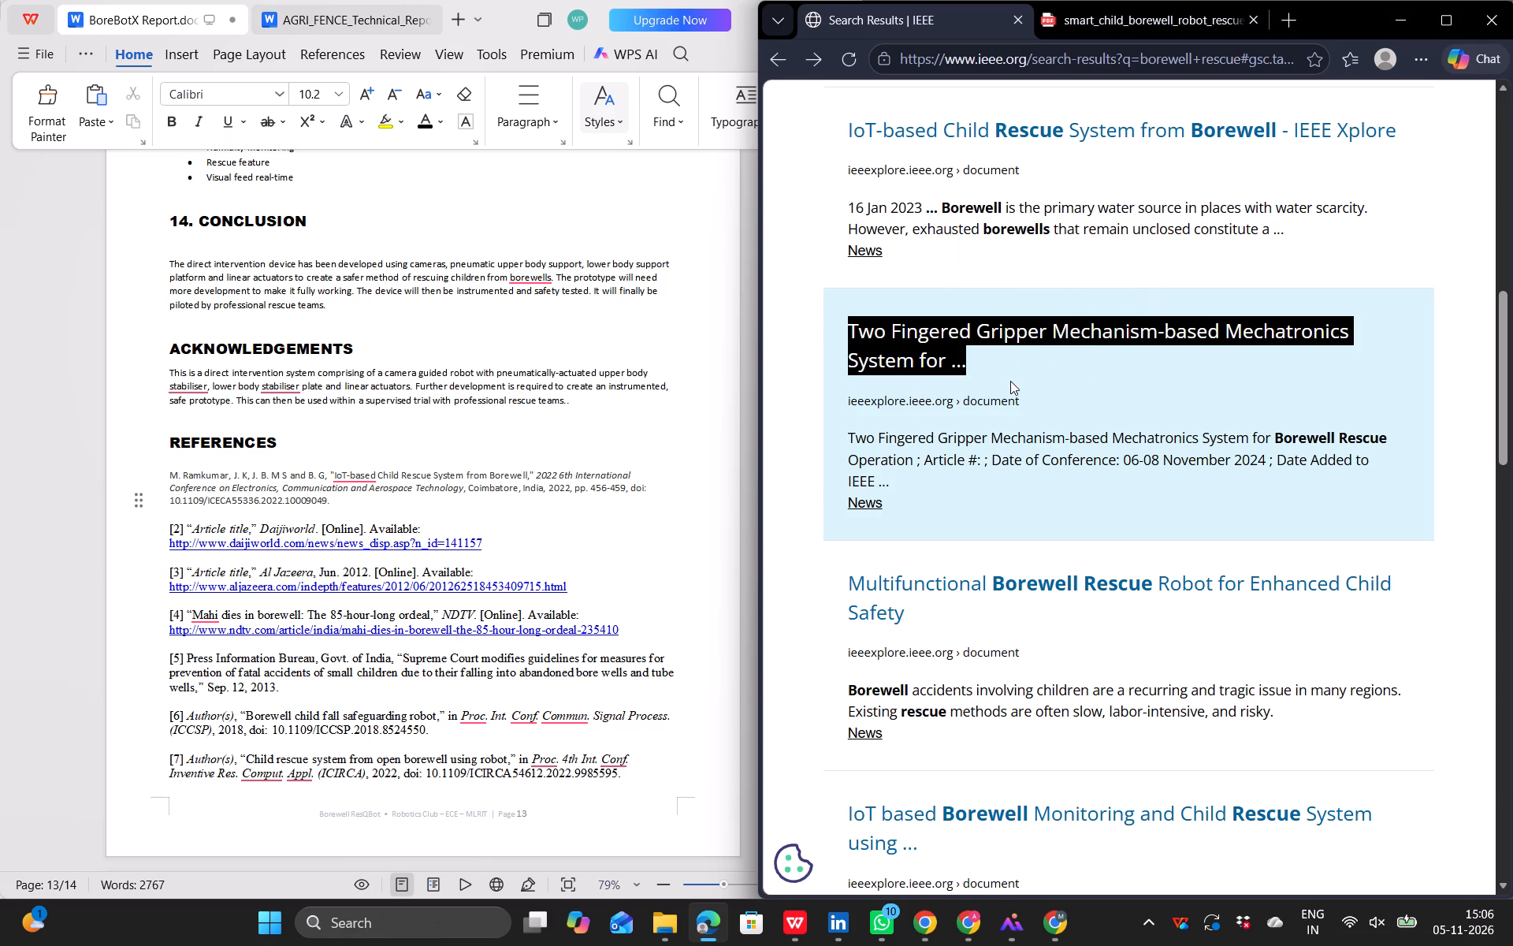
pyautogui.doubleClick(858, 334)
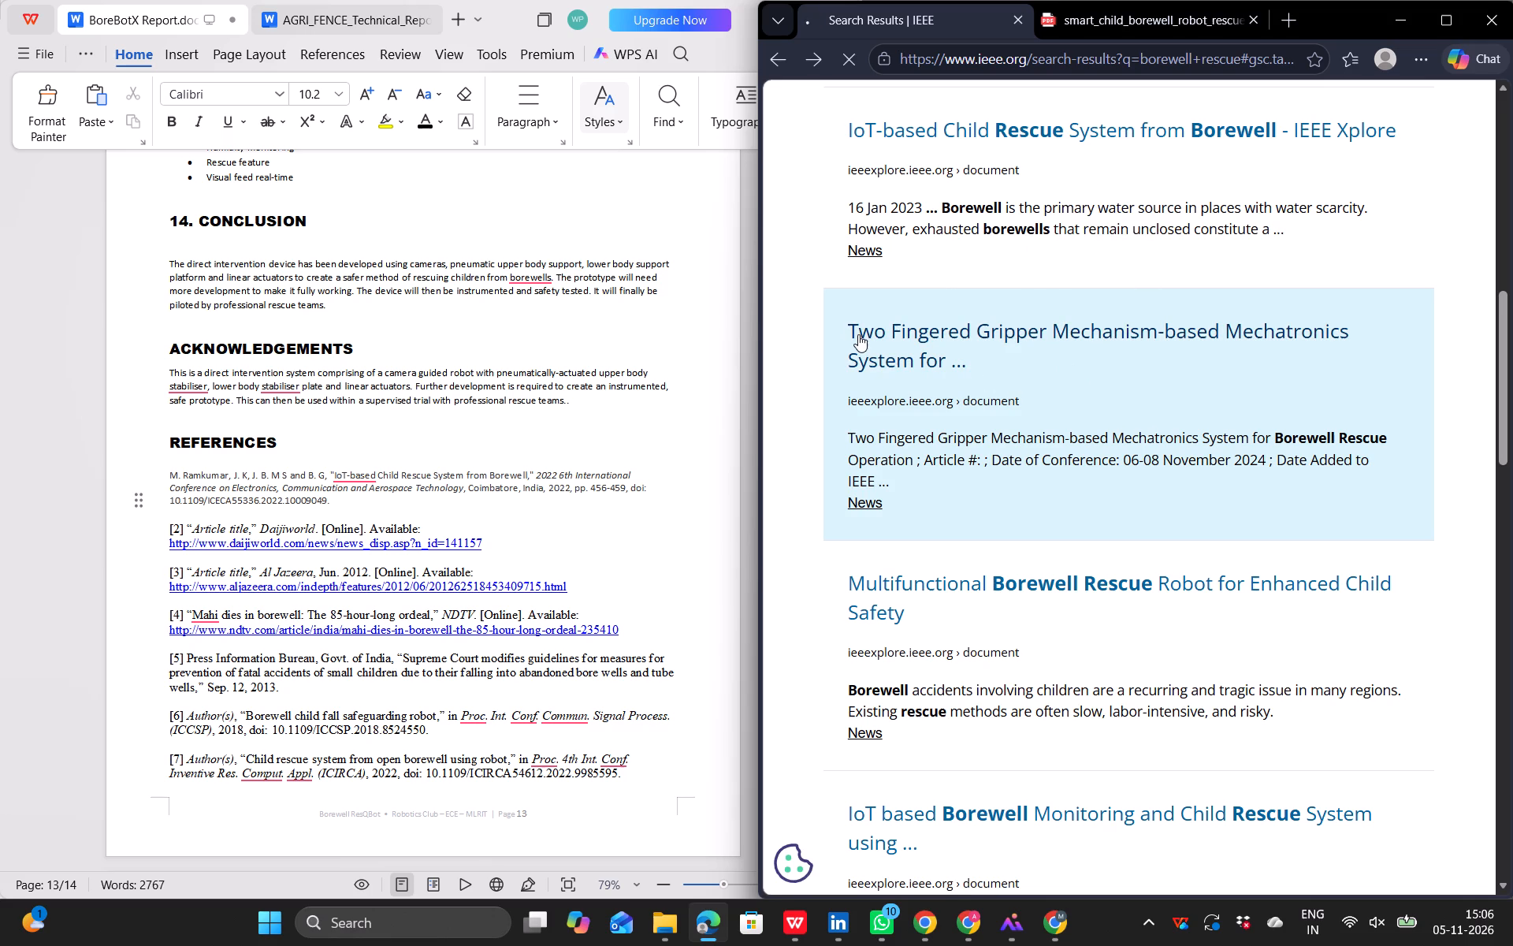
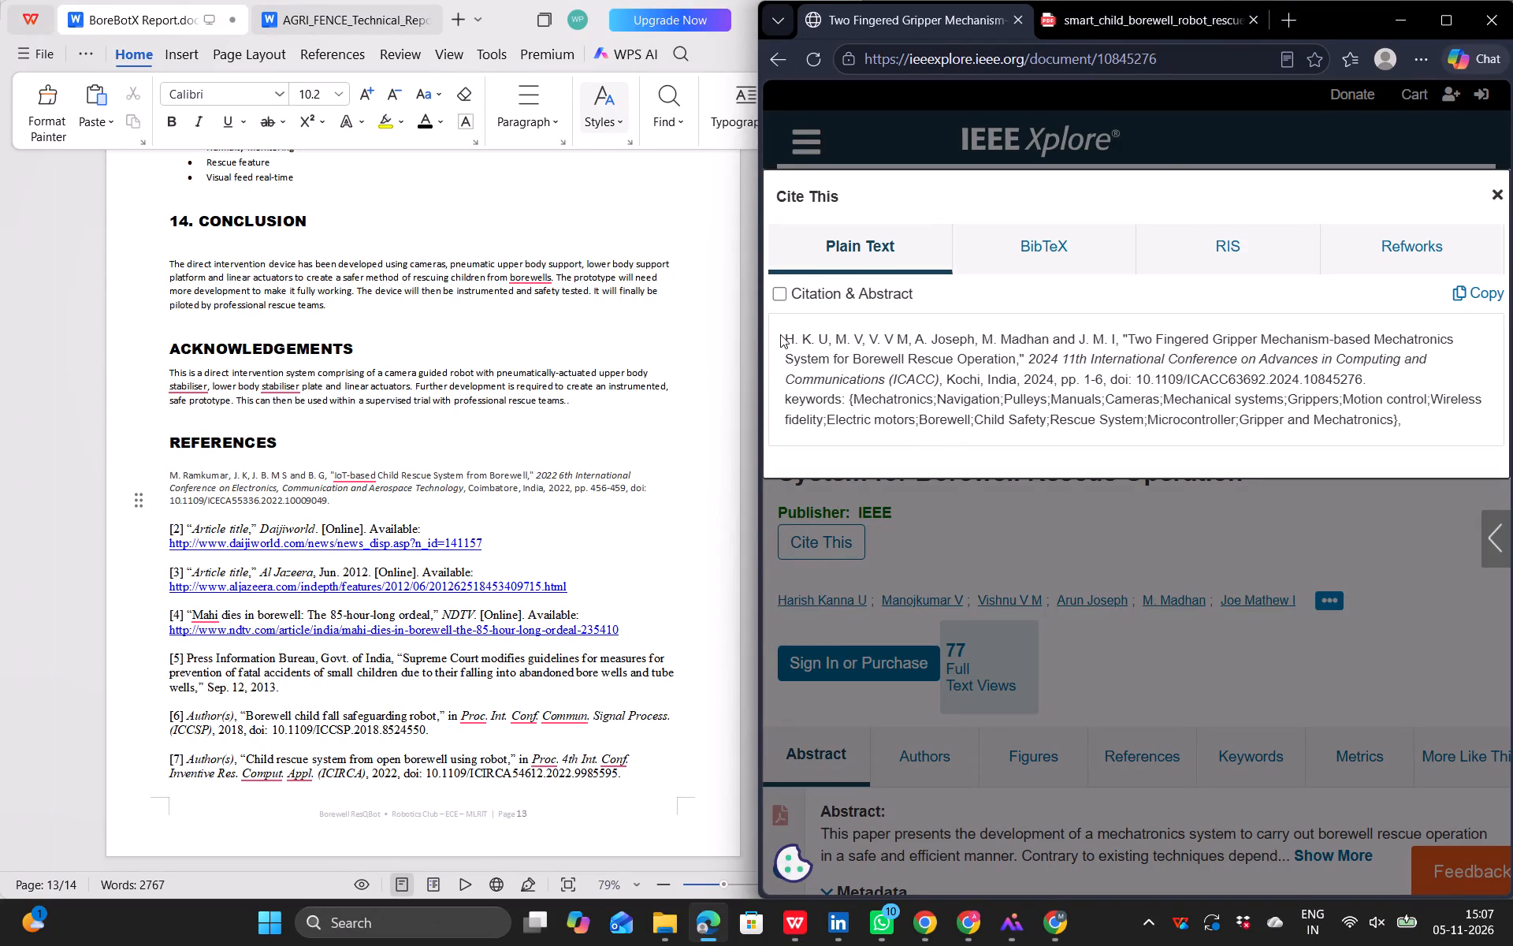
# Copy the Two Fingered Gripper paper's plain-text citation without keywords and replace reference [2] in the WPS report, keeping reference [3] on its own line.
pyautogui.moveTo(780, 334); pyautogui.dragTo(957, 391)
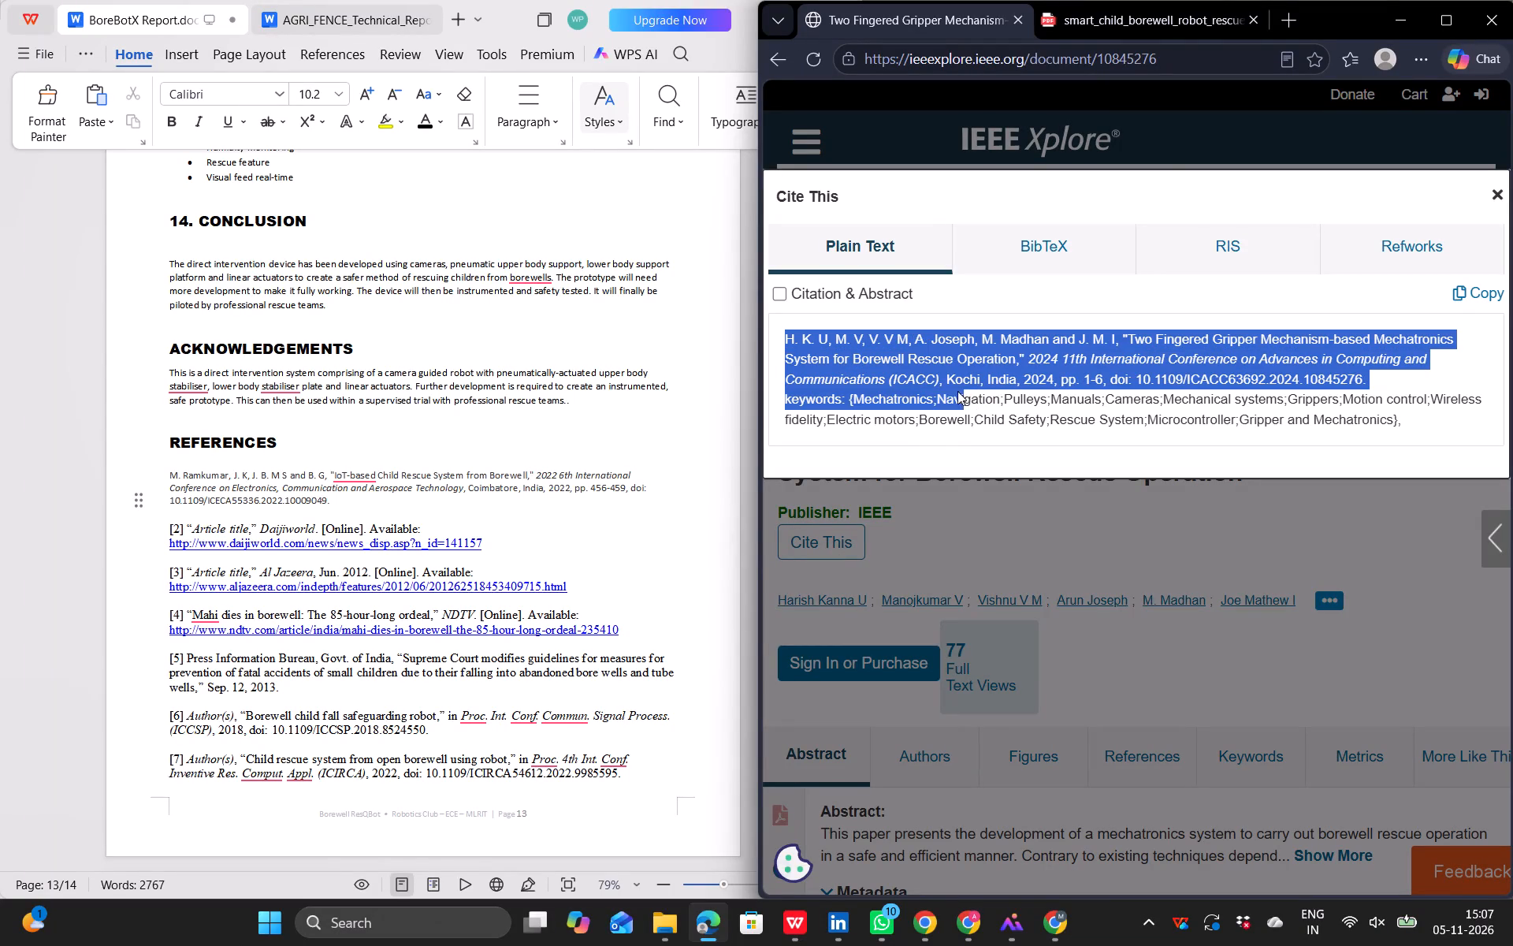
pyautogui.moveTo(957, 391); pyautogui.dragTo(1383, 383)
pyautogui.hotkey('ctrl', 'c')
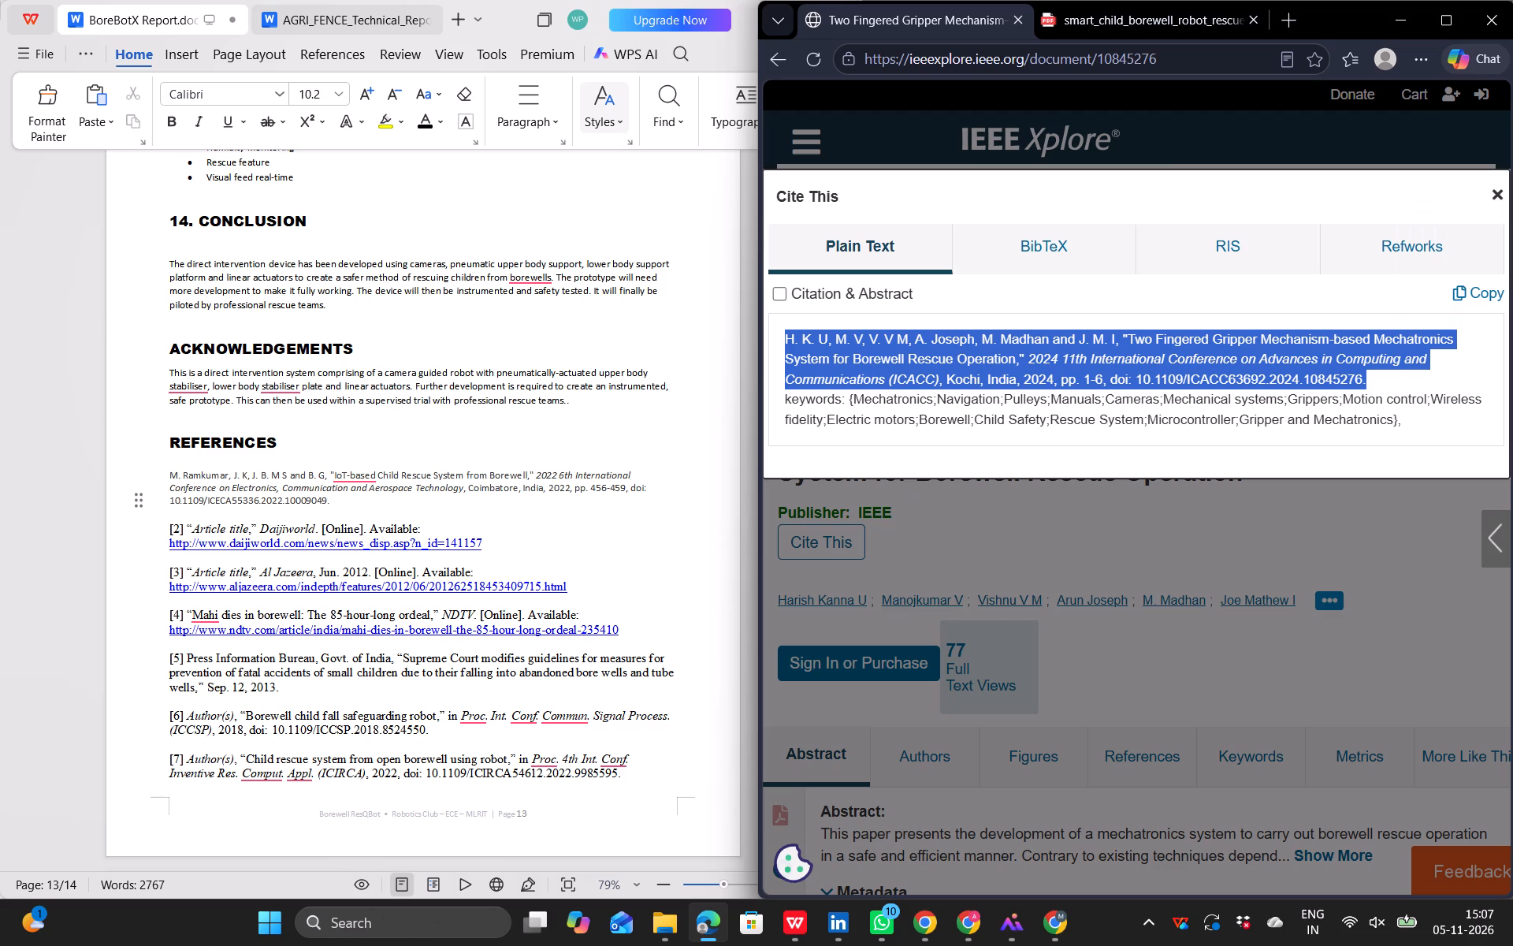
pyautogui.moveTo(162, 527); pyautogui.dragTo(507, 538)
pyautogui.hotkey('ctrl', 'v')
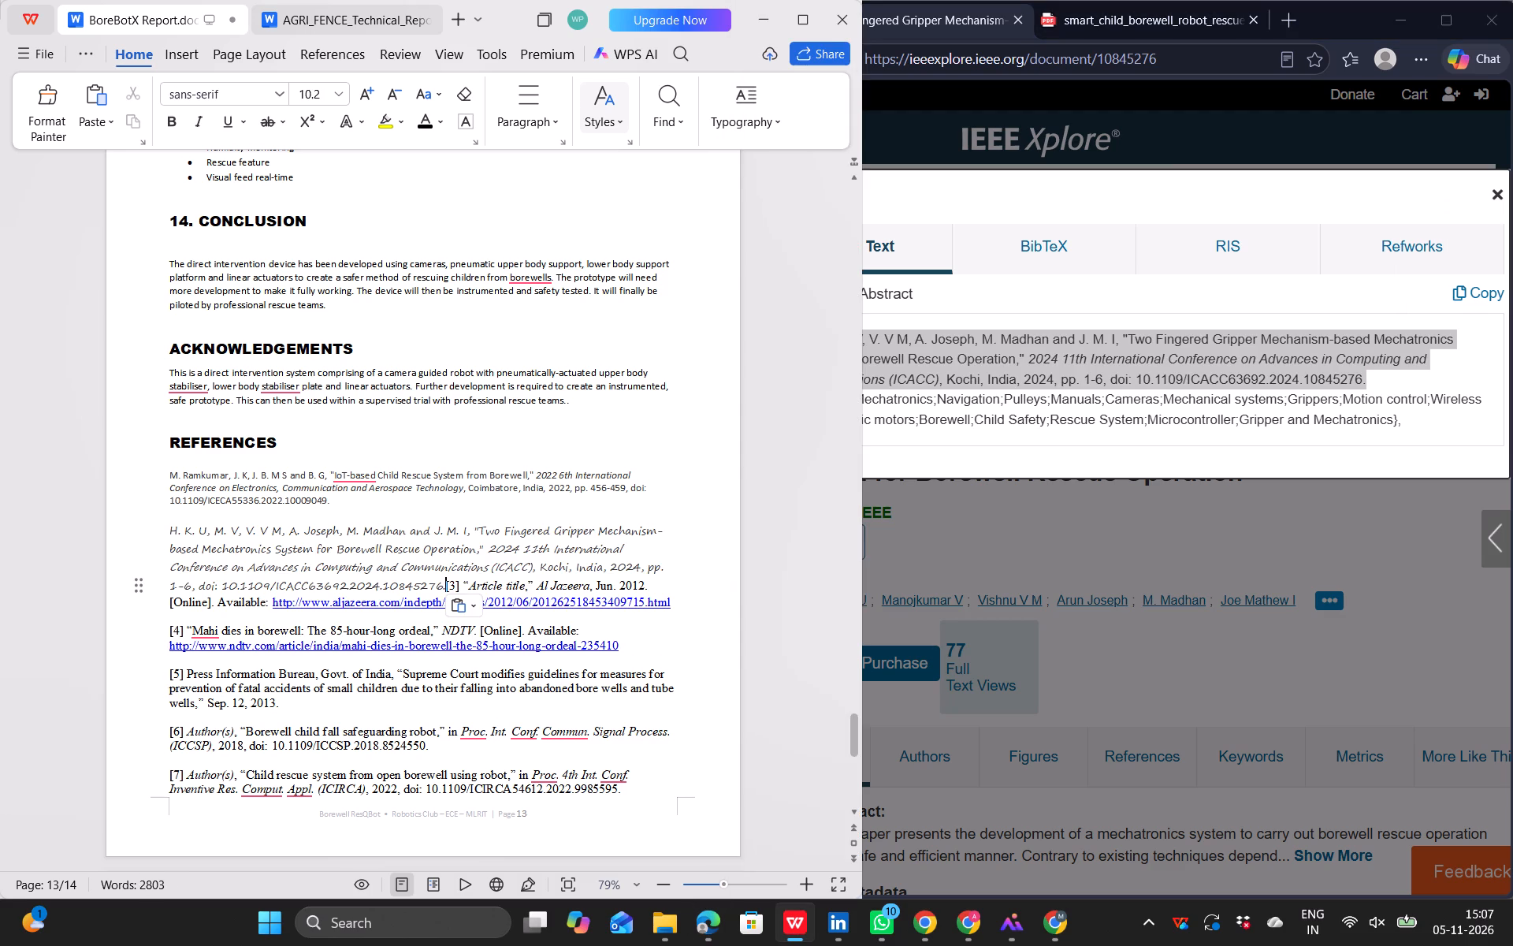
pyautogui.press('Return')
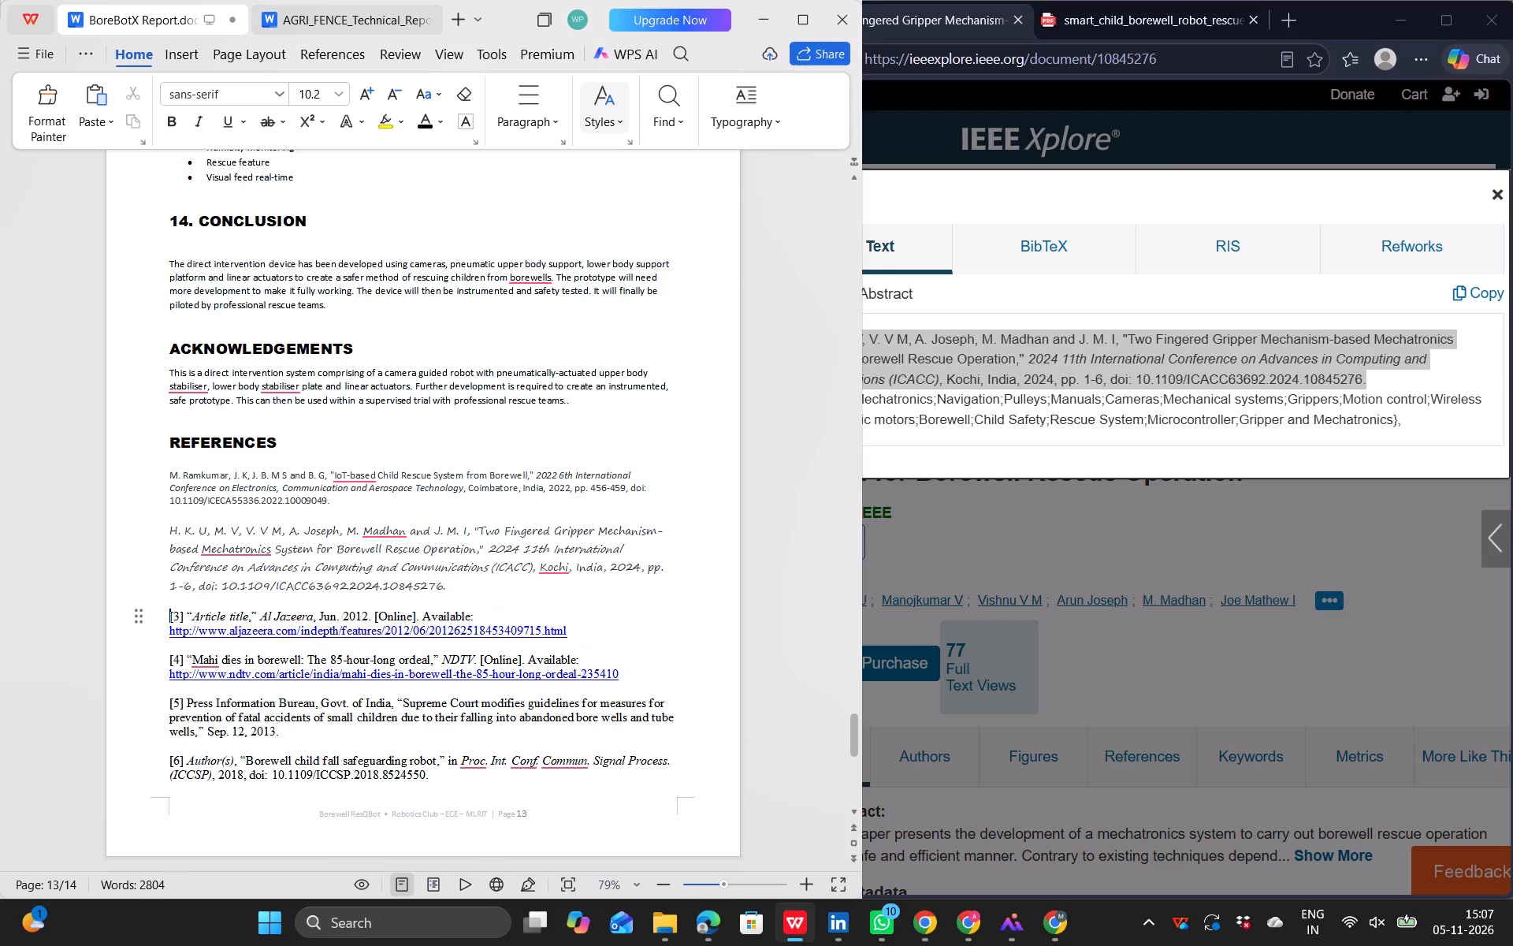
# Set the font of the pasted Two Fingered Gripper citation to Calibri (Headings).
pyautogui.moveTo(463, 590); pyautogui.dragTo(170, 534)
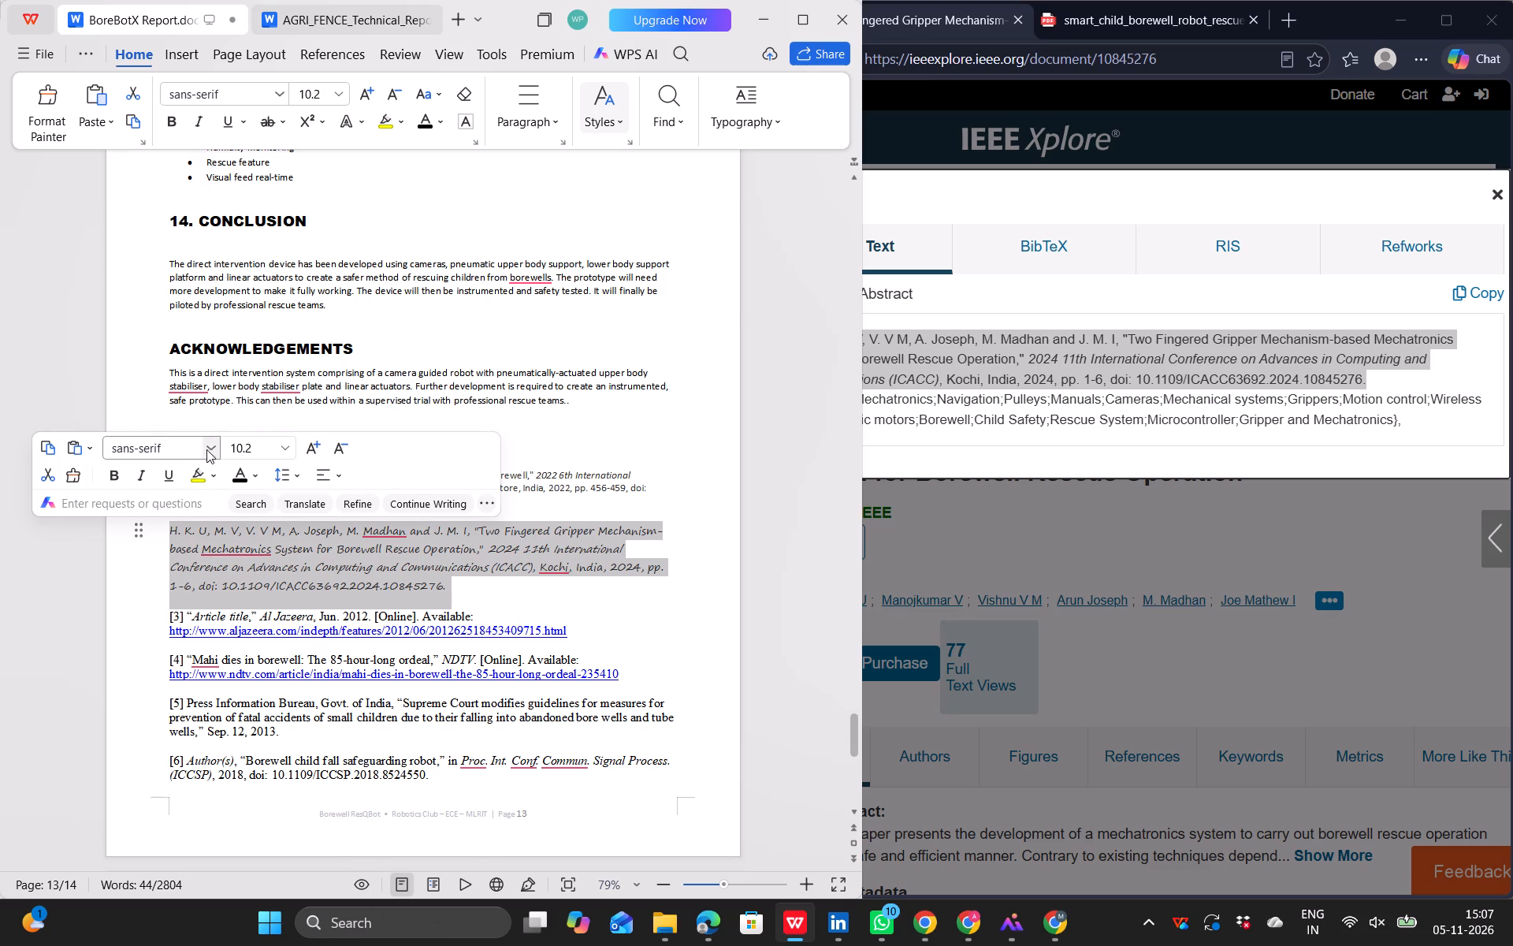
pyautogui.click(206, 449)
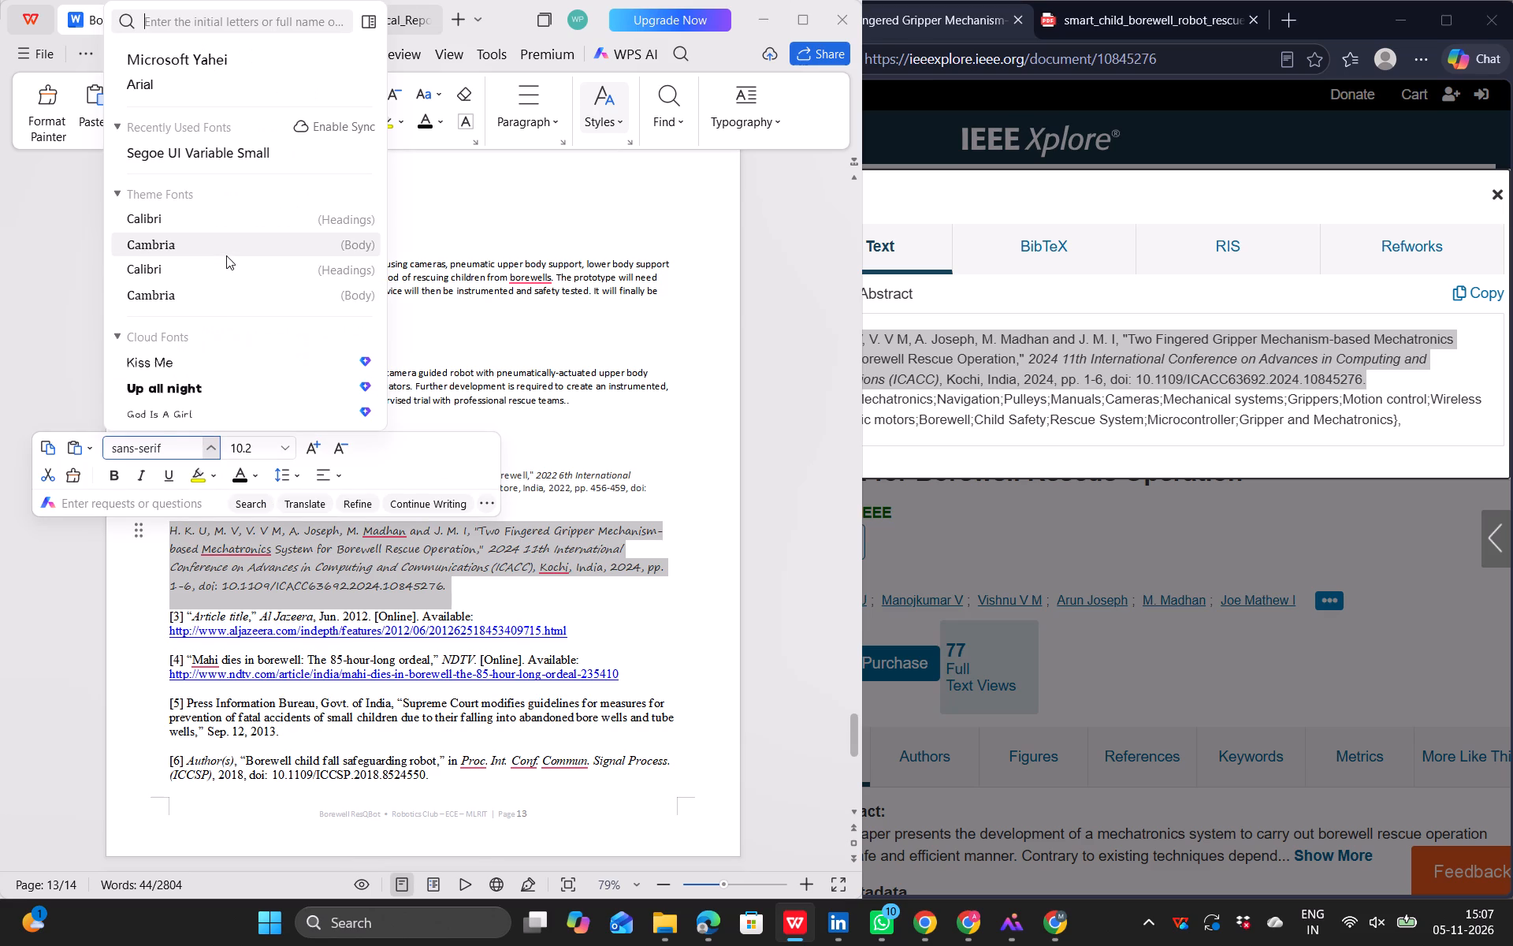
pyautogui.click(232, 225)
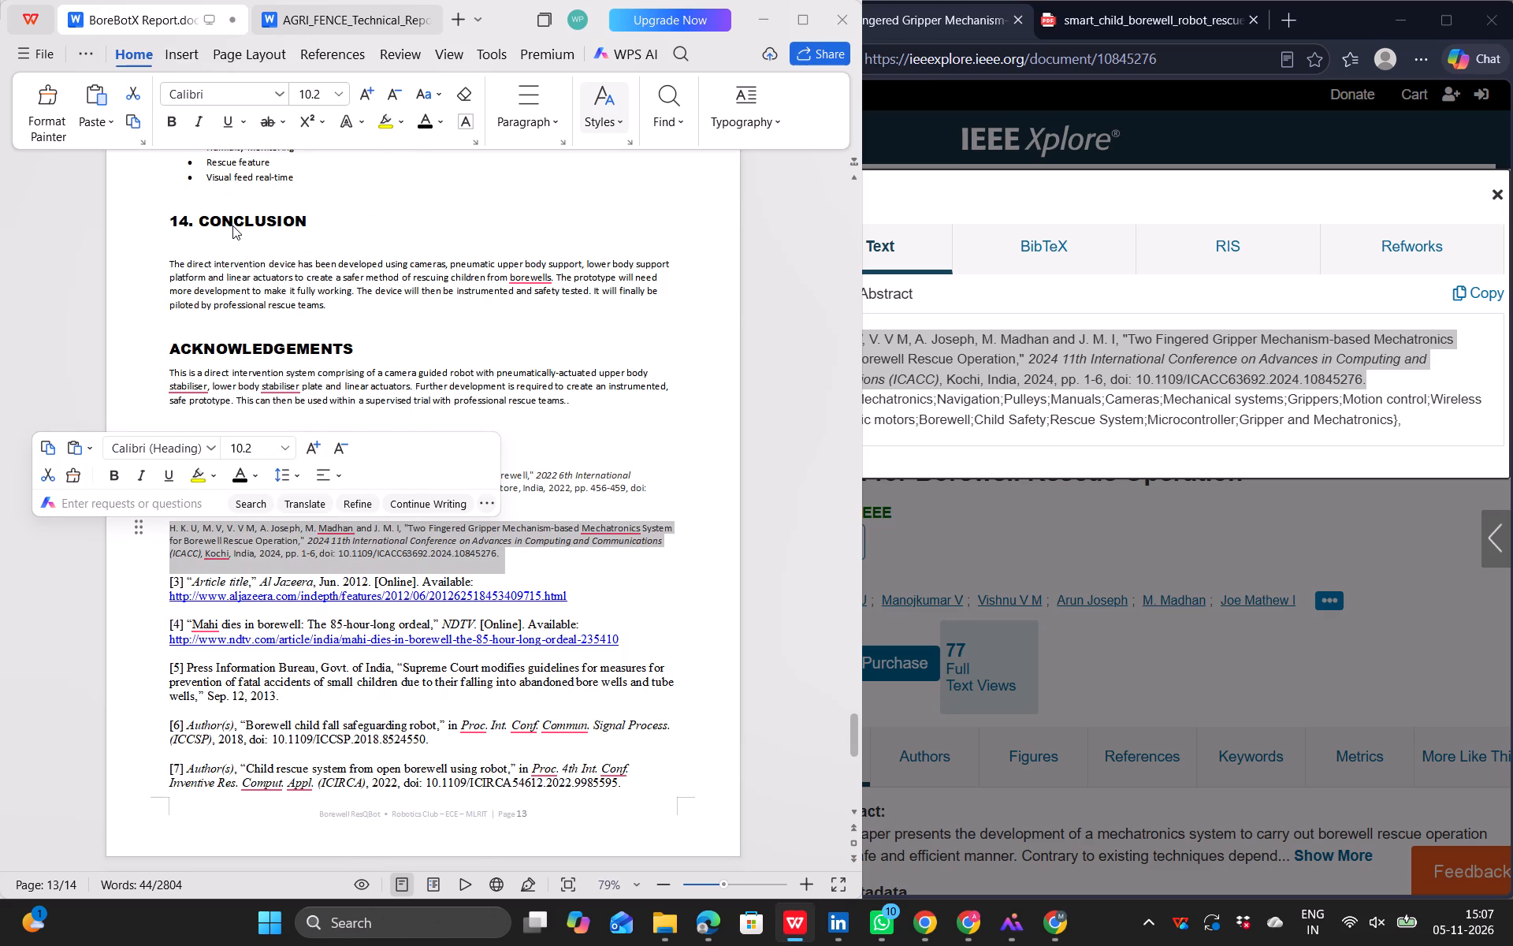
pyautogui.click(527, 572)
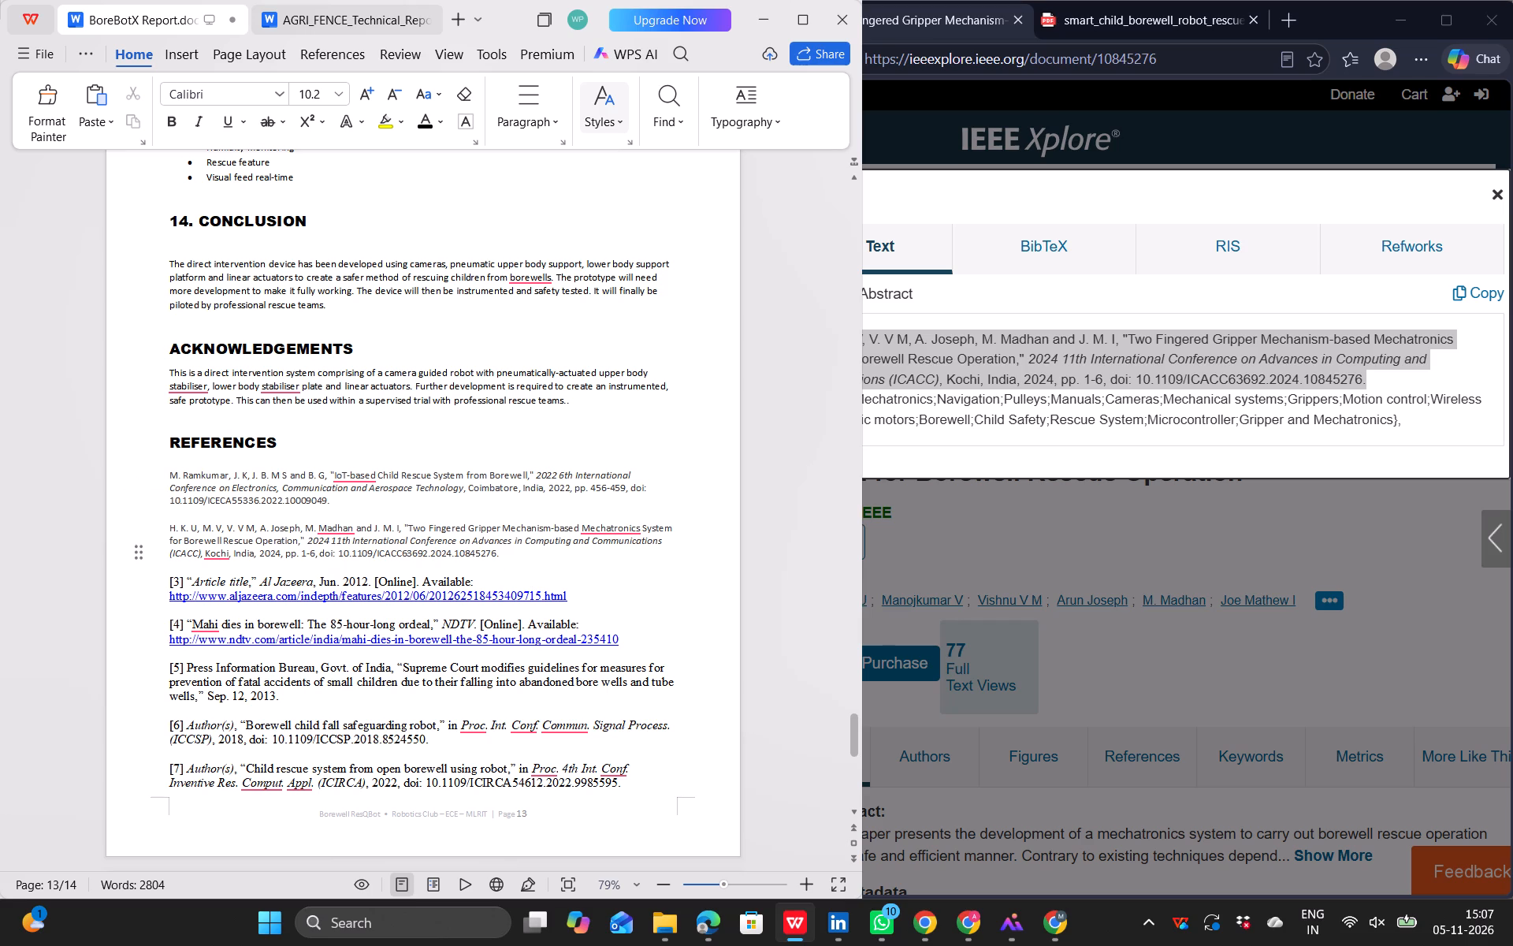
# Switch to Microsoft Edge, close the citation pop-up, return to the search results and open "IoT based Borewell Monitoring and Child Rescue System using ...".
pyautogui.click(1047, 458)
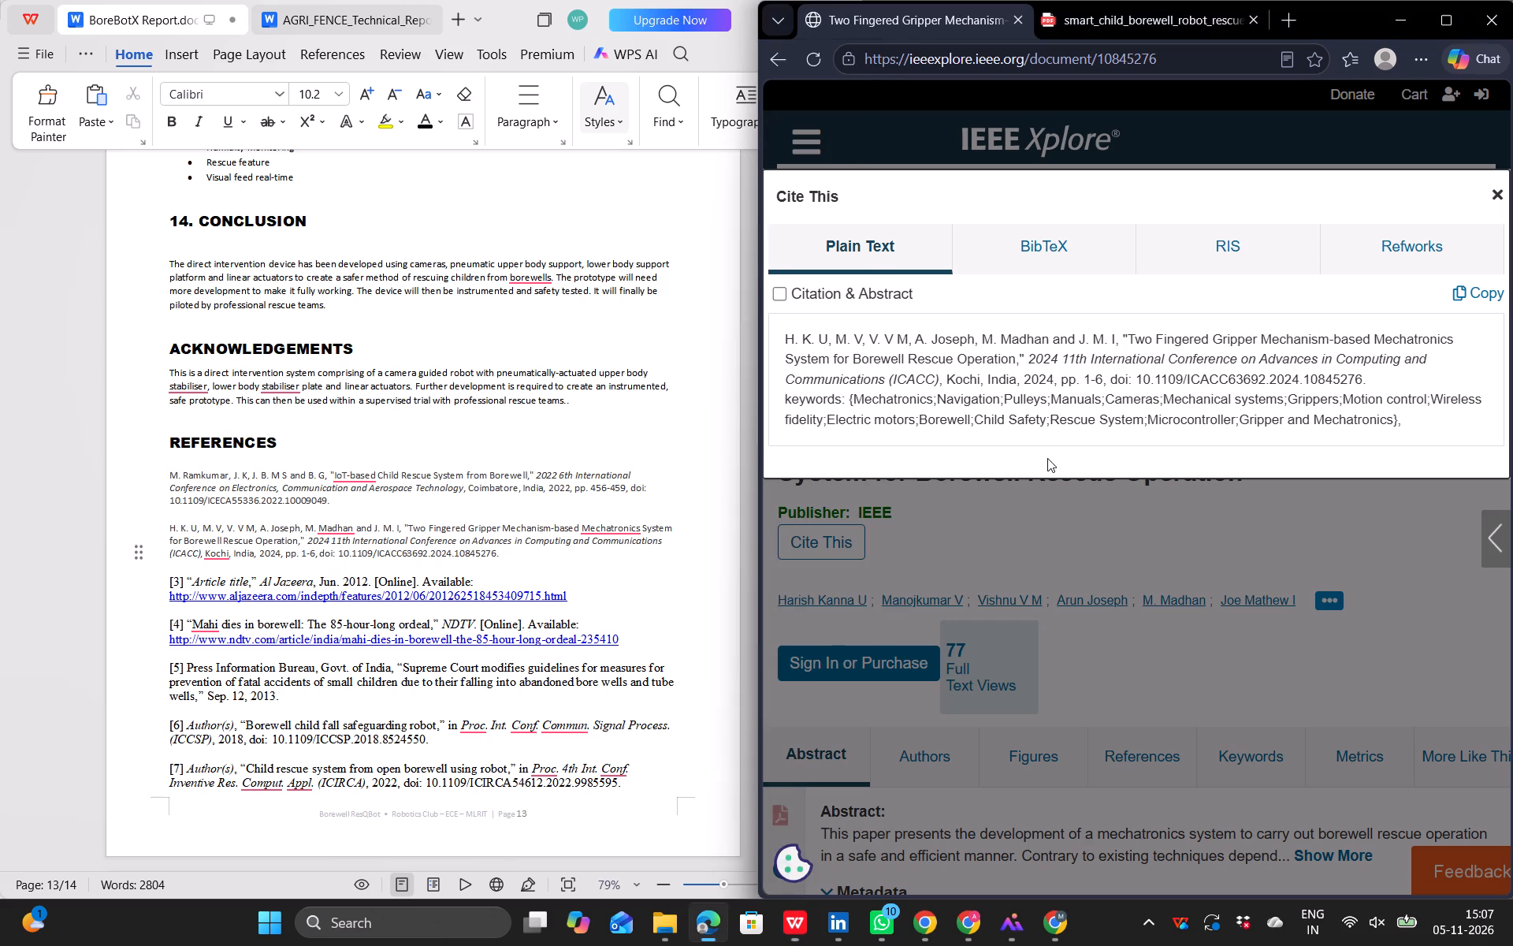
pyautogui.click(1499, 193)
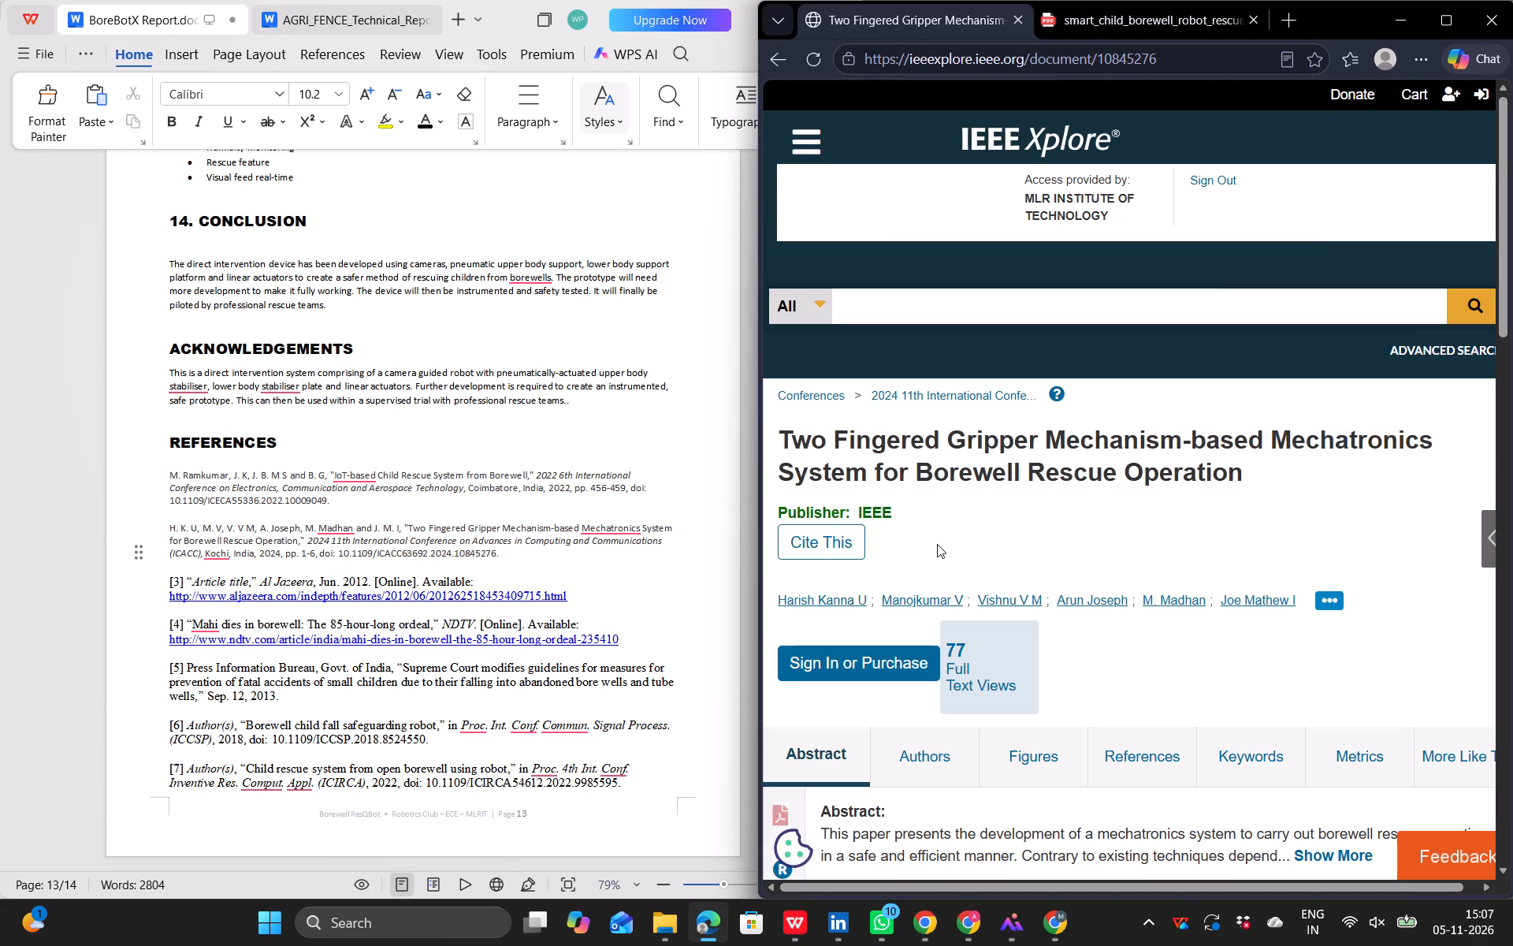
pyautogui.scroll(-3, 937, 544)
pyautogui.hscroll(1, 937, 544)
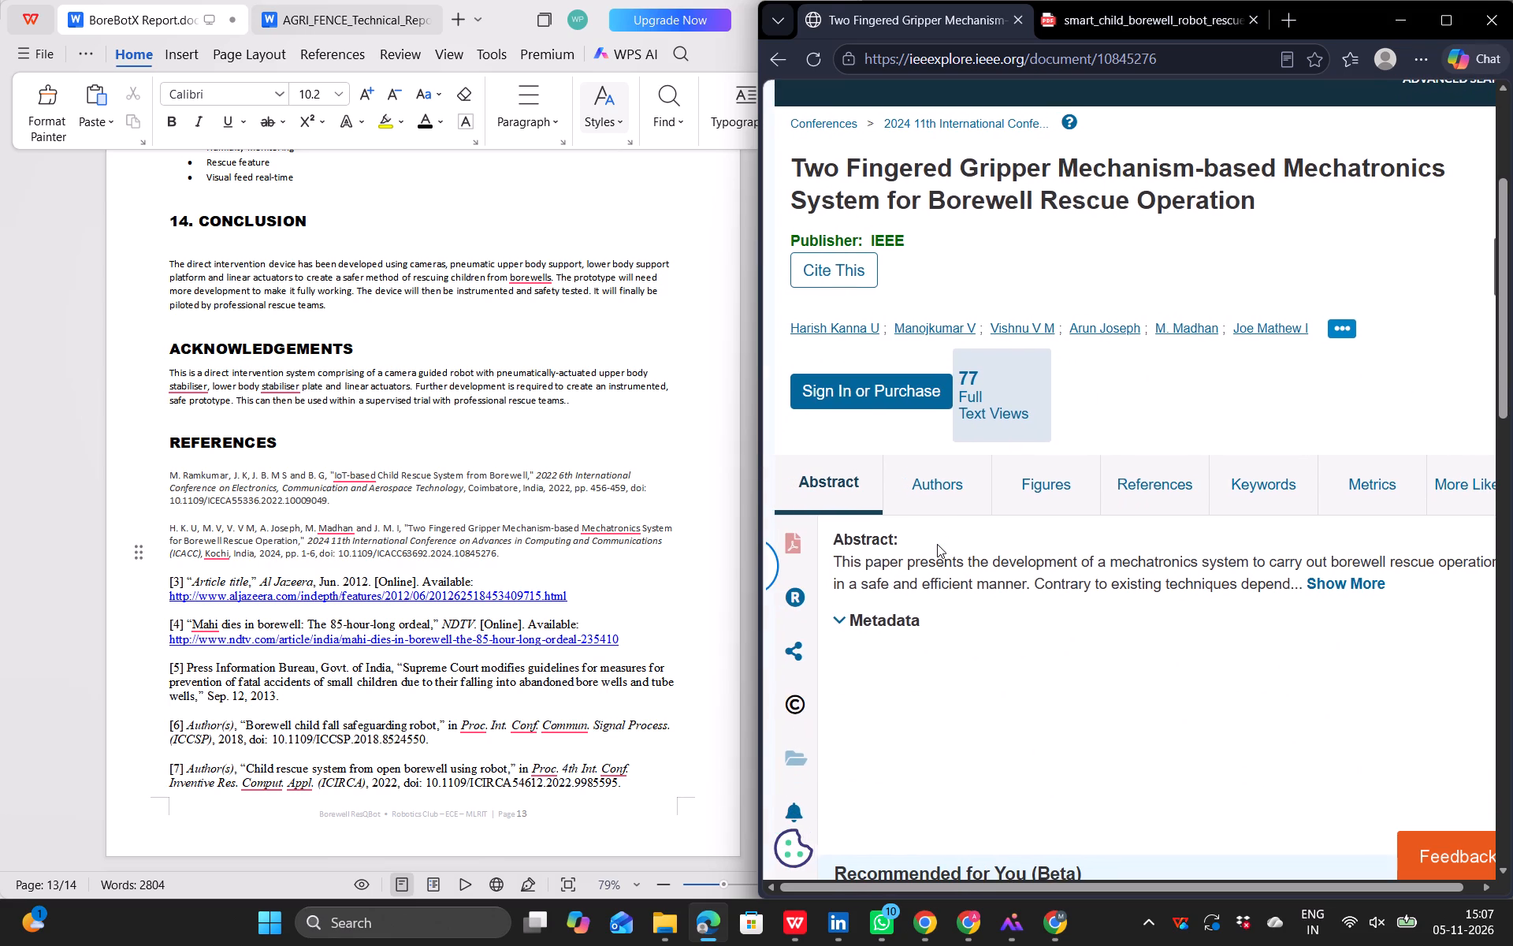
pyautogui.hscroll(7, 937, 544)
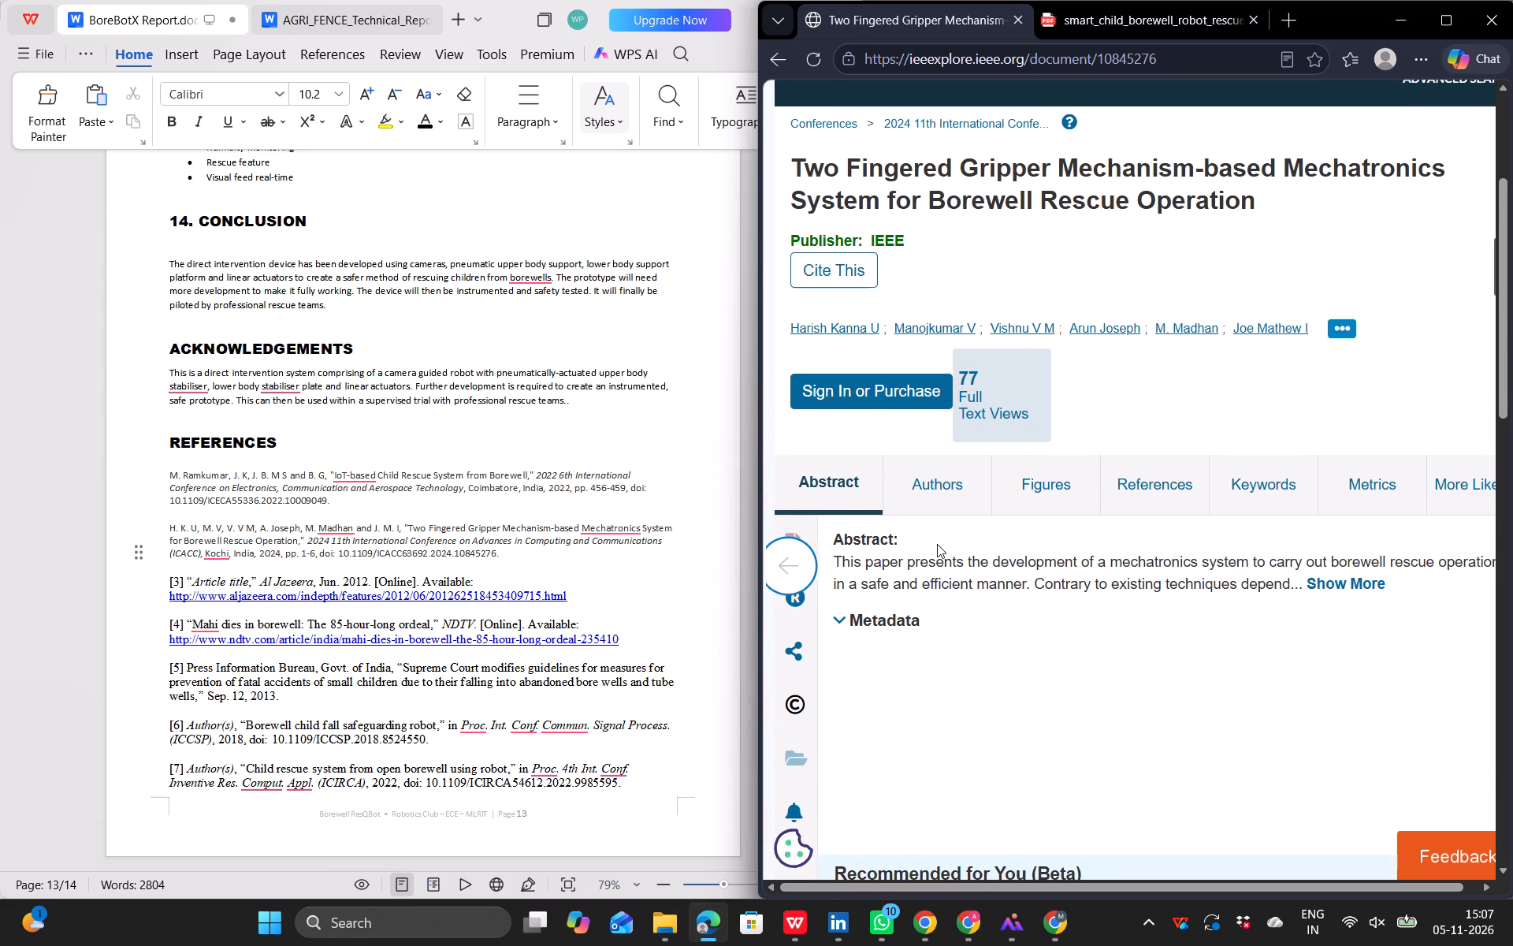
pyautogui.hscroll(1, 937, 544)
pyautogui.scroll(-3, 994, 676)
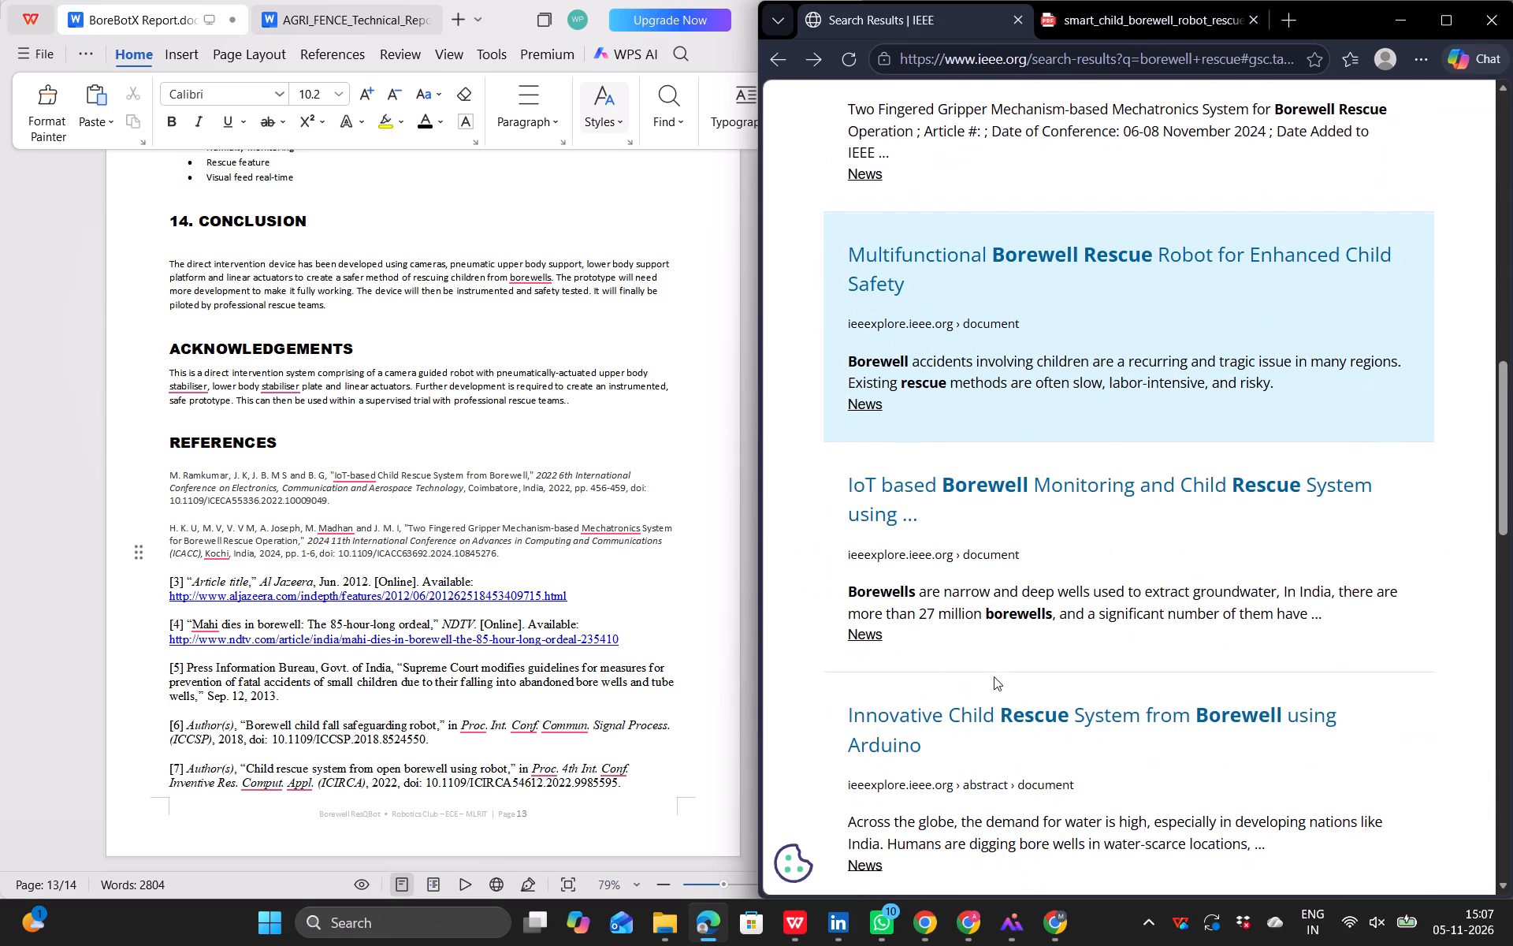
pyautogui.click(1008, 519)
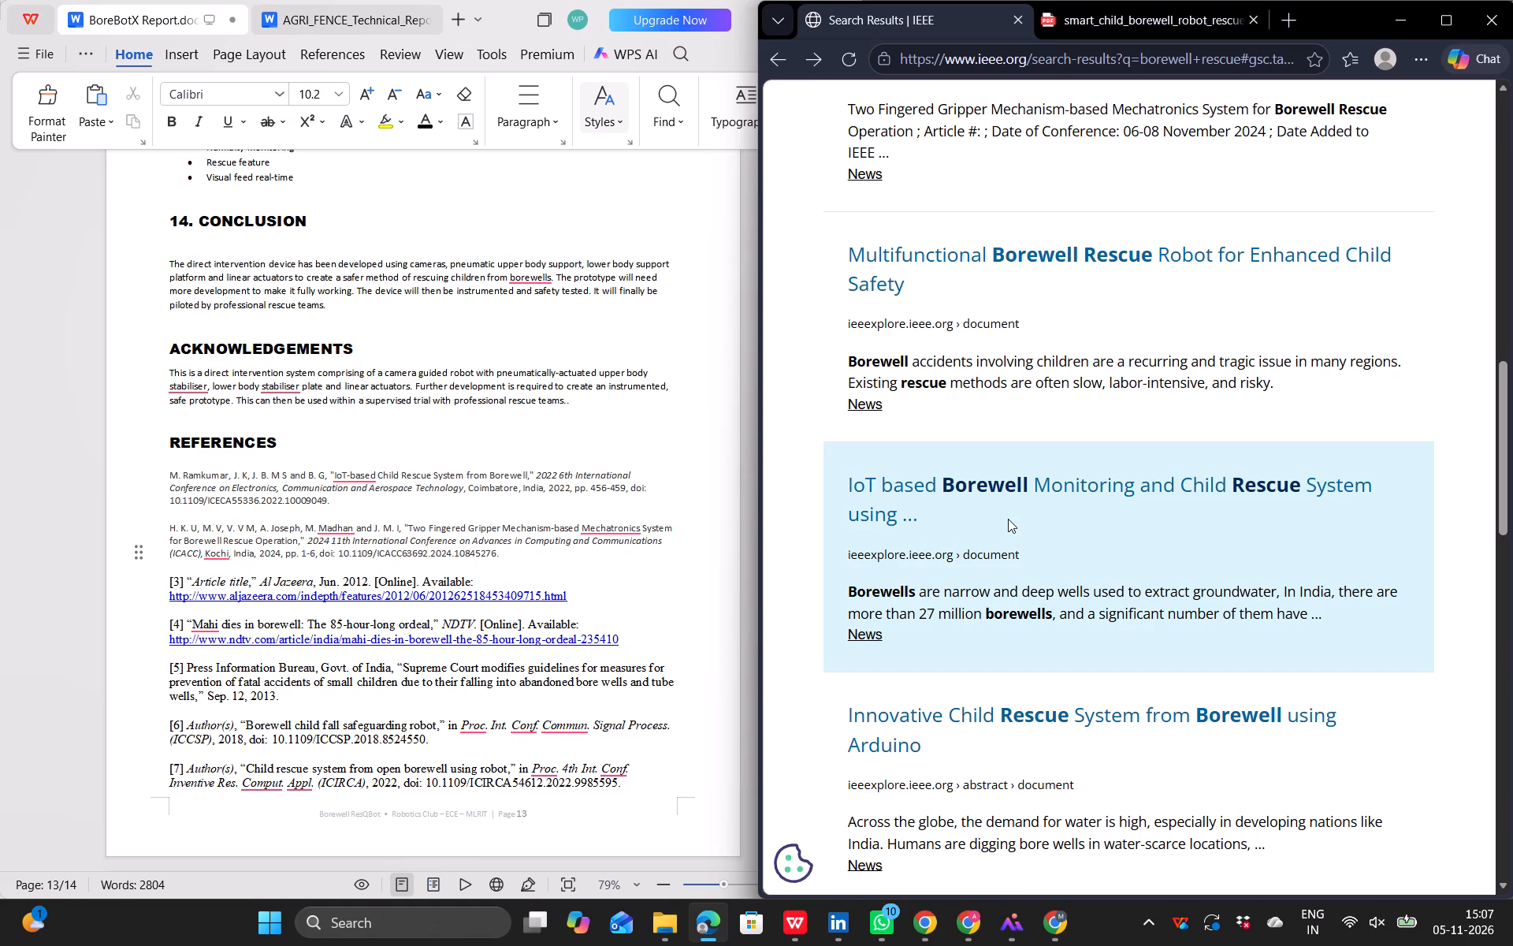
pyautogui.doubleClick(1020, 524)
pyautogui.doubleClick(1063, 525)
pyautogui.doubleClick(922, 497)
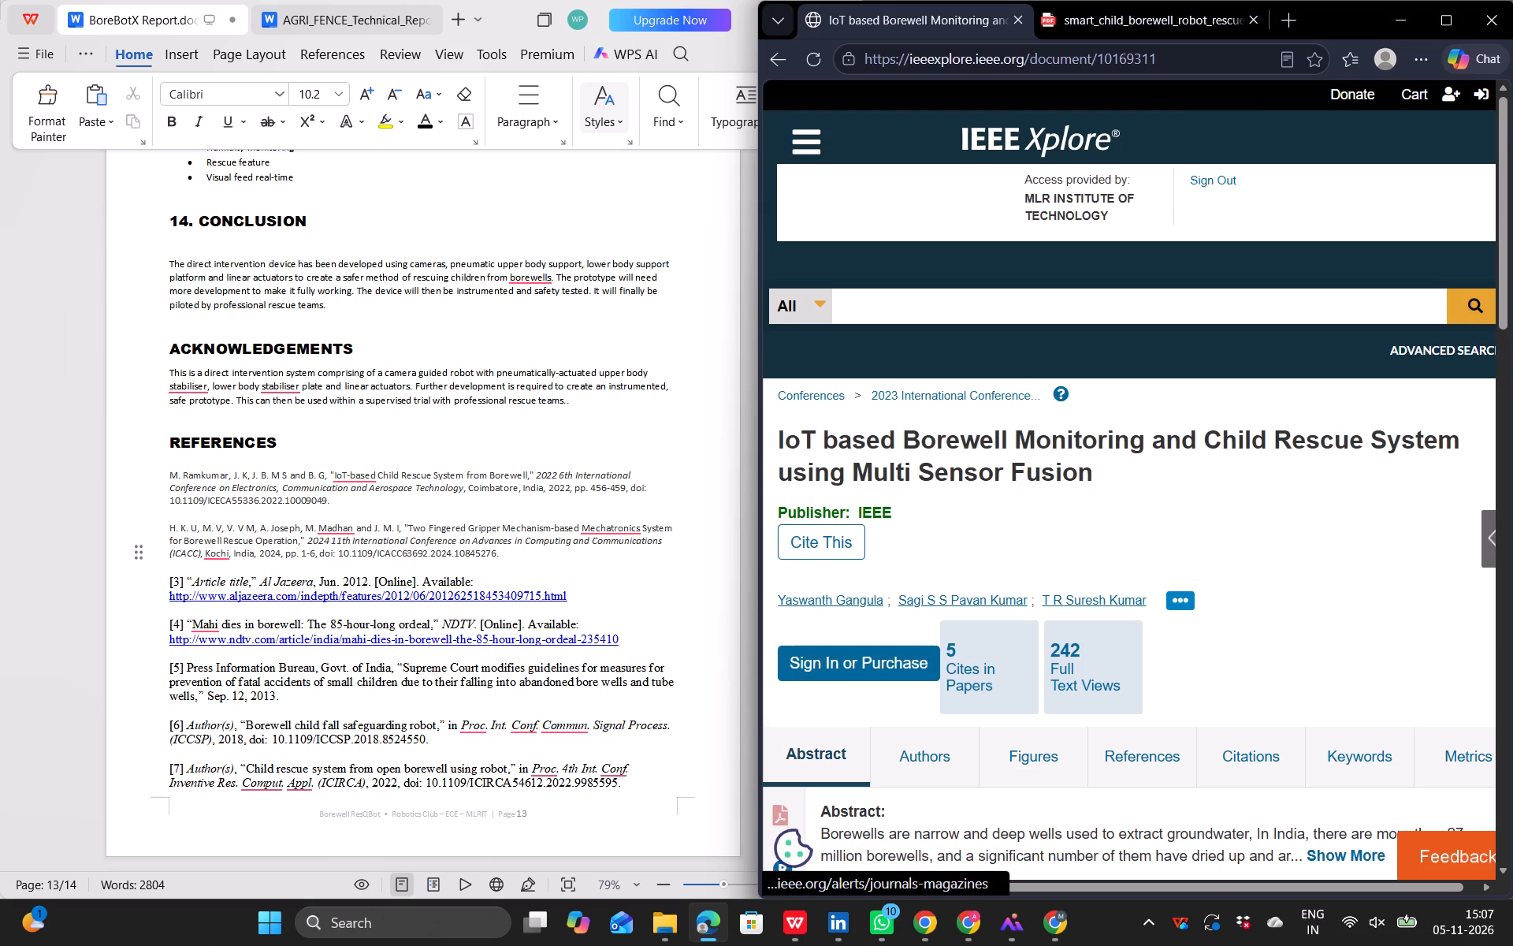
# Copy the IoT based Borewell Monitoring paper's plain-text citation without keywords and replace the Al Jazeera reference [3] in the WPS report.
pyautogui.scroll(-2, 937, 445)
pyautogui.click(824, 356)
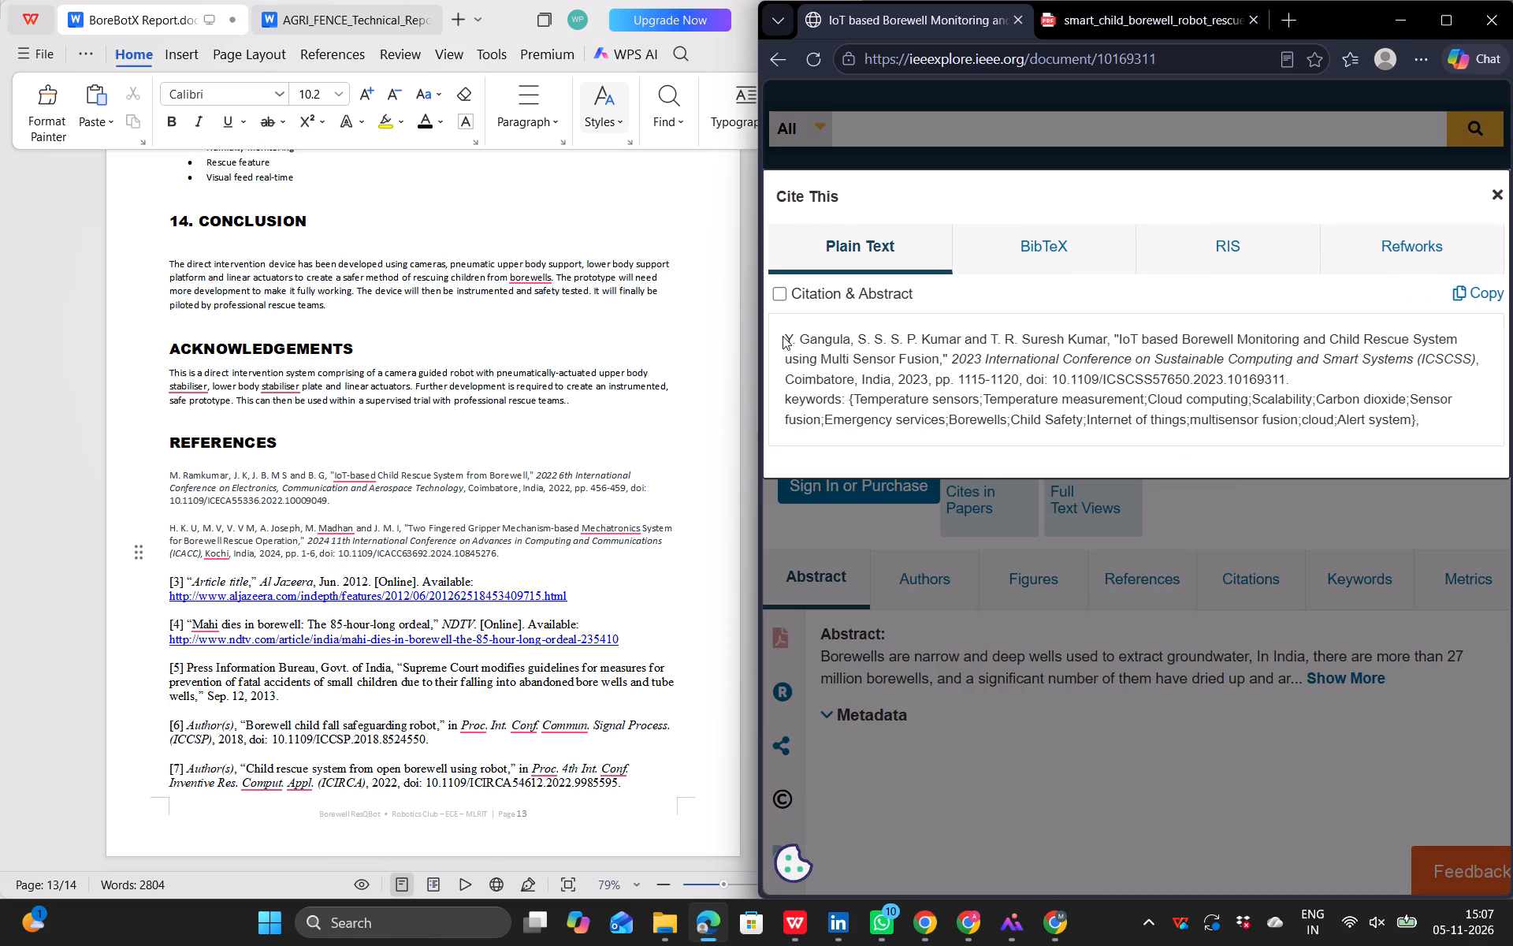
pyautogui.moveTo(787, 336); pyautogui.dragTo(1252, 376)
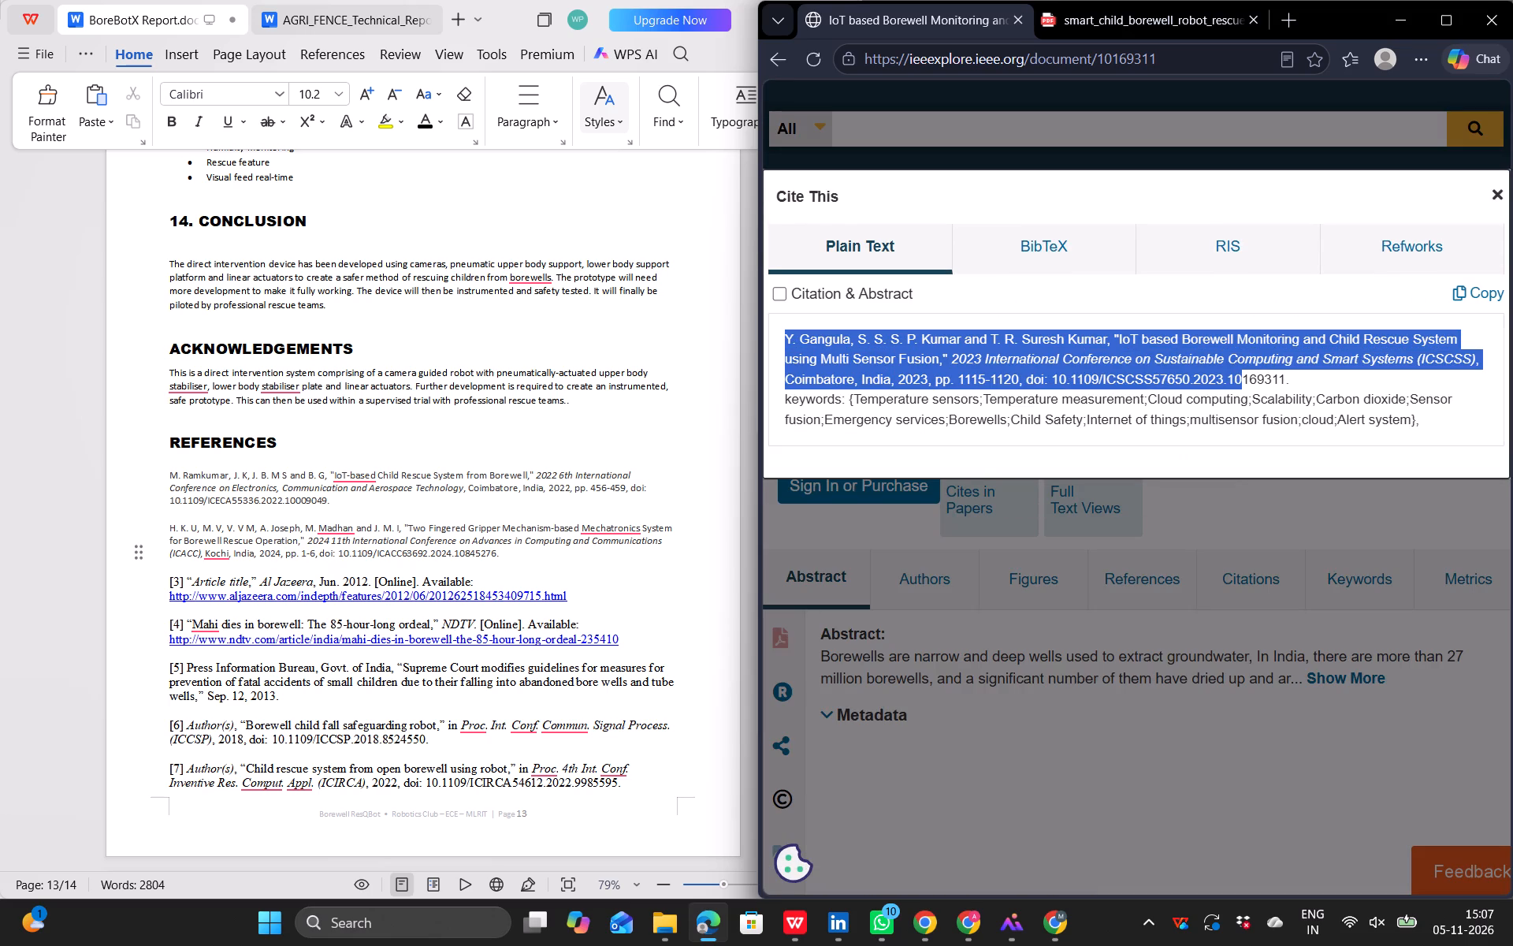
pyautogui.moveTo(1252, 376); pyautogui.dragTo(1325, 378)
pyautogui.hotkey('ctrl', 'c')
pyautogui.moveTo(165, 578); pyautogui.dragTo(549, 611)
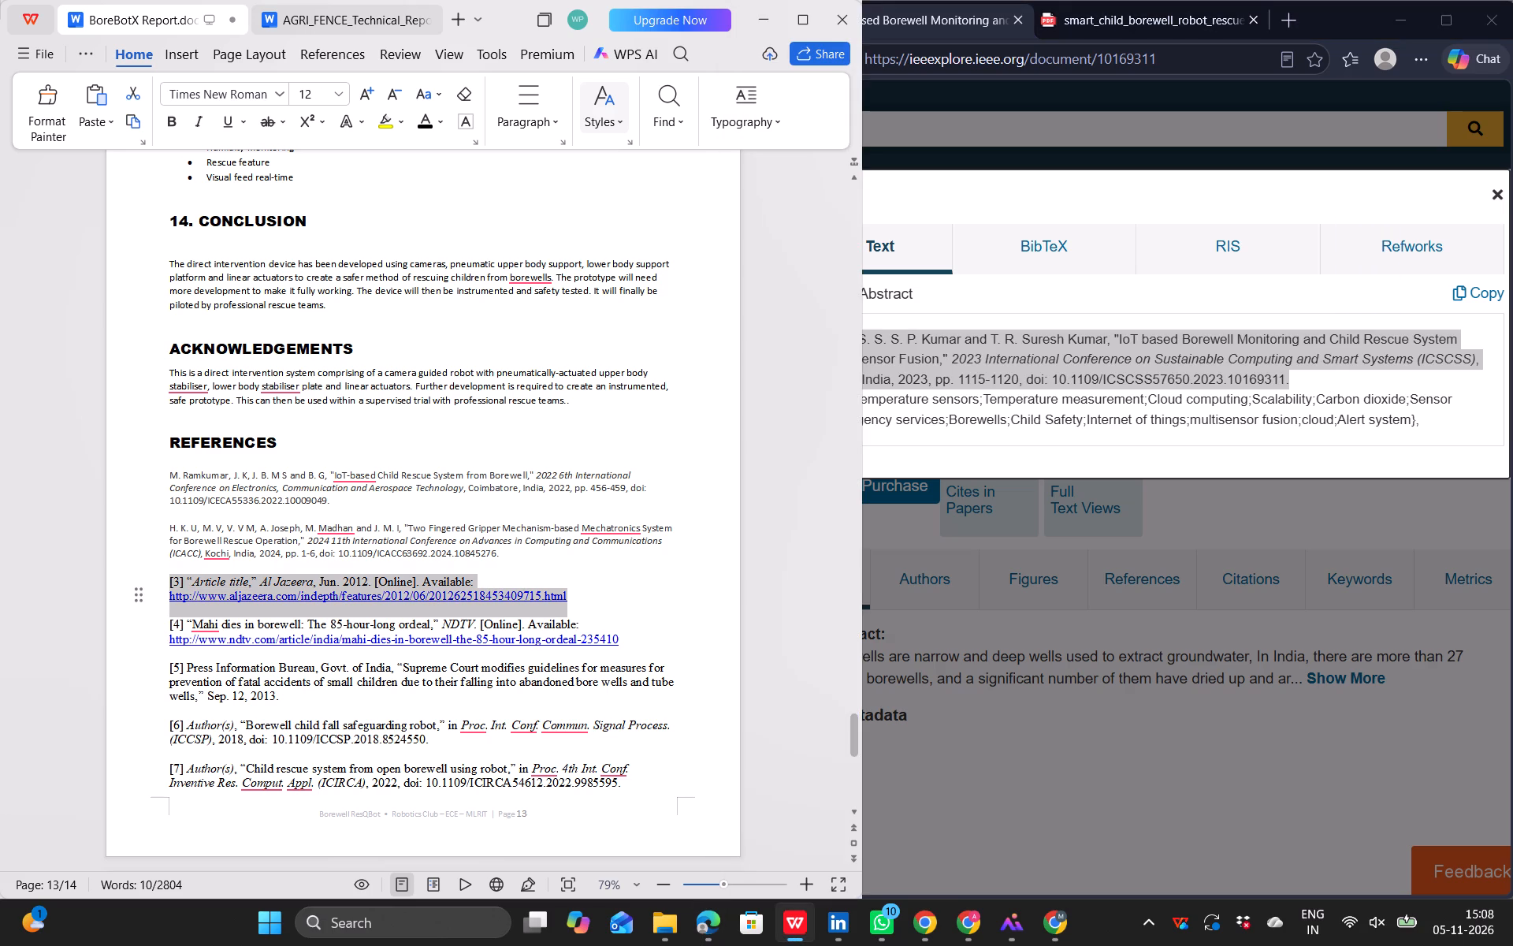
pyautogui.hotkey('ctrl', 'v')
# Set the font of the pasted IoT based Borewell Monitoring citation to Calibri (Headings).
pyautogui.moveTo(398, 638); pyautogui.dragTo(261, 617)
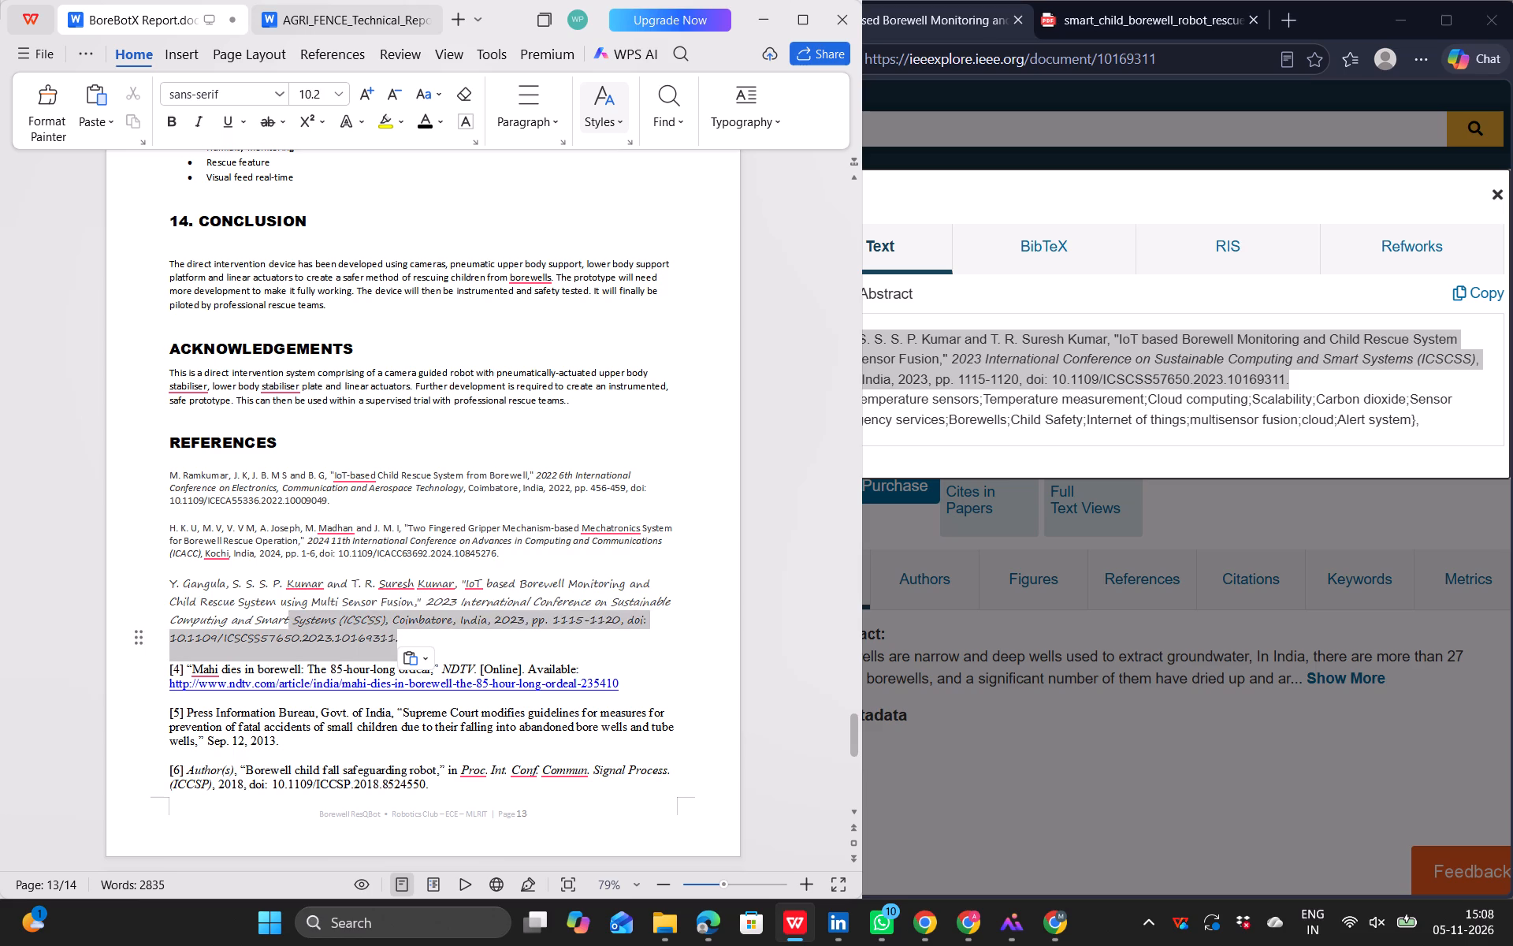
pyautogui.moveTo(261, 617); pyautogui.dragTo(173, 586)
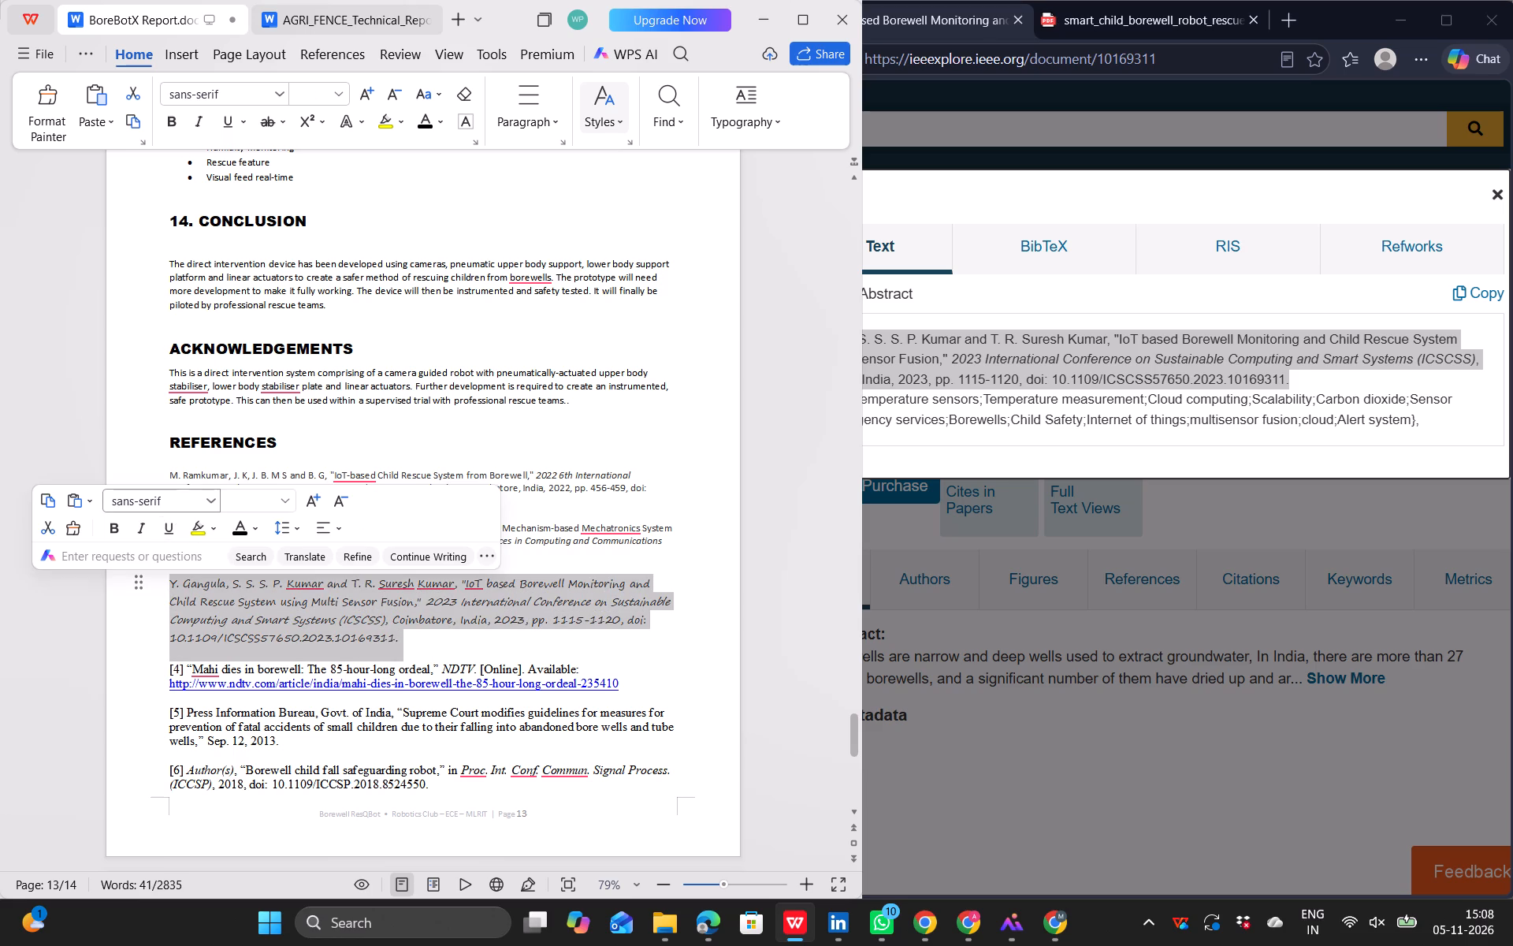
pyautogui.click(179, 507)
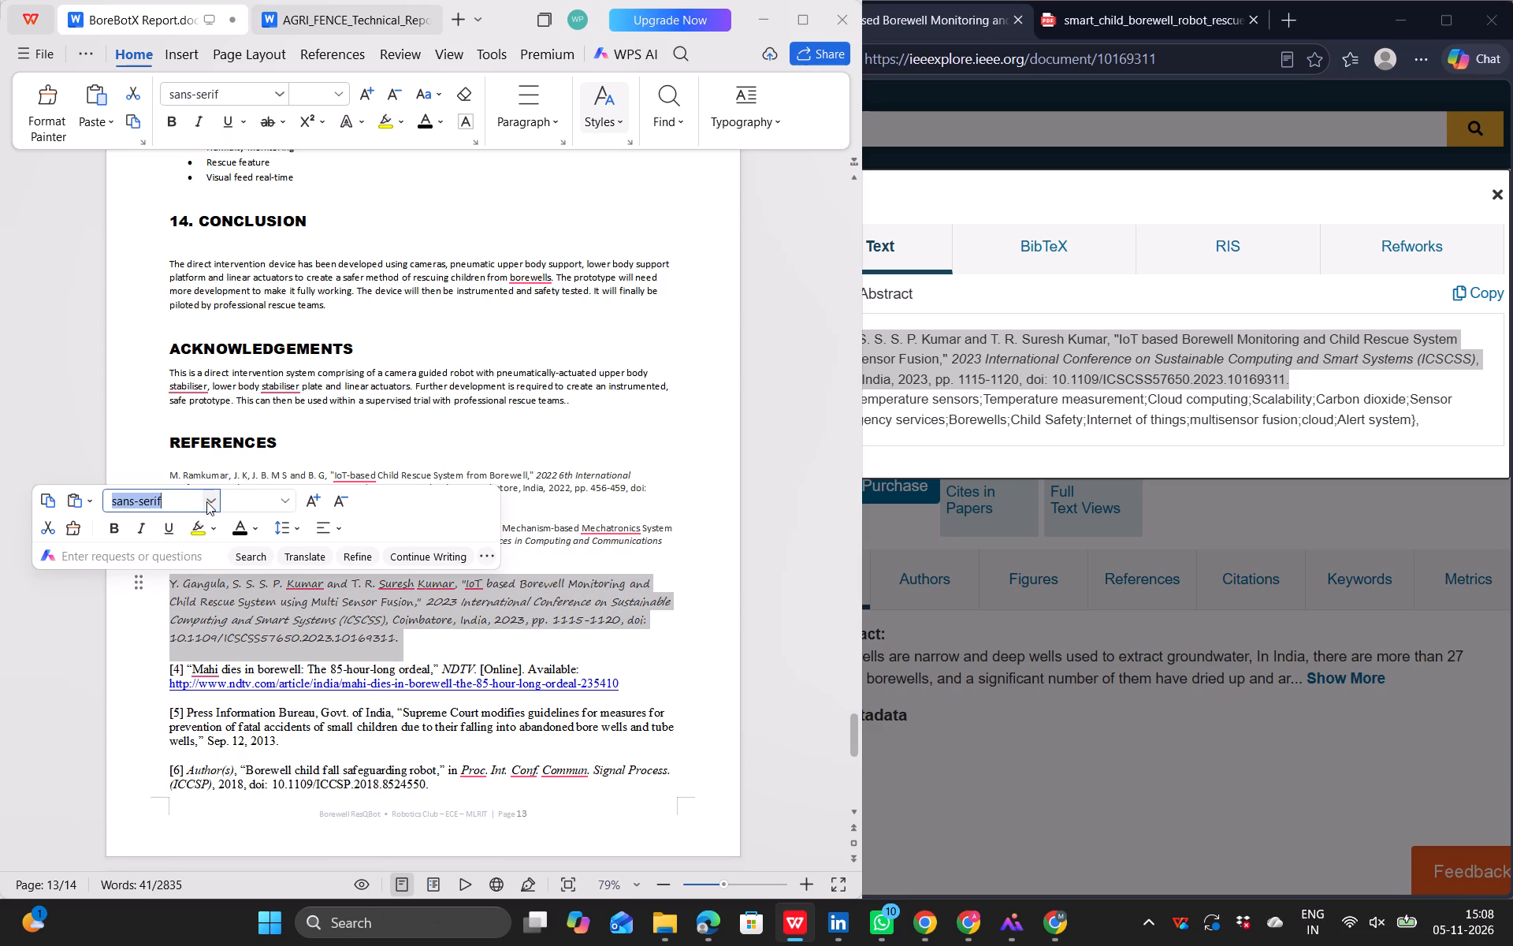
pyautogui.rightClick(206, 501)
pyautogui.click(210, 501)
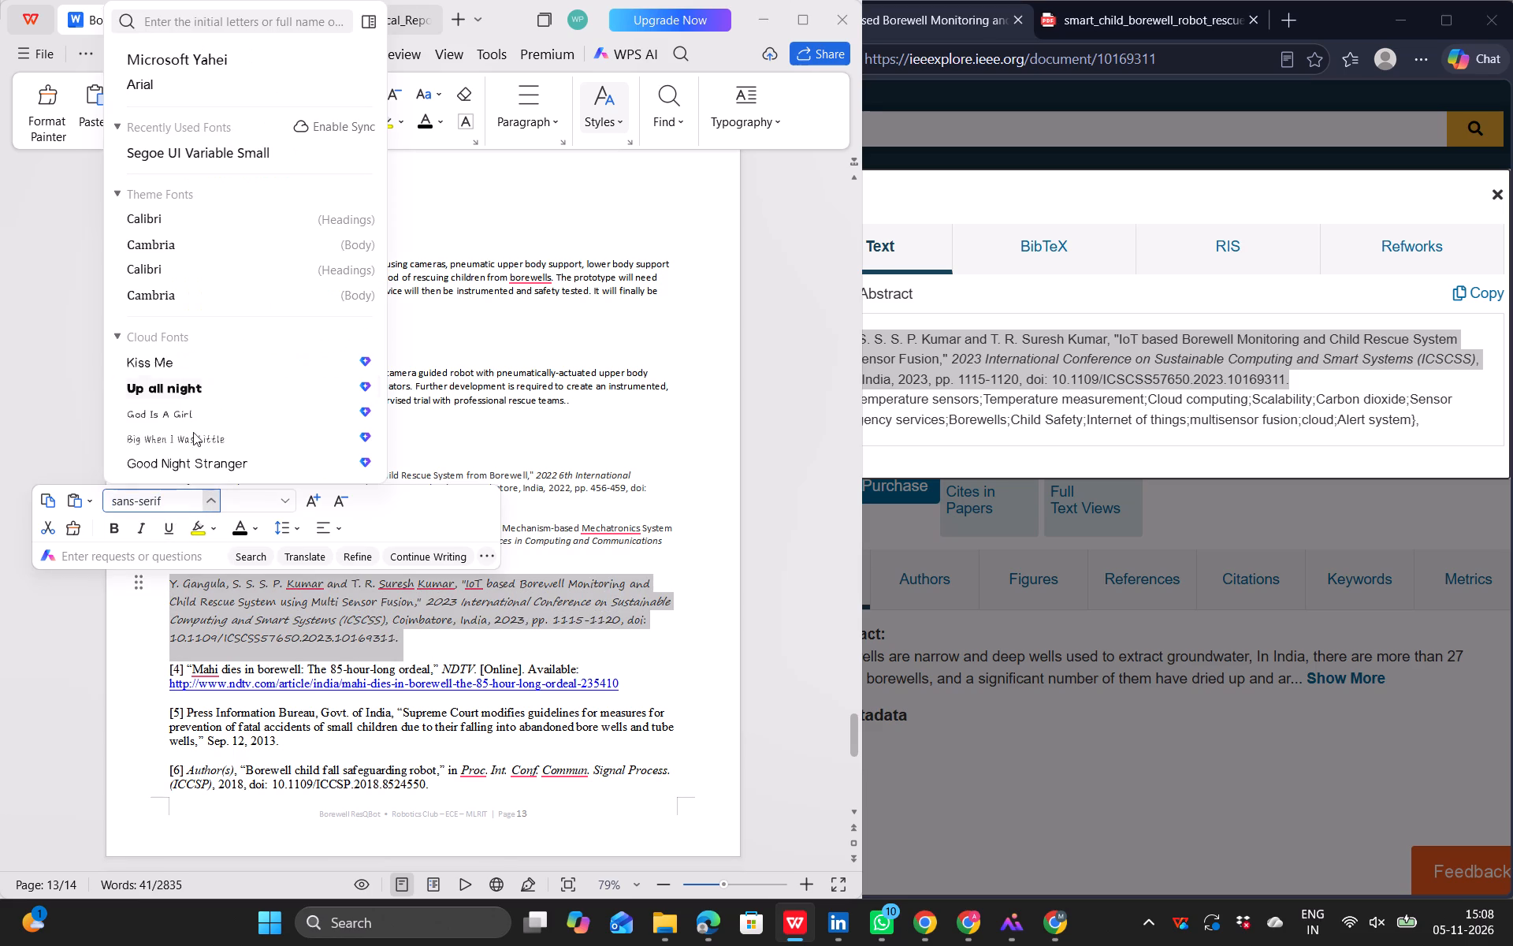
pyautogui.click(212, 218)
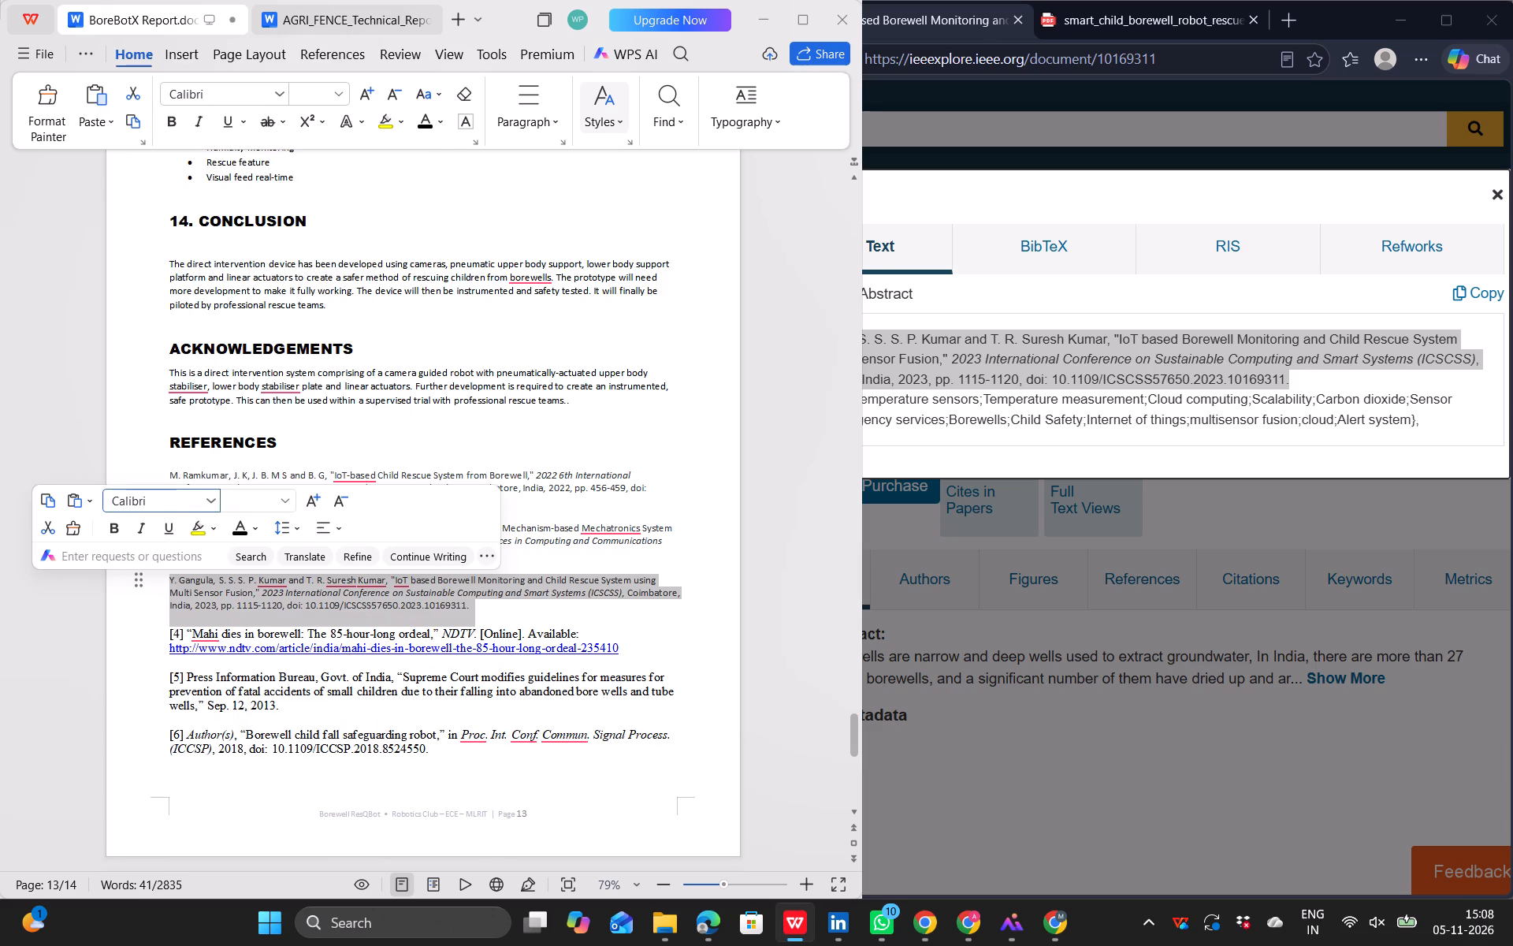
pyautogui.click(500, 601)
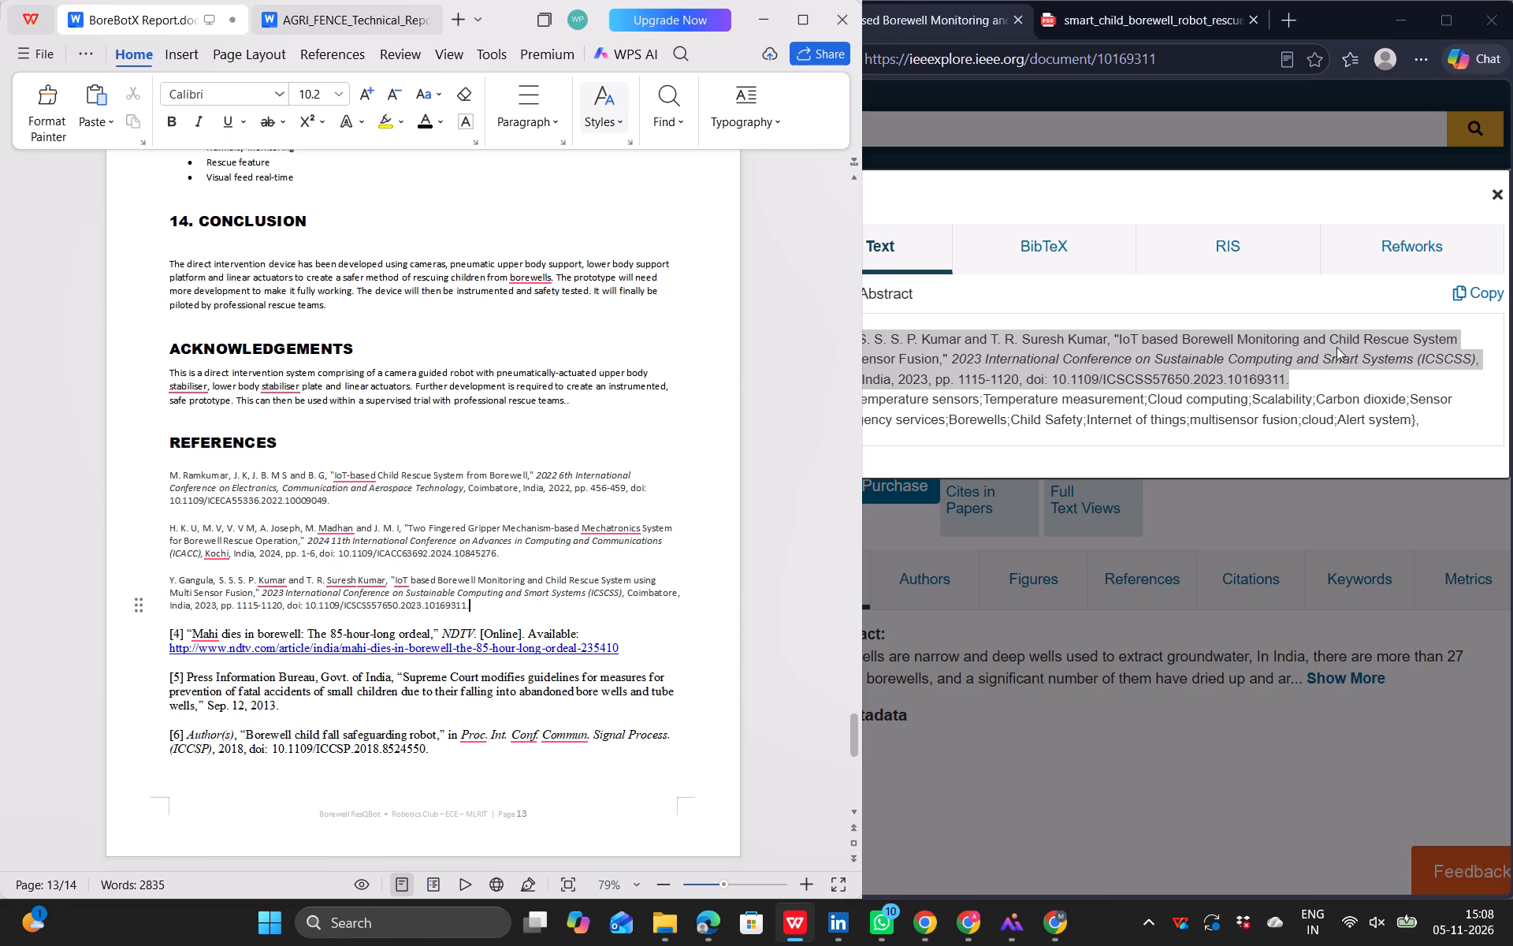
# Switch to Microsoft Edge, close the IoT based Borewell Monitoring paper's citation pop-up and return to the borewell rescue search results.
pyautogui.click(1326, 538)
pyautogui.click(1494, 195)
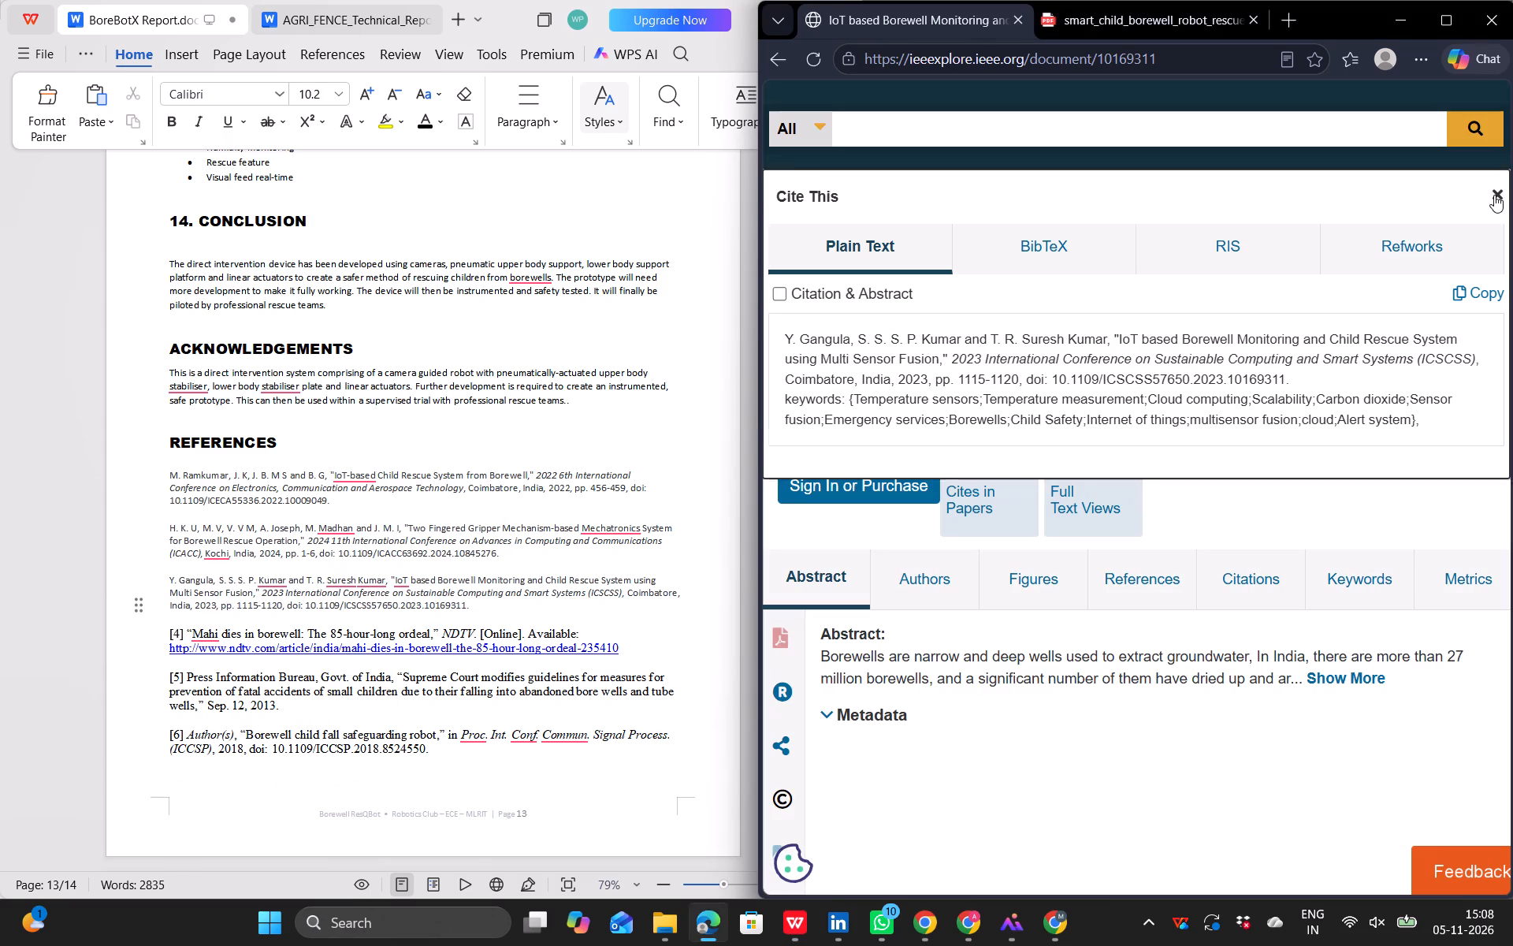
pyautogui.hscroll(6, 834, 363)
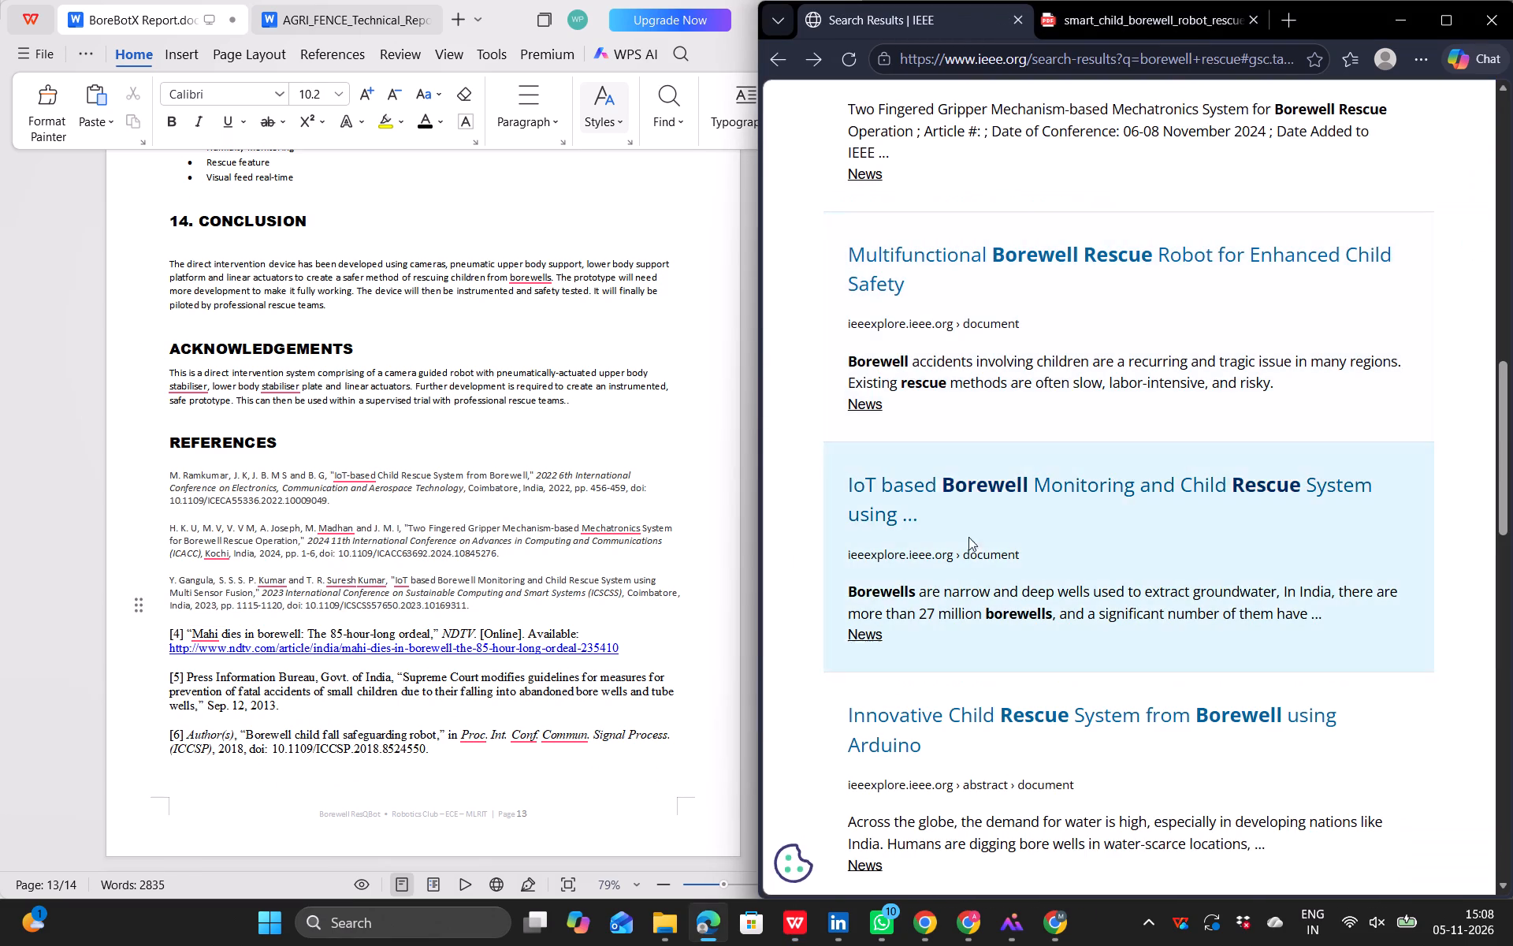
pyautogui.scroll(-1, 968, 551)
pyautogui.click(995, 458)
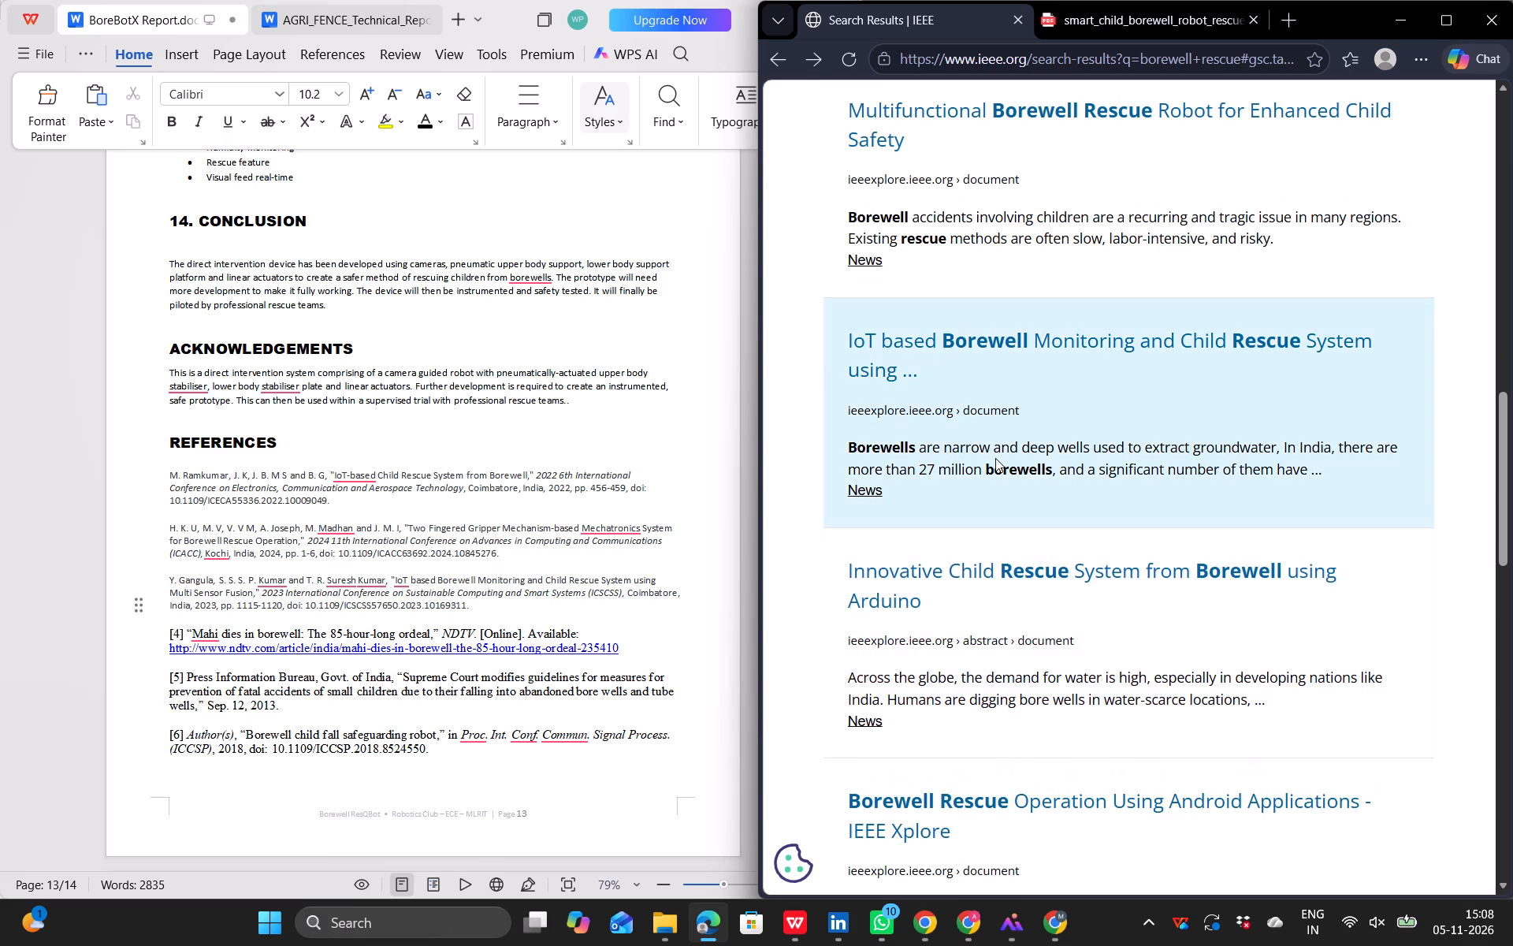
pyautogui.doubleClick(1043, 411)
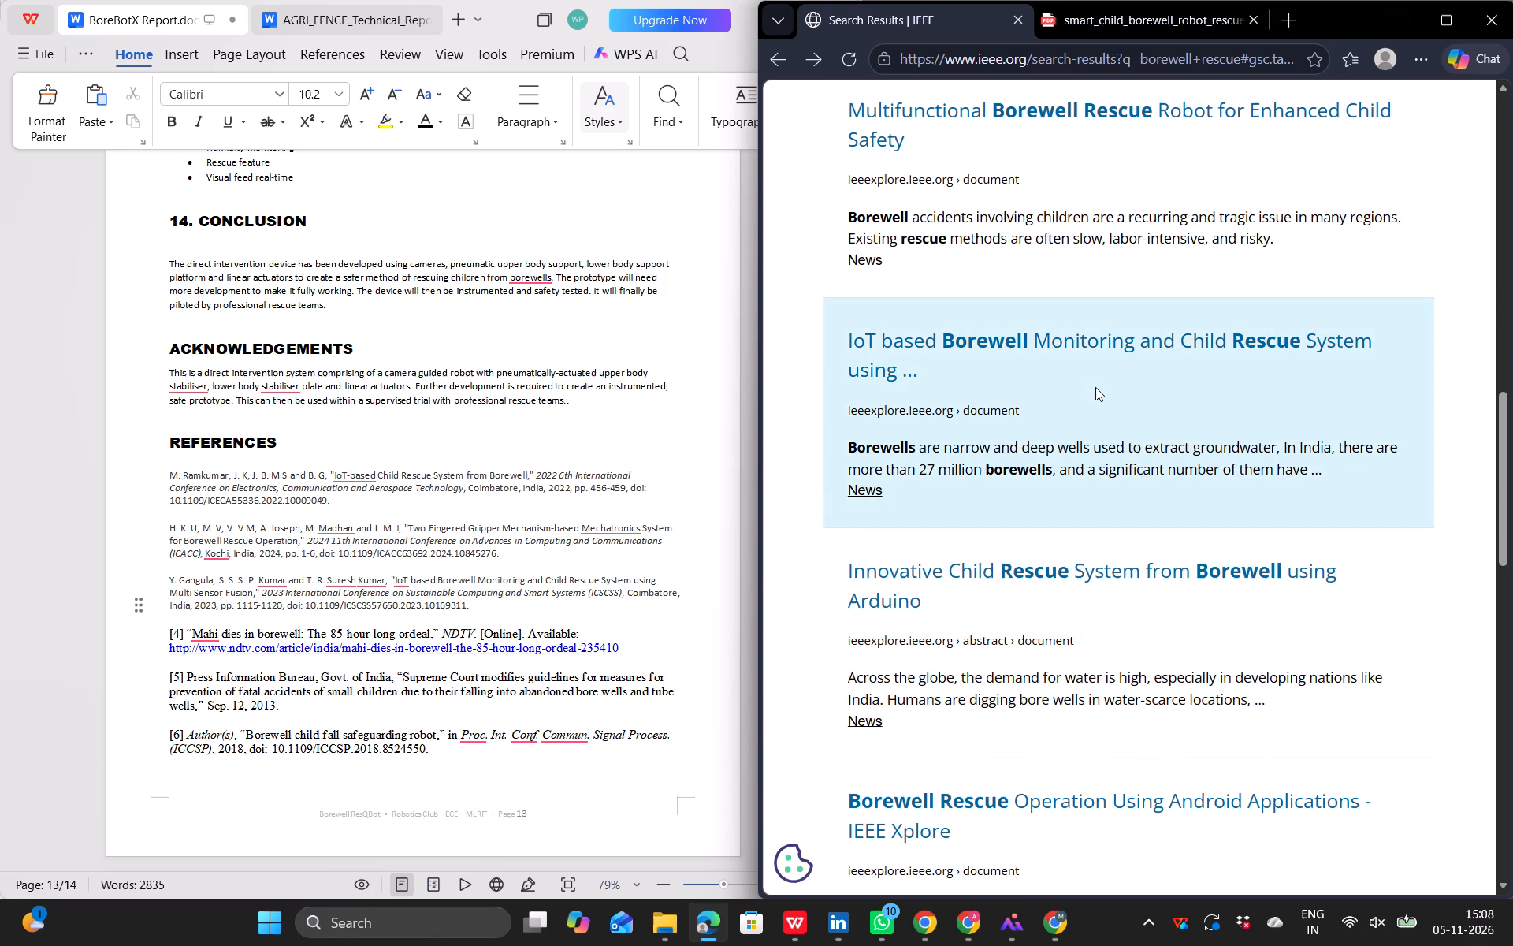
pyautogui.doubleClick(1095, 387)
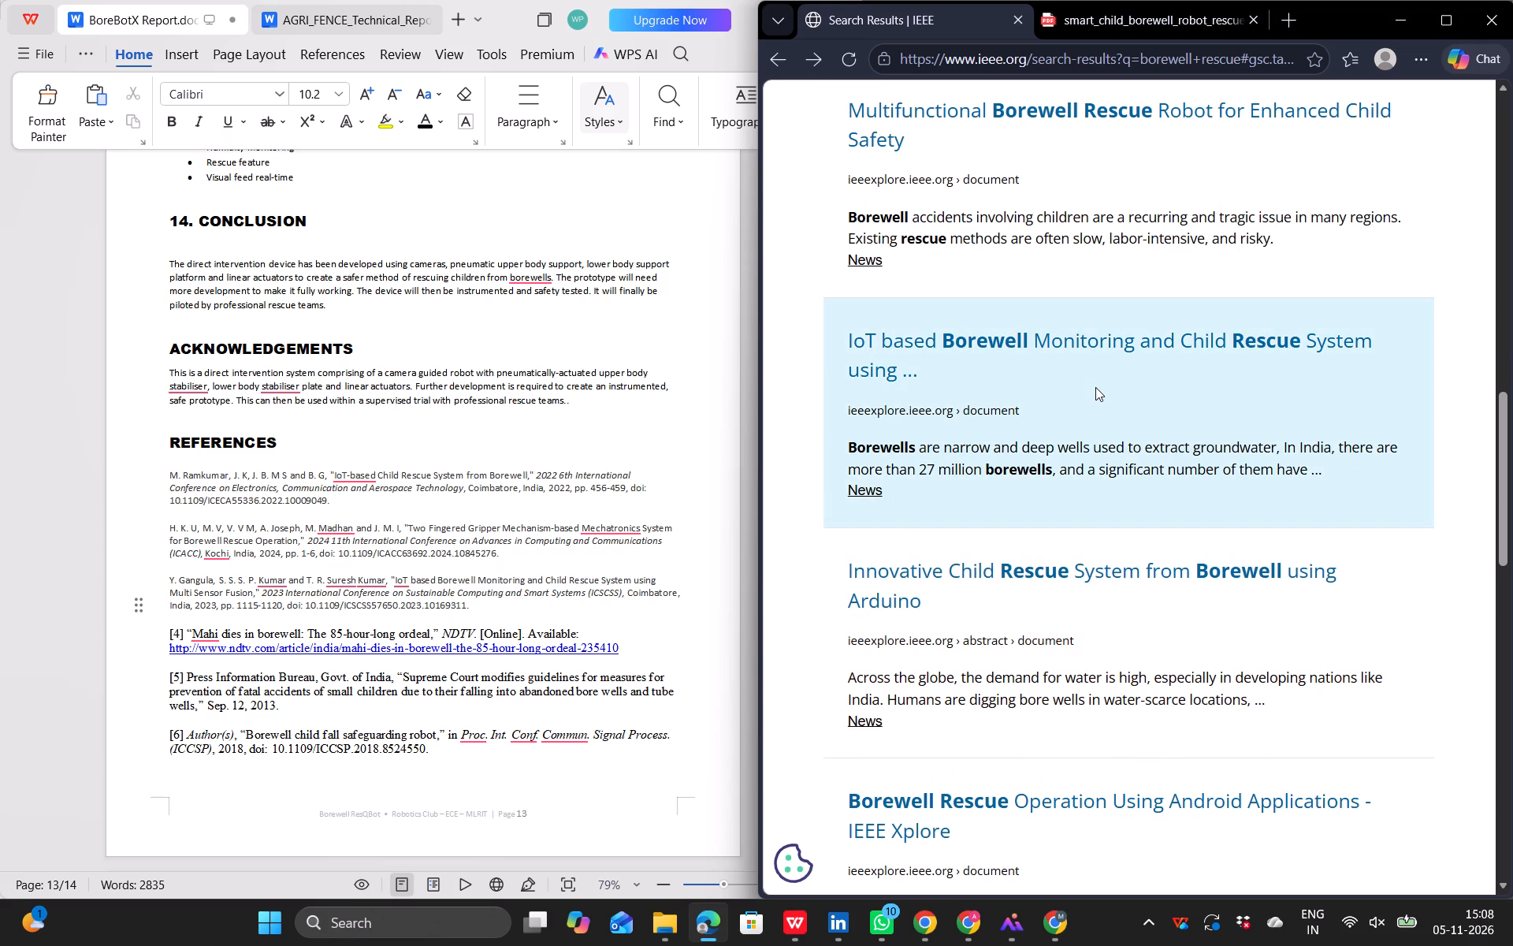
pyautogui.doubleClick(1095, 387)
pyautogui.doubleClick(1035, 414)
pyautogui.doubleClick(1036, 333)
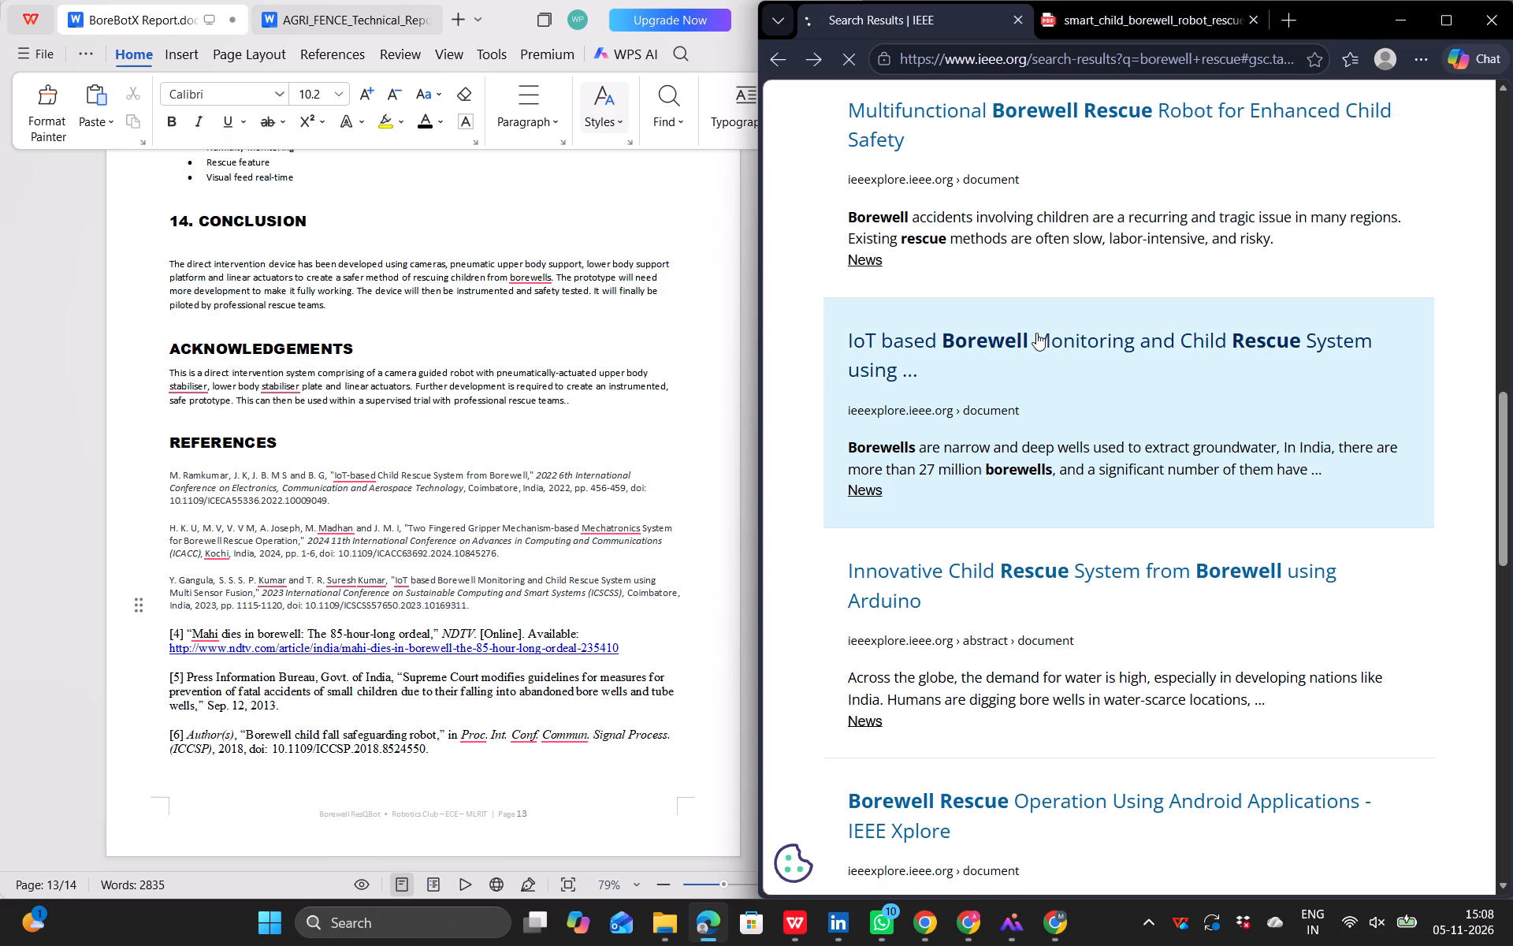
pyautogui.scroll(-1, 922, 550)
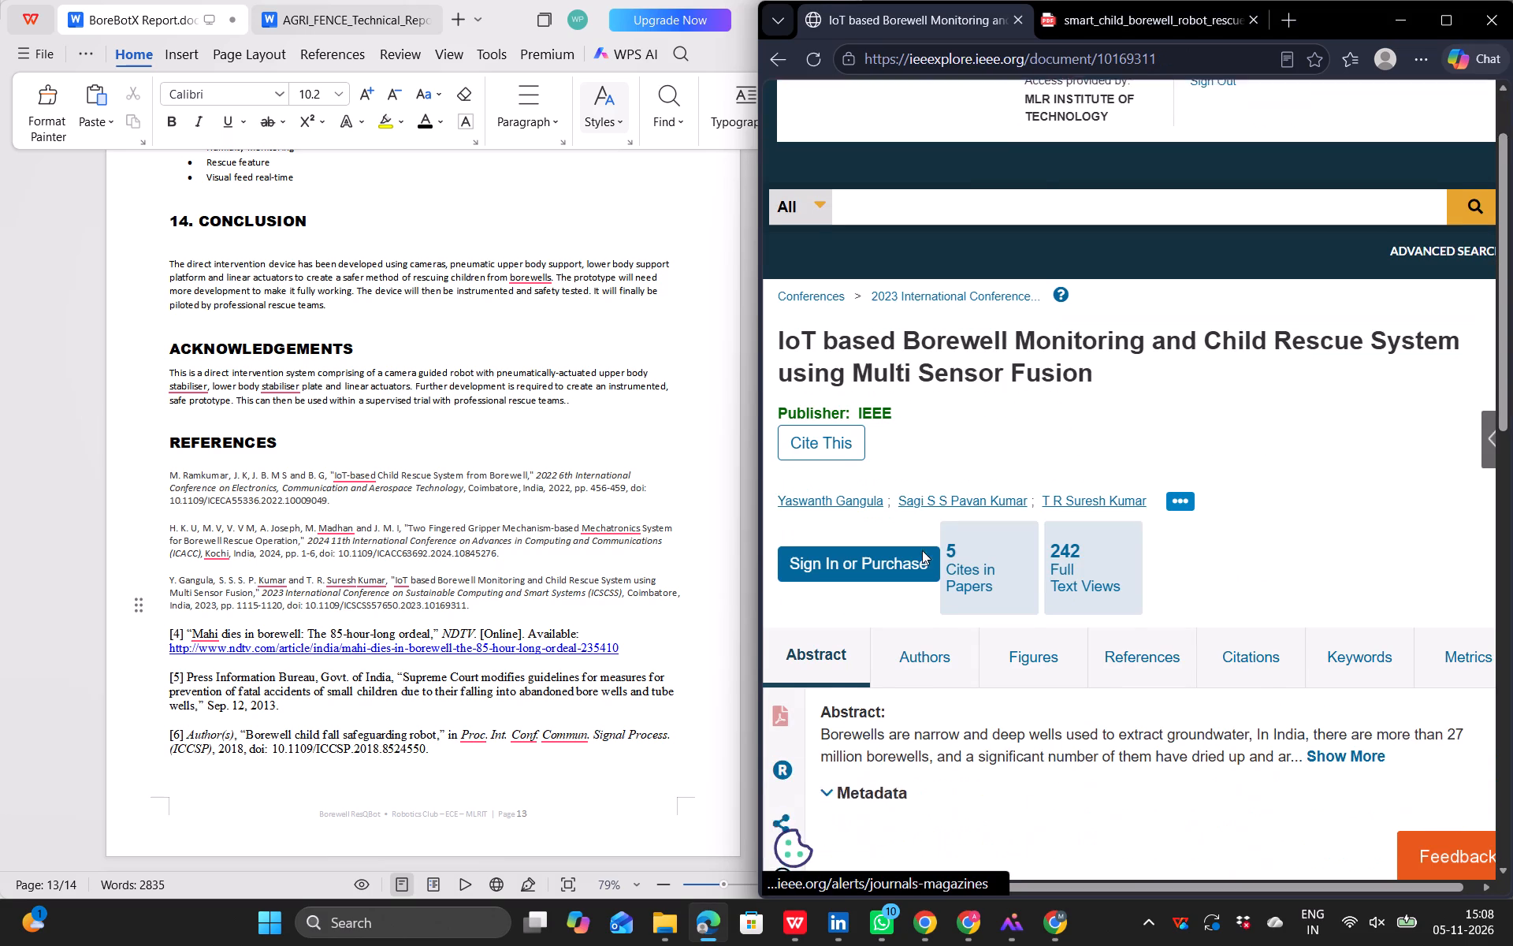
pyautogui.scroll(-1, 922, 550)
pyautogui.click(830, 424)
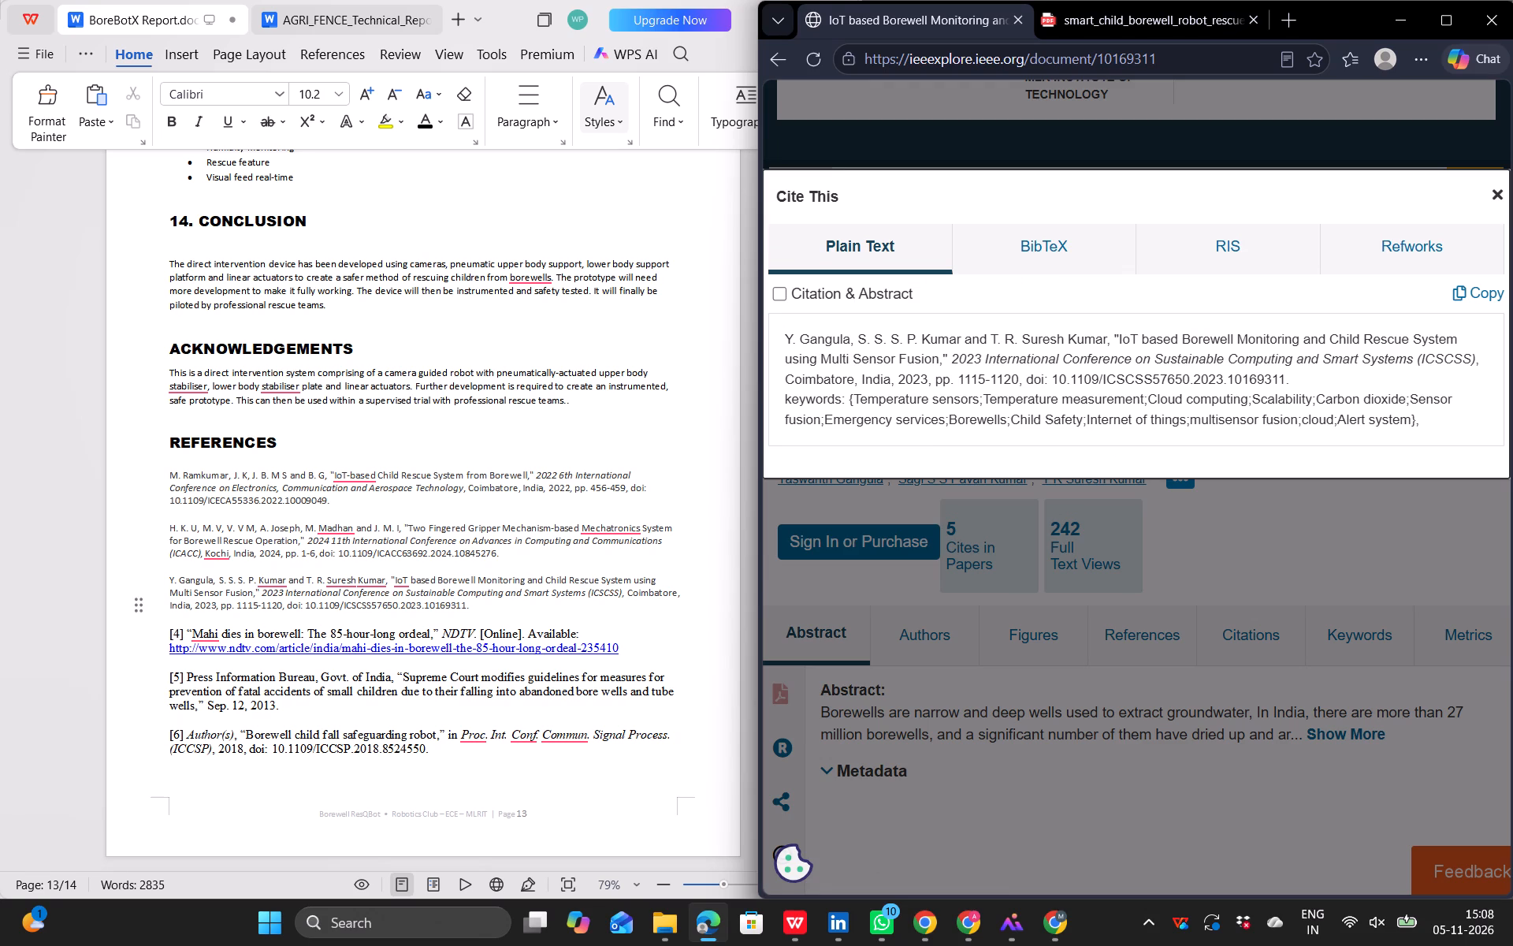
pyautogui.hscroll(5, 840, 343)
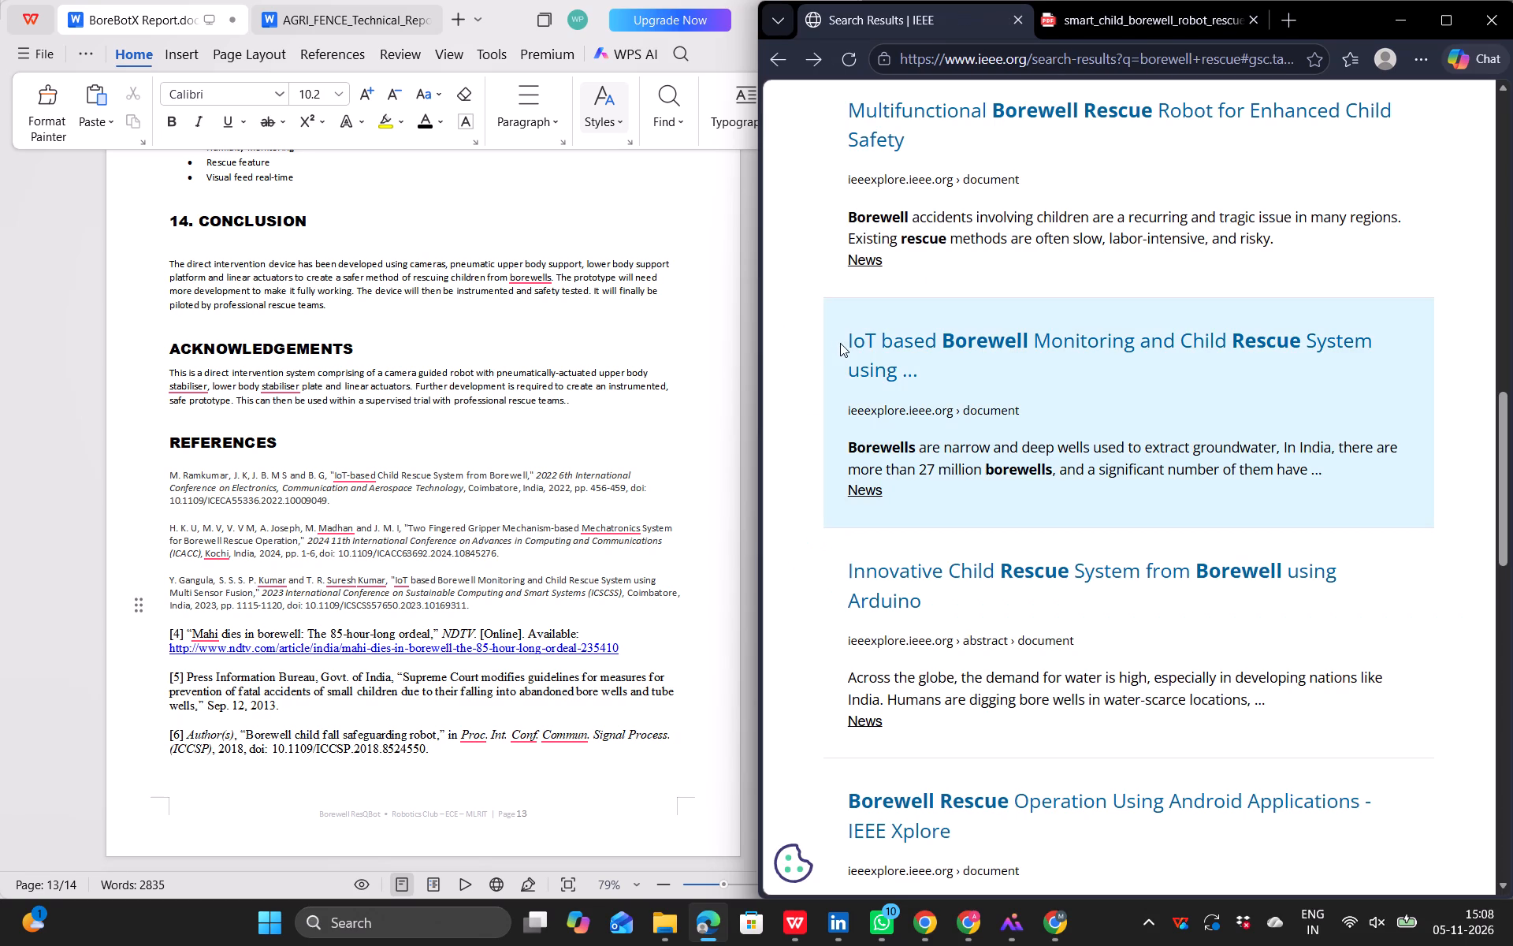
# Open the search result "Innovative Child Rescue System from Borewell using Arduino" and display its plain-text citation.
pyautogui.click(946, 642)
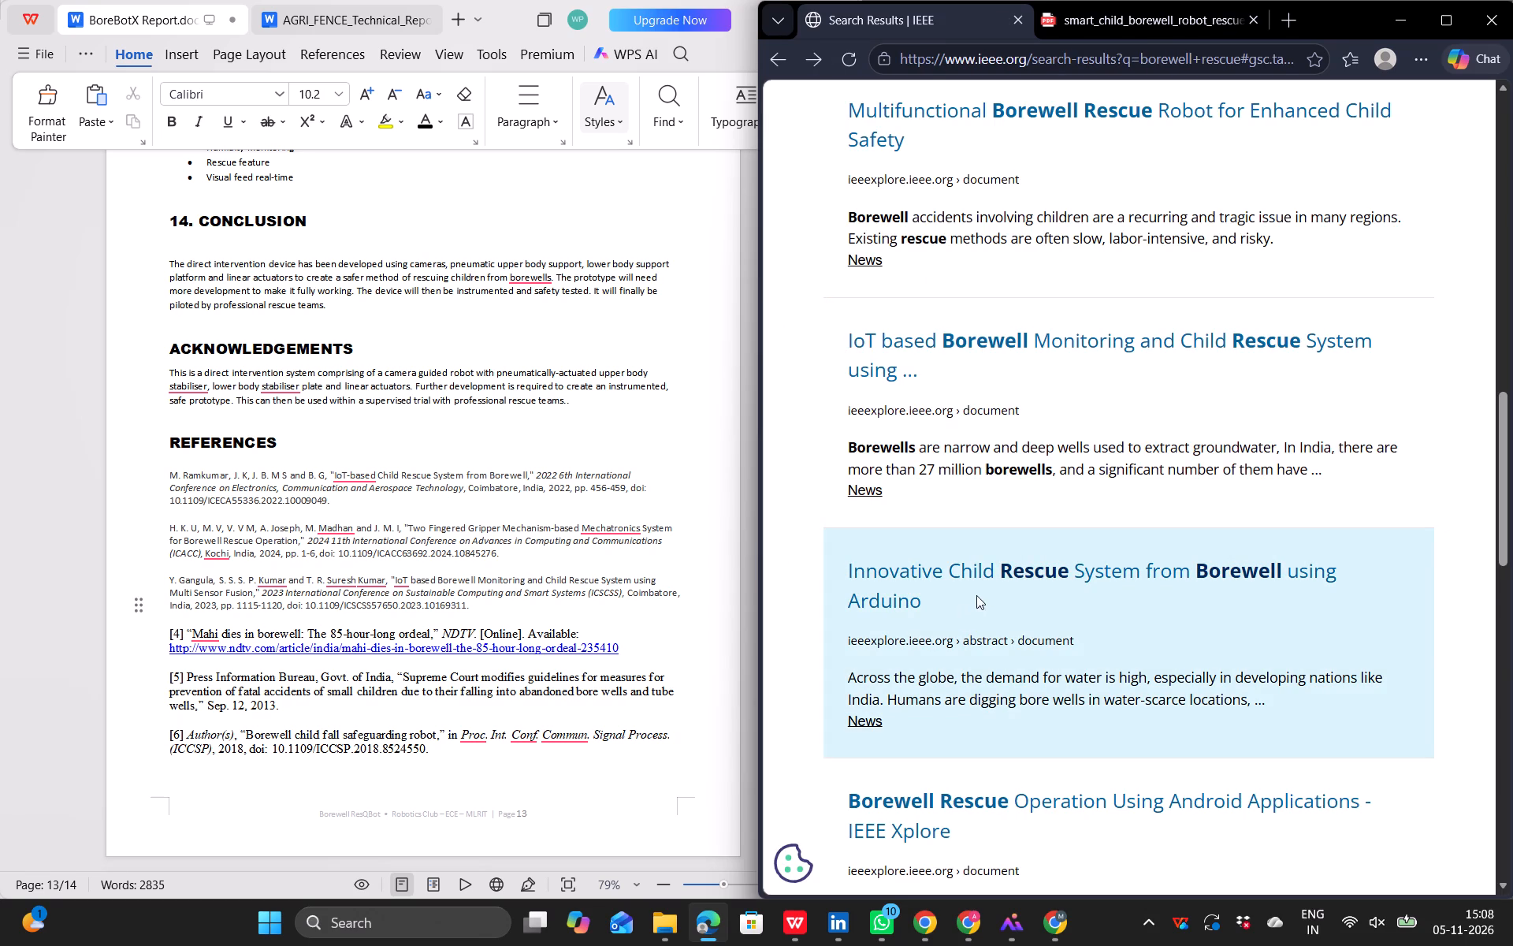
pyautogui.doubleClick(1021, 569)
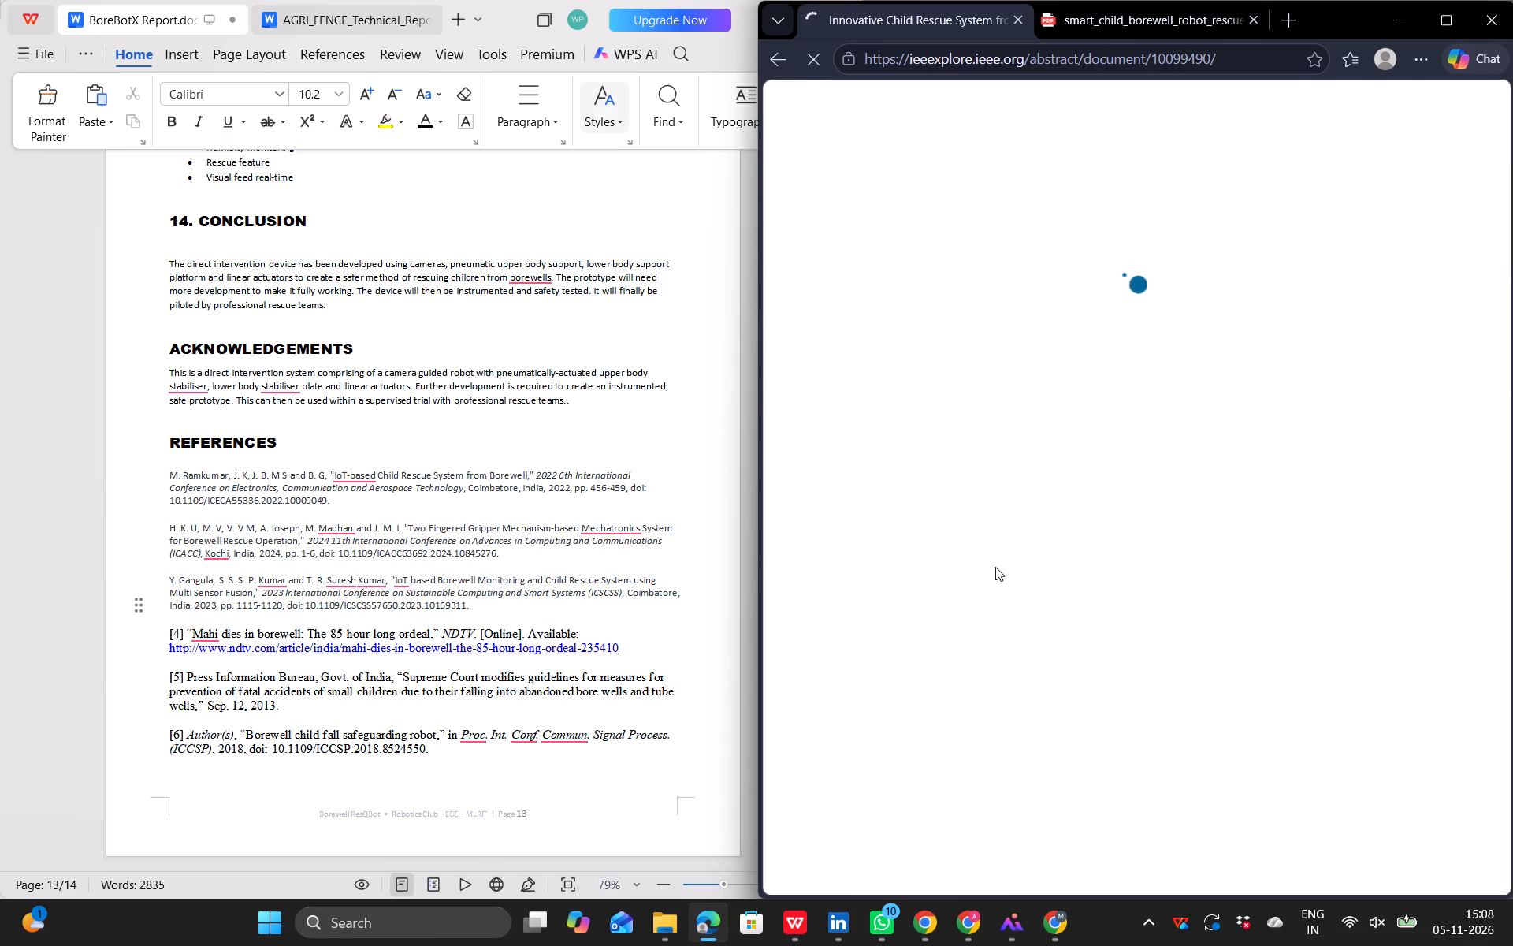
pyautogui.click(813, 531)
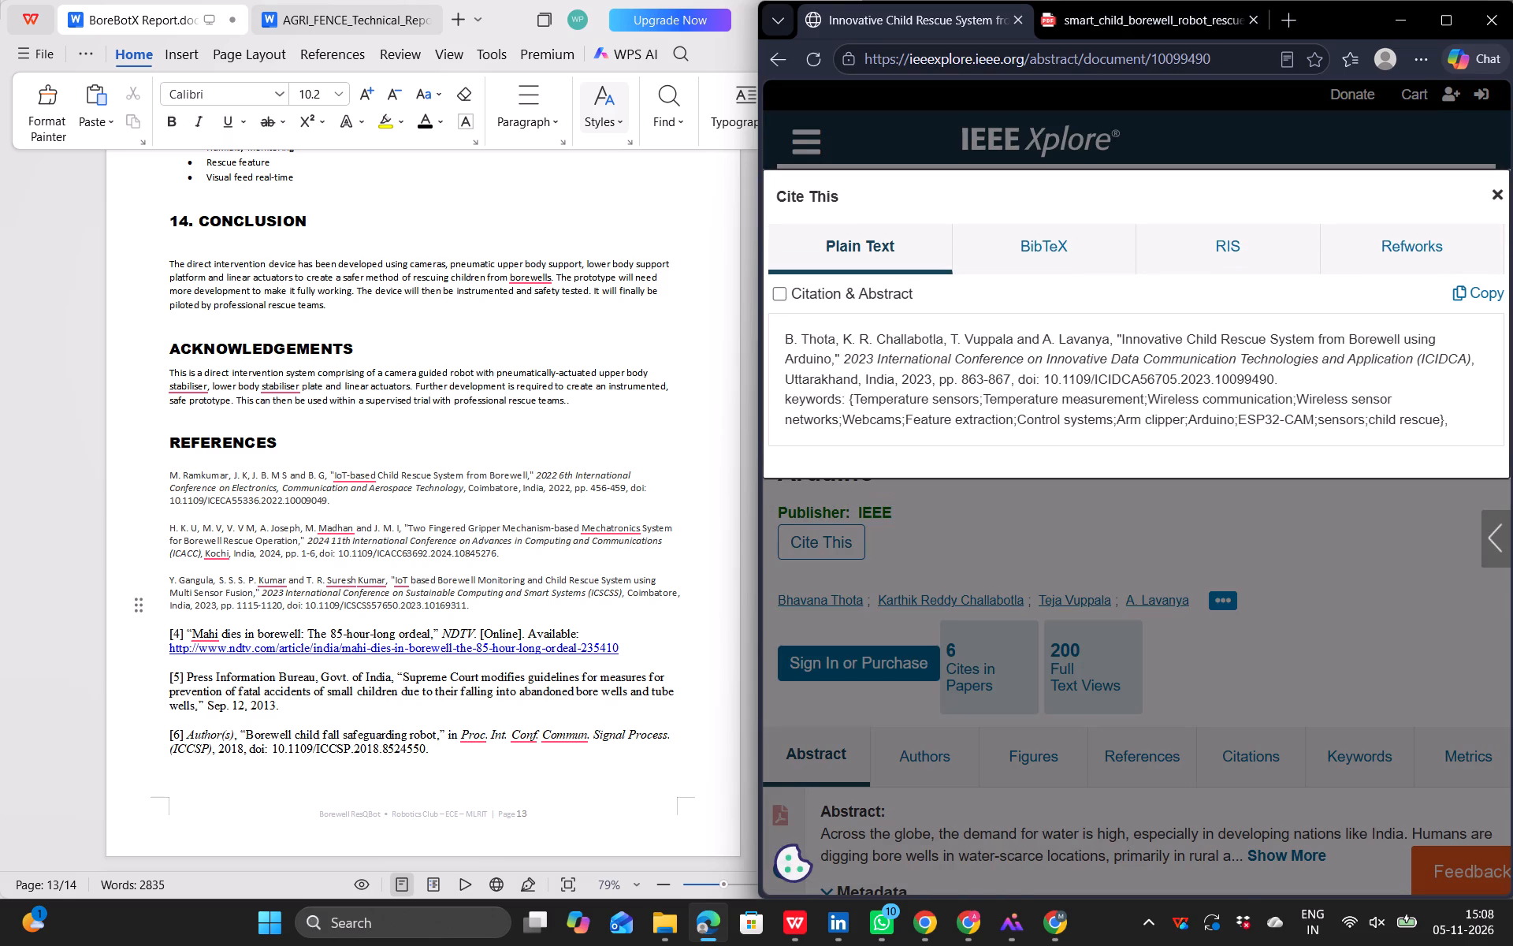
# Copy the Innovative Child Rescue System citation without keywords and replace the NDTV reference [4] in the WPS report, ending it with a paragraph break.
pyautogui.moveTo(786, 335); pyautogui.dragTo(1104, 346)
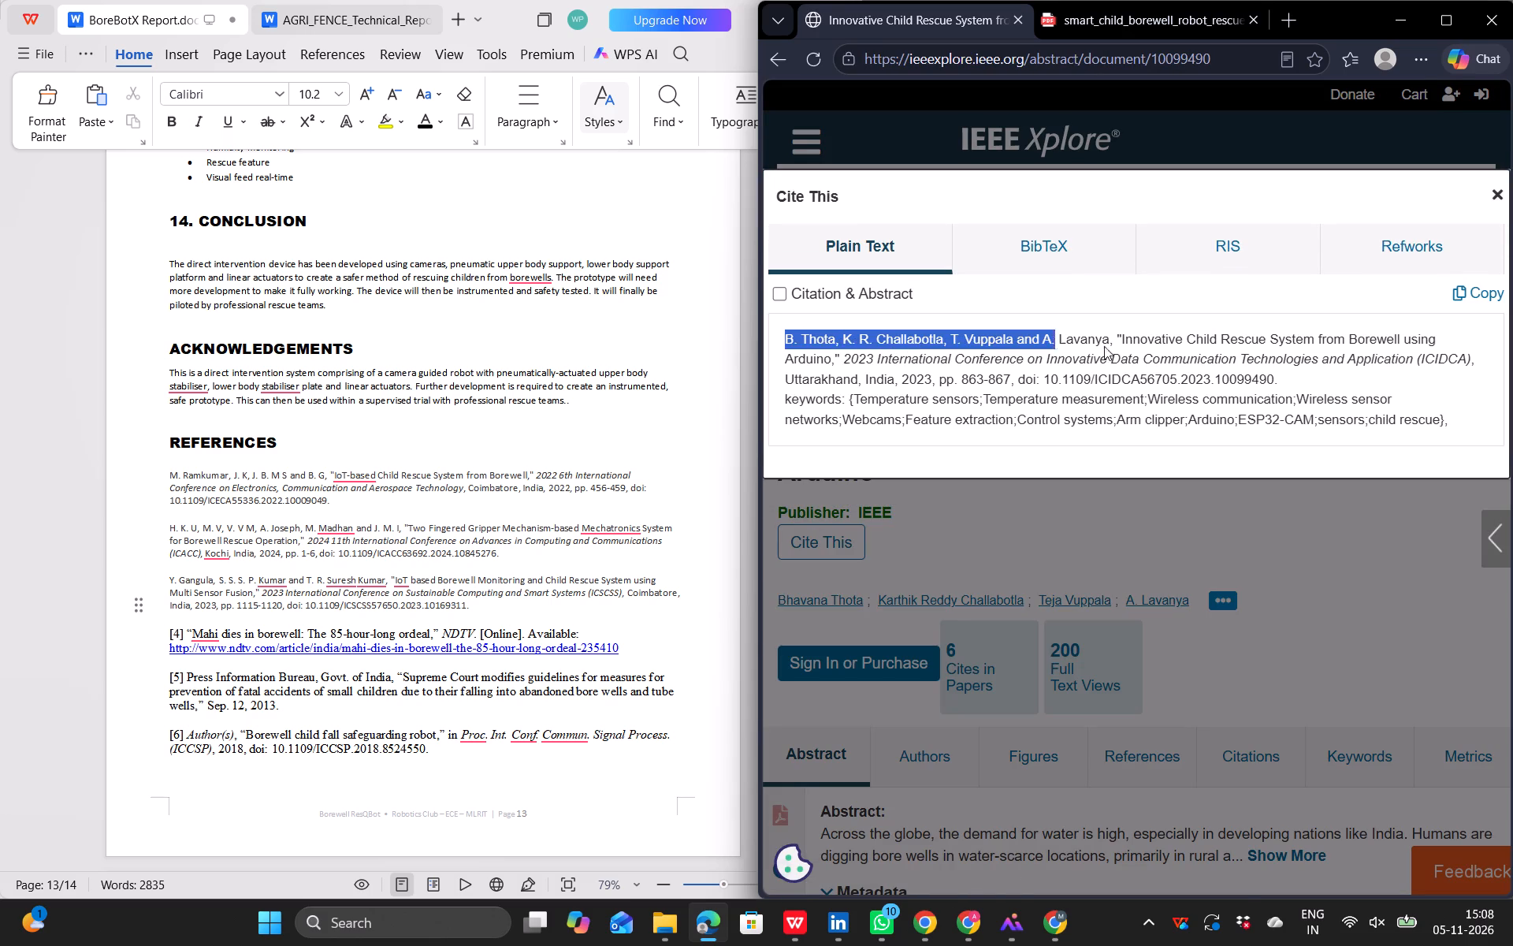
pyautogui.moveTo(1104, 346); pyautogui.dragTo(1278, 375)
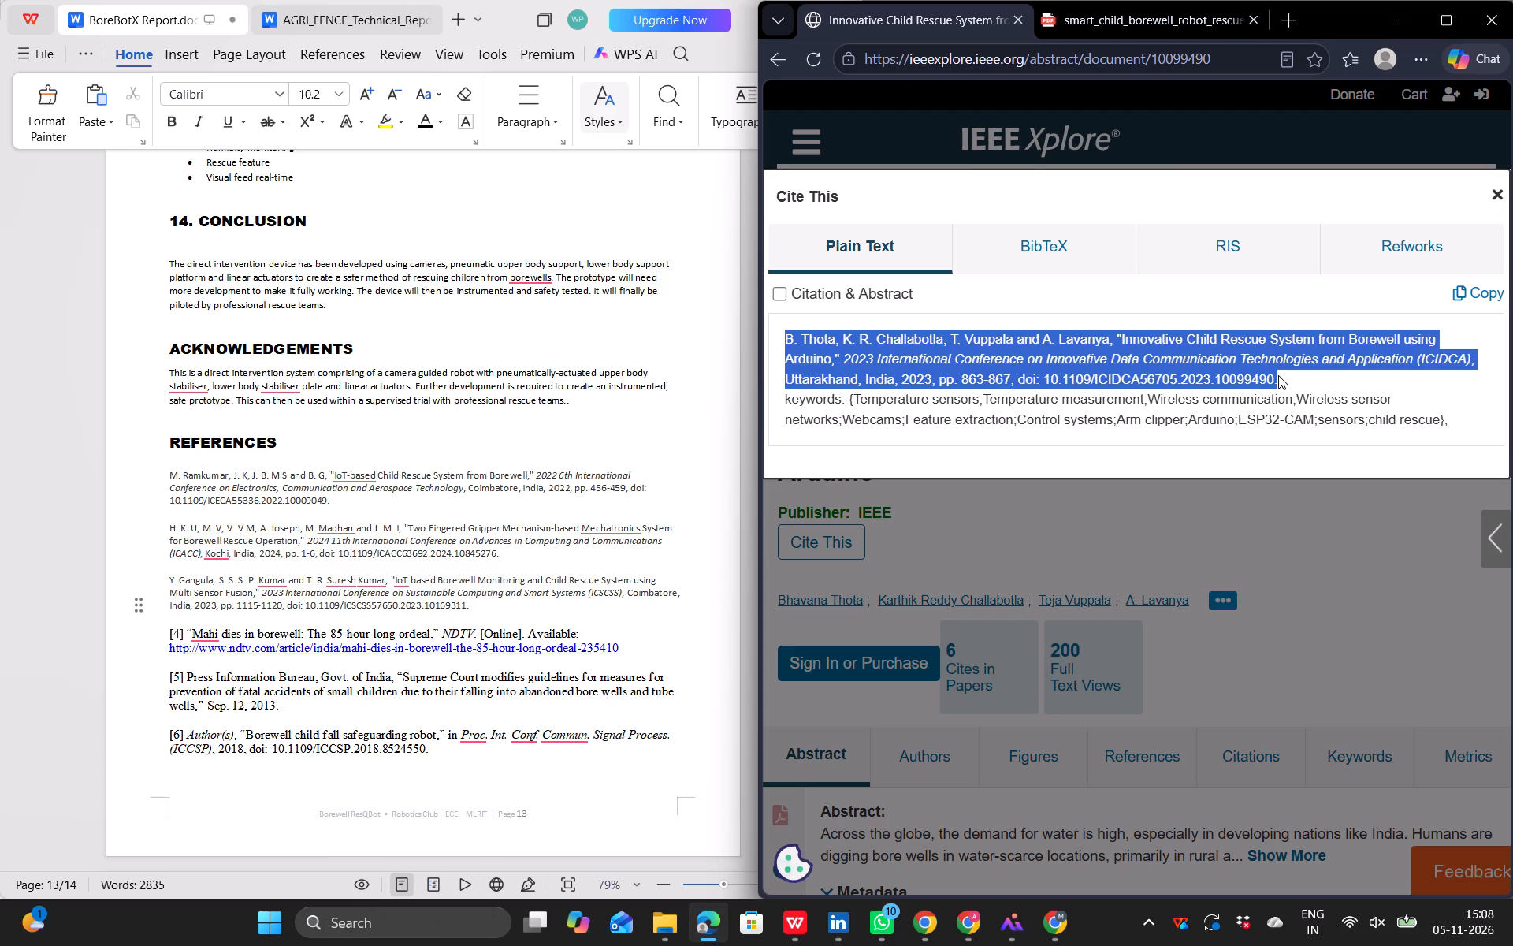
pyautogui.hotkey('ctrl', 'c')
pyautogui.moveTo(162, 634); pyautogui.dragTo(631, 664)
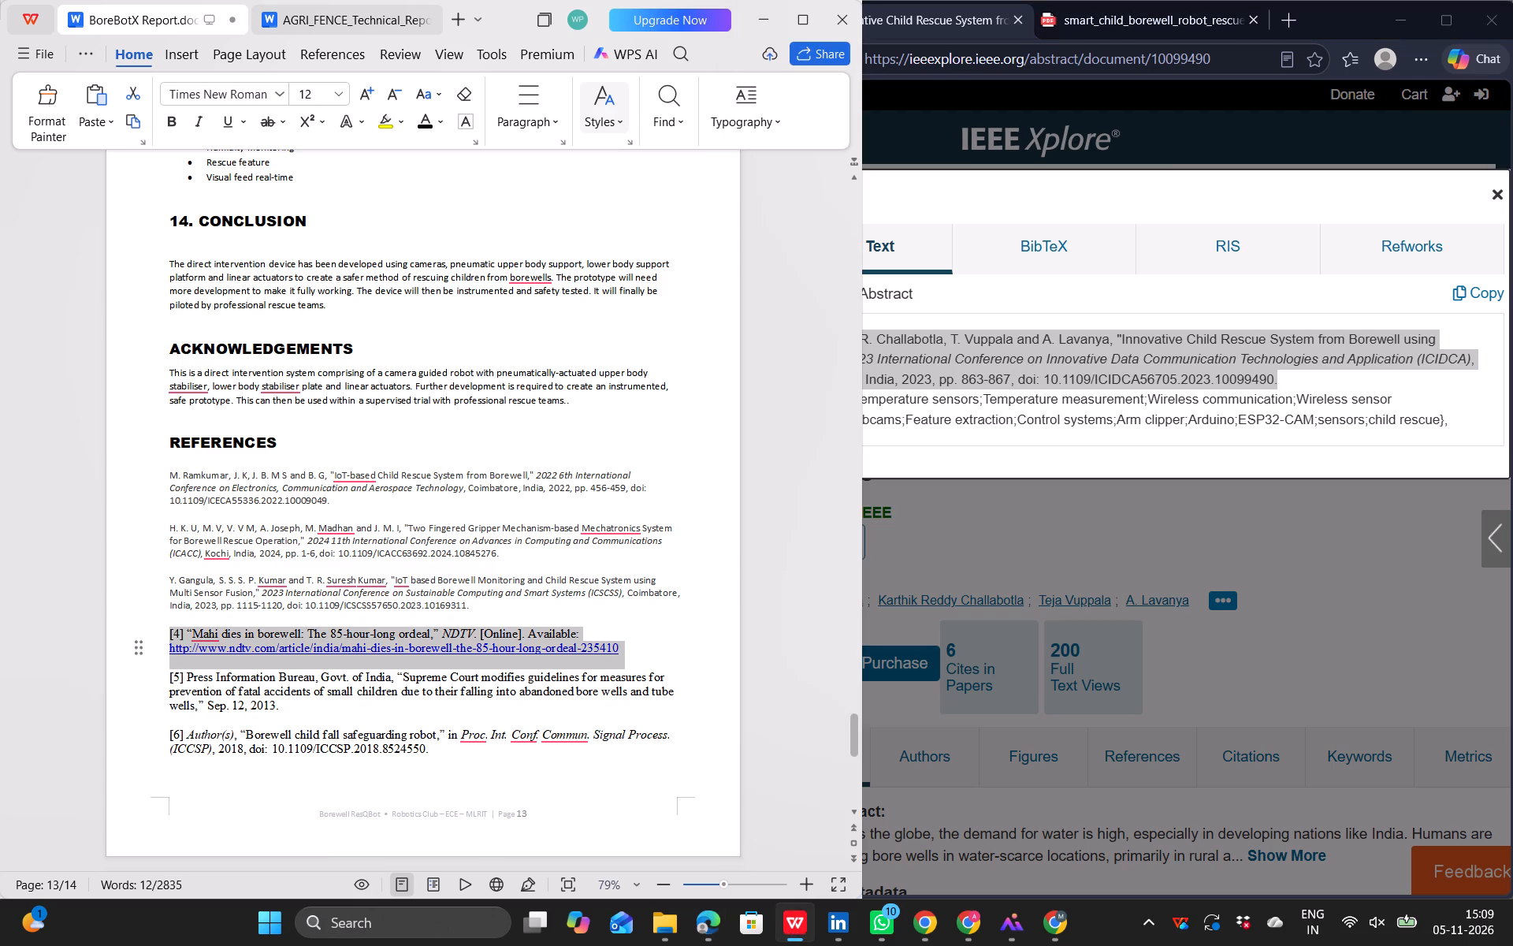
pyautogui.hotkey('ctrl', 'v')
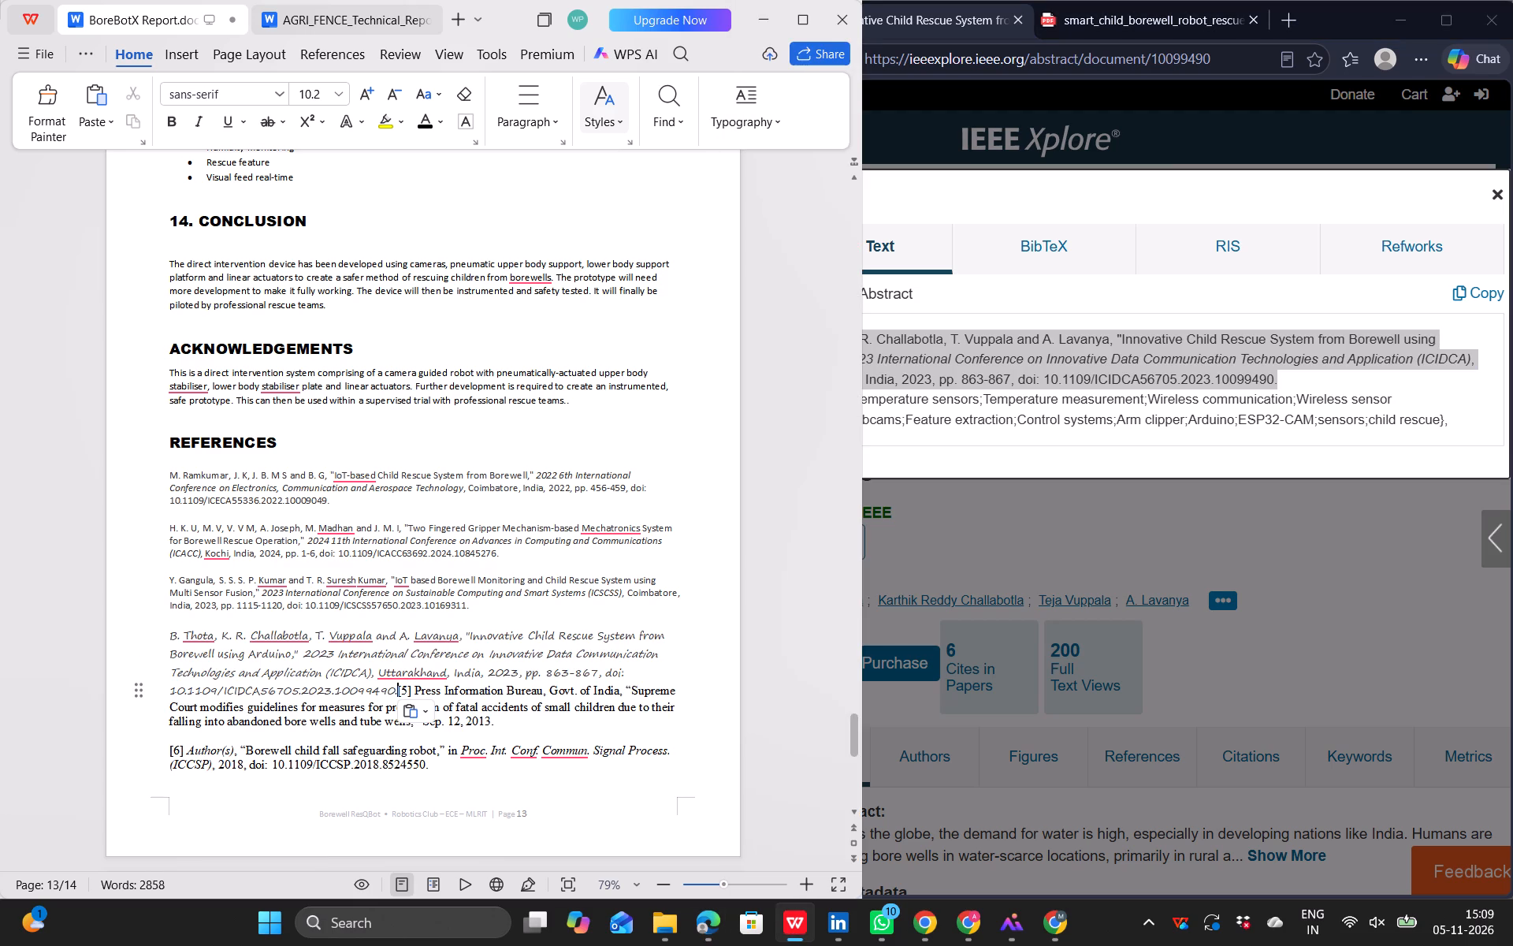
pyautogui.press('Return')
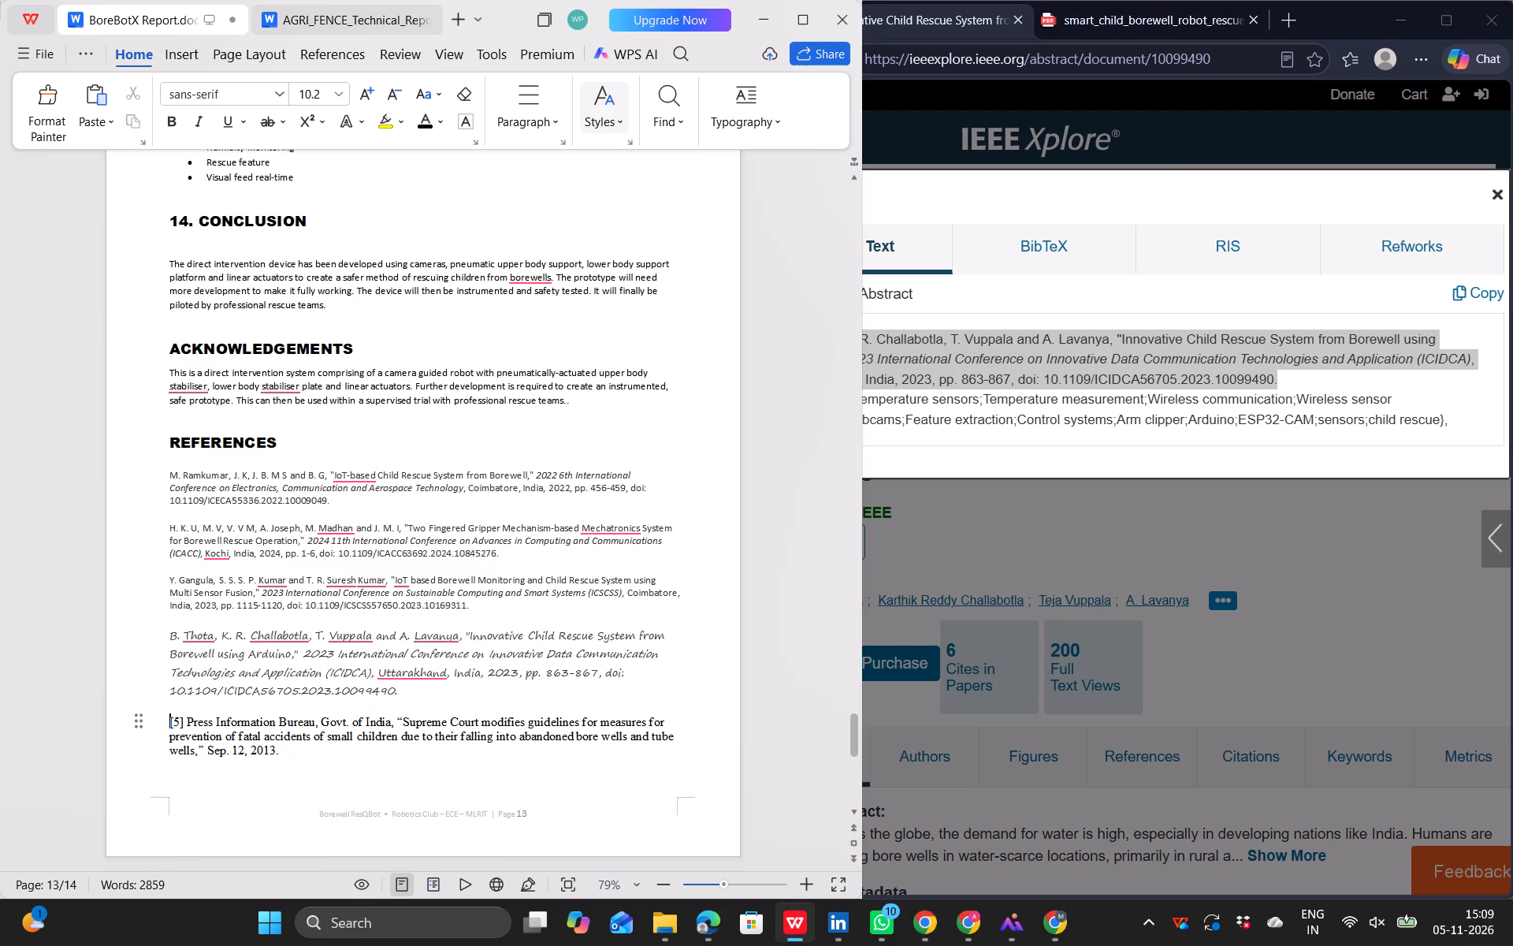
# Set the font of the pasted Innovative Child Rescue System citation to Calibri (Headings).
pyautogui.moveTo(435, 689); pyautogui.dragTo(165, 641)
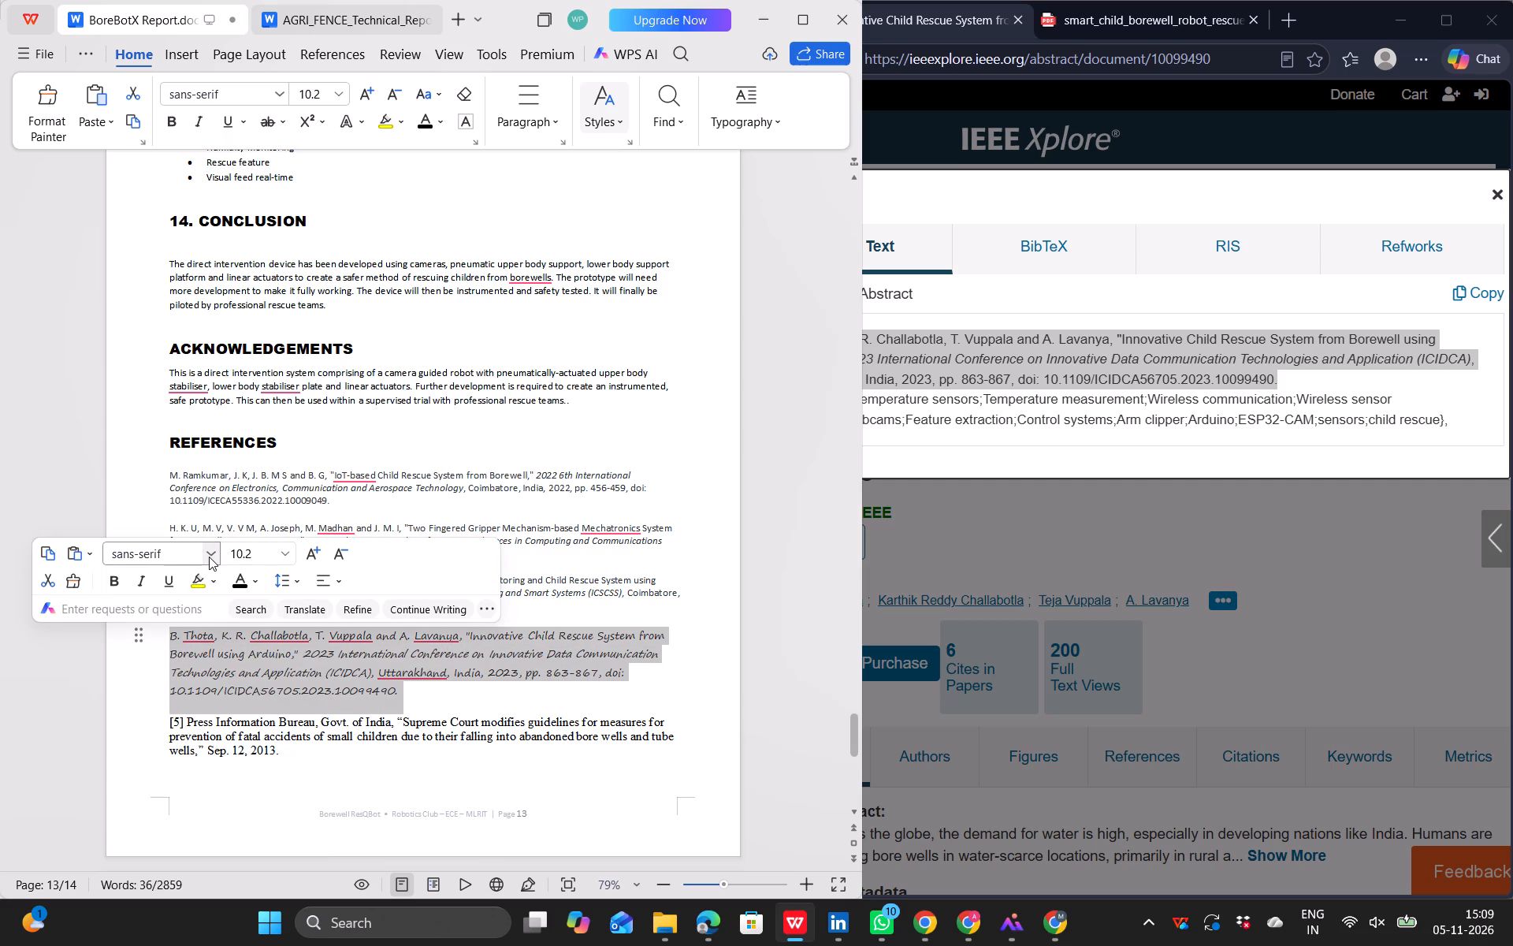
pyautogui.click(209, 557)
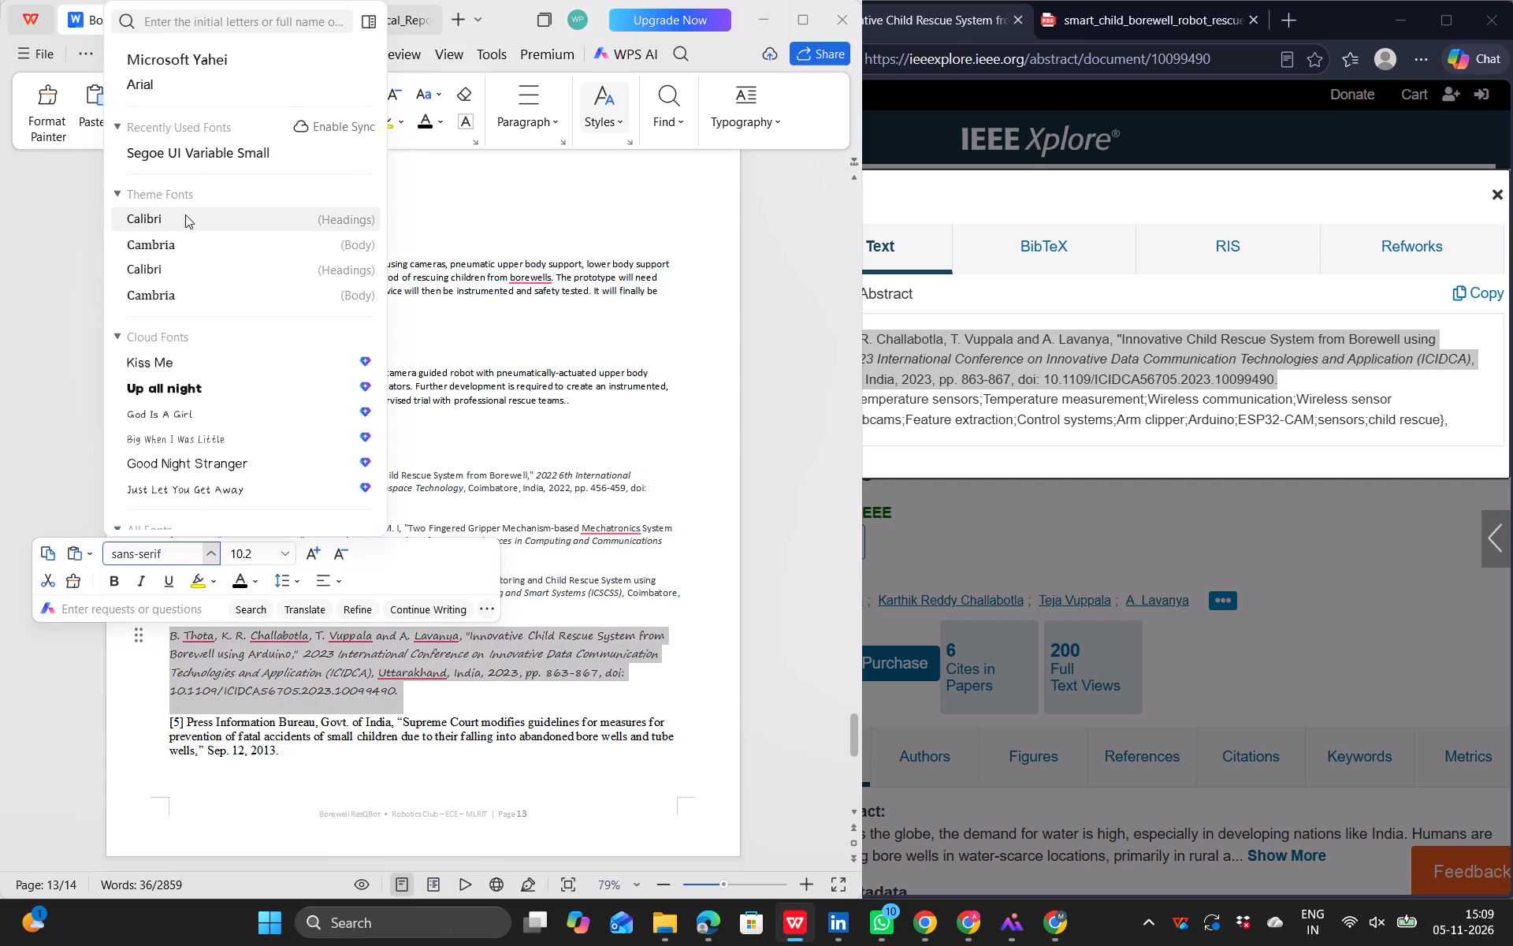
pyautogui.click(185, 214)
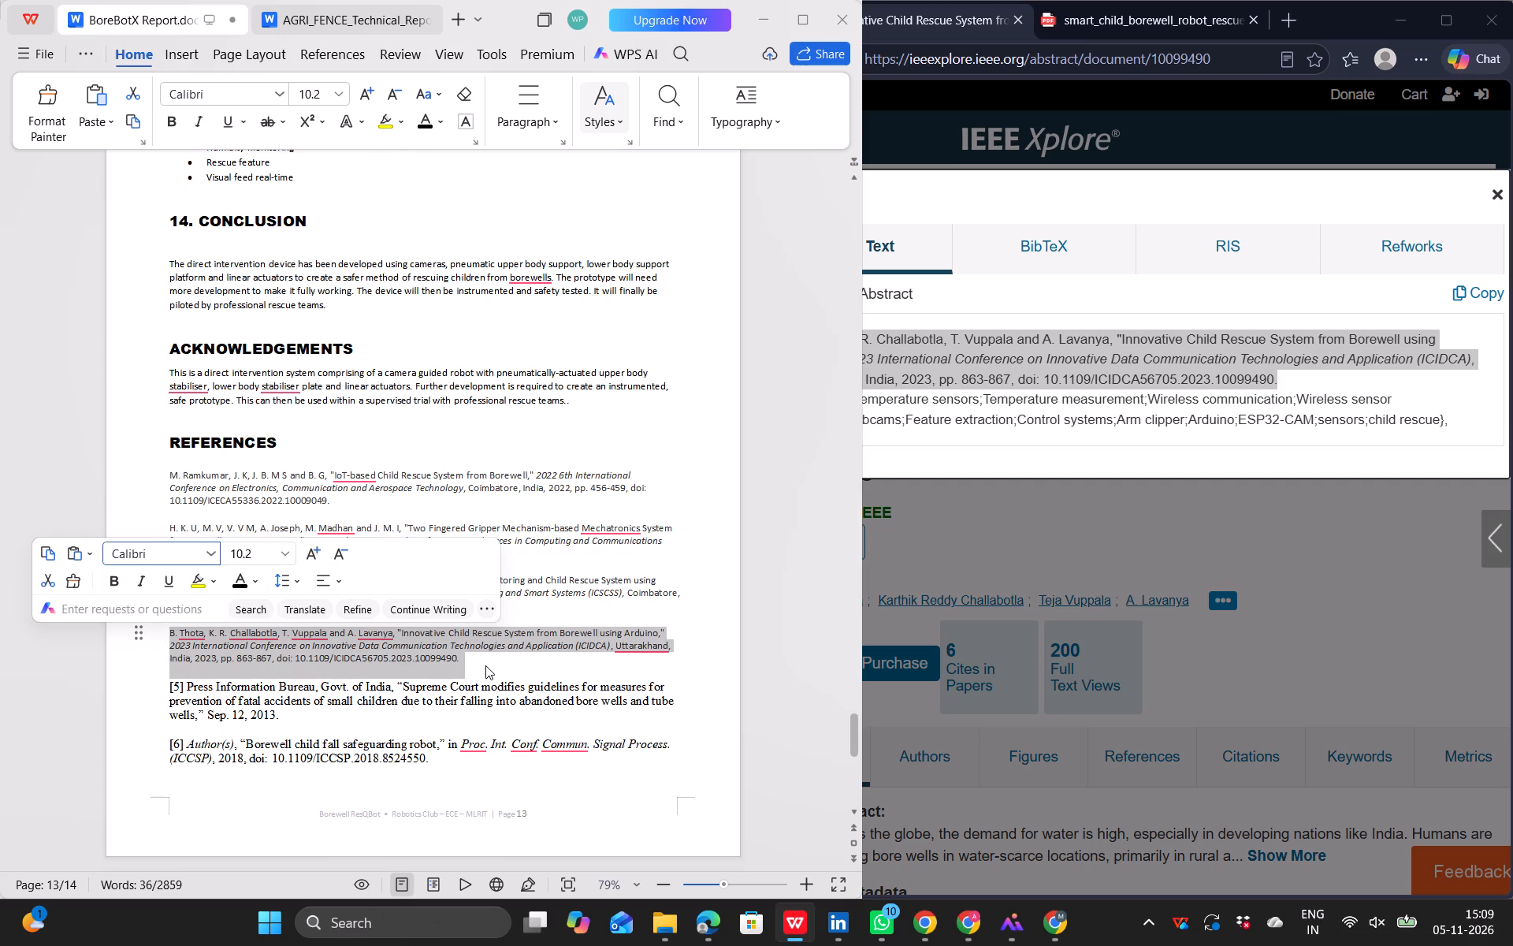
pyautogui.click(485, 665)
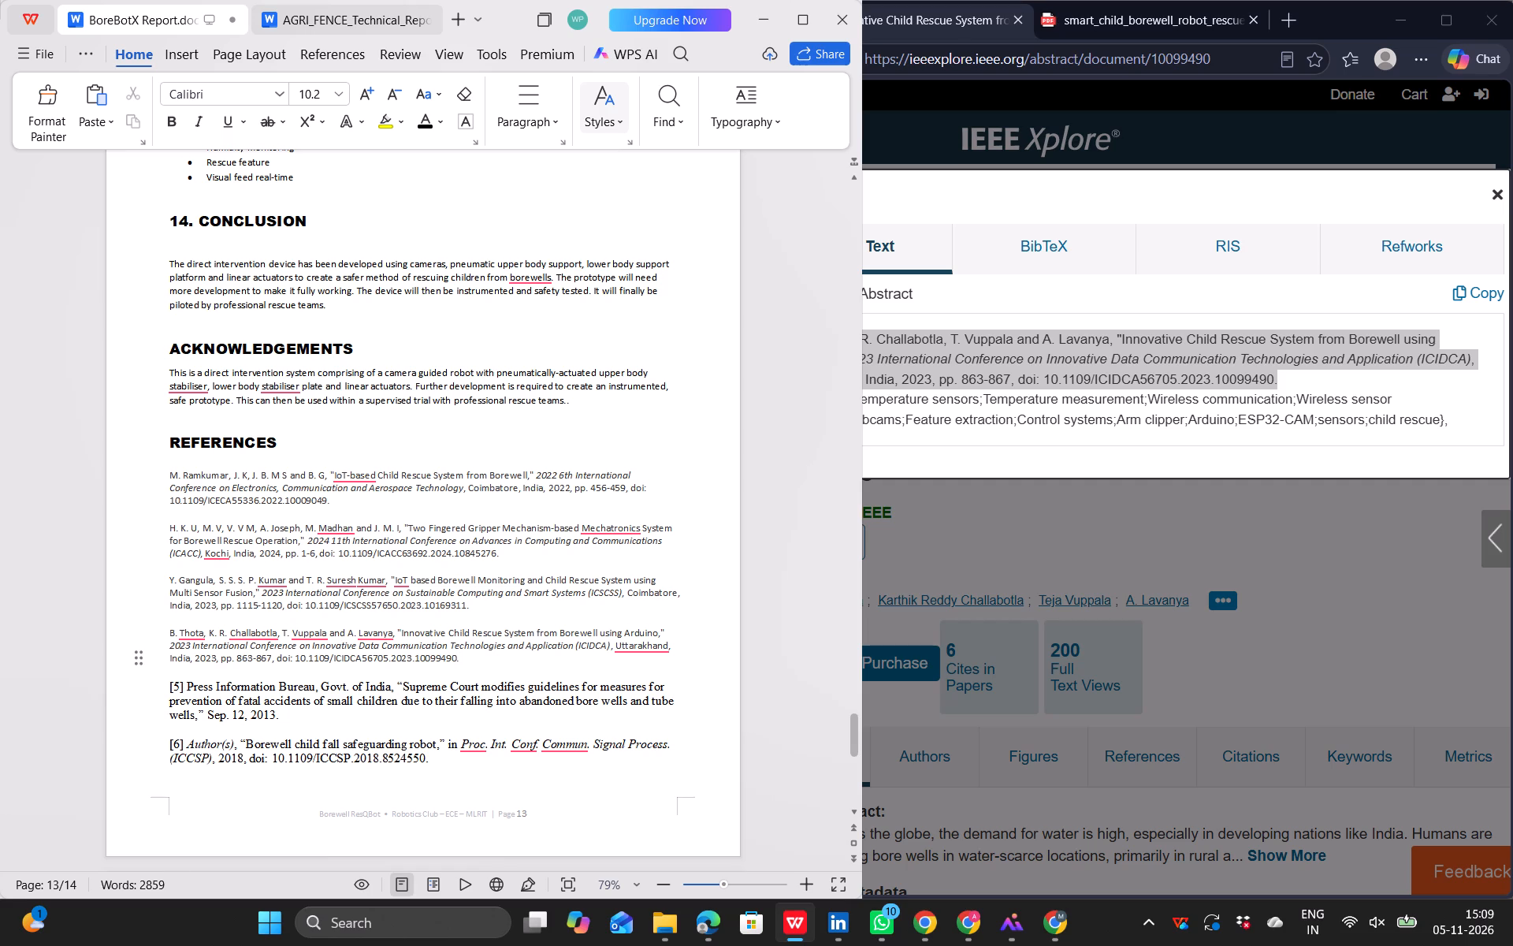
# Apply black font color to the first reference, "IoT-based Child Rescue System from Borewell".
pyautogui.scroll(1, 385, 526)
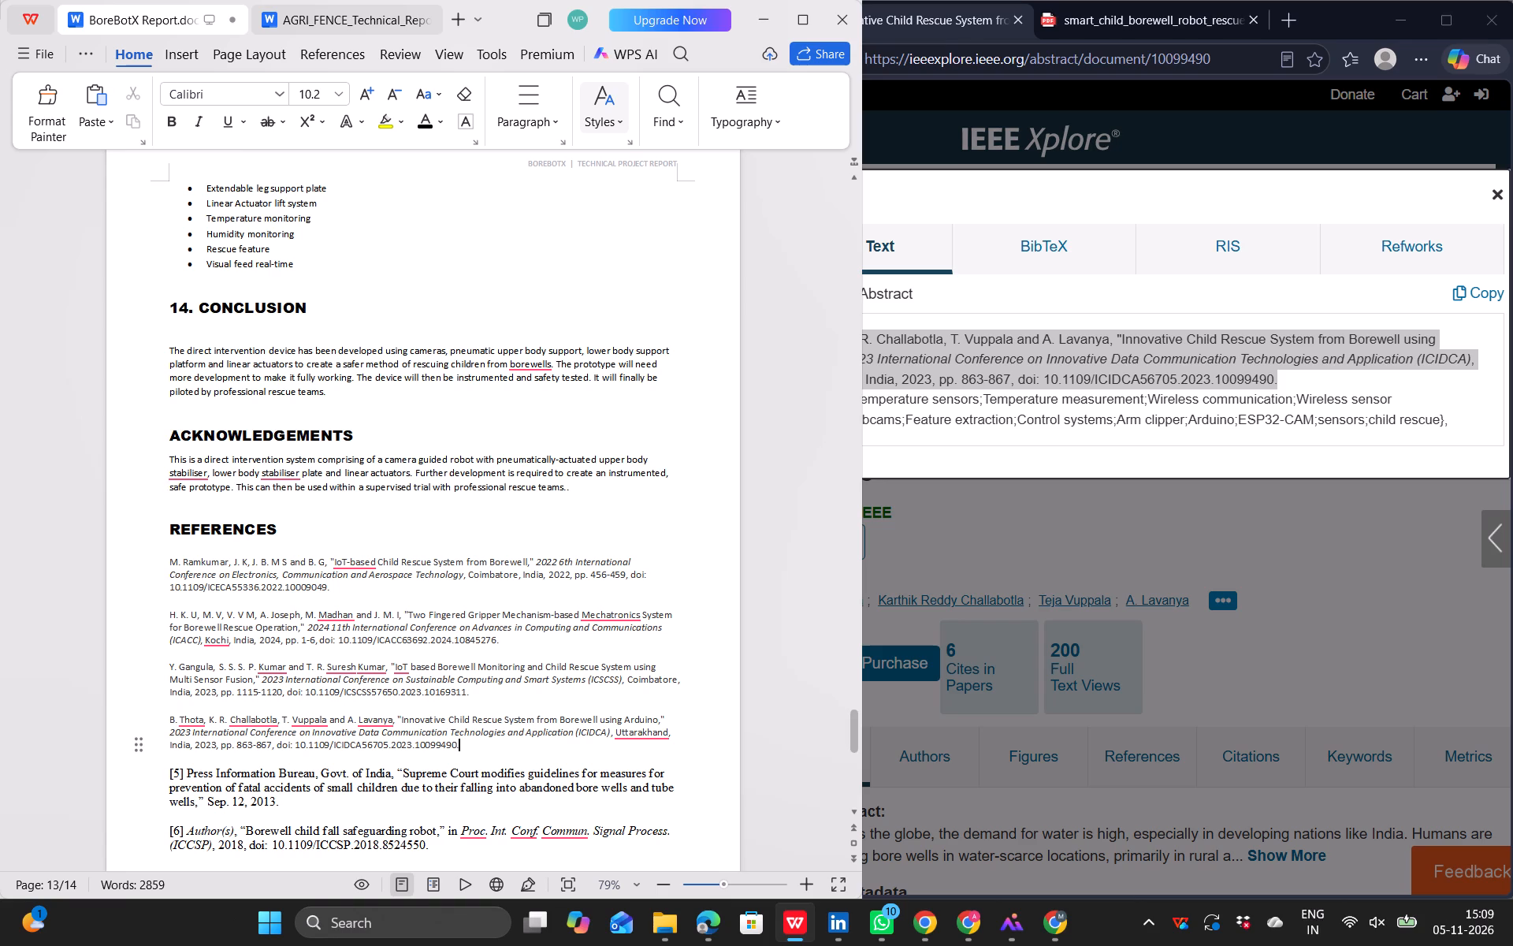
pyautogui.moveTo(169, 559); pyautogui.dragTo(350, 583)
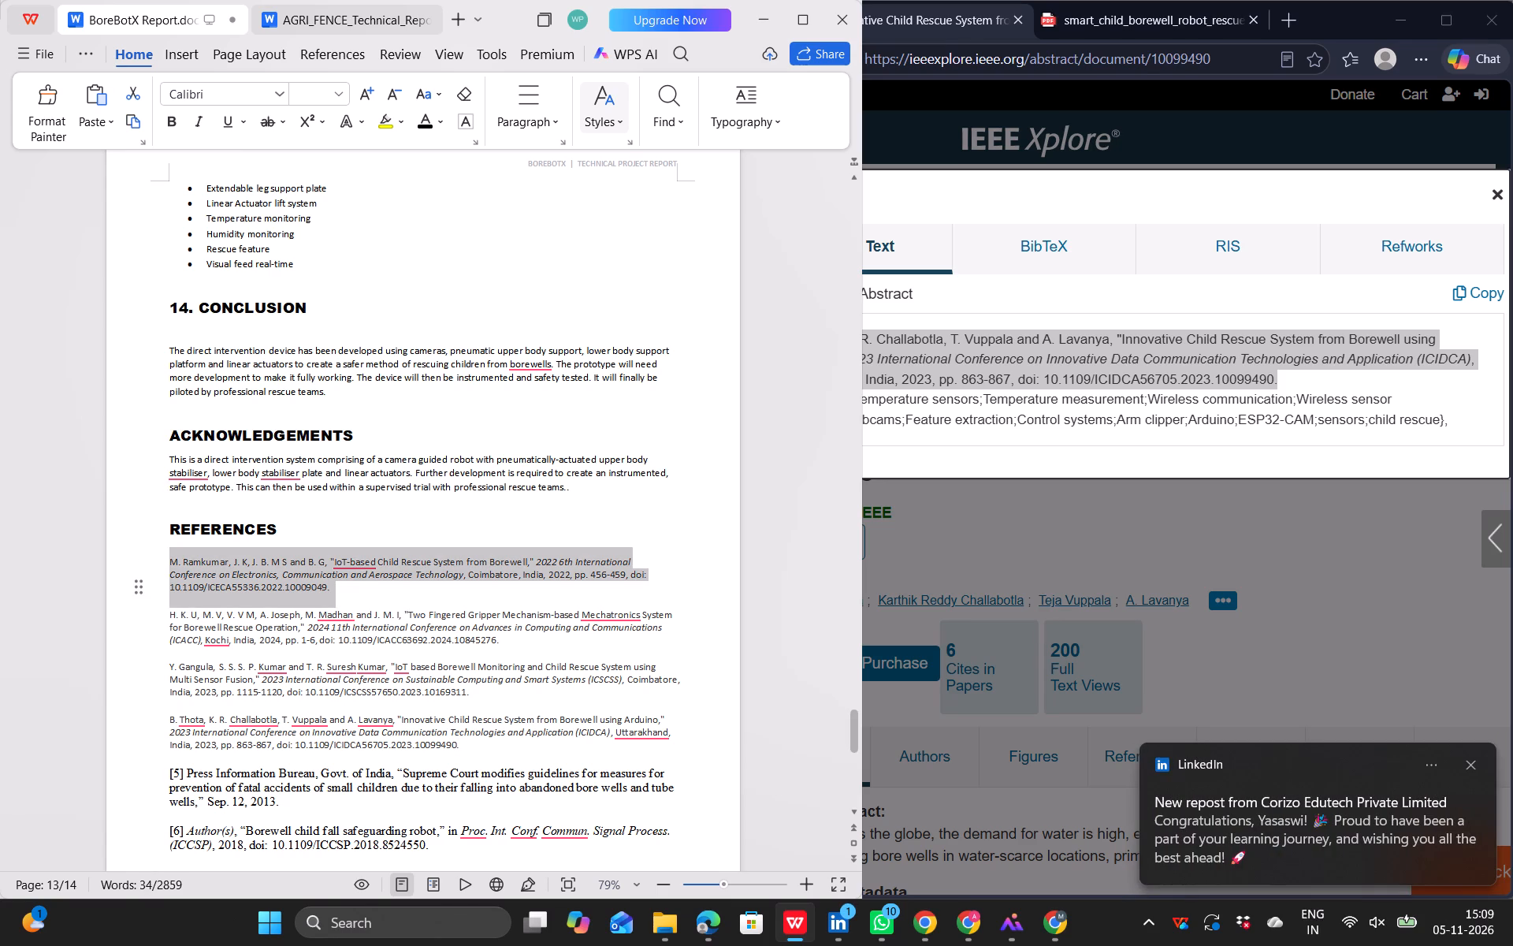
pyautogui.moveTo(350, 583); pyautogui.dragTo(346, 583)
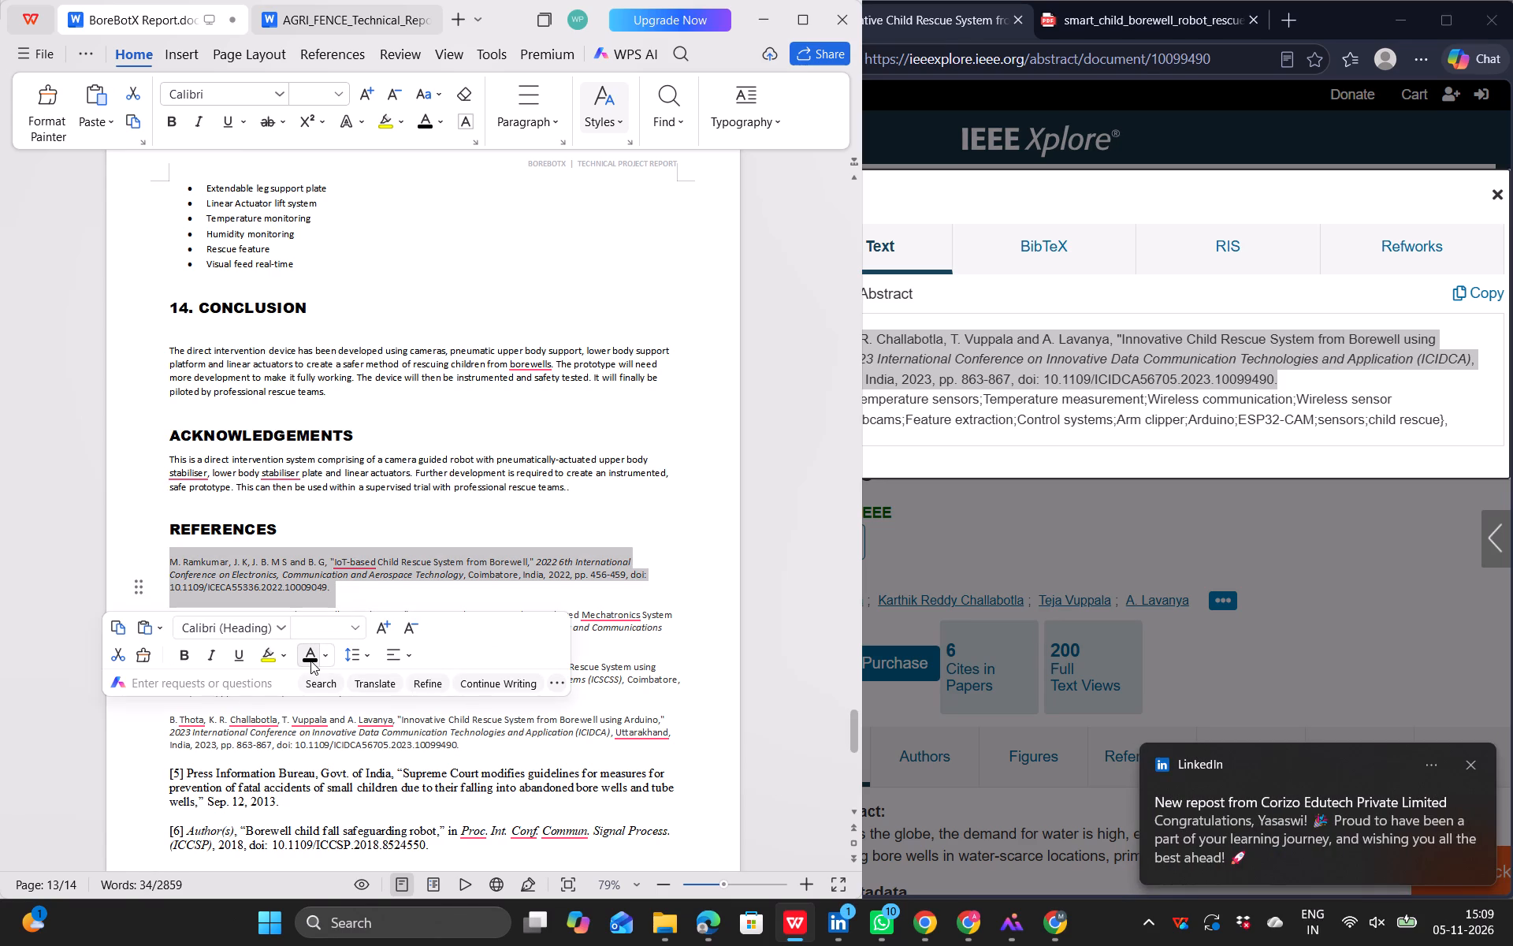
pyautogui.click(310, 660)
pyautogui.click(310, 660)
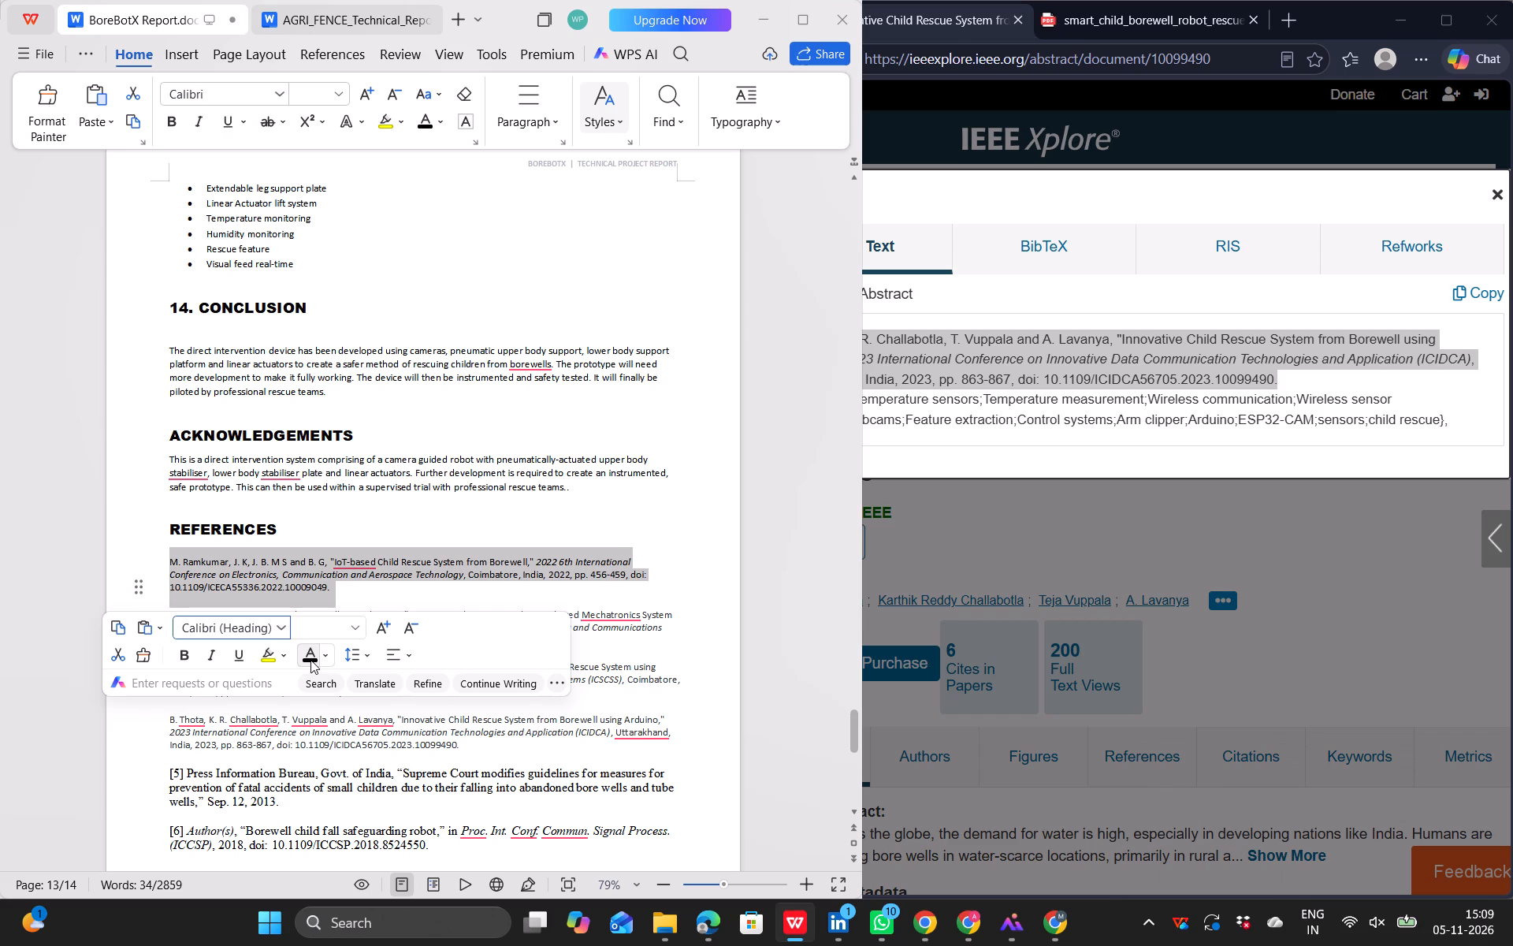
pyautogui.click(487, 598)
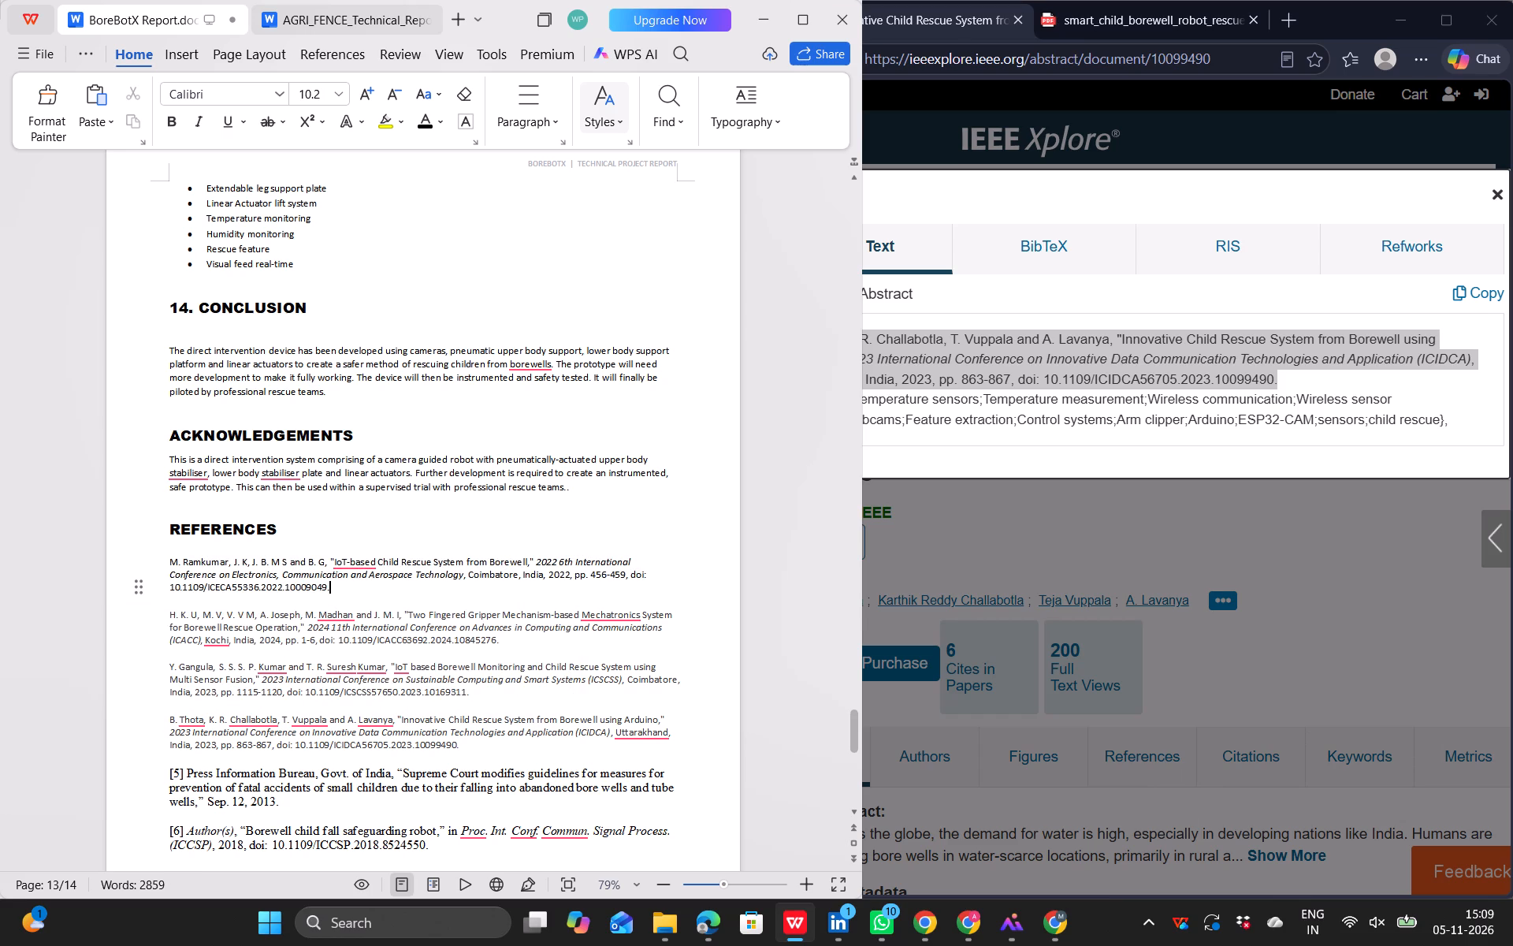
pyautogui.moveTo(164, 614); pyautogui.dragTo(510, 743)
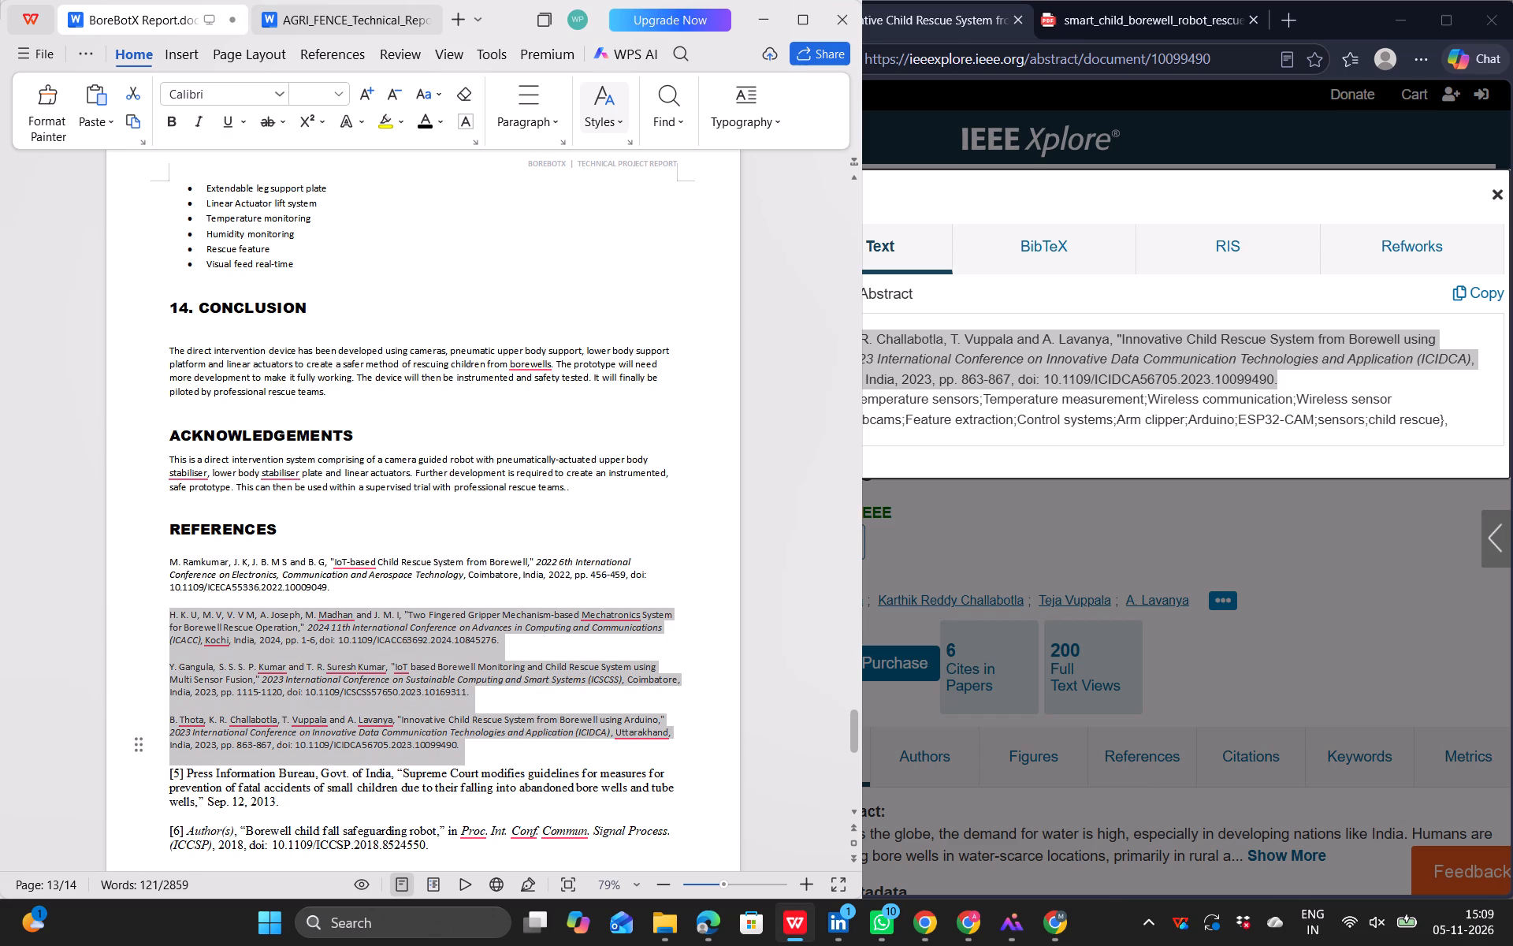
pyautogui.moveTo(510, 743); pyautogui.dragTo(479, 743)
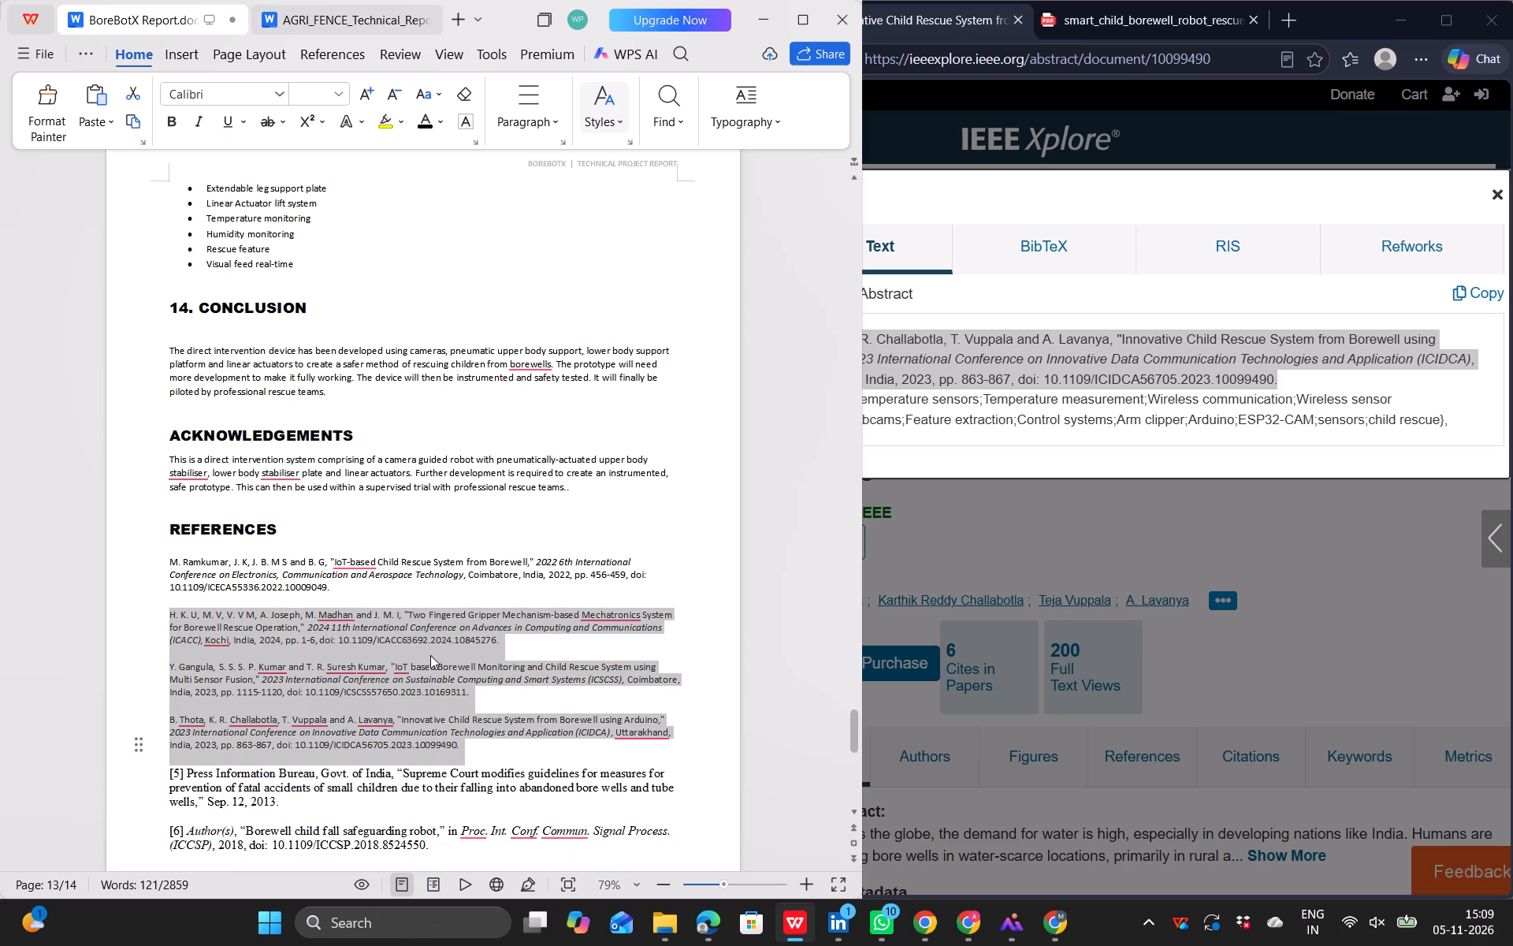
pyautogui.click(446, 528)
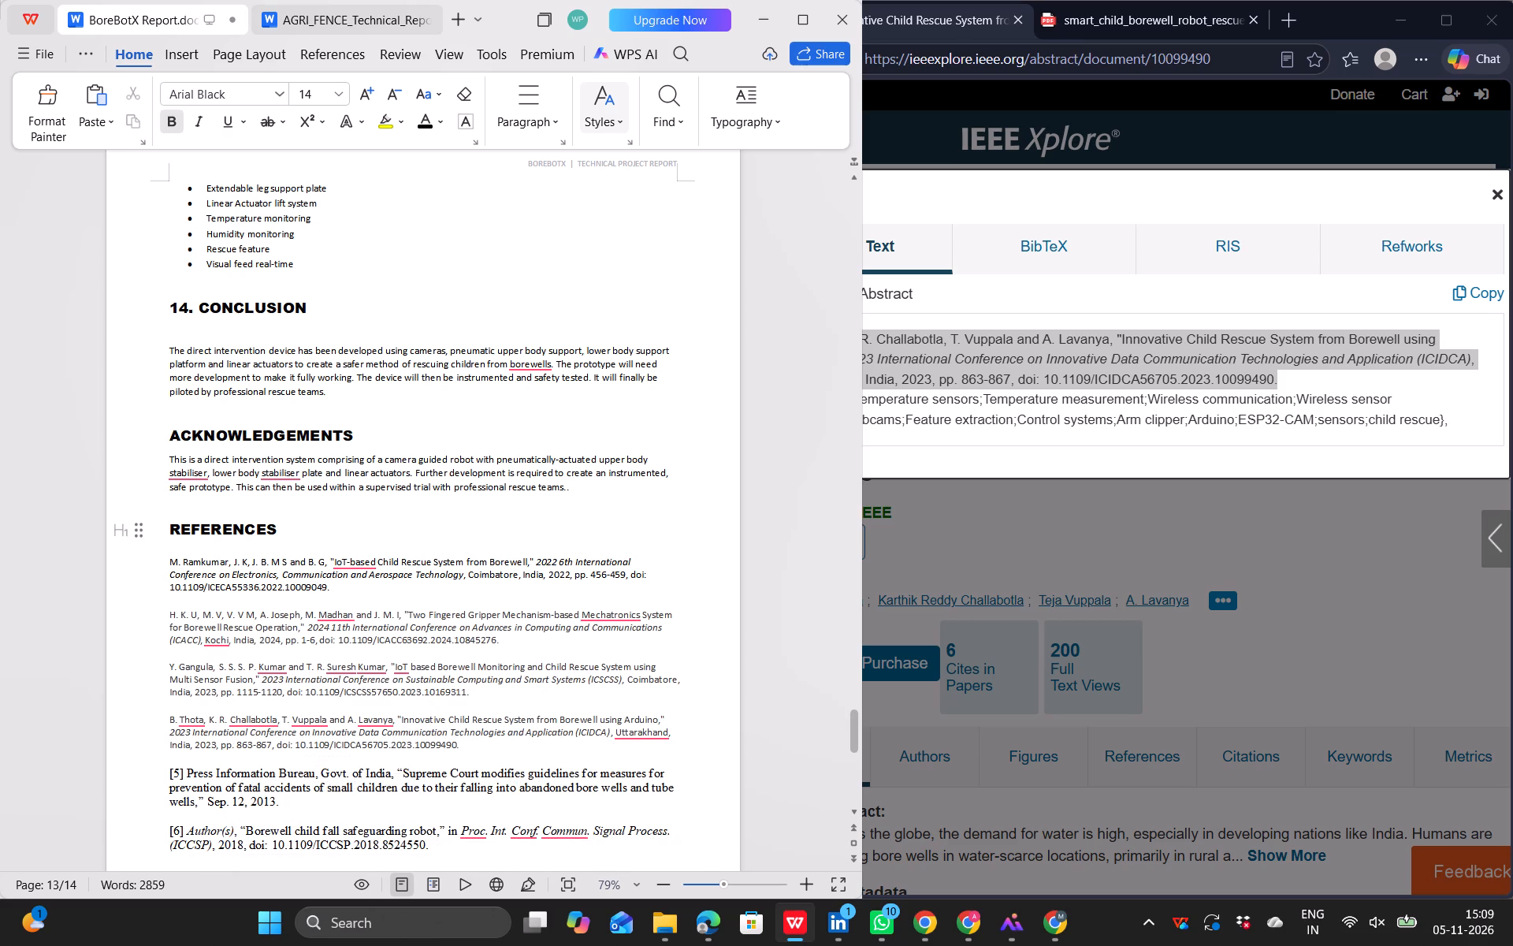
# Check which font the Acknowledgements paragraph uses.
pyautogui.moveTo(575, 491); pyautogui.dragTo(167, 464)
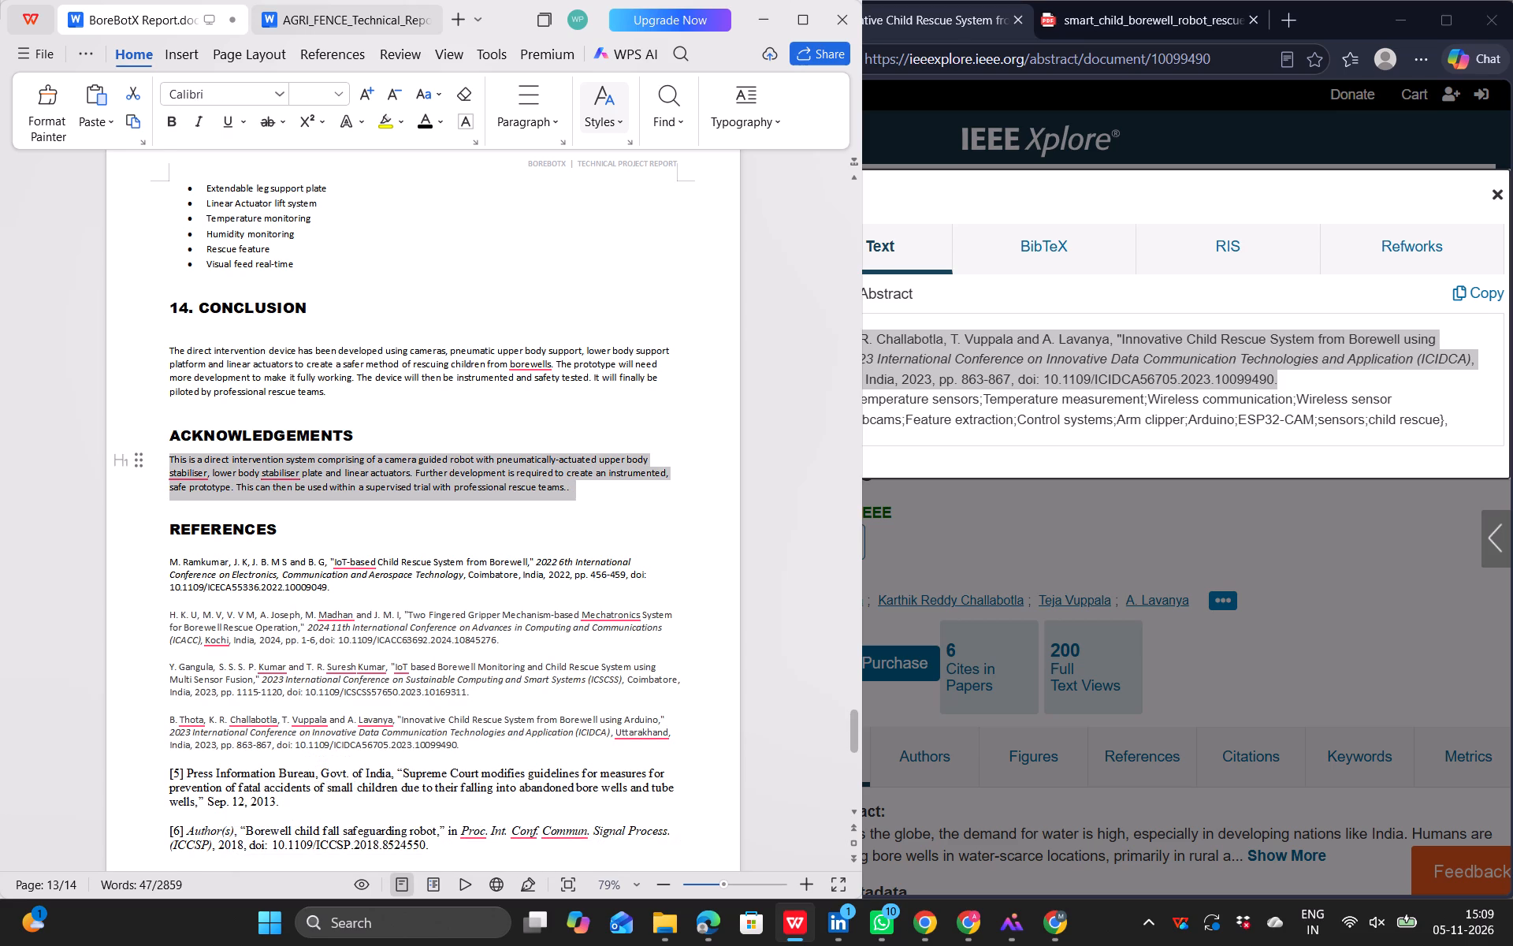
pyautogui.click(210, 384)
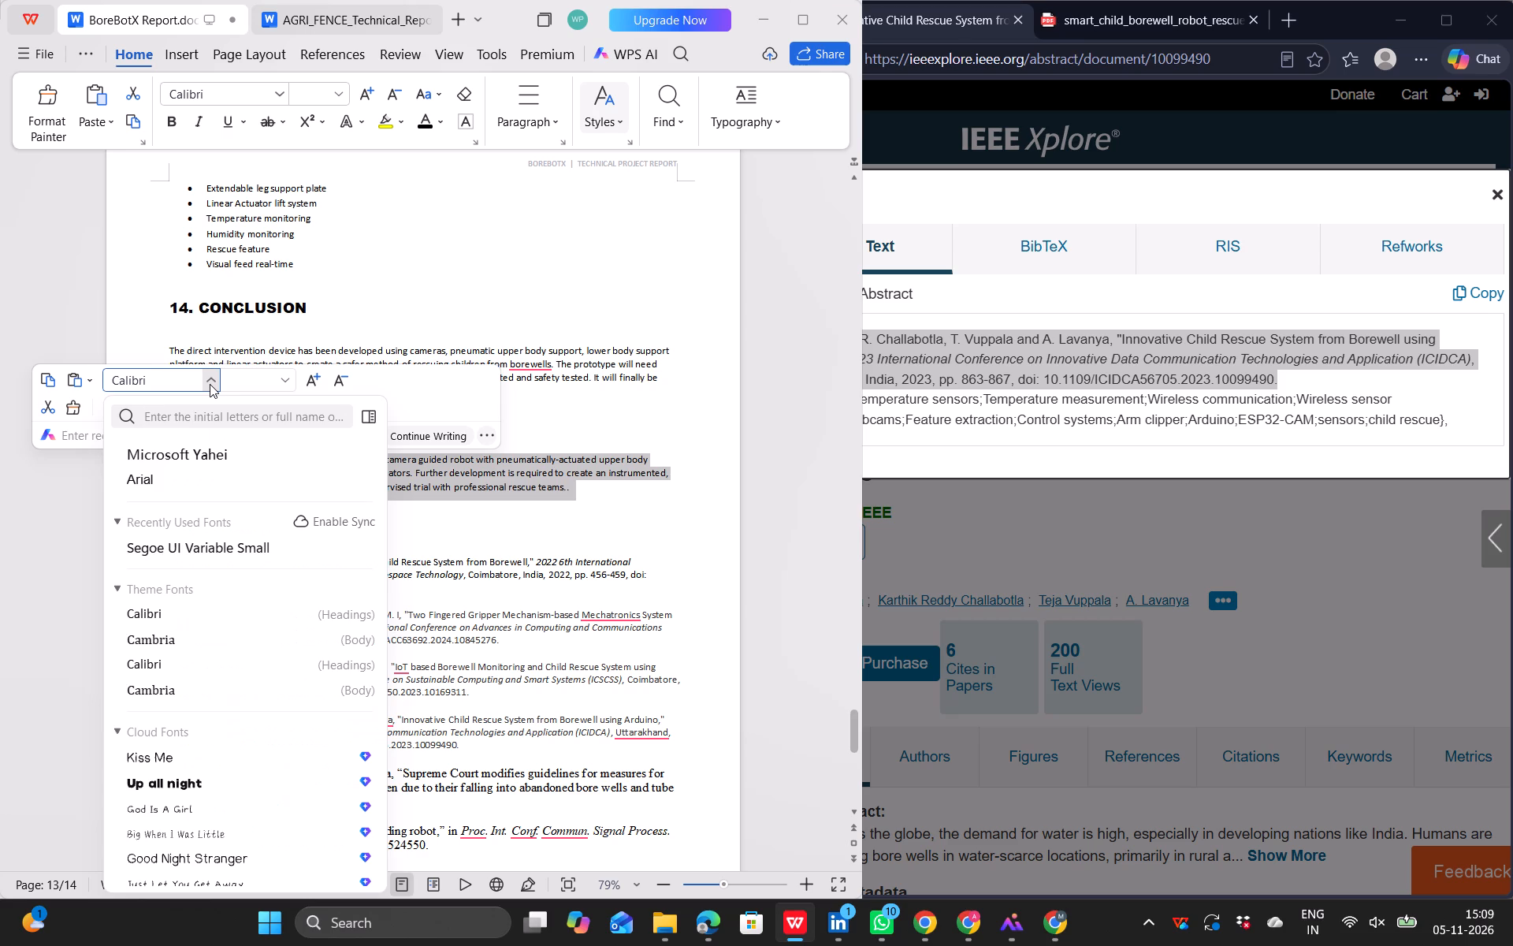
pyautogui.click(210, 384)
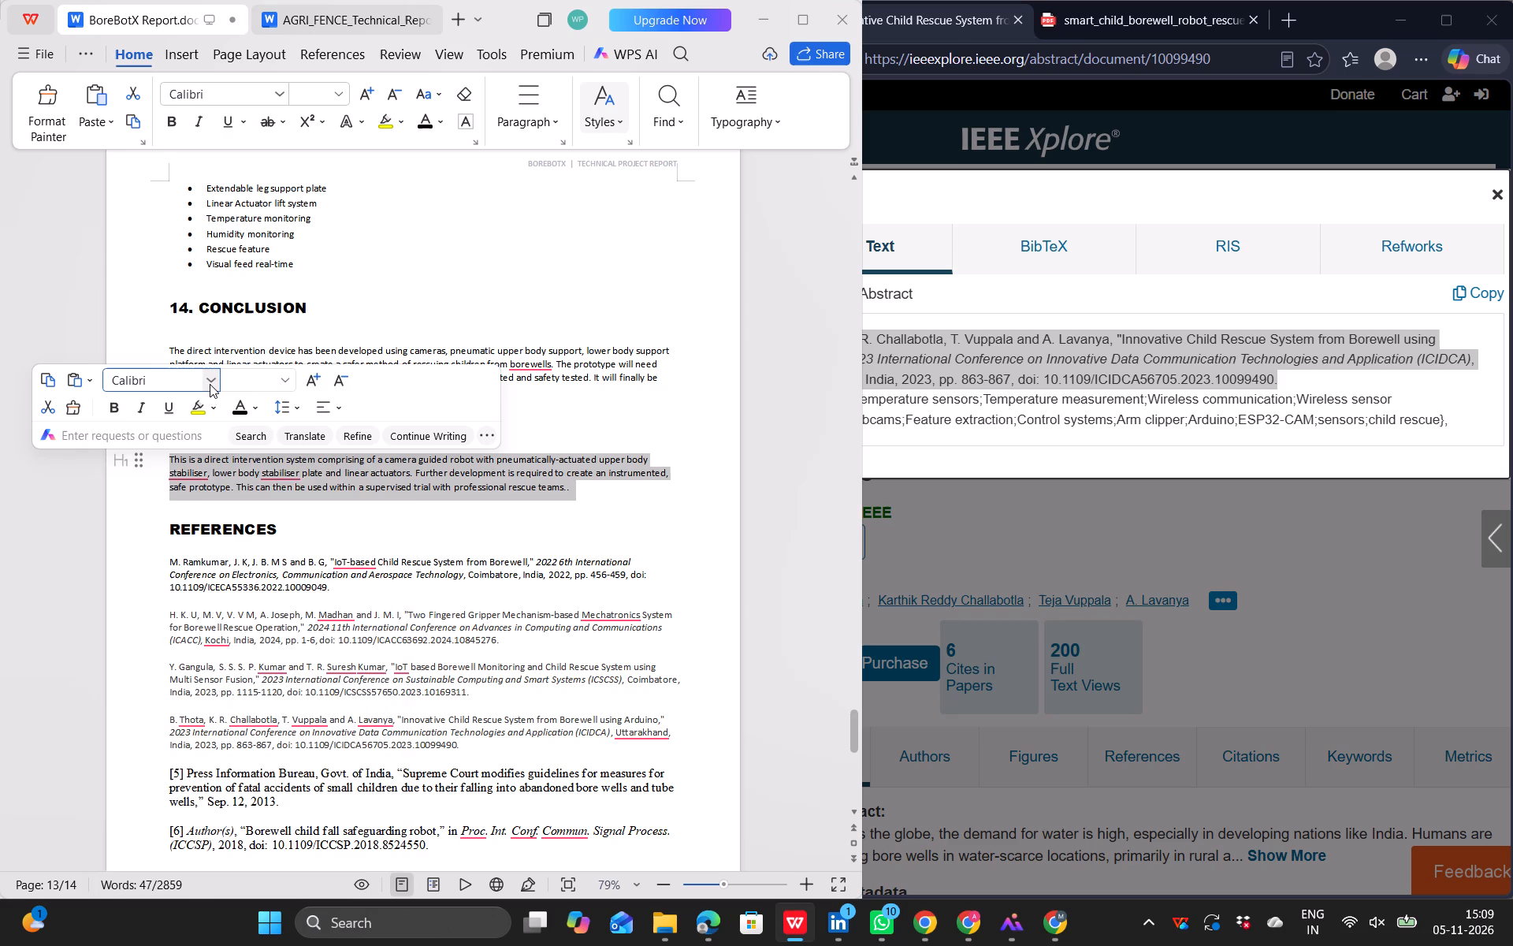
pyautogui.click(734, 529)
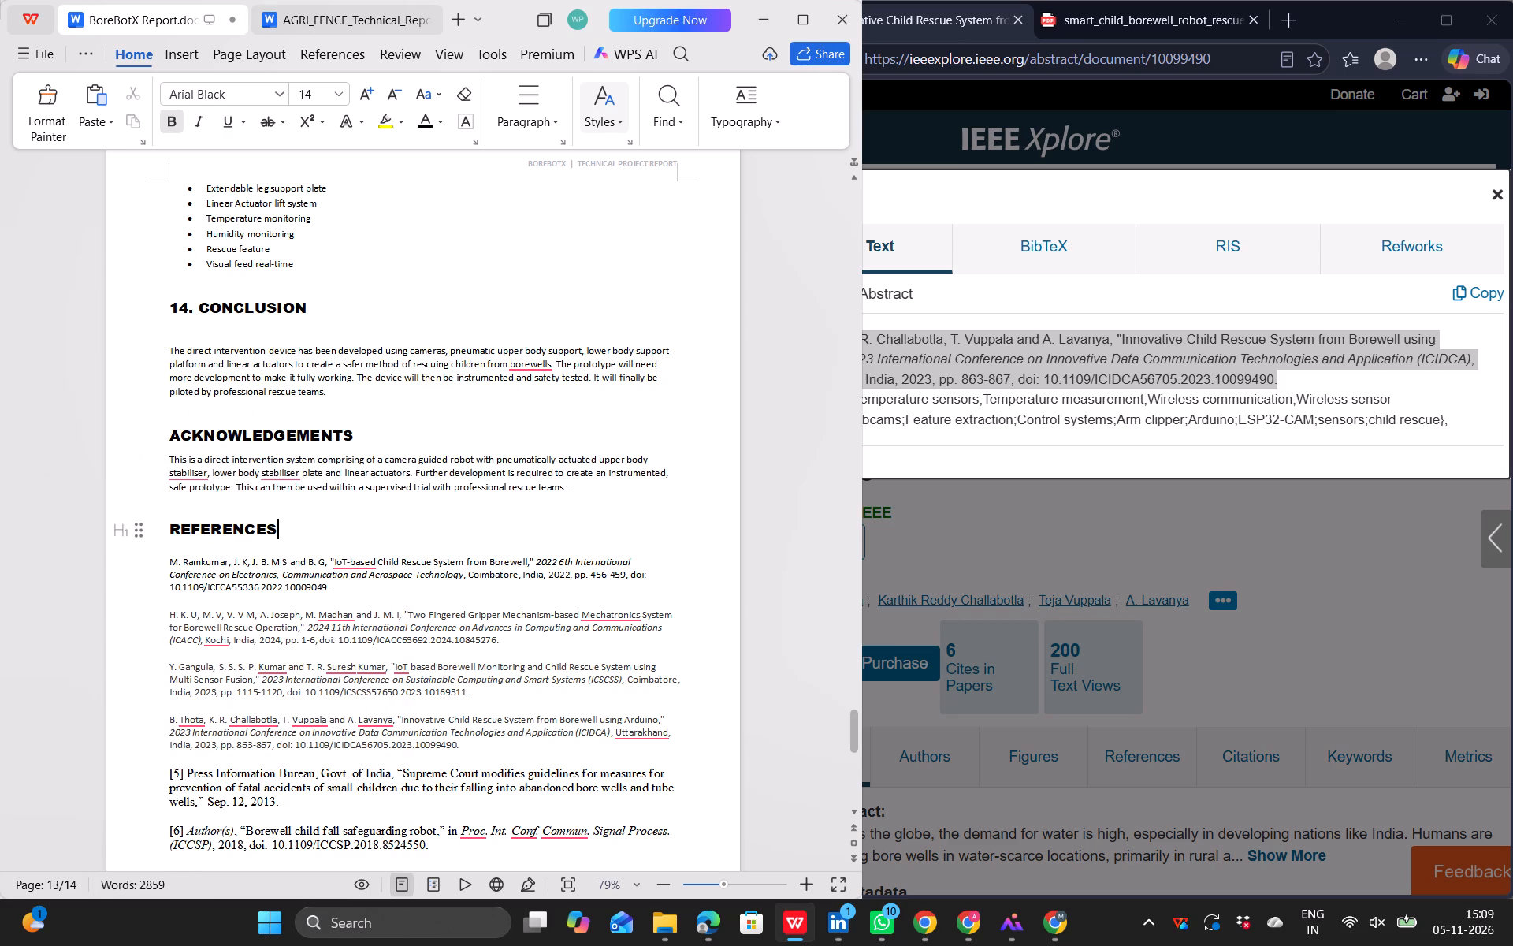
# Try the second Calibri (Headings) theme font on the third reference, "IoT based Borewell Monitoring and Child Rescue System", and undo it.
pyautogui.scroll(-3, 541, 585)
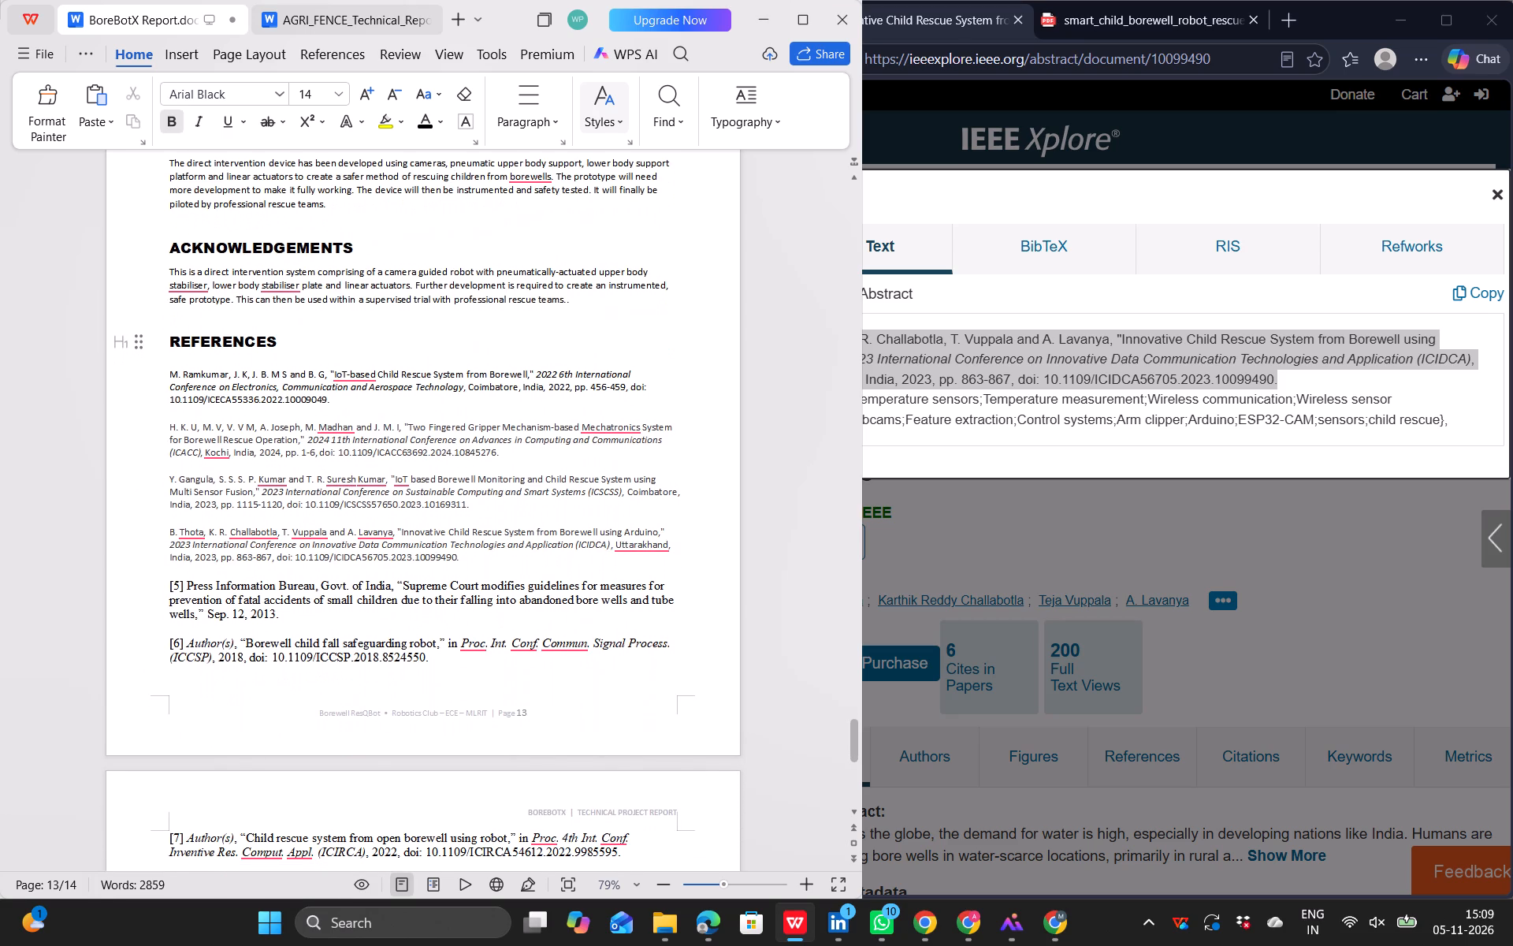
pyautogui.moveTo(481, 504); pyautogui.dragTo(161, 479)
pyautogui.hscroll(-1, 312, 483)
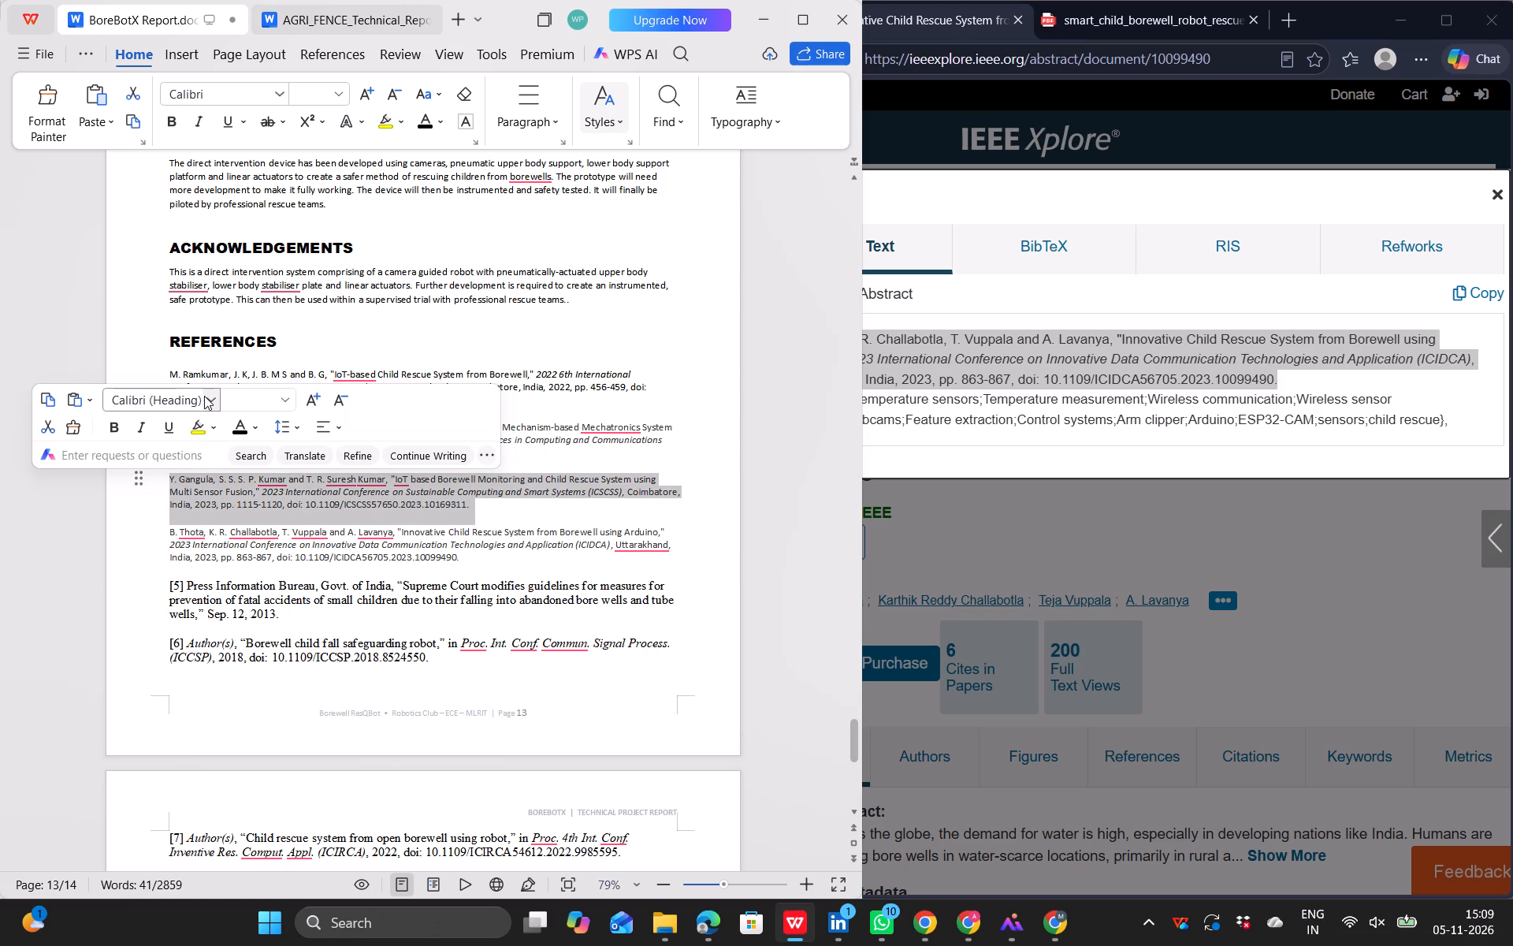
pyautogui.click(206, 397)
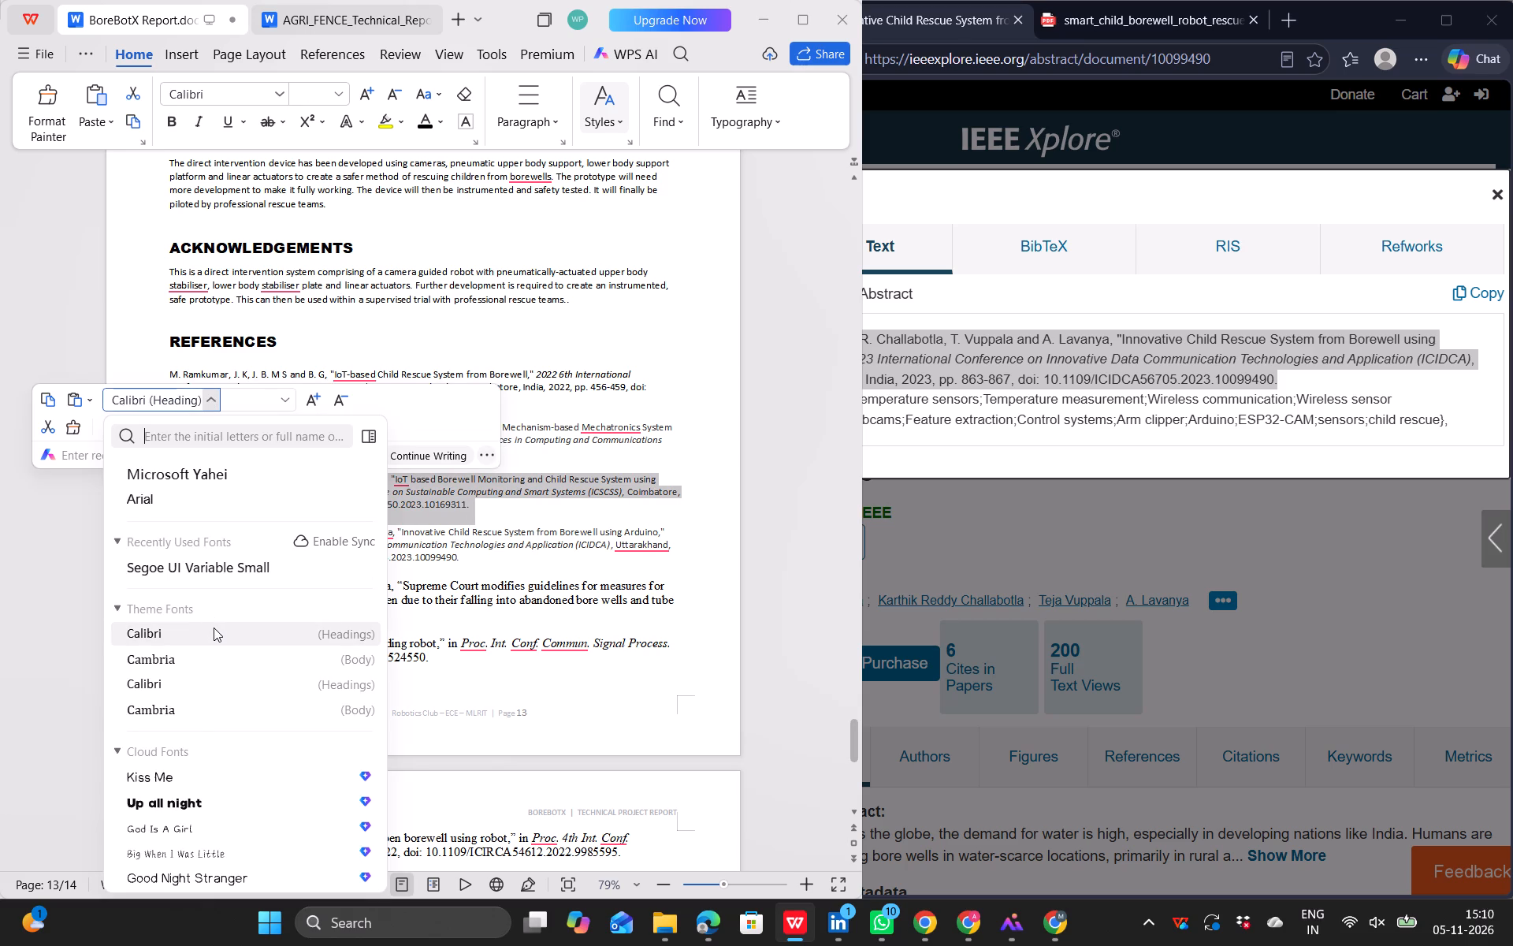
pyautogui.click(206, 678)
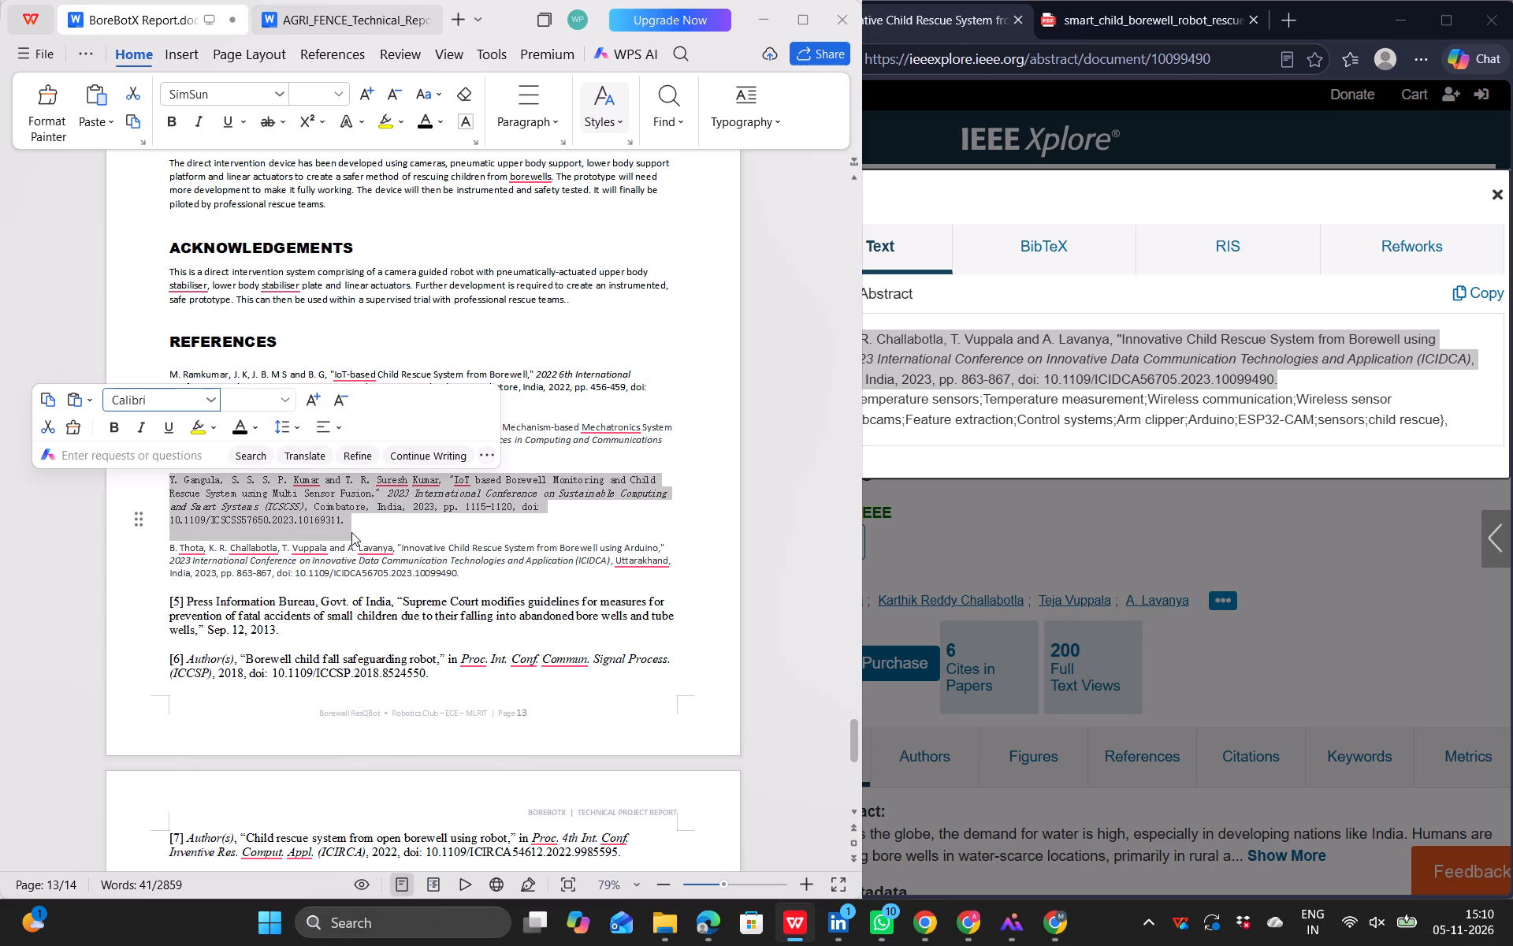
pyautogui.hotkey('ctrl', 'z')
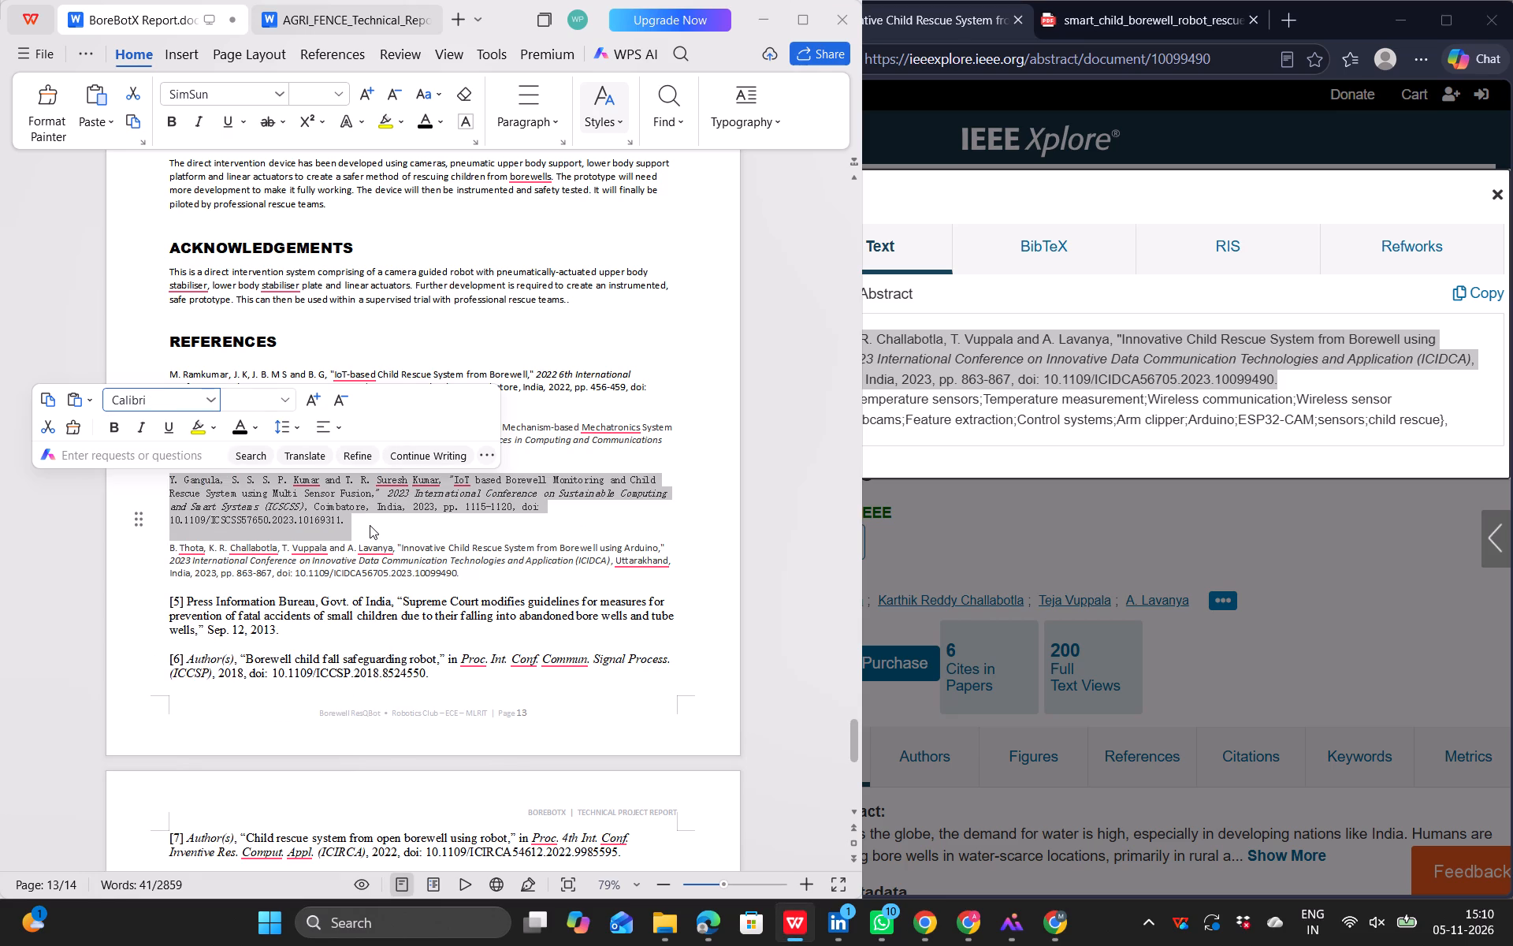
# Set the font of the third reference, "IoT based Borewell Monitoring and Child Rescue System", to the first Calibri (Headings) theme font.
pyautogui.click(370, 525)
pyautogui.moveTo(357, 520); pyautogui.dragTo(190, 493)
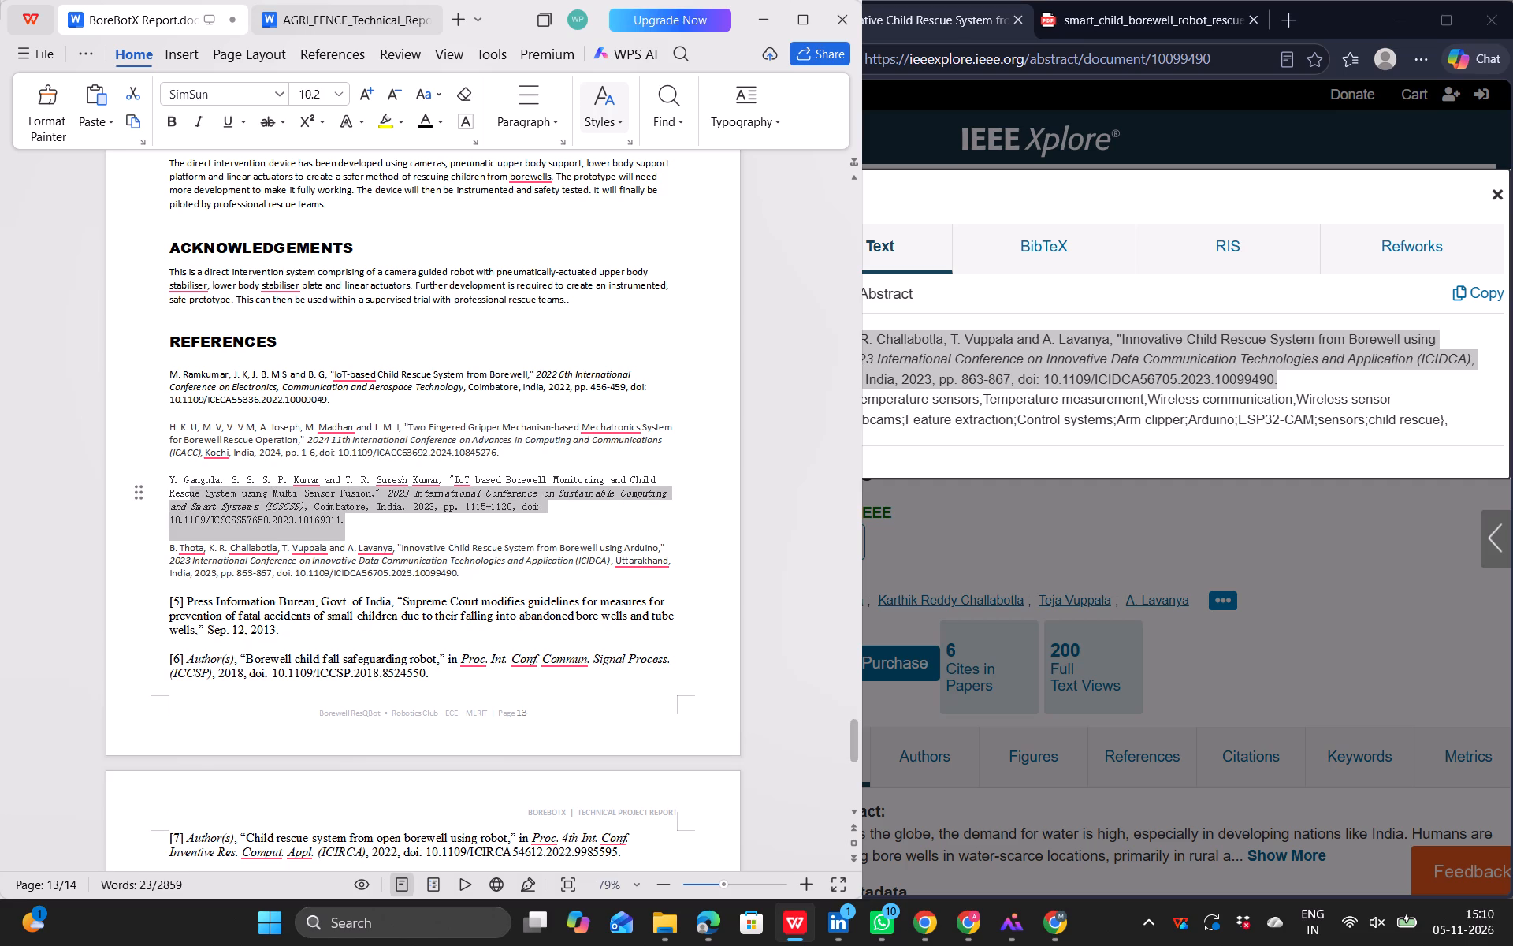
pyautogui.moveTo(190, 493); pyautogui.dragTo(169, 479)
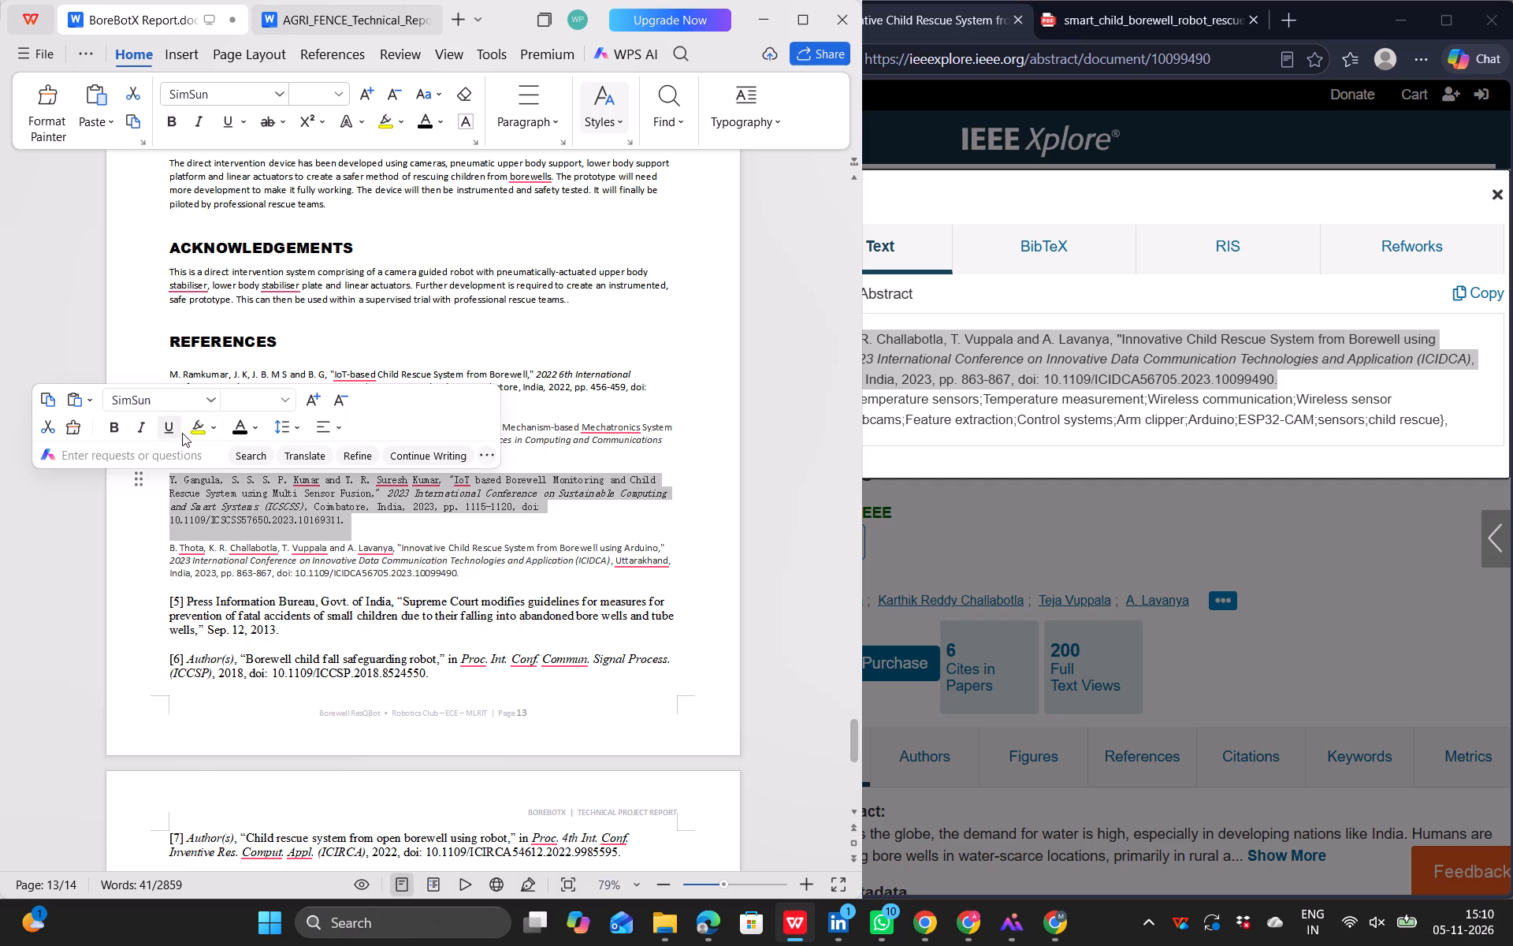
pyautogui.click(210, 402)
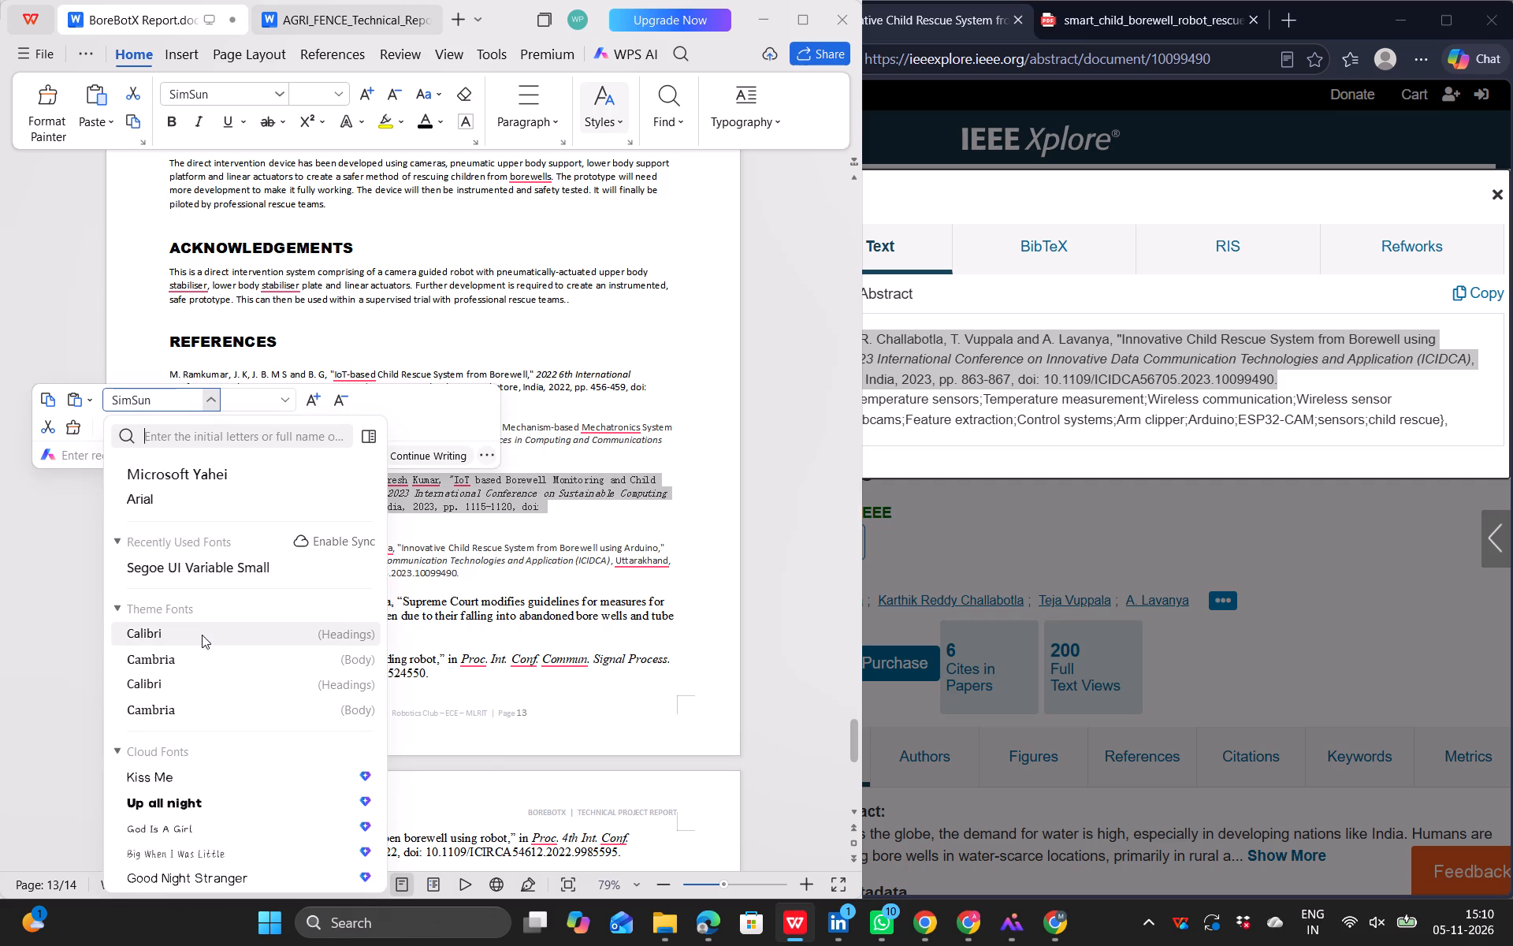
pyautogui.click(202, 635)
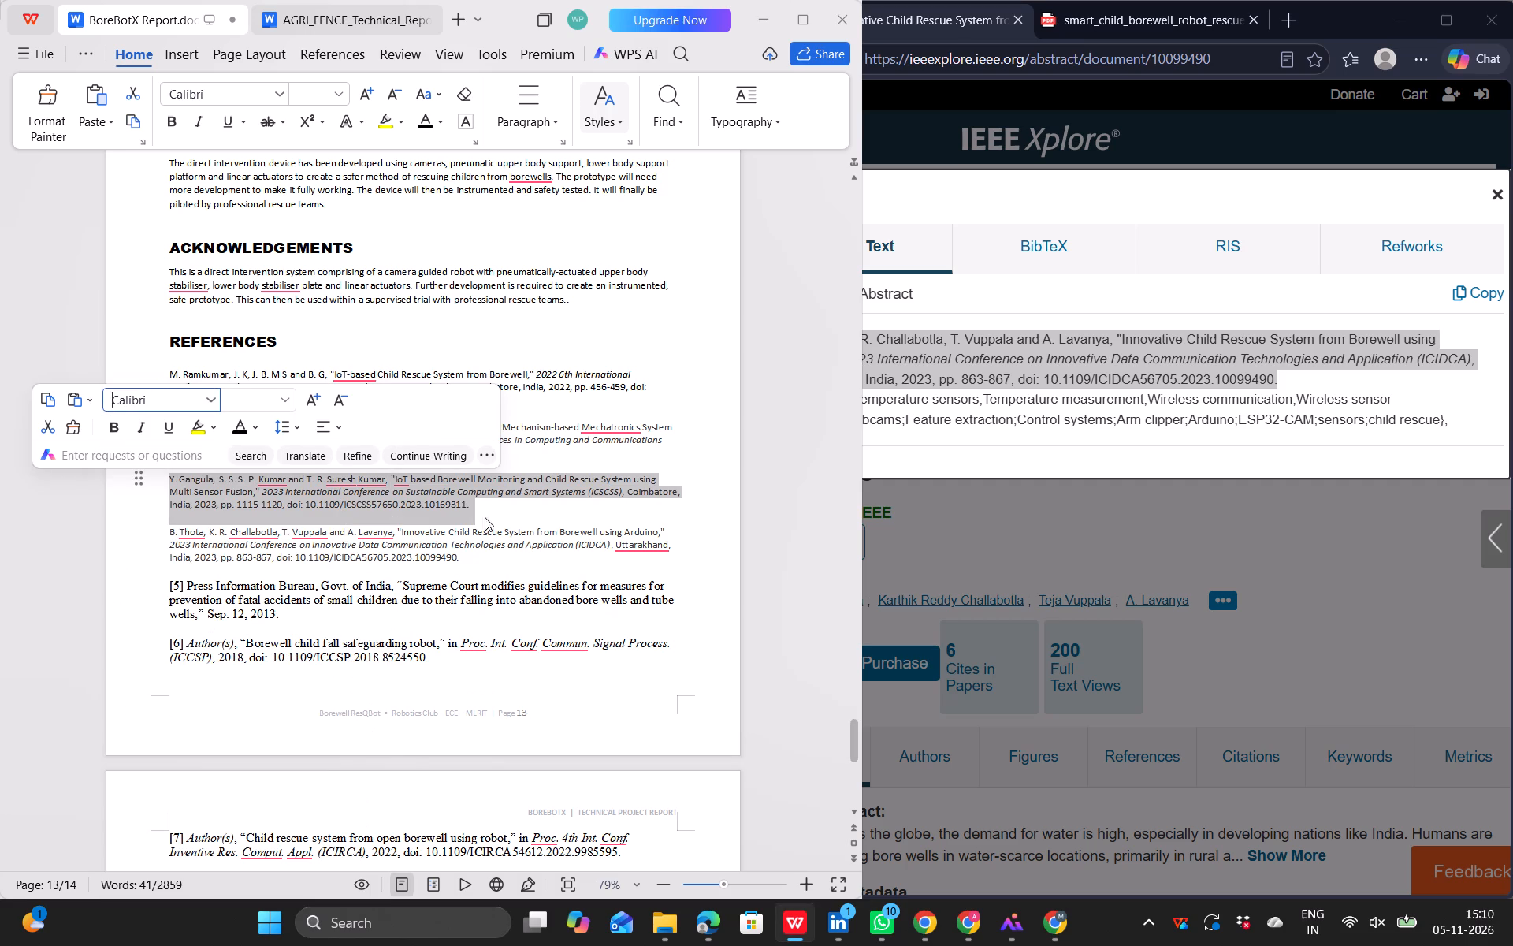
pyautogui.click(495, 512)
# Apply the Calibri (Headings) font to the fourth reference, "Innovative Child Rescue System from Borewell using Arduino".
pyautogui.click(437, 567)
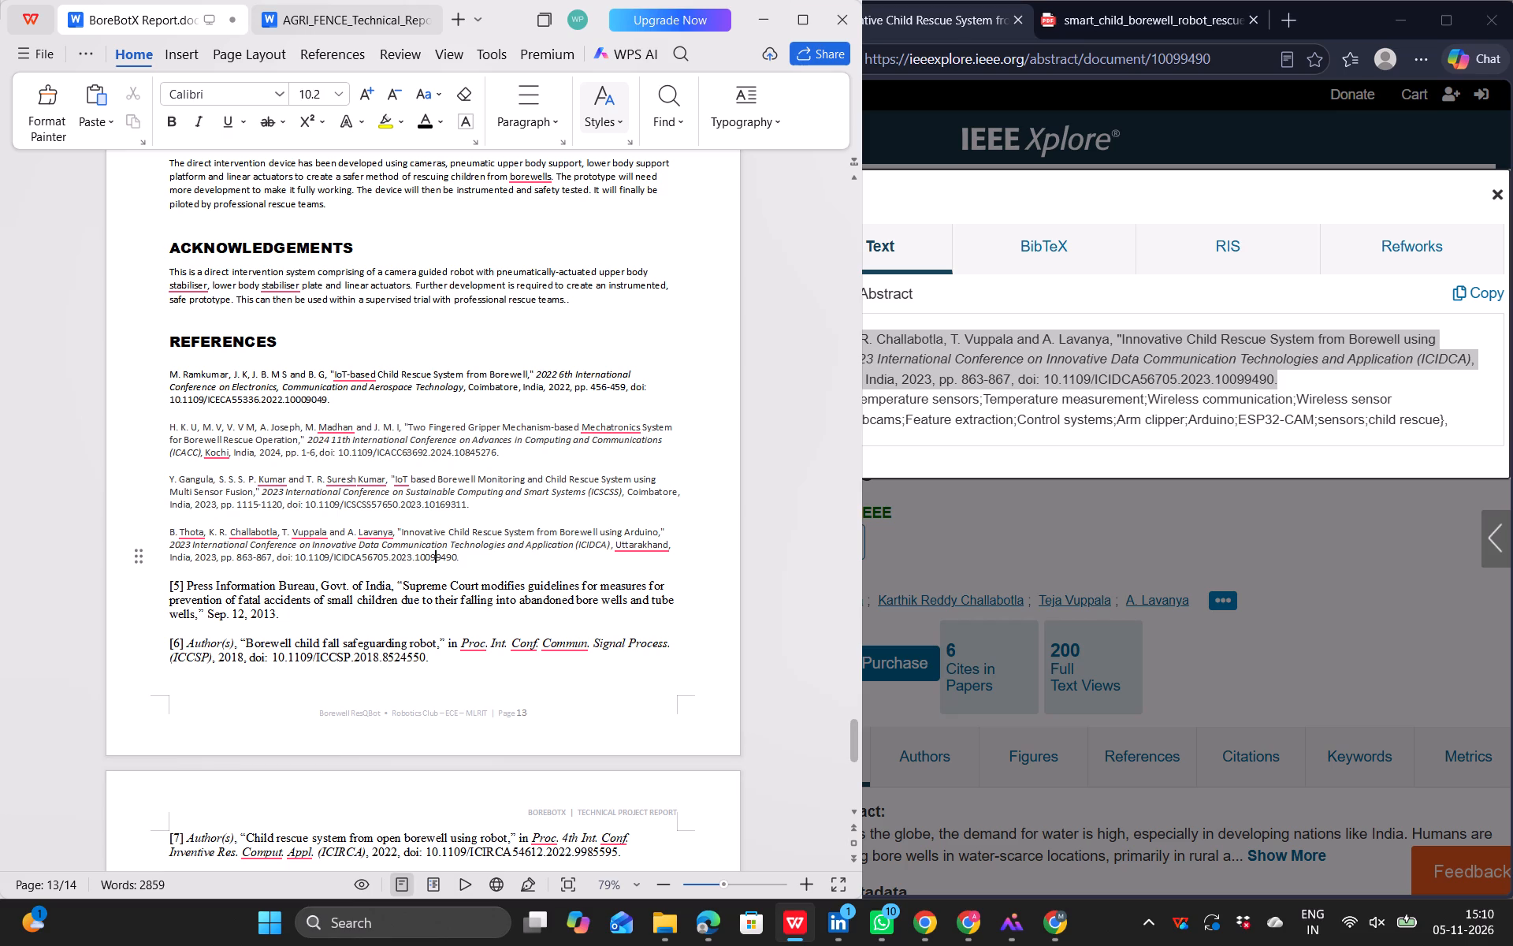
pyautogui.click(473, 558)
pyautogui.click(473, 558)
pyautogui.moveTo(473, 558); pyautogui.dragTo(343, 534)
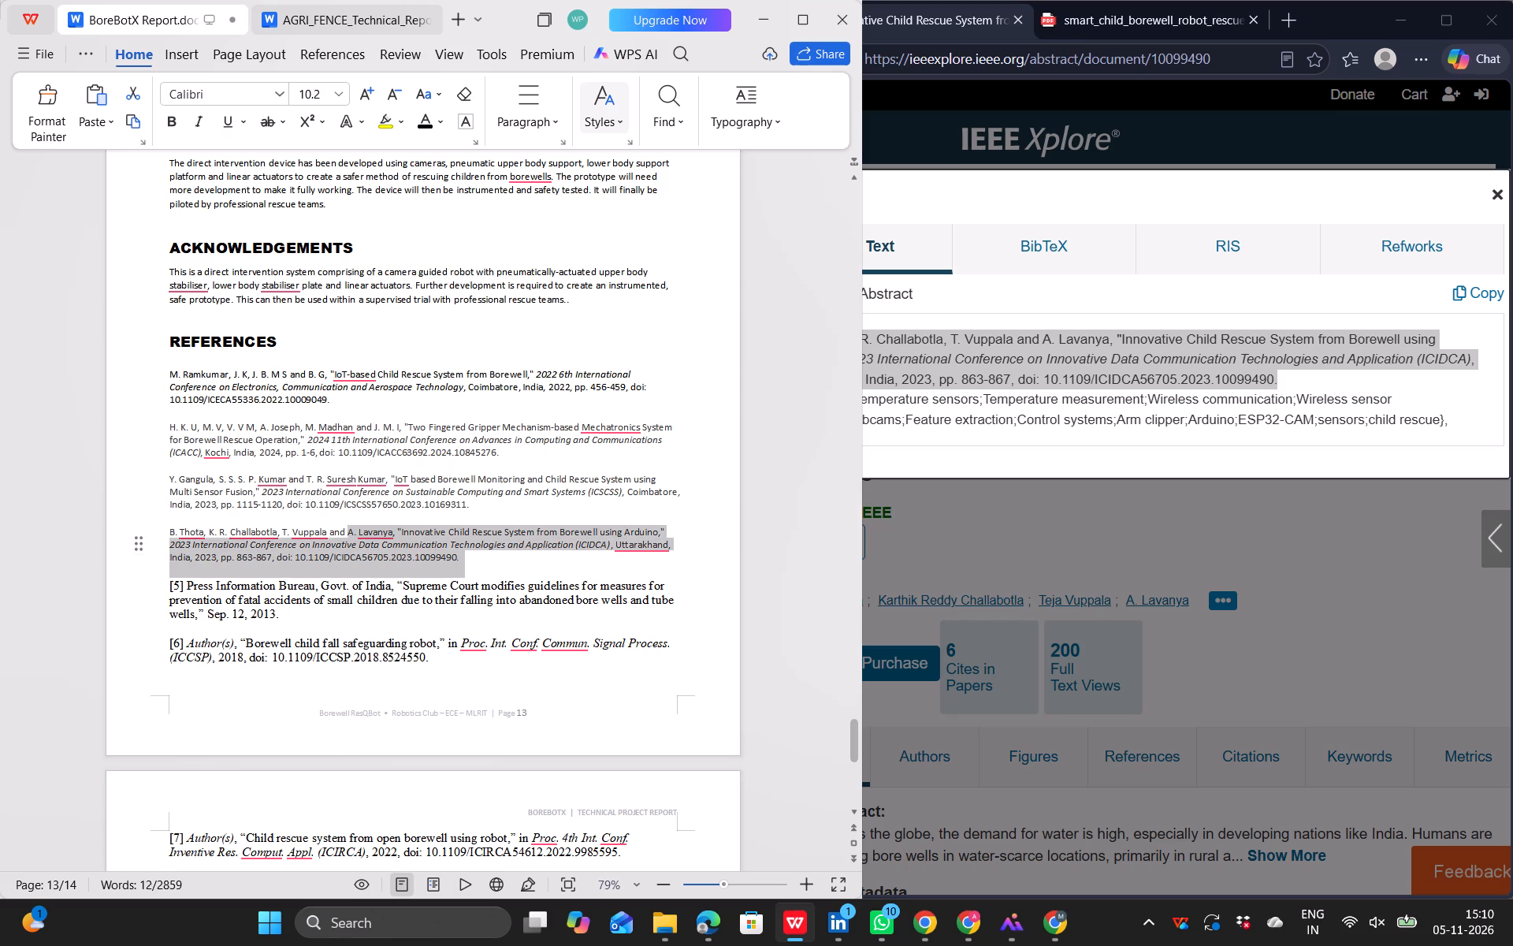
pyautogui.moveTo(343, 534); pyautogui.dragTo(168, 531)
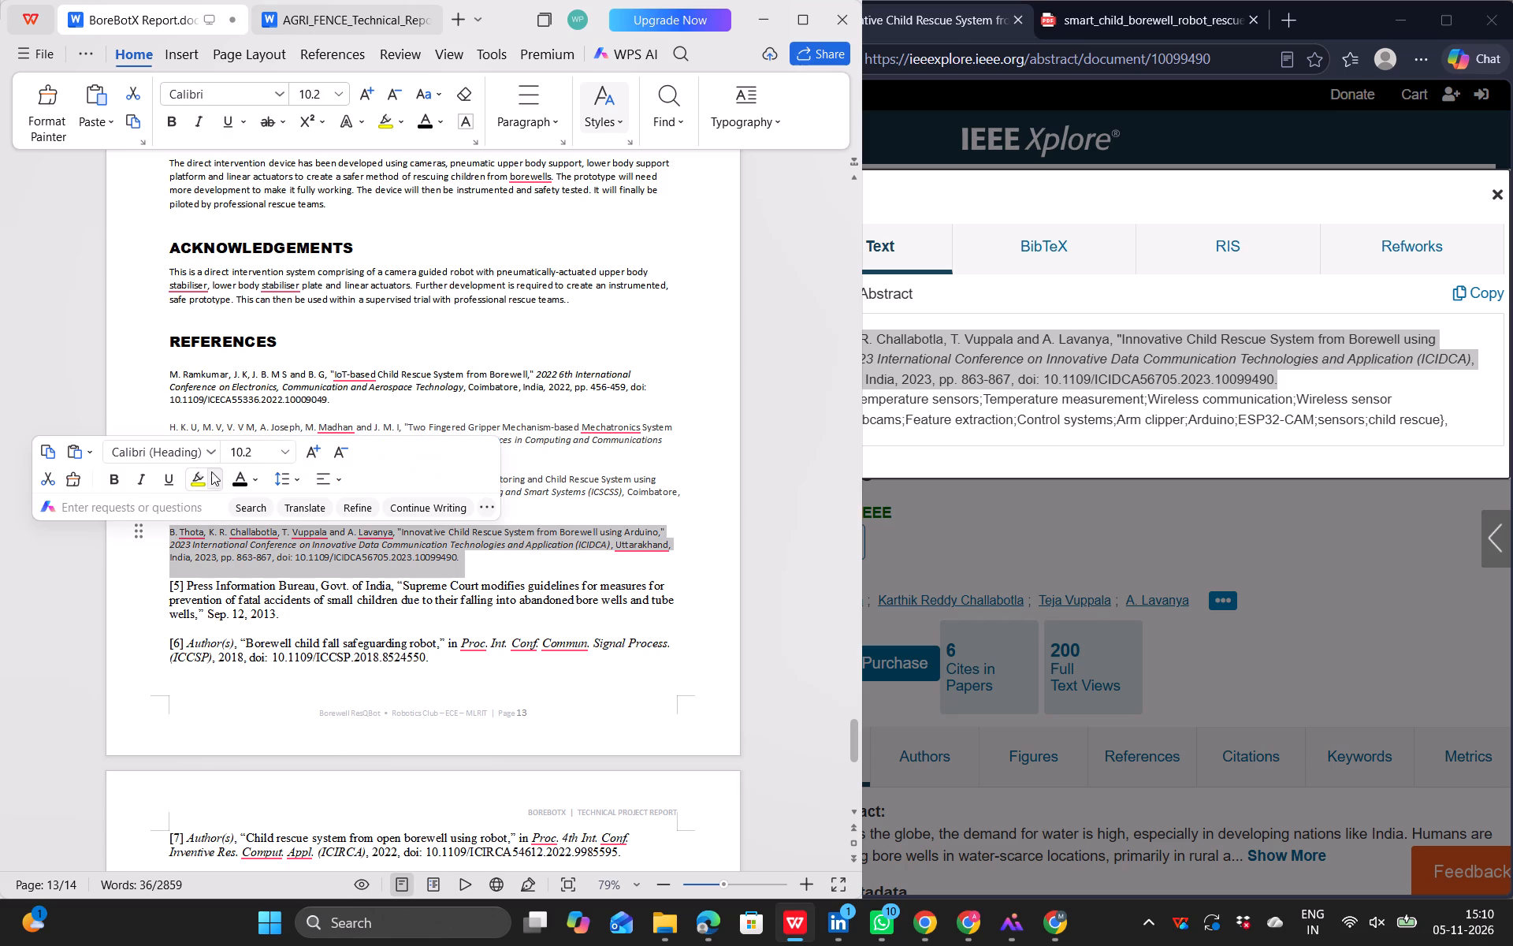
pyautogui.click(210, 455)
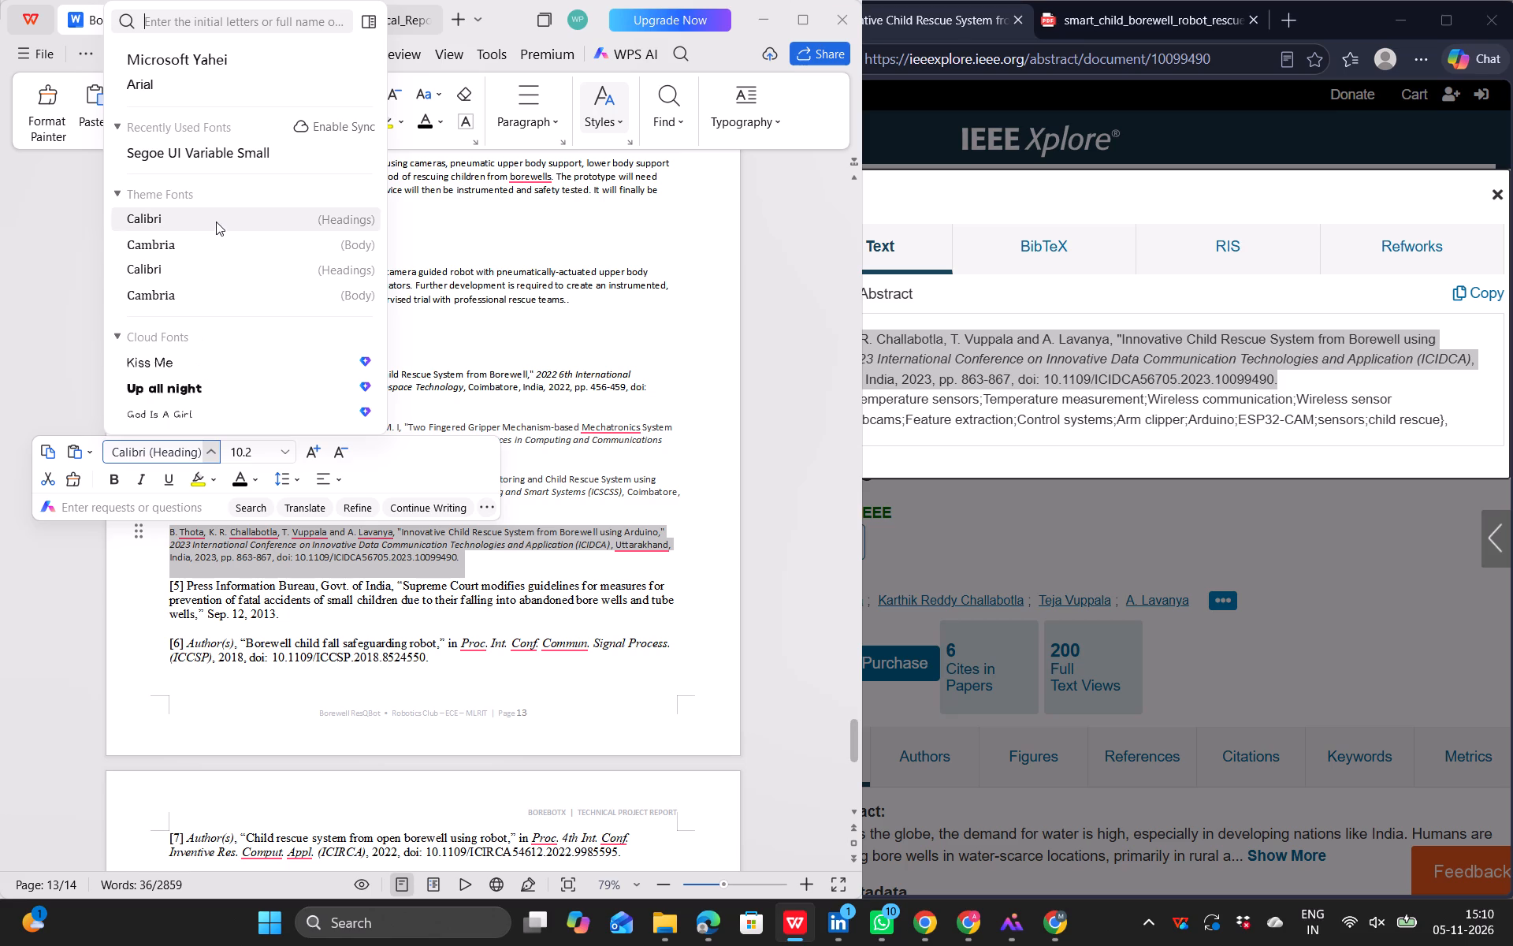
pyautogui.click(216, 222)
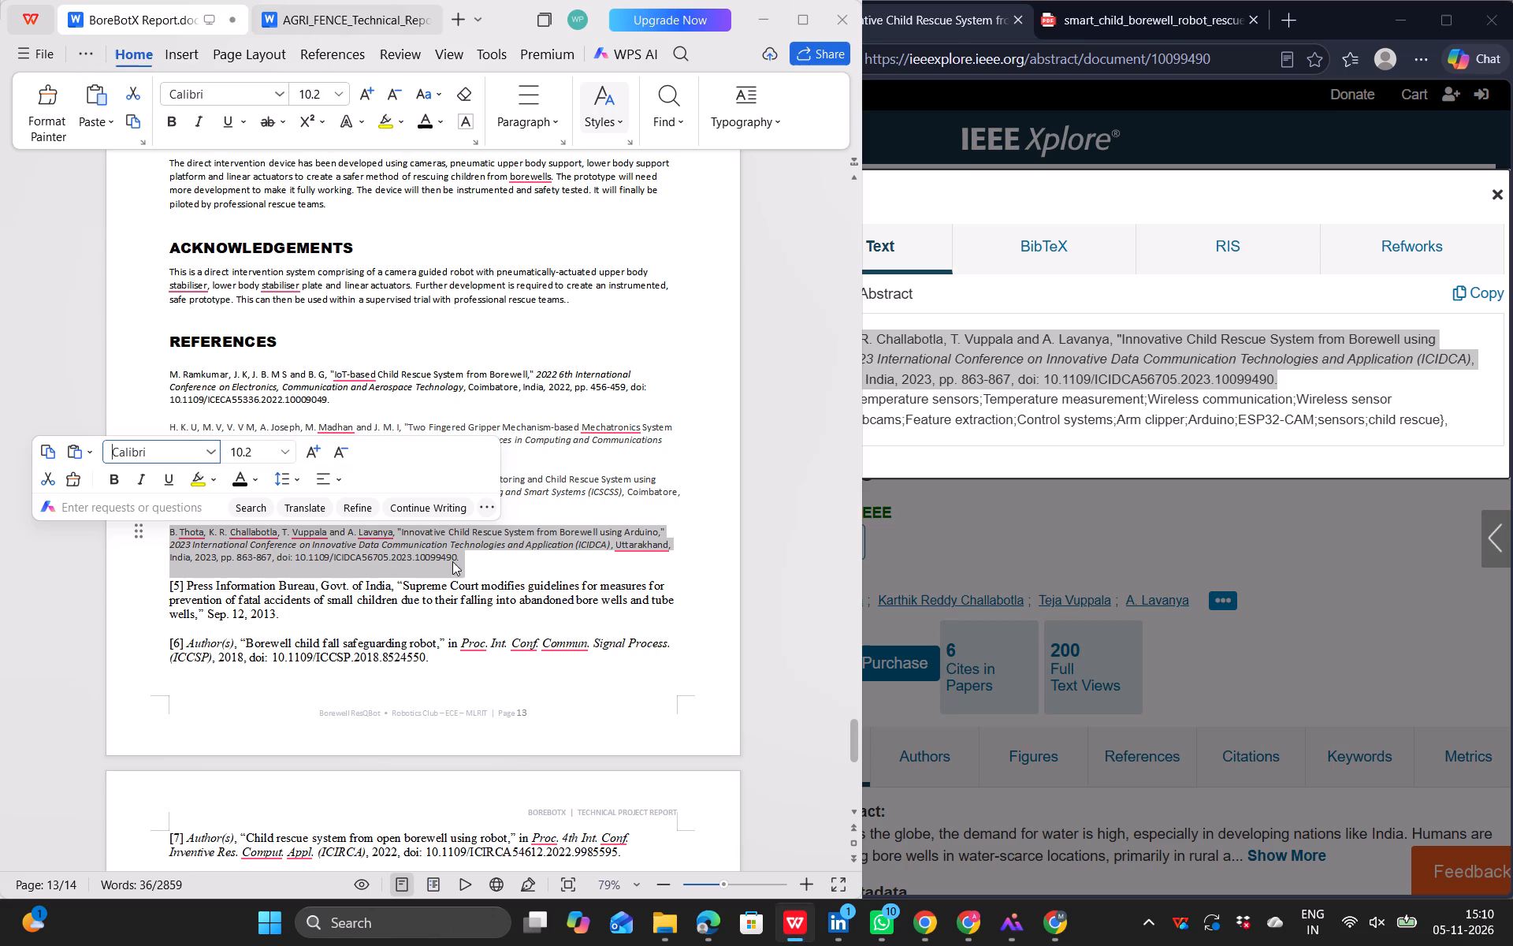
pyautogui.click(485, 567)
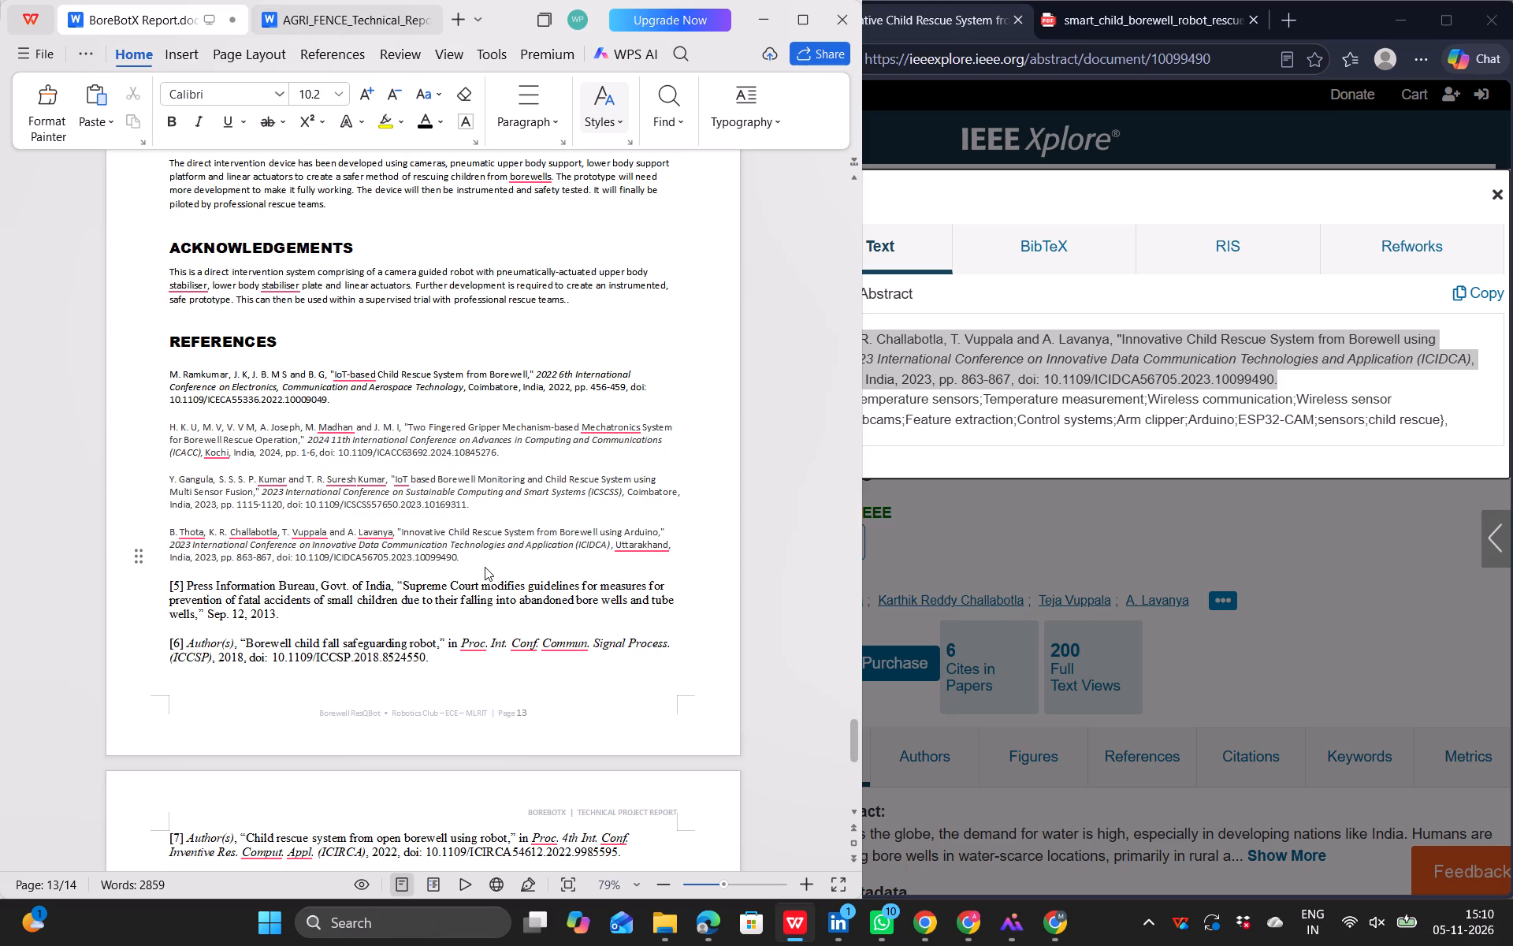
# In Edge, return to the borewell rescue search results and open the citation for "Borewell Rescue Operation Using Android Applications".
pyautogui.click(1013, 516)
pyautogui.hscroll(4, 994, 251)
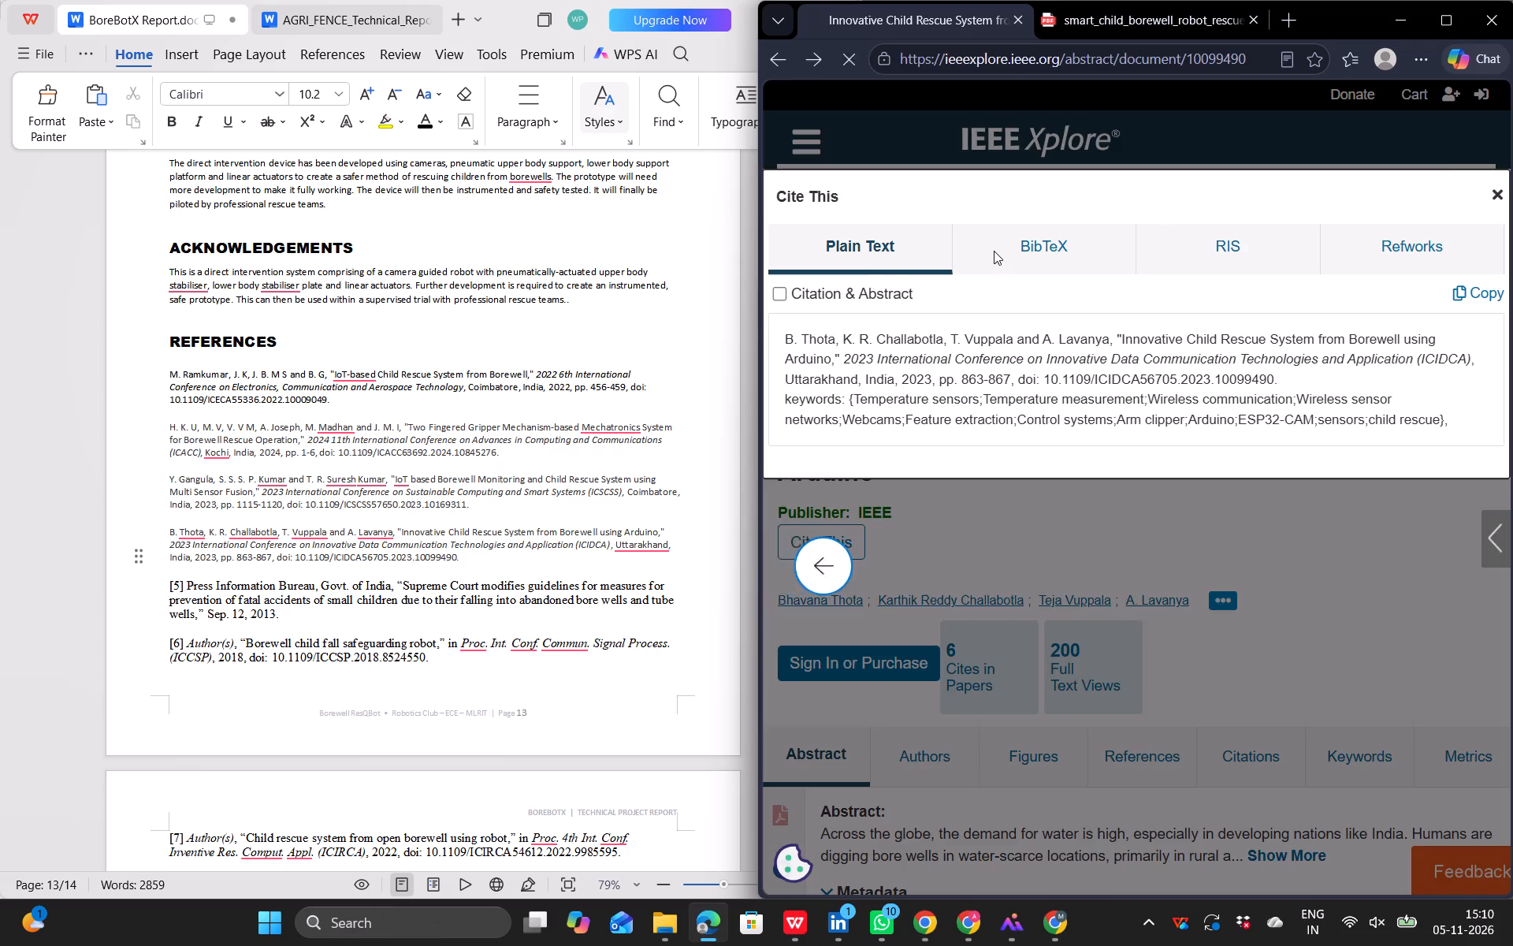
pyautogui.scroll(-2, 1020, 501)
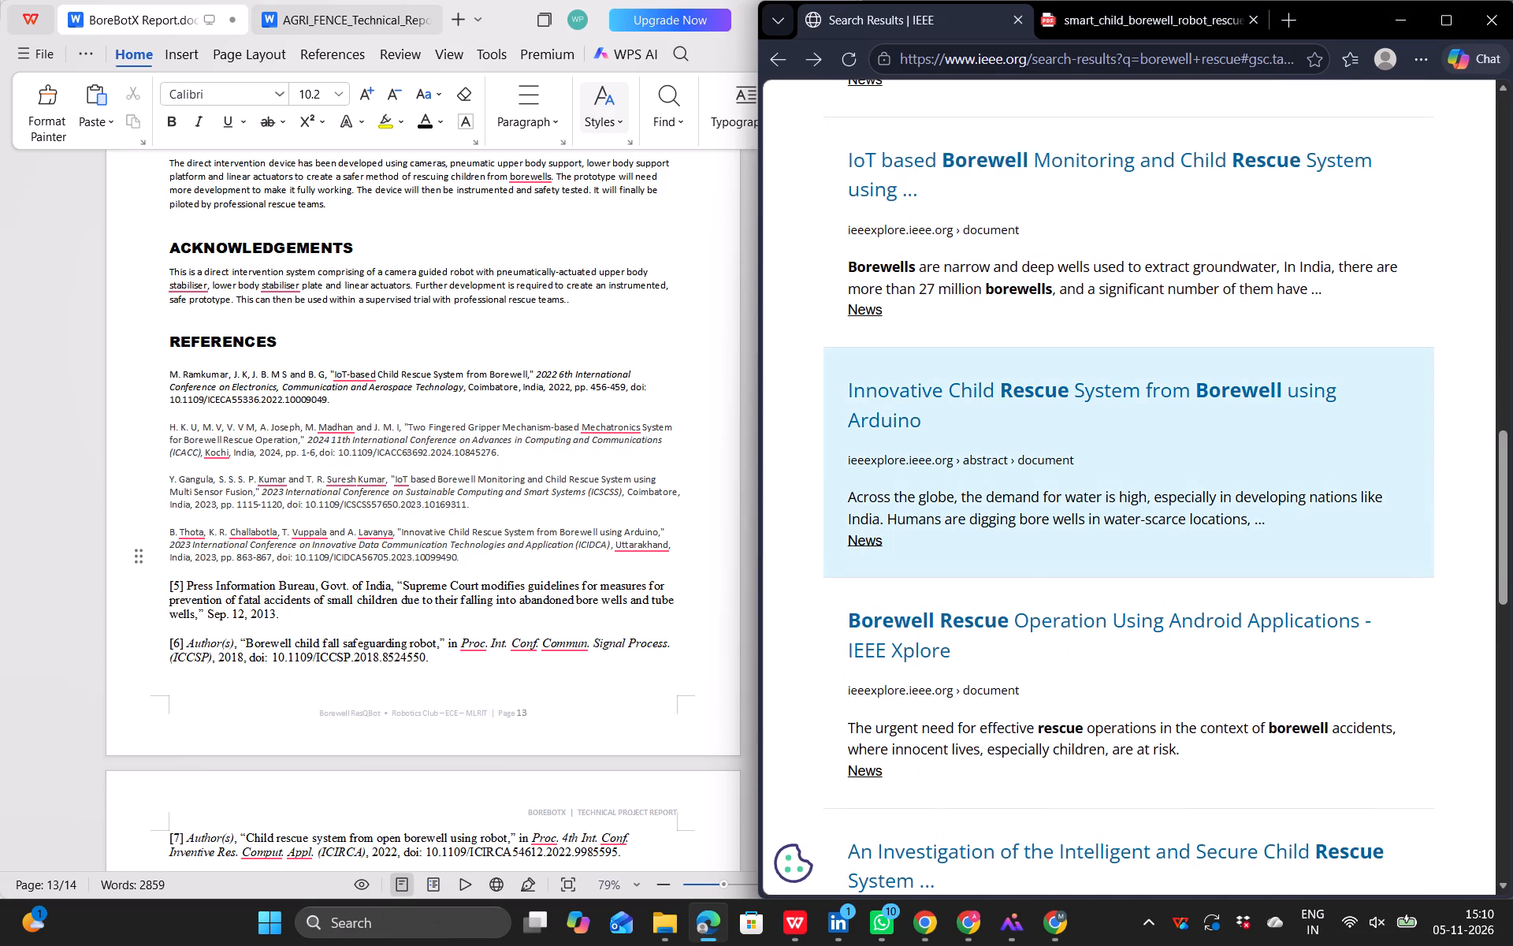
pyautogui.scroll(-1, 1036, 620)
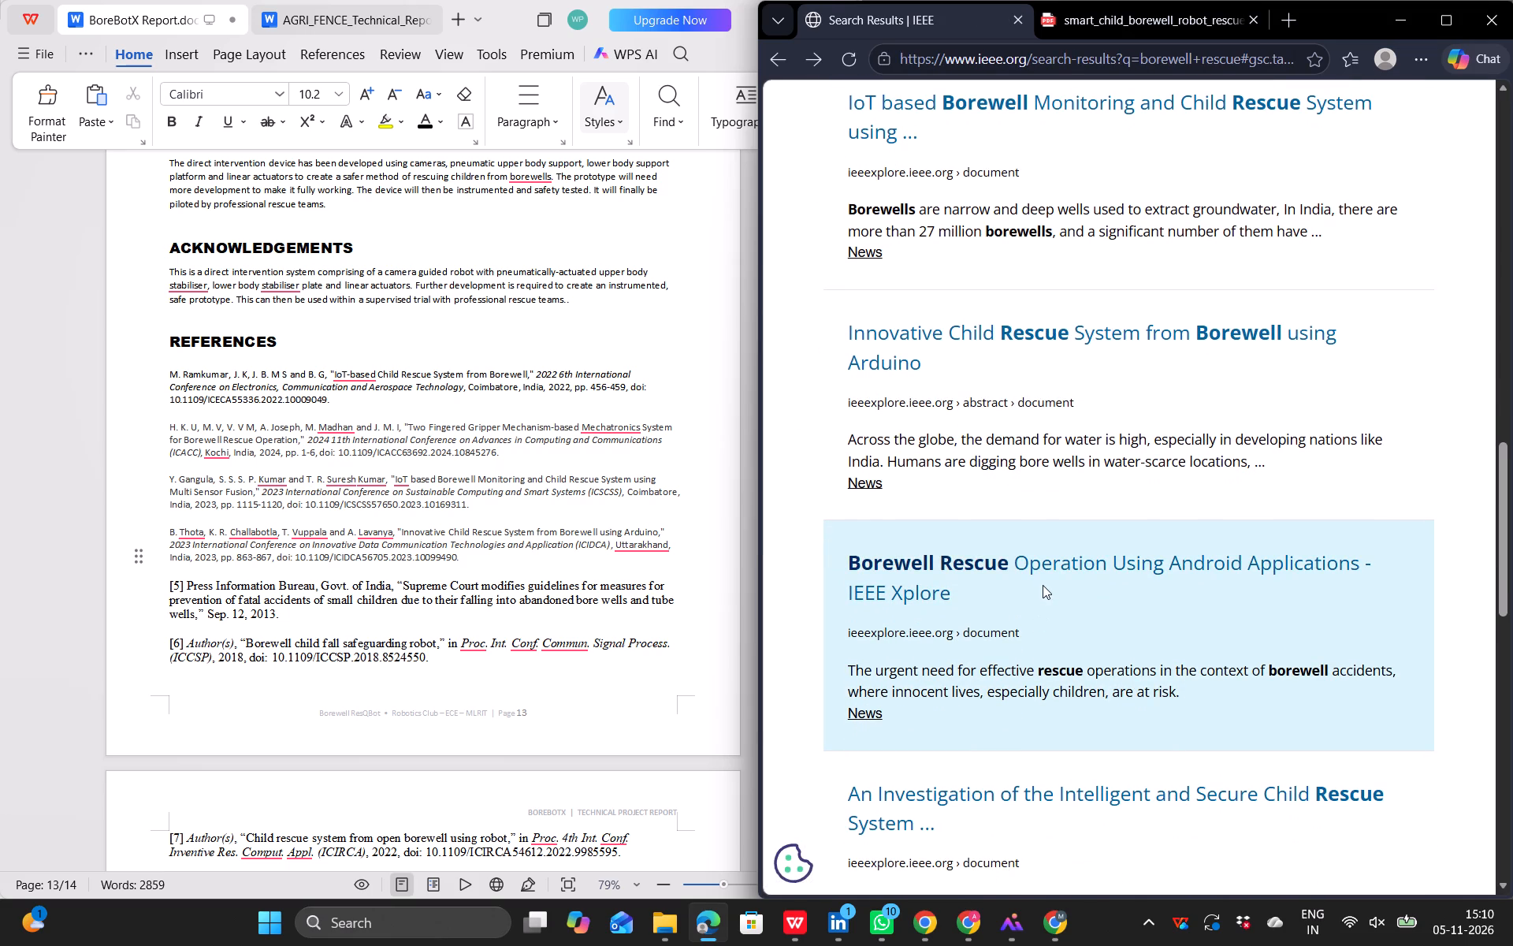
pyautogui.doubleClick(1043, 585)
pyautogui.doubleClick(1043, 585)
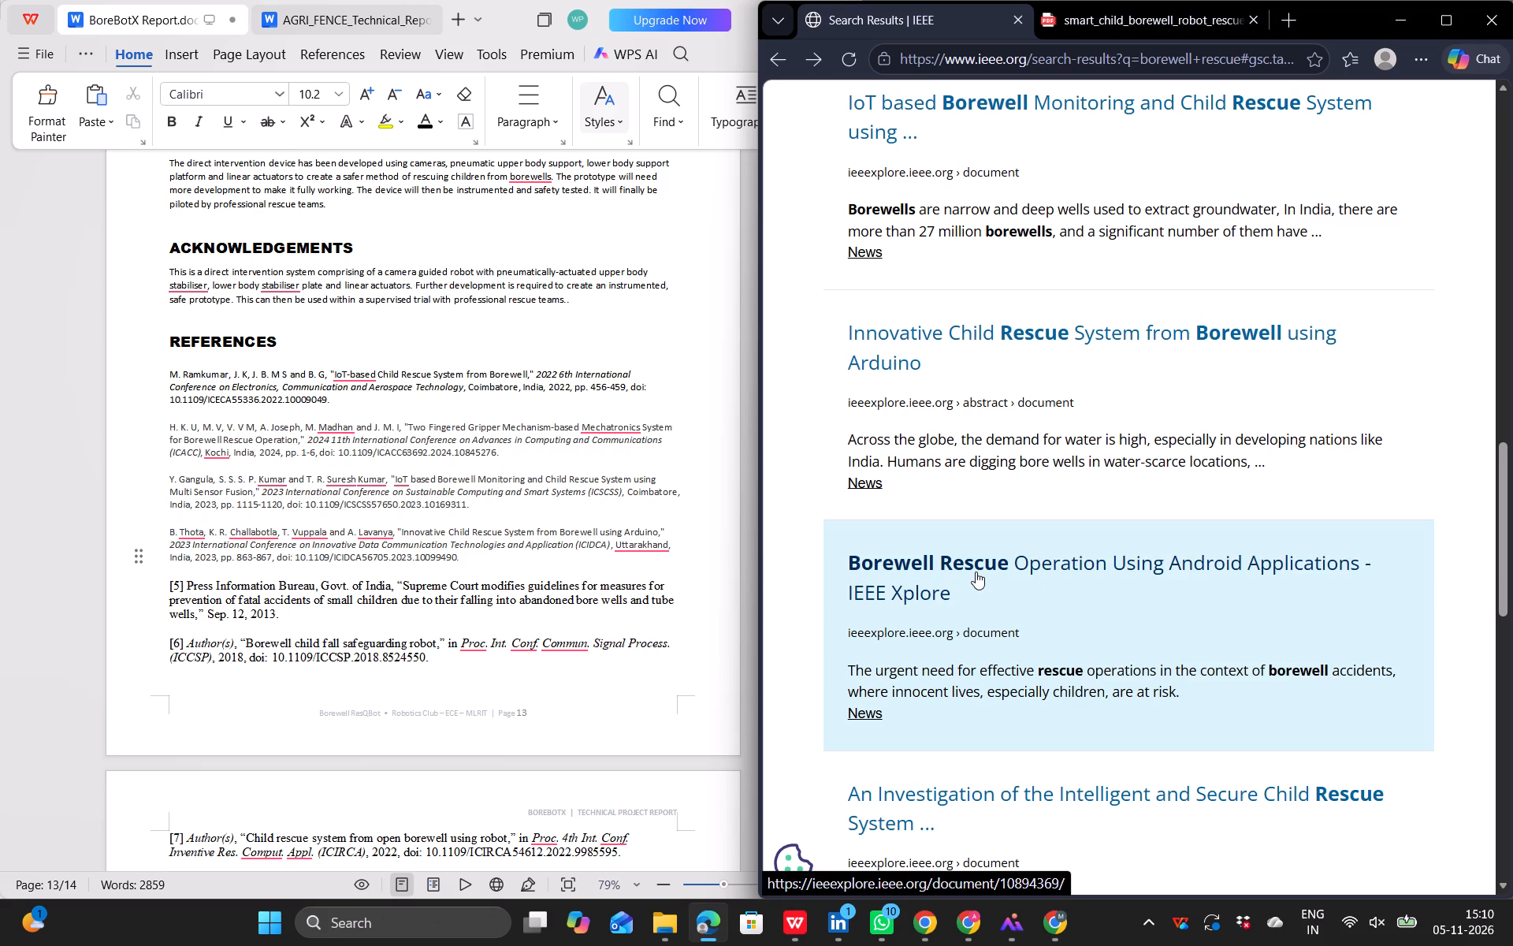
pyautogui.doubleClick(1053, 557)
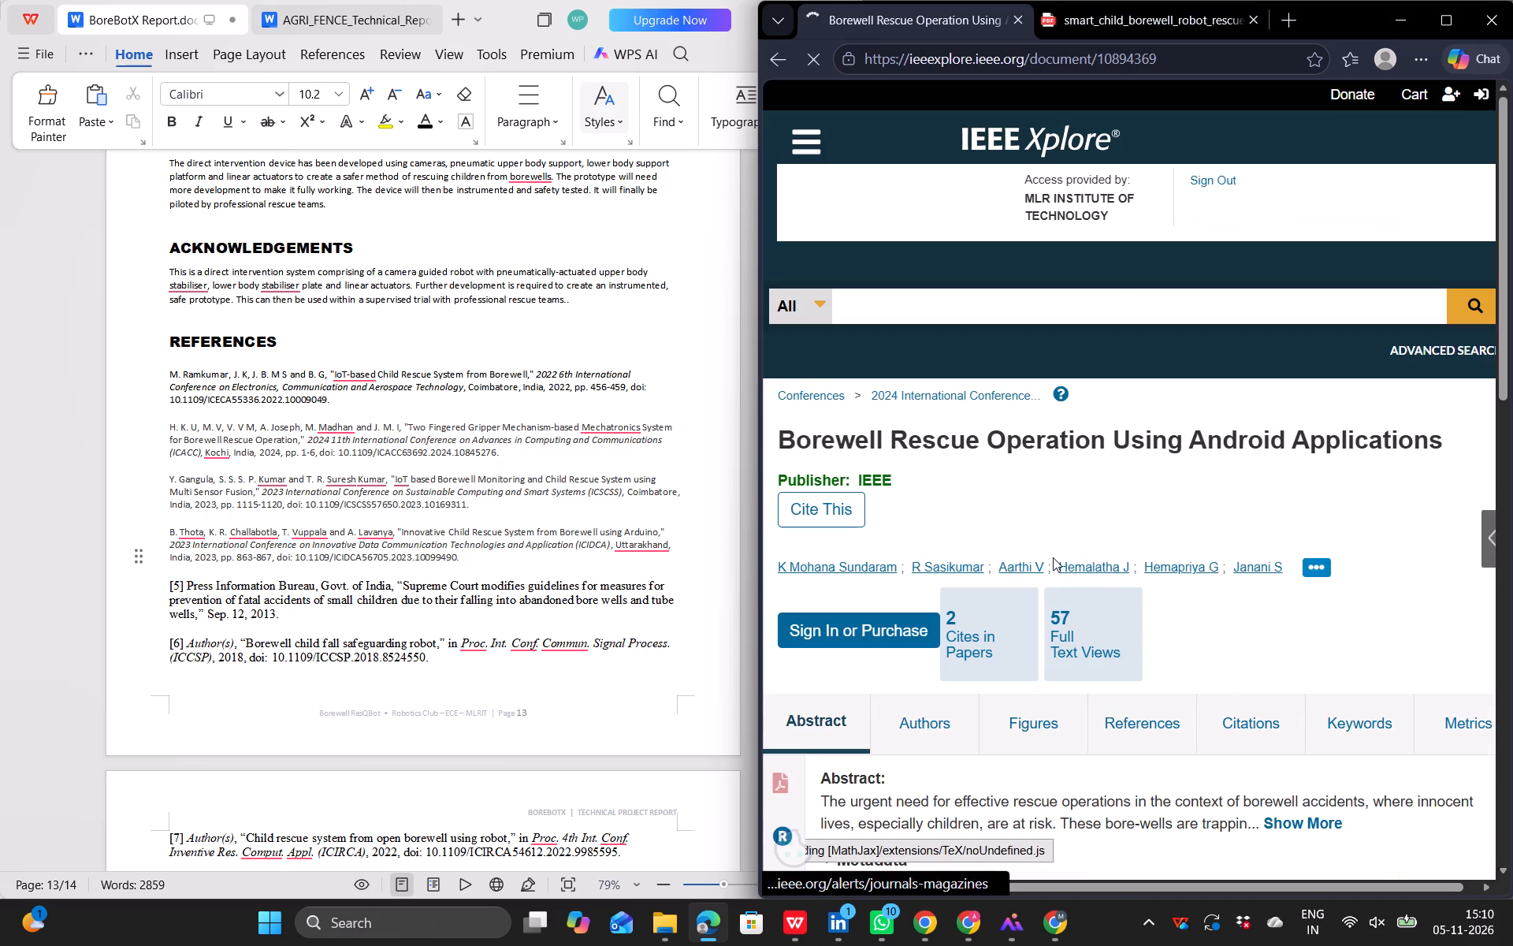
pyautogui.click(841, 512)
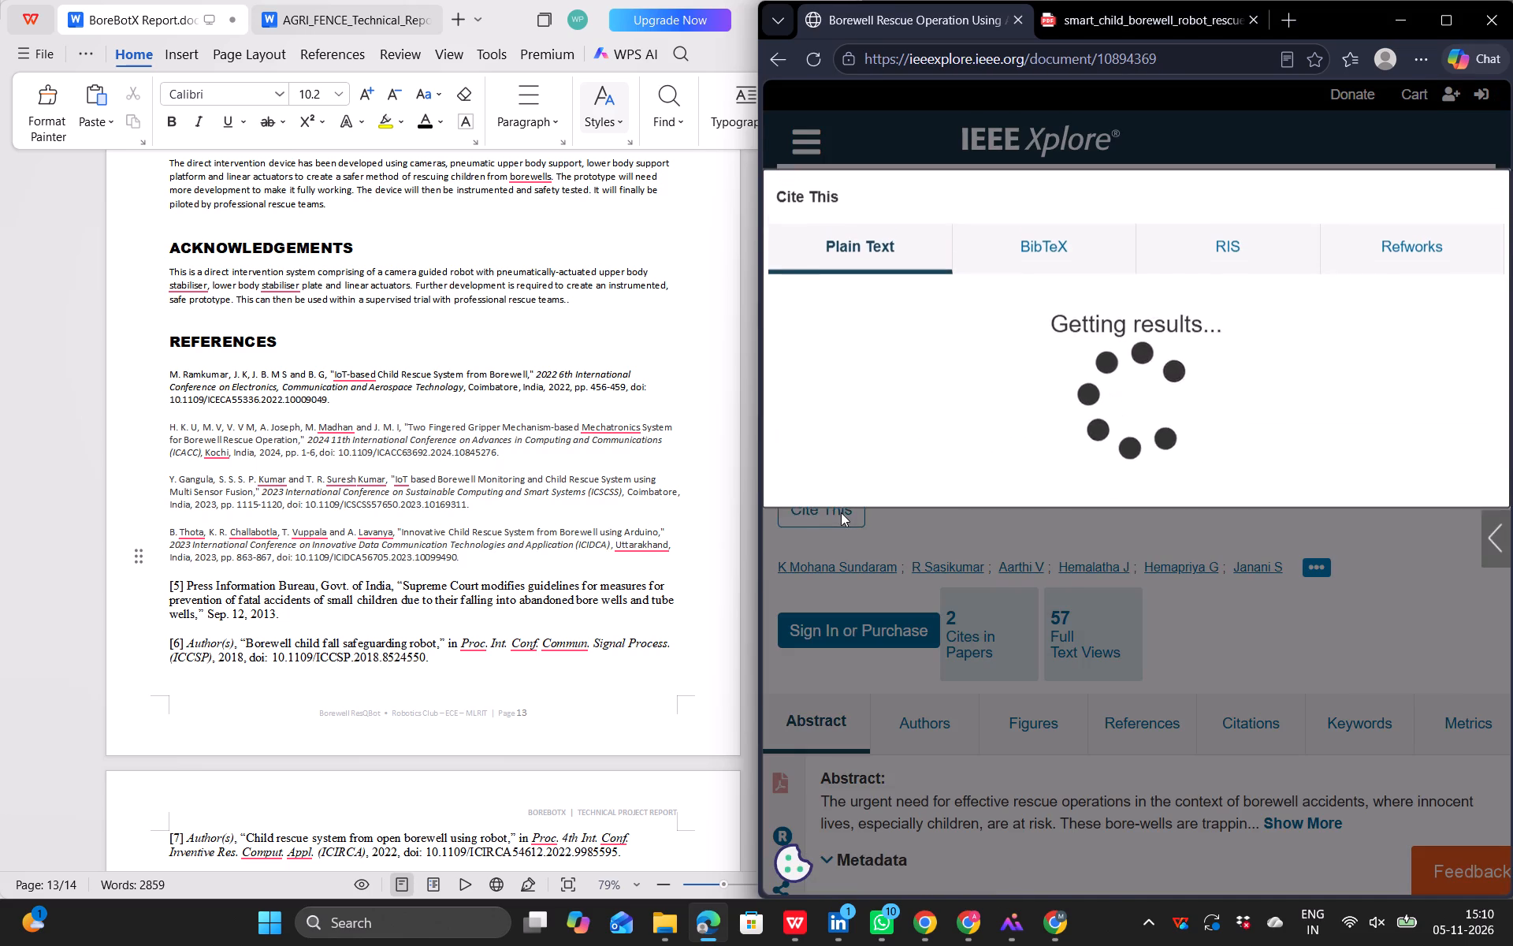
# Copy the Borewell Rescue Operation citation without keywords and replace Press Information Bureau reference [5] in the WPS report, ending with a paragraph break.
pyautogui.moveTo(782, 334); pyautogui.dragTo(1128, 378)
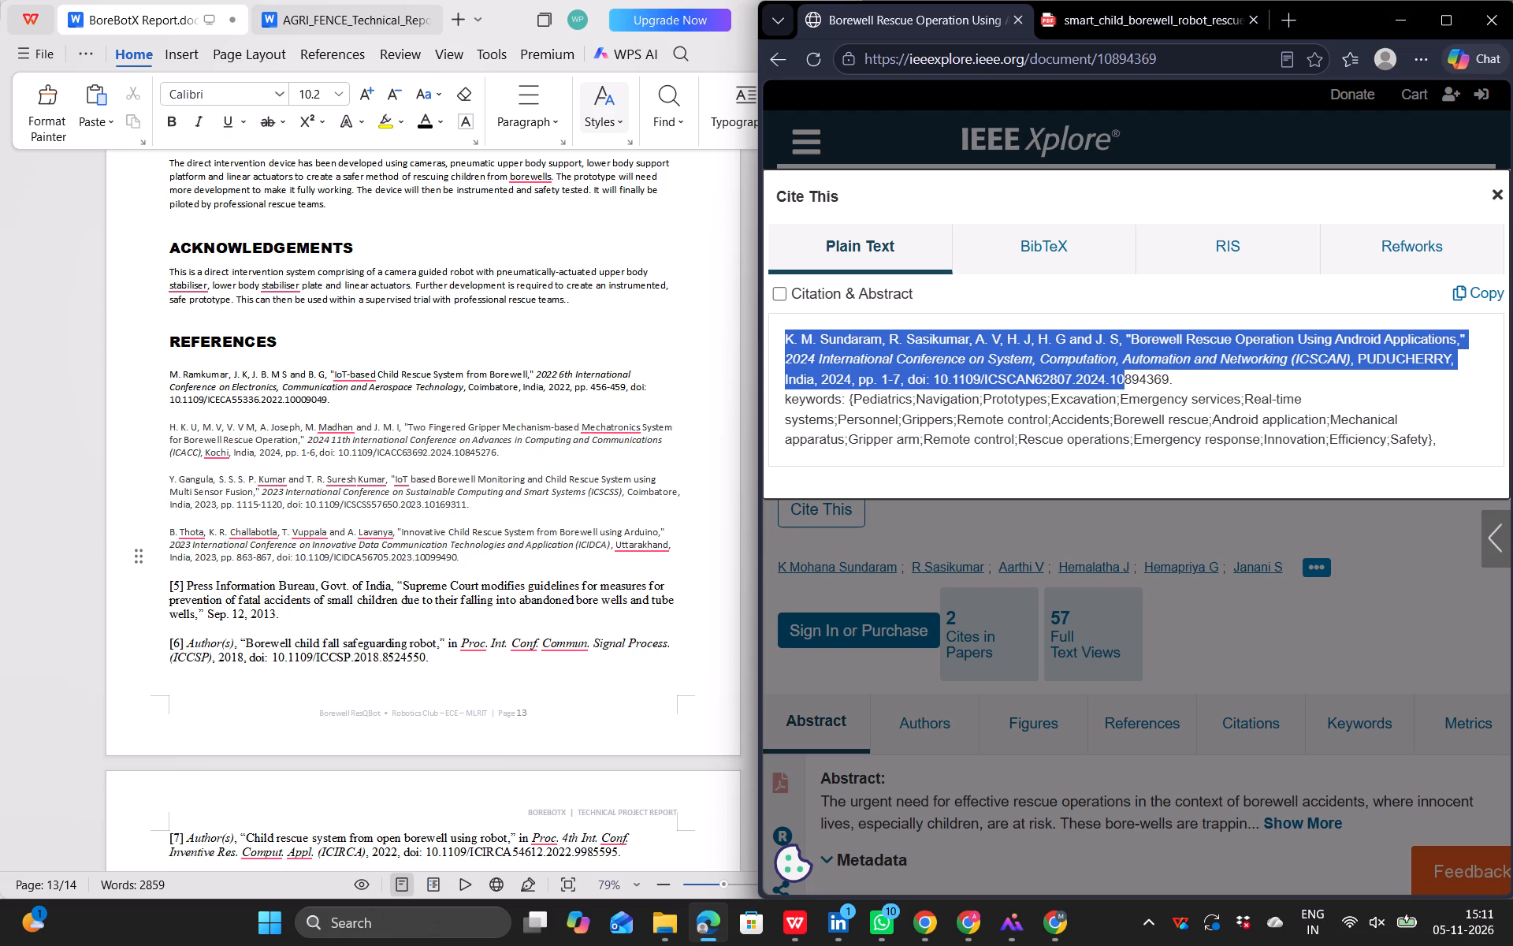
pyautogui.moveTo(1128, 378); pyautogui.dragTo(1193, 378)
pyautogui.hotkey('ctrl', 'c')
pyautogui.moveTo(164, 581); pyautogui.dragTo(305, 611)
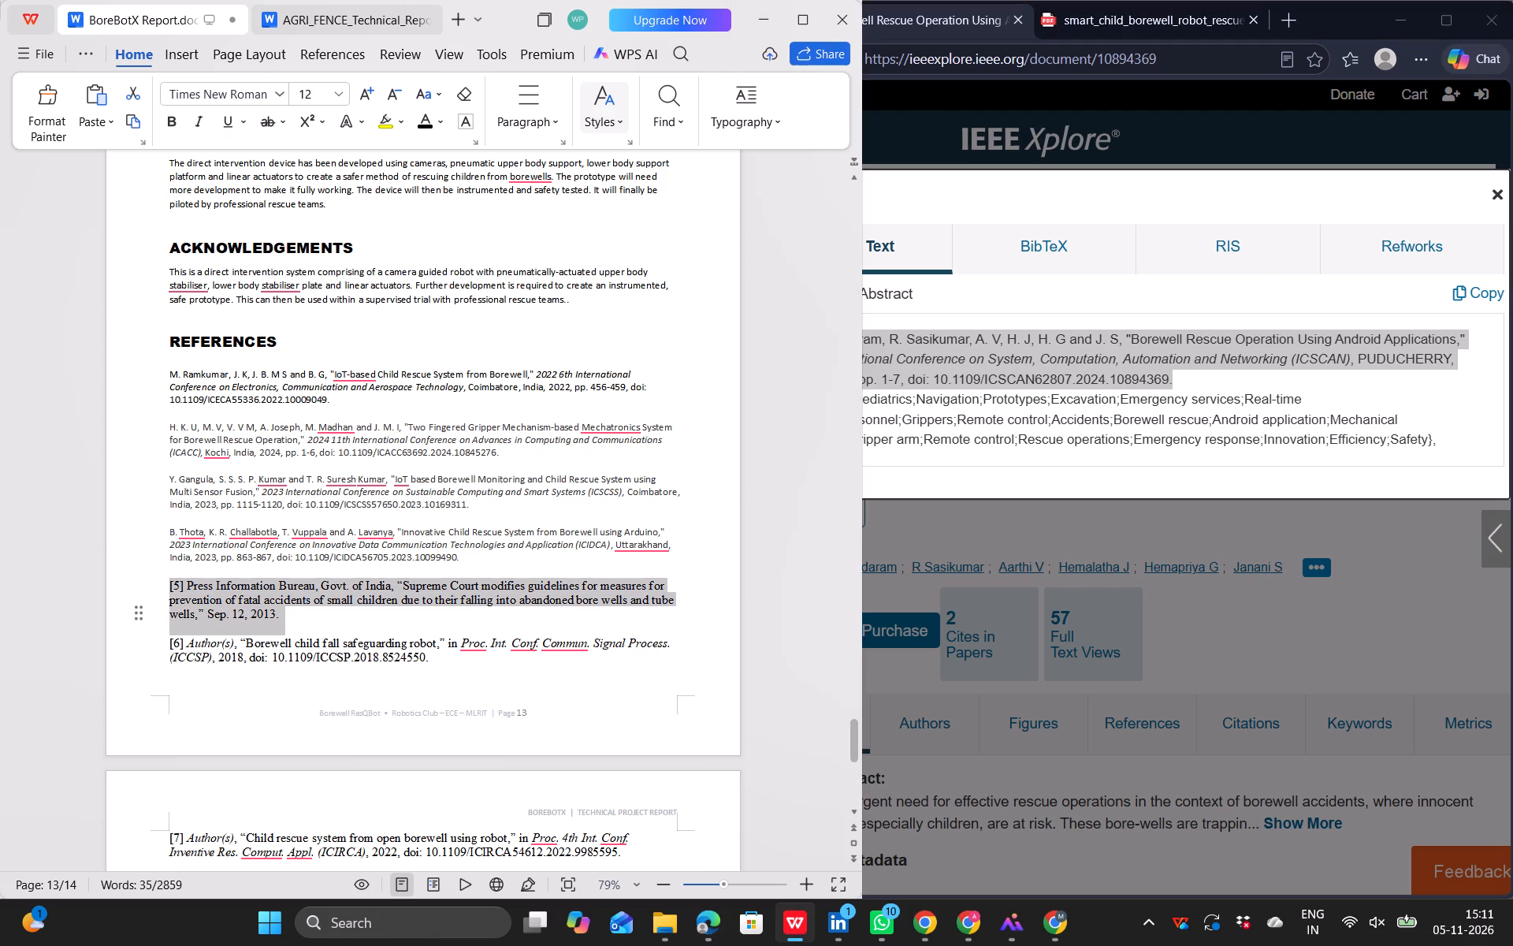
pyautogui.moveTo(305, 611); pyautogui.dragTo(309, 607)
pyautogui.hotkey('ctrl', 'v')
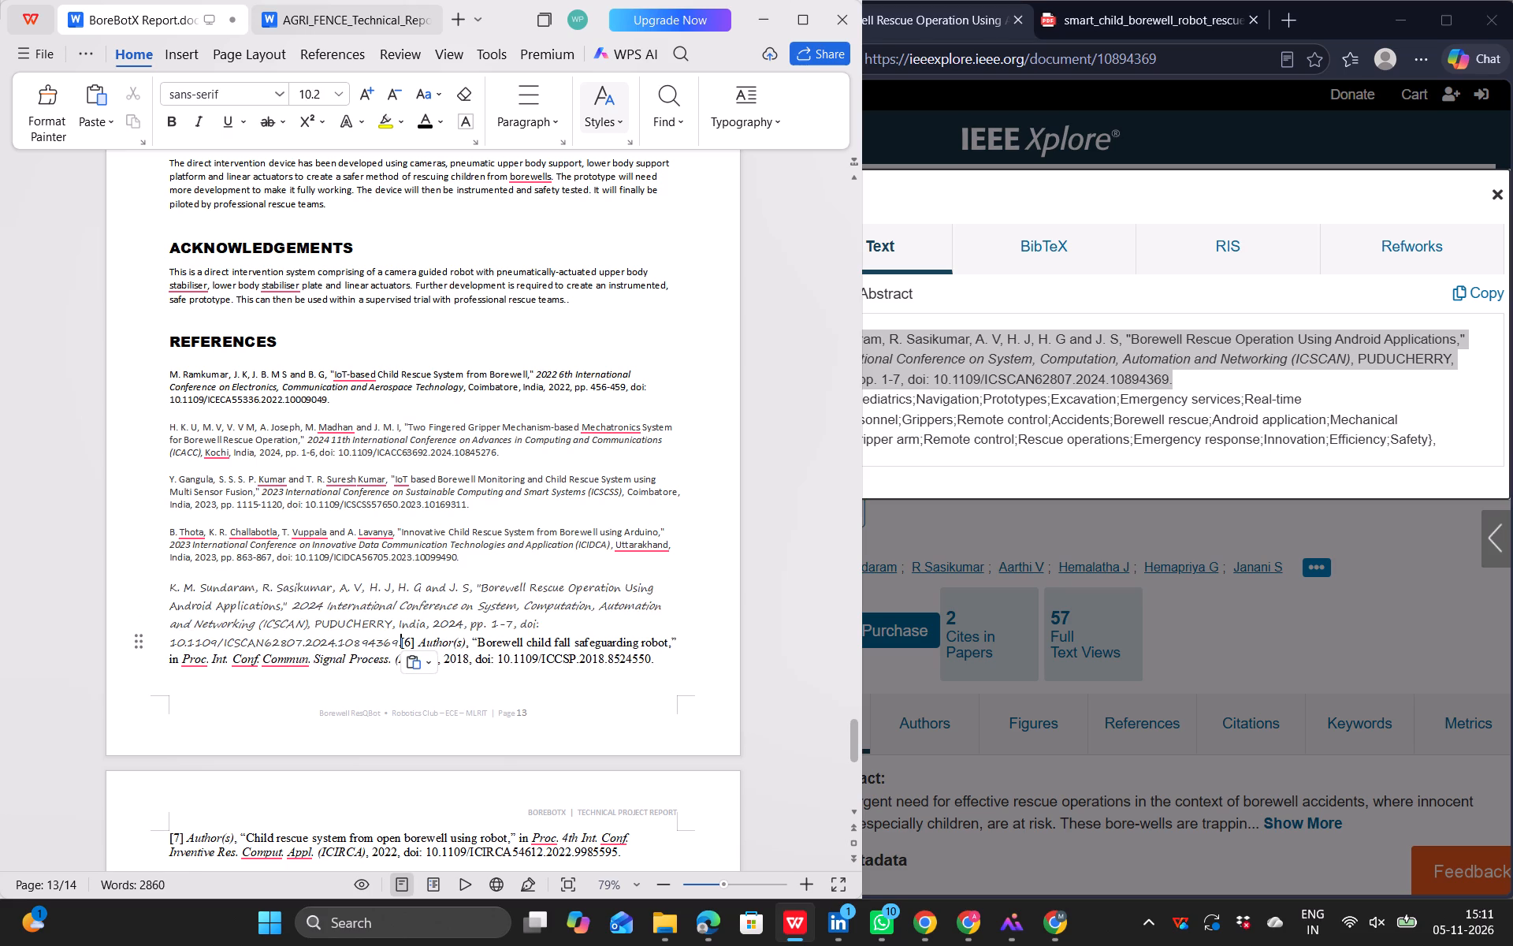
pyautogui.press('Return')
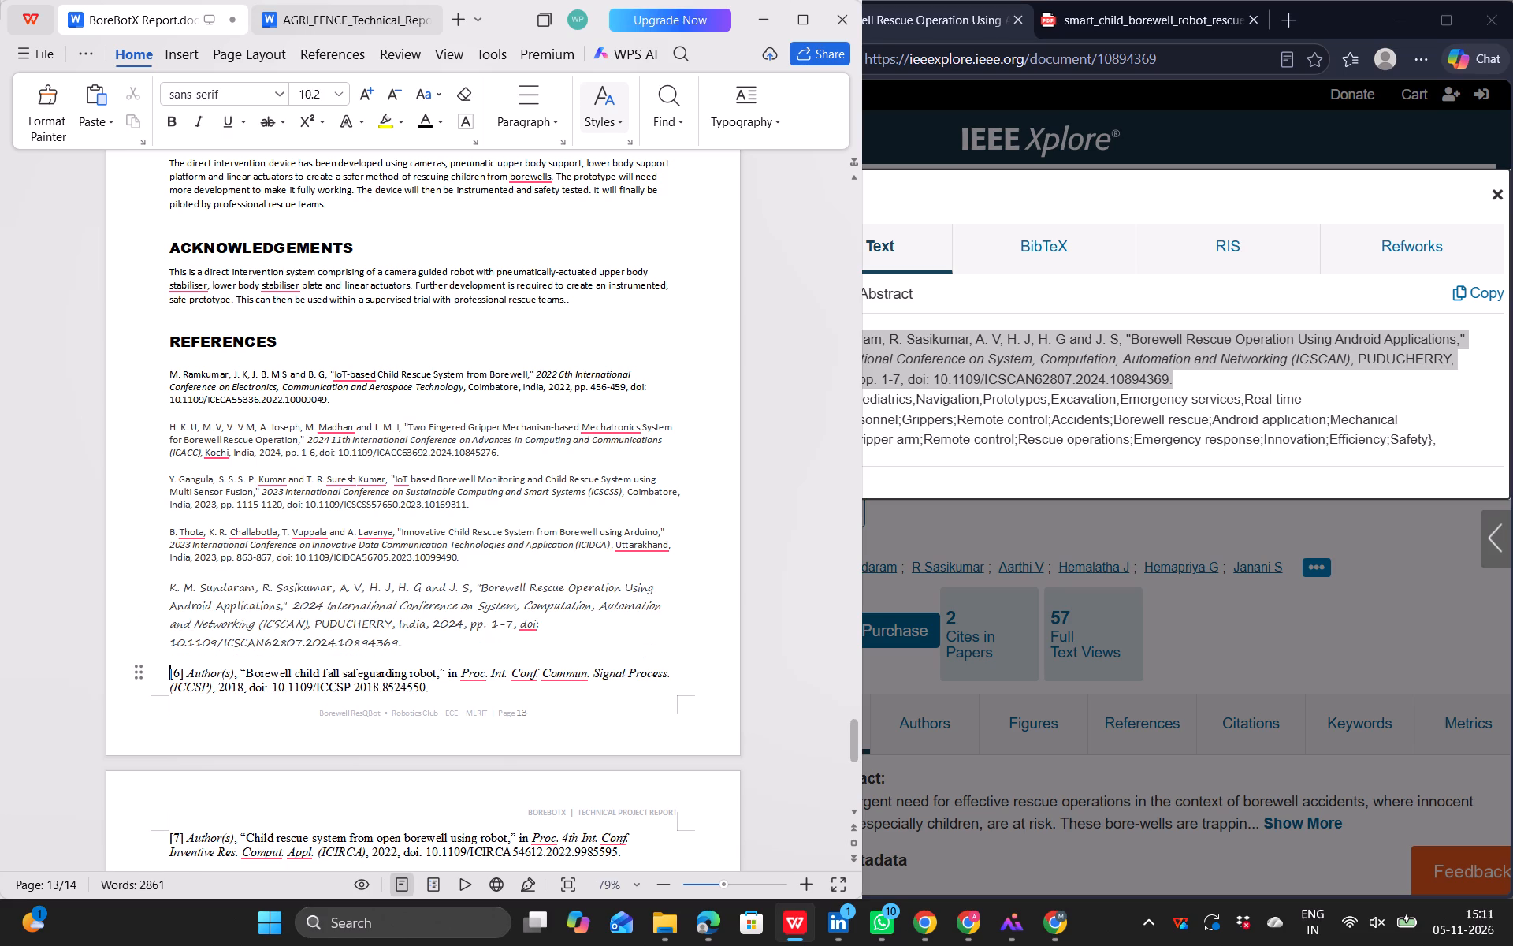
# Set the font of the pasted "Borewell Rescue Operation Using Android Applications" citation to Calibri (Headings).
pyautogui.moveTo(404, 645); pyautogui.dragTo(148, 587)
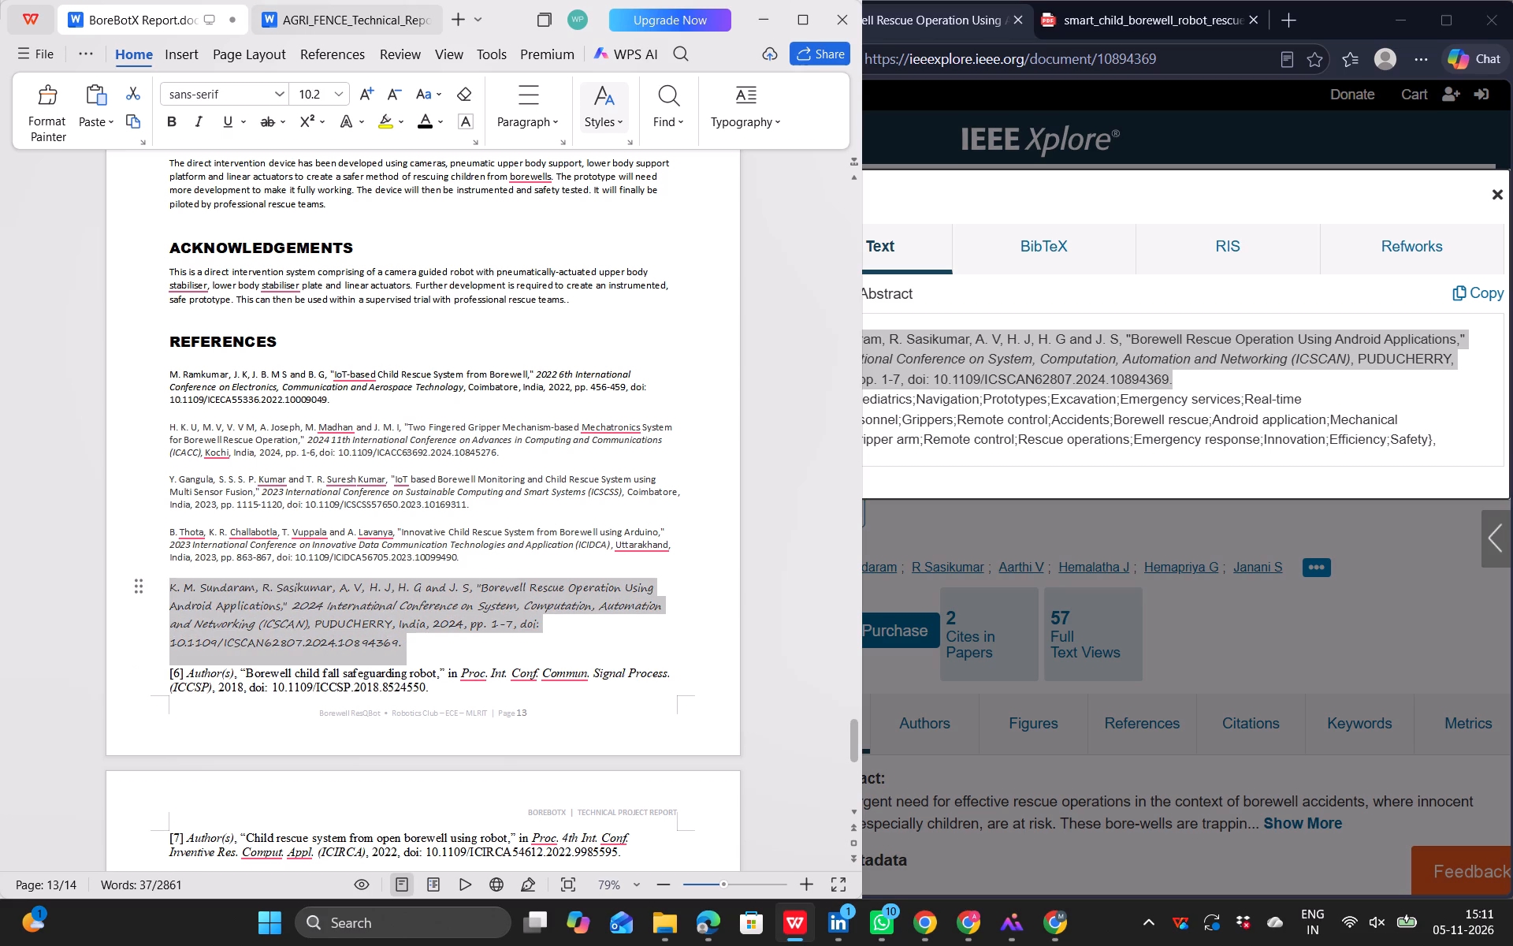
pyautogui.moveTo(148, 587); pyautogui.dragTo(163, 587)
pyautogui.click(214, 507)
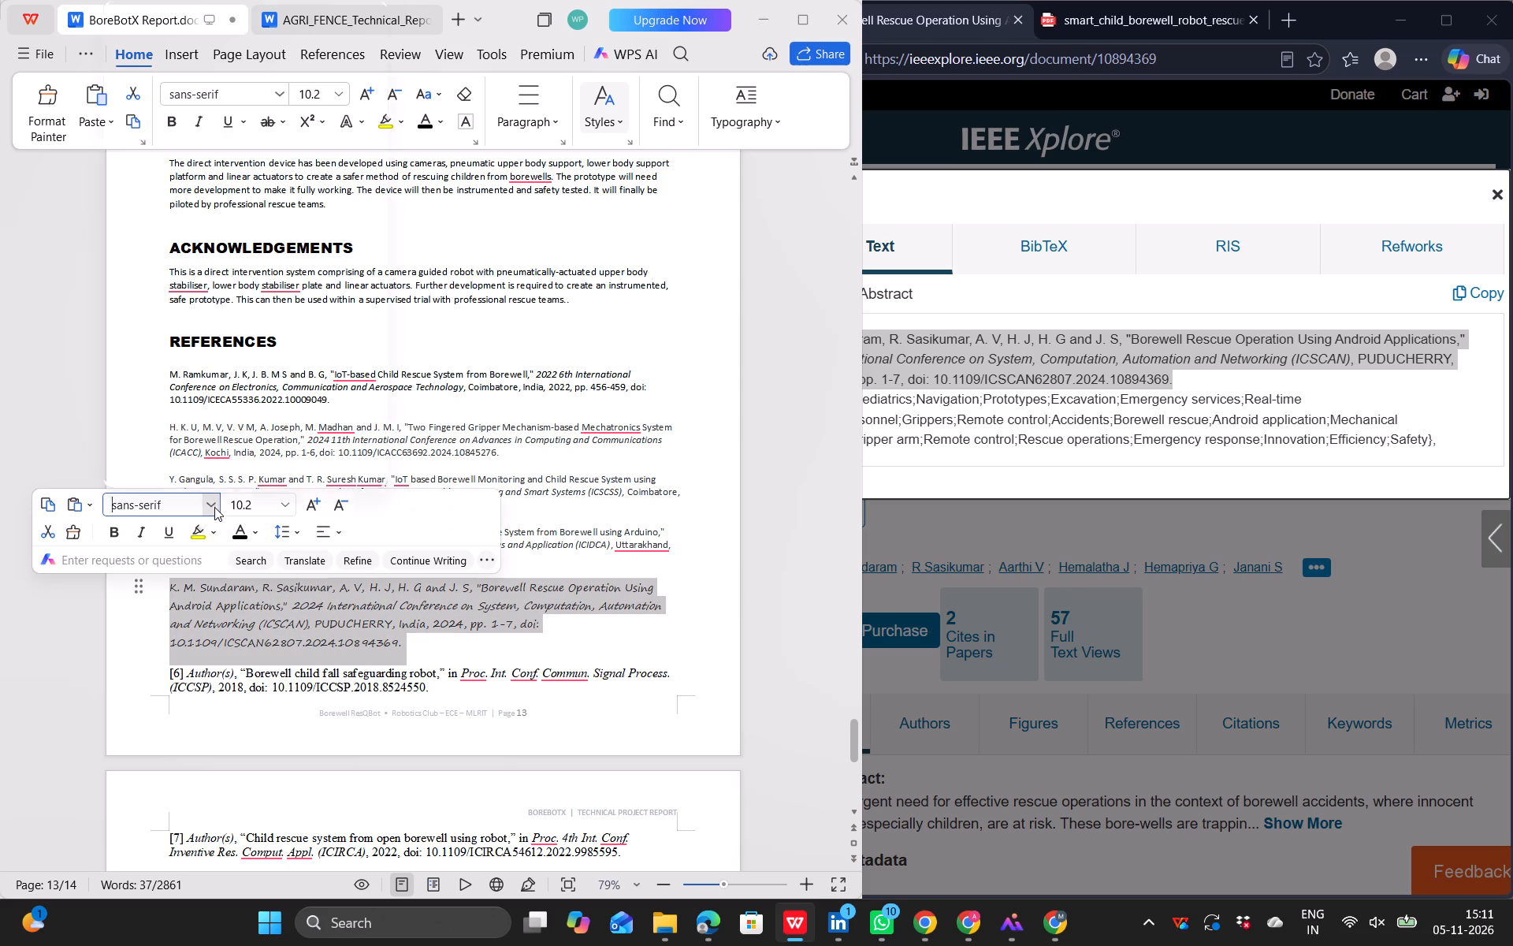
pyautogui.click(255, 217)
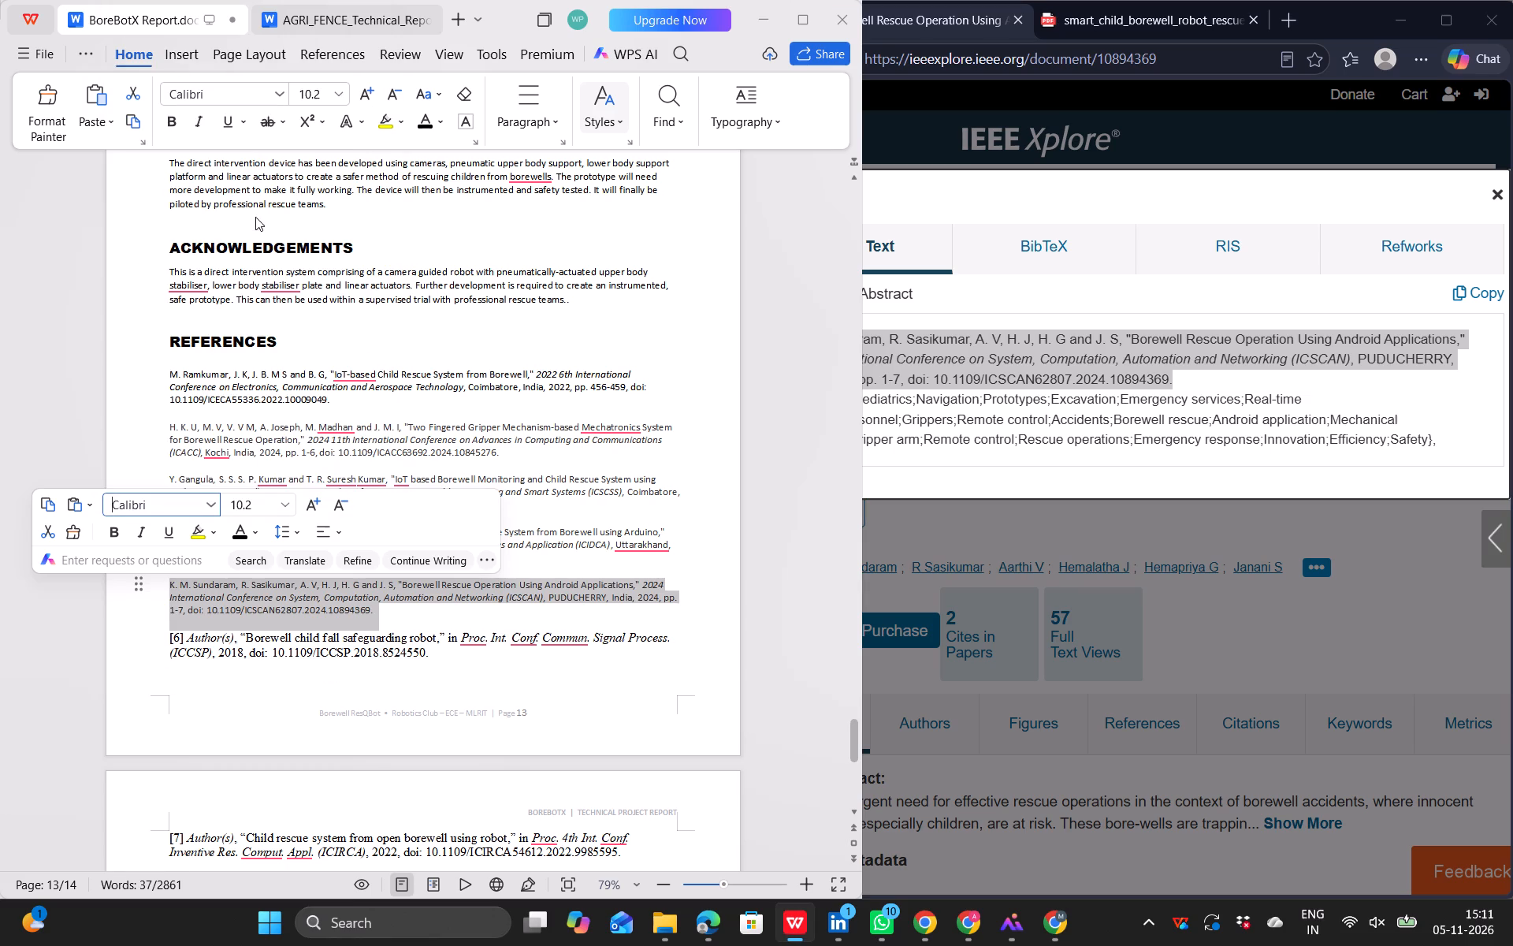
pyautogui.click(425, 614)
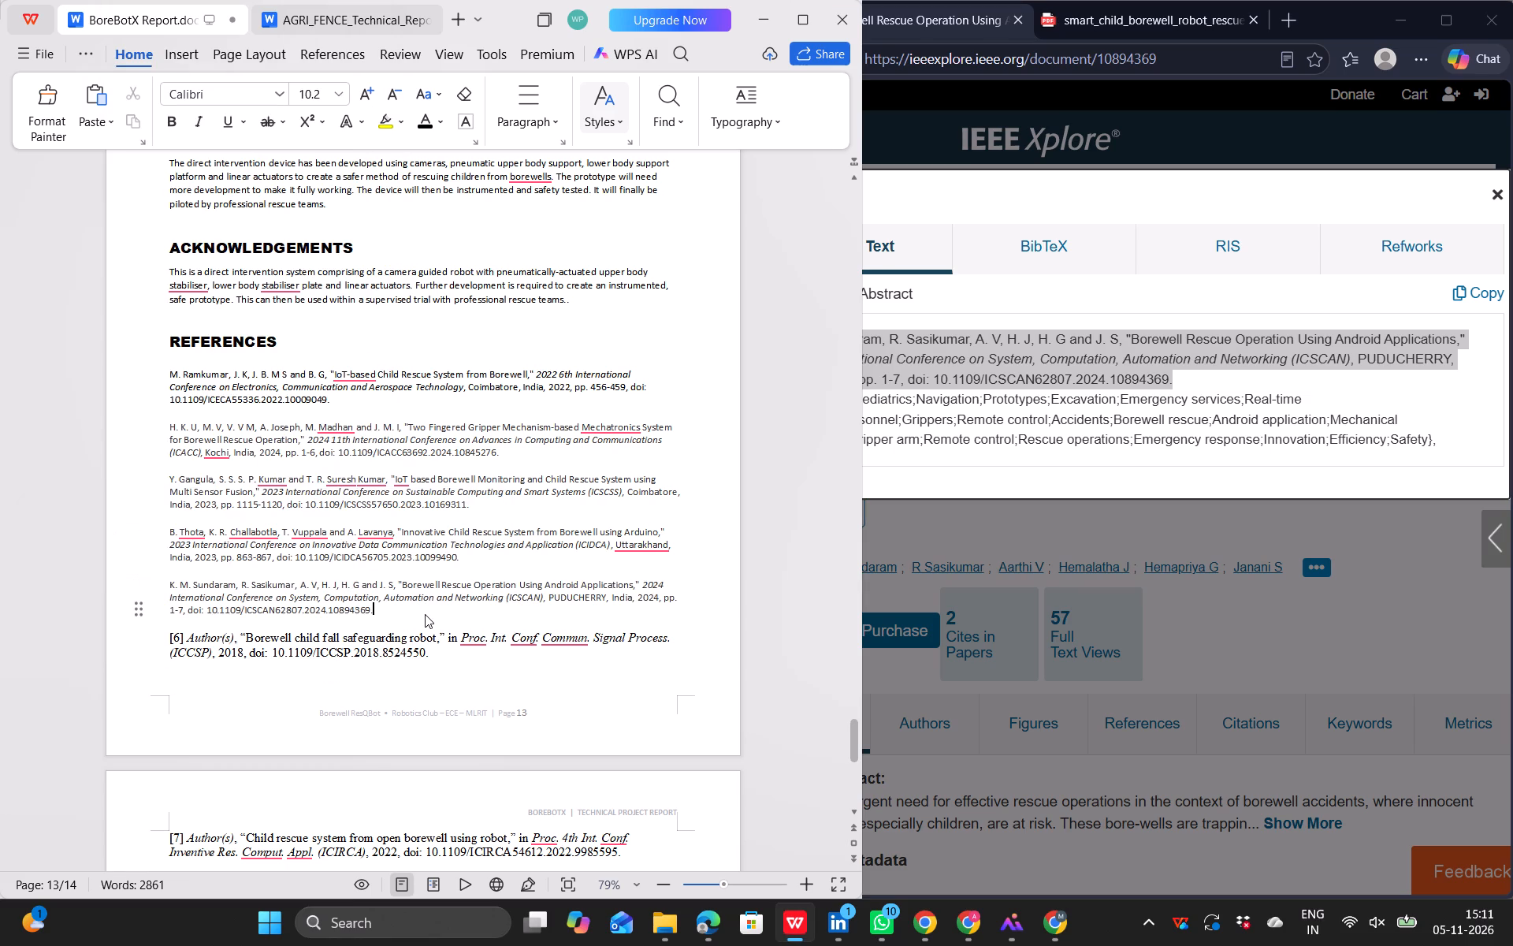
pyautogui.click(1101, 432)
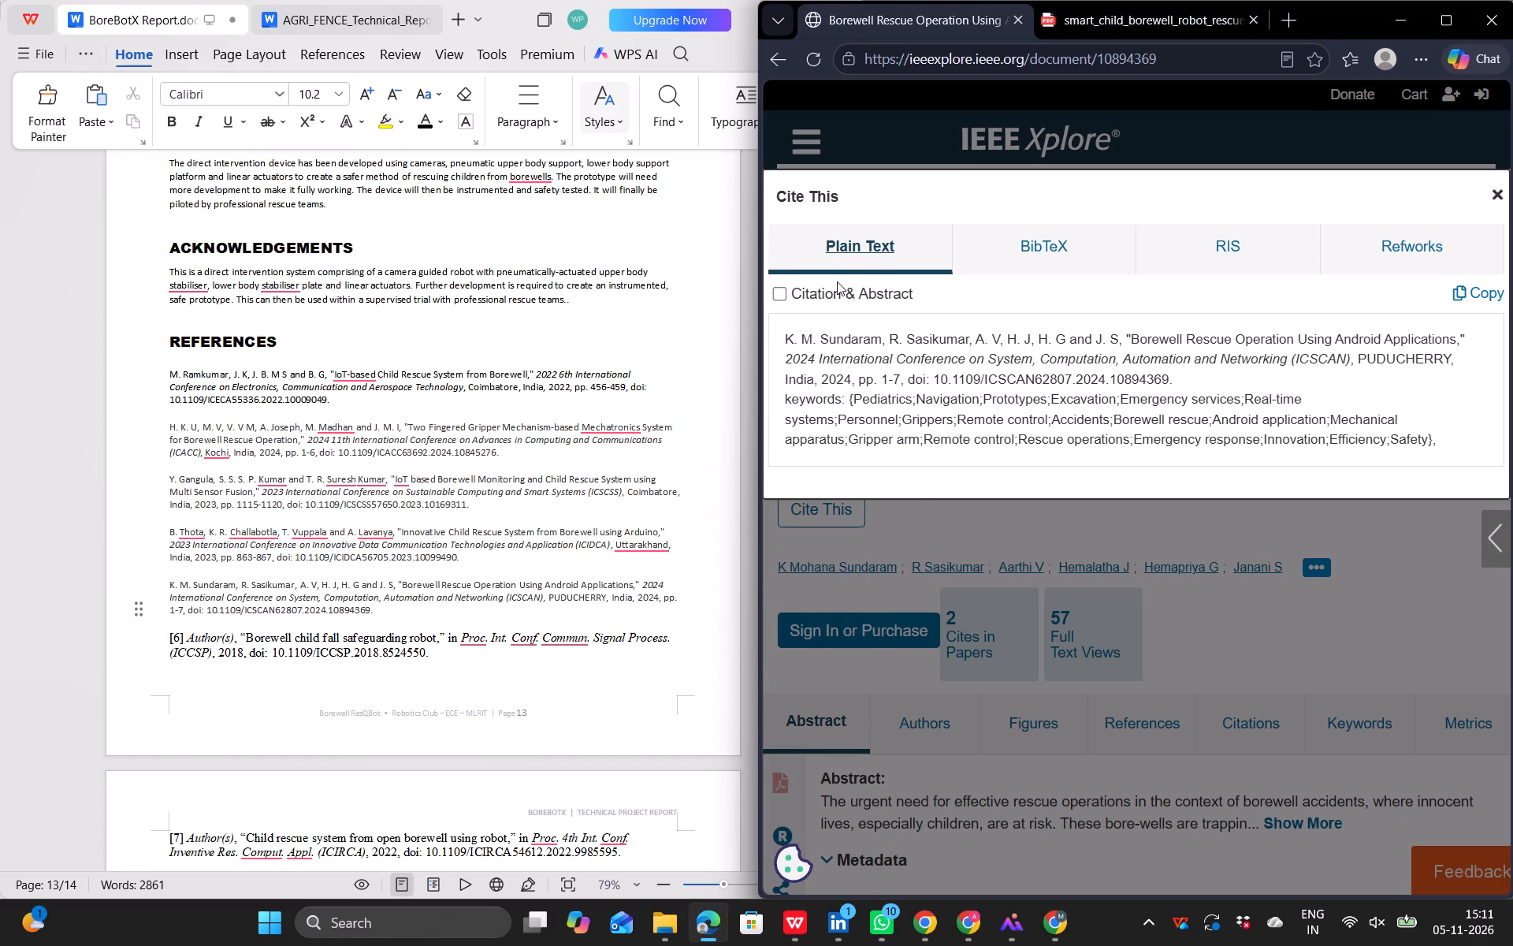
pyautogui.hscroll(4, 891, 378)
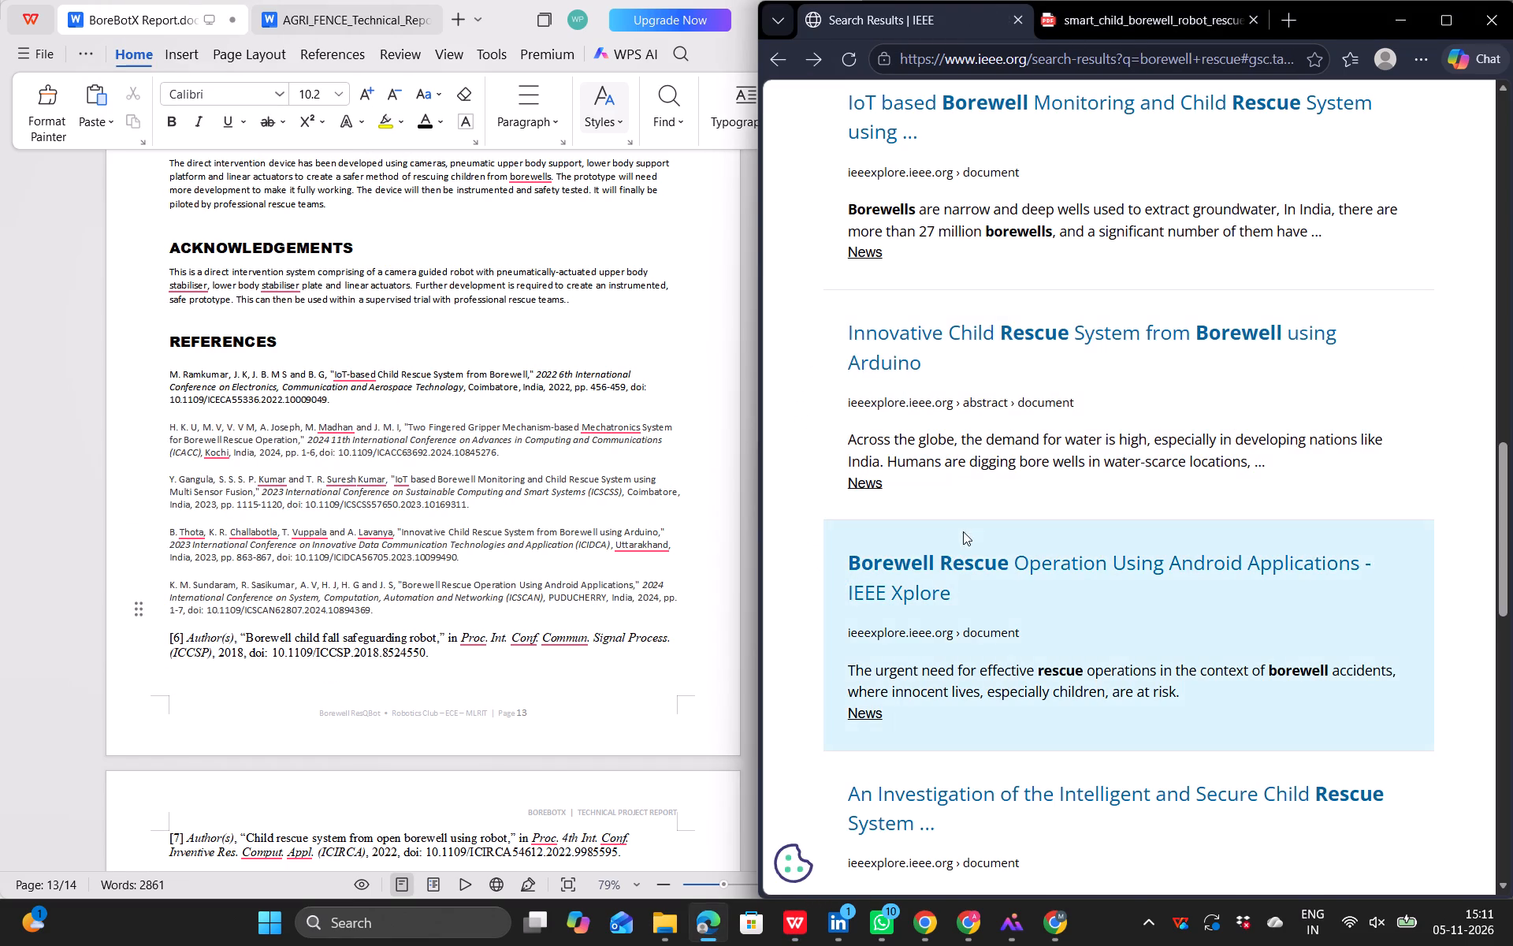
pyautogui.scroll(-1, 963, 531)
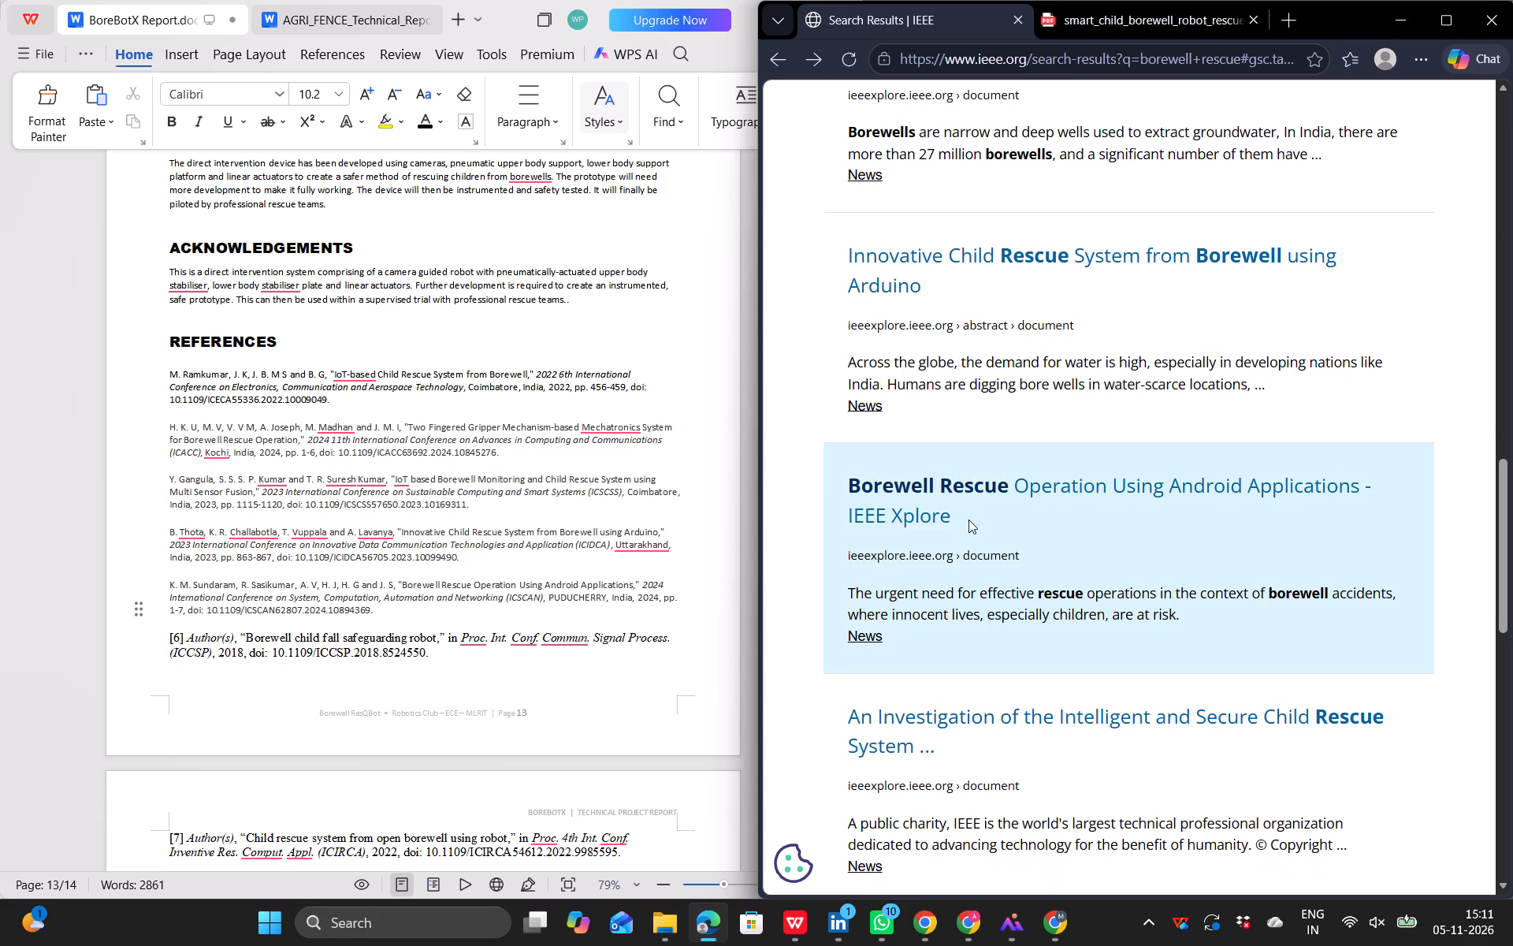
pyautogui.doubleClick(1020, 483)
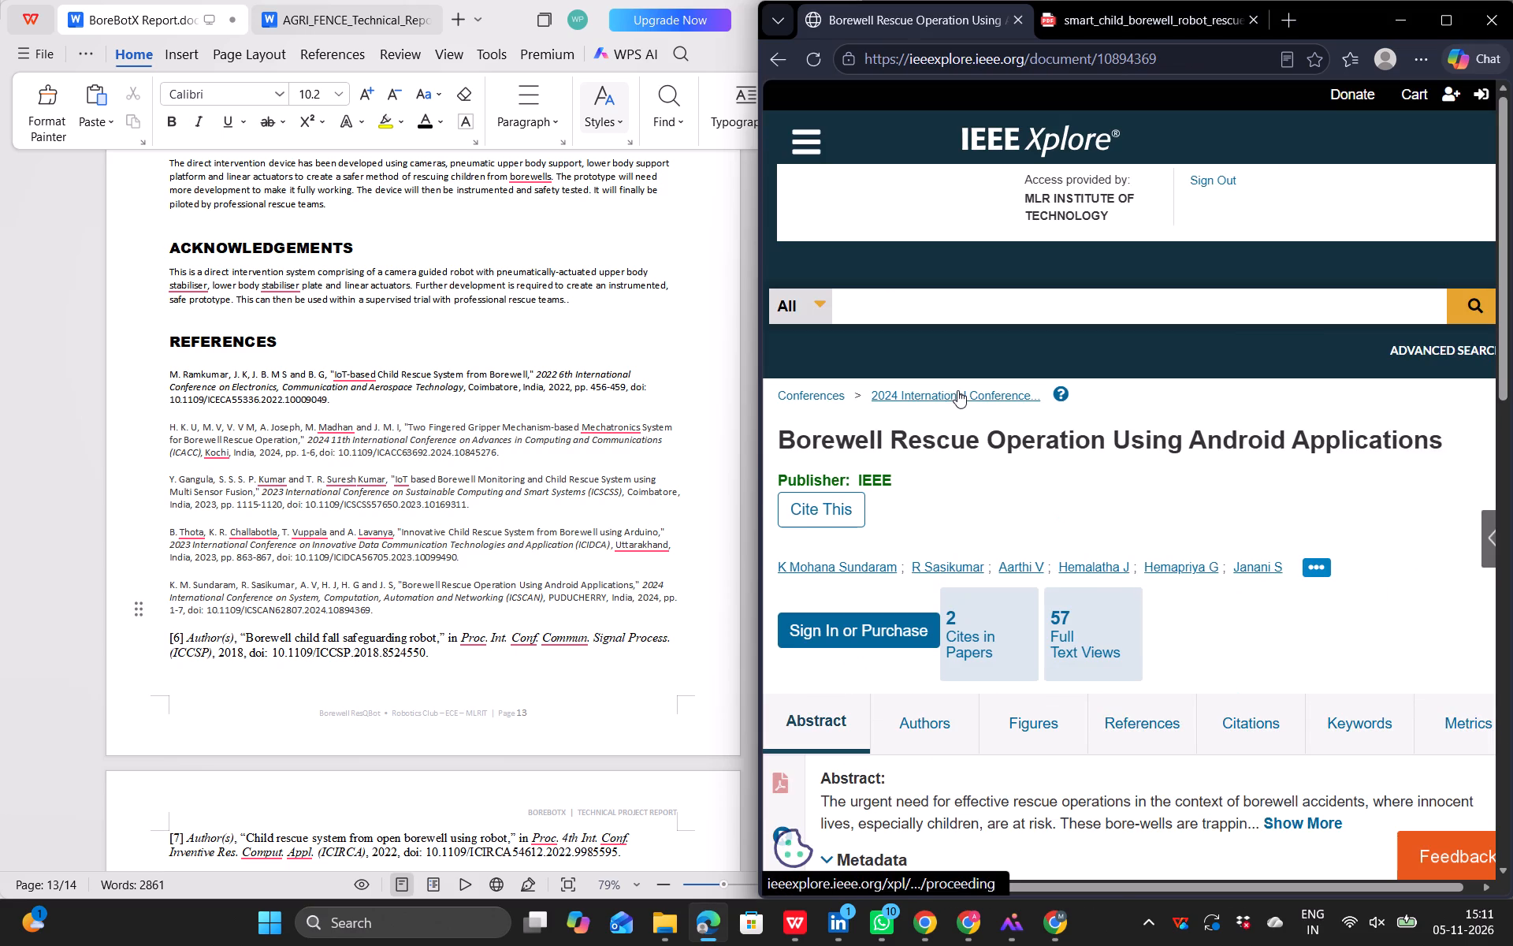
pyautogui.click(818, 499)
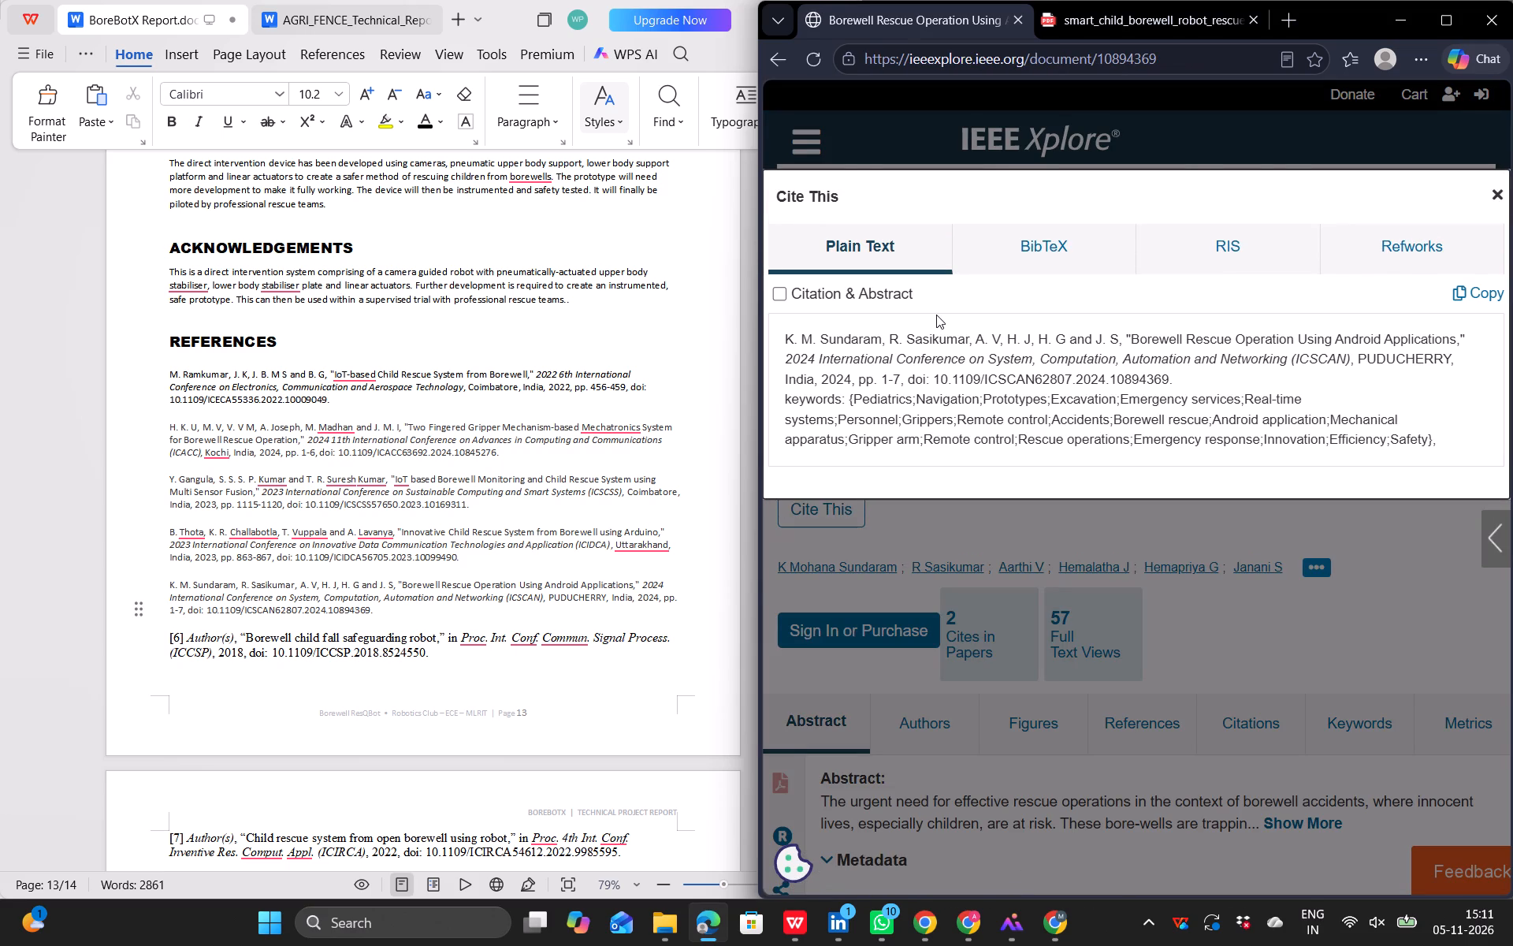
# Return to the borewell rescue search results and open the citation for "An Investigation of the Intelligent and Secure Child Rescue System from Borewell".
pyautogui.hscroll(5, 936, 315)
pyautogui.scroll(-2, 943, 572)
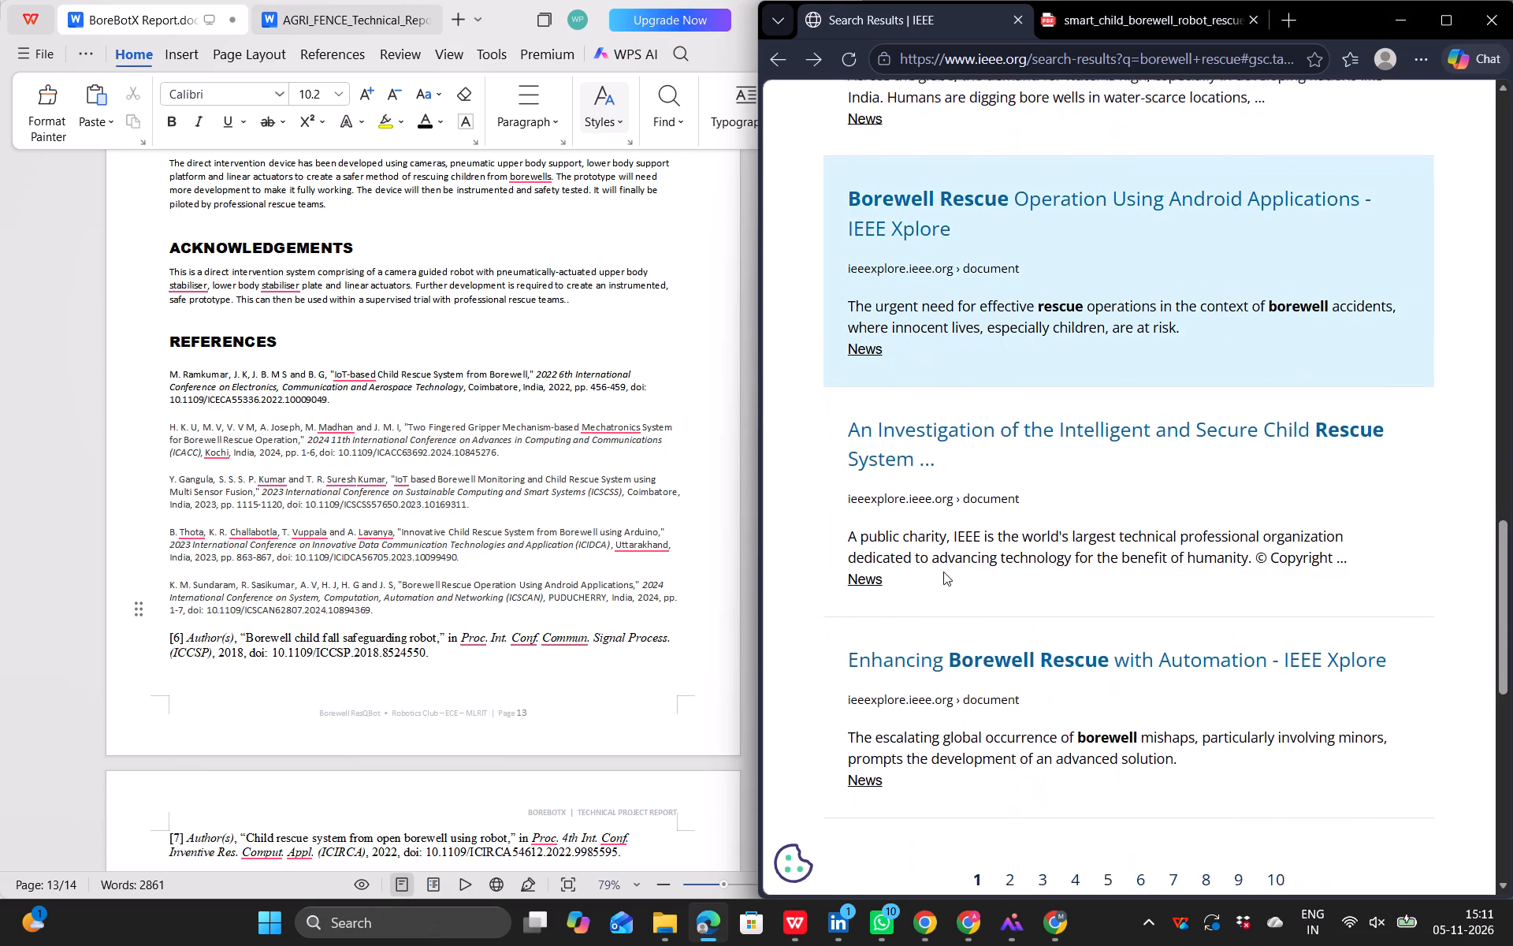
pyautogui.scroll(-1, 943, 572)
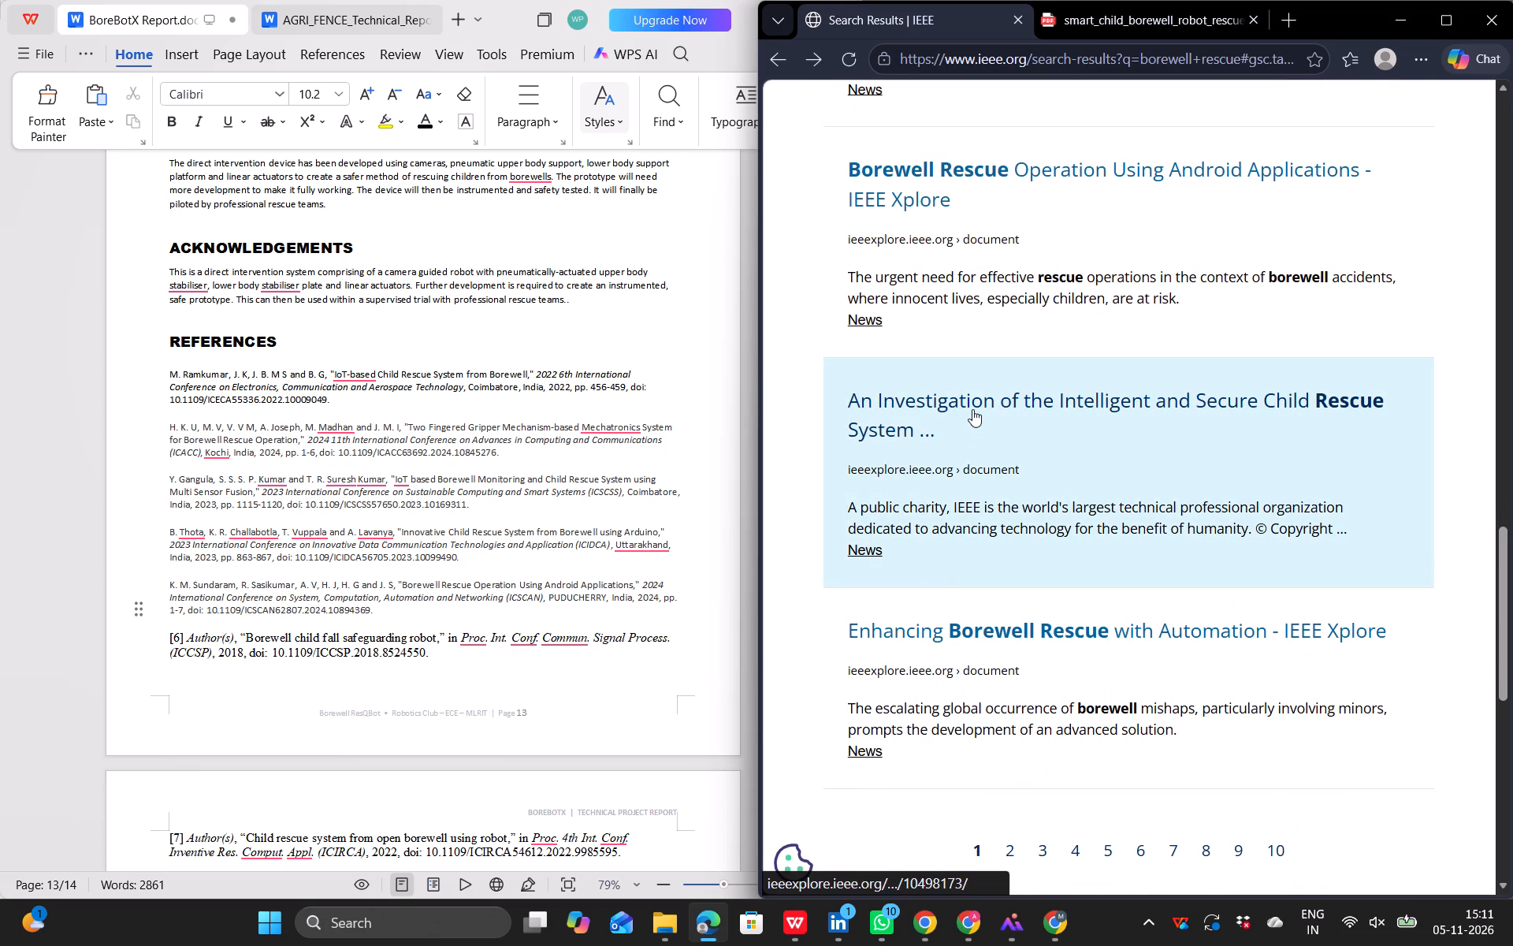
pyautogui.doubleClick(972, 409)
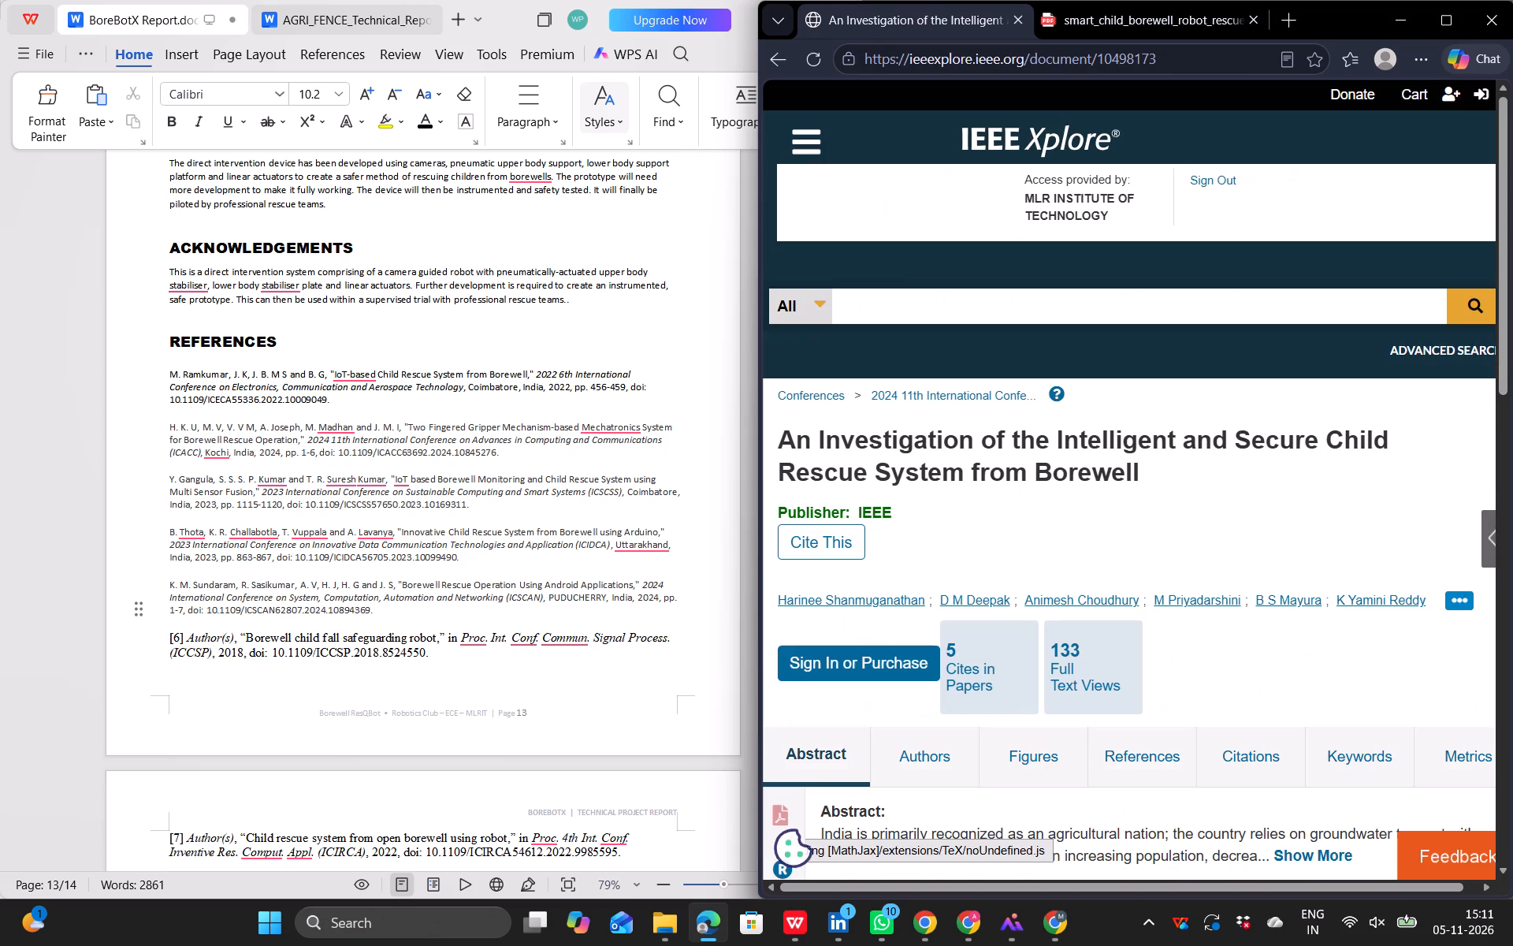
pyautogui.click(826, 551)
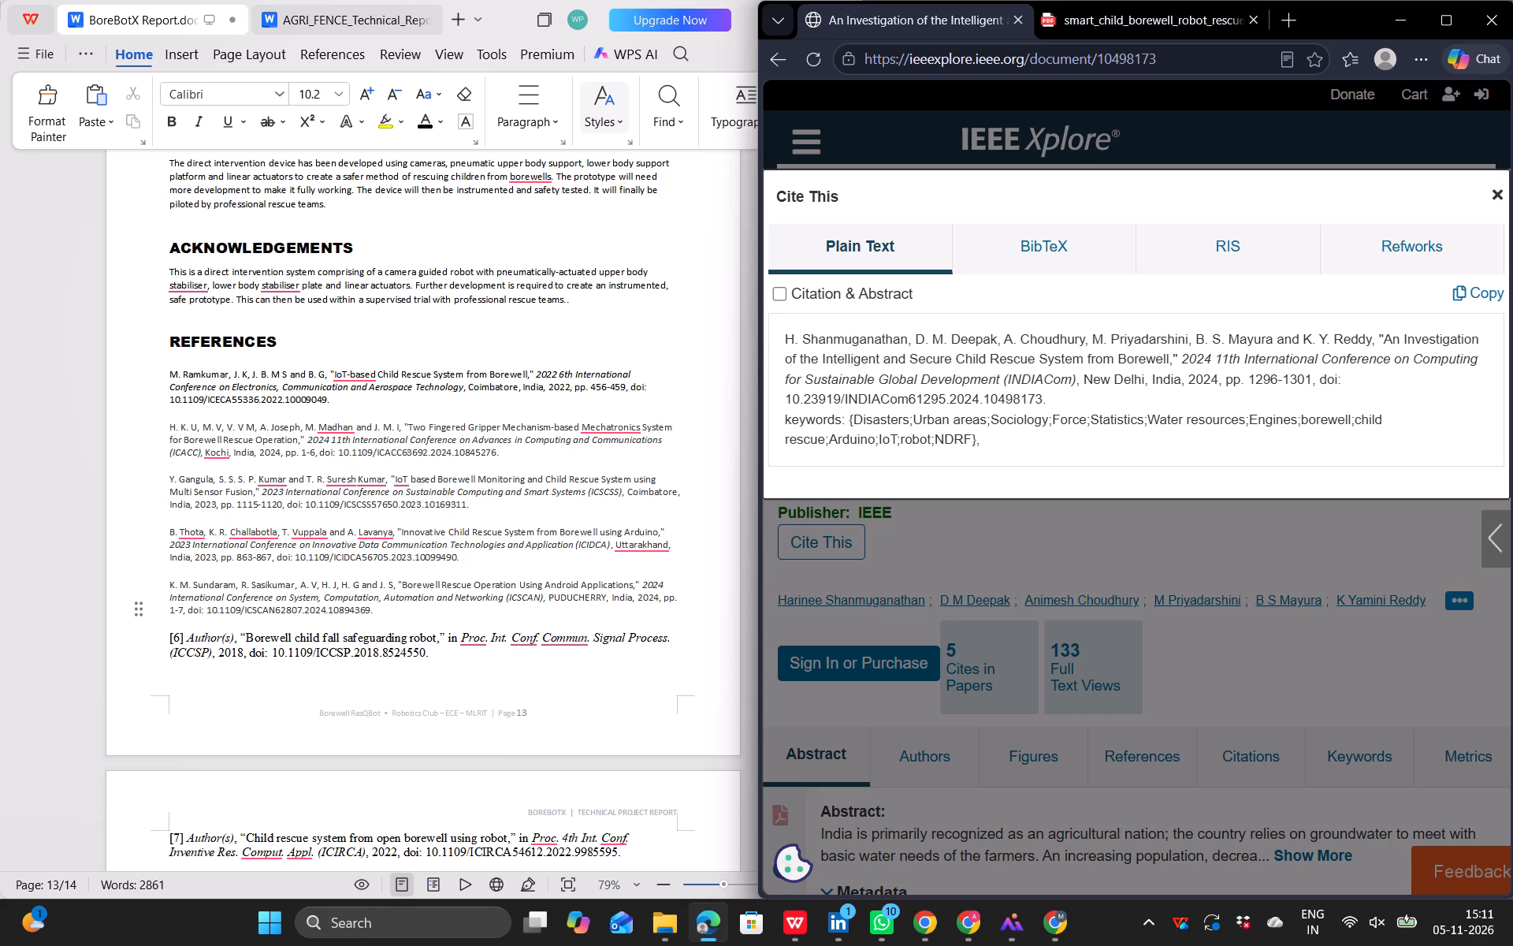
# Copy the Intelligent and Secure Child Rescue System citation without keywords and replace reference [6] in the WPS report, ending with a paragraph break.
pyautogui.moveTo(786, 337); pyautogui.dragTo(808, 337)
pyautogui.moveTo(808, 337); pyautogui.dragTo(1052, 399)
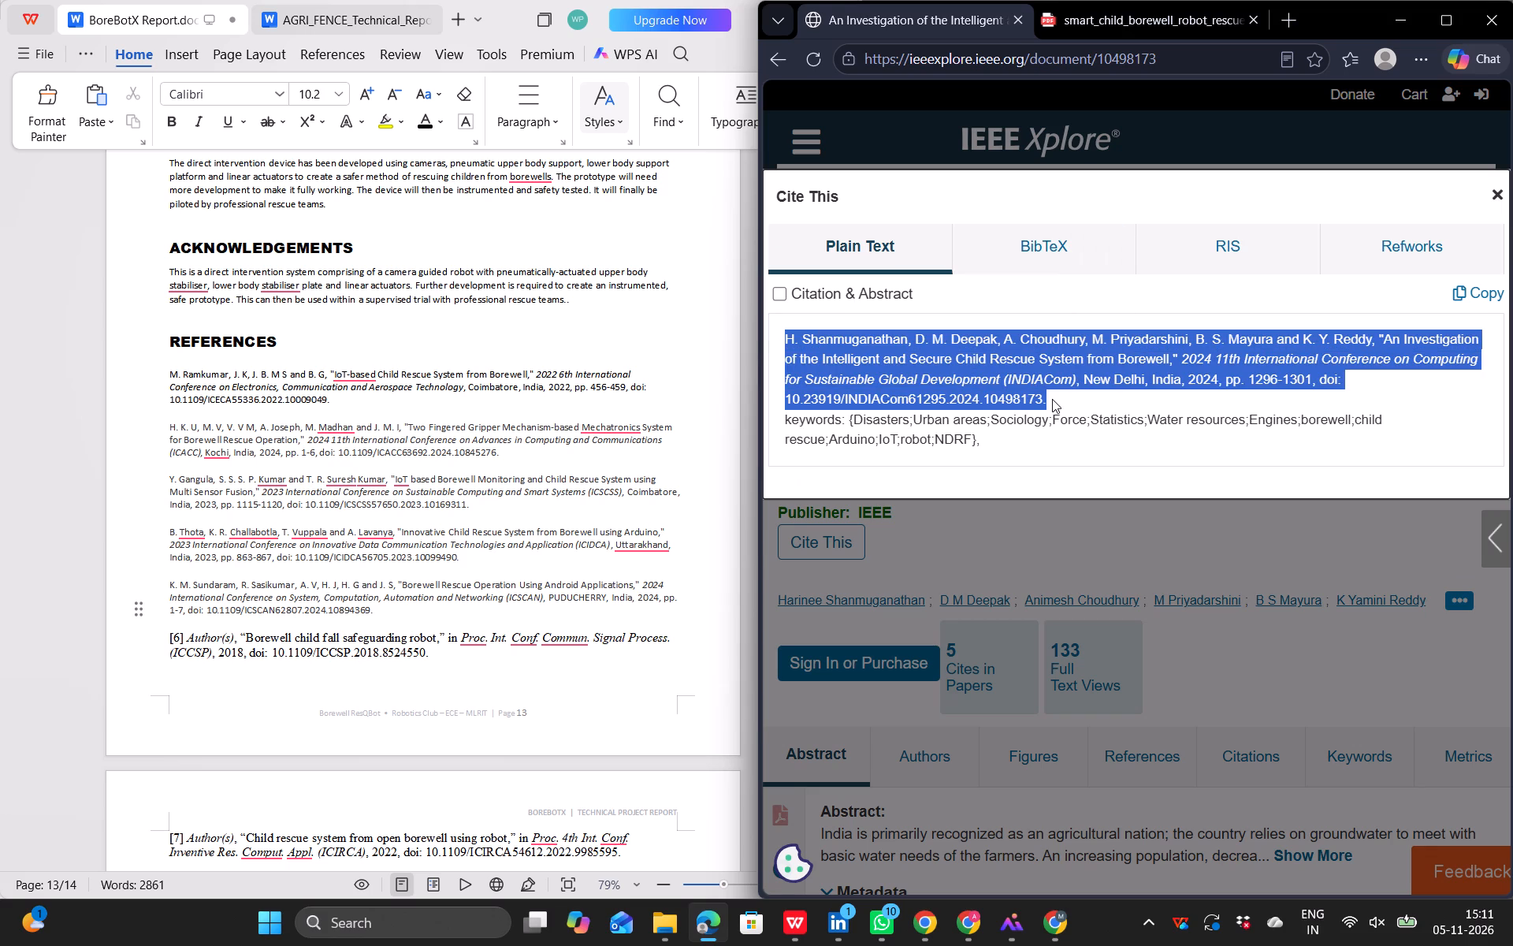
pyautogui.hotkey('ctrl', 'c')
pyautogui.moveTo(432, 654); pyautogui.dragTo(166, 639)
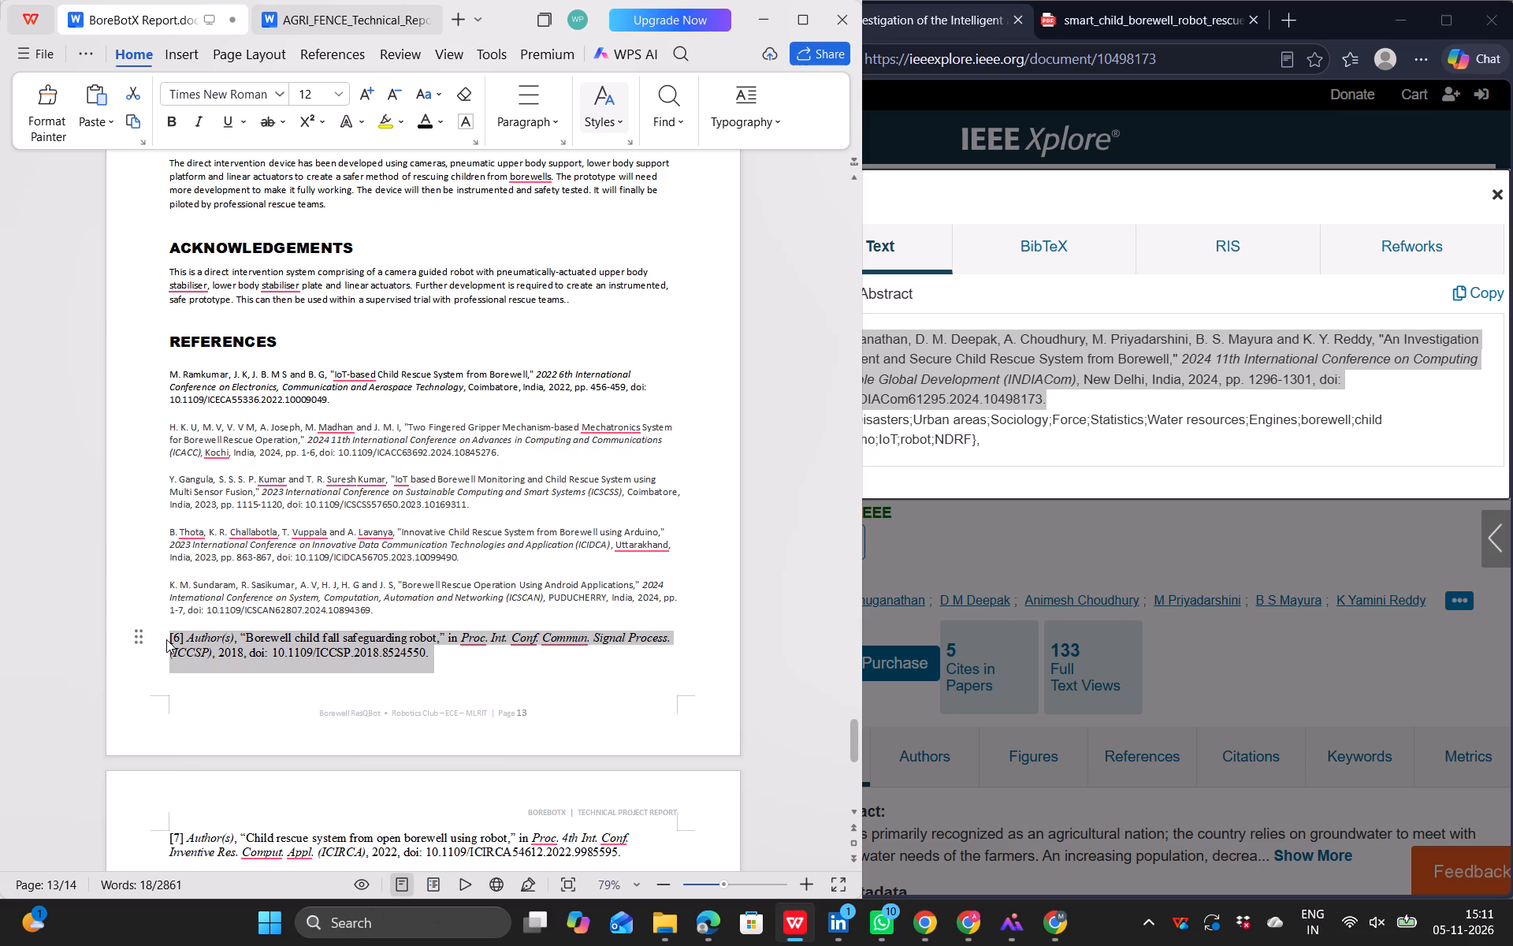
pyautogui.hotkey('ctrl', 'v')
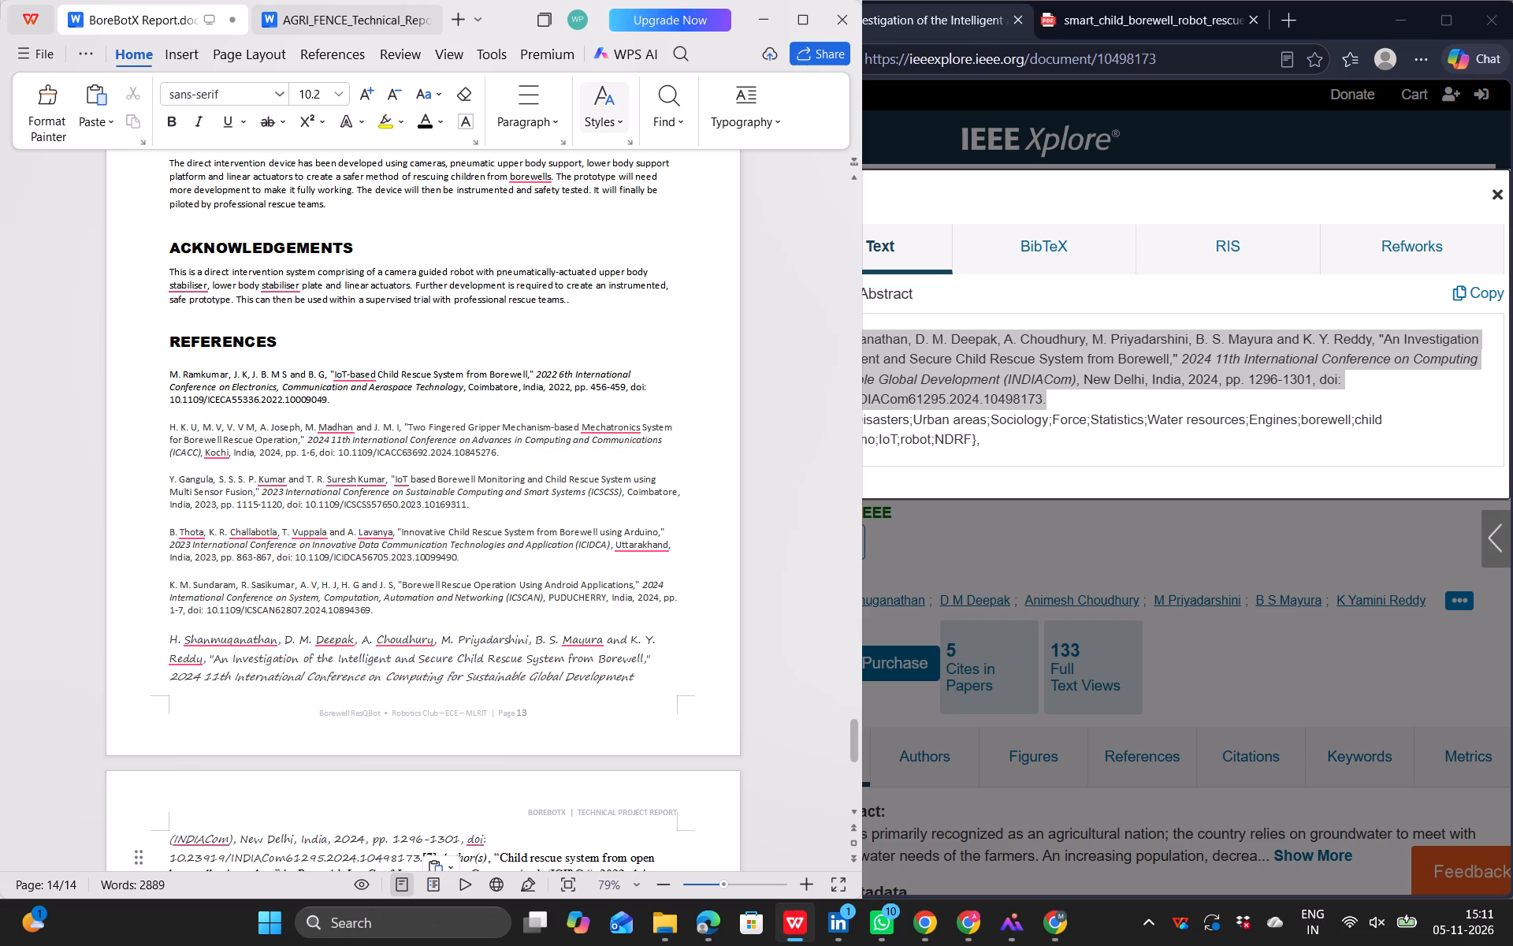
pyautogui.press('Return')
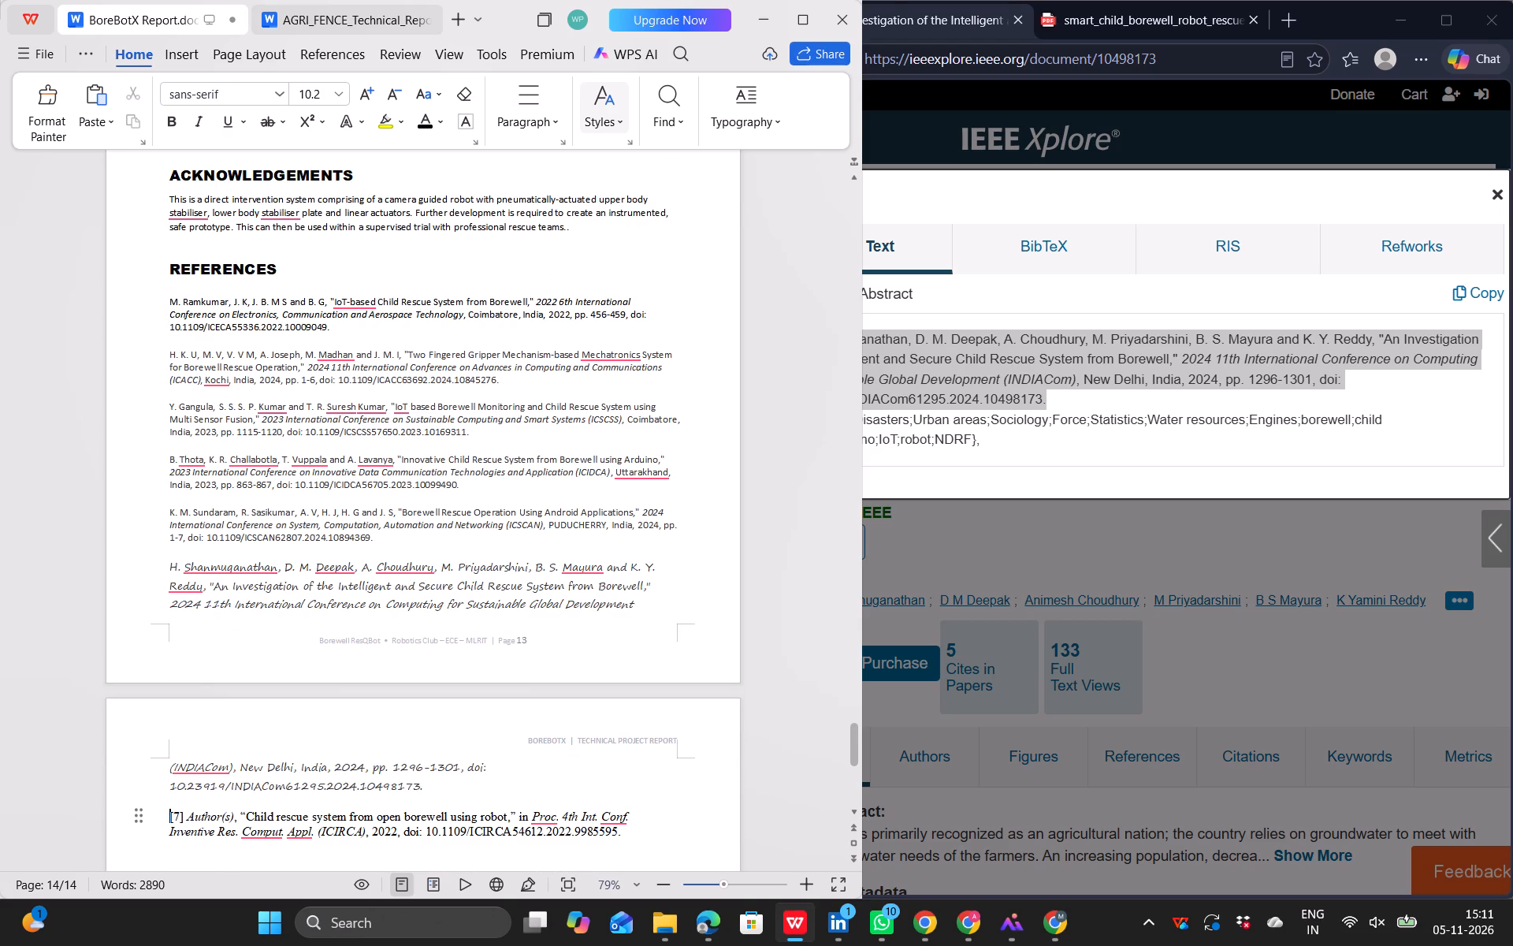
# Set the font of the pasted "An Investigation of the Intelligent and Secure Child Rescue System from Borewell" citation to Calibri (Headings).
pyautogui.moveTo(427, 784); pyautogui.dragTo(168, 579)
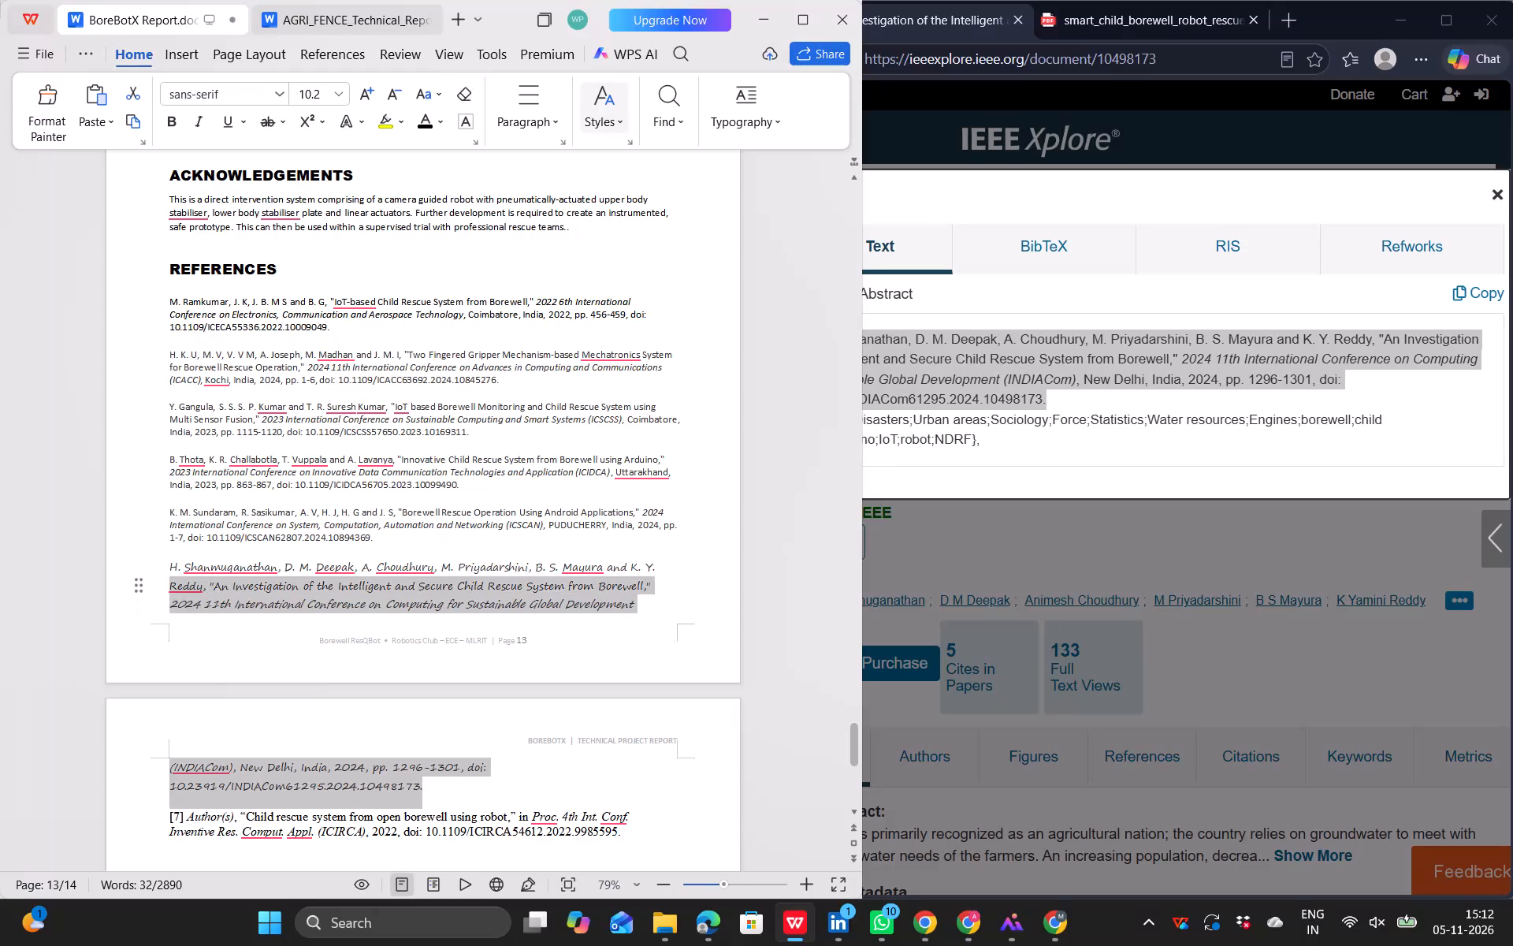
pyautogui.moveTo(168, 579); pyautogui.dragTo(171, 564)
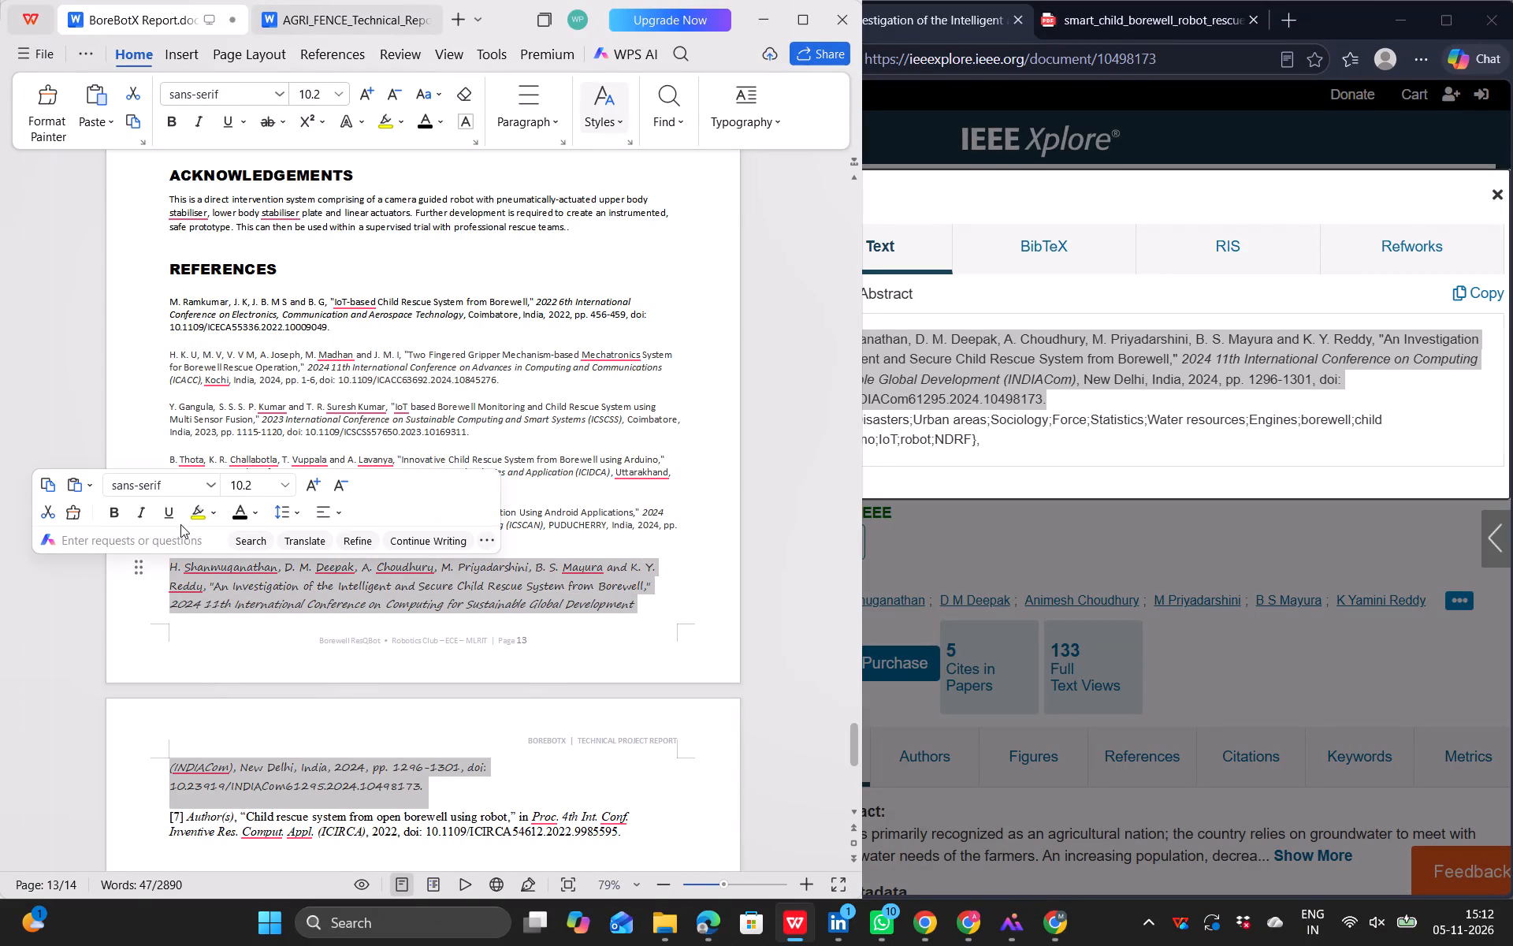
pyautogui.click(191, 488)
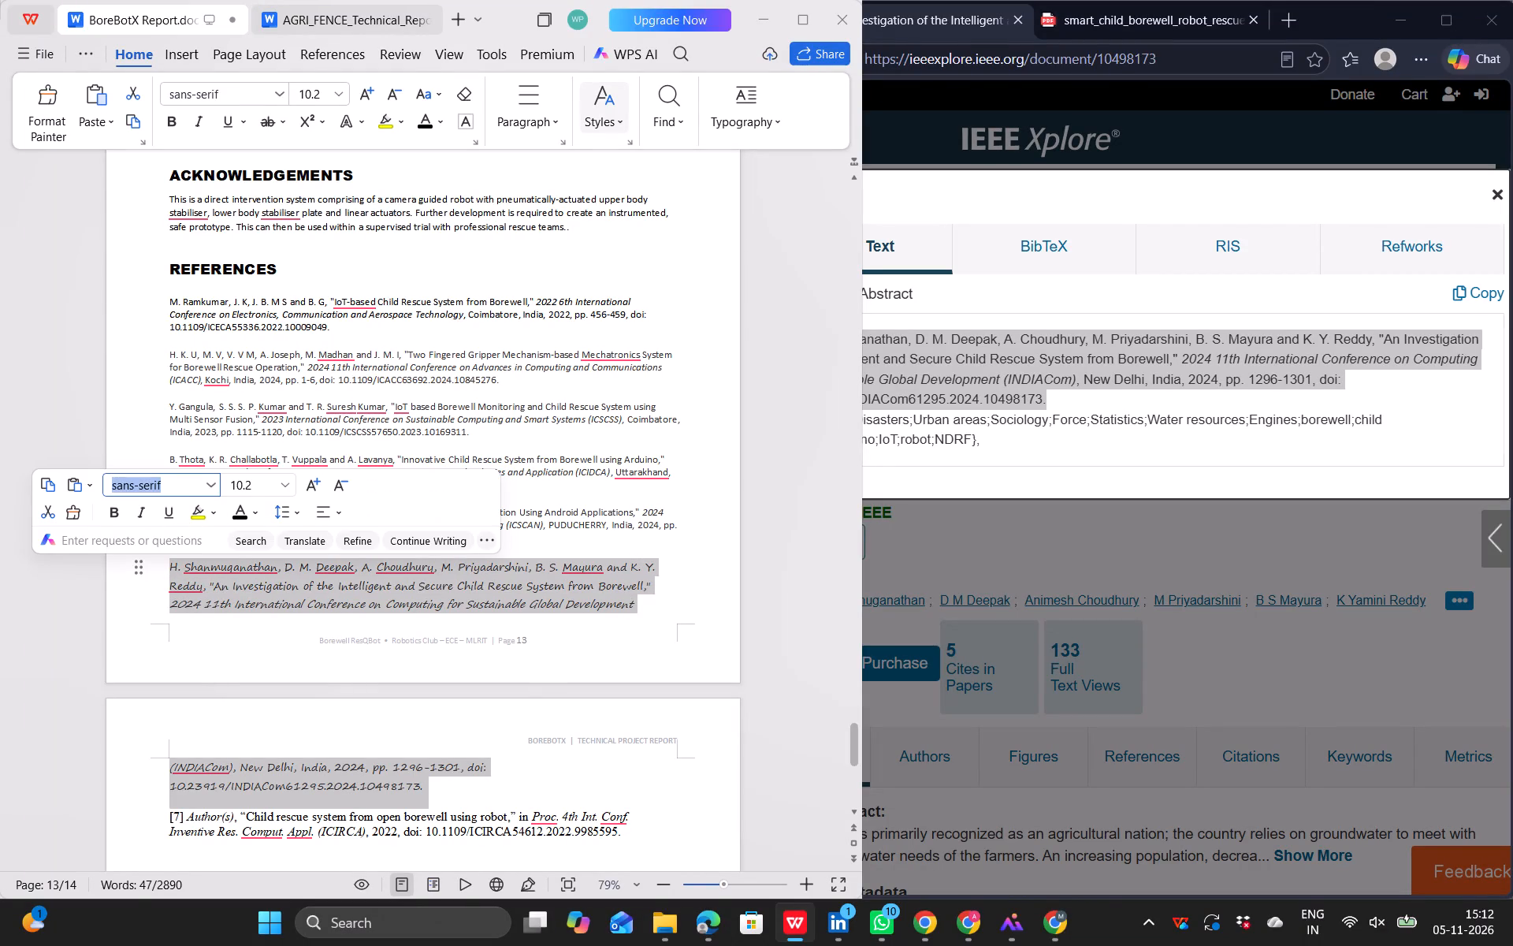
pyautogui.click(206, 486)
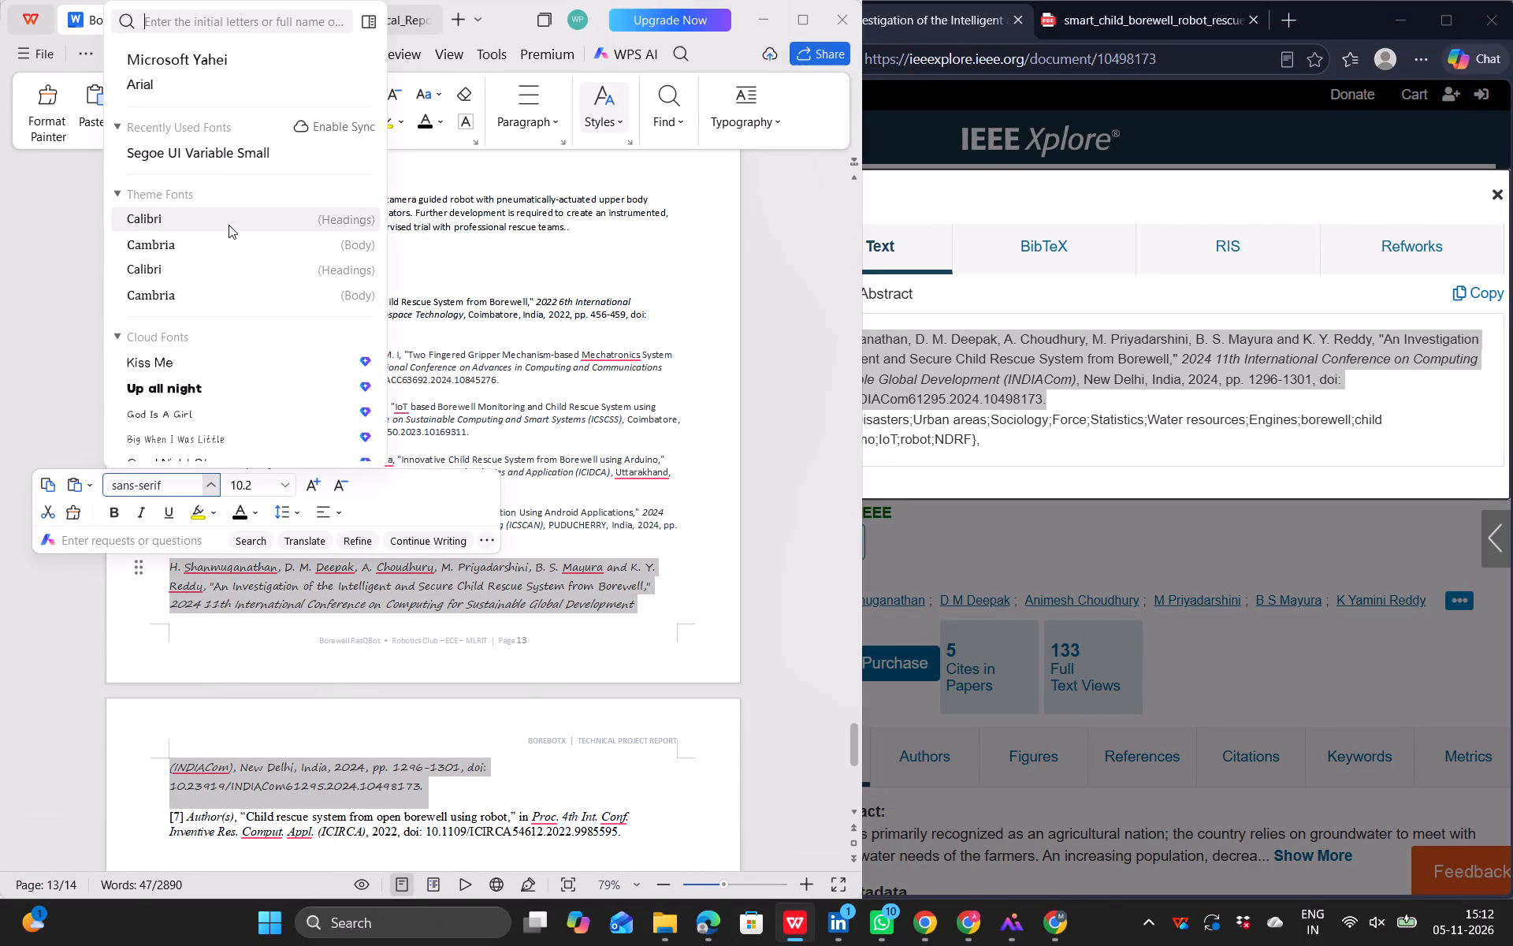
pyautogui.click(229, 225)
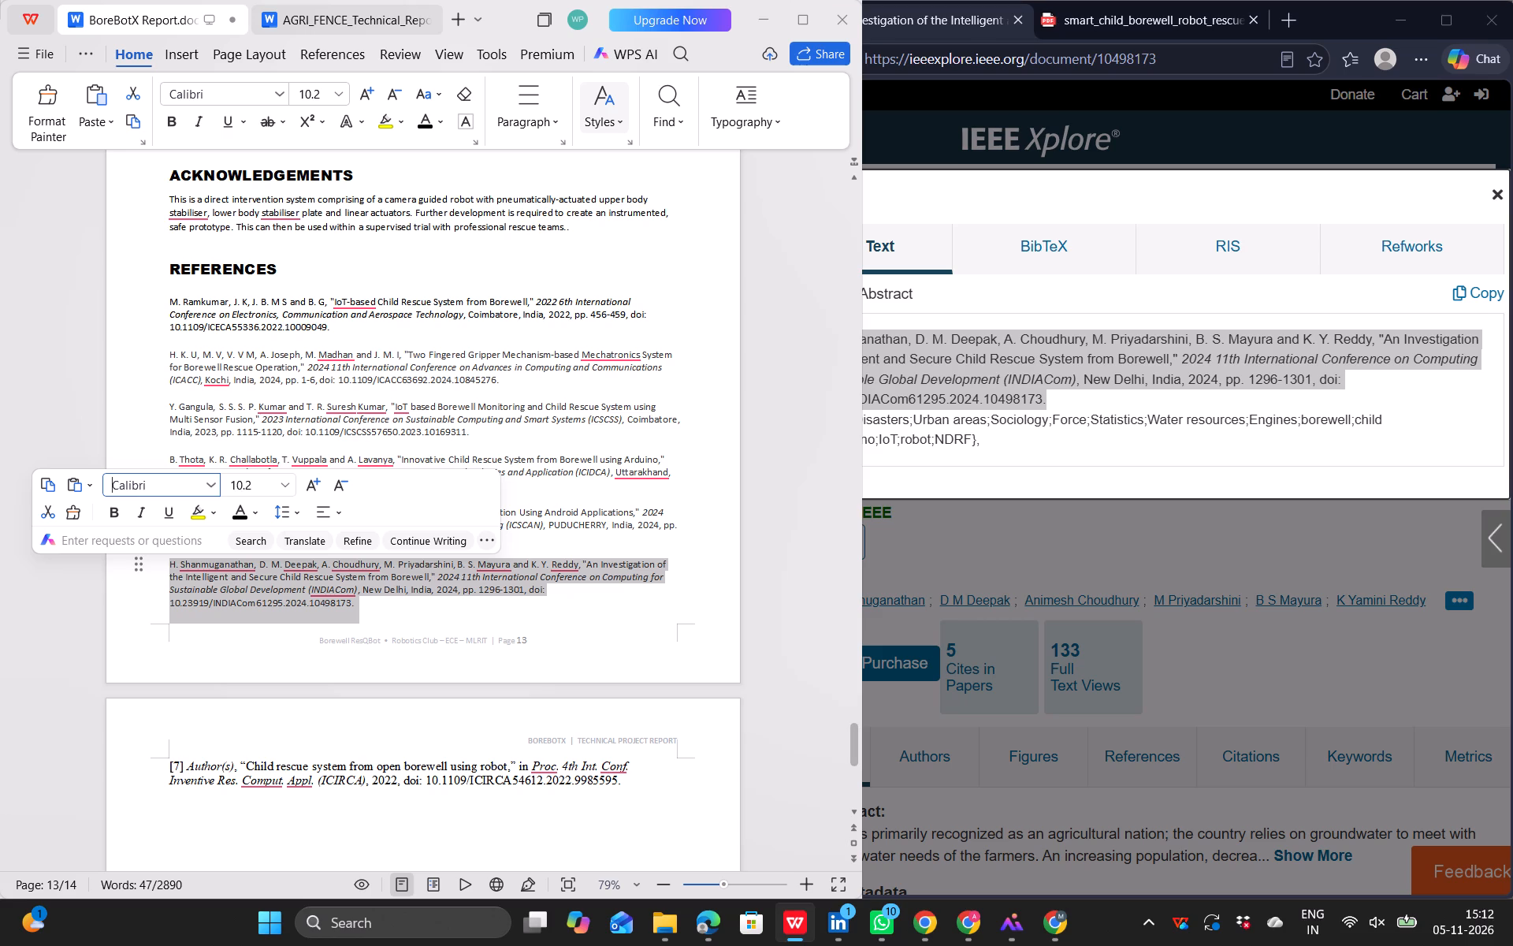
pyautogui.click(578, 664)
# In Edge, return to the borewell rescue search results and open the paper "Enhancing Borewell Rescue with Automation".
pyautogui.scroll(-1, 643, 786)
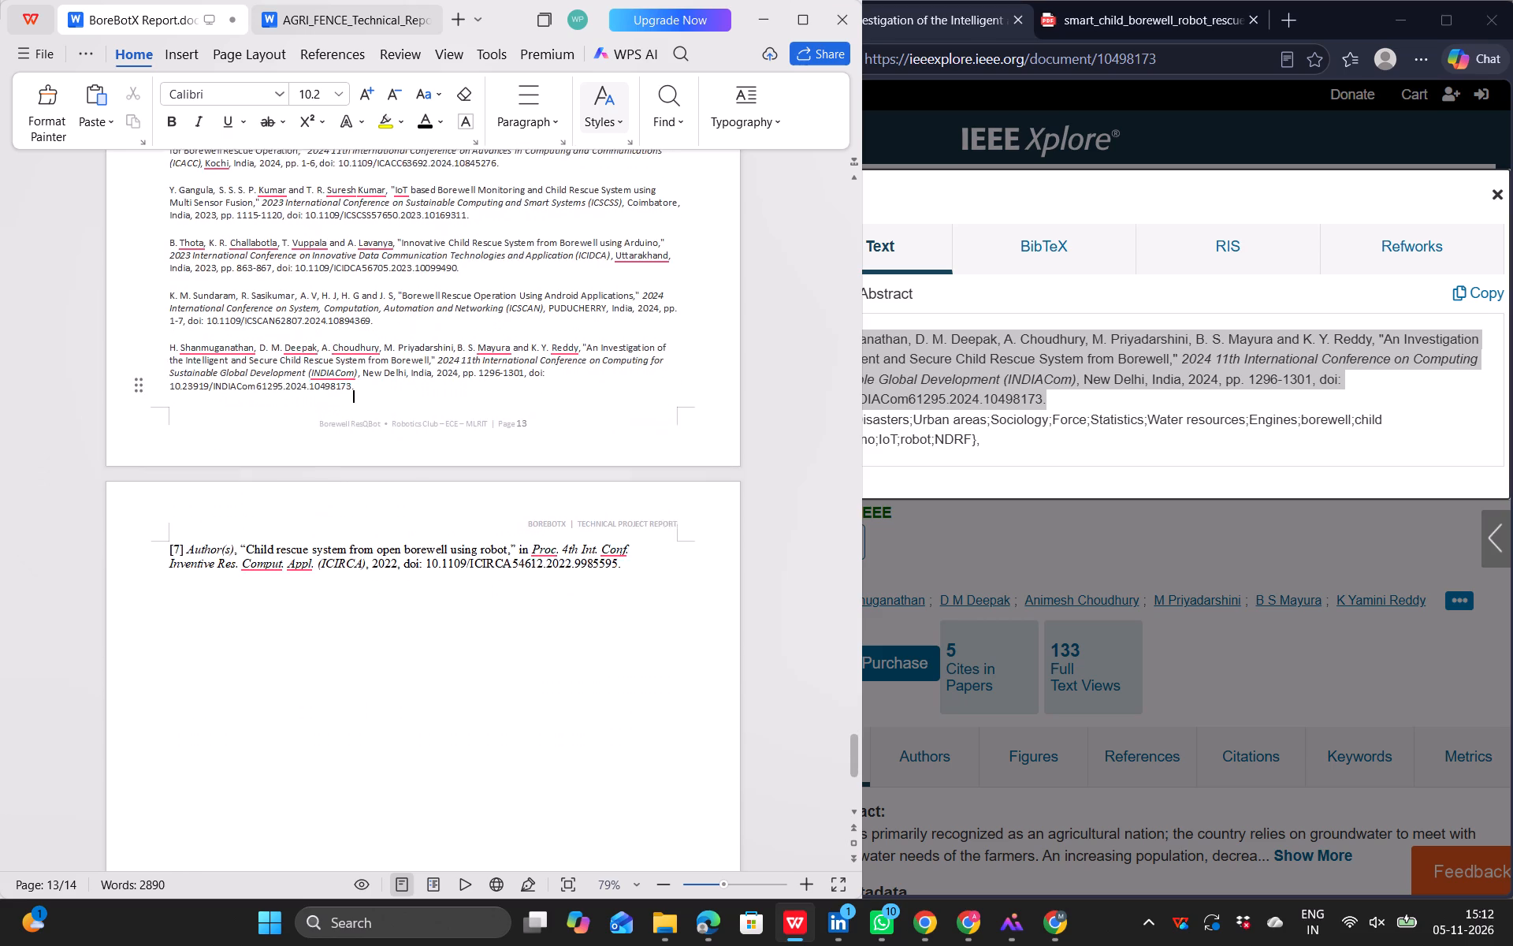
pyautogui.scroll(-3, 643, 786)
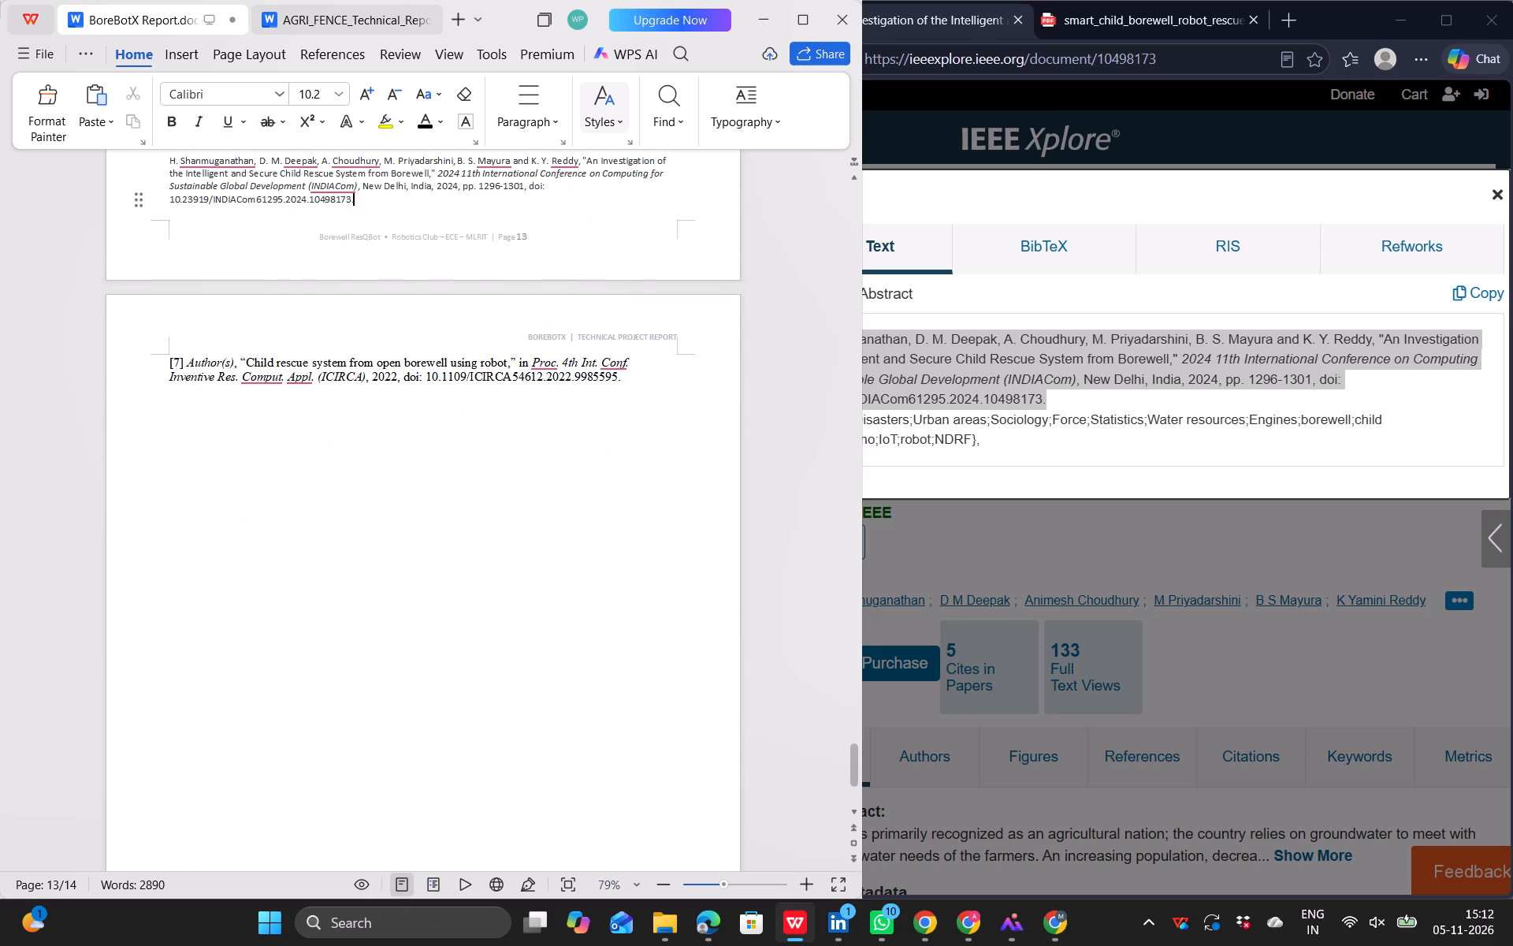
pyautogui.scroll(1, 373, 384)
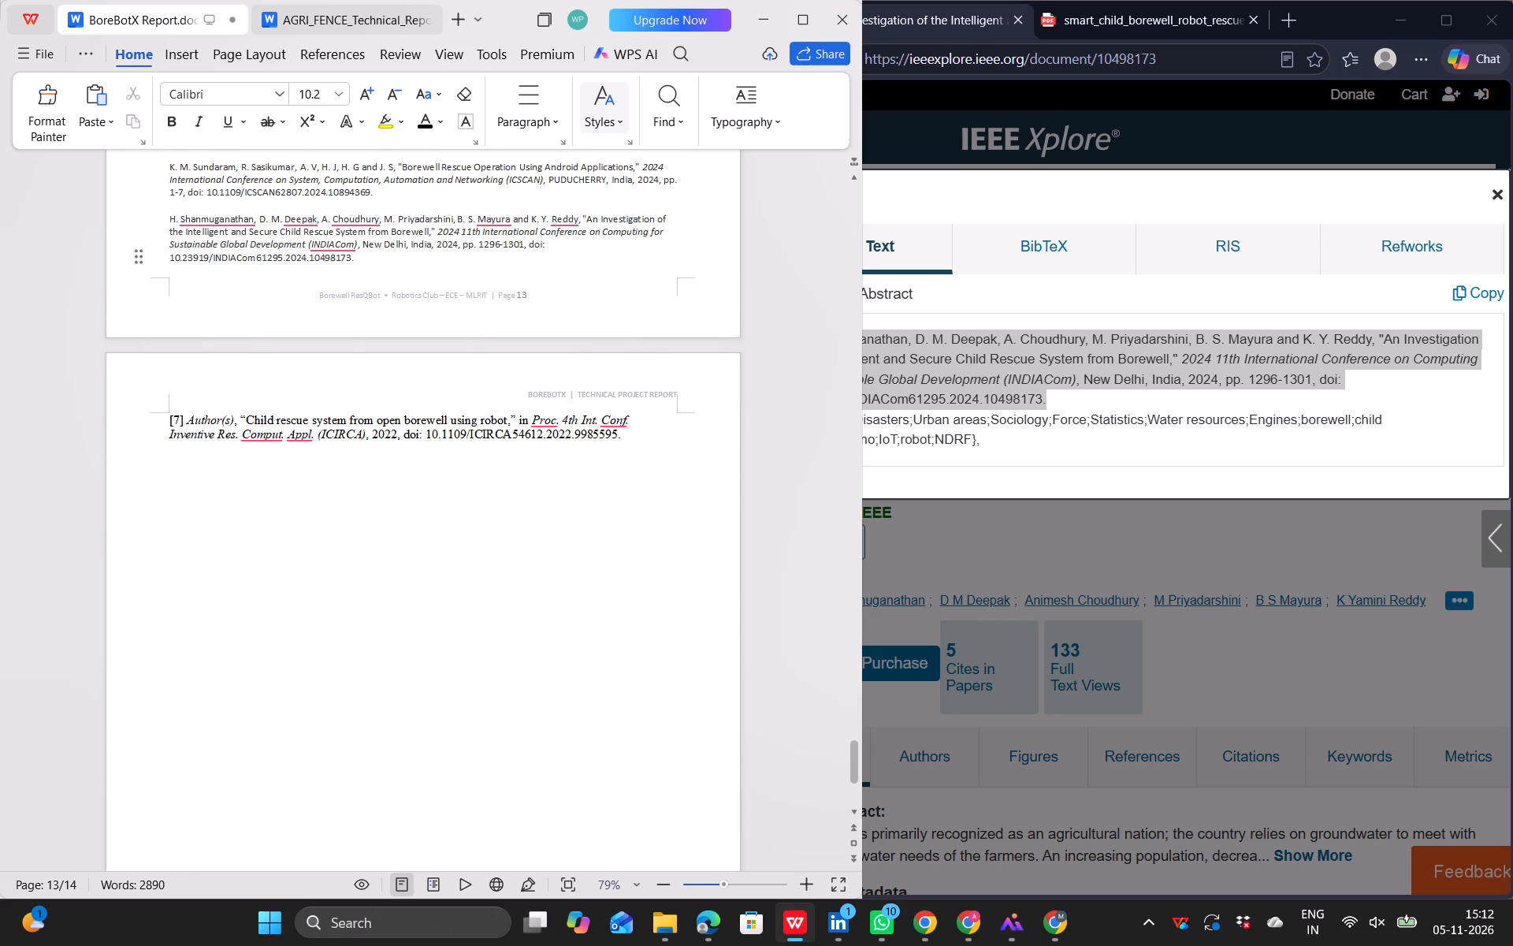
pyautogui.click(1139, 475)
pyautogui.hscroll(5, 1139, 475)
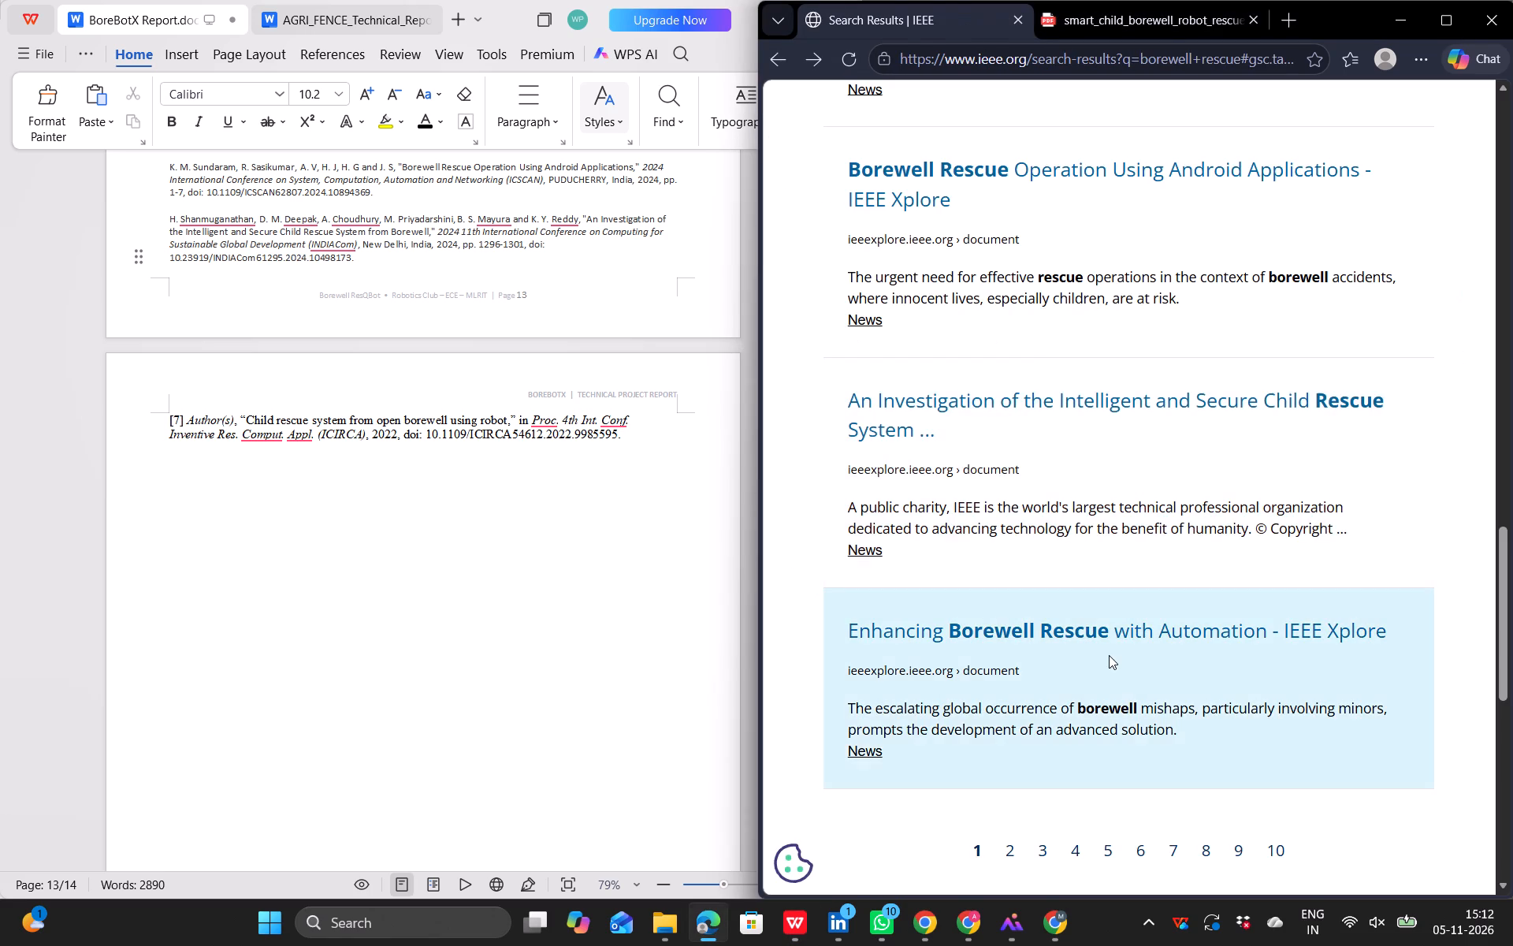
pyautogui.click(1109, 655)
pyautogui.doubleClick(1109, 655)
pyautogui.doubleClick(1065, 621)
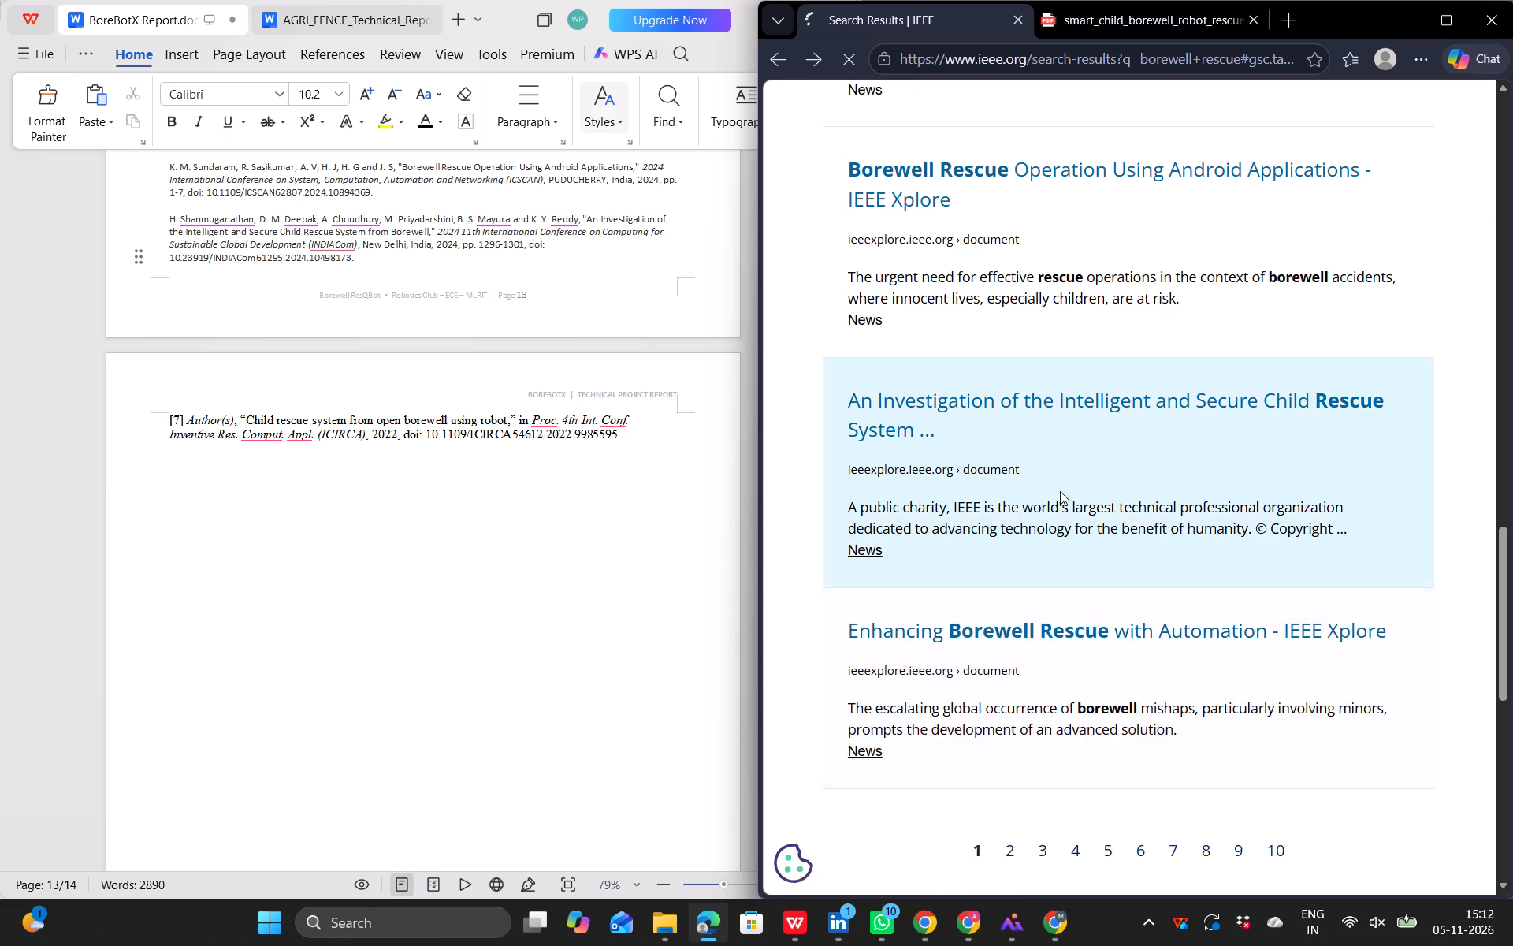
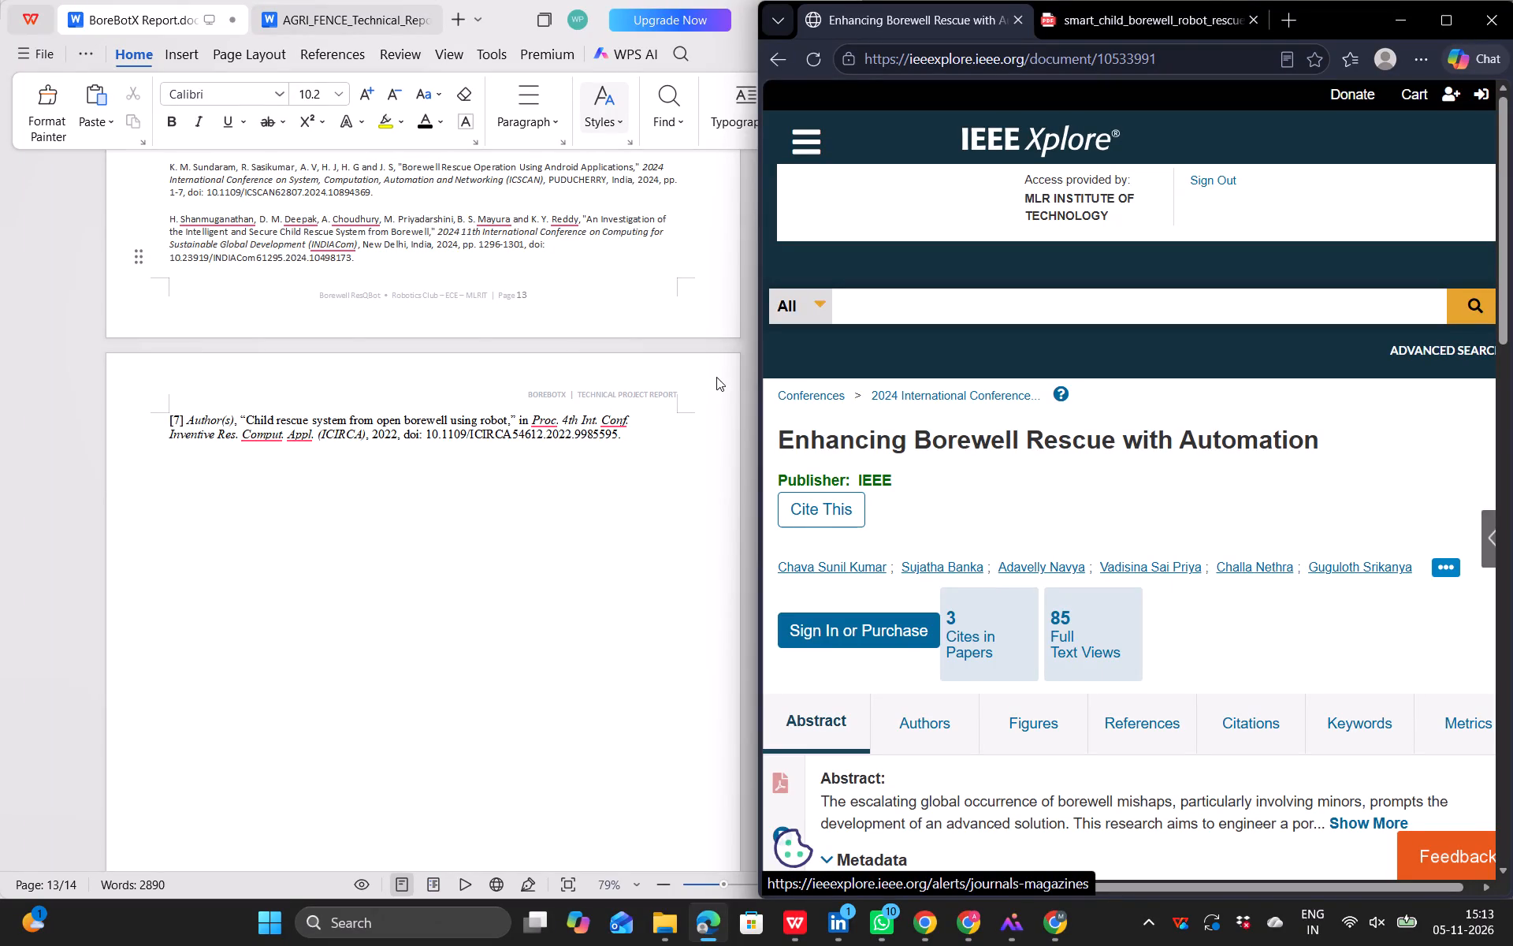
# Copy the "Enhancing Borewell Rescue with Automation" citation without its keywords and paste it over reference [7] in the WPS report.
pyautogui.click(838, 493)
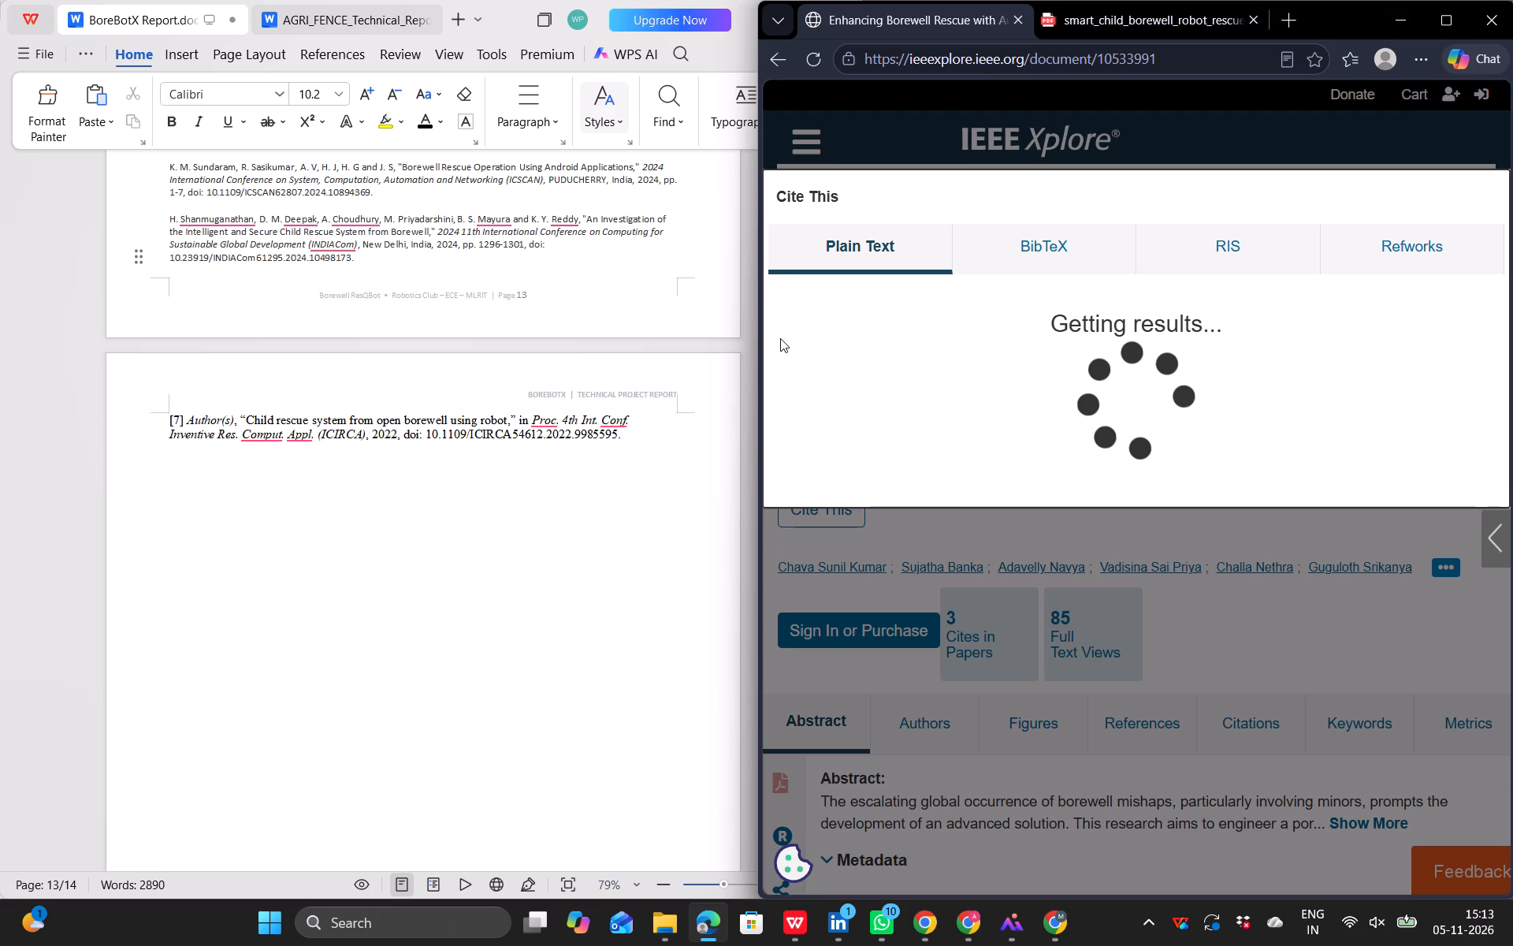
pyautogui.moveTo(780, 338); pyautogui.dragTo(1313, 369)
pyautogui.click(1328, 374)
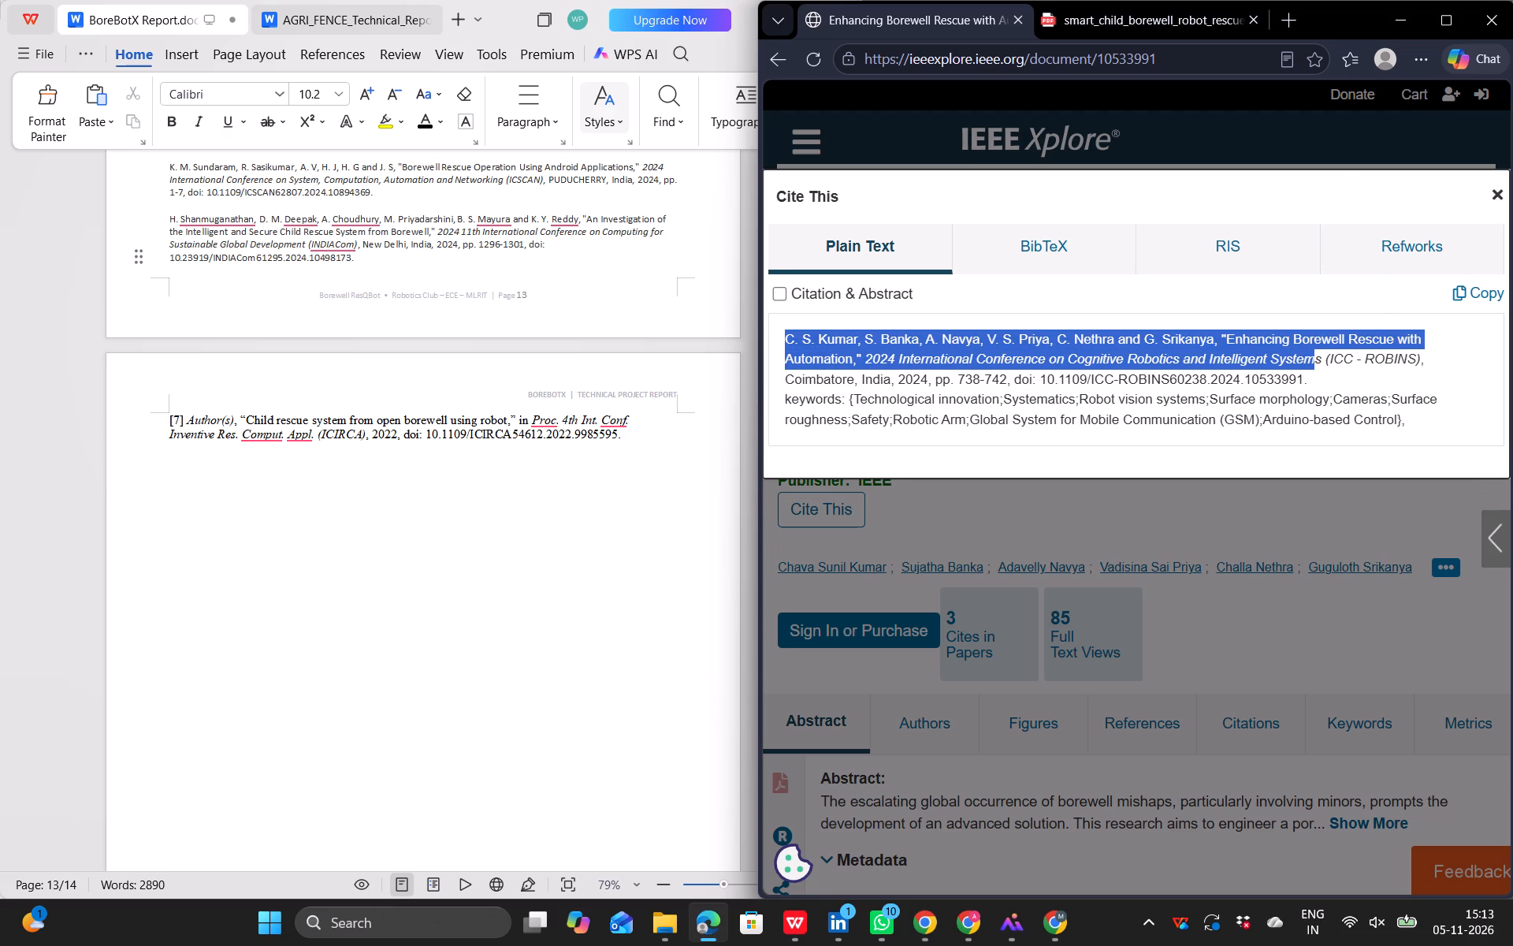
pyautogui.rightClick(776, 333)
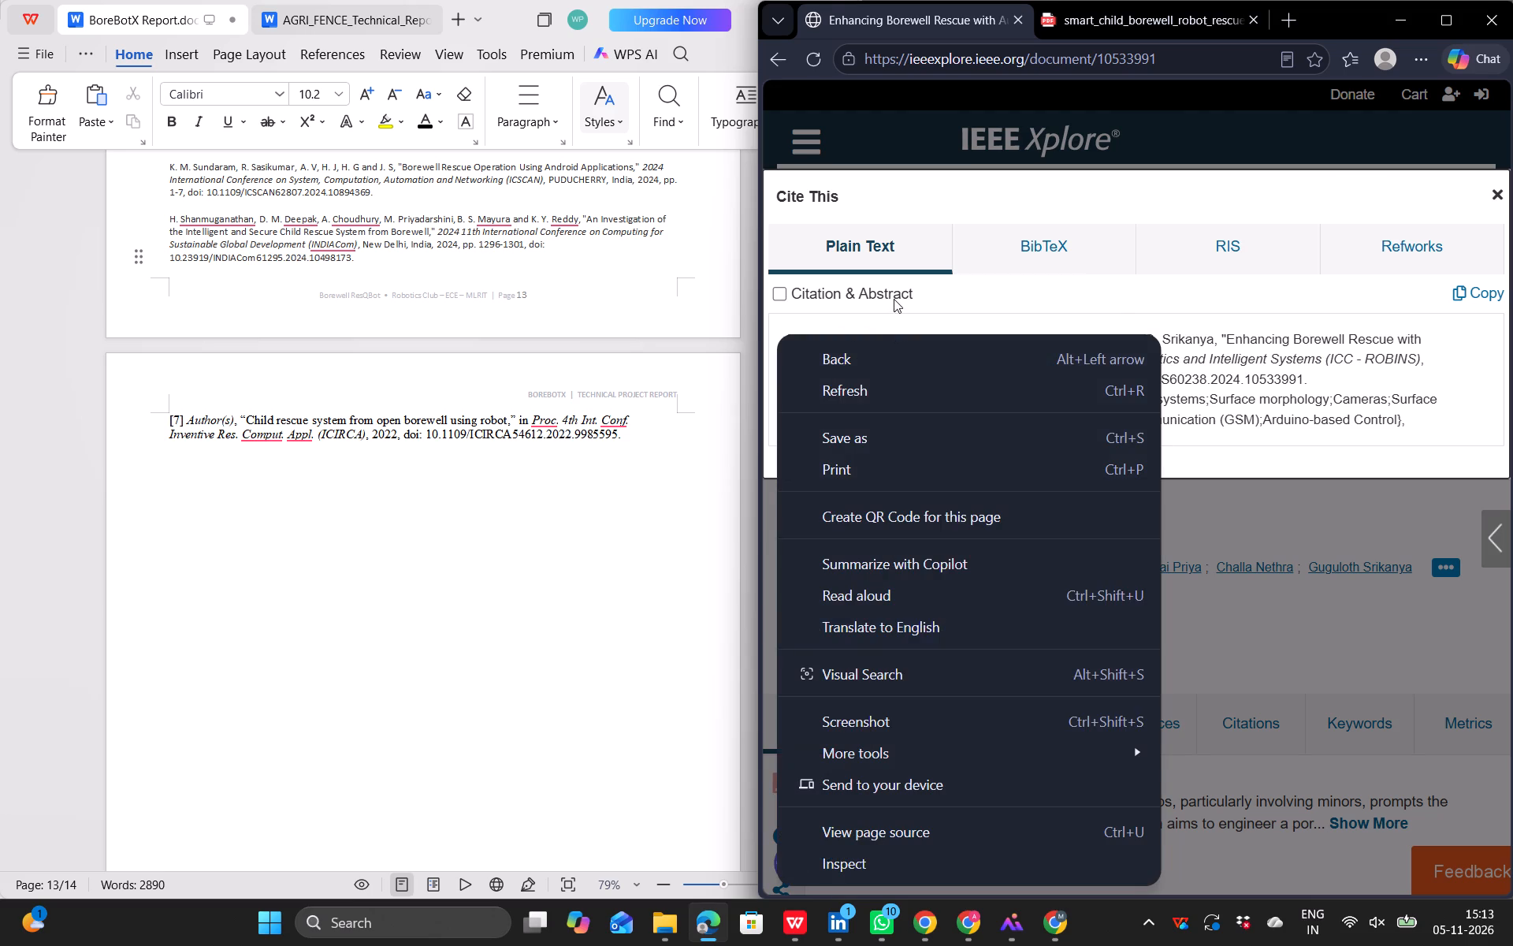
pyautogui.click(894, 299)
pyautogui.moveTo(779, 326); pyautogui.dragTo(1160, 368)
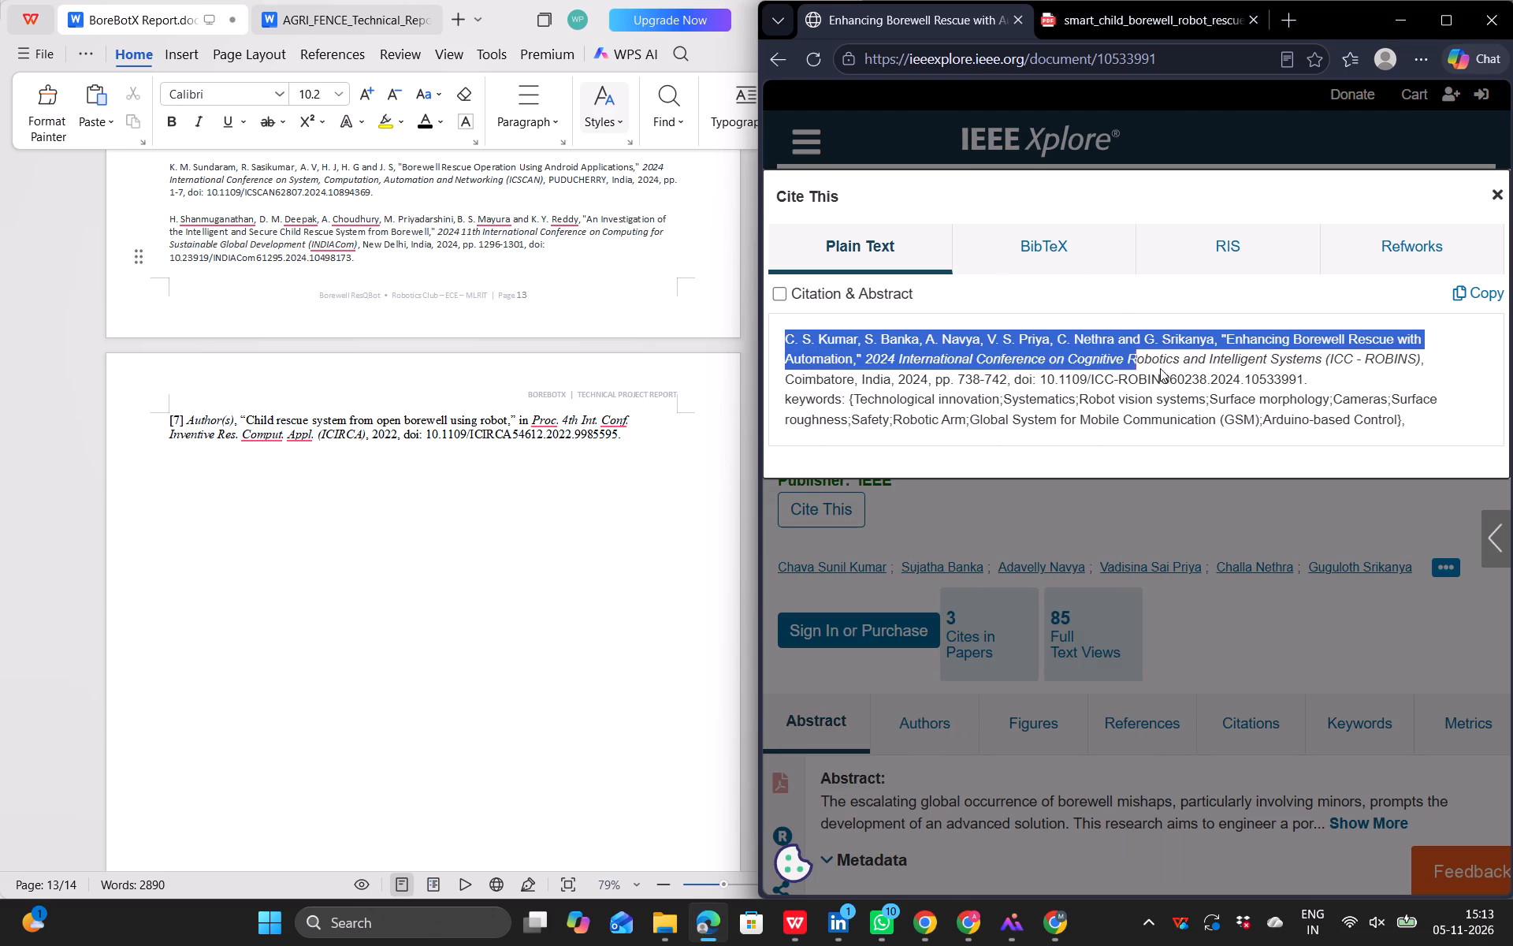
pyautogui.moveTo(1160, 368); pyautogui.dragTo(1322, 378)
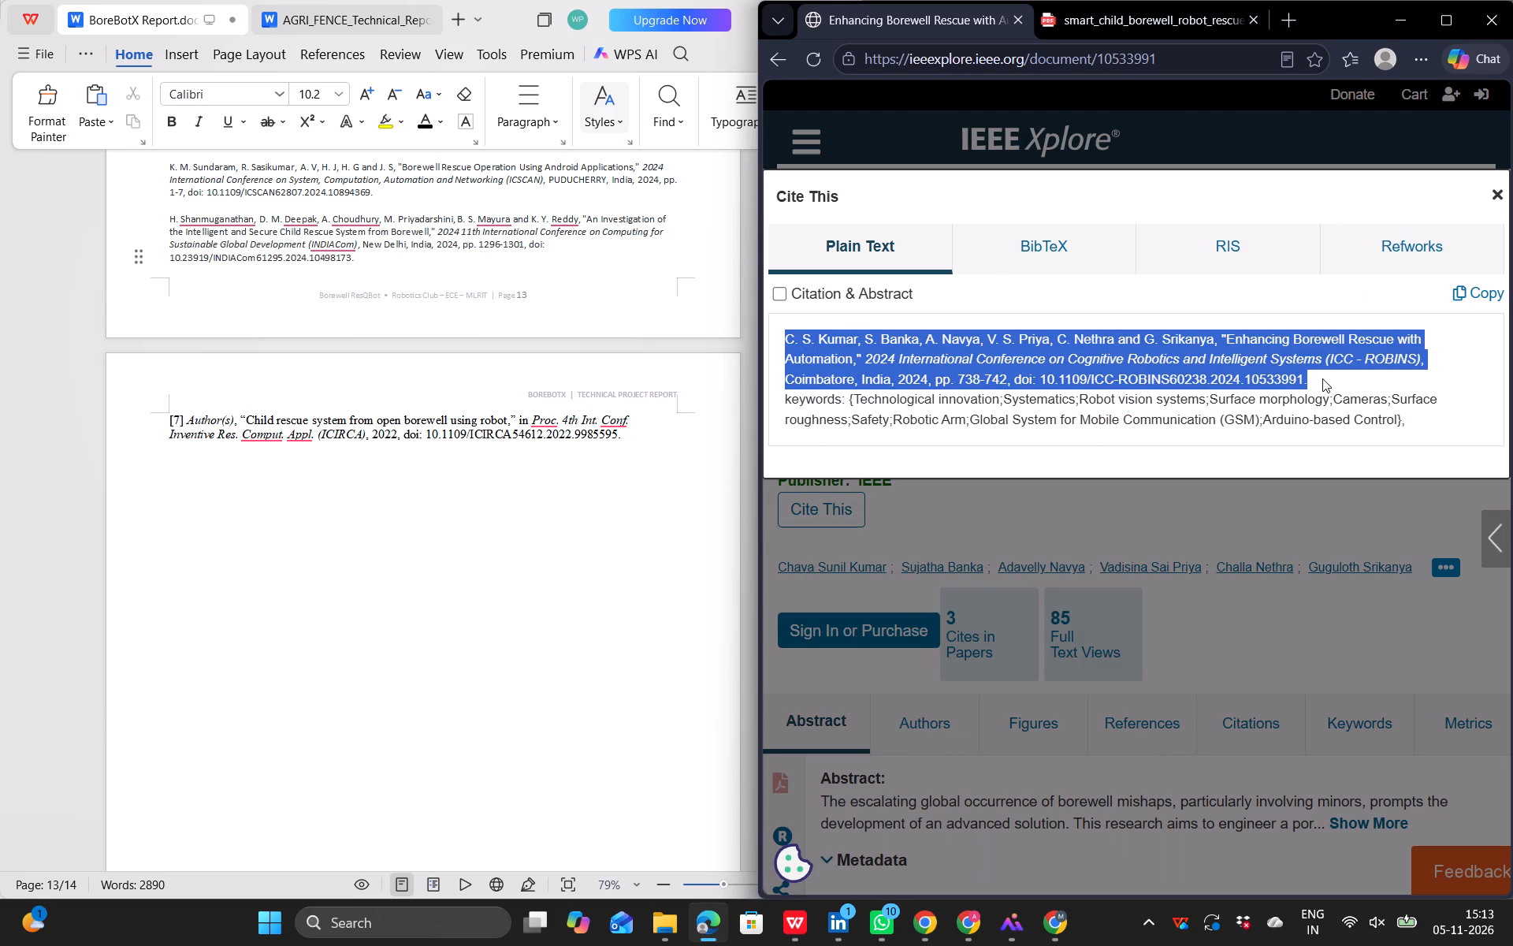
pyautogui.hotkey('ctrl', 'c')
pyautogui.moveTo(165, 417); pyautogui.dragTo(652, 432)
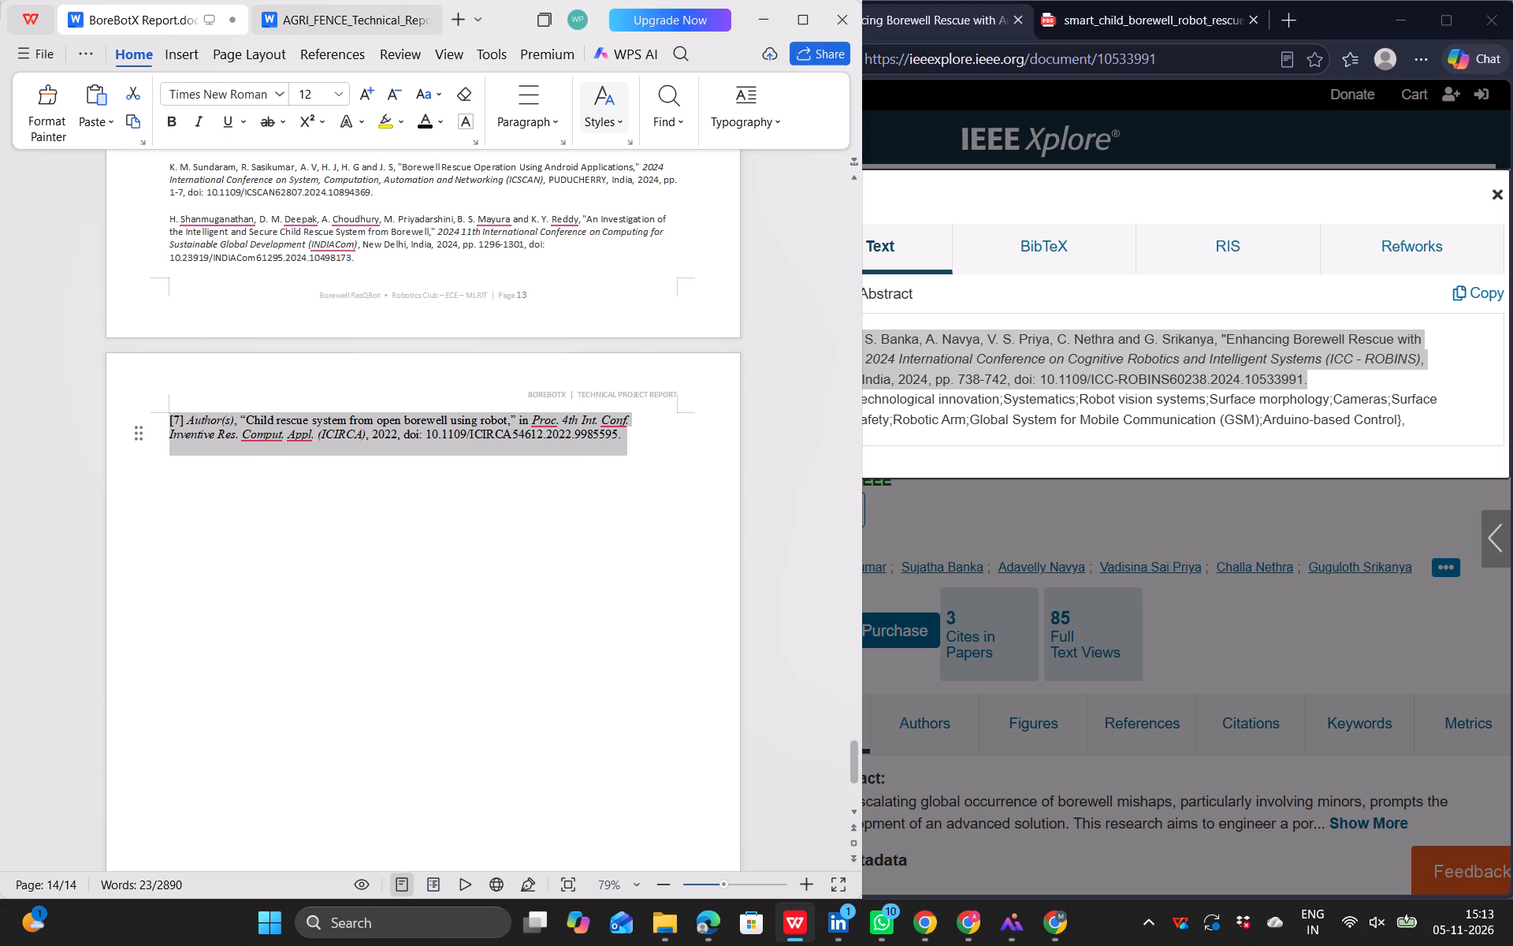
pyautogui.hotkey('ctrl', 'v')
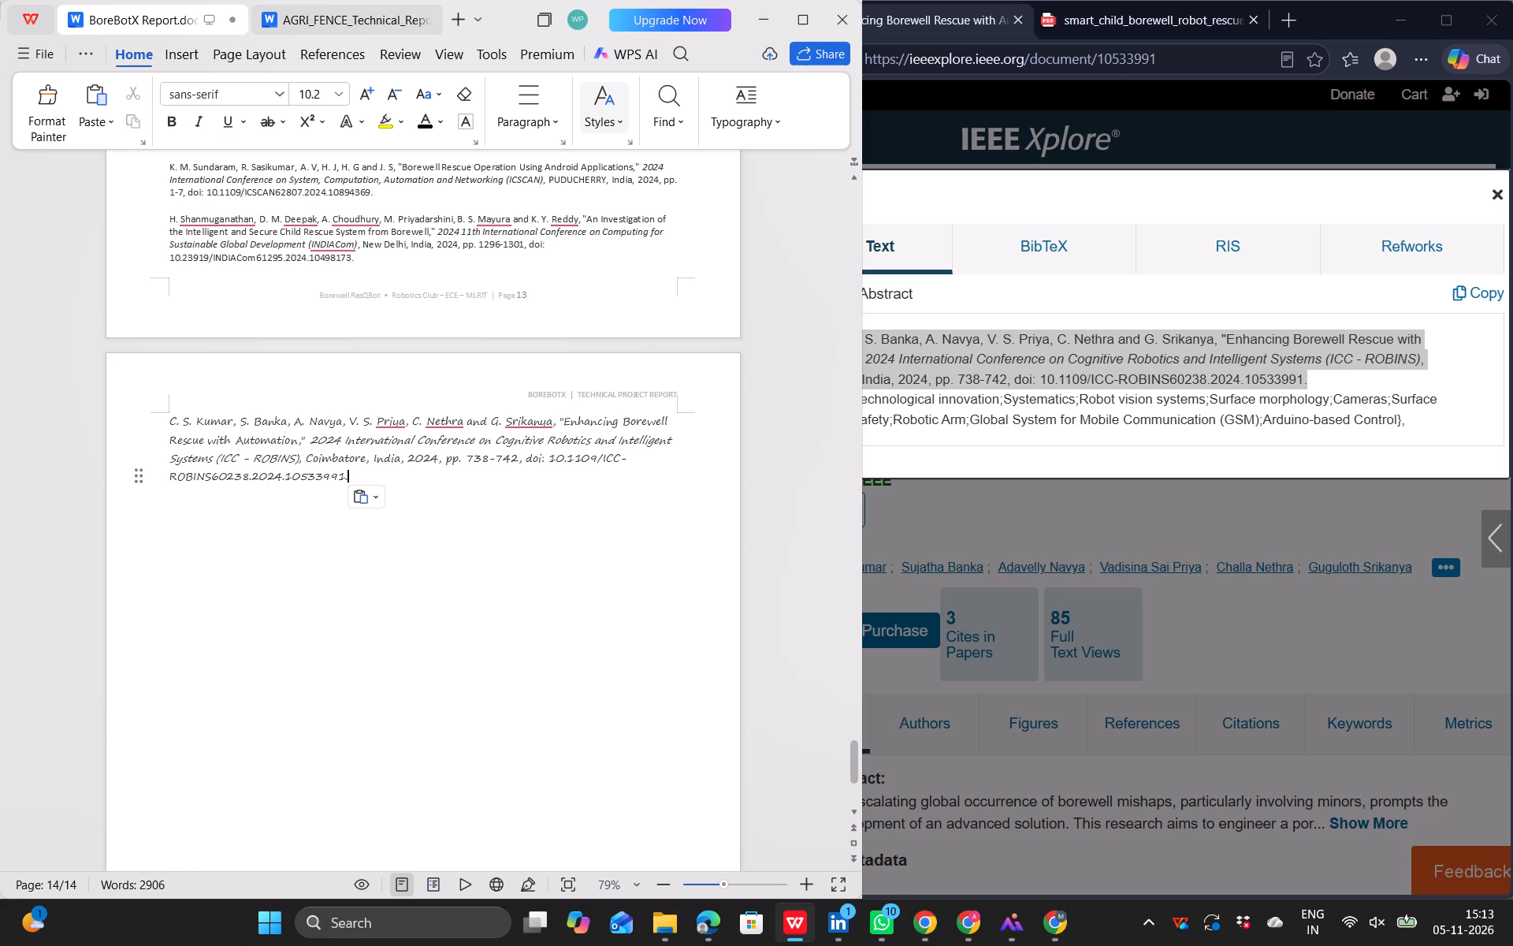
# Set the font of the pasted "Enhancing Borewell Rescue with Automation" citation to Calibri (Headings).
pyautogui.moveTo(403, 476); pyautogui.dragTo(169, 417)
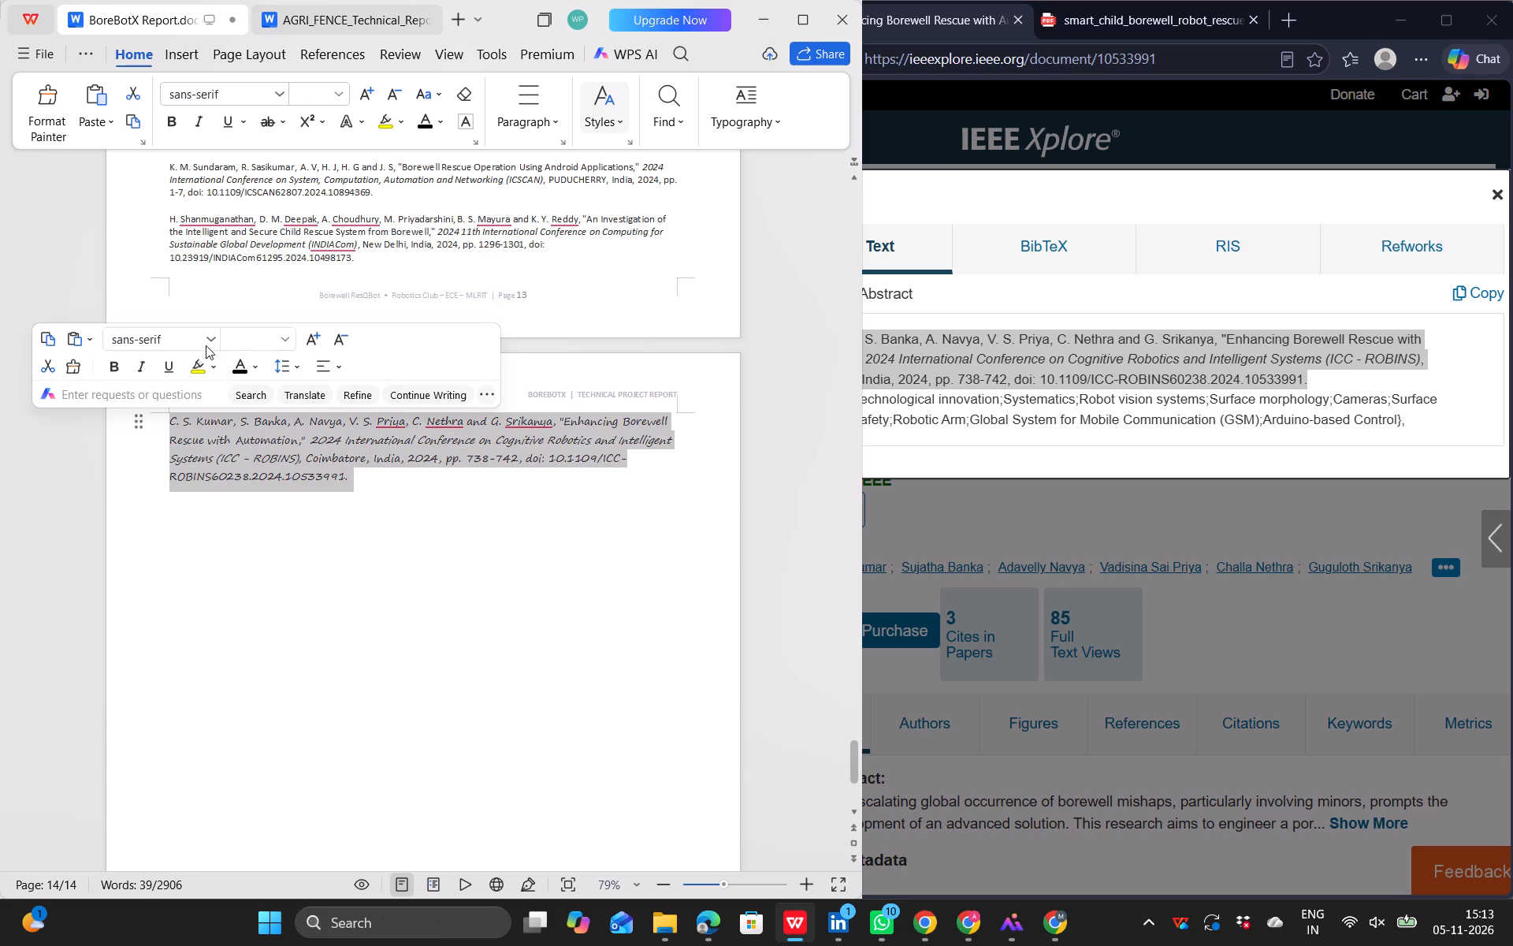
pyautogui.click(207, 338)
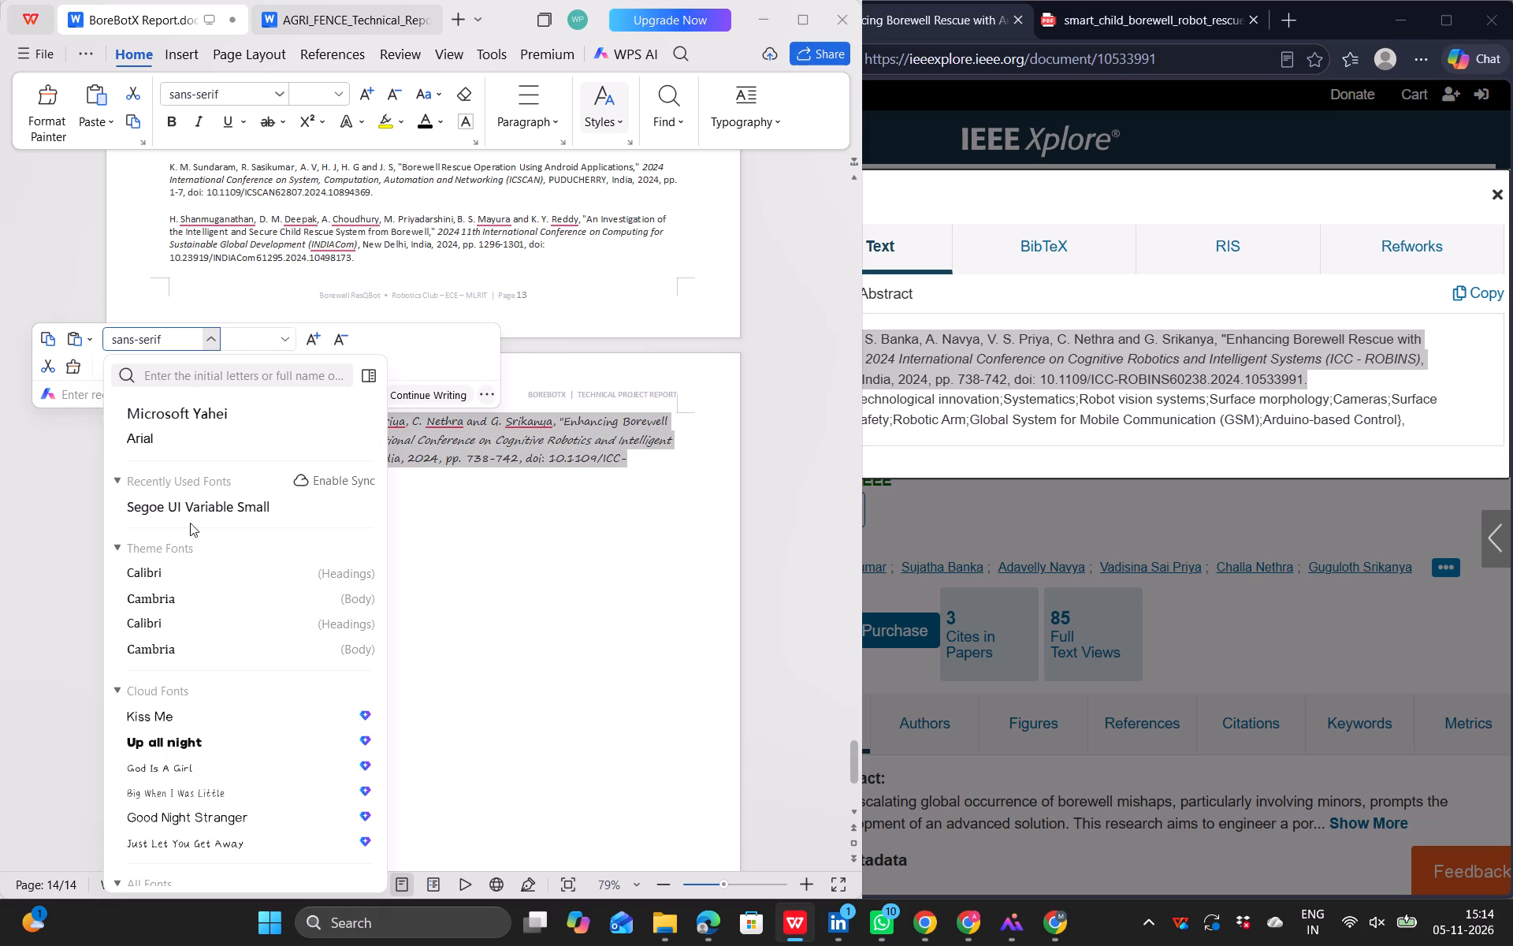
pyautogui.click(191, 568)
pyautogui.click(455, 471)
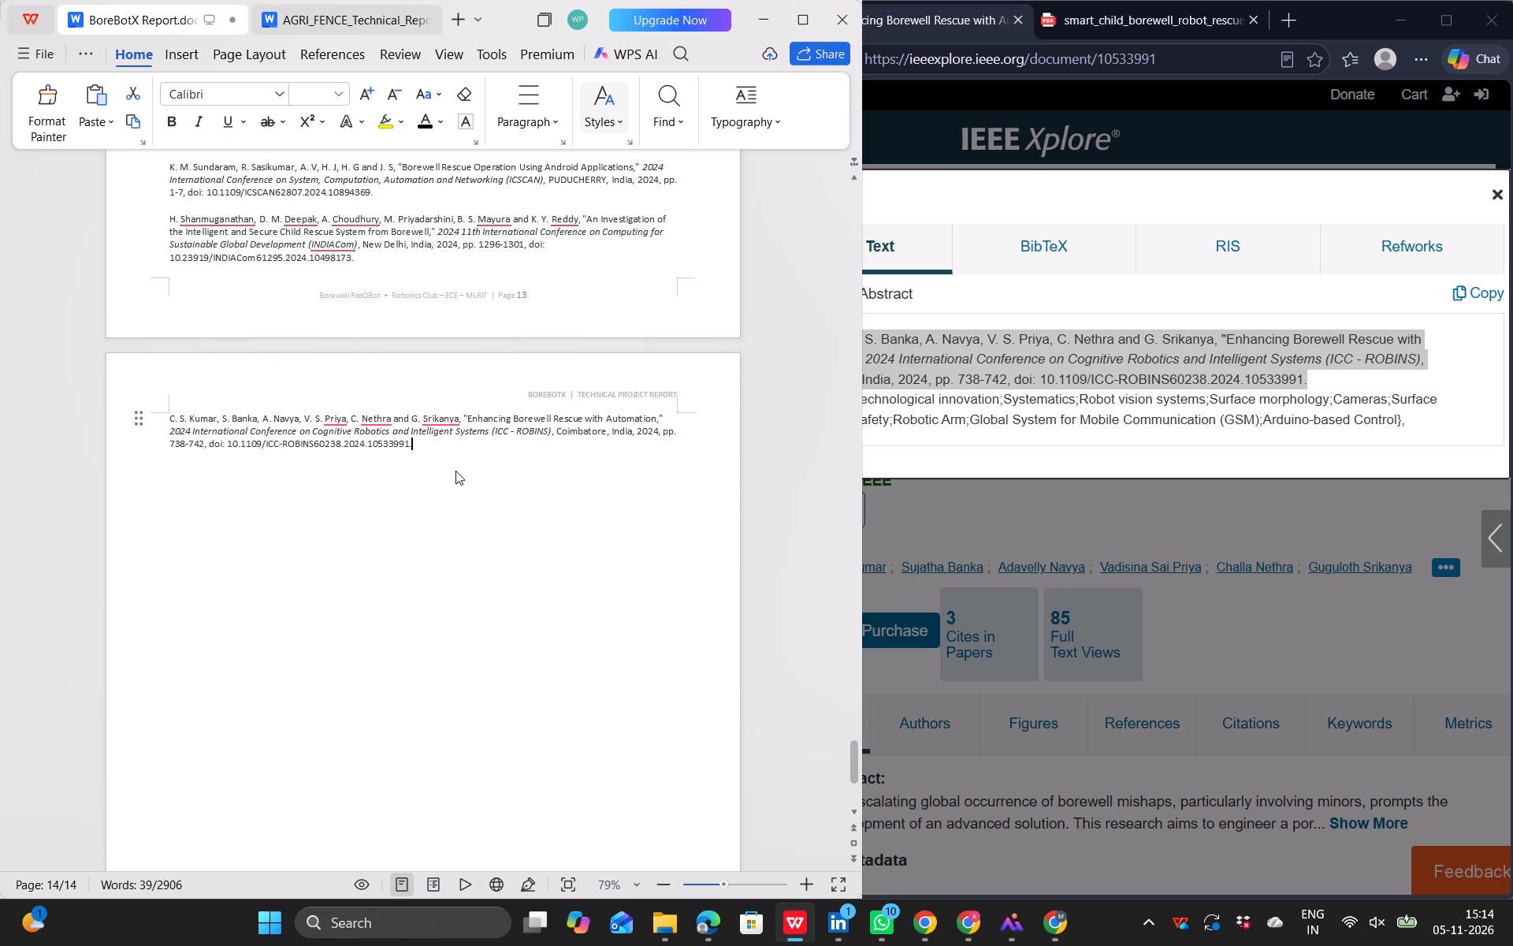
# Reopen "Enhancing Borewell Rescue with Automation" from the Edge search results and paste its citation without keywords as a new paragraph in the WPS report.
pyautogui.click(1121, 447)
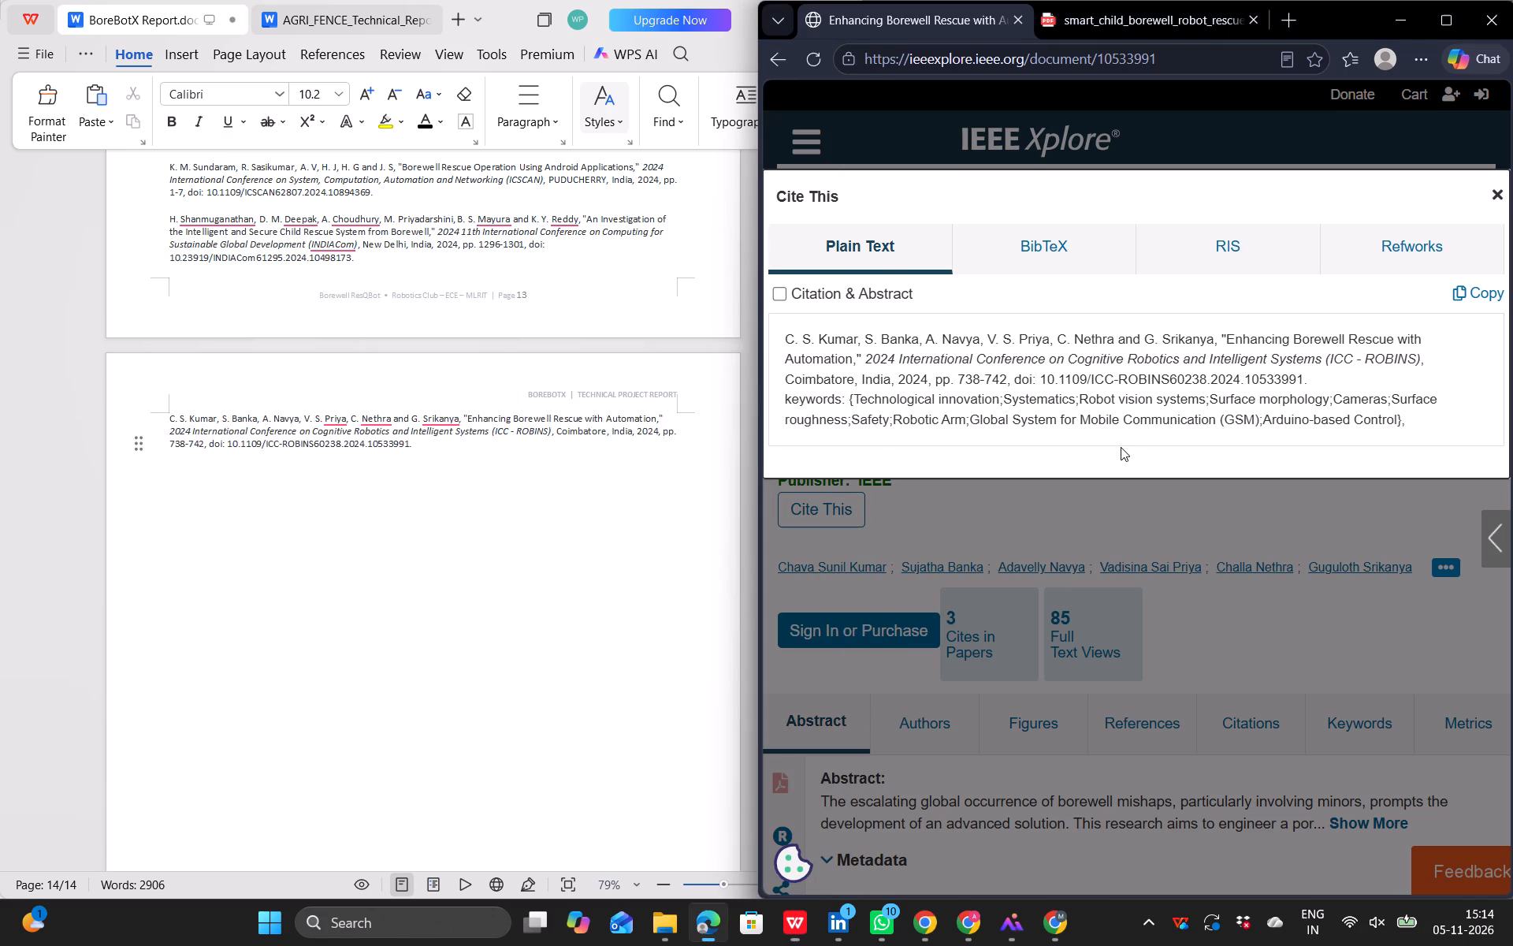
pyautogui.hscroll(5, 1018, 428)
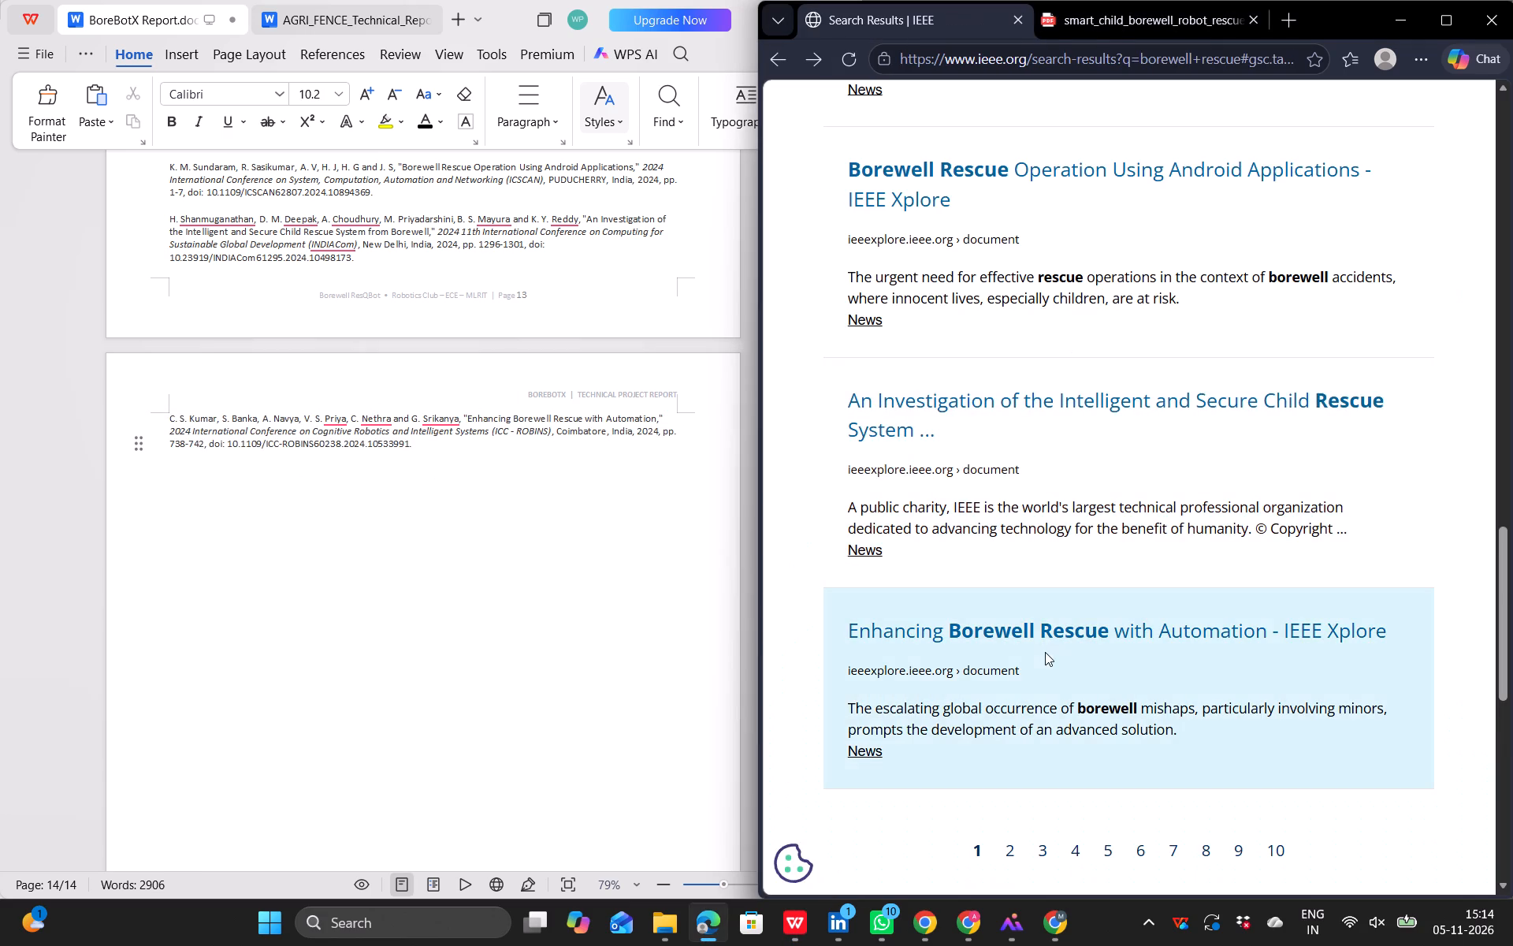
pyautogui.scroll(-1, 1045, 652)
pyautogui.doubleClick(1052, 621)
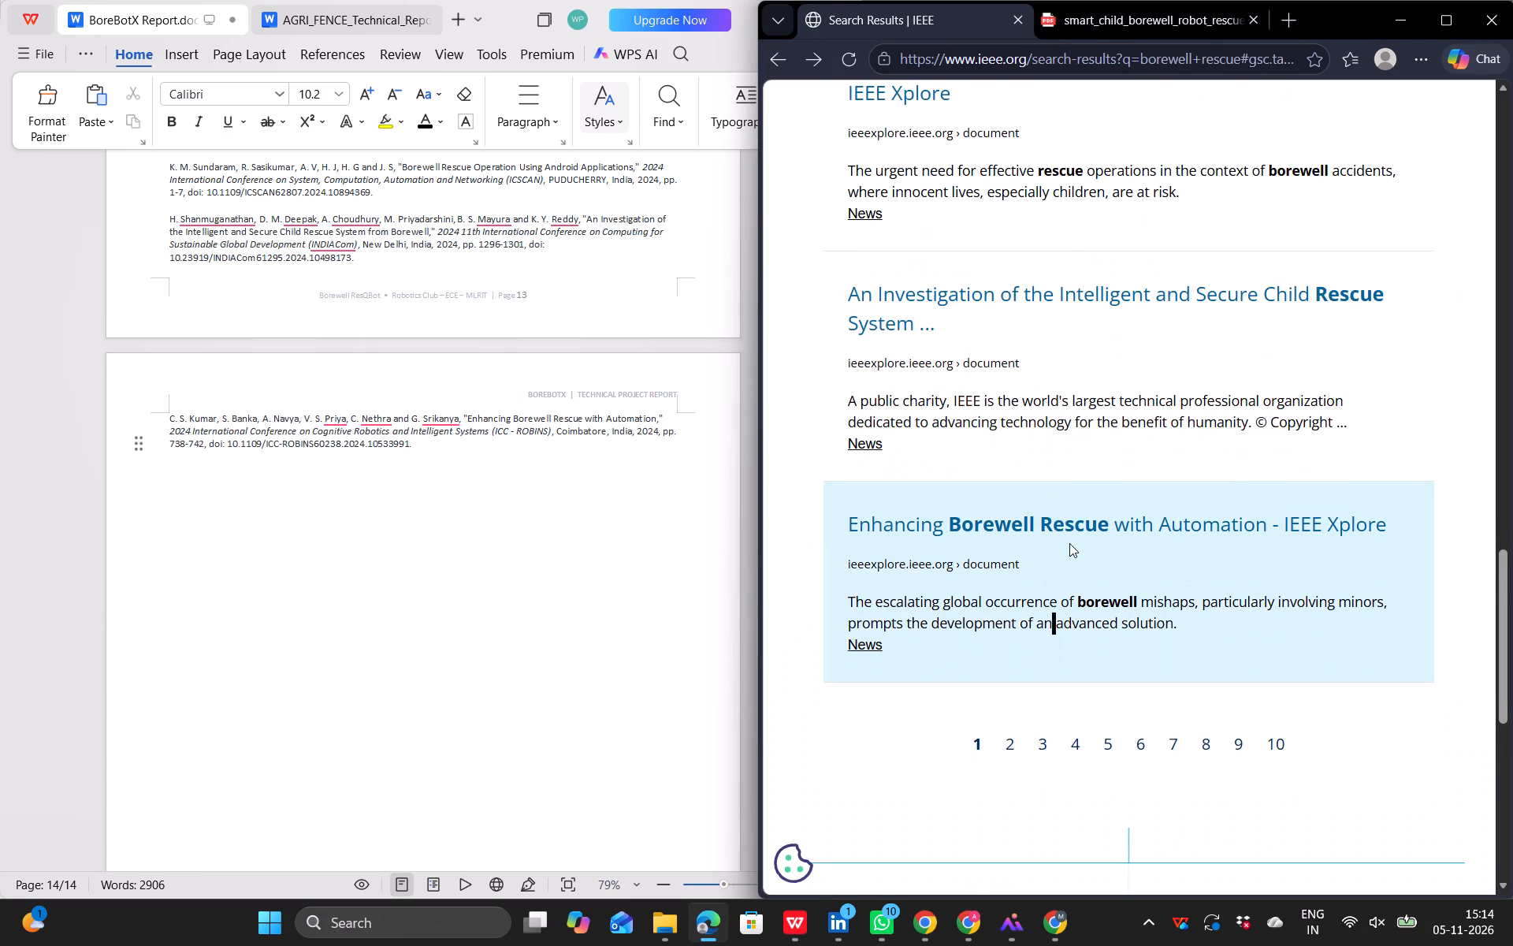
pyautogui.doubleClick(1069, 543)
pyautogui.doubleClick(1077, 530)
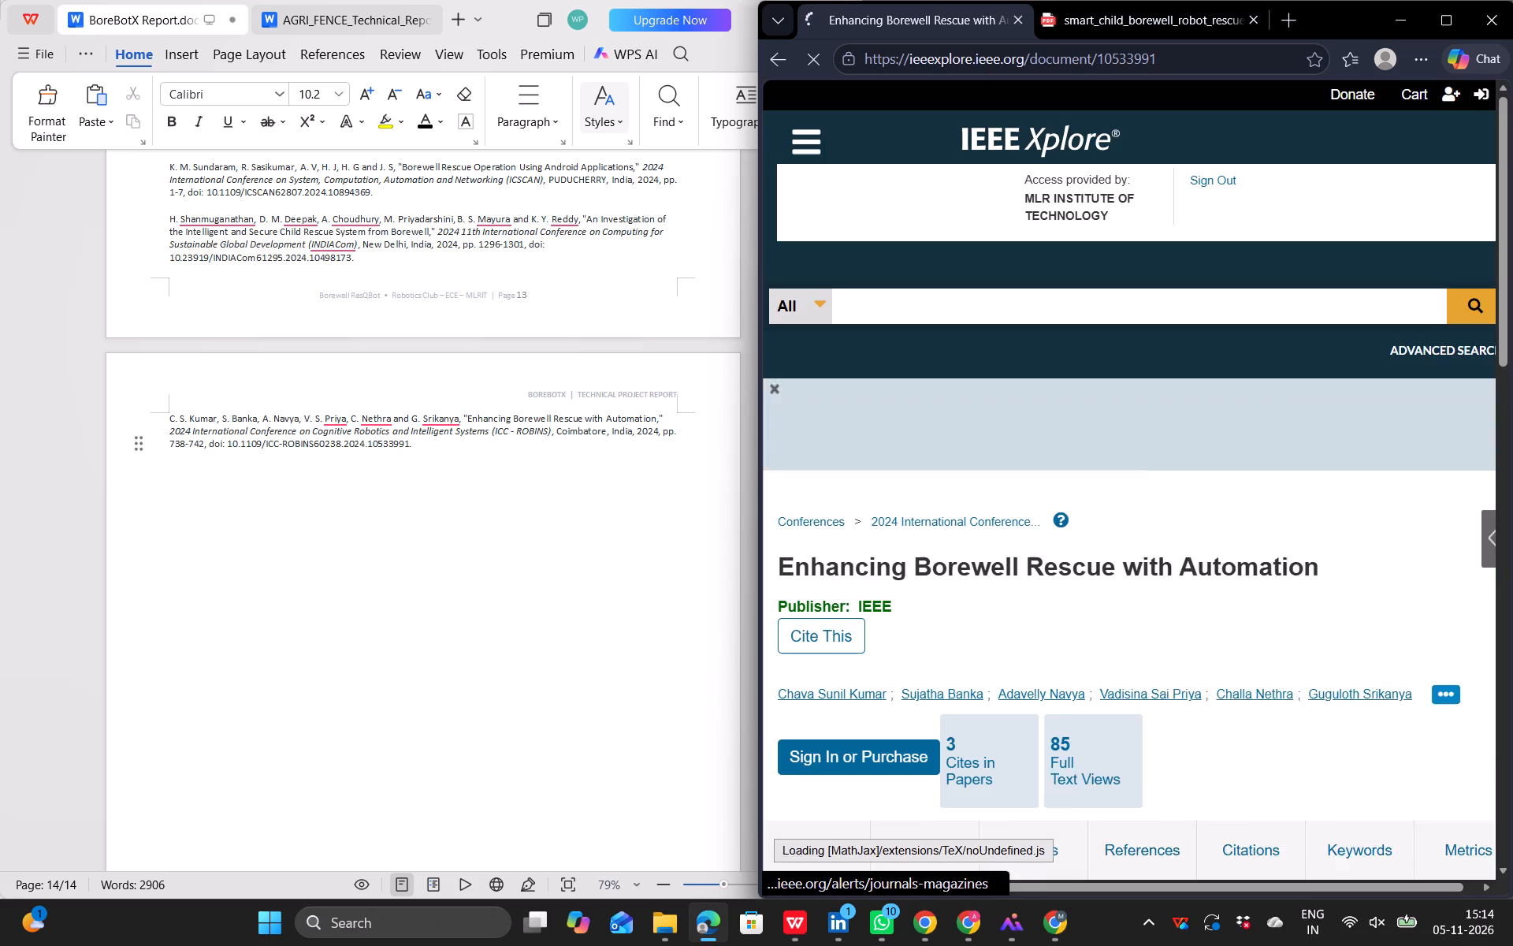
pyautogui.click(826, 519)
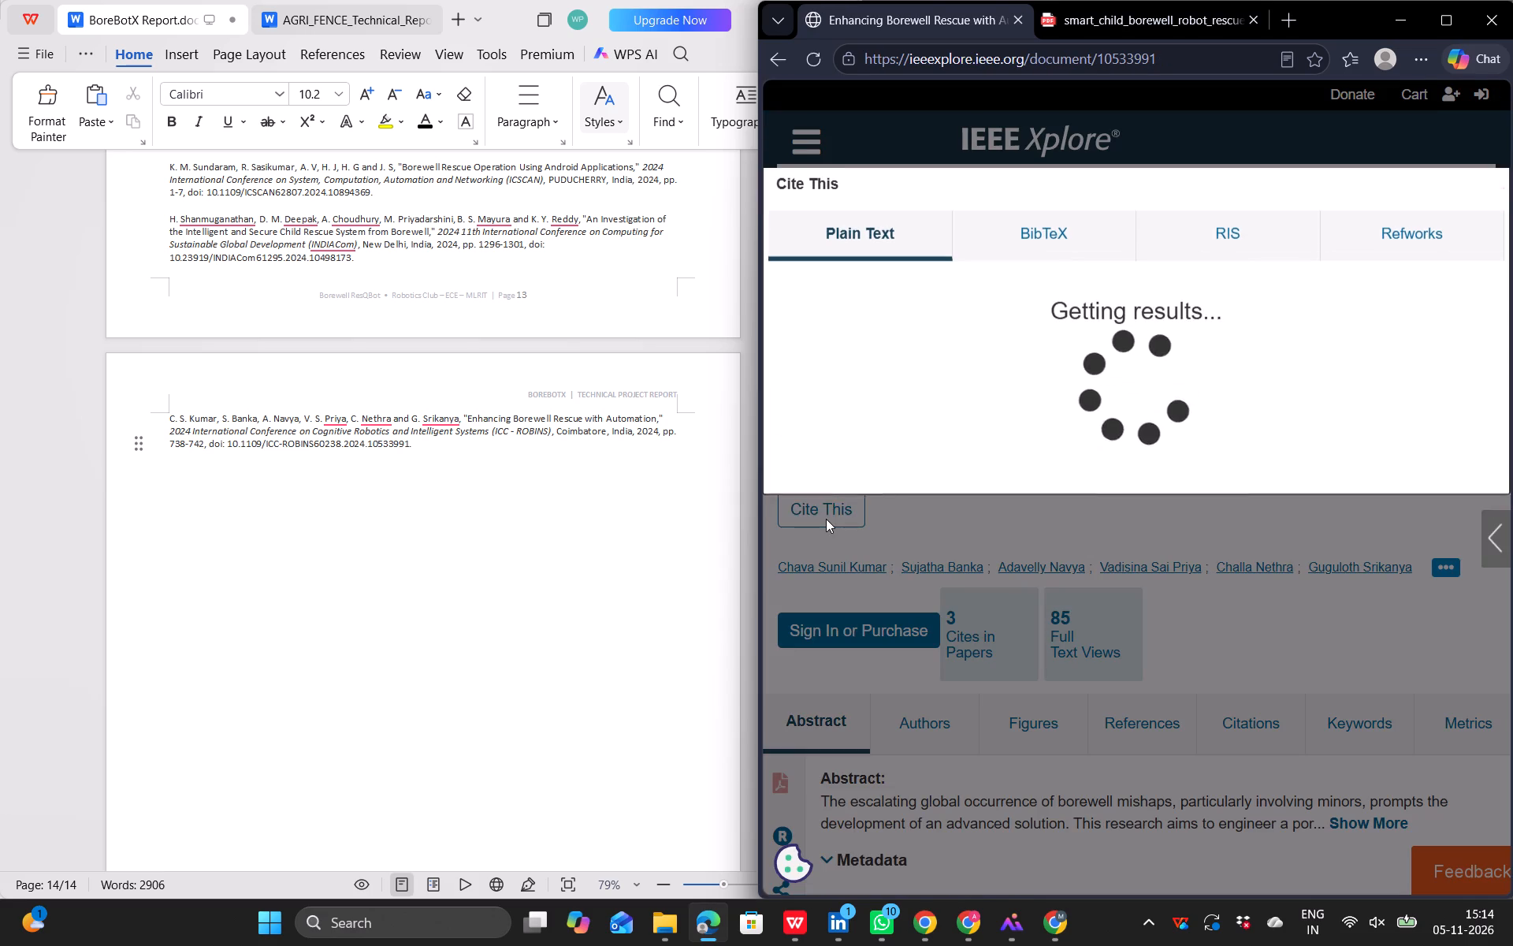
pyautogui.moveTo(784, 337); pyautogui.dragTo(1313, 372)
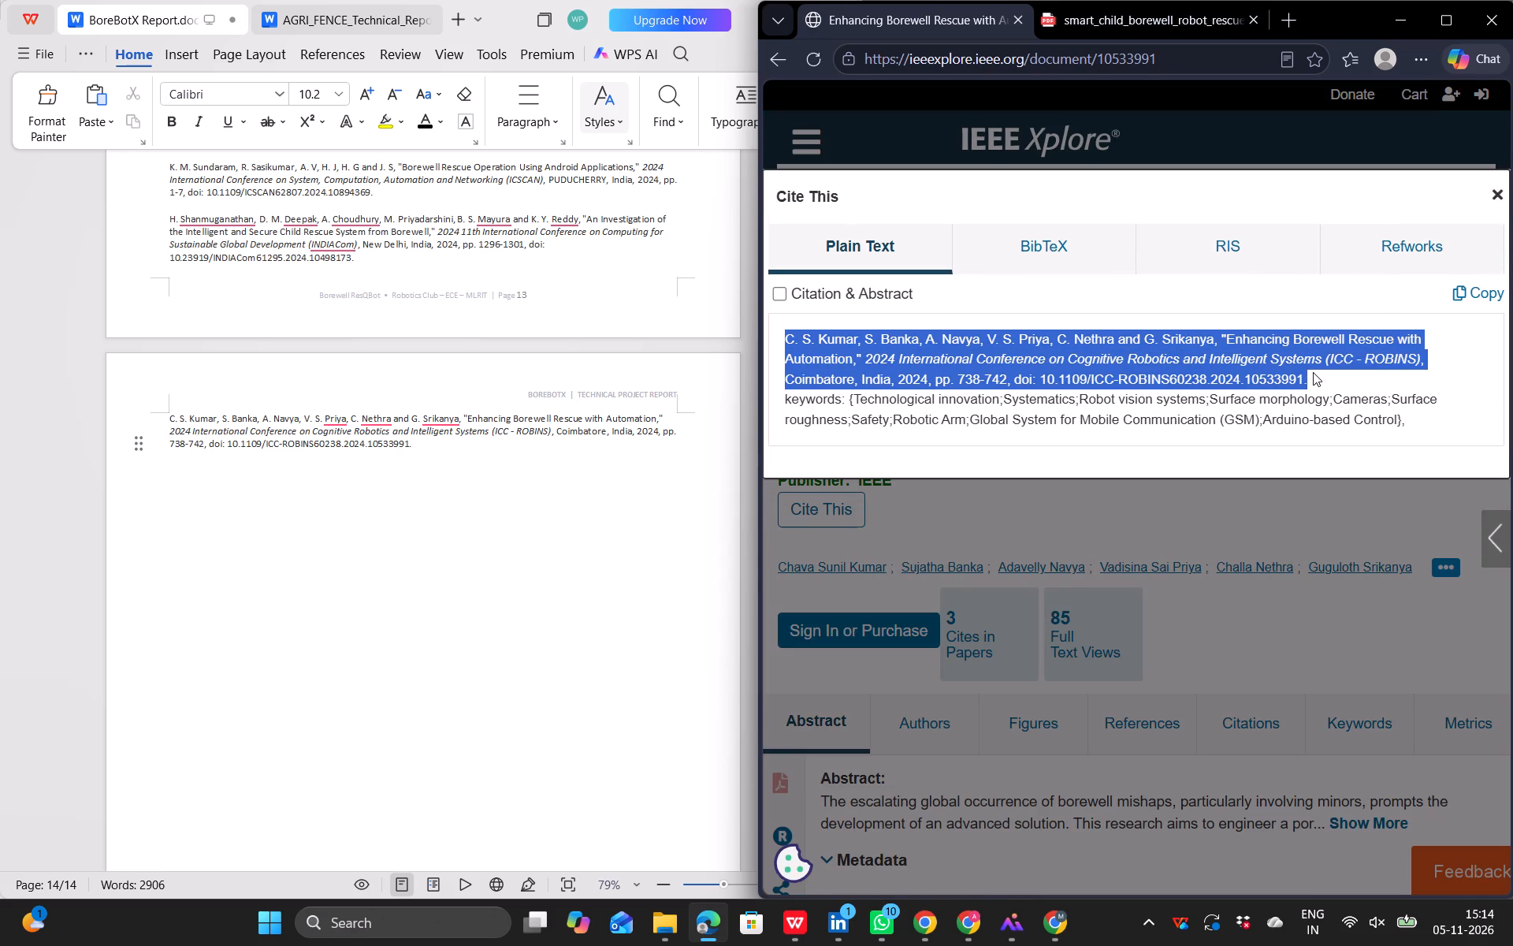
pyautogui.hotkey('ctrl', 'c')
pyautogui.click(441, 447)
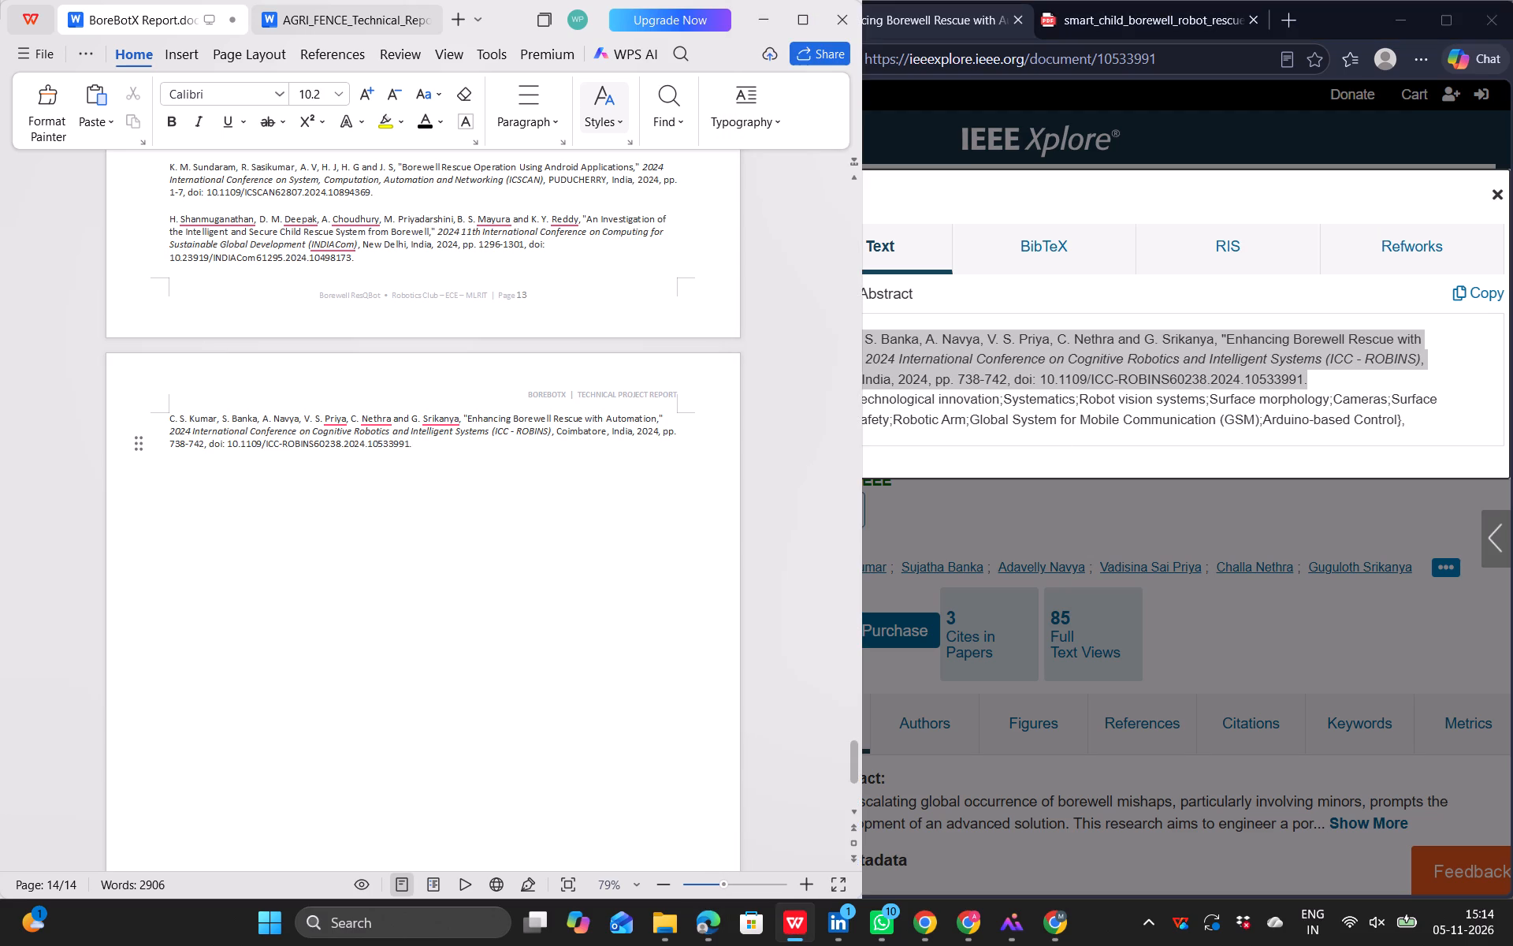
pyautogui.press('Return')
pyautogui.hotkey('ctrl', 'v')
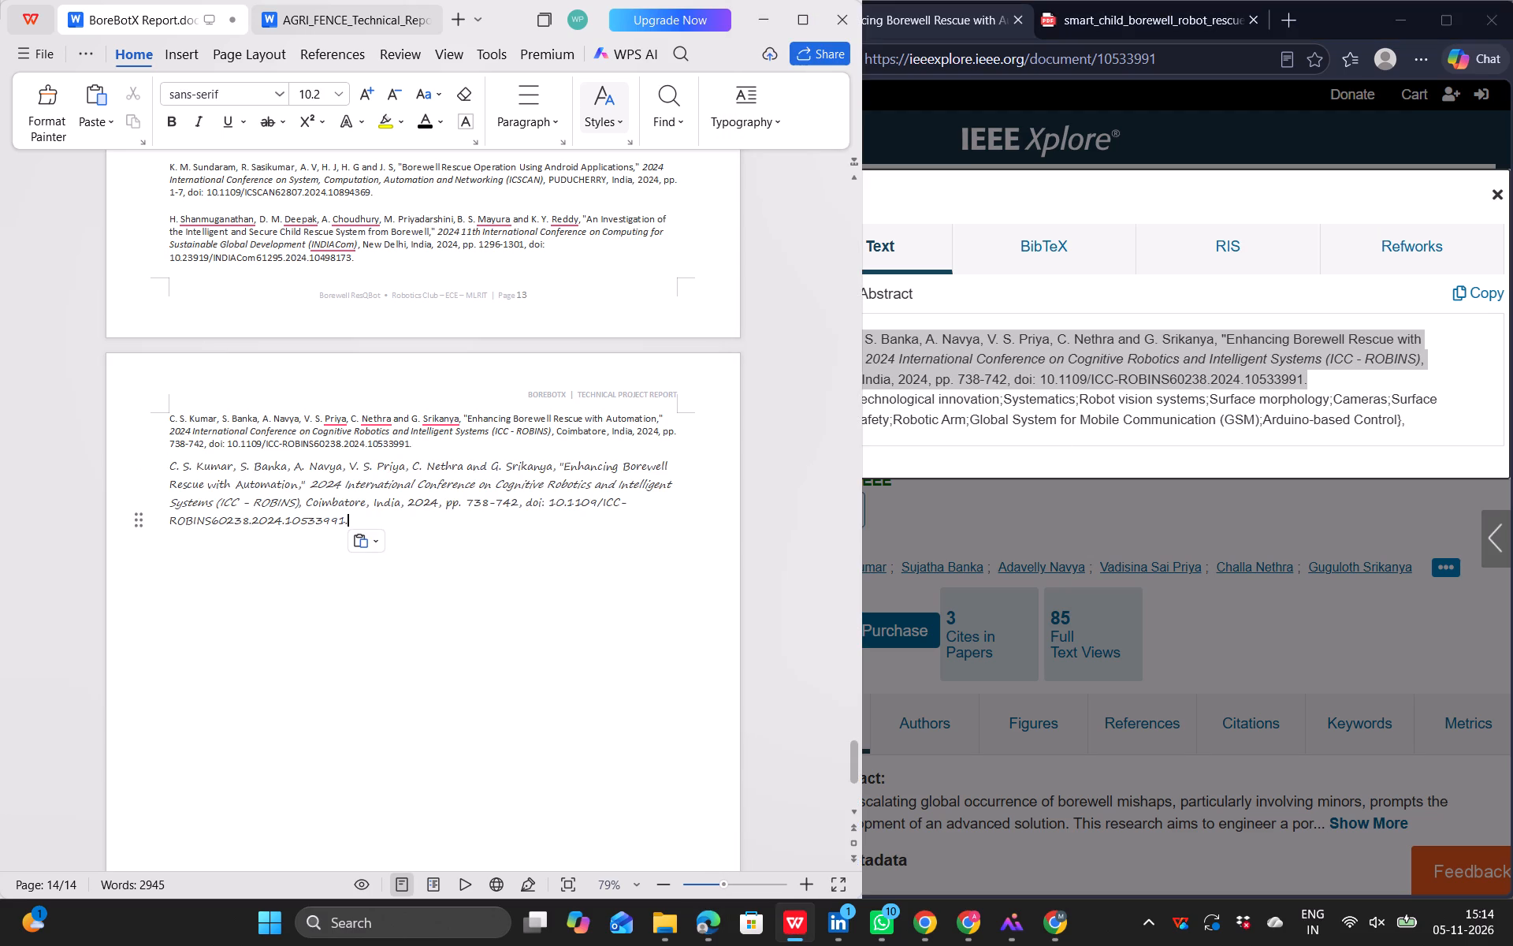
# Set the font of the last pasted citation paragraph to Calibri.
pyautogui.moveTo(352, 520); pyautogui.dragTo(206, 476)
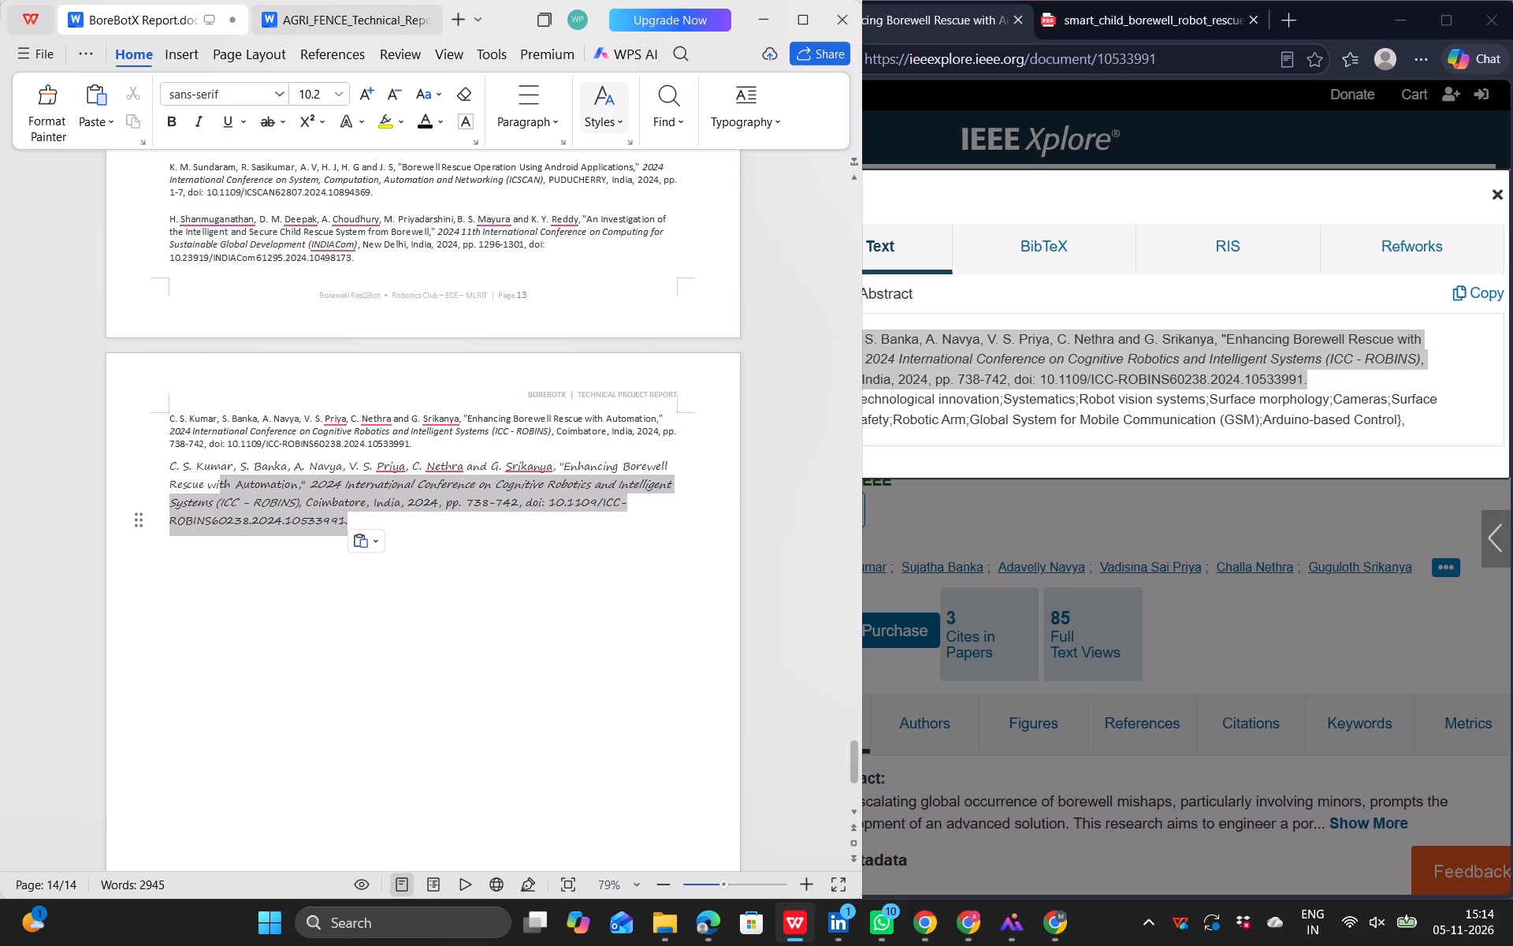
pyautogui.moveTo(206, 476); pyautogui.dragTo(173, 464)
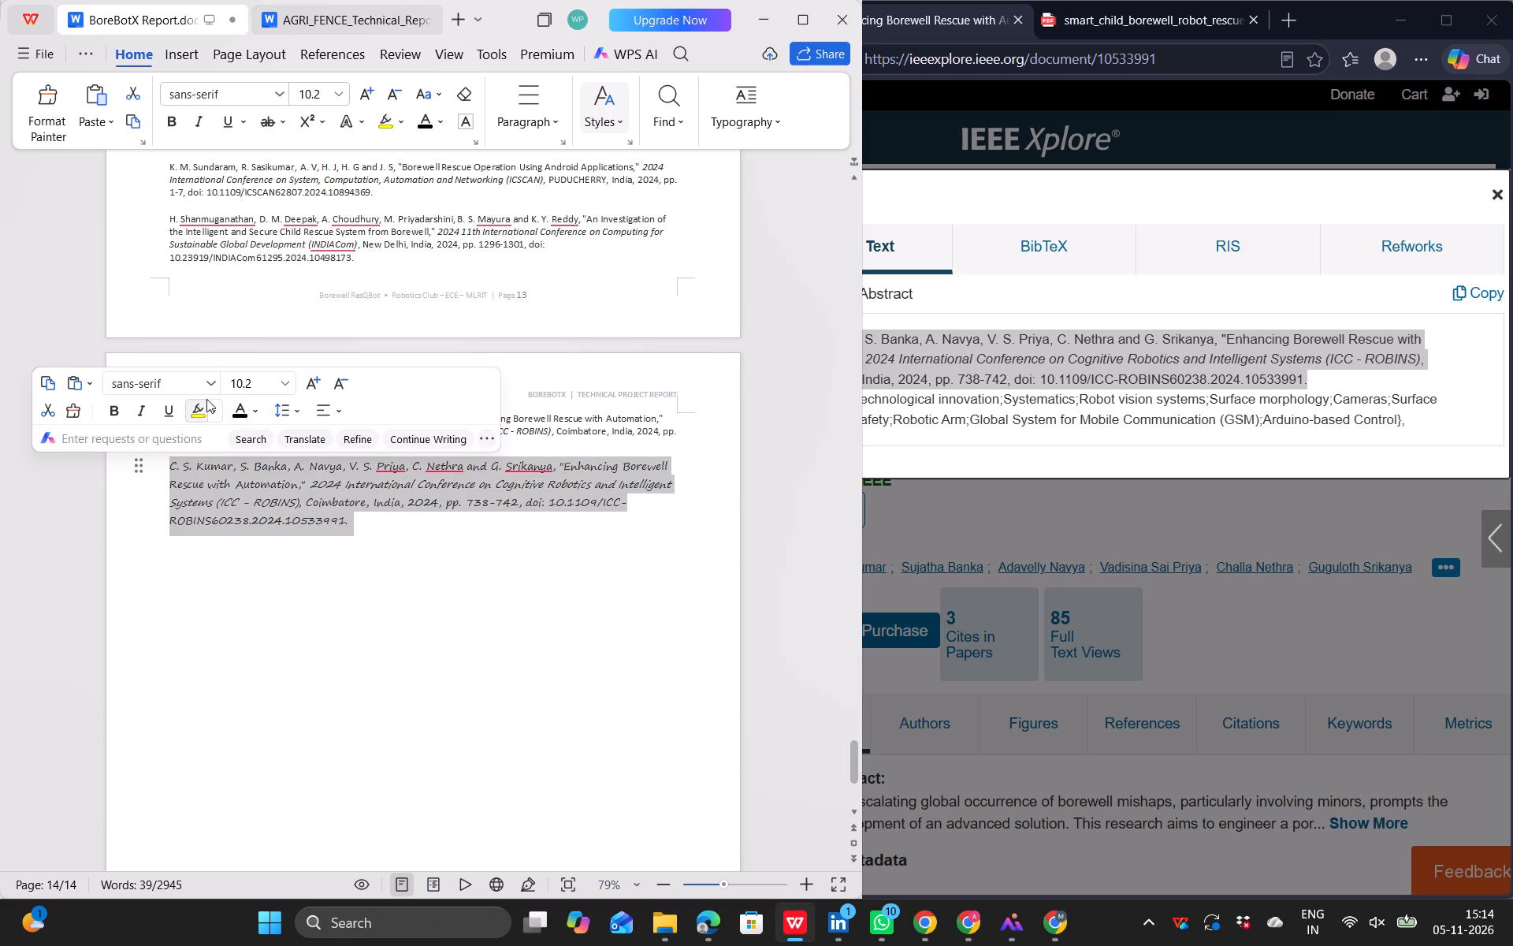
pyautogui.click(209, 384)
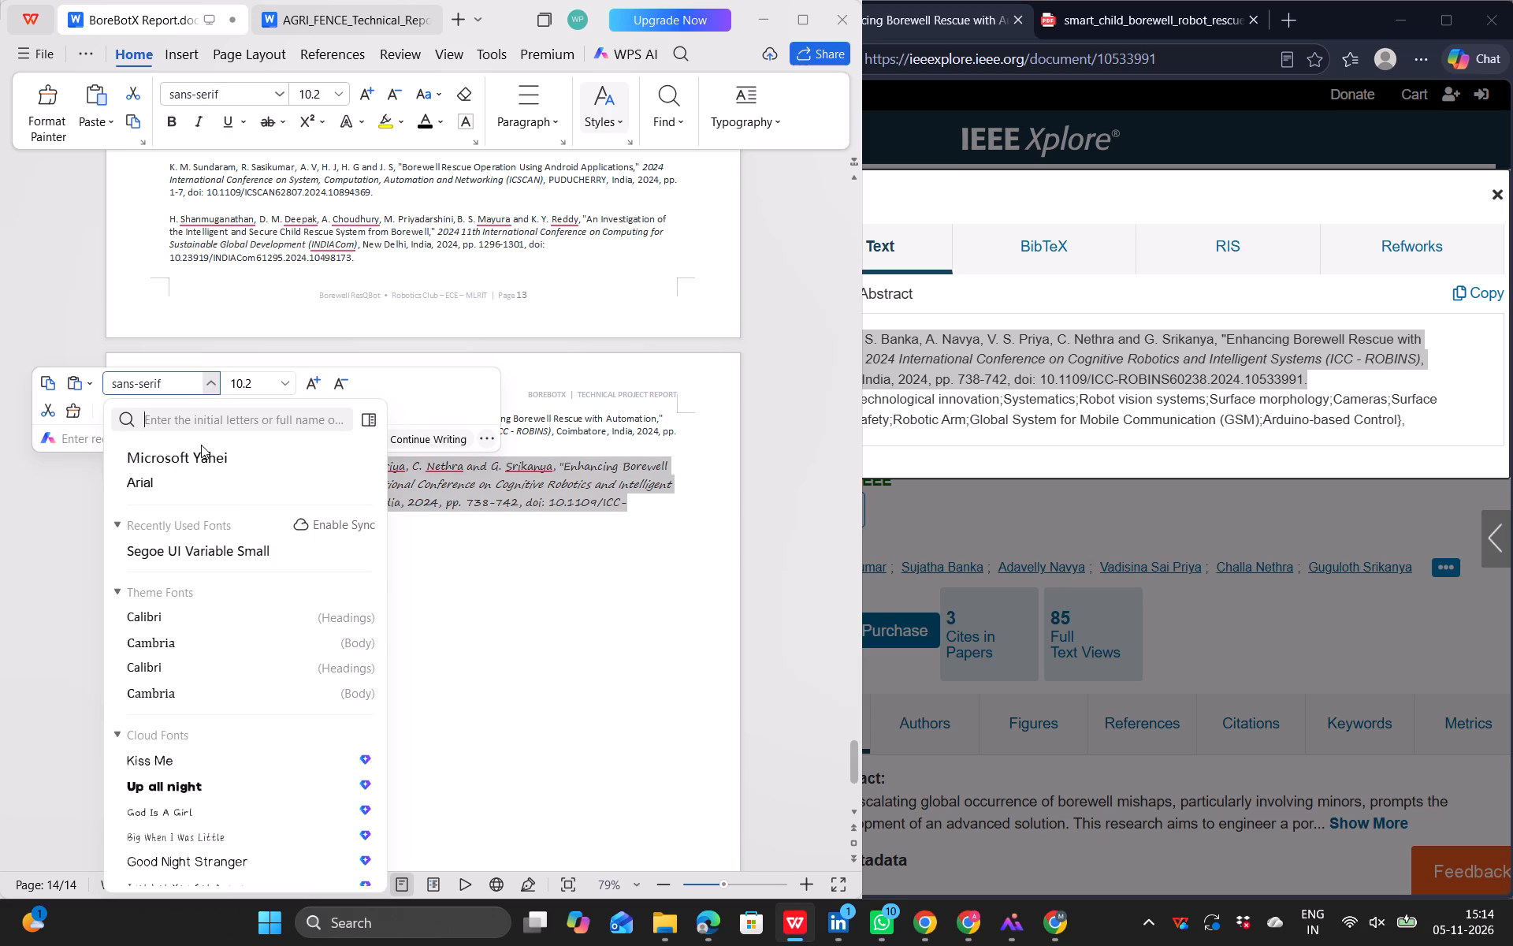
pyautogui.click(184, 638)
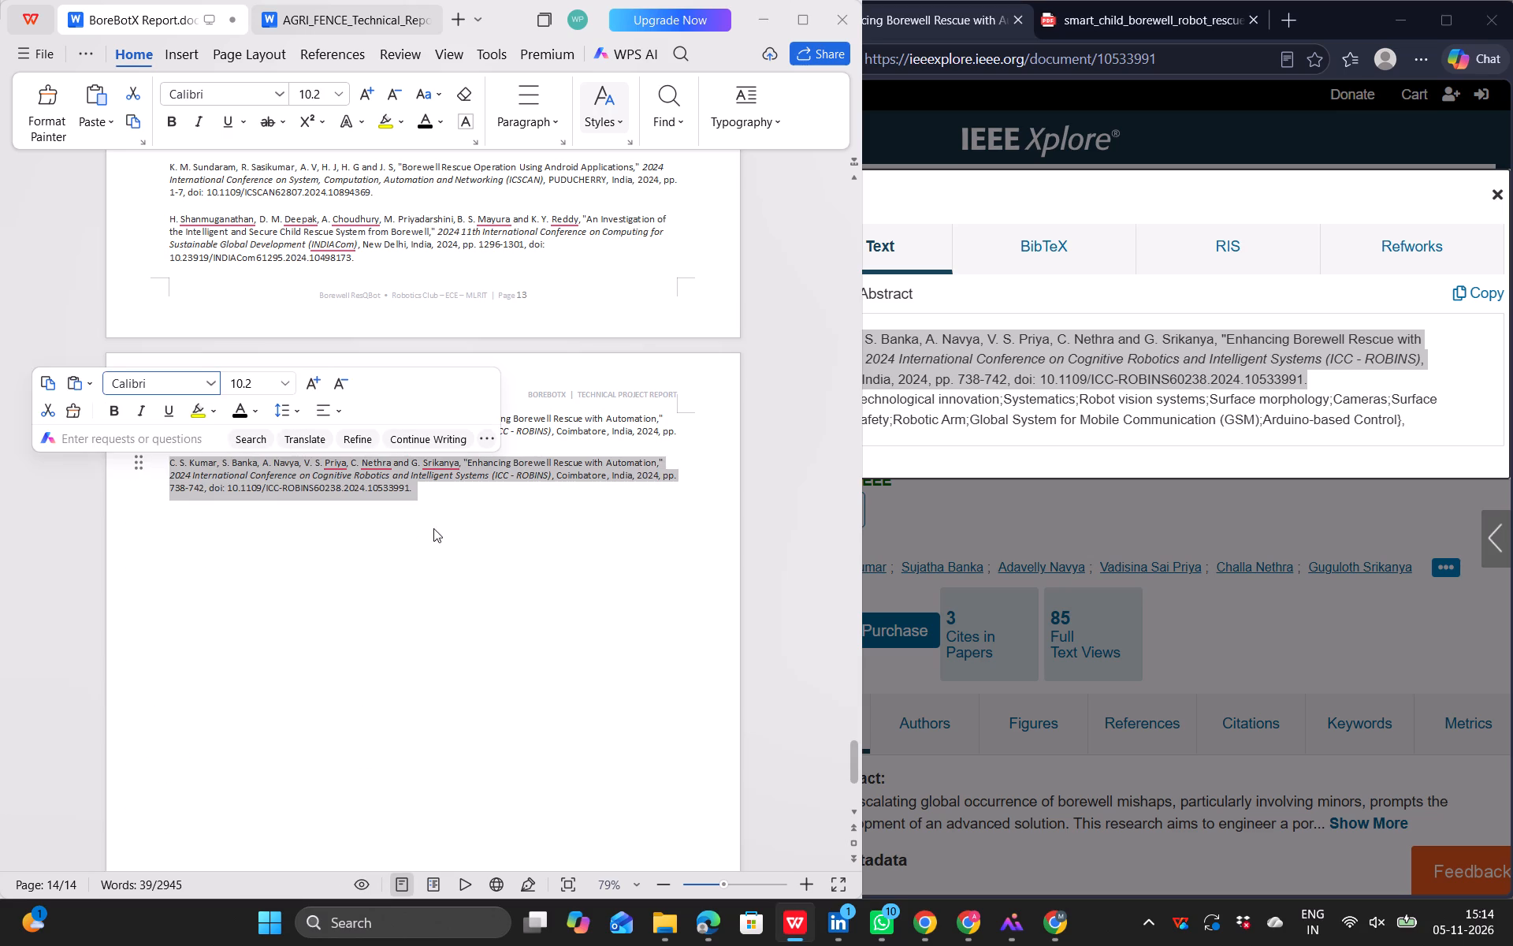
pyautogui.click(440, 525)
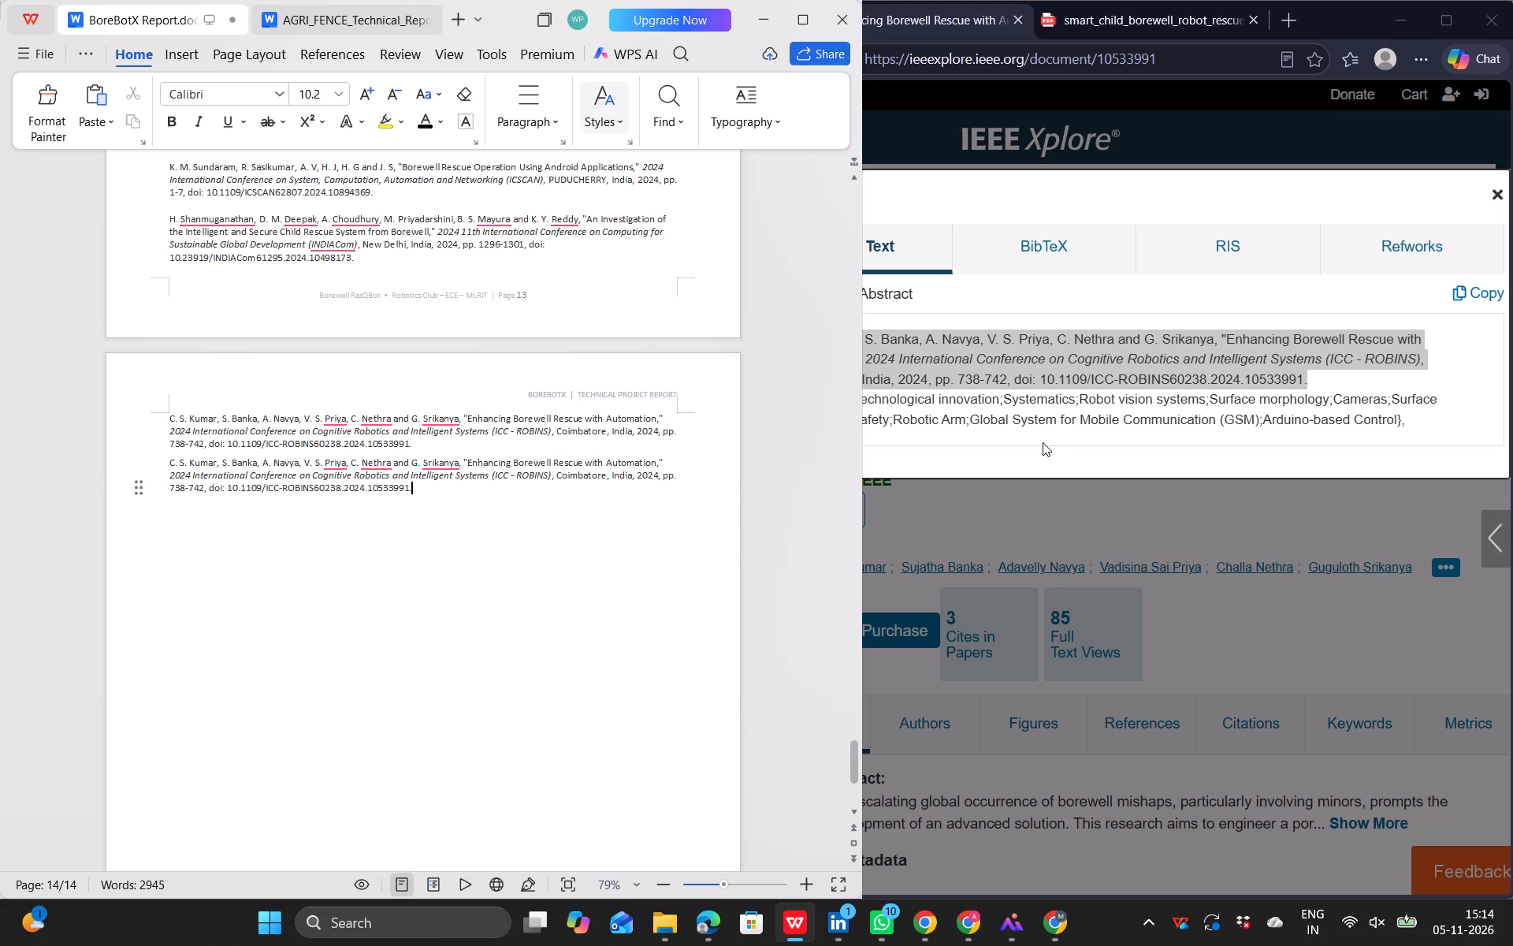
# In Edge, reopen the "Enhancing Borewell Rescue with Automation" search result and examine its citation against the last pasted reference.
pyautogui.click(1043, 442)
pyautogui.hscroll(8, 1043, 442)
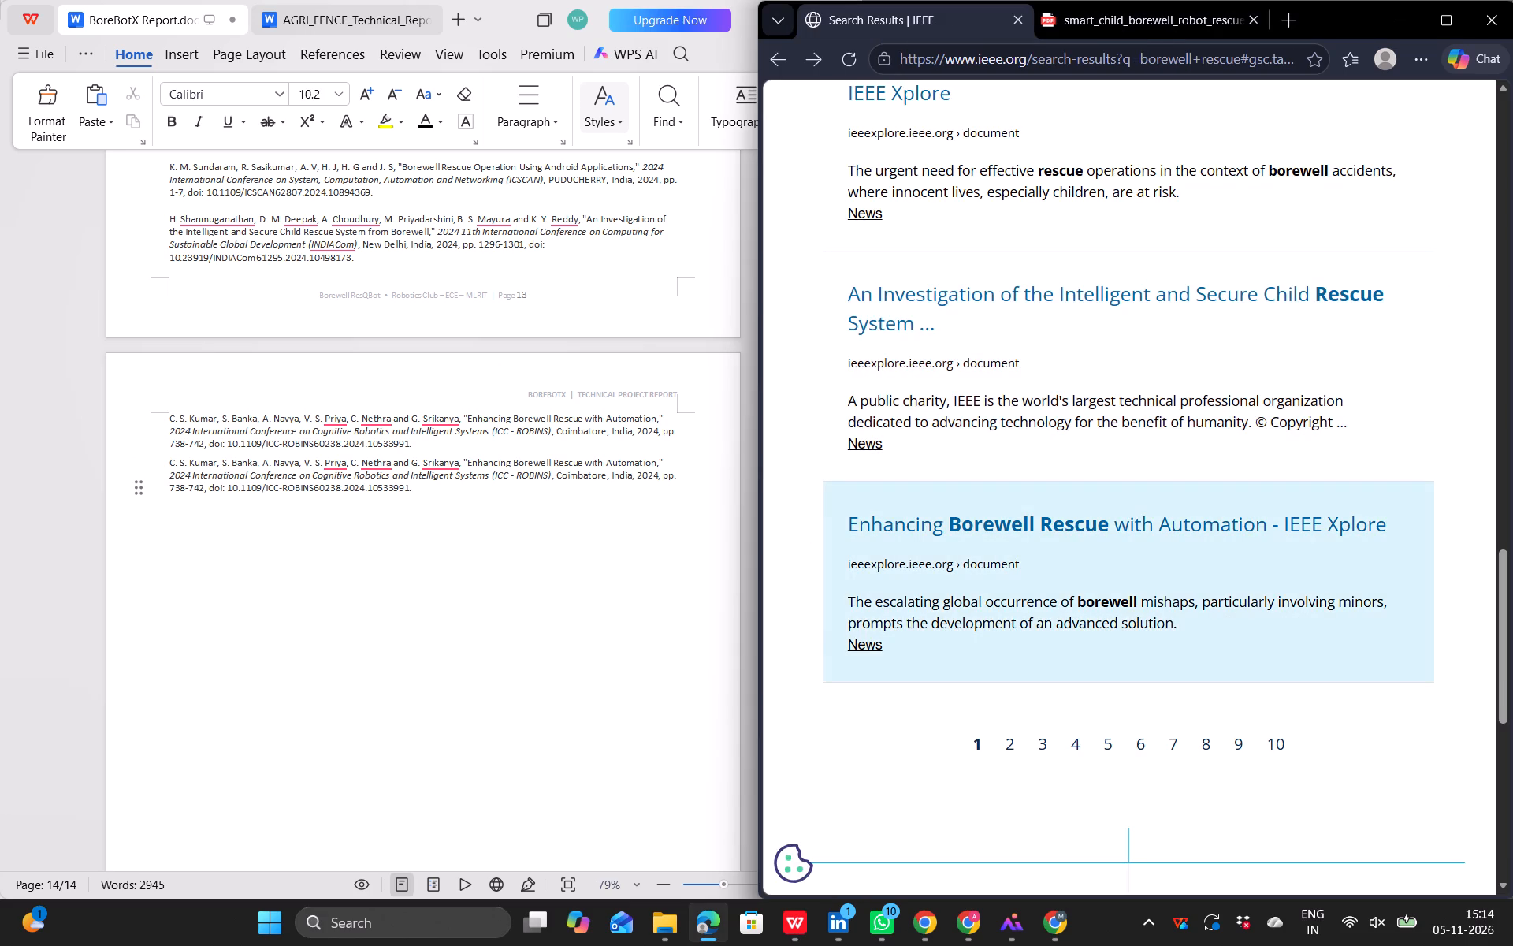
pyautogui.doubleClick(1002, 564)
pyautogui.doubleClick(953, 531)
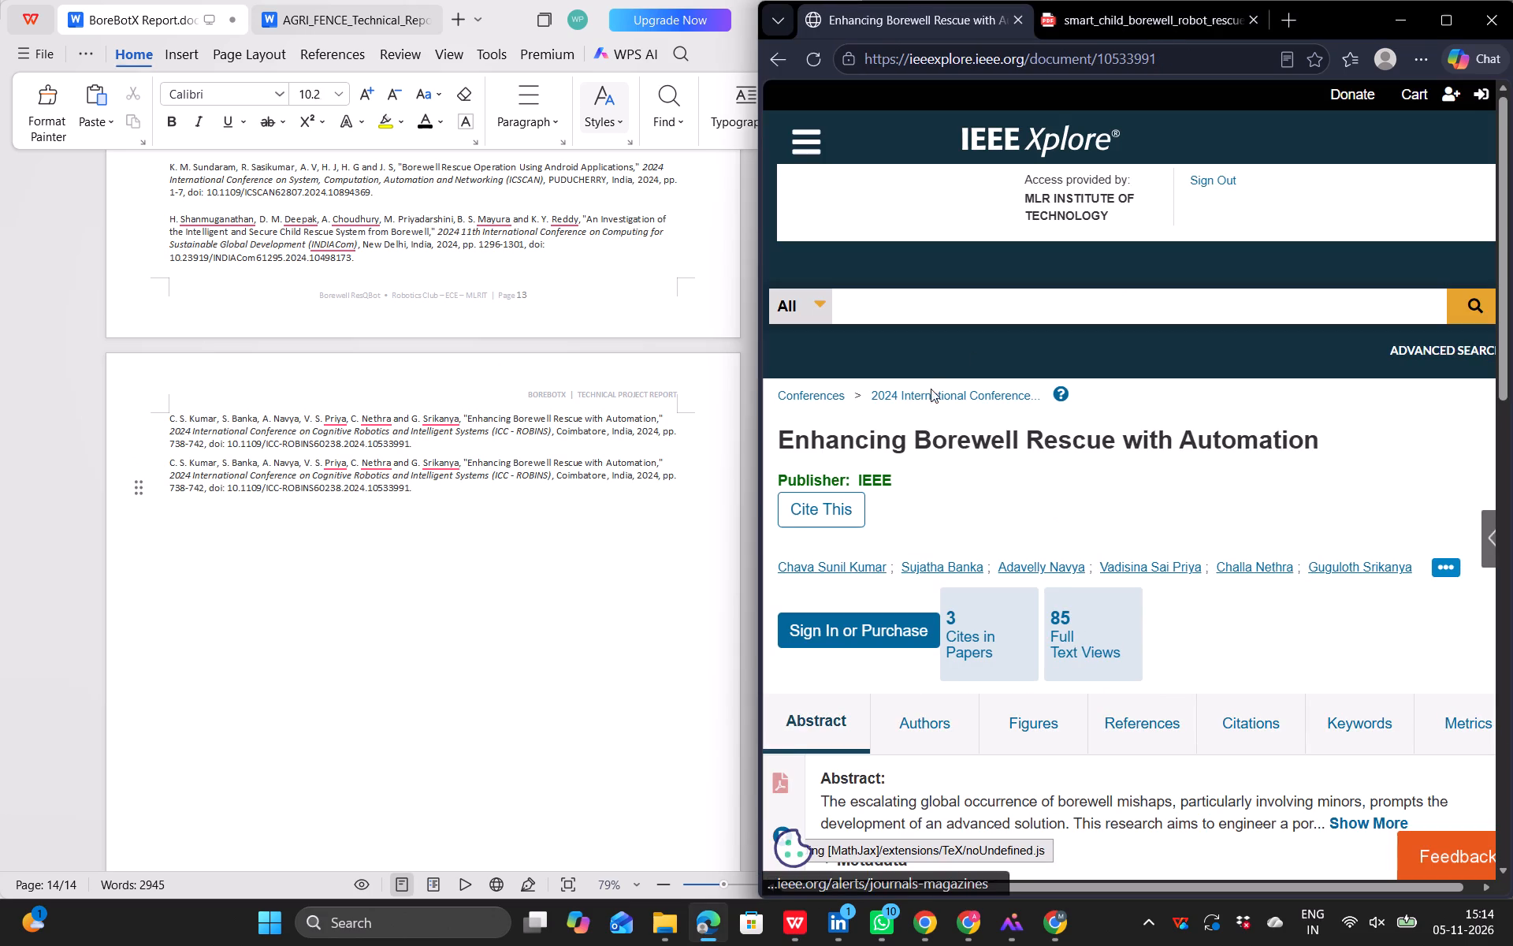
pyautogui.click(835, 519)
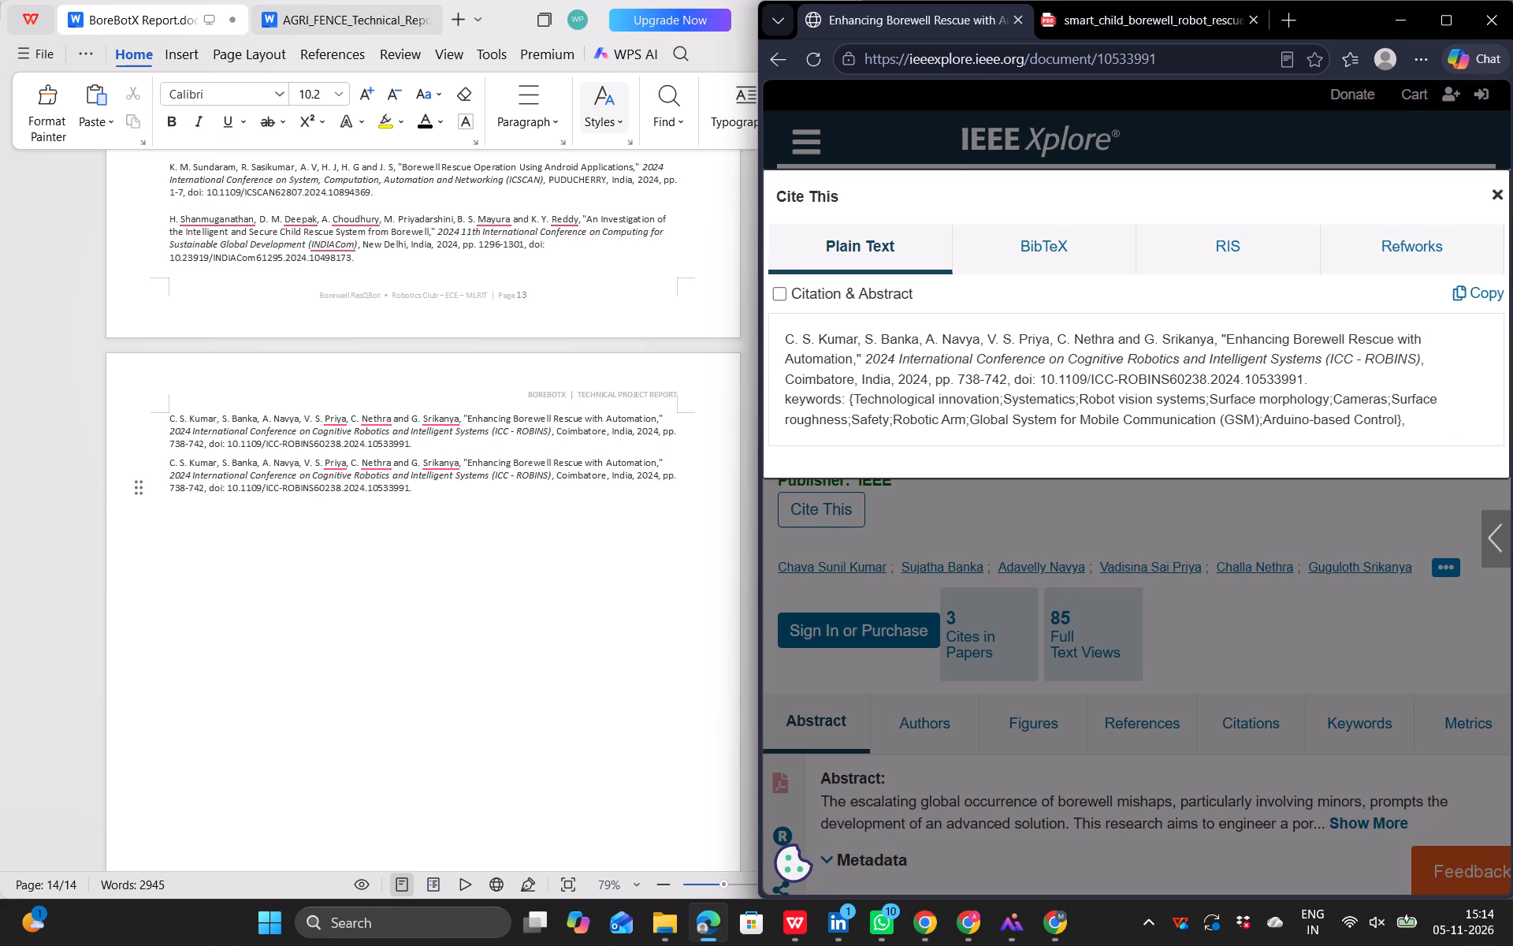
pyautogui.hscroll(5, 870, 453)
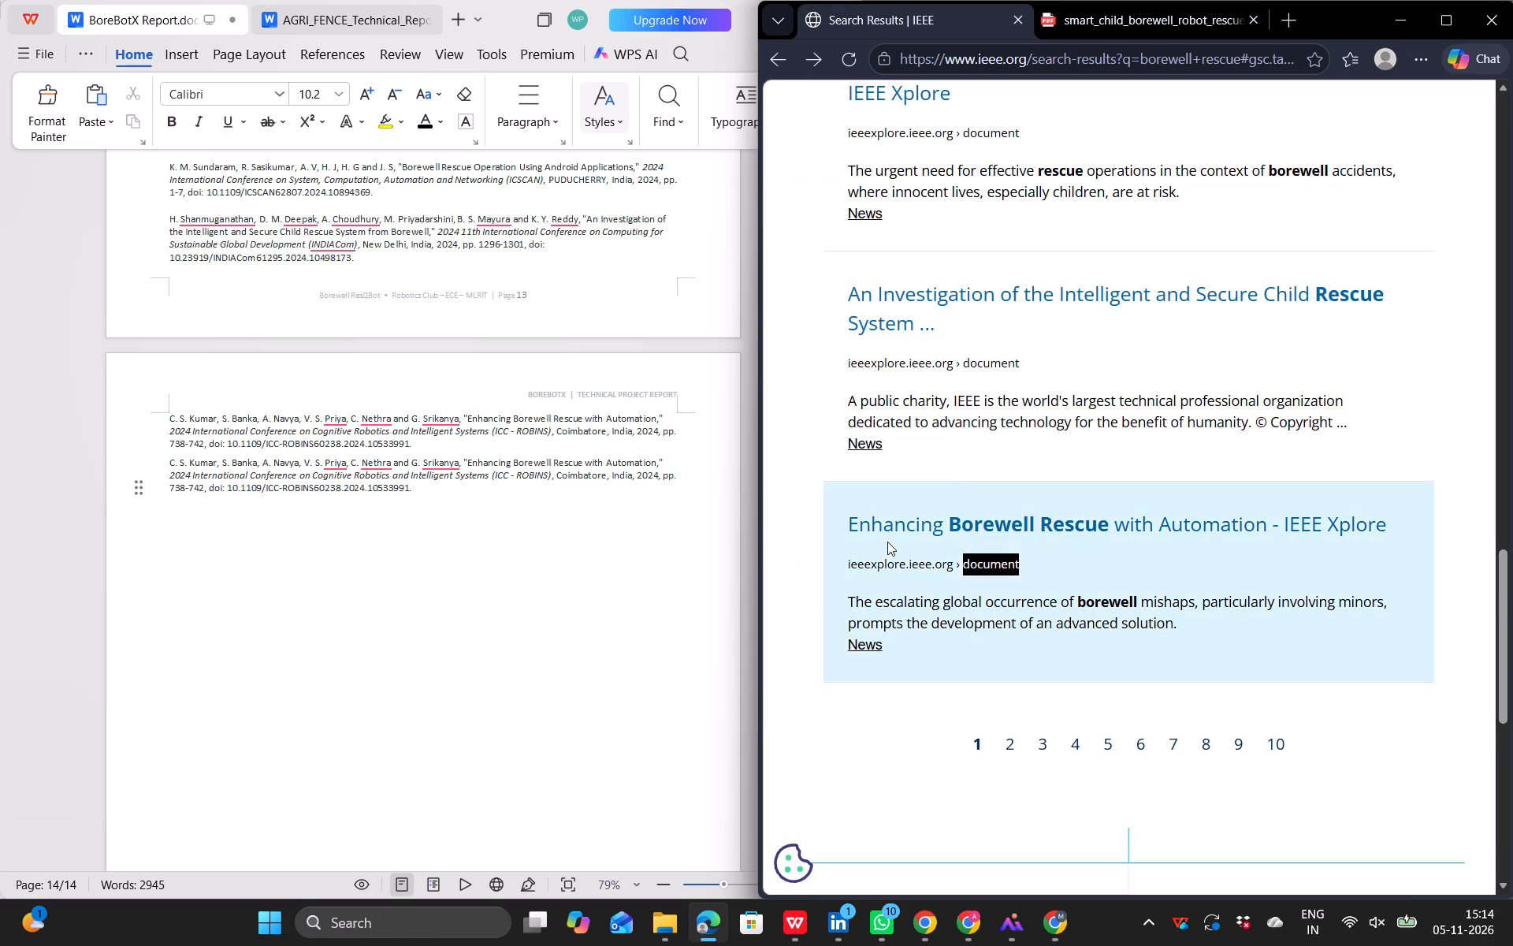
pyautogui.doubleClick(887, 542)
pyautogui.doubleClick(1031, 529)
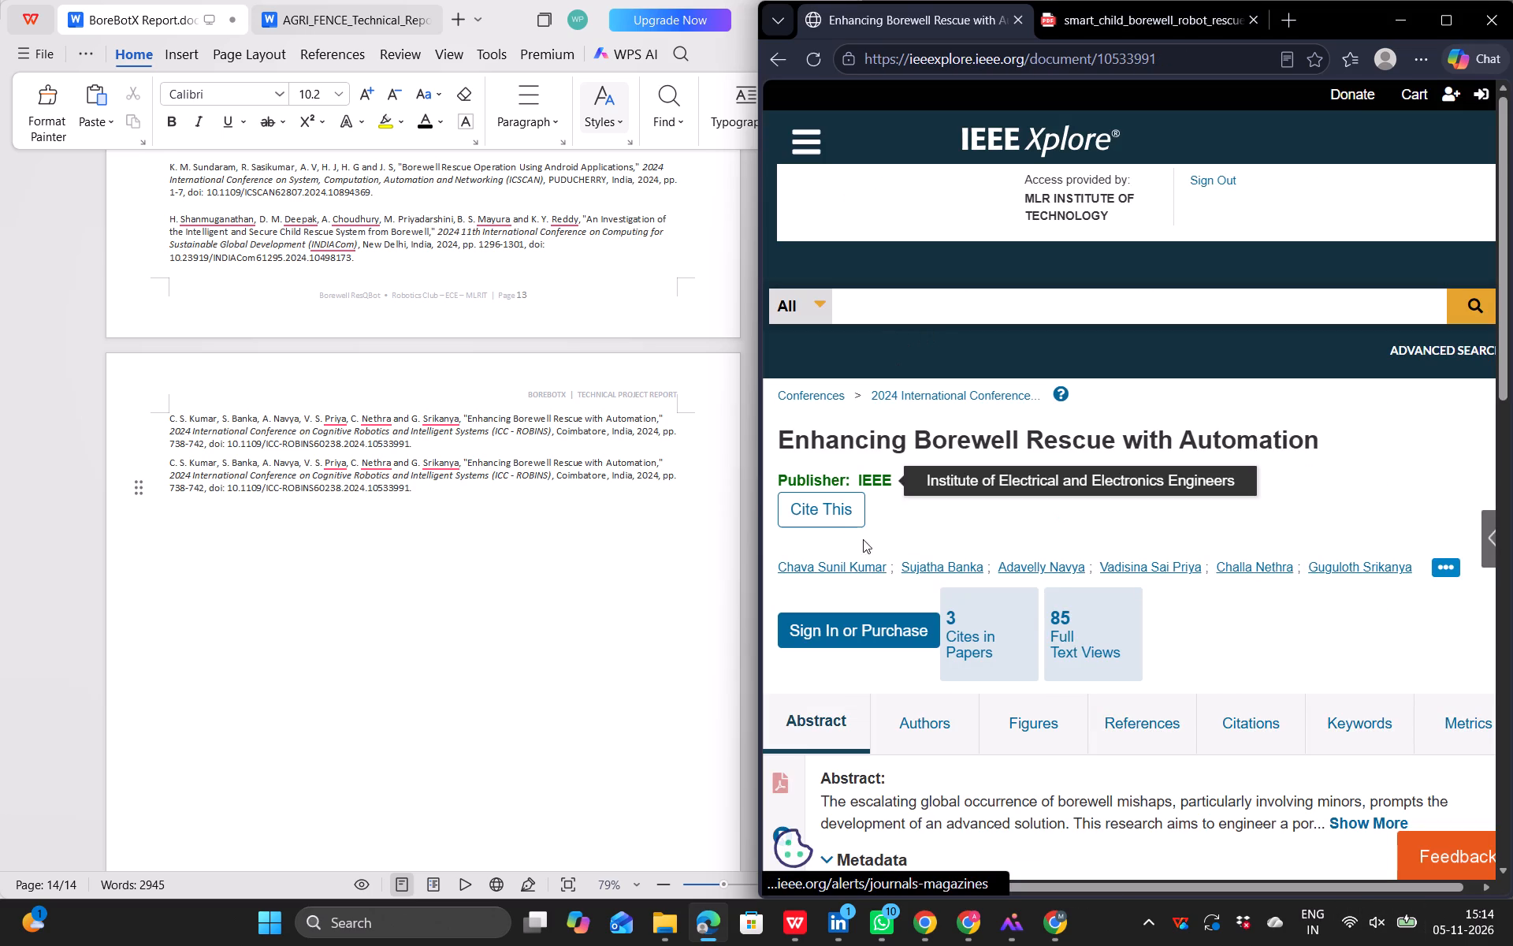
pyautogui.click(831, 513)
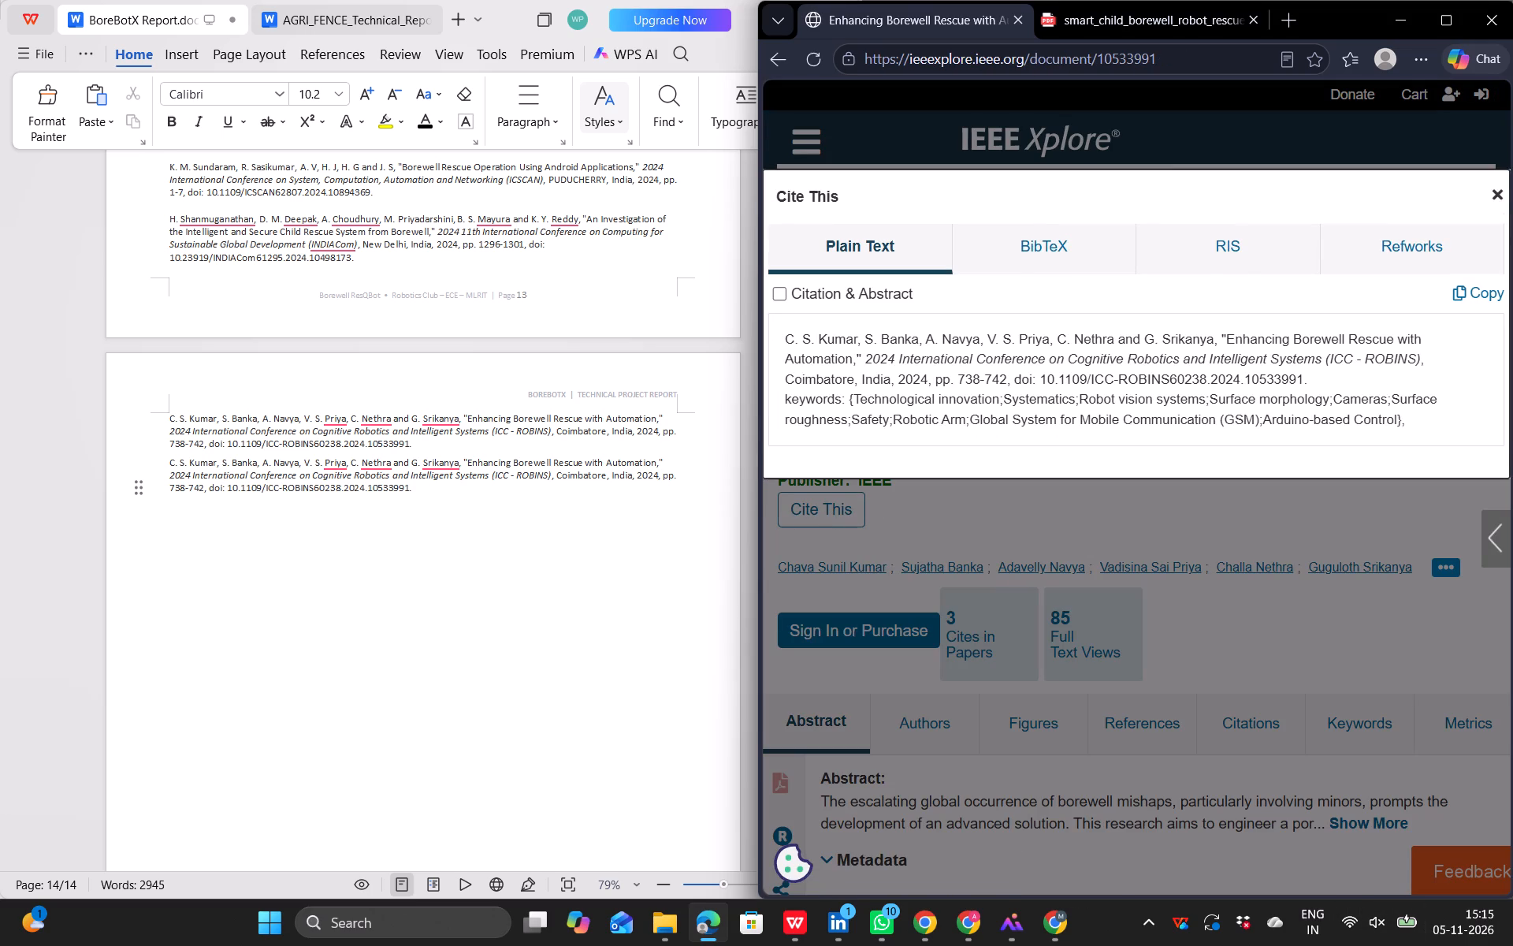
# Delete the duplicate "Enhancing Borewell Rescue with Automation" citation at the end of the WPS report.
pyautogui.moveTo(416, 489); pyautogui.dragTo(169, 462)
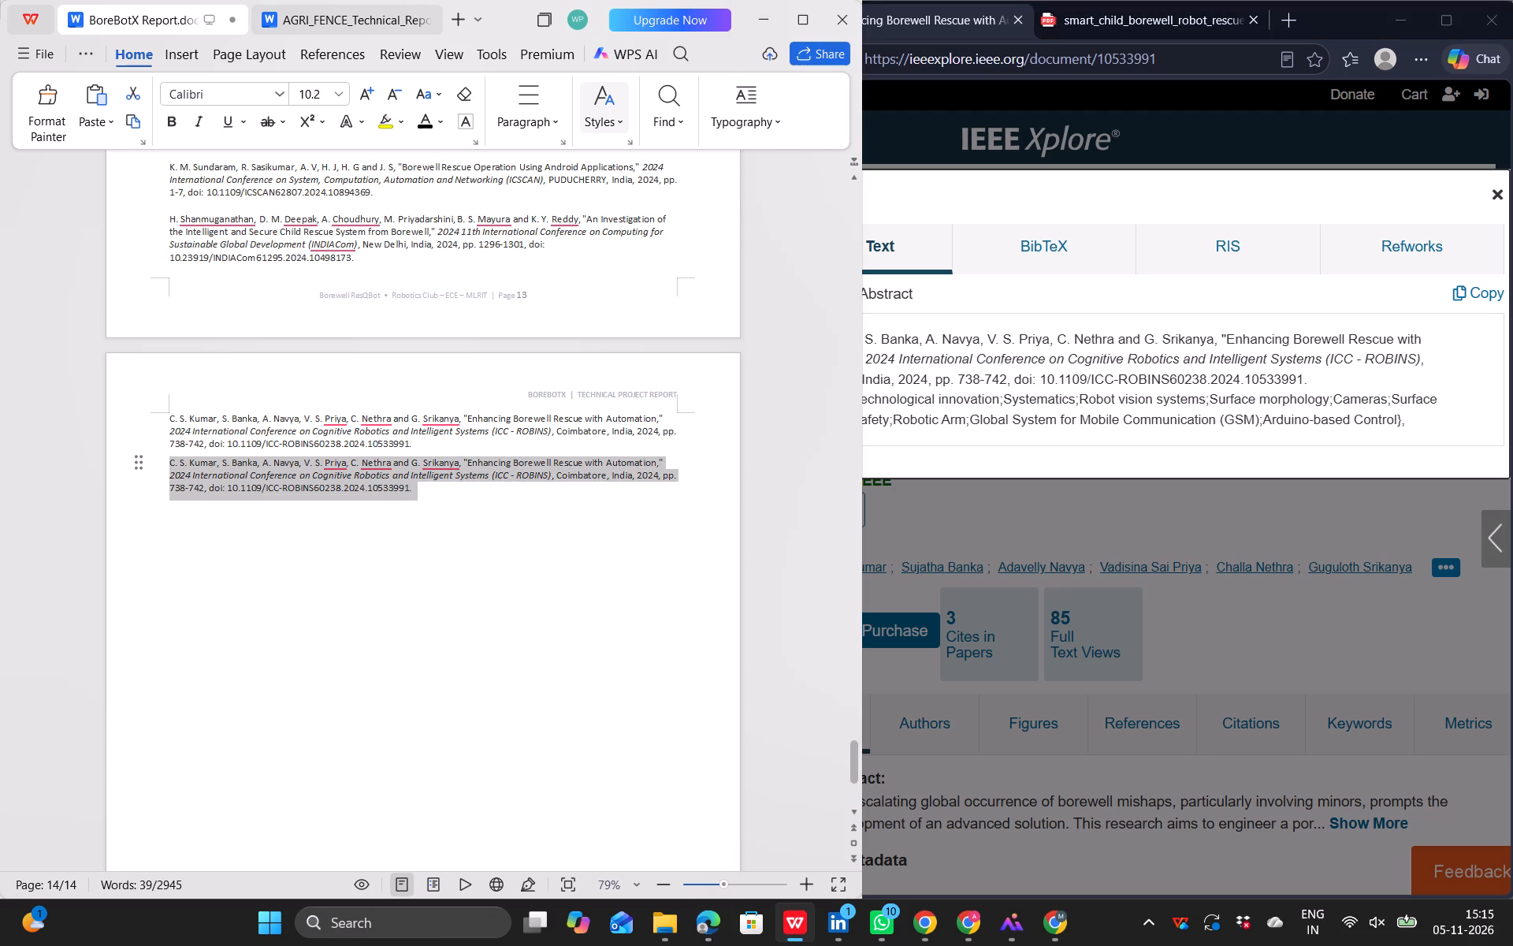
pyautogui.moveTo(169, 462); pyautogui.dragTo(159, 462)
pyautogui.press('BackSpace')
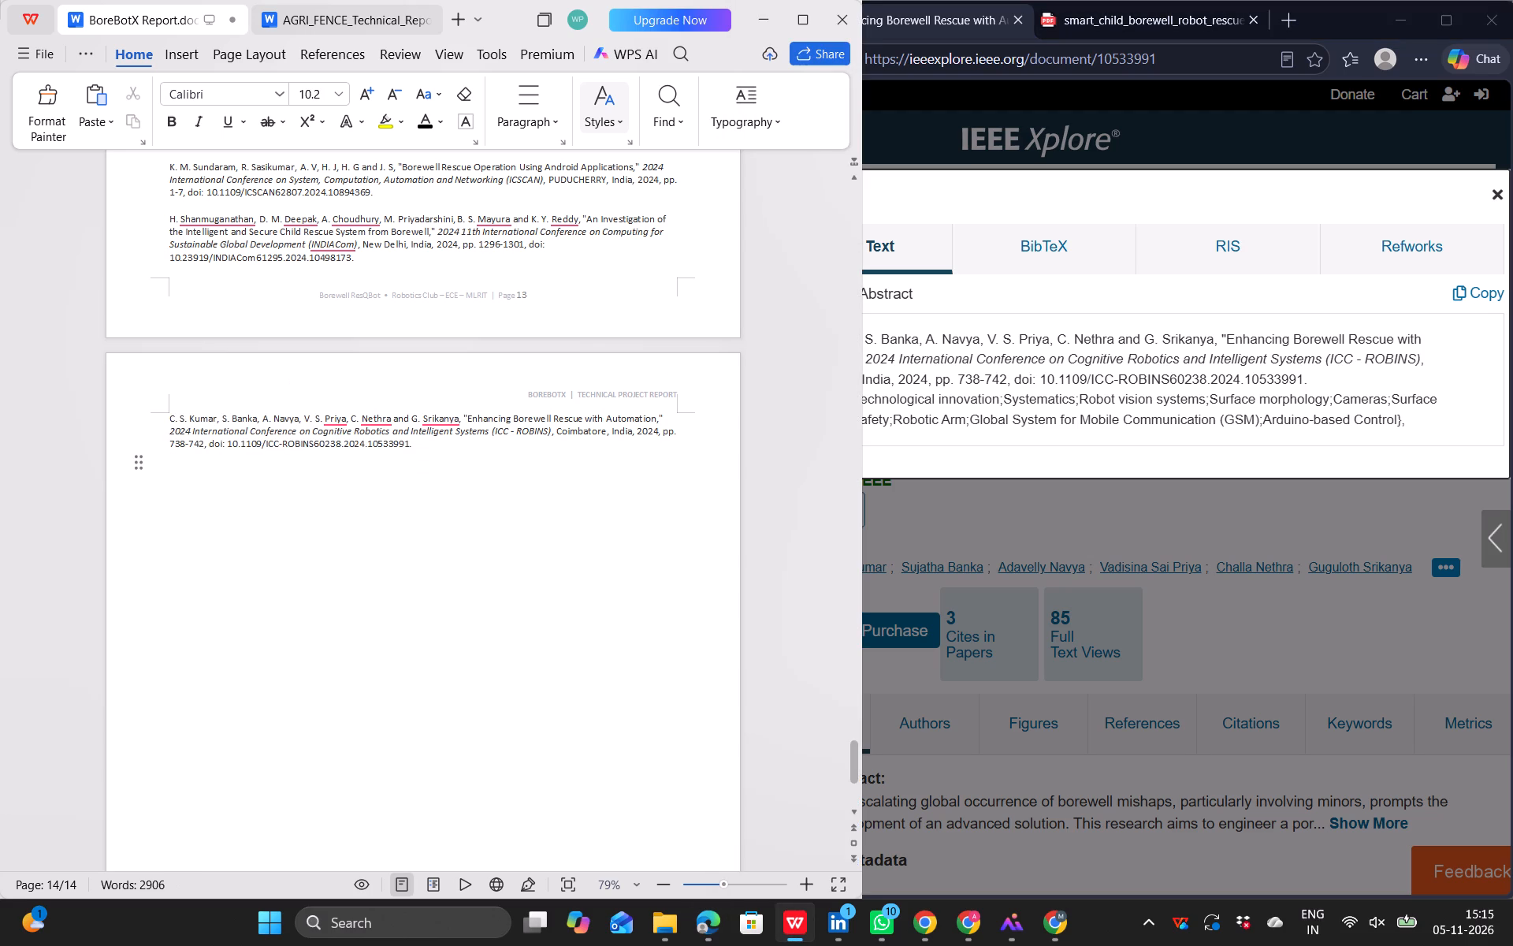
# In Edge, return to the IEEE borewell rescue search results and open results page 2.
pyautogui.click(1116, 417)
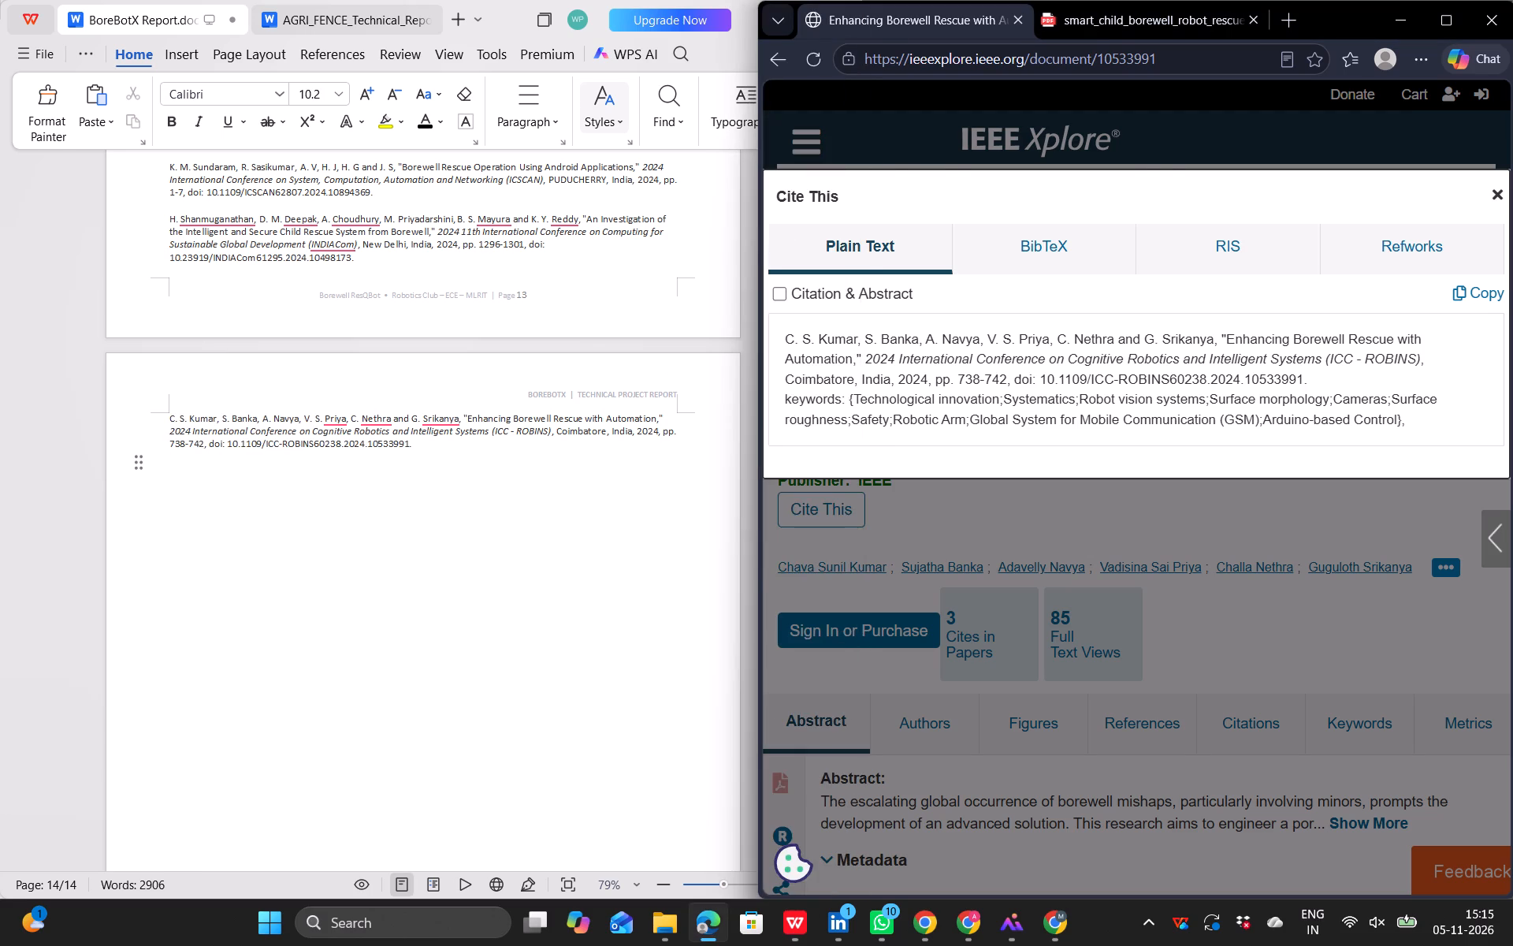
pyautogui.hscroll(6, 1116, 417)
pyautogui.scroll(-1, 1054, 597)
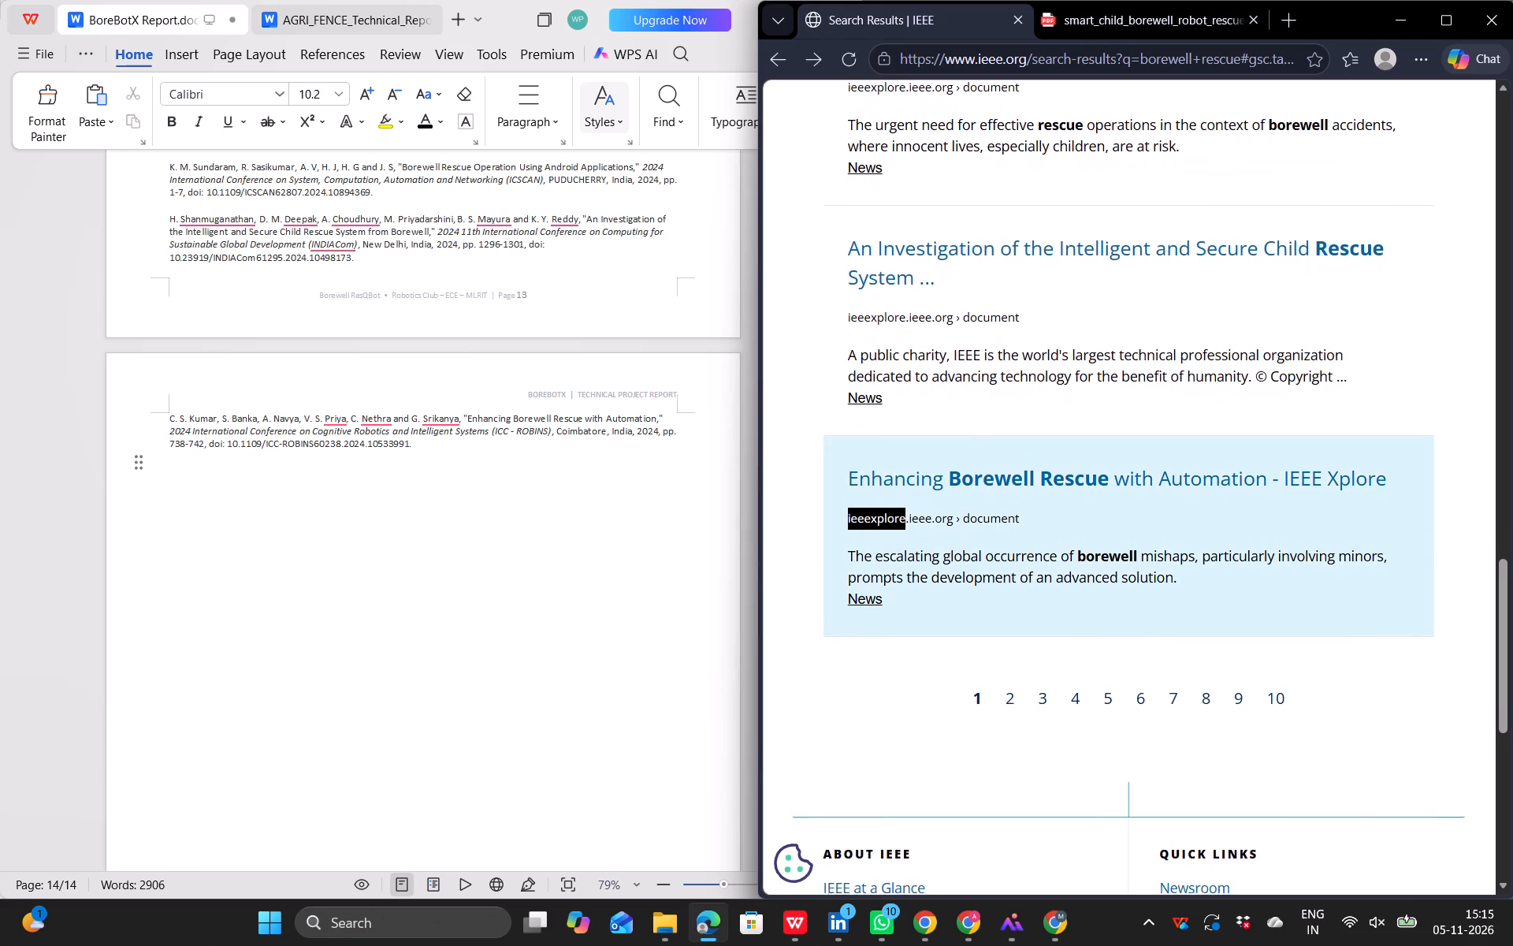
pyautogui.scroll(-1, 1054, 597)
pyautogui.hscroll(-1, 1054, 597)
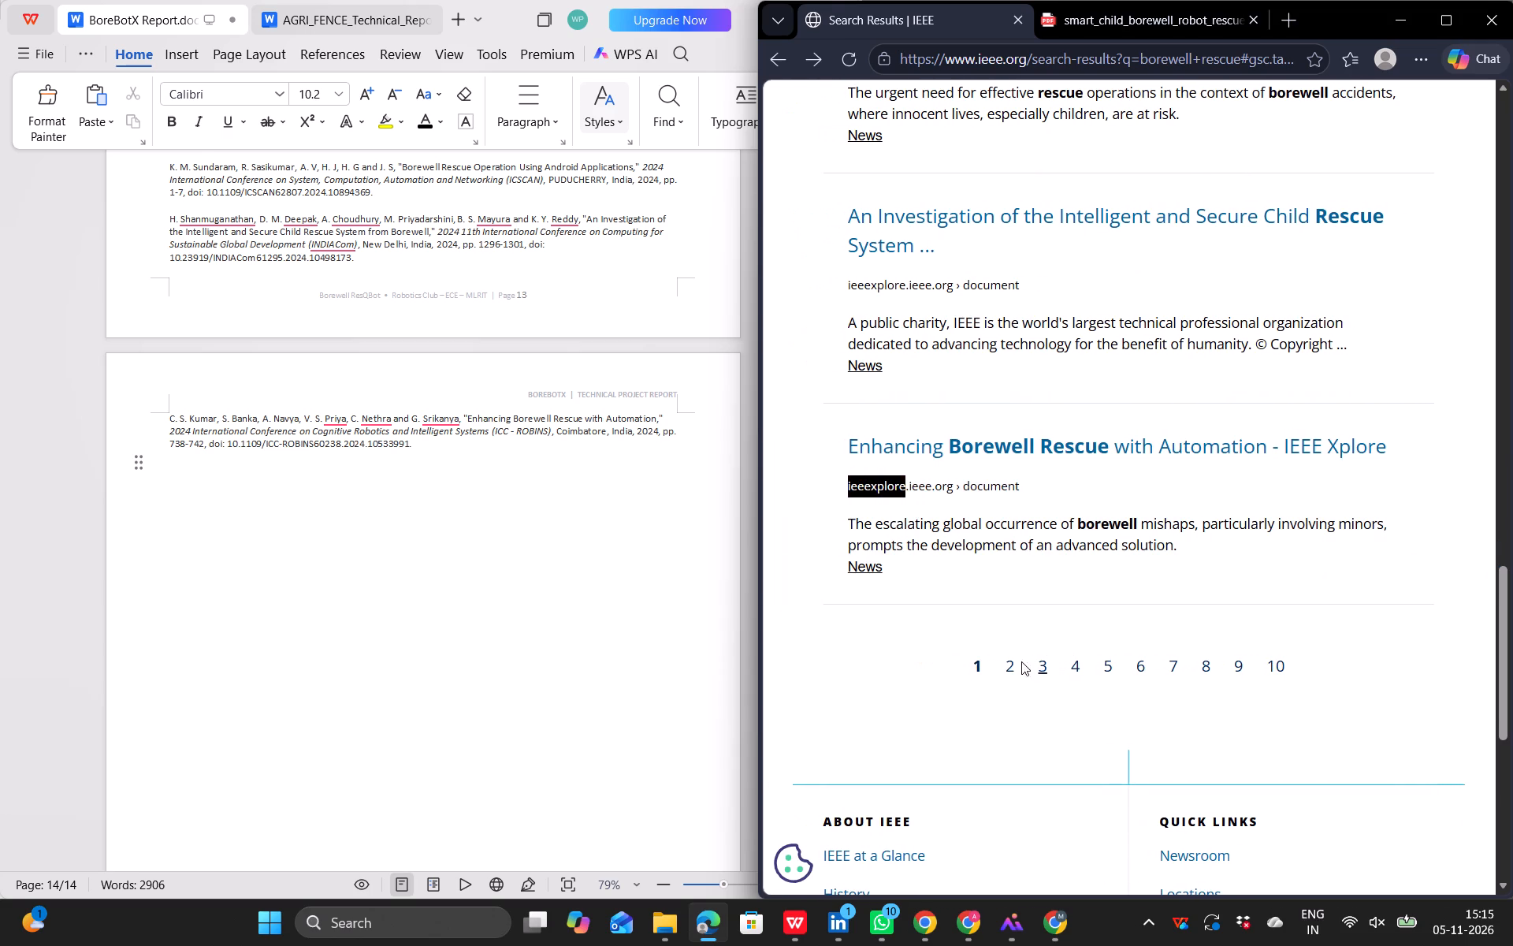
pyautogui.click(1009, 666)
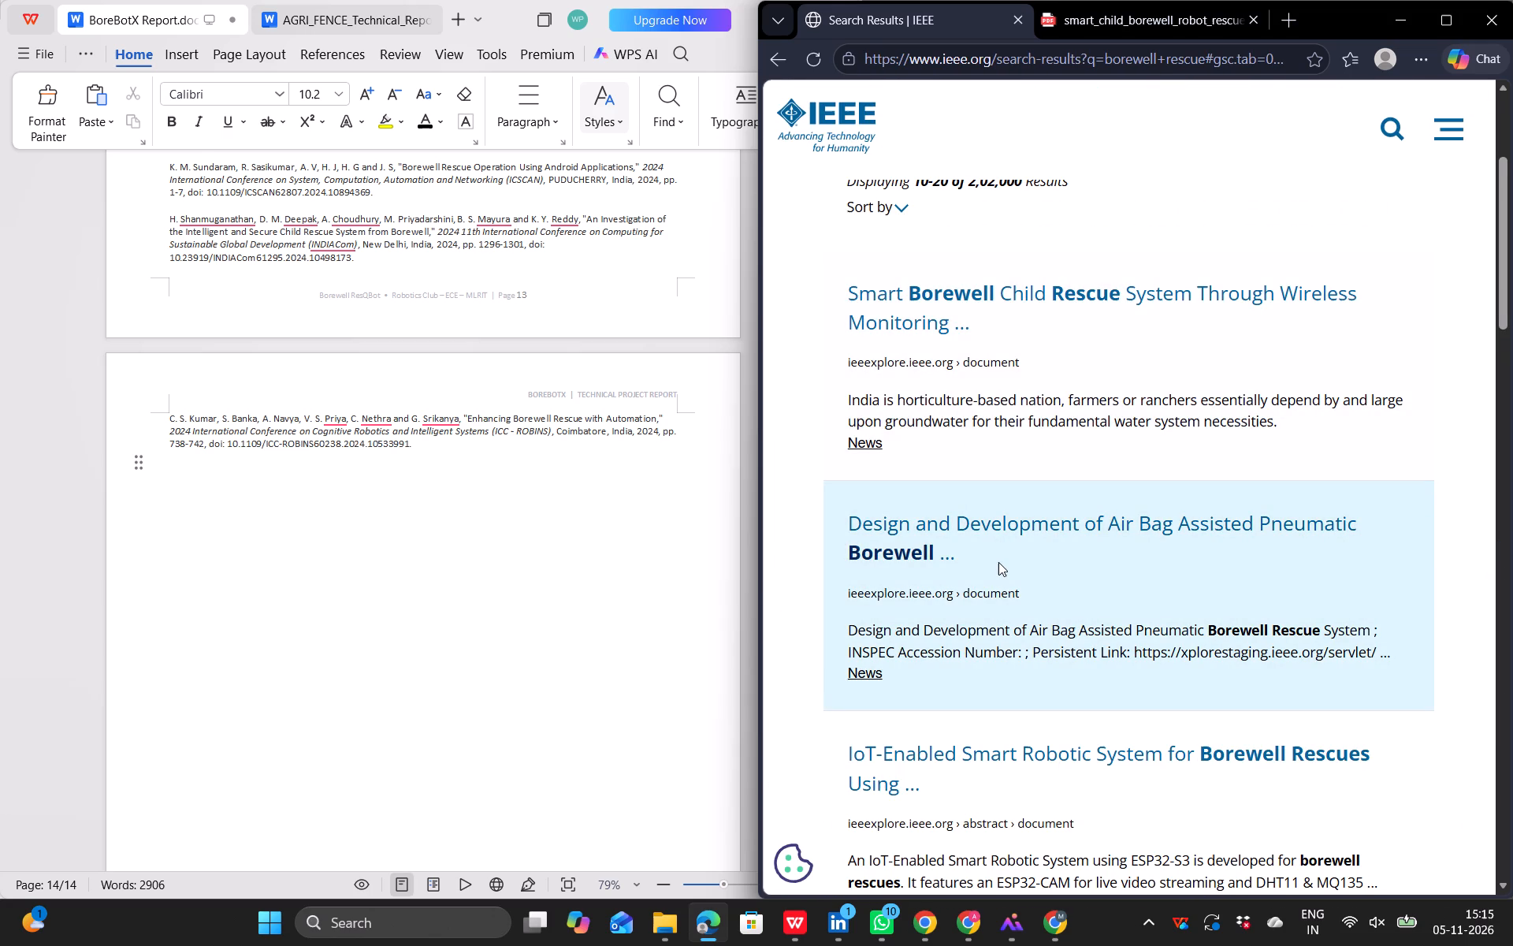
# Browse results page 2 and open the paper "Wireless Sensor Network-Driven IoT Solution for Advanced Borewell Rescue Robotics" on IEEE Xplore.
pyautogui.scroll(-11, 998, 562)
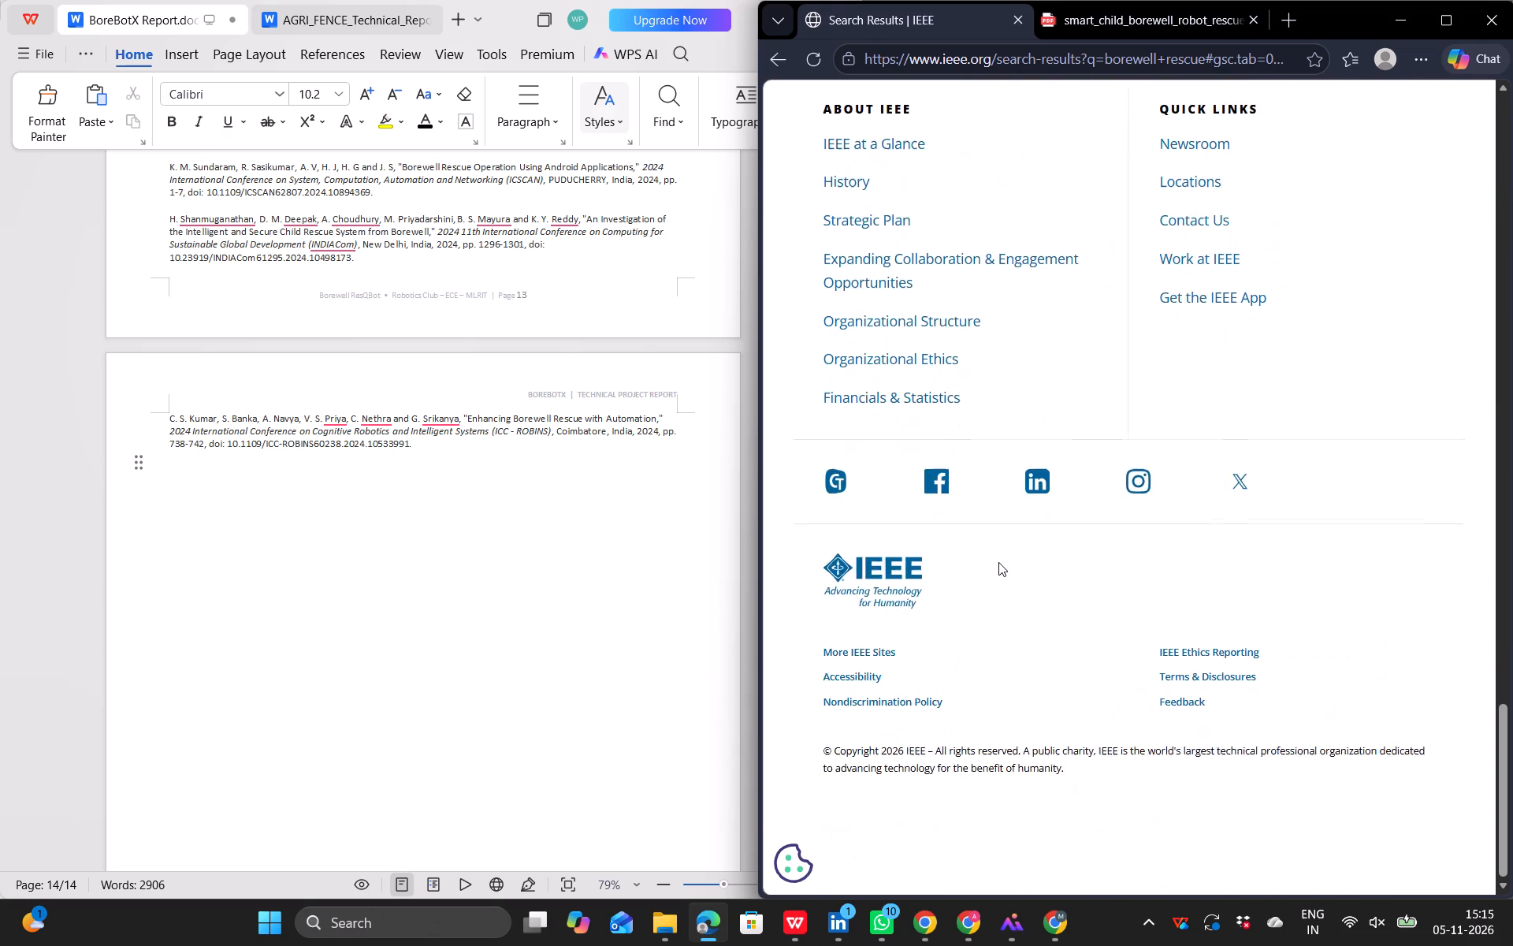
pyautogui.scroll(-1, 998, 562)
pyautogui.scroll(4, 998, 562)
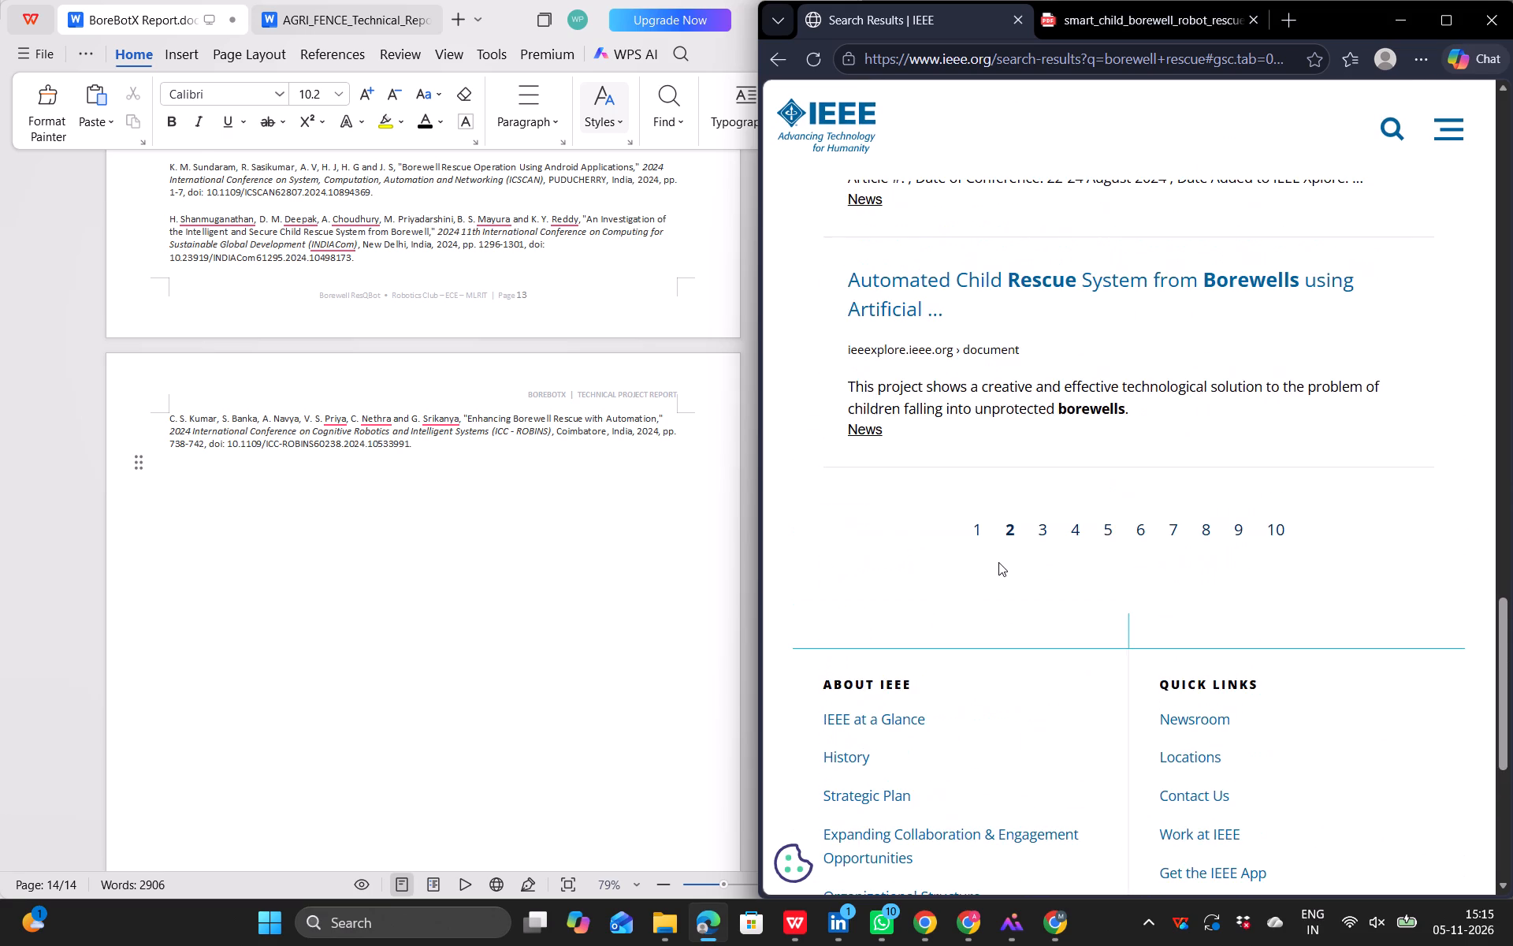
pyautogui.scroll(6, 998, 562)
pyautogui.scroll(-1, 998, 562)
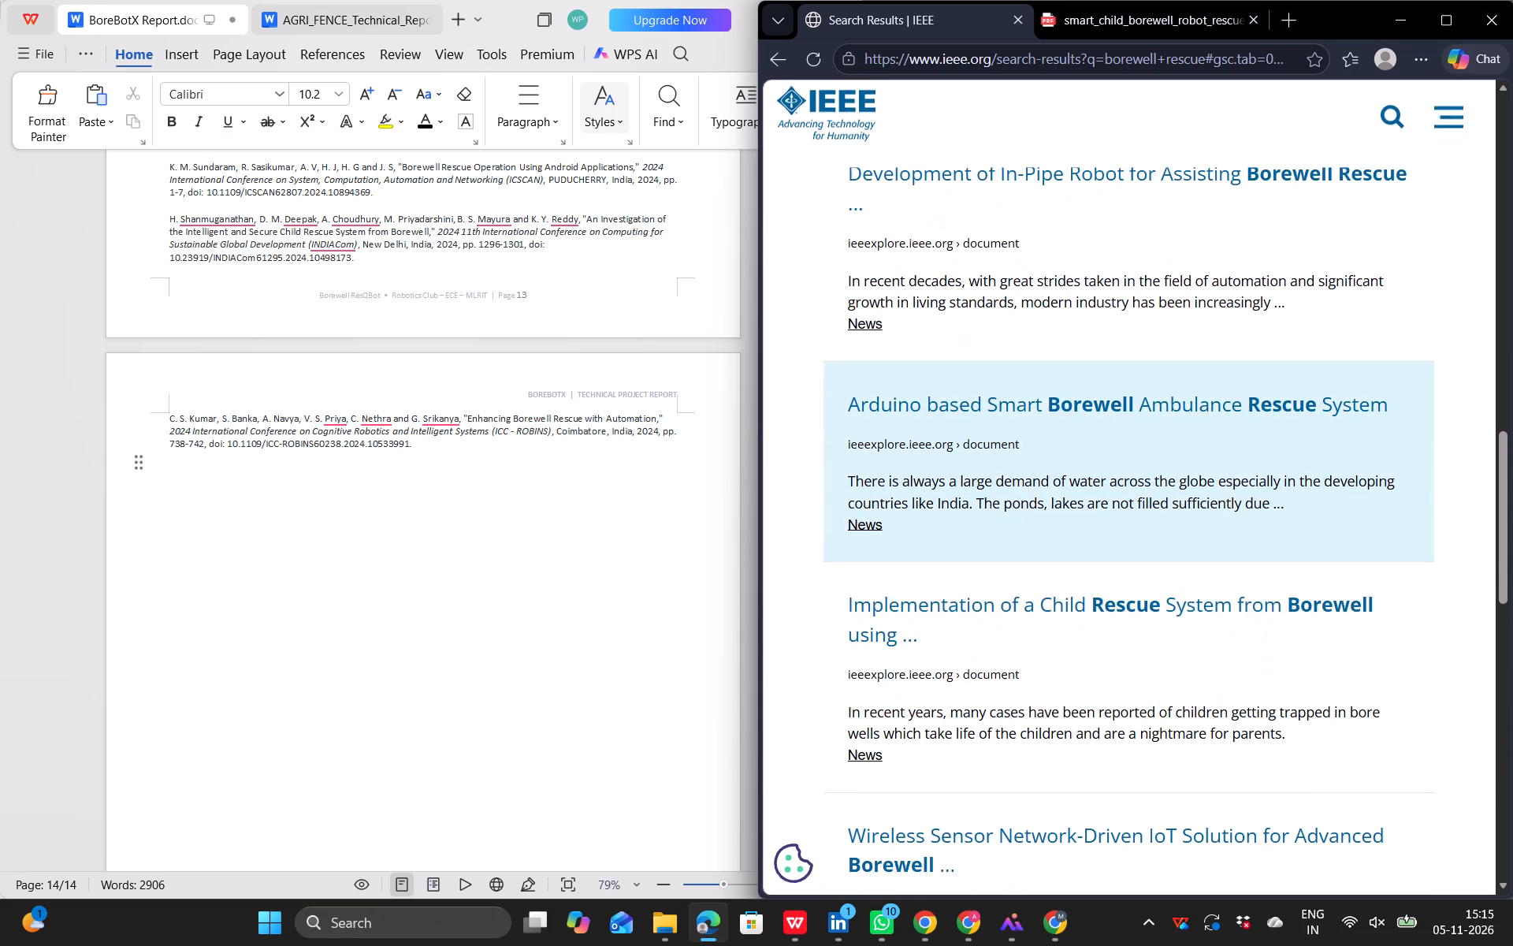
pyautogui.scroll(-1, 998, 562)
pyautogui.scroll(-2, 1021, 696)
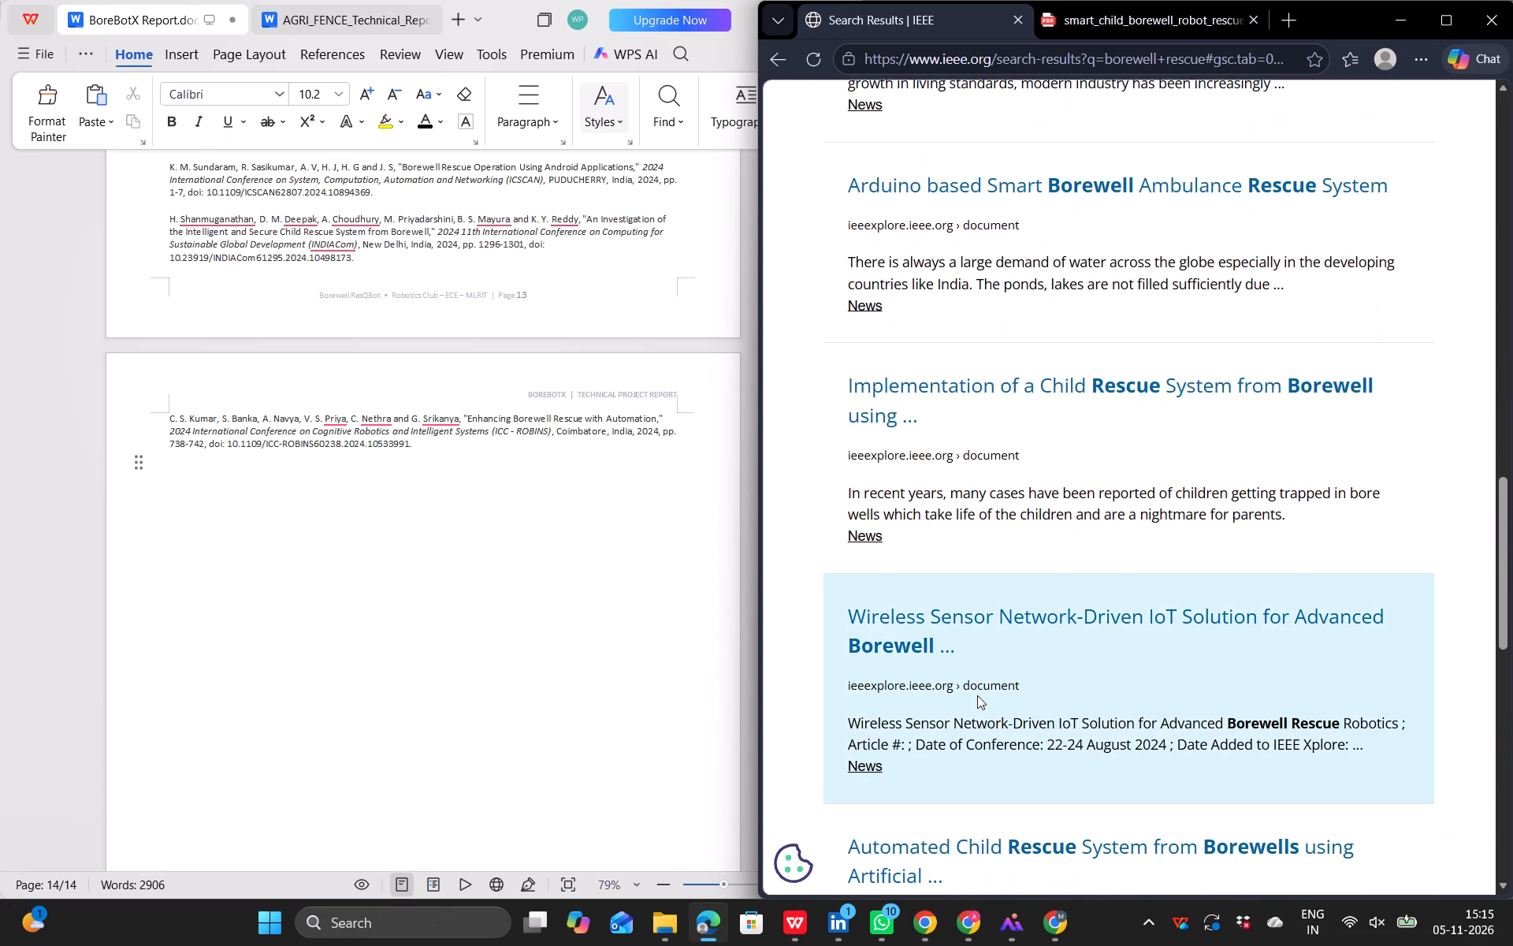
pyautogui.doubleClick(977, 695)
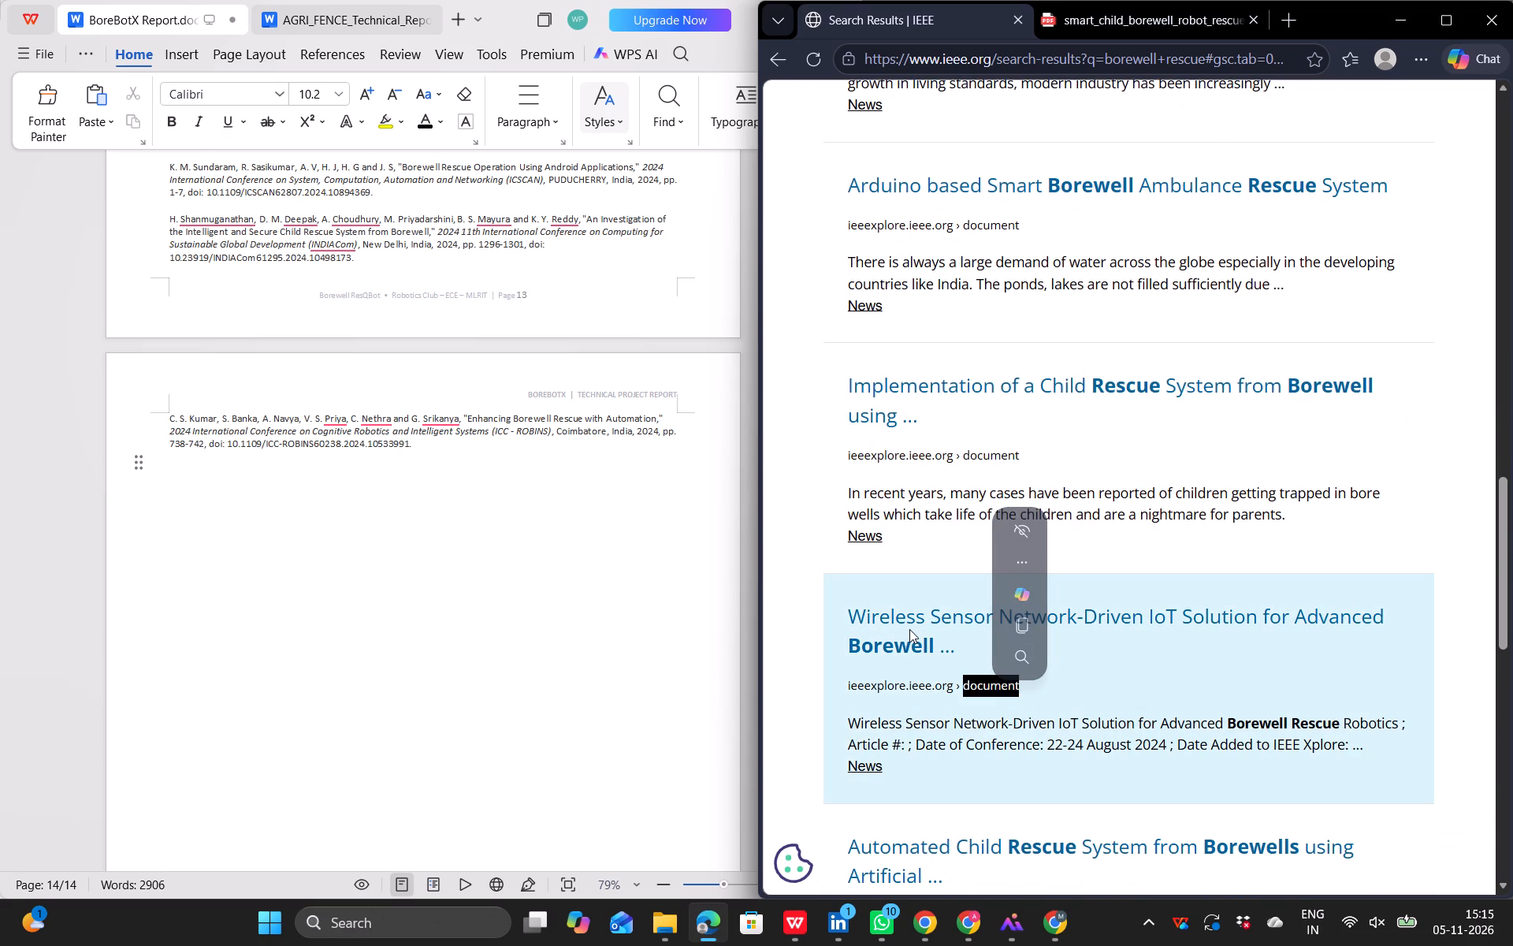
pyautogui.doubleClick(926, 635)
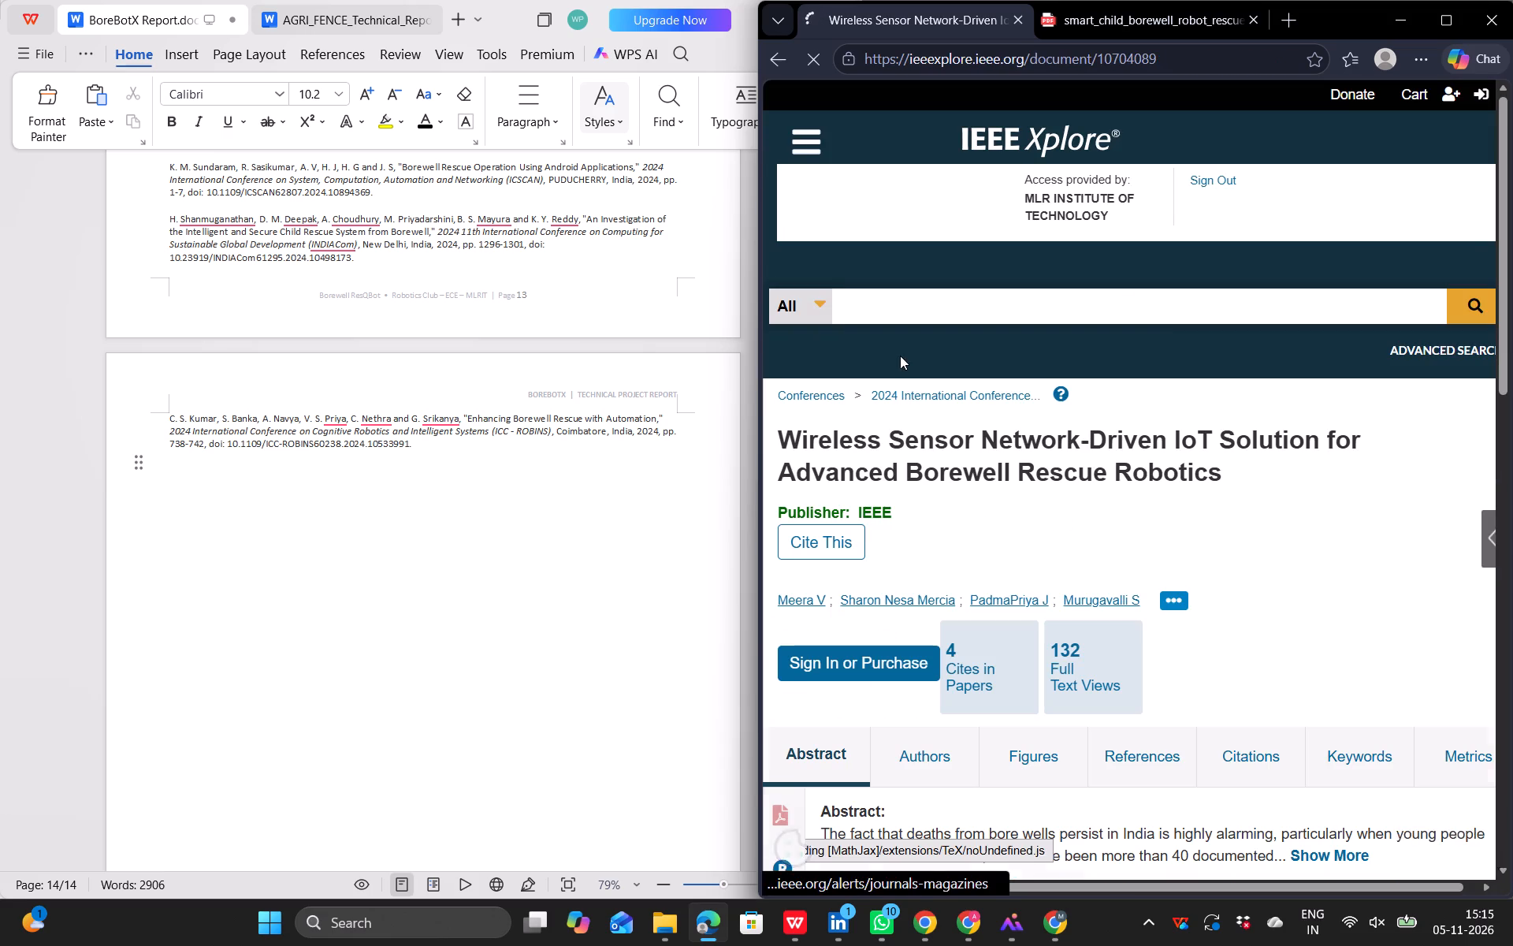
# Copy the paper's plain-text citation without the keywords and paste it as a new paragraph after the last reference in the WPS report.
pyautogui.click(837, 527)
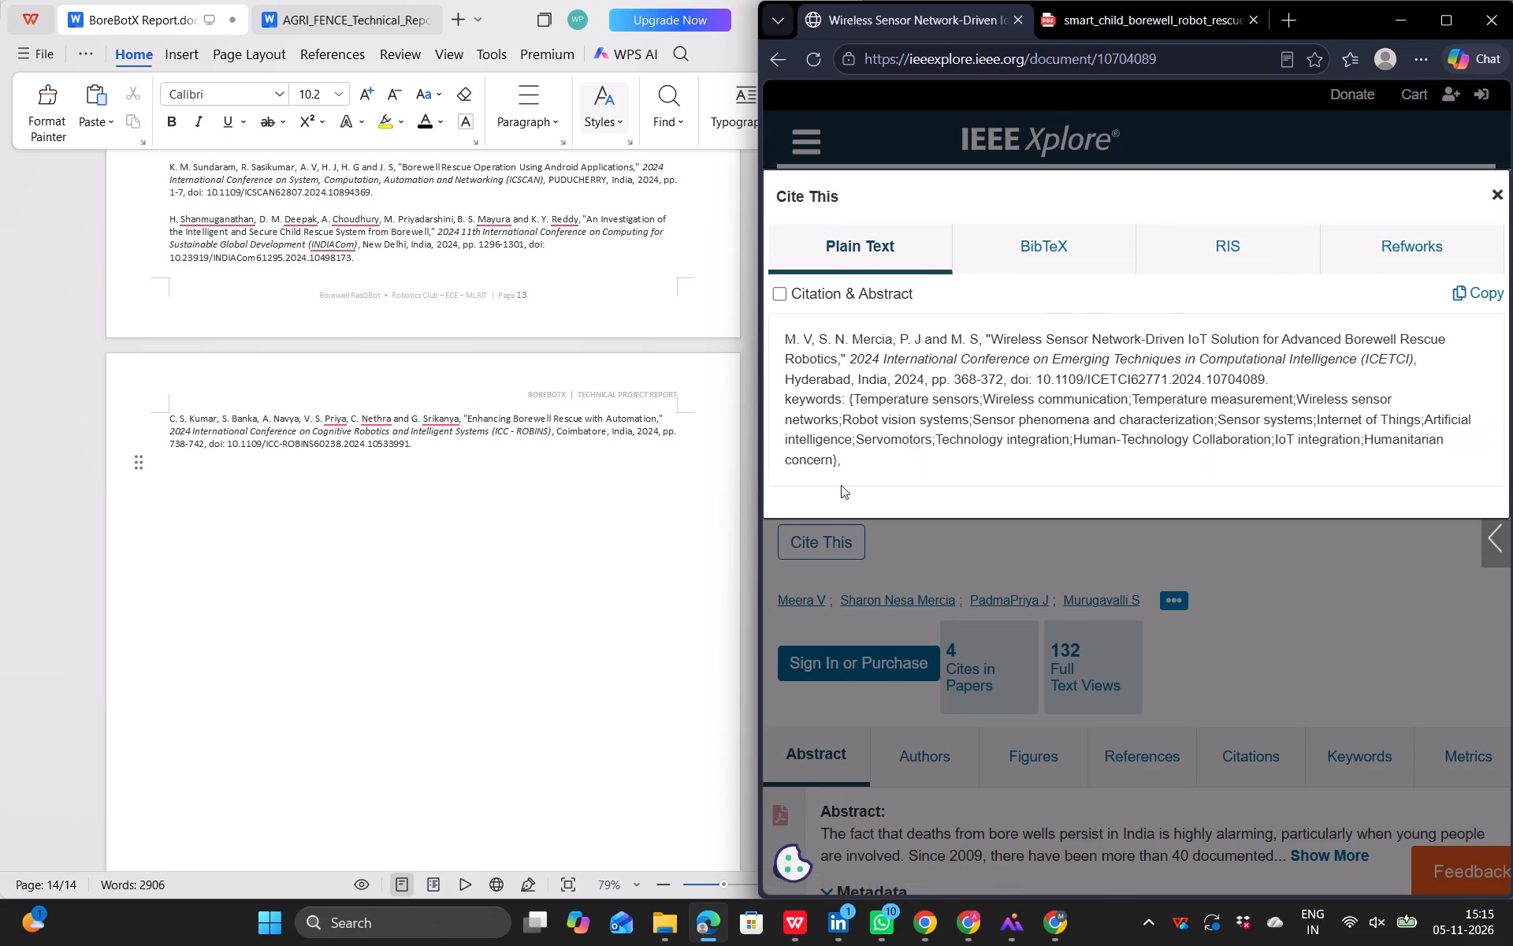
pyautogui.moveTo(783, 338); pyautogui.dragTo(923, 369)
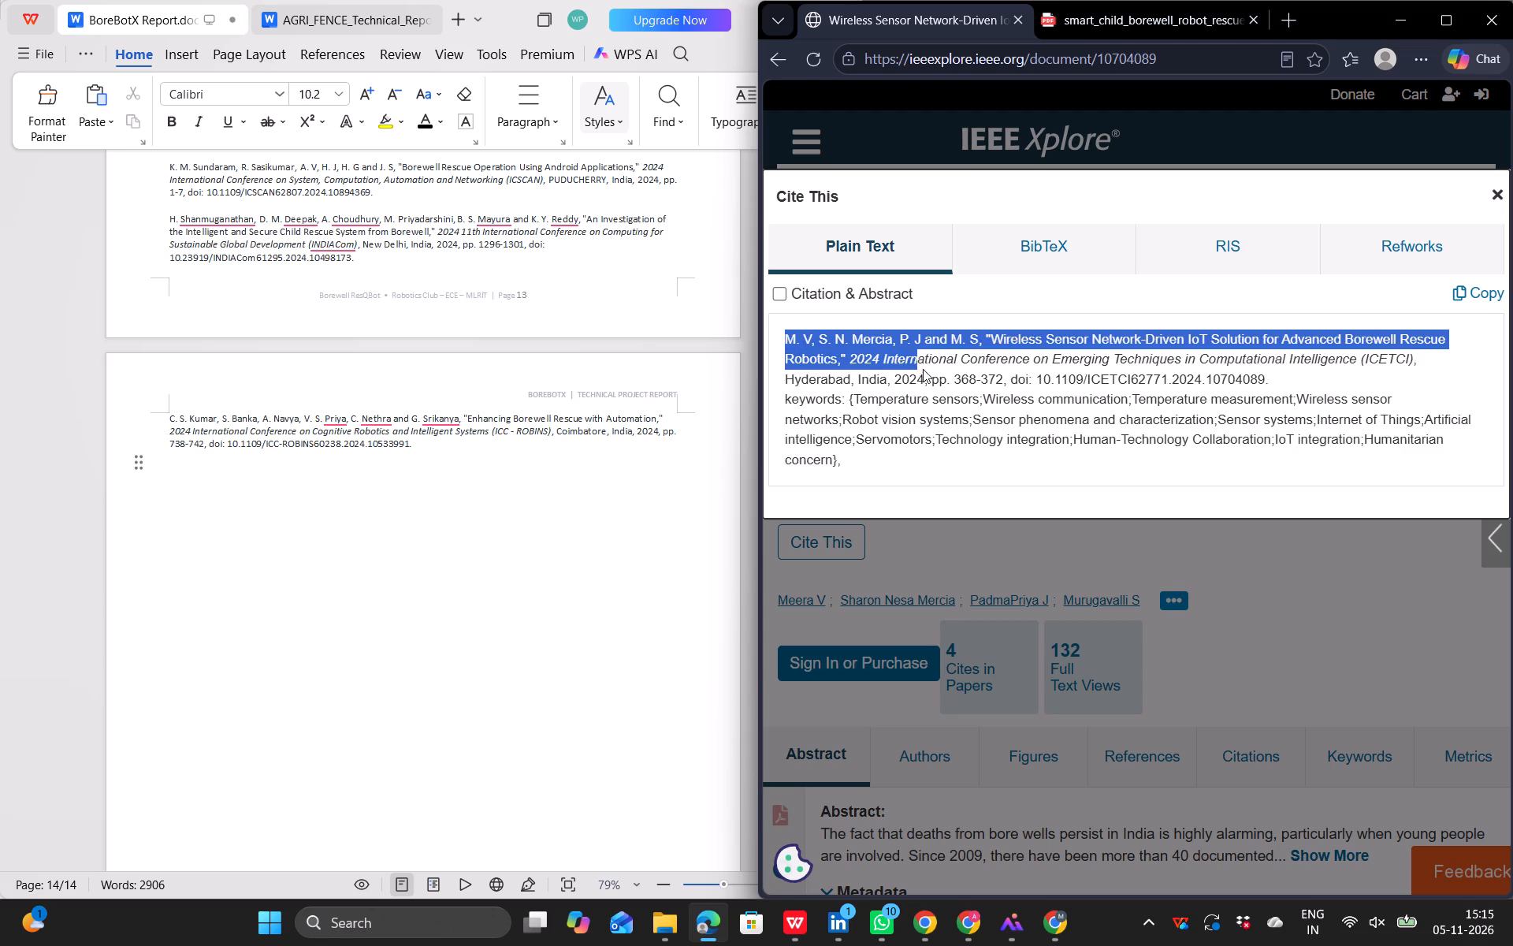
pyautogui.moveTo(923, 369); pyautogui.dragTo(1266, 386)
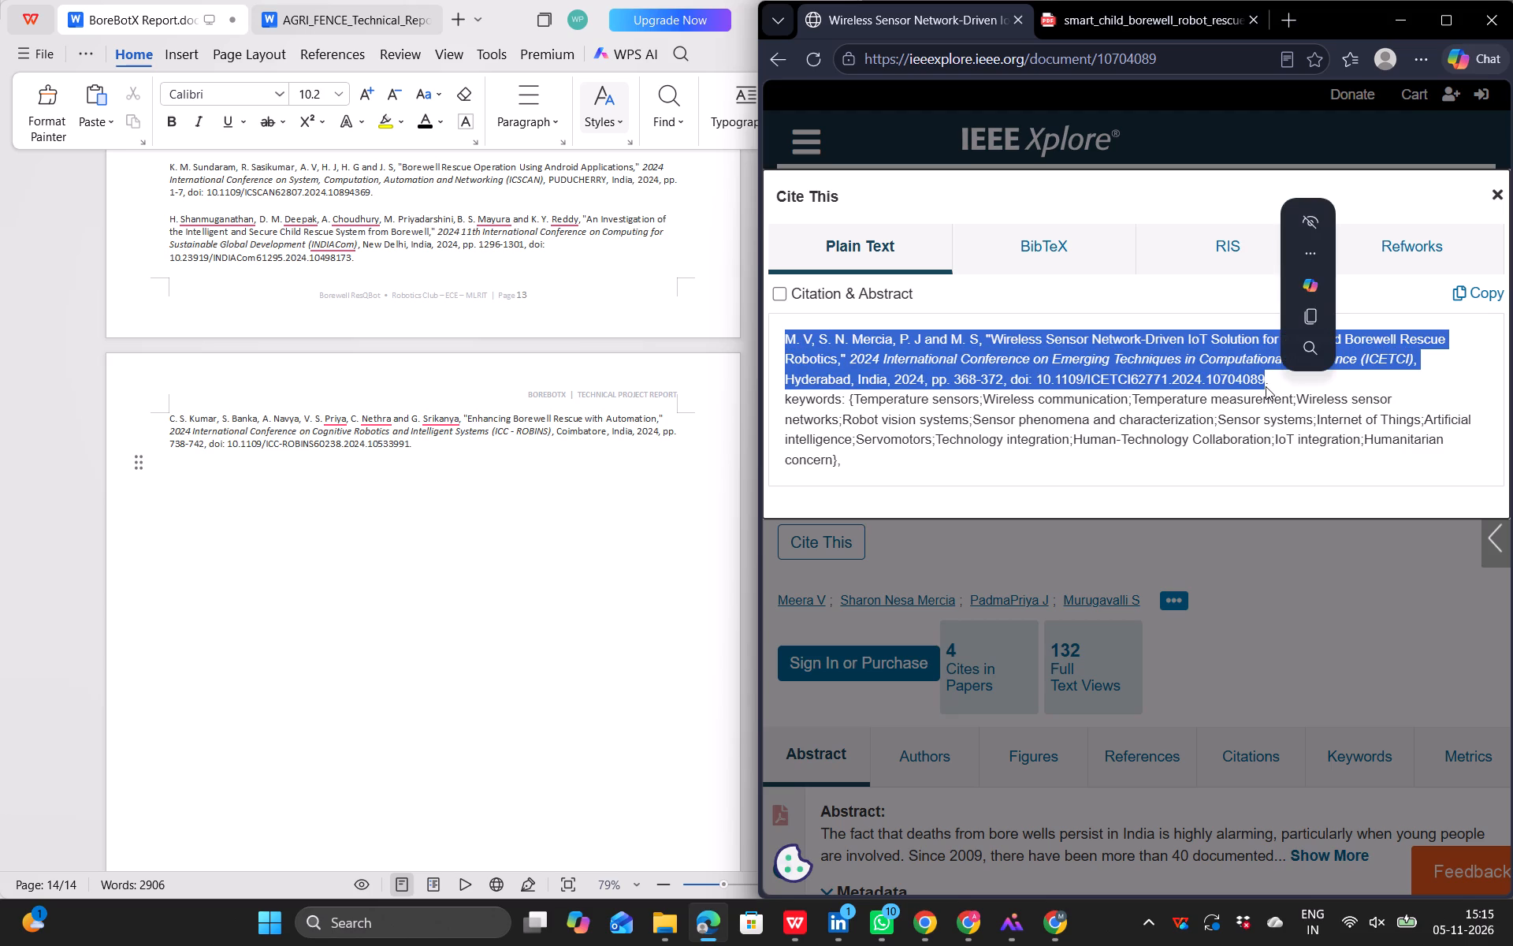
pyautogui.hotkey('ctrl', 'c')
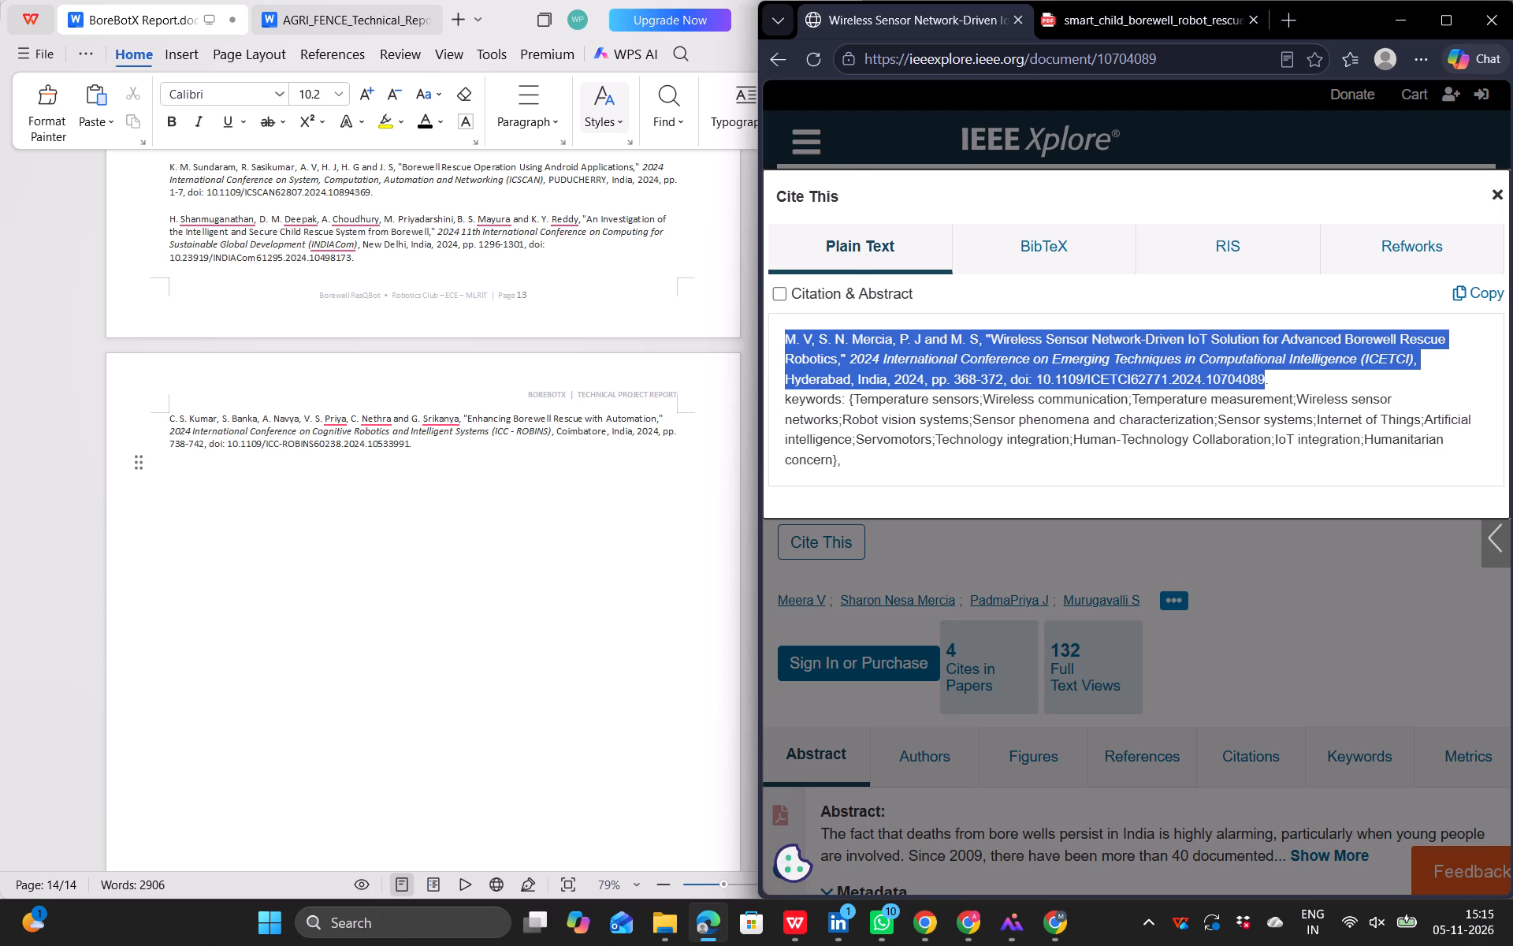
pyautogui.click(428, 445)
pyautogui.press('Return')
pyautogui.hotkey('ctrl', 'v')
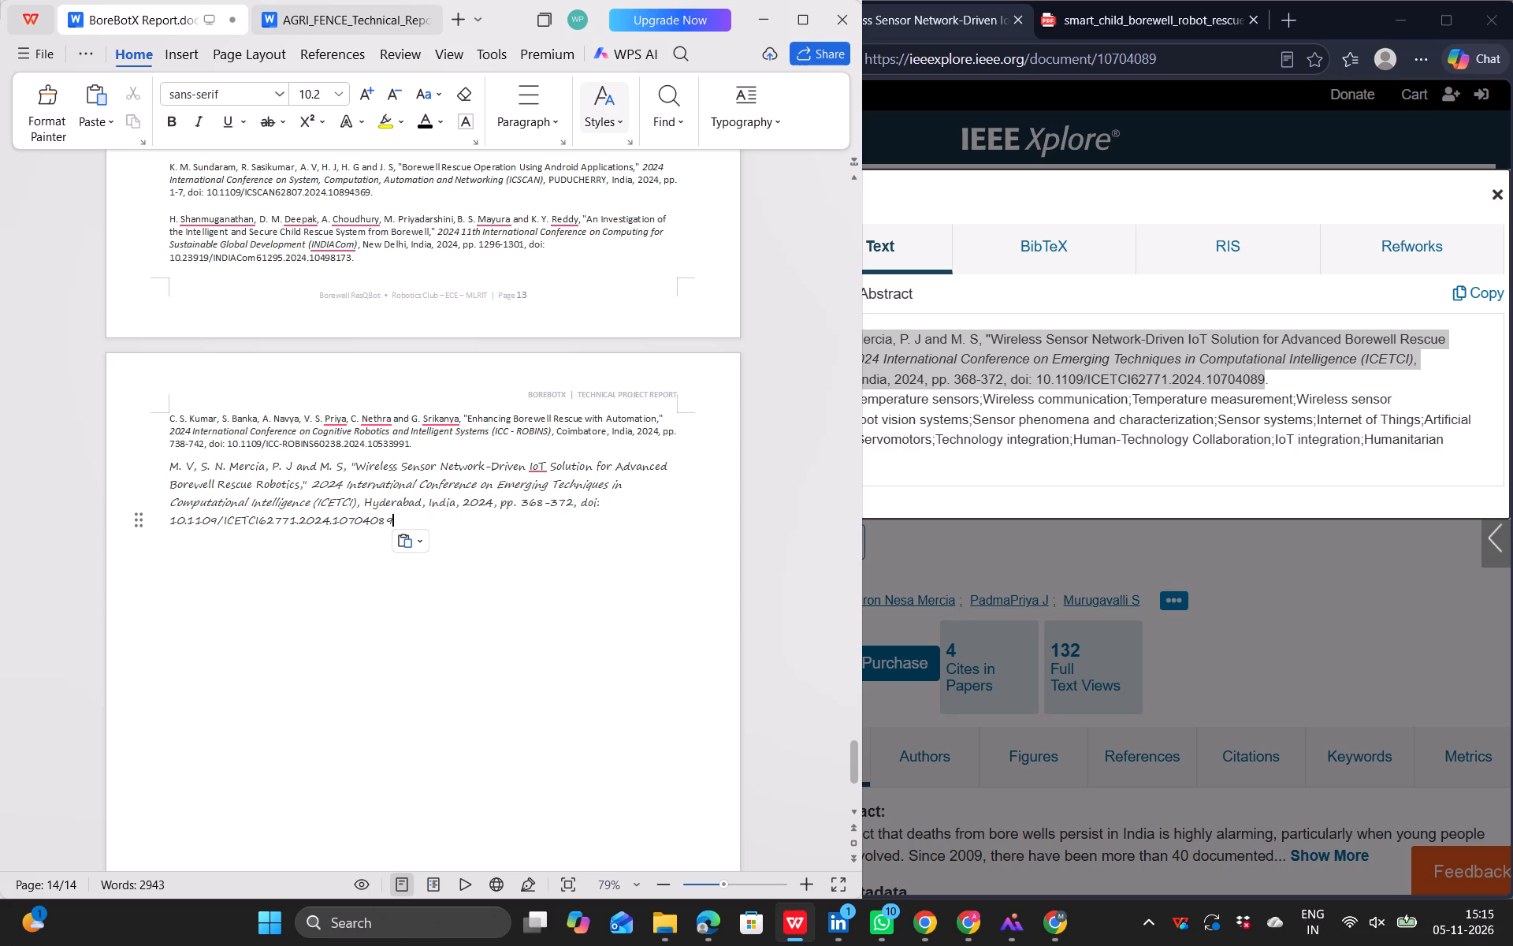
pyautogui.press('Return')
# In Edge, go back to the search results, reopen the "Wireless Sensor Network-Driven IoT Solution" paper and examine its citation.
pyautogui.click(1131, 482)
pyautogui.hscroll(8, 1131, 482)
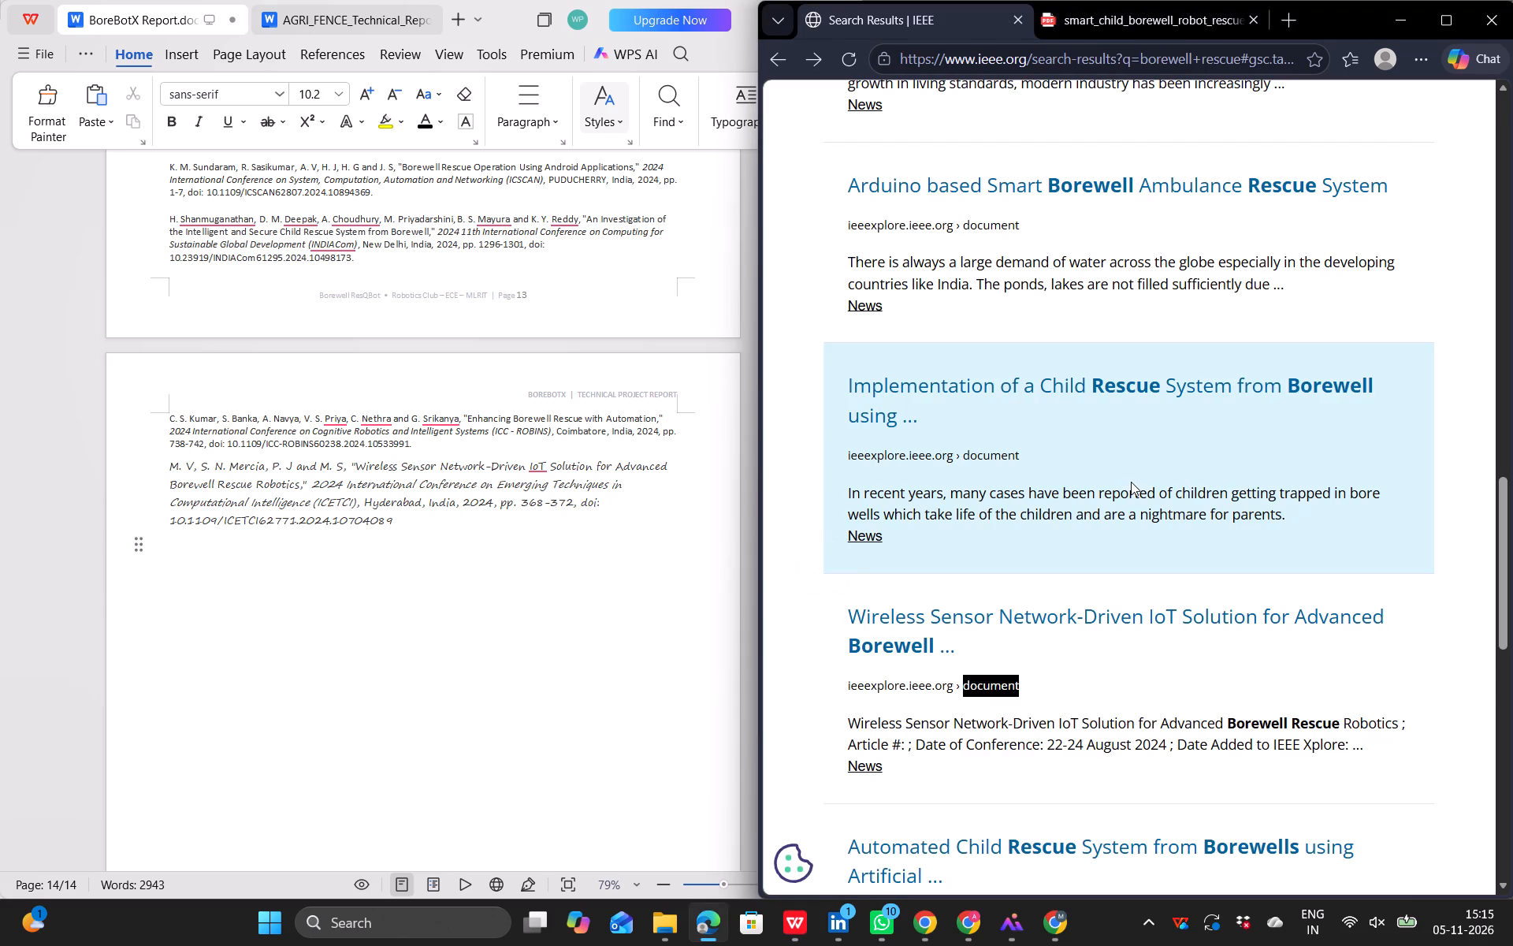
pyautogui.doubleClick(980, 611)
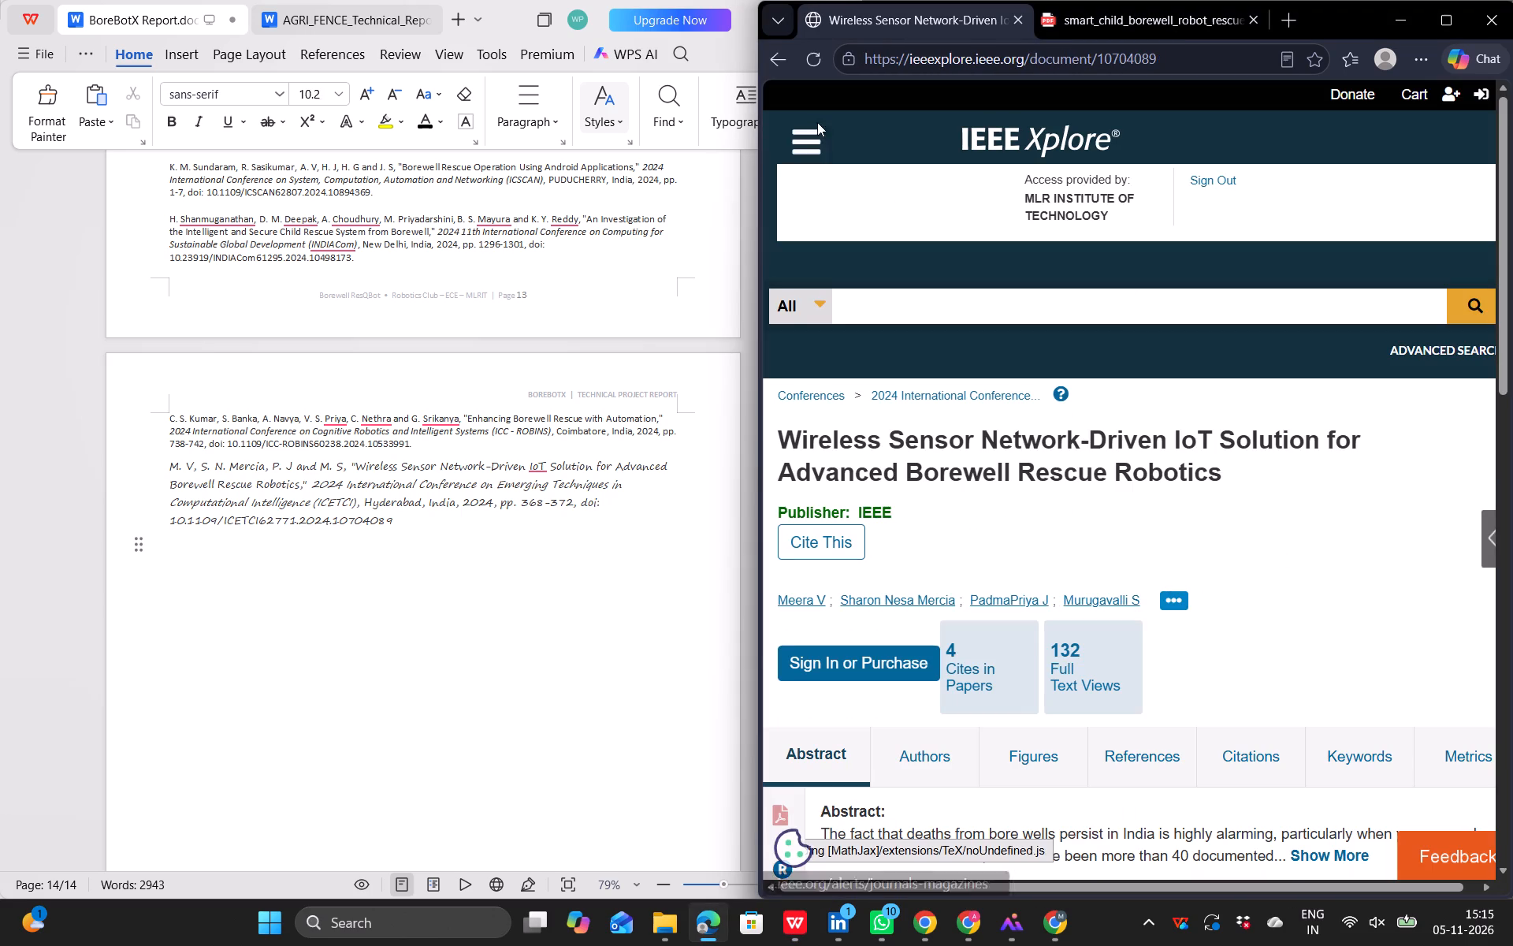
pyautogui.click(835, 552)
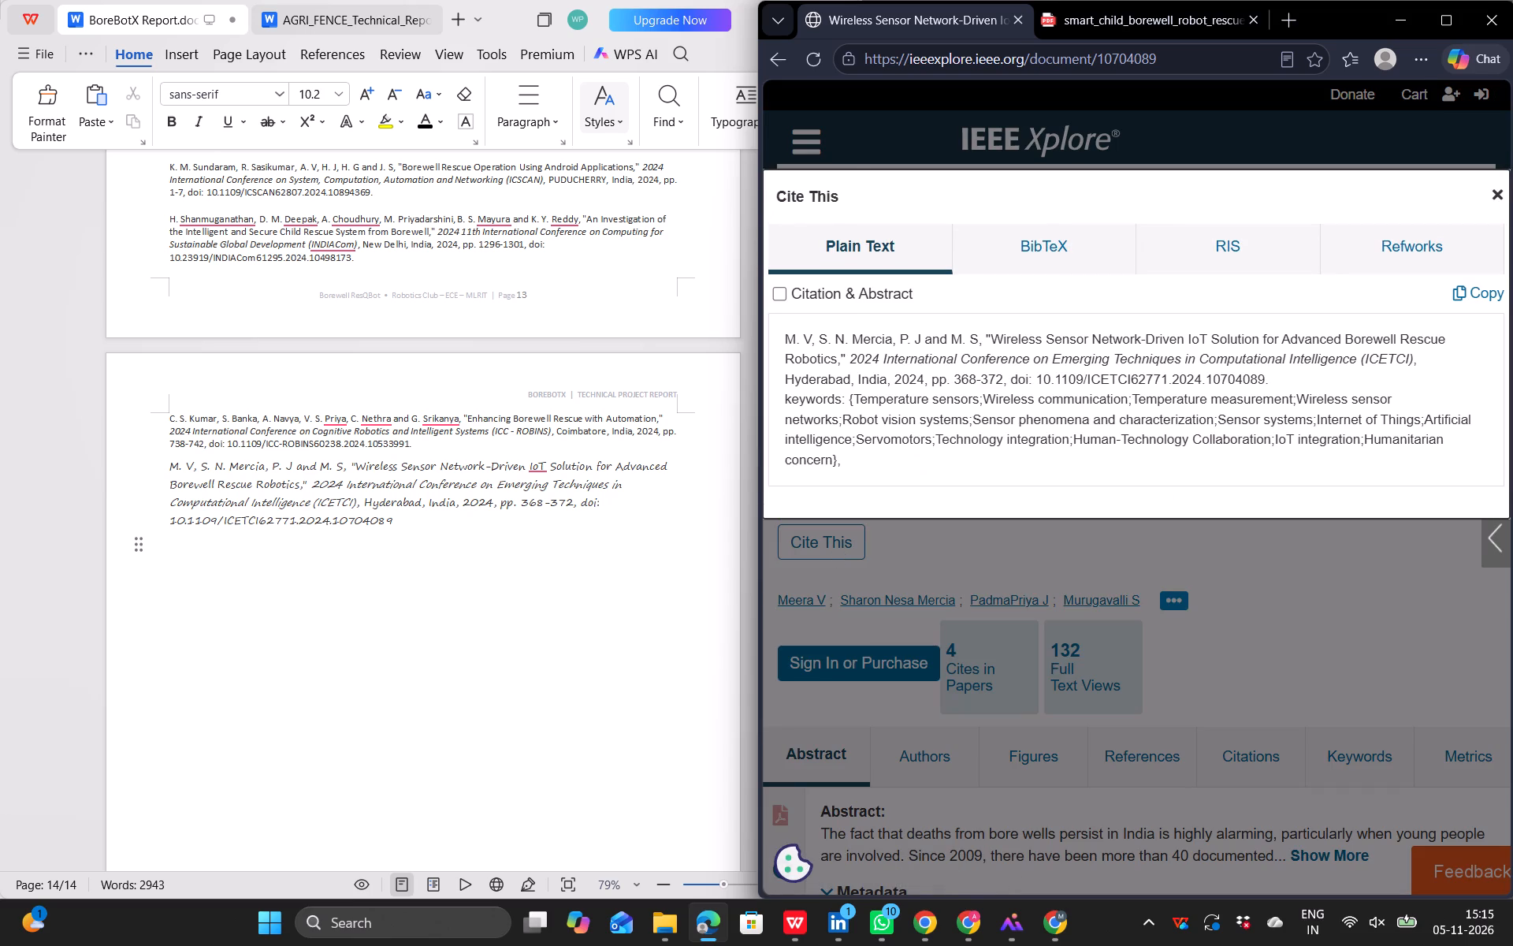
# Return to the IEEE borewell rescue search results and open results page 3.
pyautogui.hscroll(8, 794, 337)
pyautogui.scroll(-2, 983, 547)
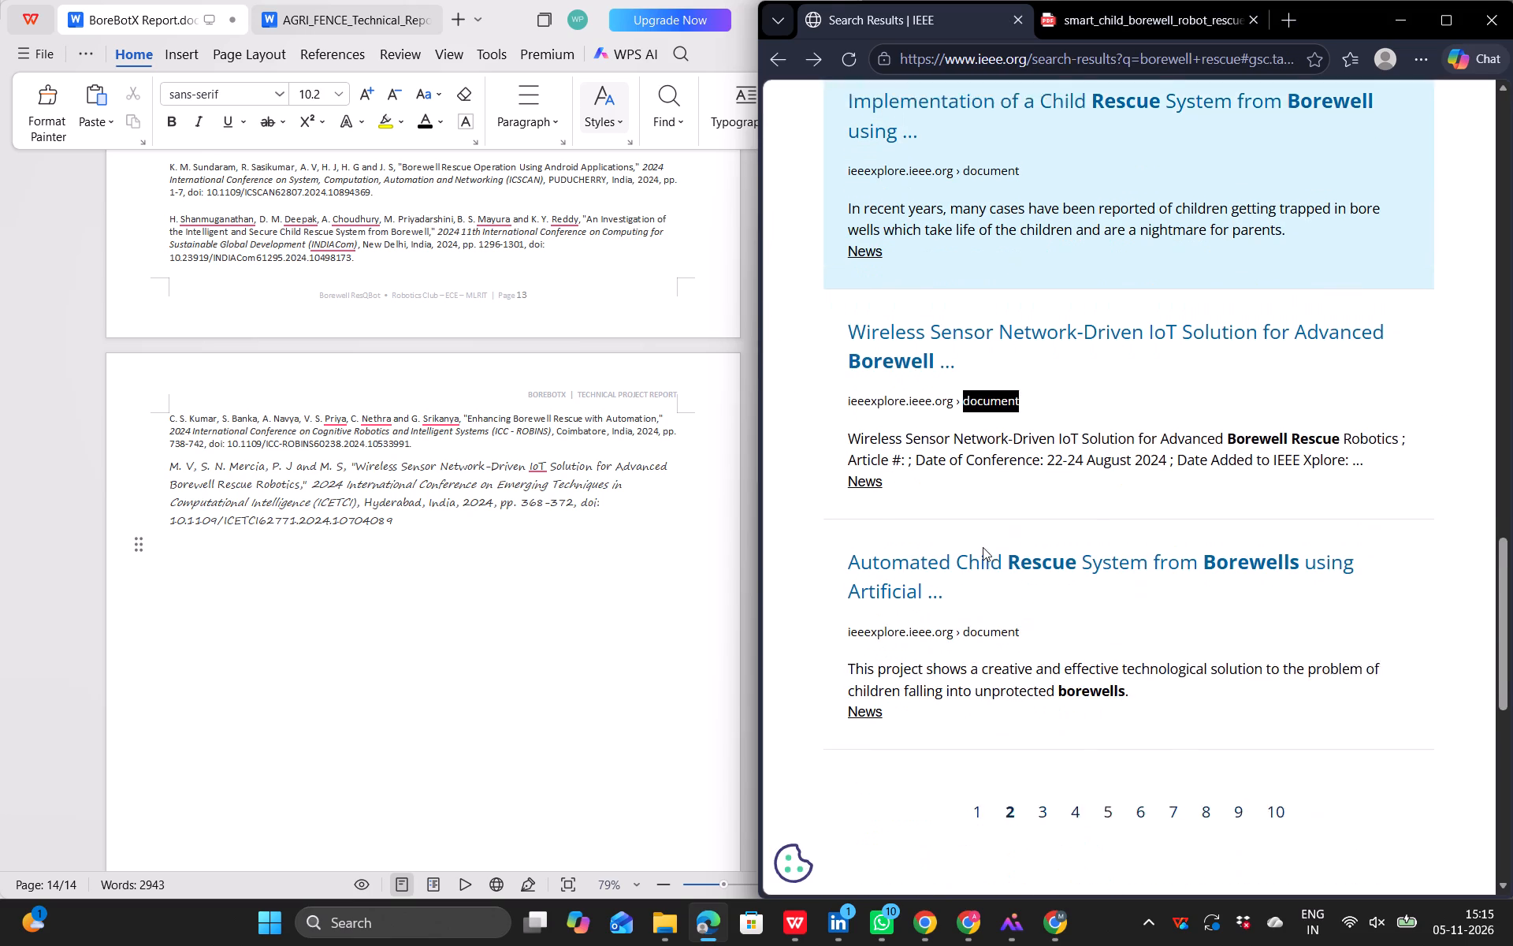
pyautogui.scroll(-1, 983, 547)
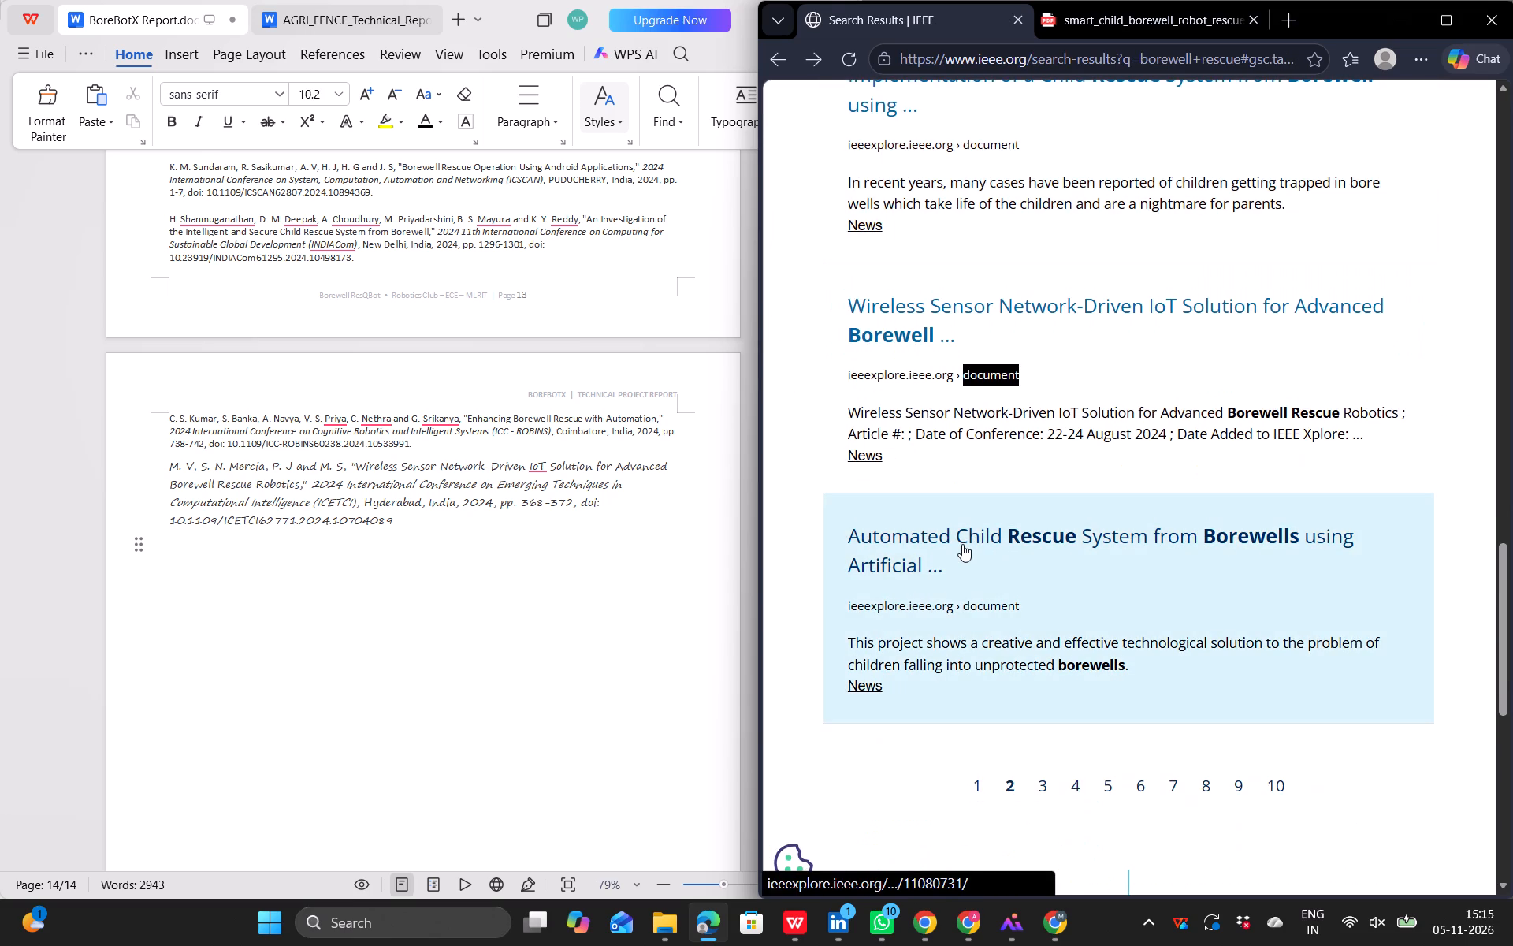
pyautogui.click(1044, 784)
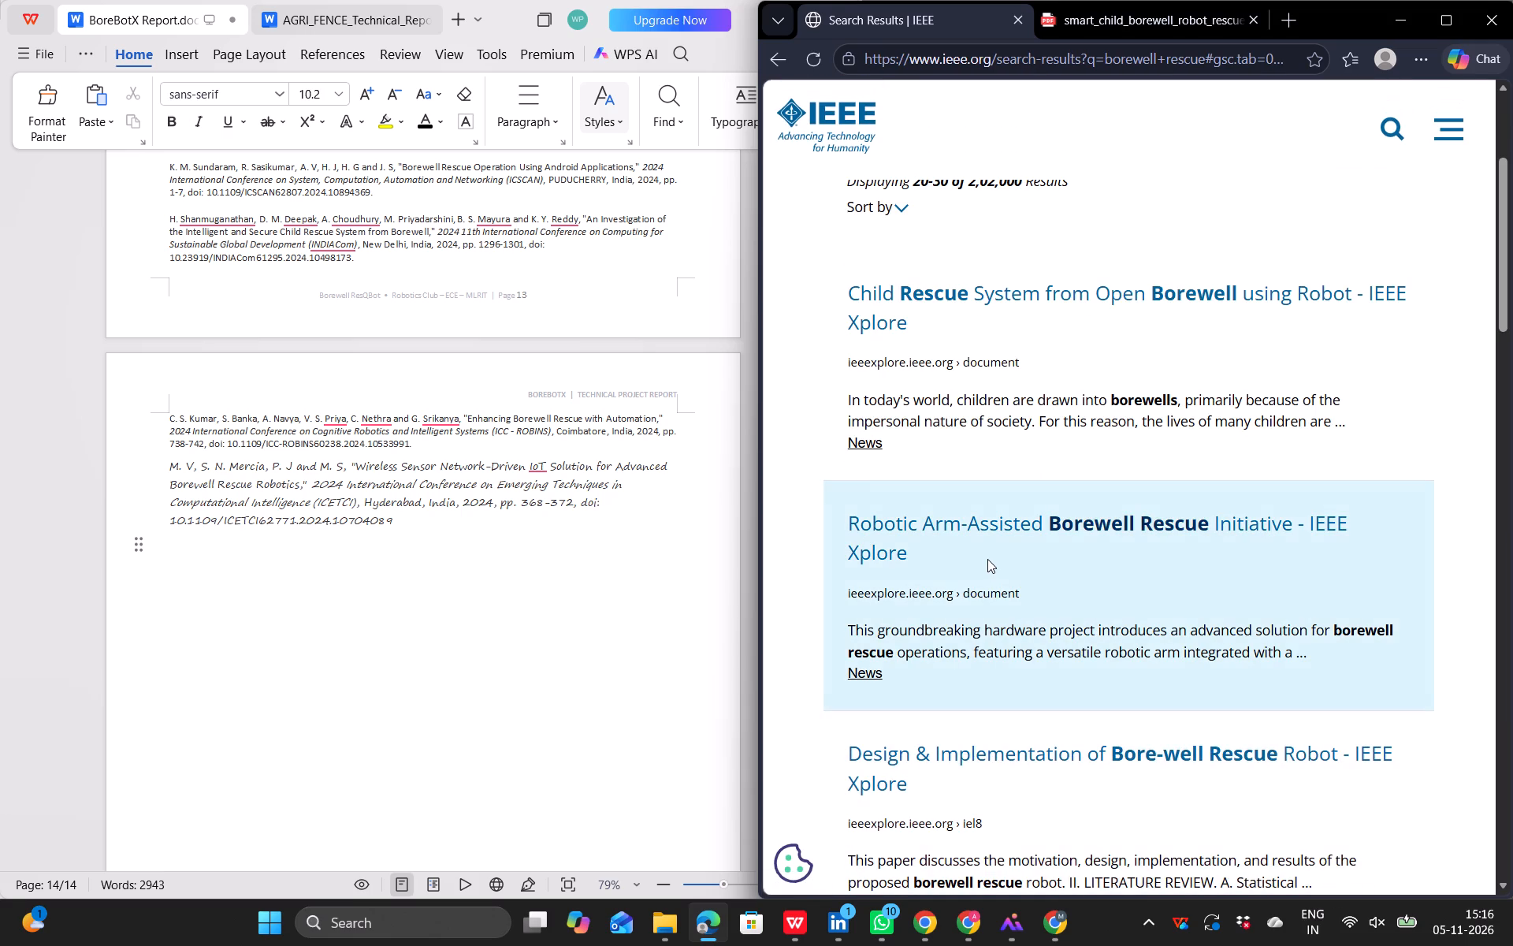
# Browse results page 3 and open the paper "Child Rescue System from Open Borewell using Robot" on IEEE Xplore.
pyautogui.scroll(-9, 987, 559)
pyautogui.scroll(5, 987, 559)
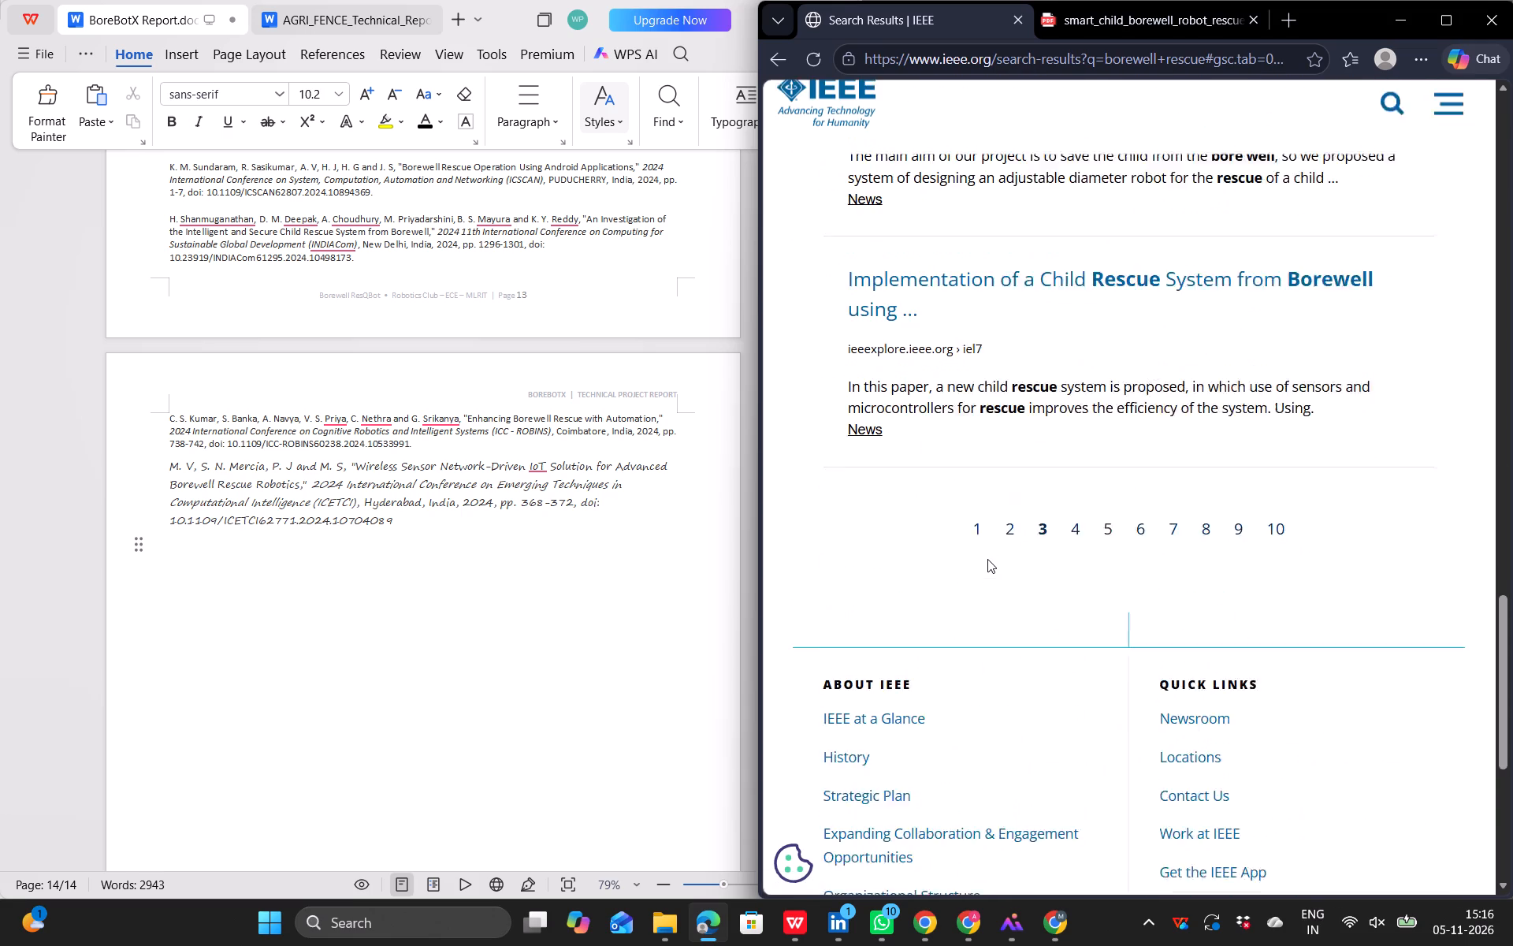
pyautogui.scroll(7, 987, 559)
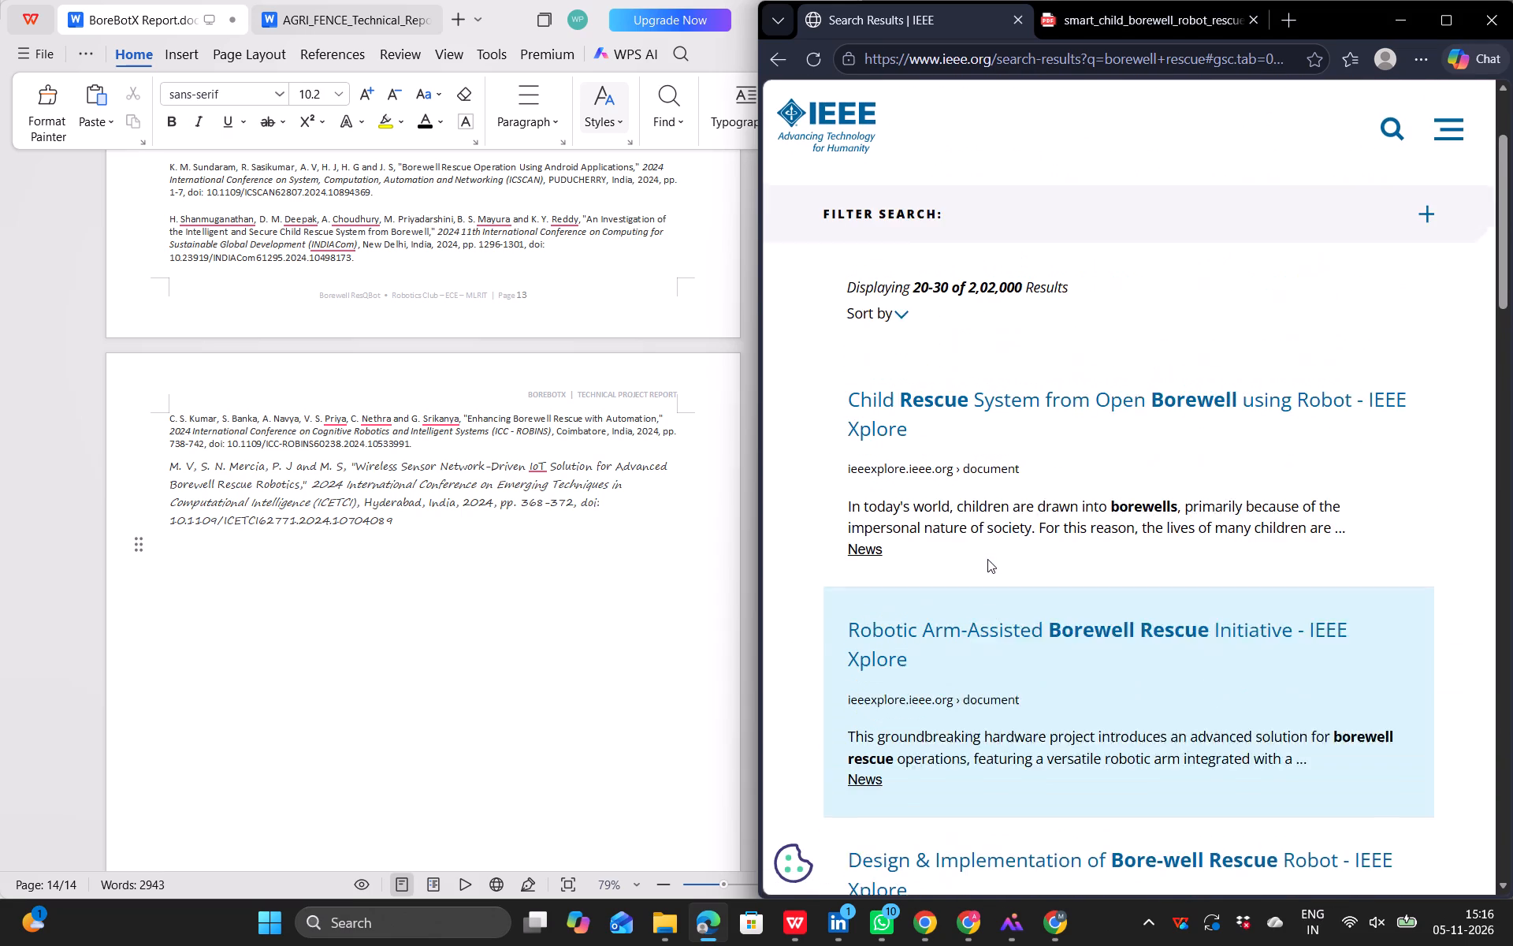
pyautogui.scroll(1, 987, 559)
pyautogui.doubleClick(950, 499)
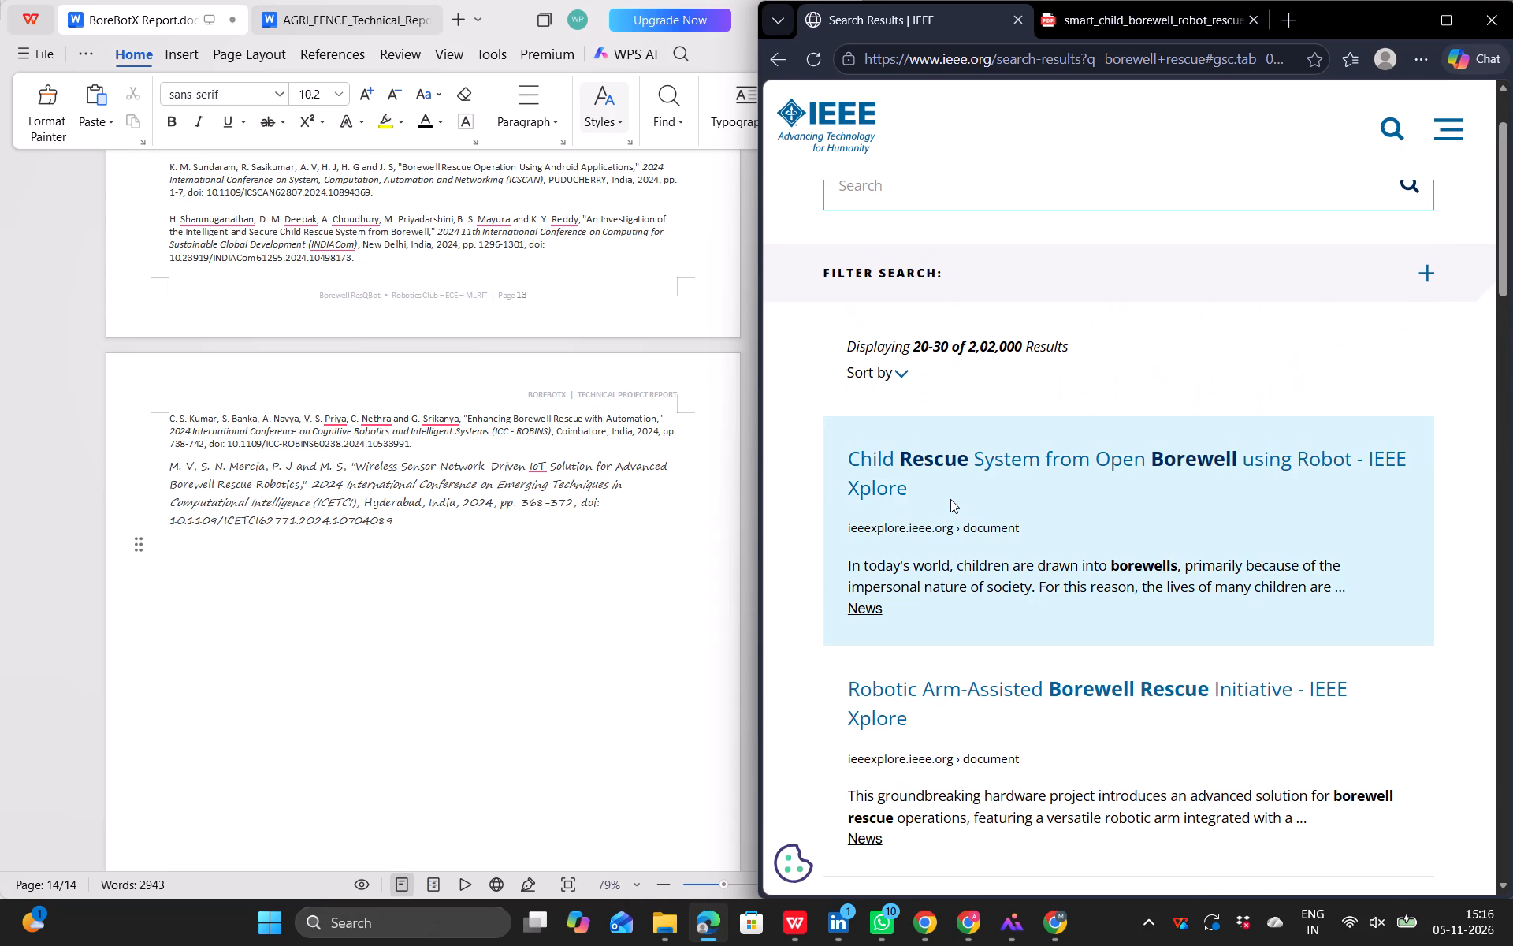
pyautogui.click(950, 499)
pyautogui.moveTo(950, 499); pyautogui.dragTo(1015, 456)
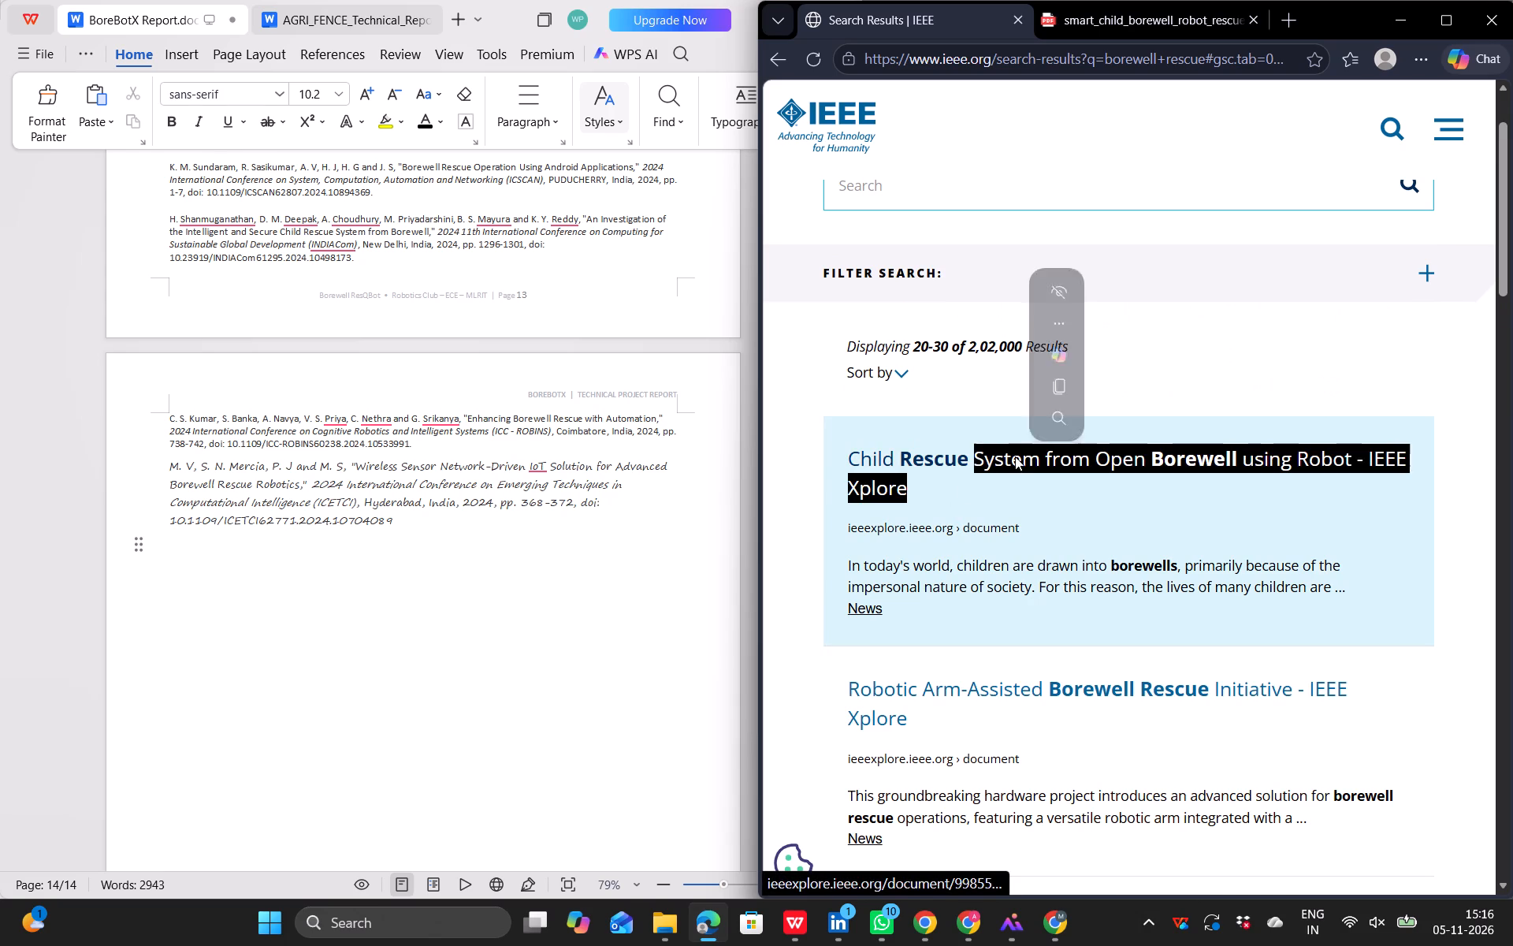
pyautogui.doubleClick(948, 453)
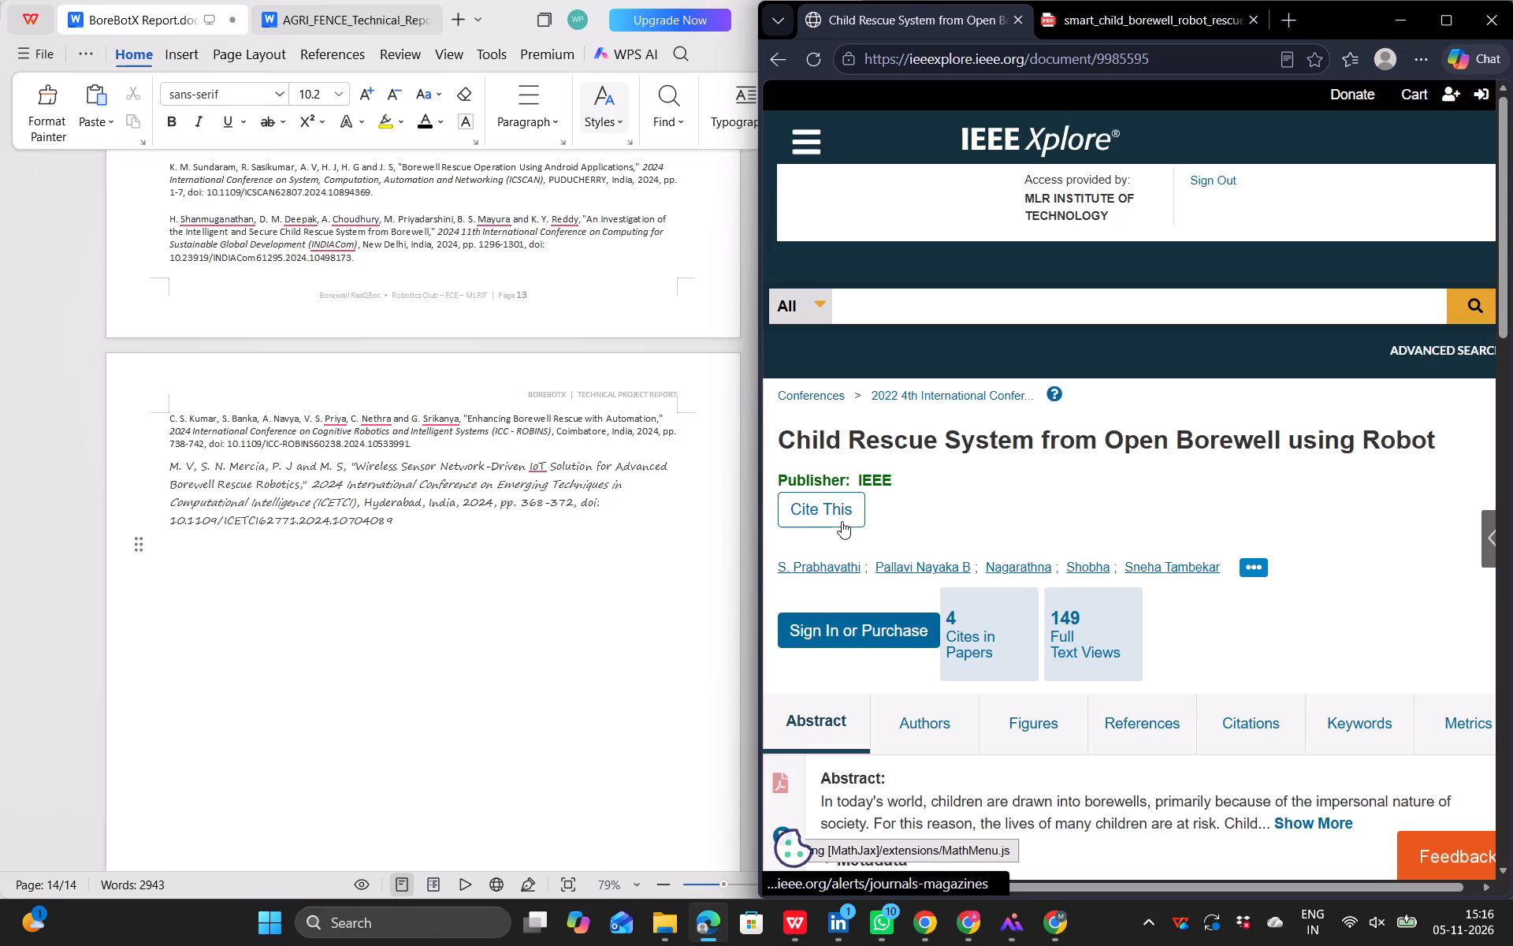
# Copy the paper's plain-text citation without the keywords and return to the end of the last reference in the WPS report.
pyautogui.click(843, 502)
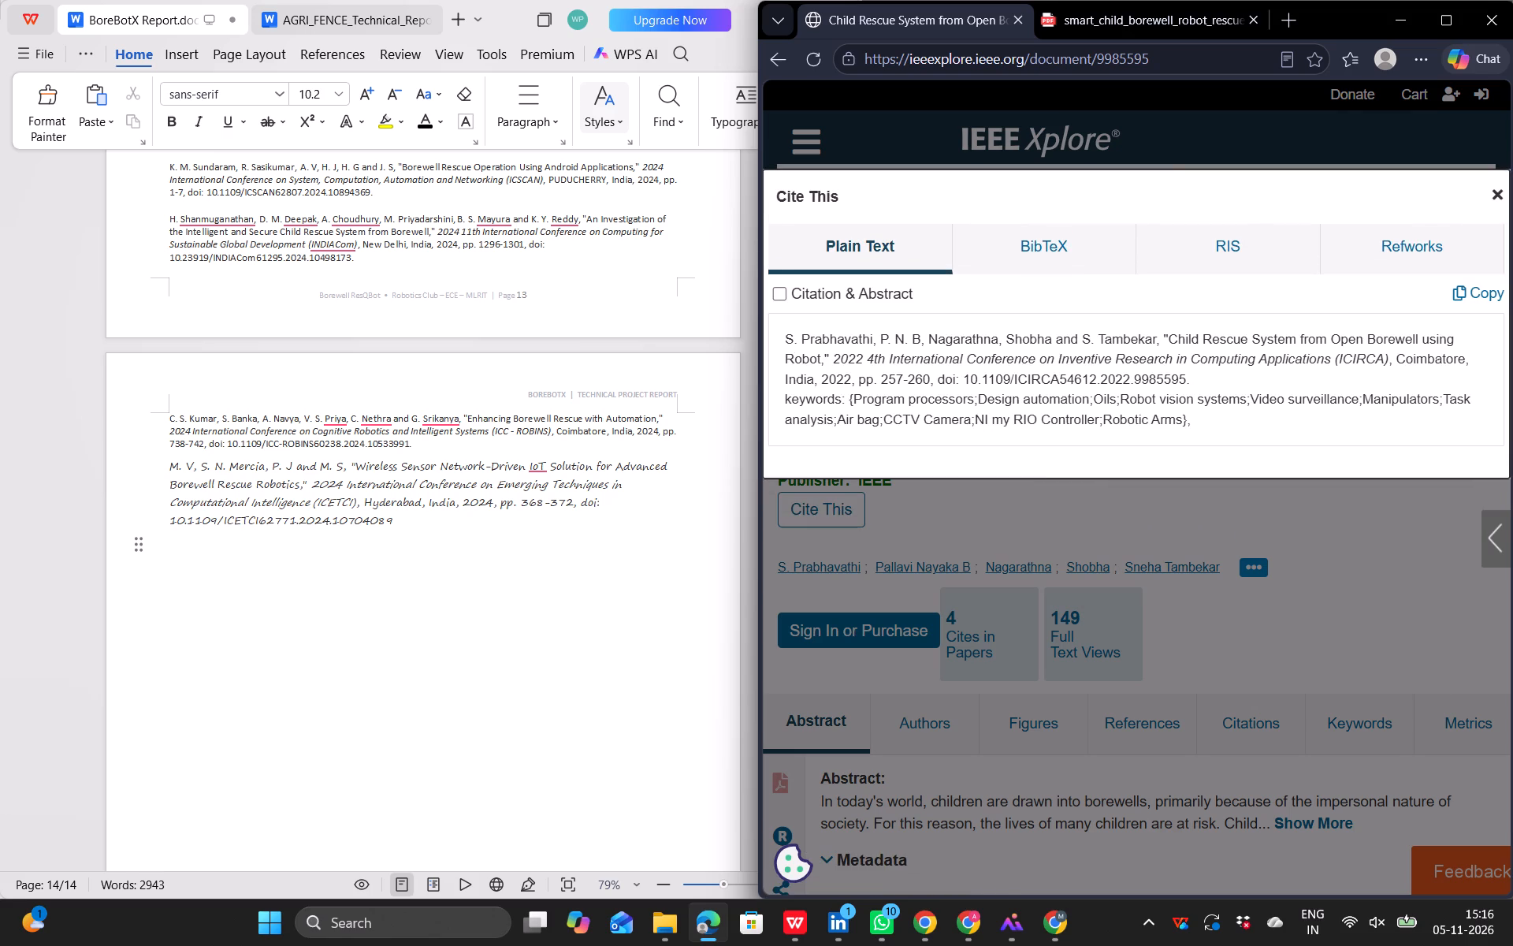
pyautogui.moveTo(780, 338); pyautogui.dragTo(1061, 397)
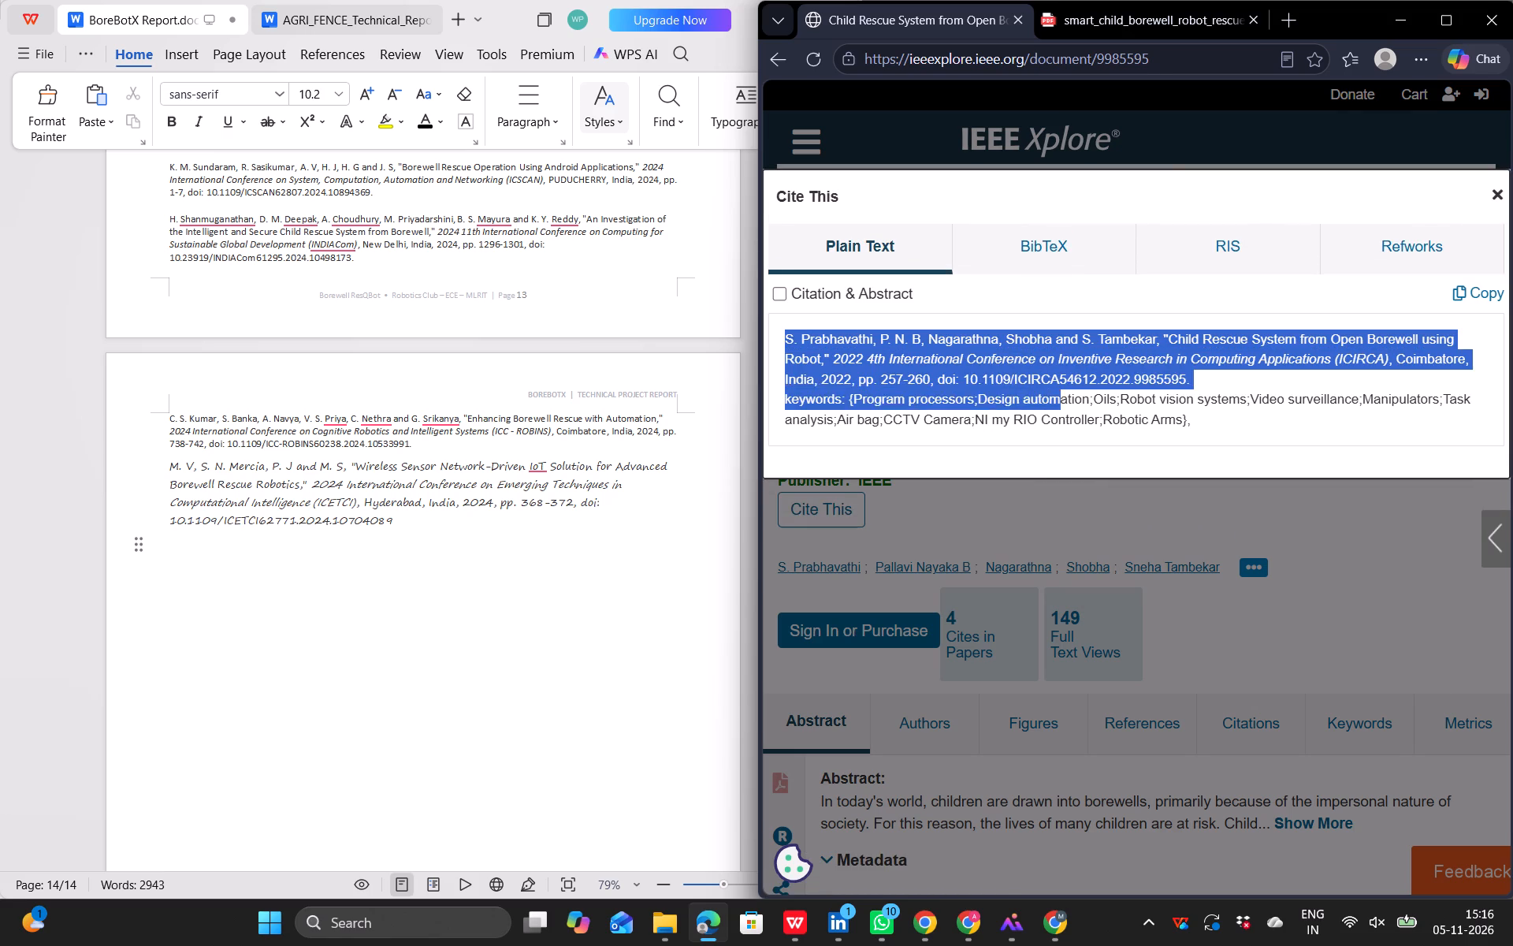
pyautogui.moveTo(1061, 397); pyautogui.dragTo(1198, 385)
pyautogui.hotkey('ctrl', 'c')
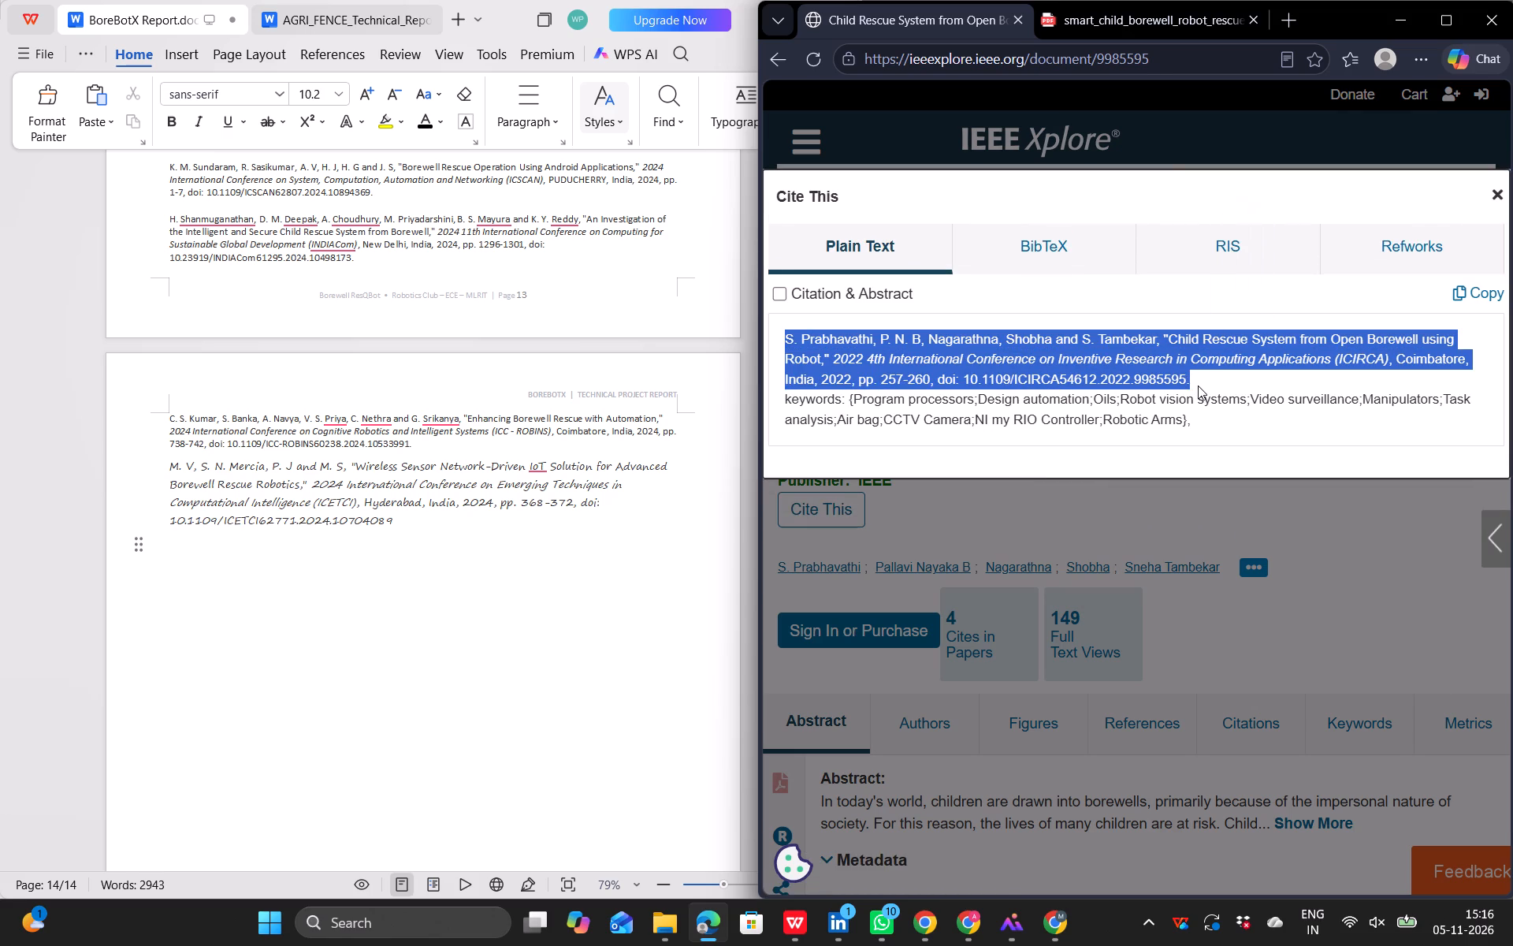
pyautogui.click(411, 526)
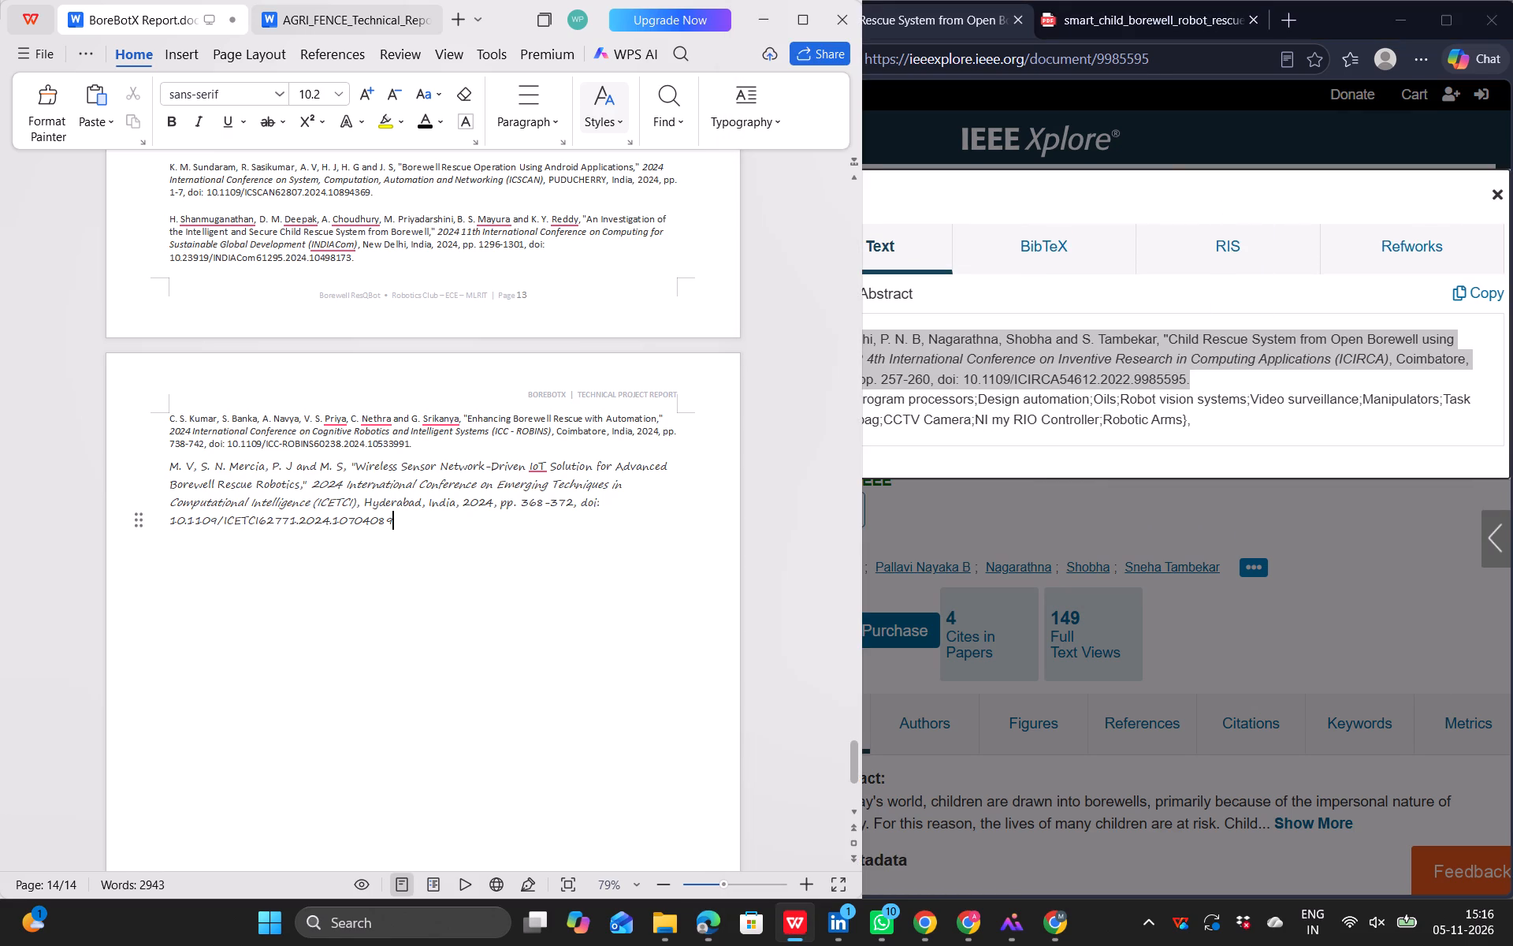
# Paste the copied "Child Rescue System from Open Borewell using Robot" citation as a new paragraph at the end of the WPS report.
pyautogui.press('Return')
pyautogui.hotkey('ctrl', 'v')
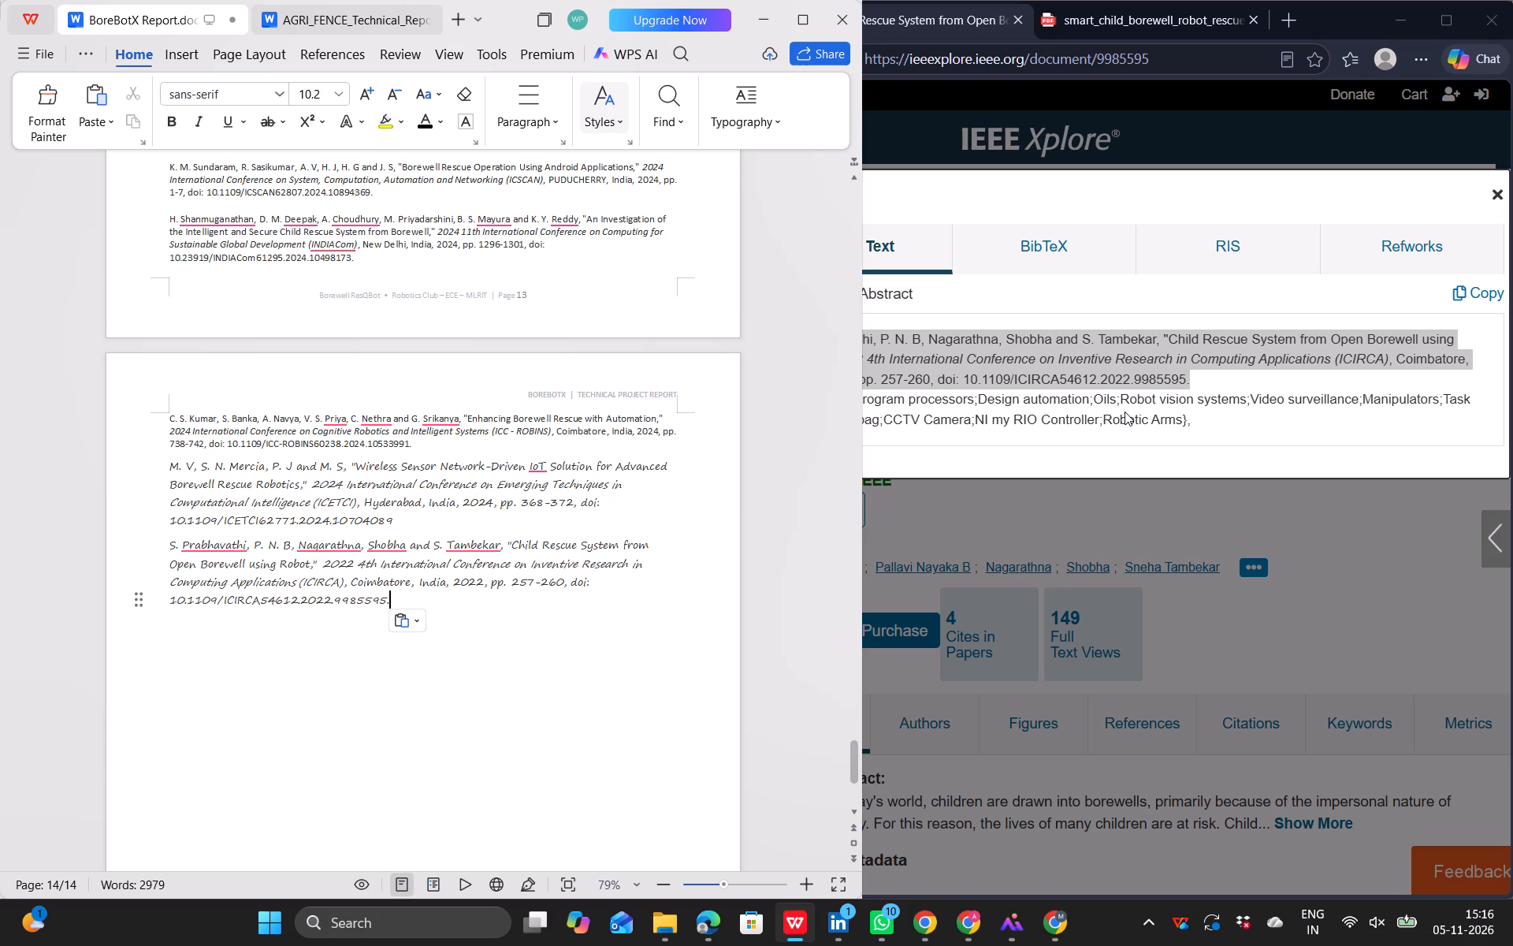
# Open the "Robotic Arm-Assisted Borewell Rescue Initiative" result in Edge and paste its plain-text citation without keywords as a new paragraph in the WPS report.
pyautogui.click(1125, 412)
pyautogui.hscroll(8, 1125, 412)
pyautogui.hscroll(1, 1004, 517)
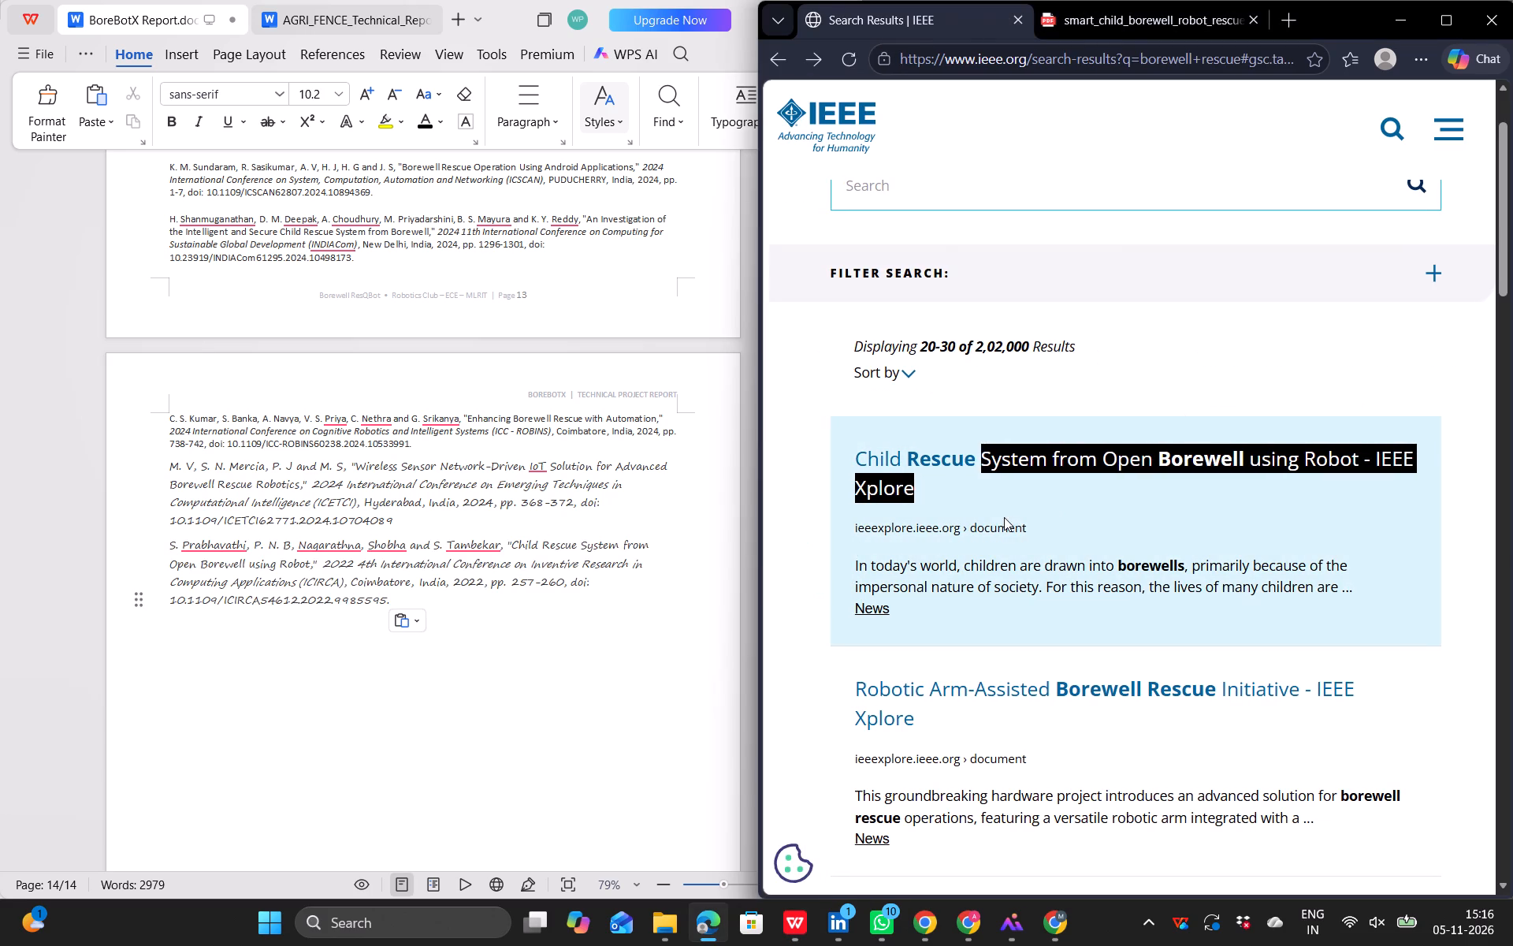
pyautogui.hscroll(1, 1004, 517)
pyautogui.scroll(-2, 1004, 517)
pyautogui.click(951, 487)
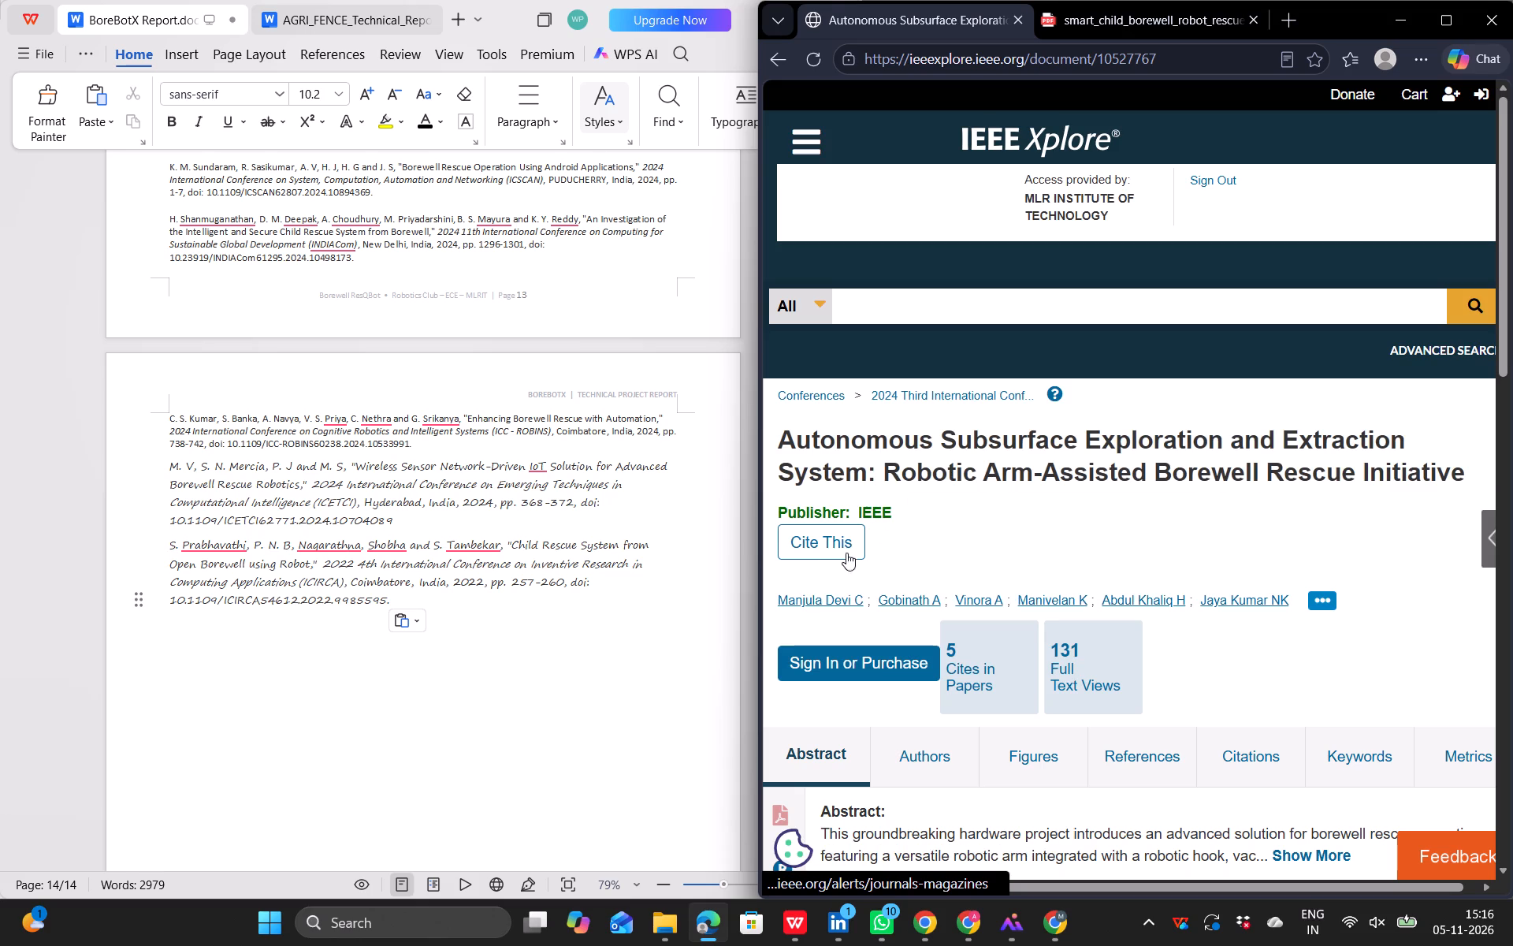
pyautogui.click(837, 552)
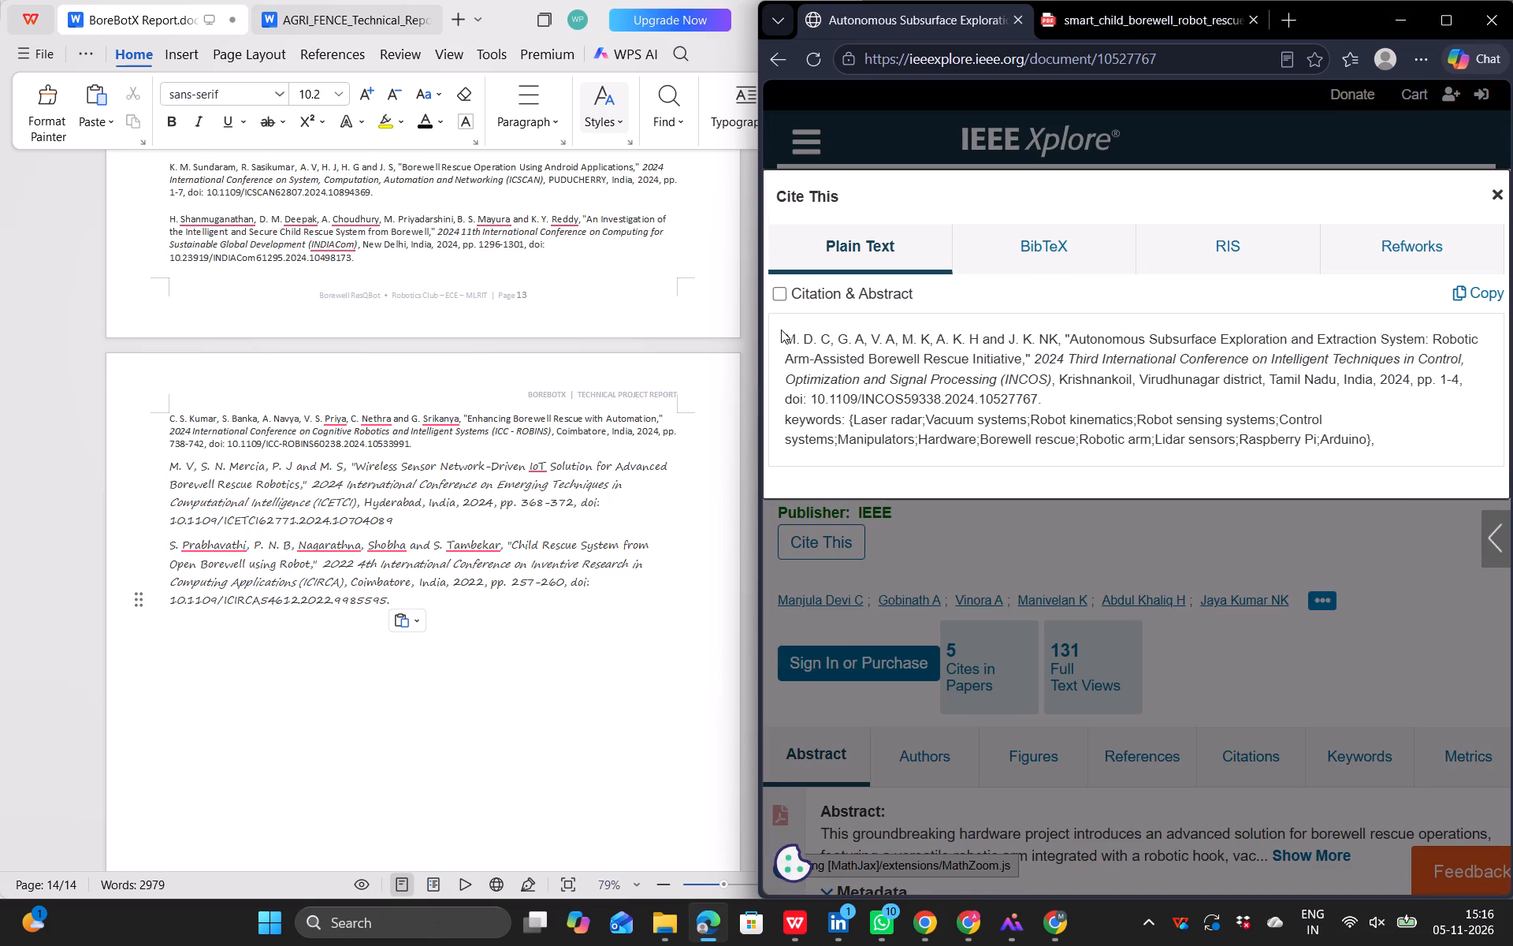
pyautogui.moveTo(781, 330); pyautogui.dragTo(1057, 401)
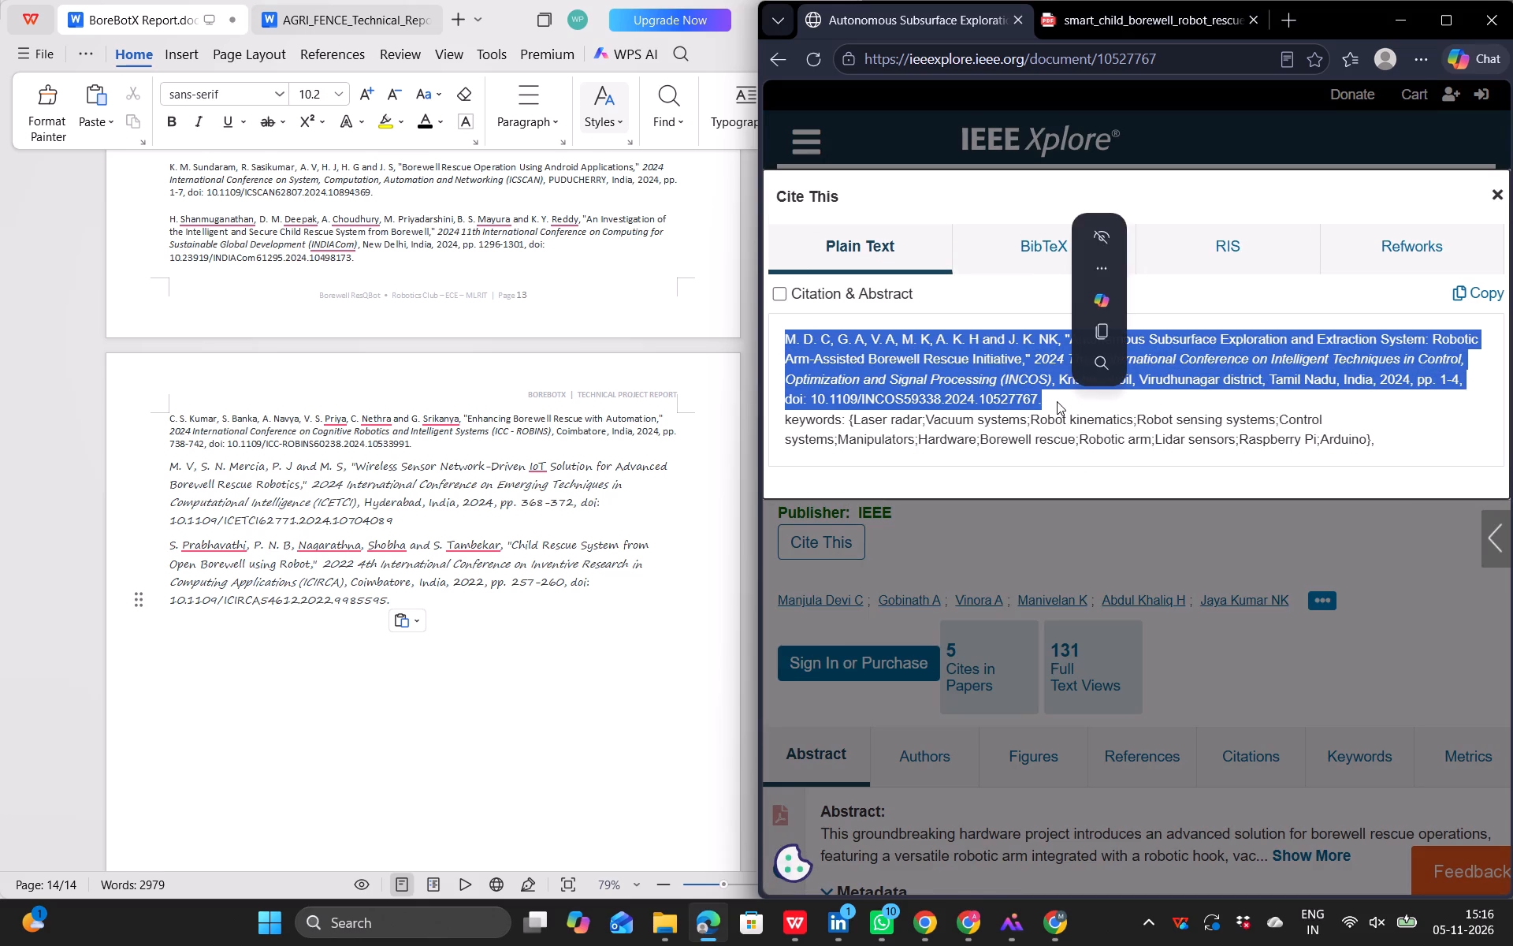
pyautogui.hotkey('ctrl', 'c')
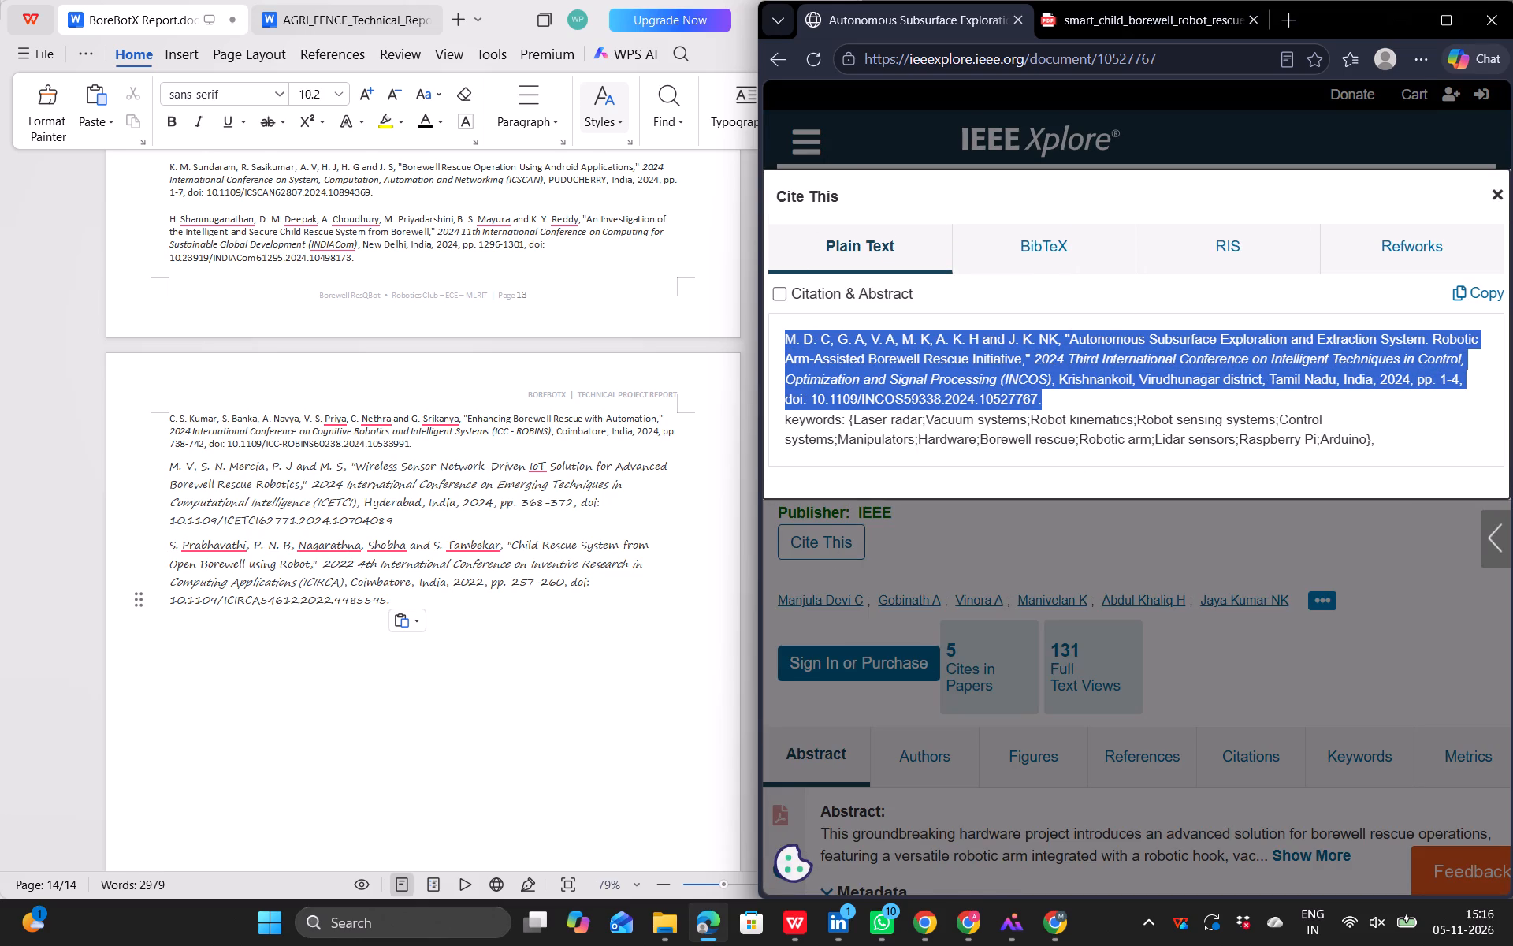
pyautogui.click(472, 599)
pyautogui.press('Return')
pyautogui.hotkey('ctrl', 'v')
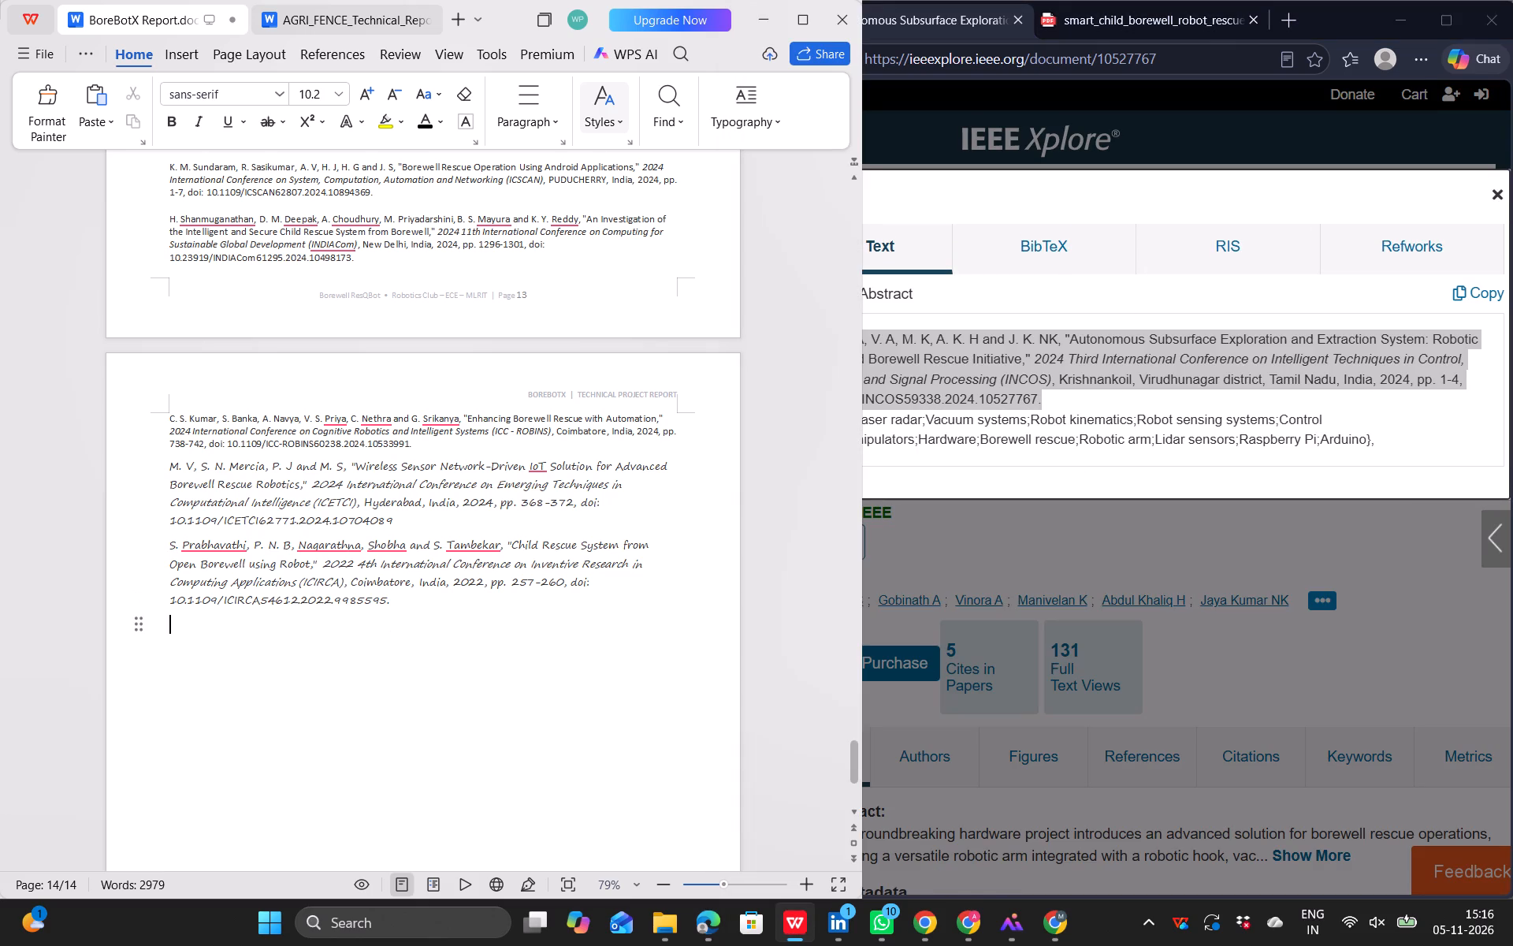
# Open the "Design & Implementation of Bore-well Rescue Robot" result in Edge and paste its citation without keywords as a new paragraph in the WPS report.
pyautogui.click(1192, 505)
pyautogui.hscroll(6, 1192, 505)
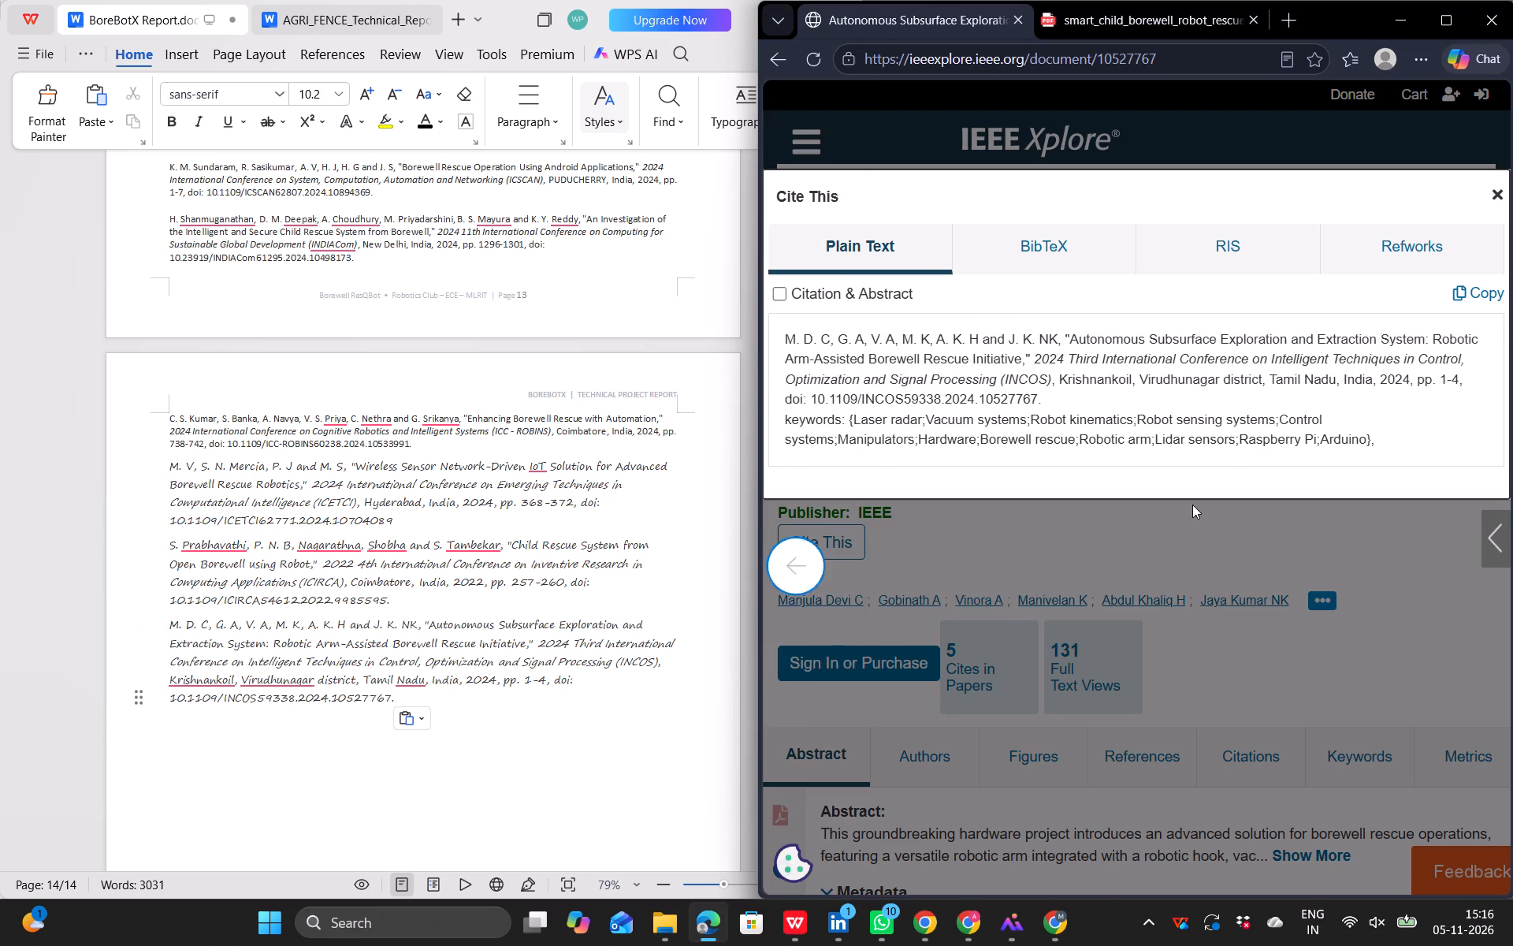
pyautogui.hscroll(4, 1192, 505)
pyautogui.scroll(-2, 1192, 505)
pyautogui.doubleClick(1132, 494)
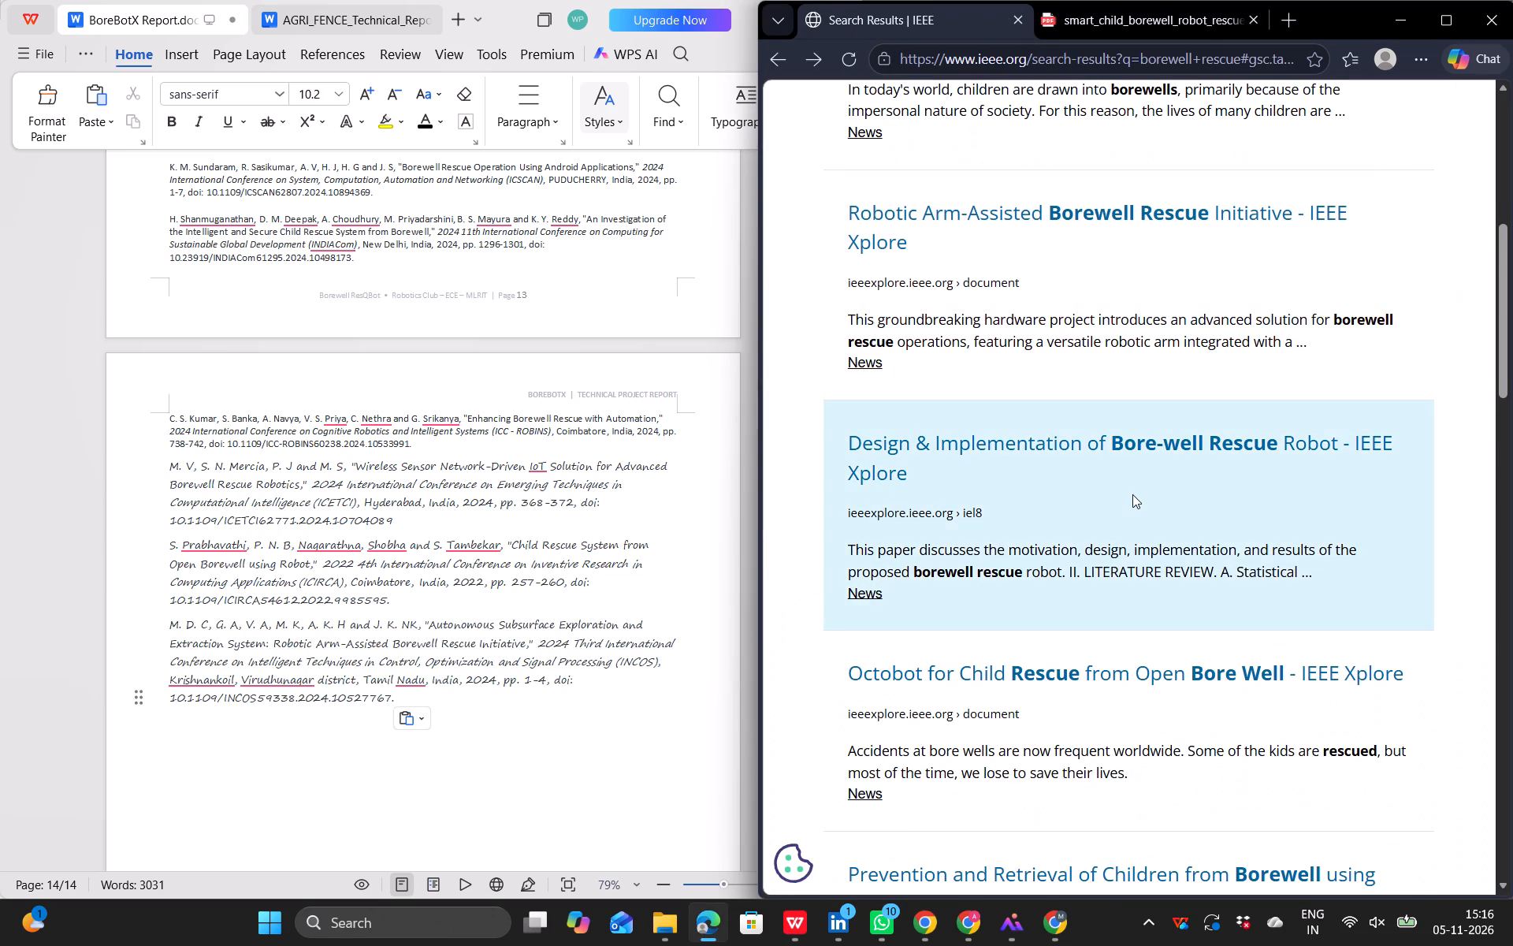
pyautogui.doubleClick(1055, 453)
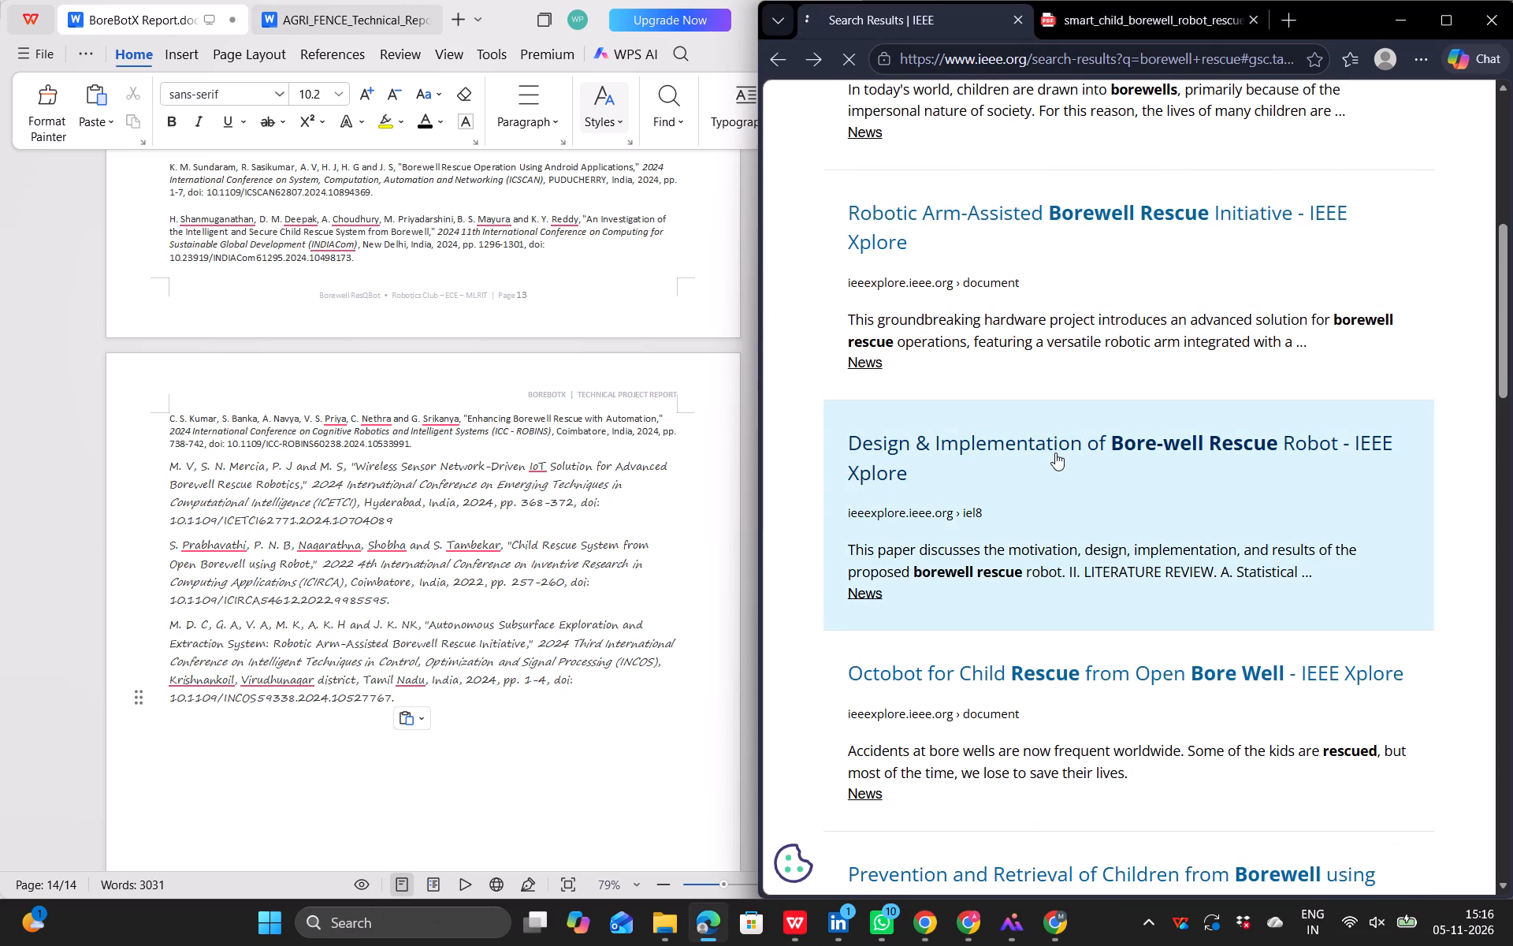
pyautogui.doubleClick(1012, 443)
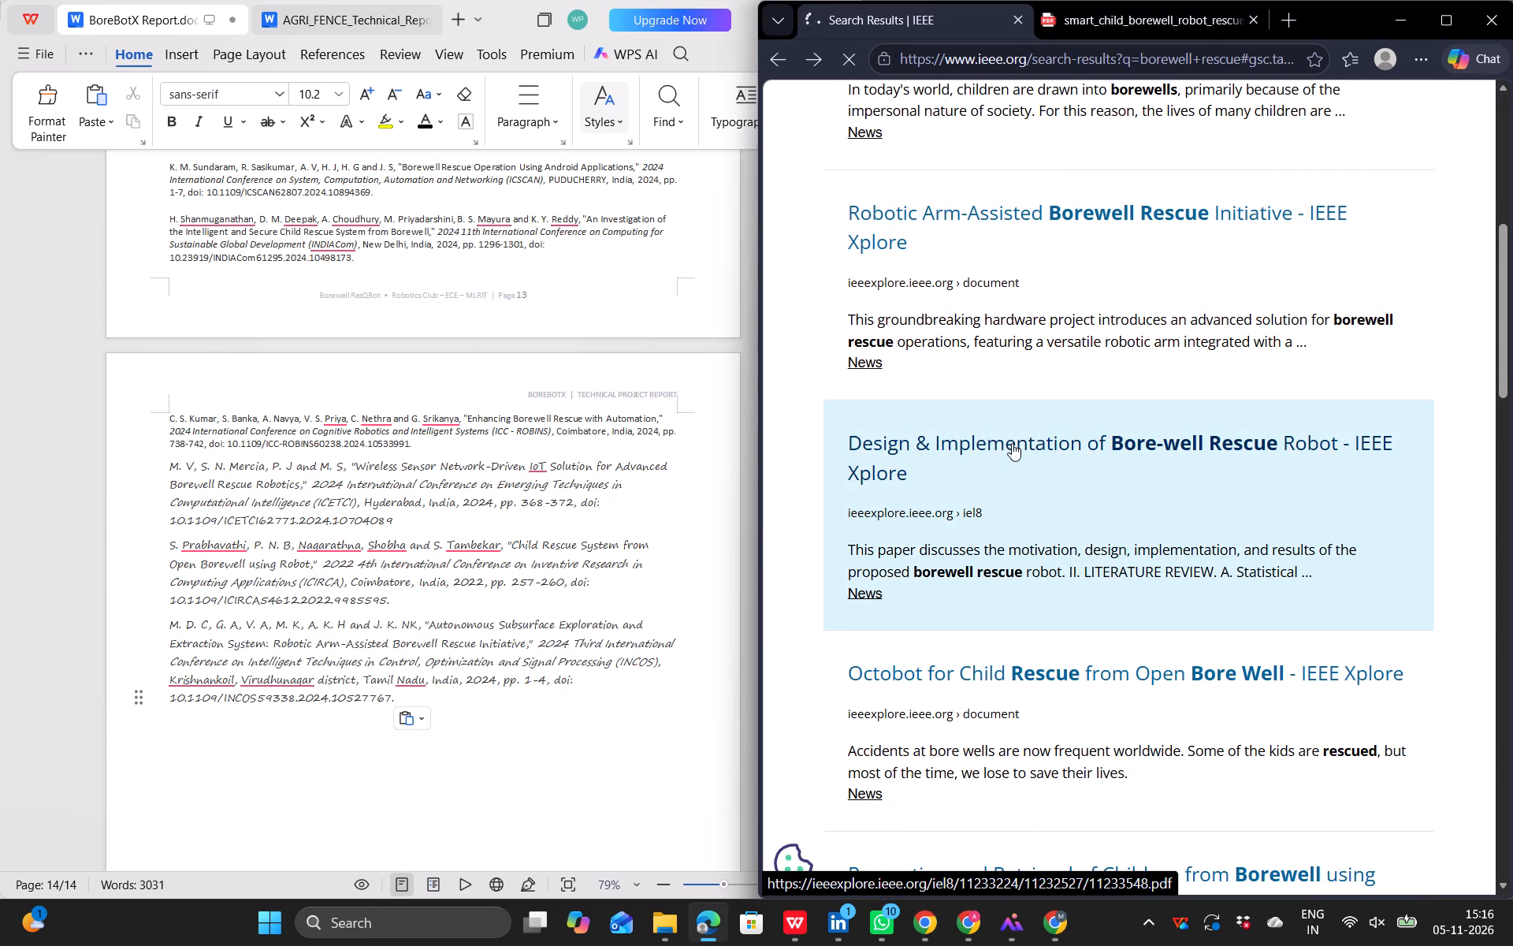
pyautogui.doubleClick(960, 442)
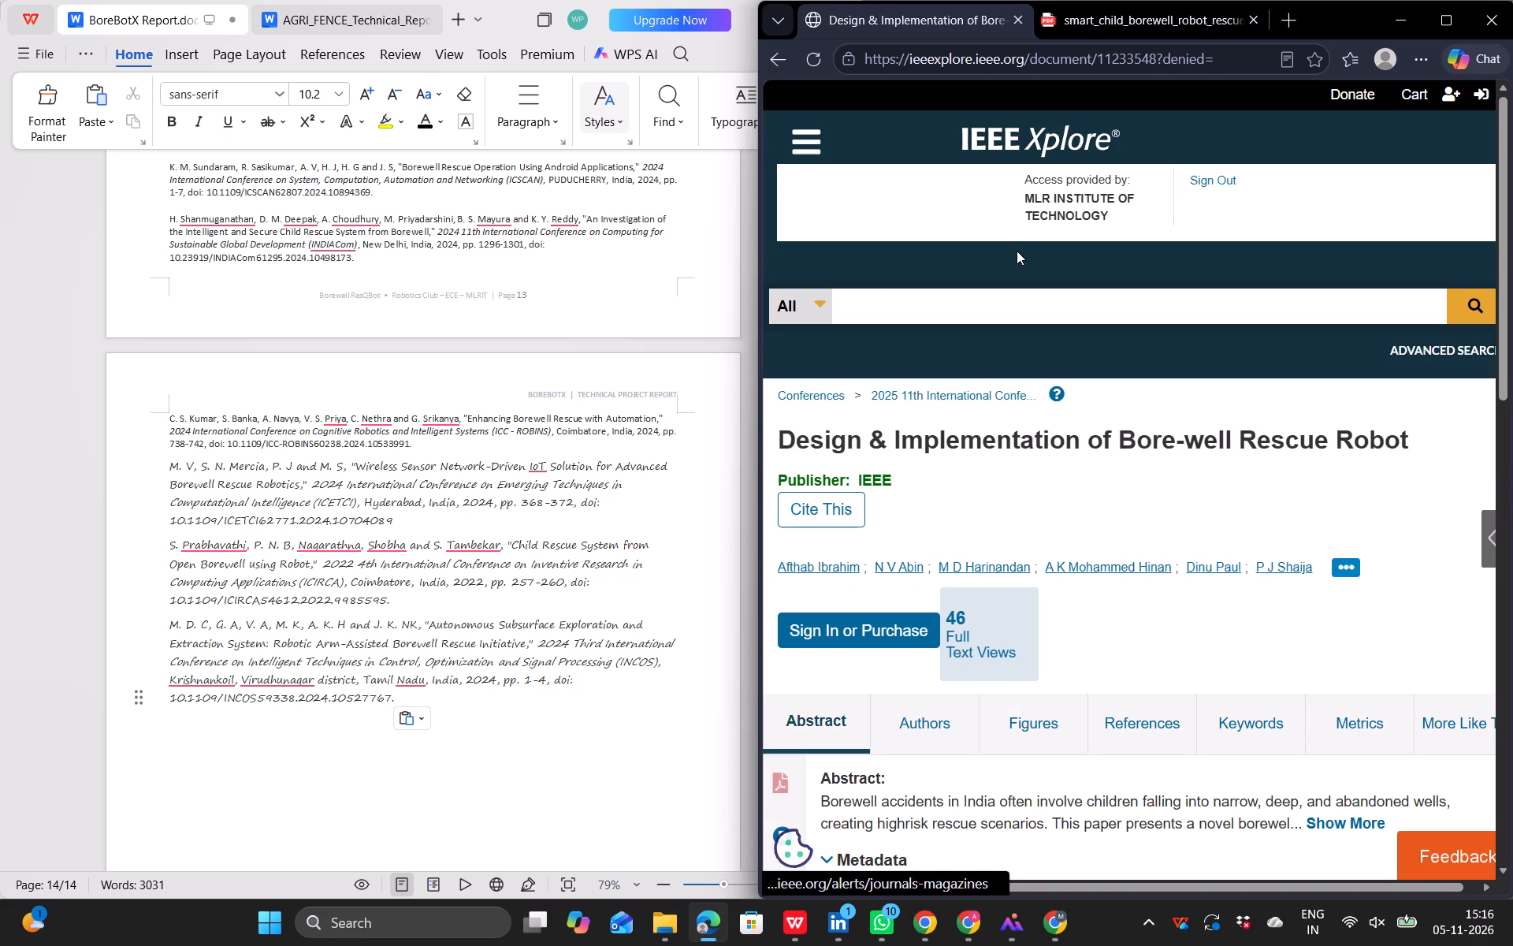
pyautogui.click(814, 514)
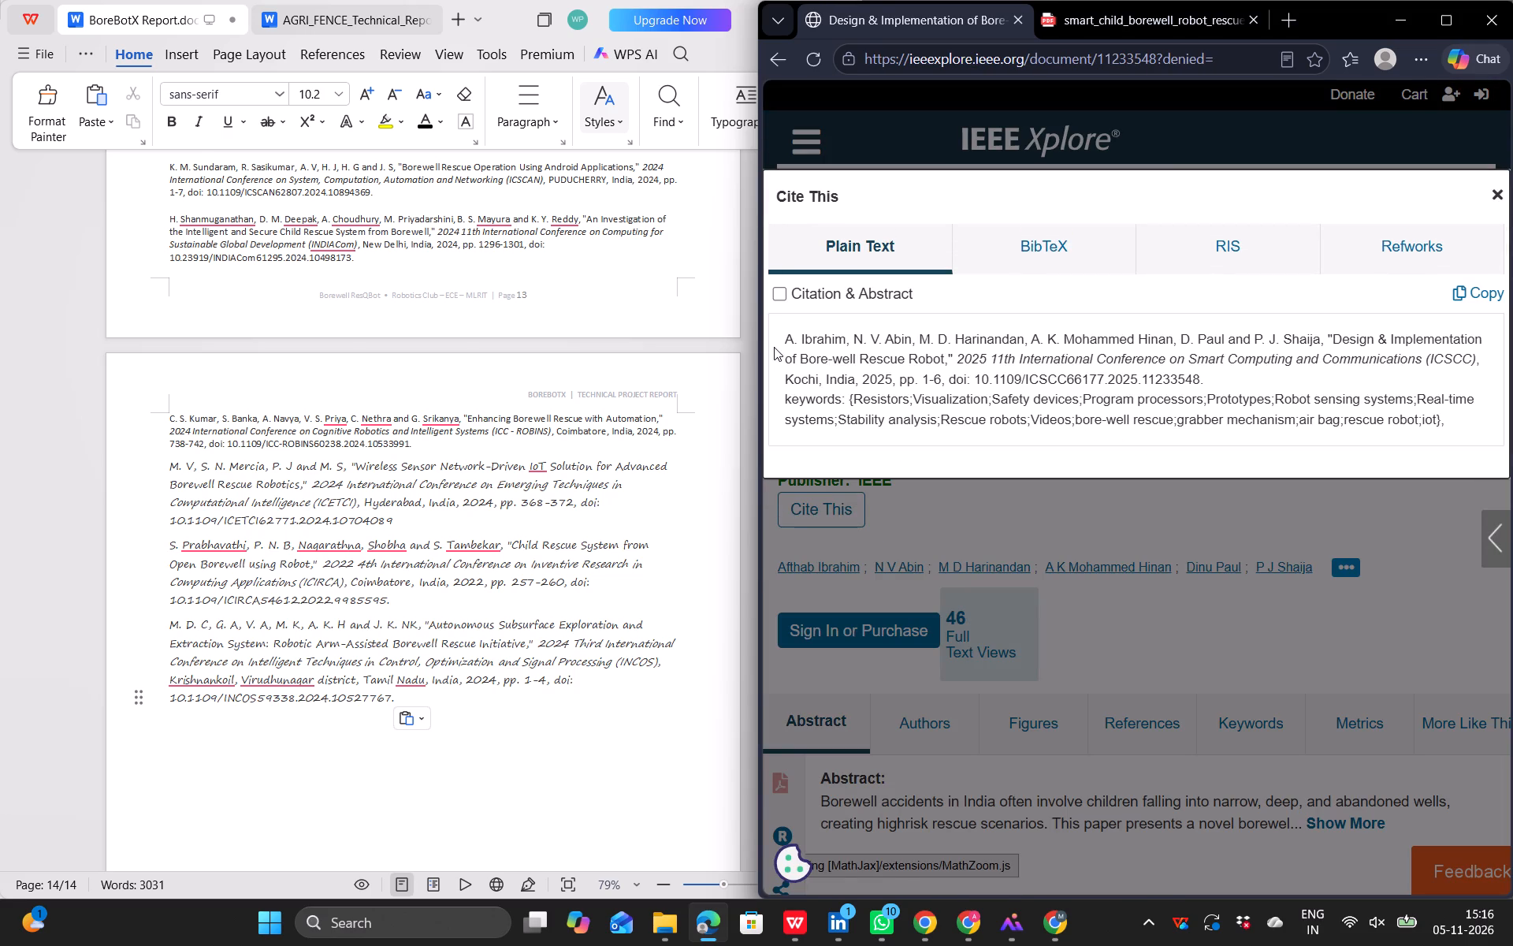
pyautogui.moveTo(783, 337); pyautogui.dragTo(1174, 385)
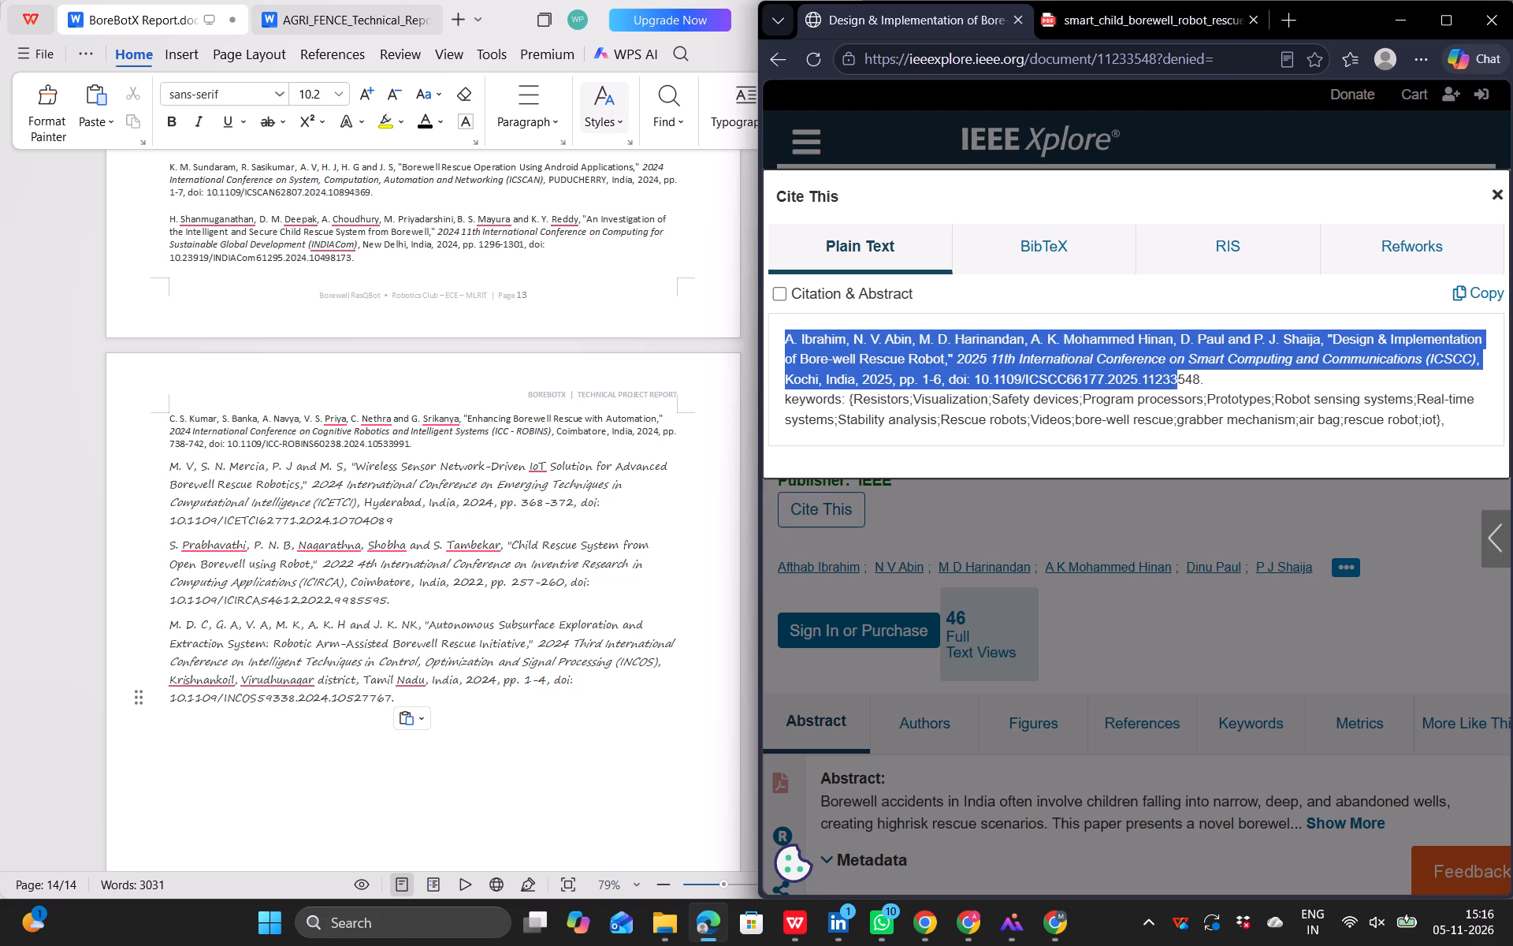
pyautogui.moveTo(1174, 385); pyautogui.dragTo(1228, 387)
pyautogui.hotkey('ctrl', 'c')
pyautogui.click(427, 690)
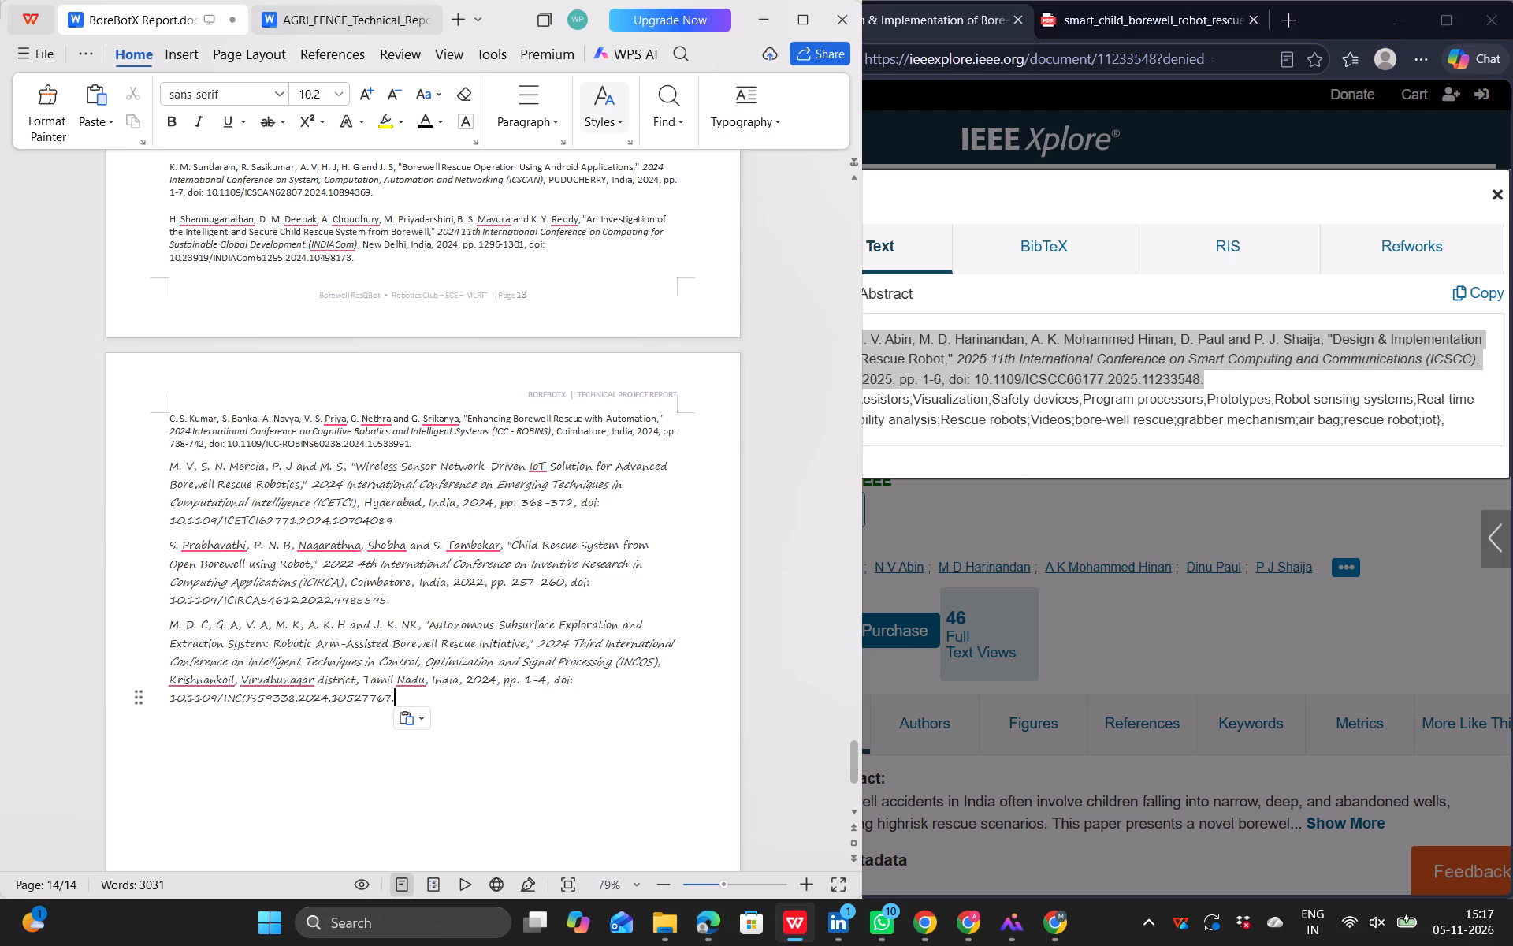
pyautogui.press('Return')
pyautogui.hotkey('ctrl', 'v')
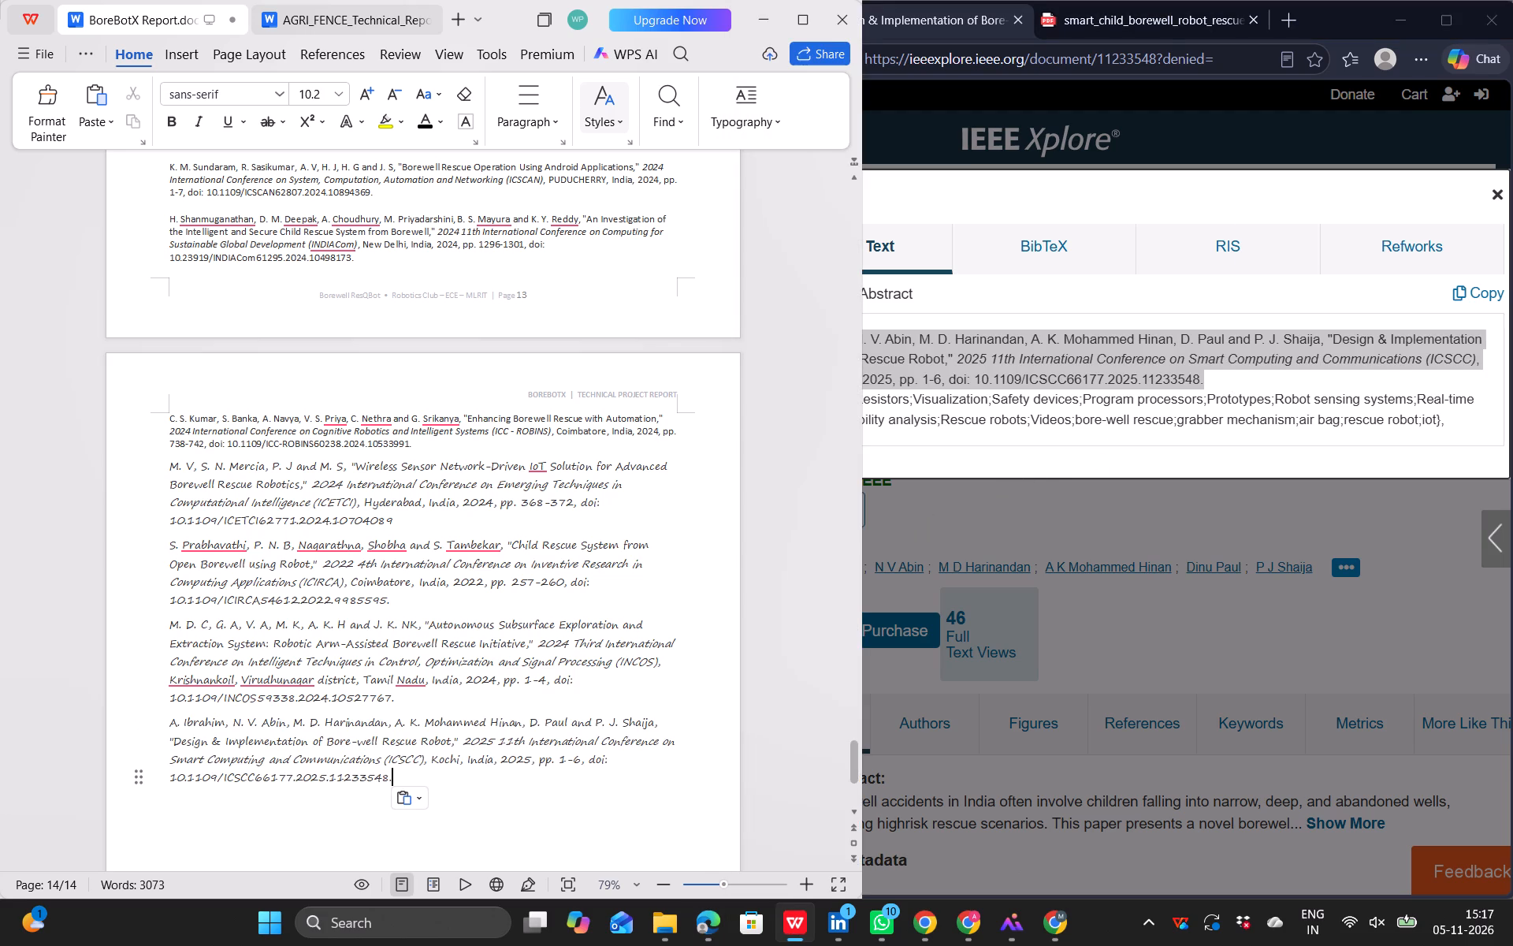
# Set the font of the last four pasted citations to Calibri and check them against the rest of the references.
pyautogui.moveTo(397, 777); pyautogui.dragTo(143, 445)
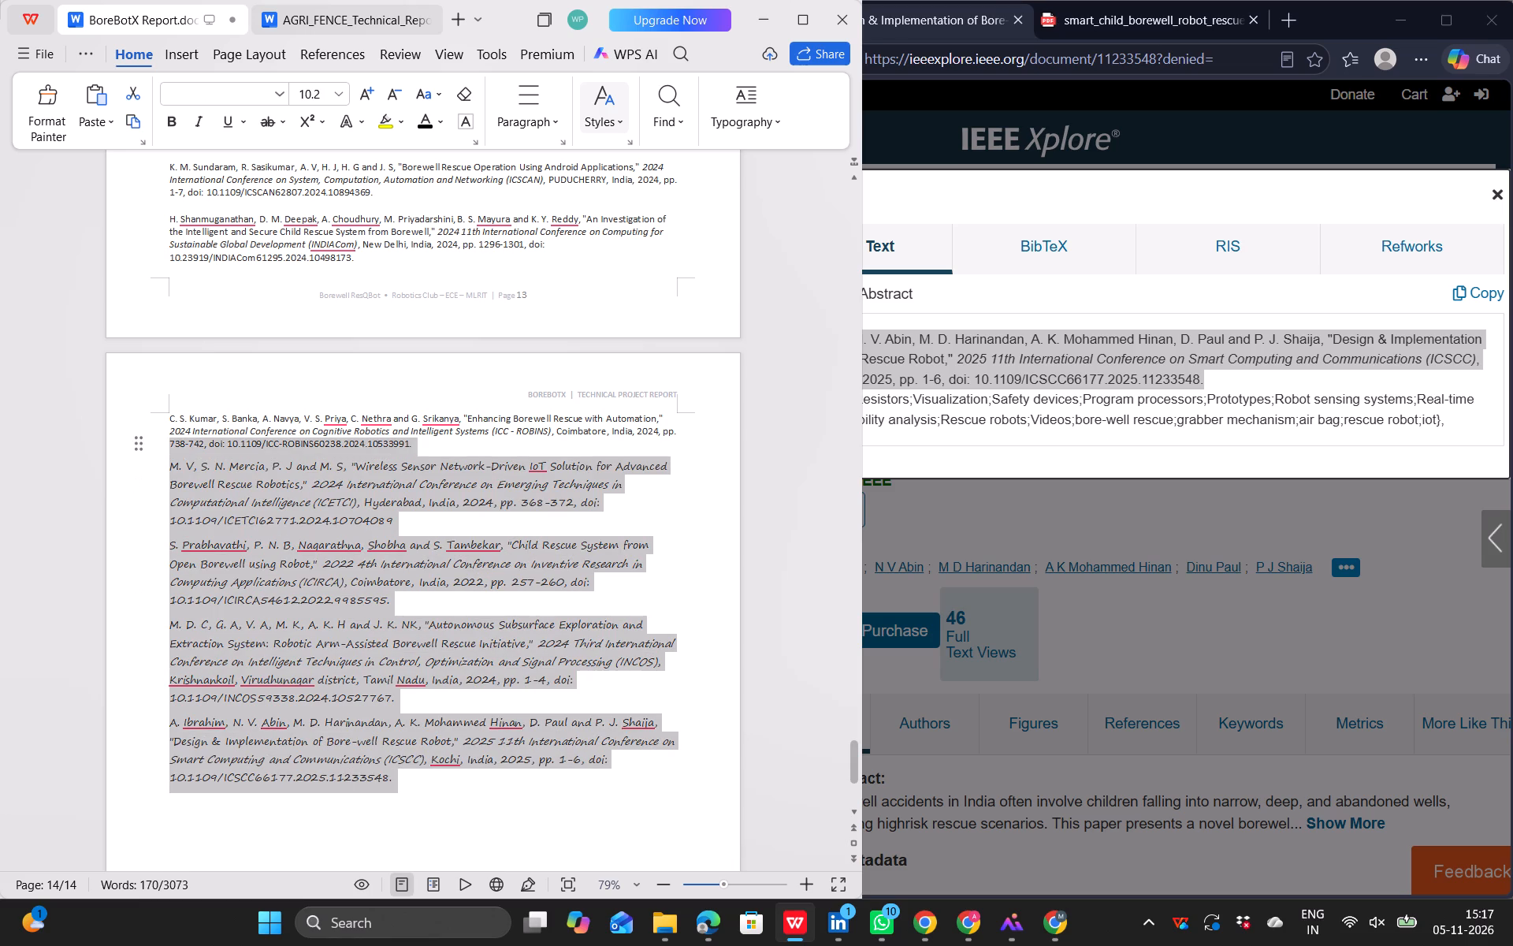
pyautogui.moveTo(143, 445); pyautogui.dragTo(159, 471)
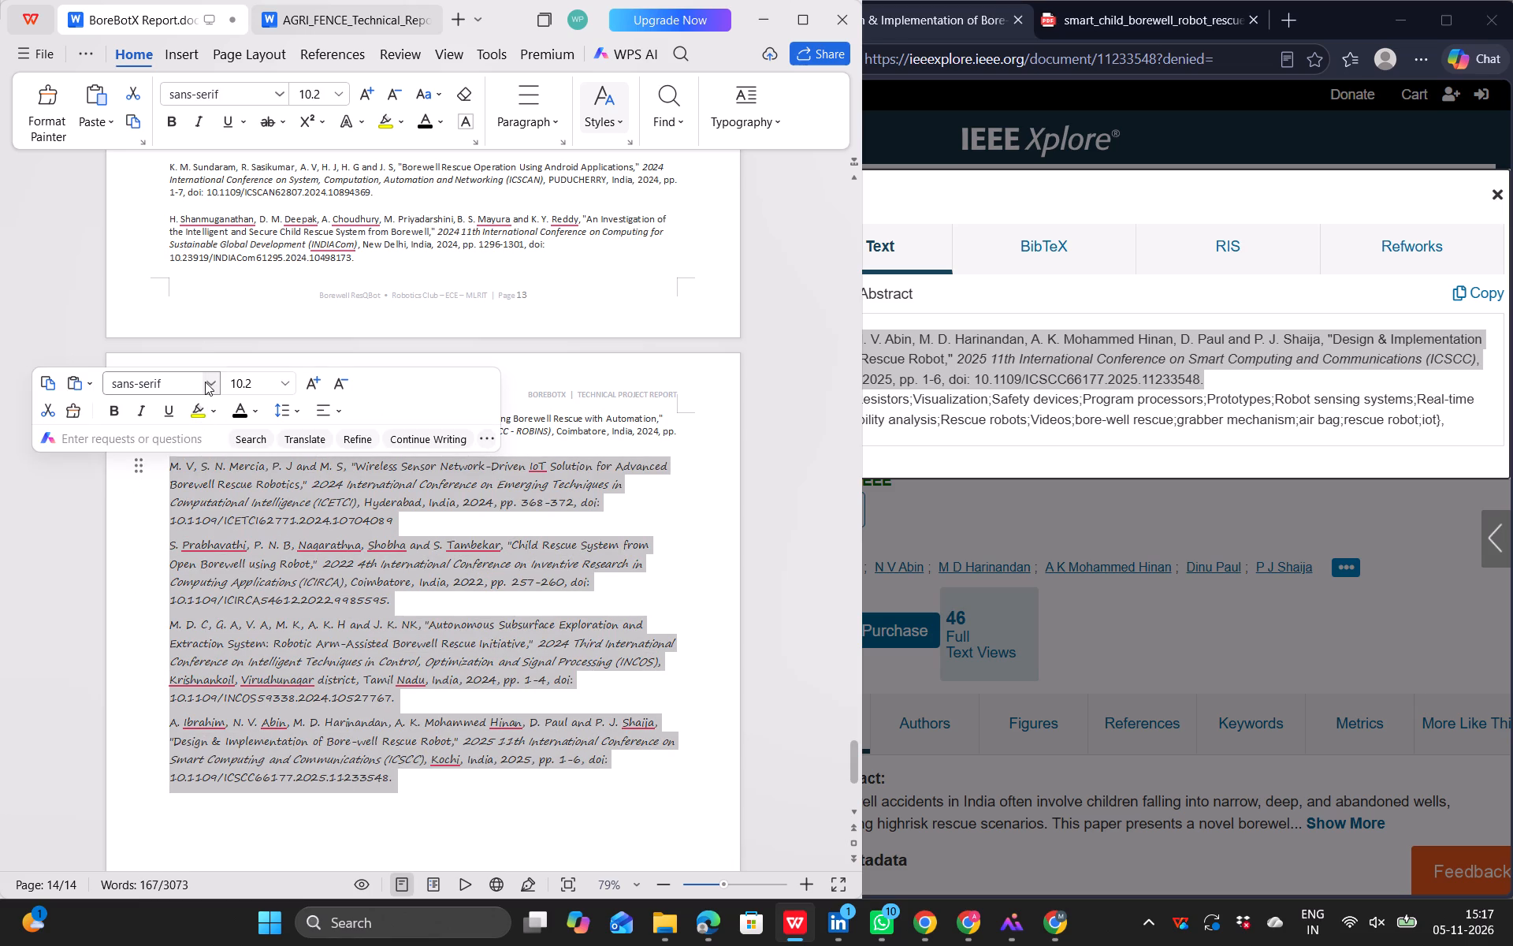
pyautogui.click(208, 382)
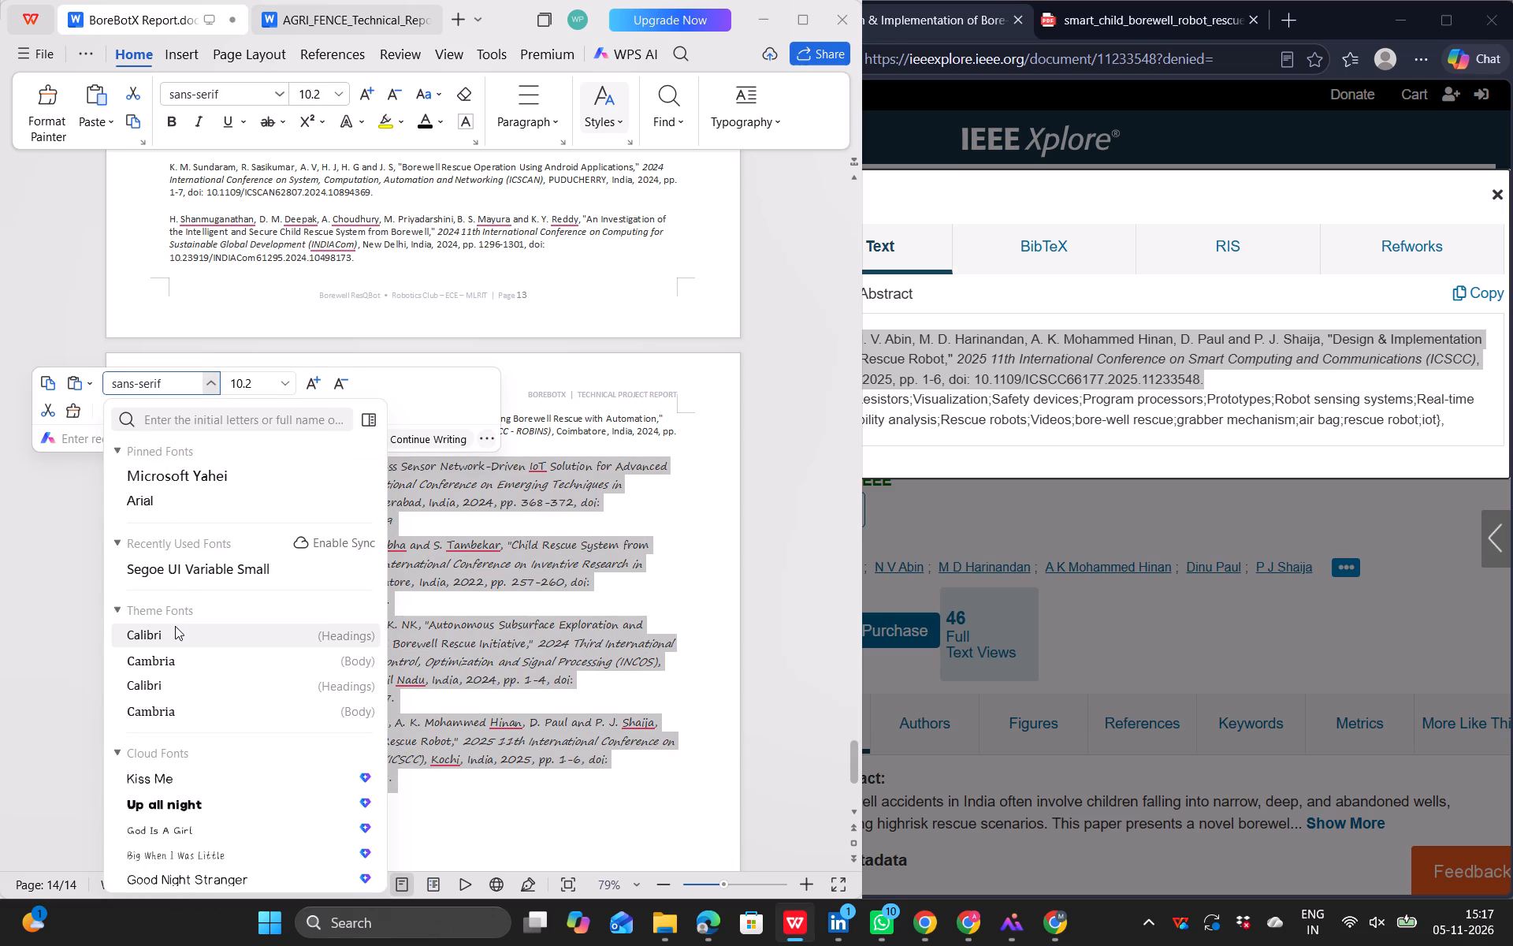
pyautogui.click(175, 626)
pyautogui.click(469, 669)
pyautogui.scroll(4, 469, 669)
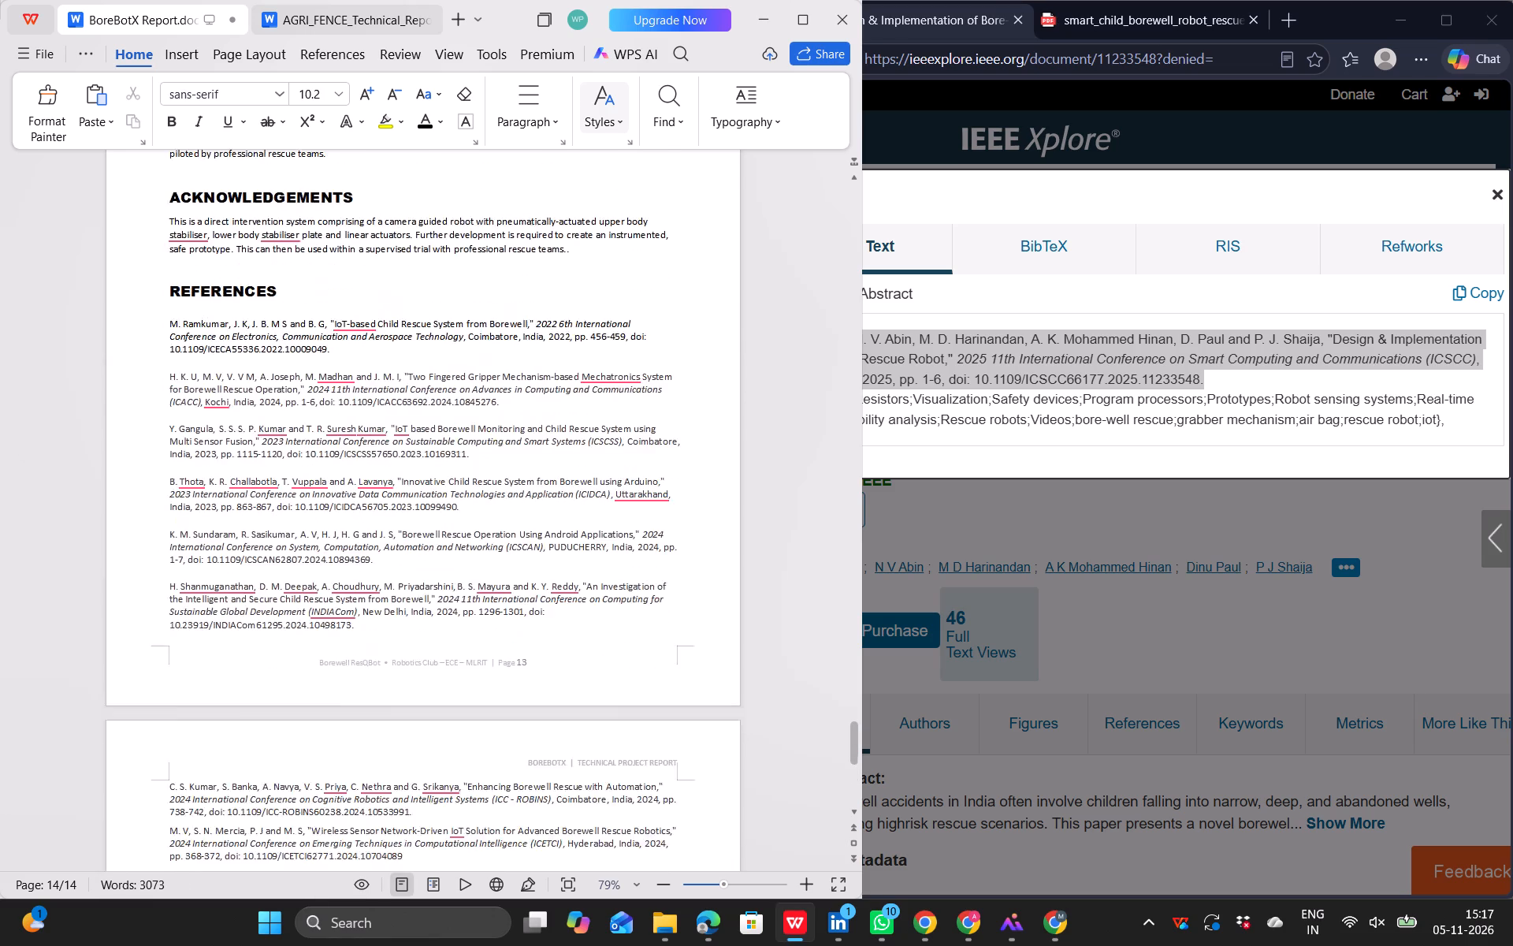
pyautogui.scroll(-1, 469, 669)
pyautogui.scroll(1, 469, 669)
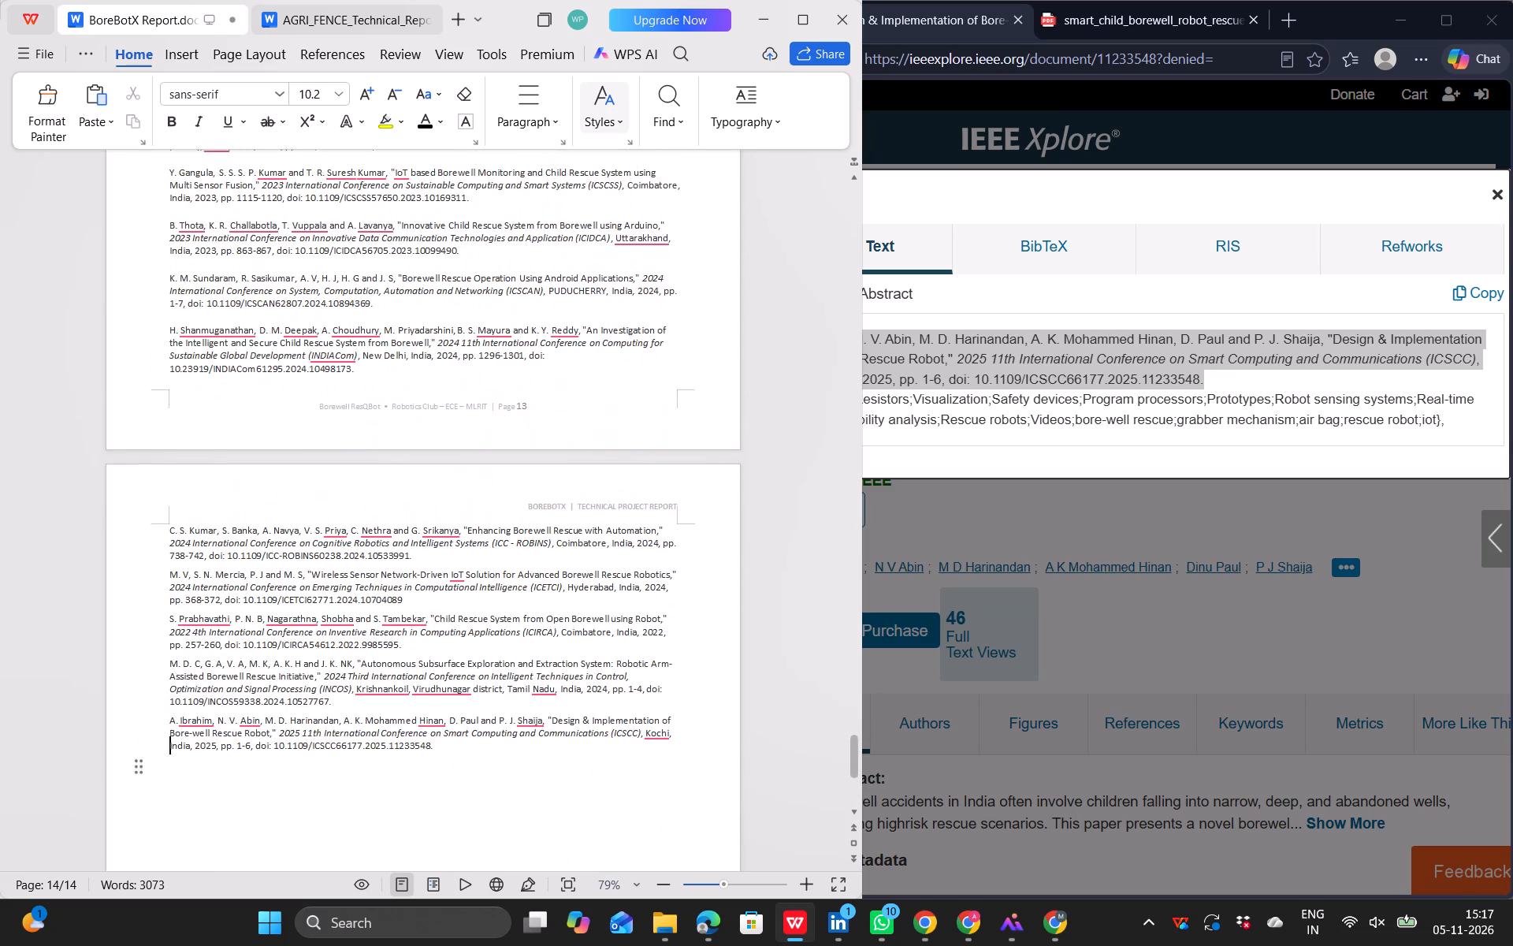
pyautogui.scroll(1, 469, 669)
pyautogui.scroll(-1, 469, 669)
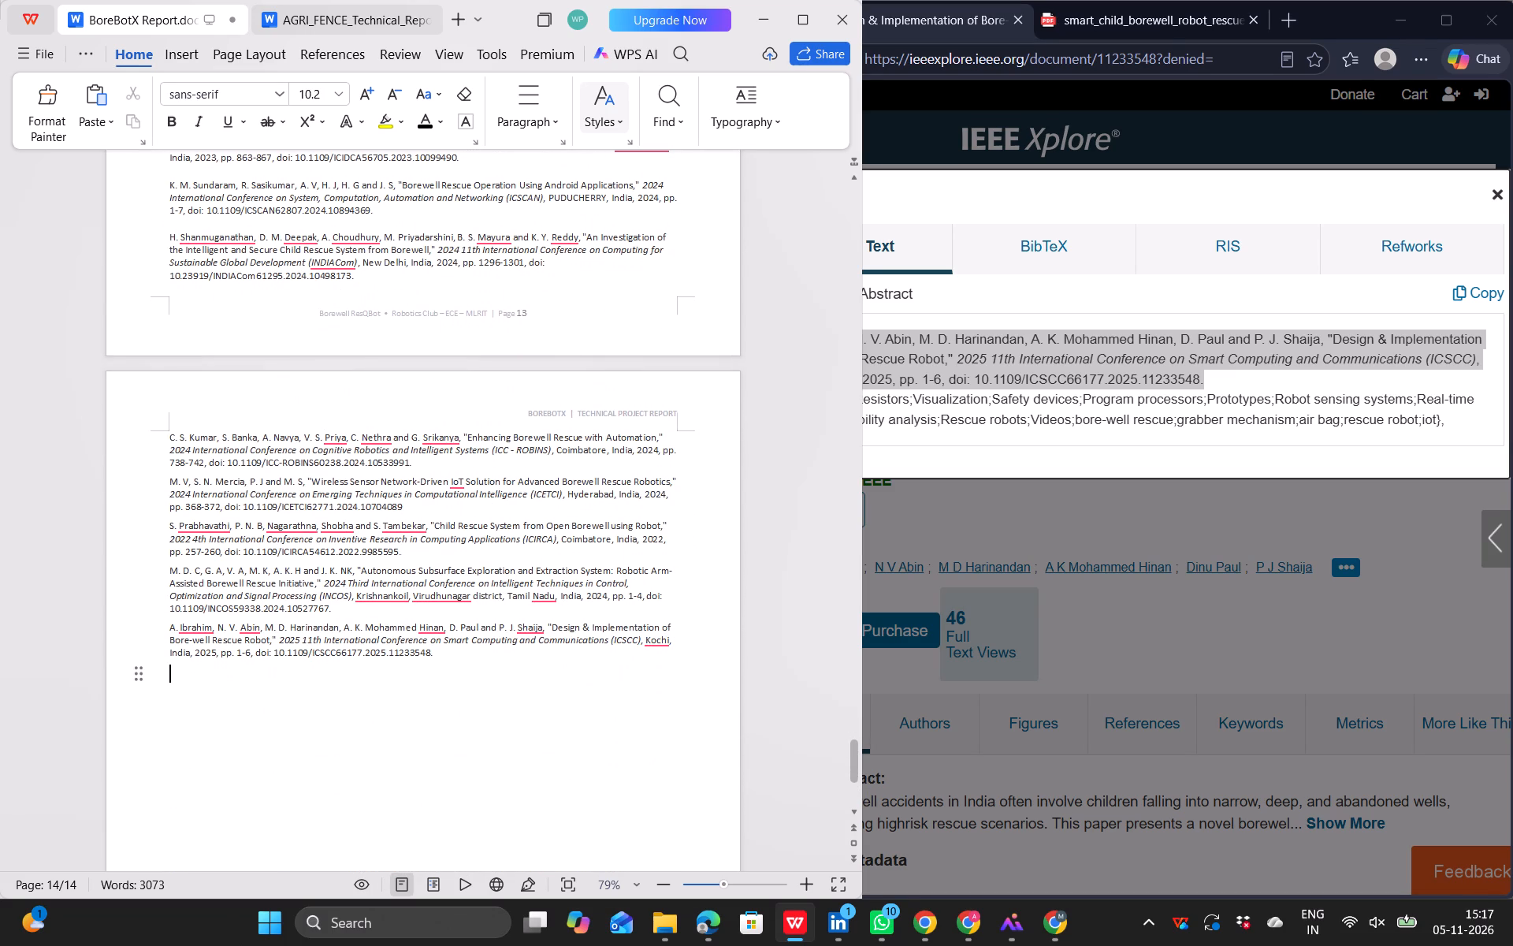
# Open the "Octobot for Child Rescue from Open Bore Well" result in Edge and paste its citation without keywords as a new paragraph in the WPS report.
pyautogui.click(998, 433)
pyautogui.hscroll(5, 998, 433)
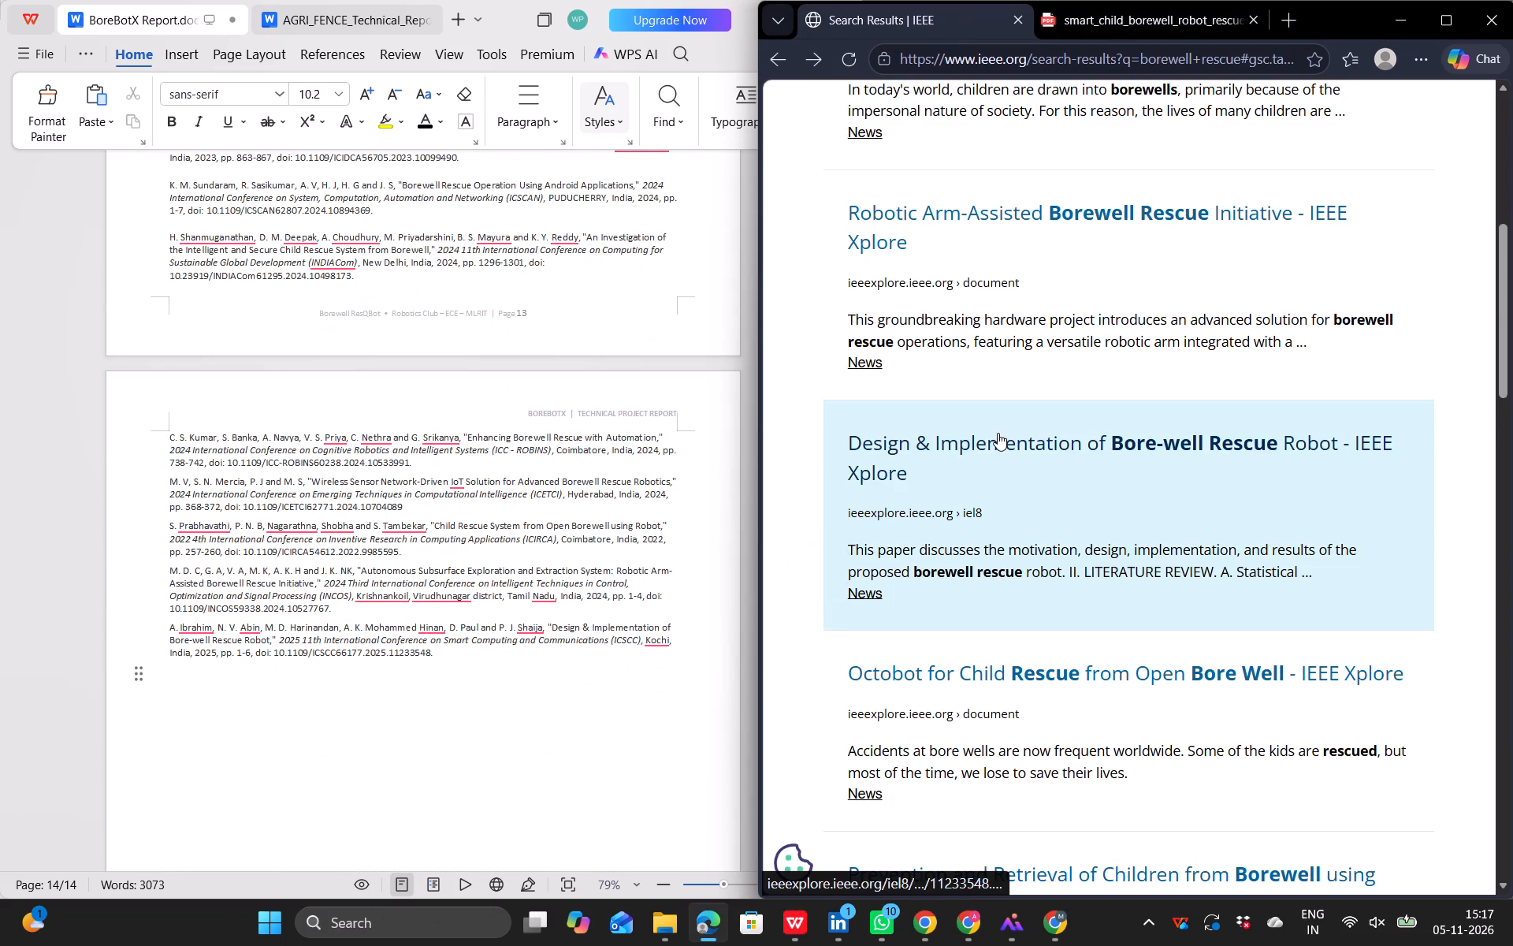
pyautogui.scroll(-2, 998, 433)
pyautogui.doubleClick(1014, 540)
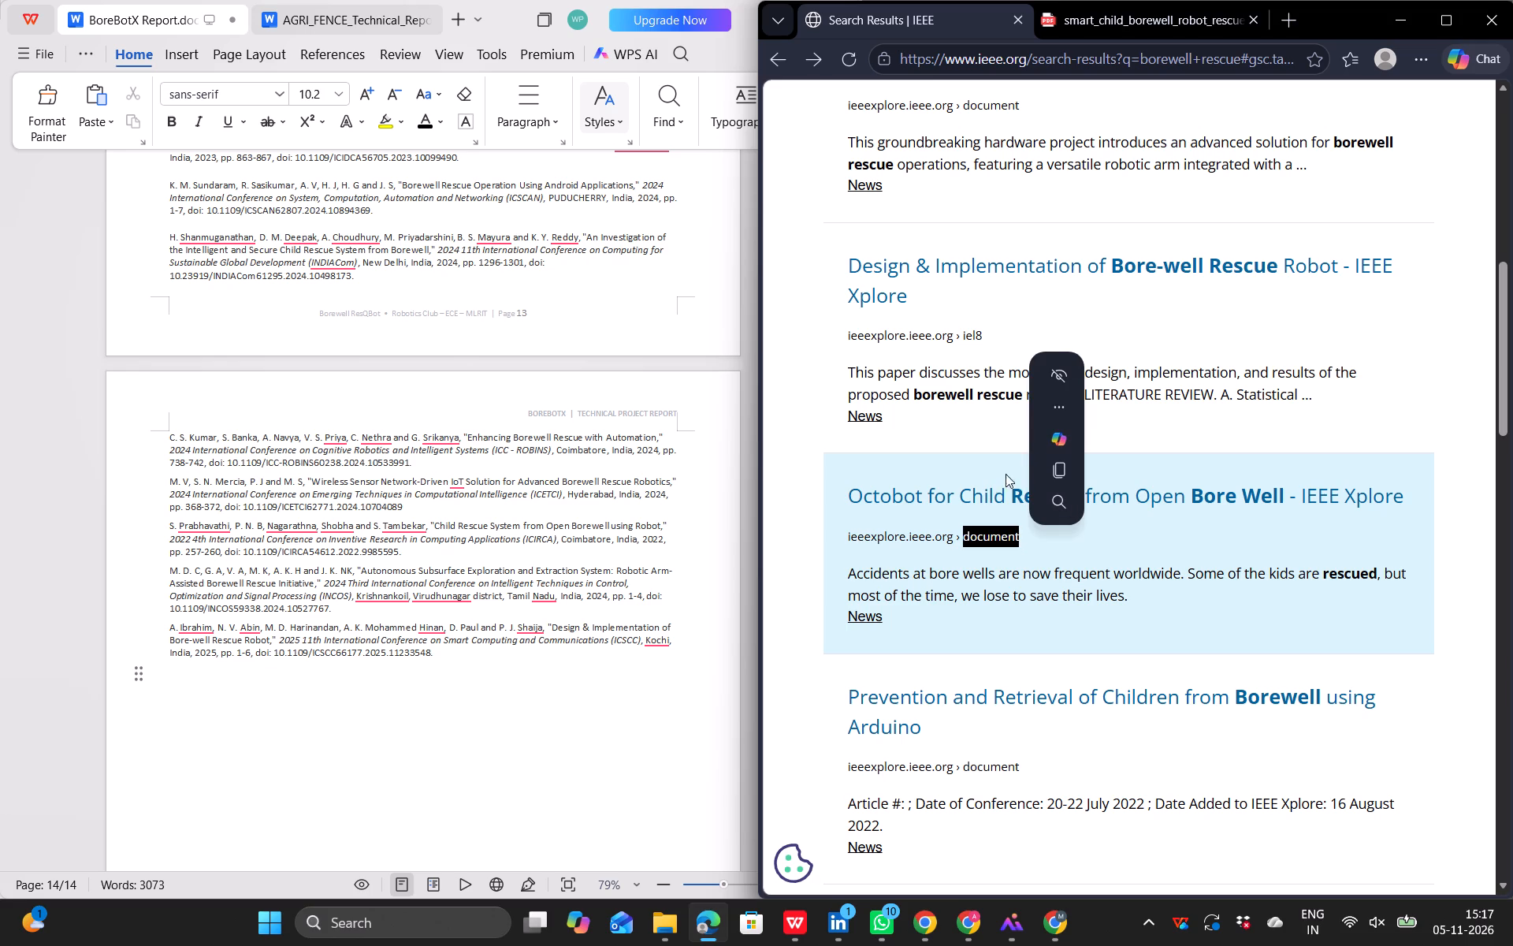
pyautogui.doubleClick(976, 490)
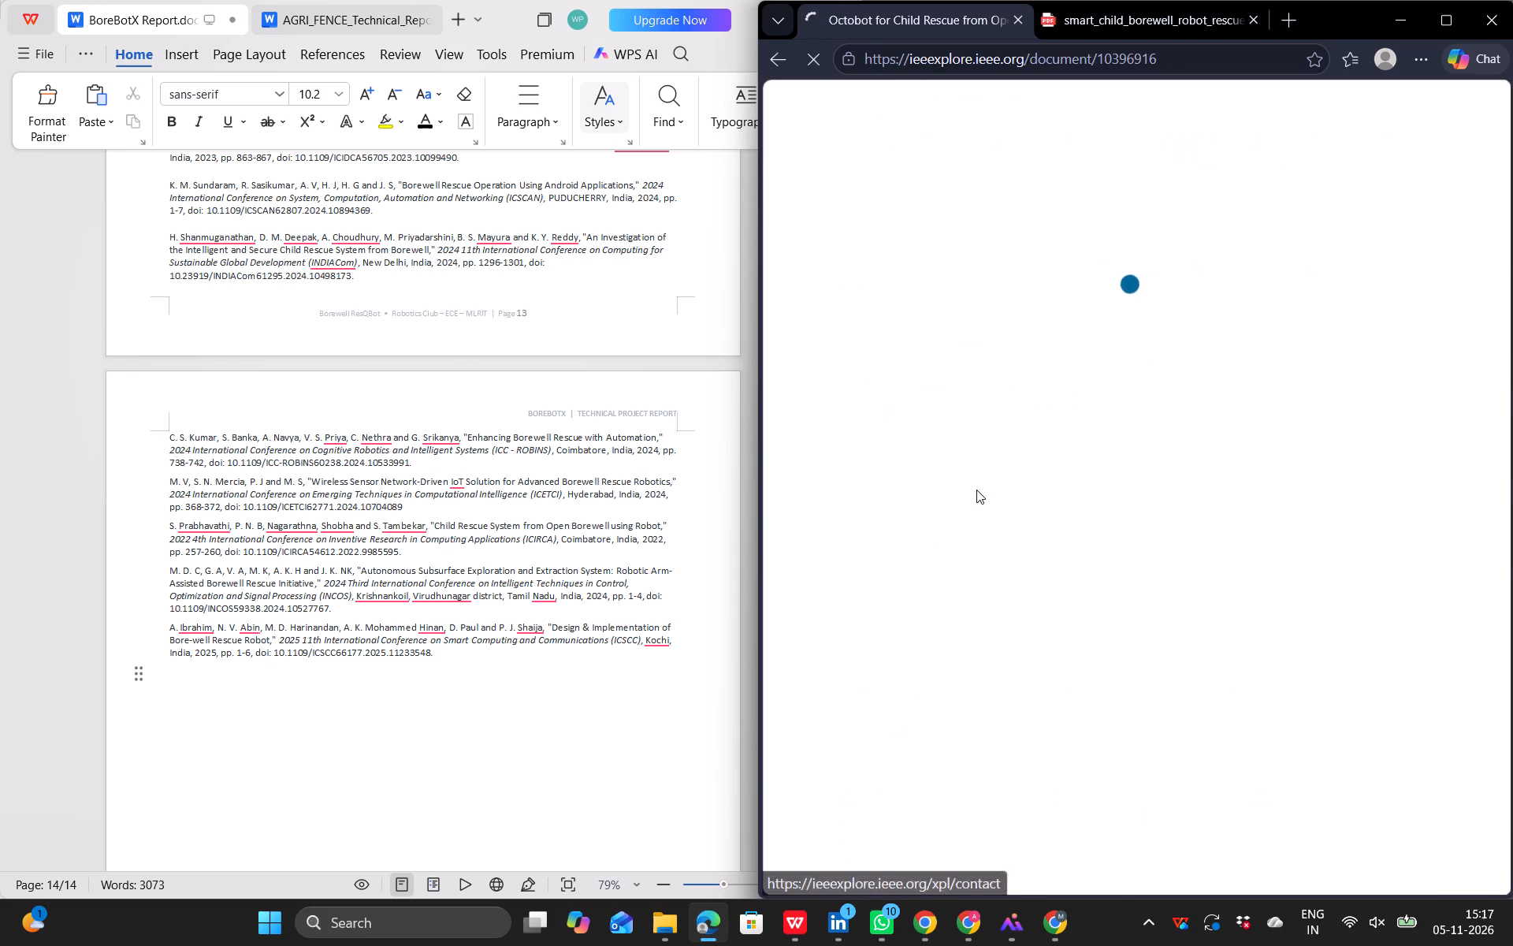
pyautogui.scroll(-1, 823, 549)
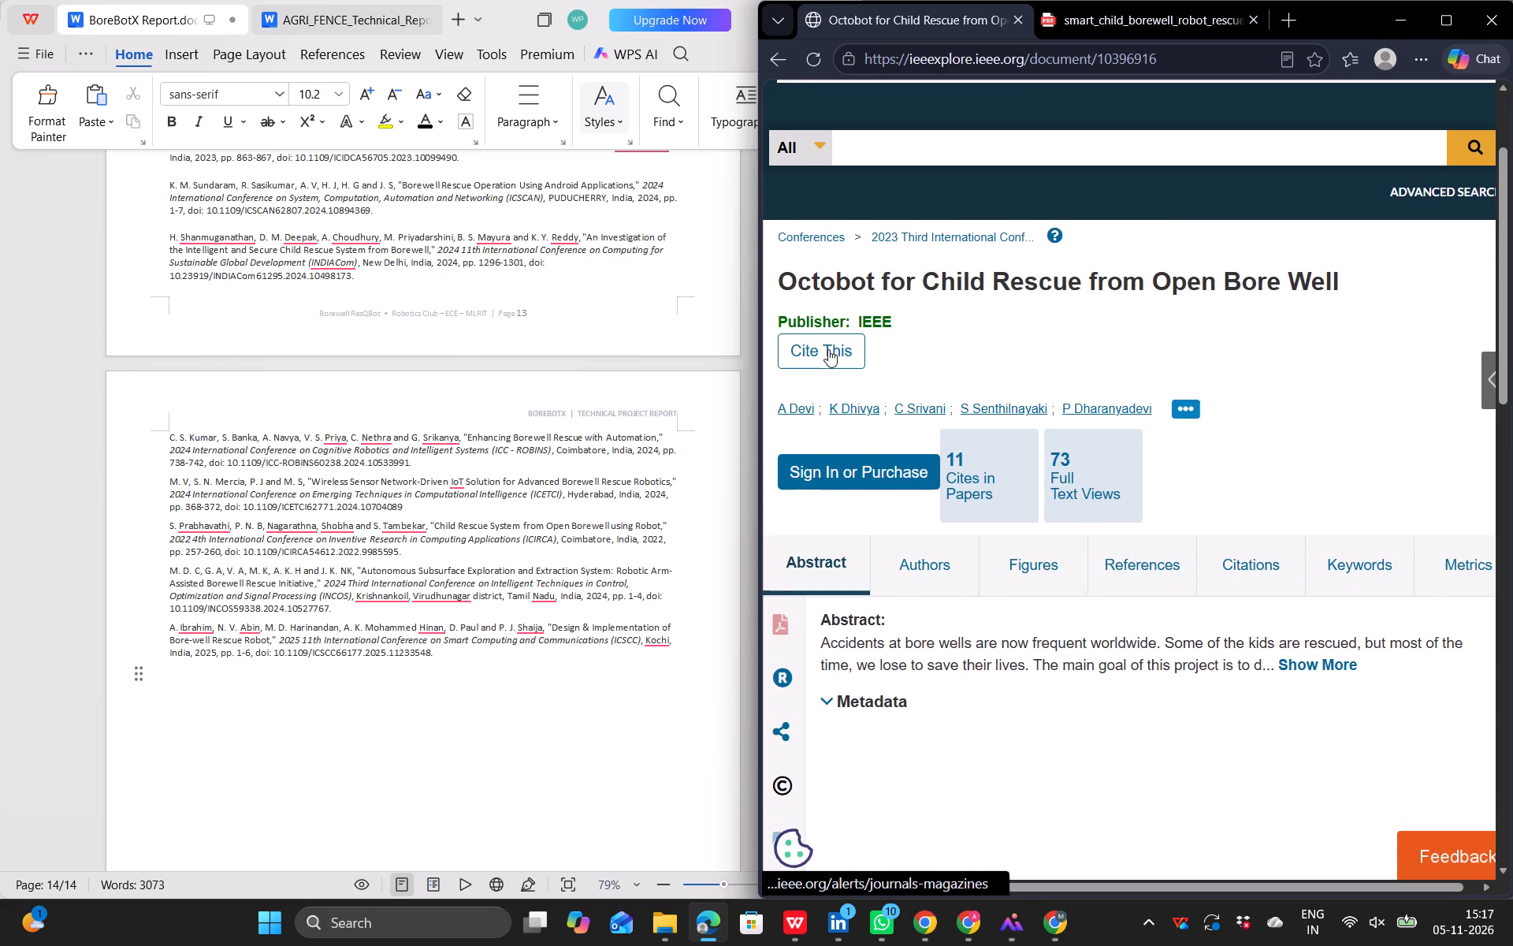
pyautogui.click(828, 349)
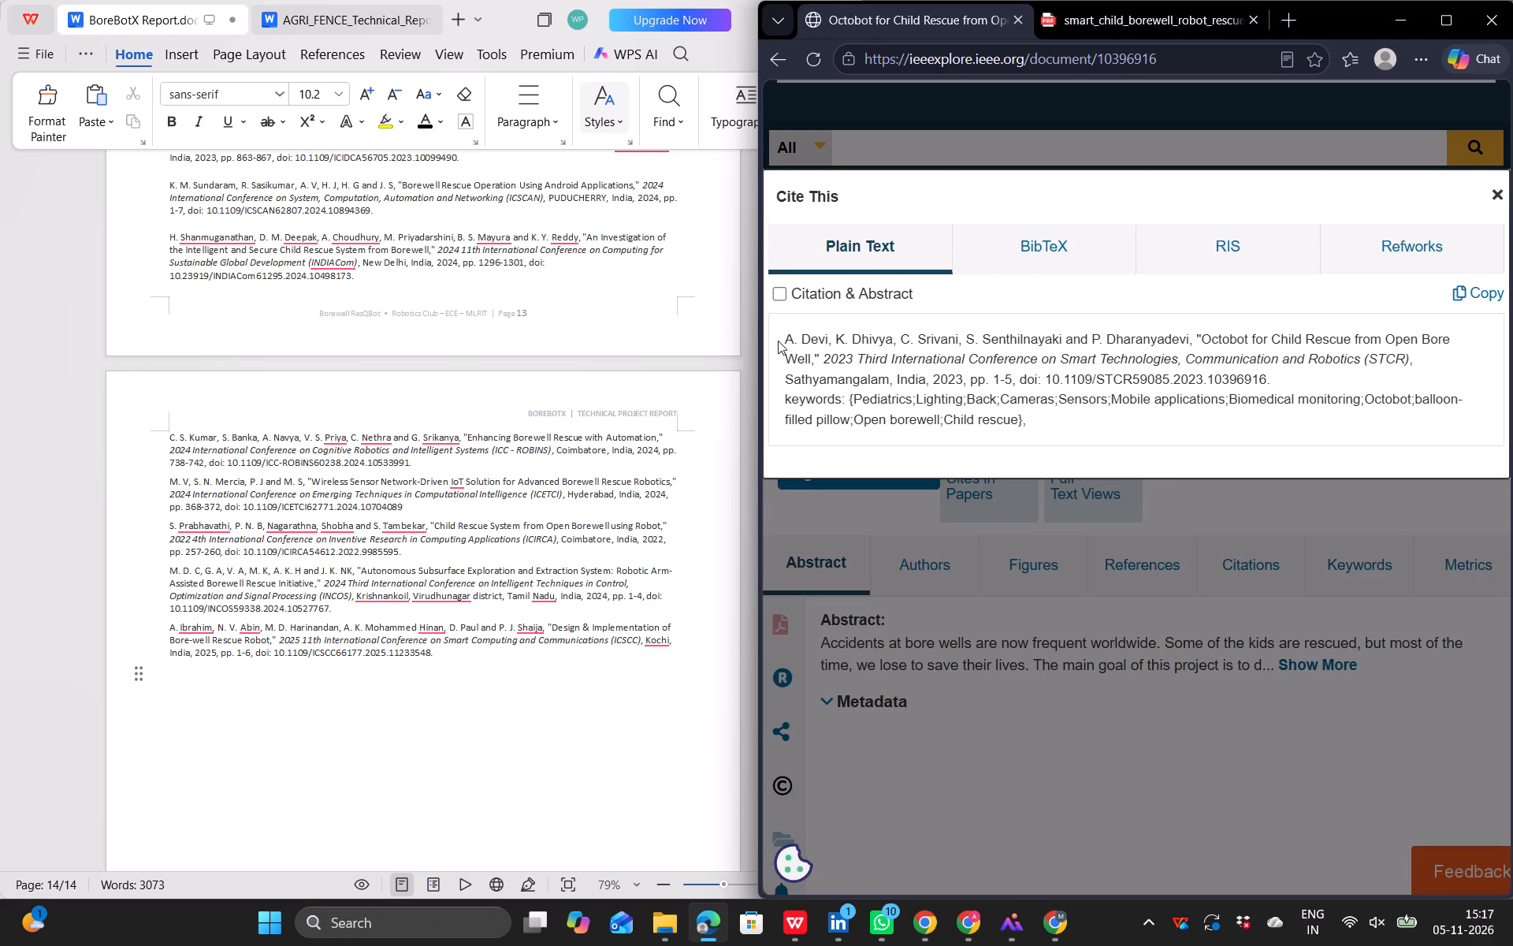
pyautogui.moveTo(783, 334); pyautogui.dragTo(1024, 424)
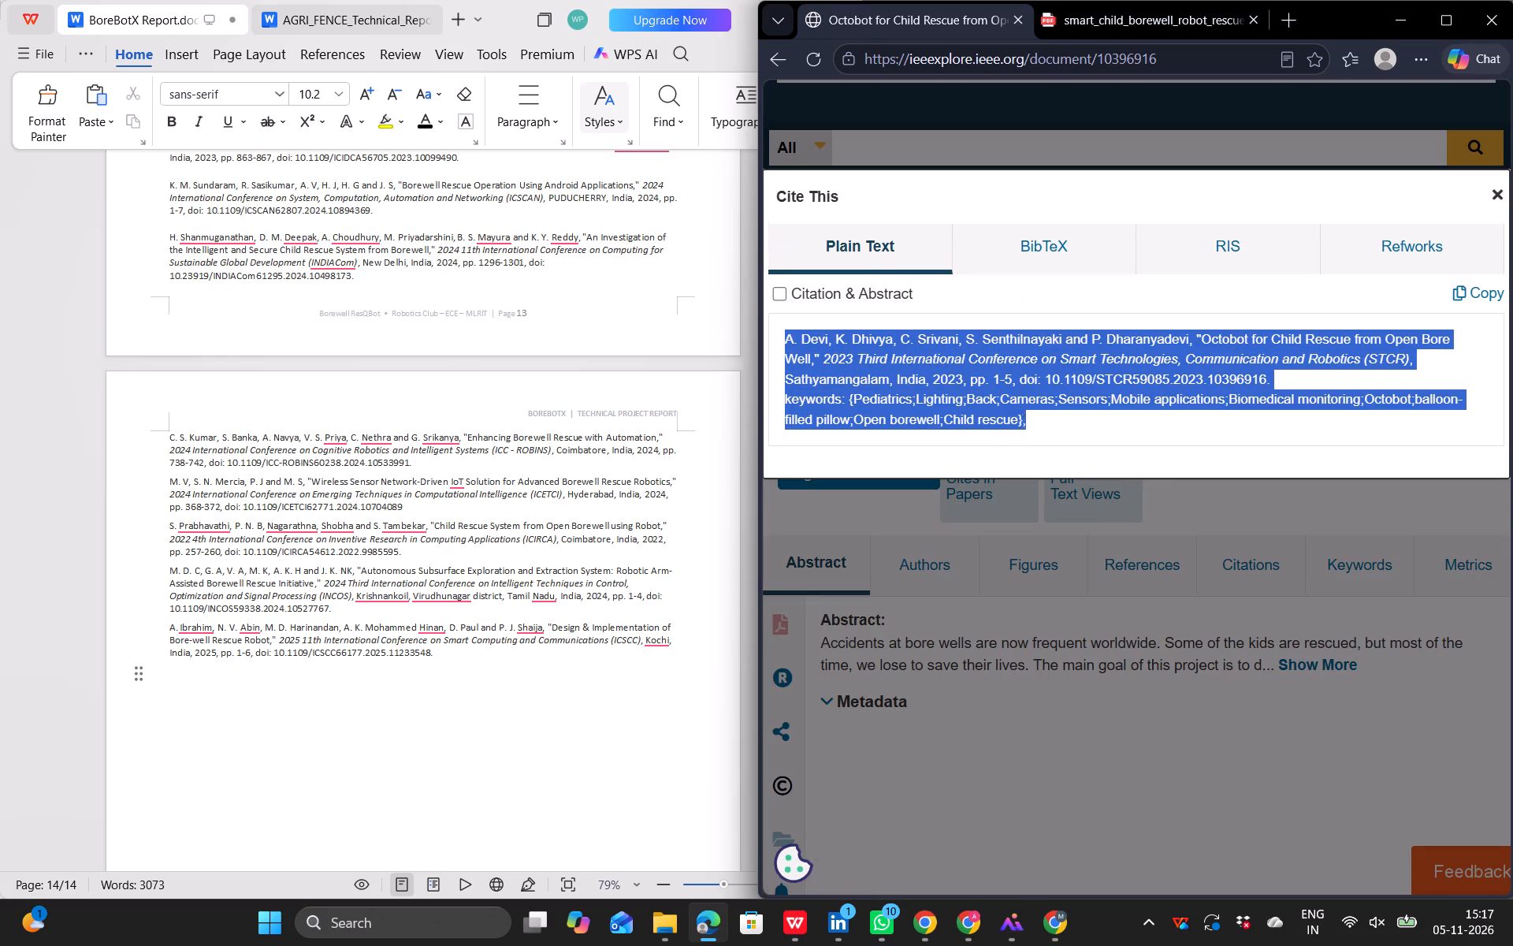
pyautogui.moveTo(1024, 424); pyautogui.dragTo(1278, 378)
pyautogui.hotkey('ctrl', 'c')
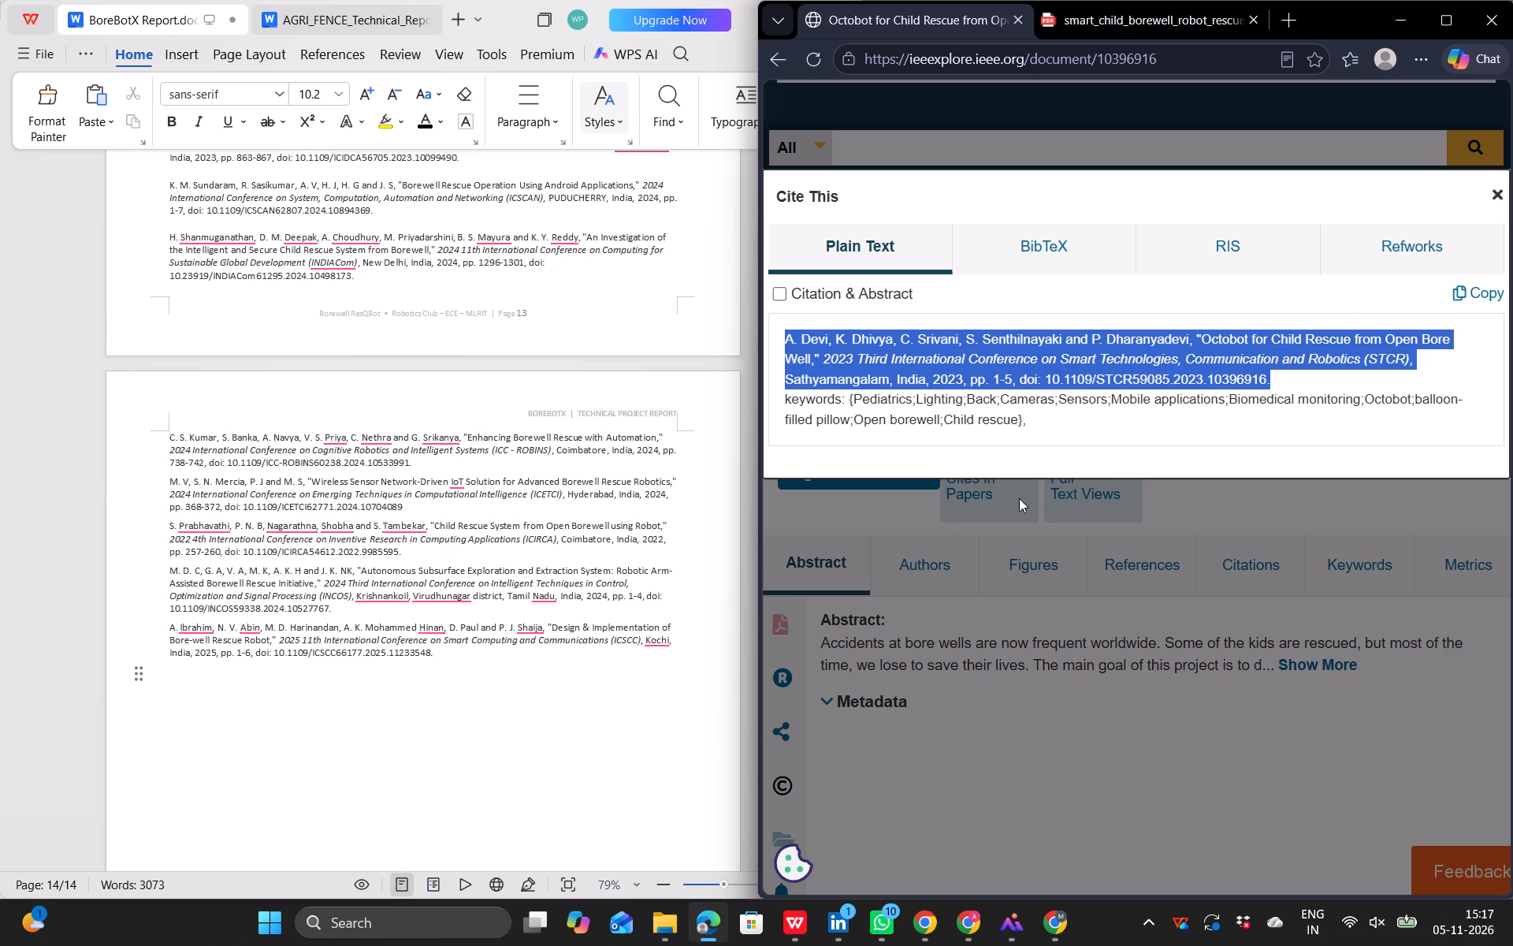
pyautogui.click(445, 661)
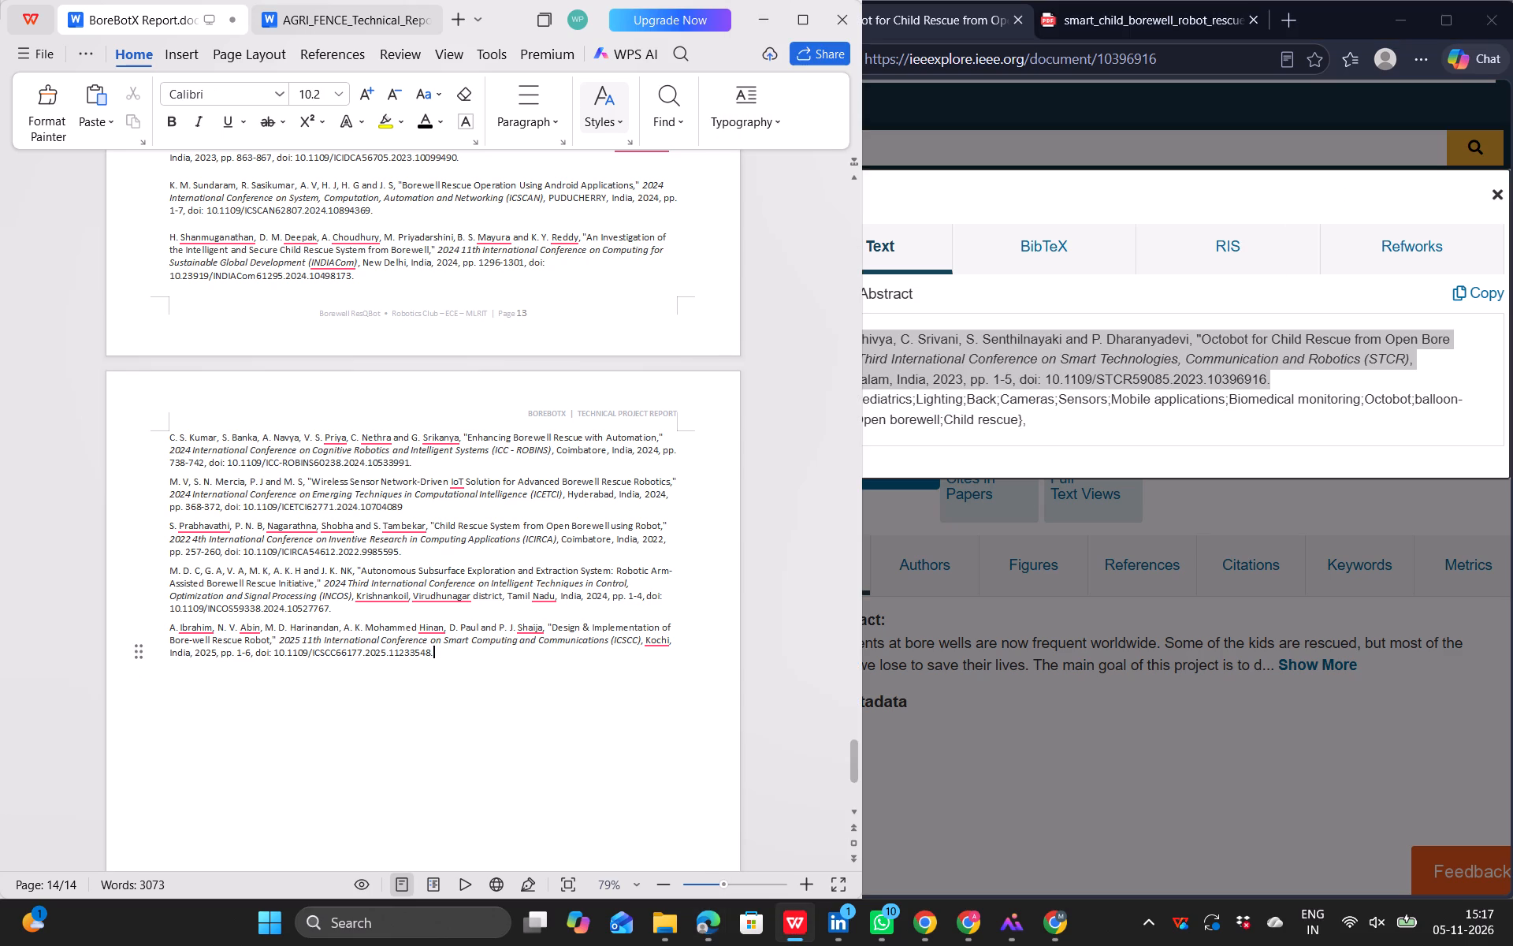
pyautogui.press('Return')
pyautogui.hotkey('ctrl', 'v')
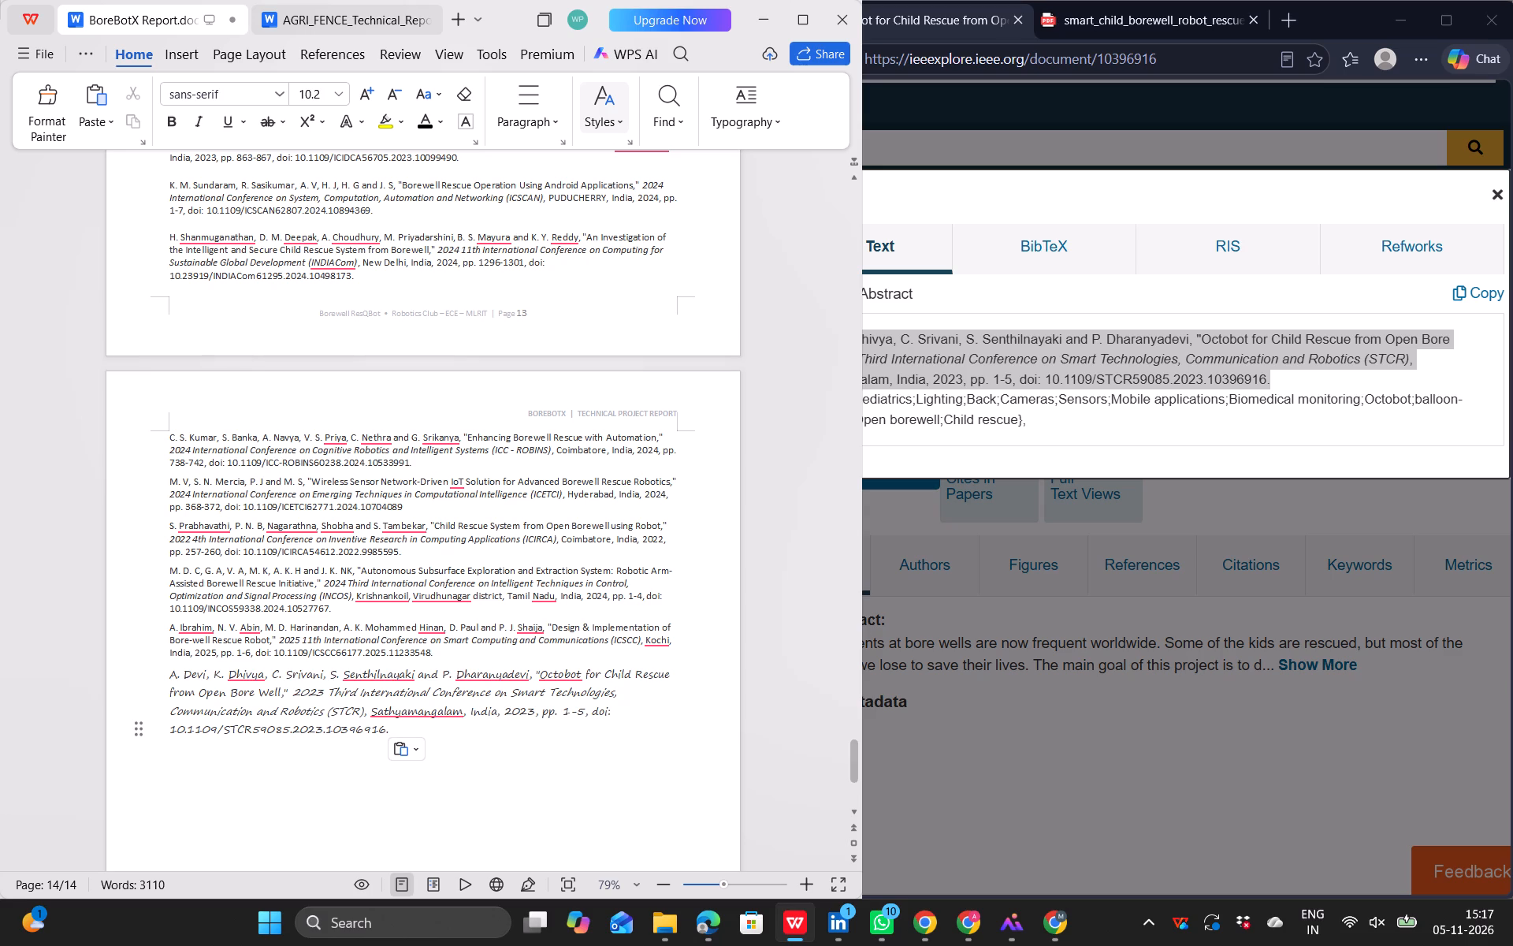
# Set the font of the pasted "Octobot for Child Rescue from Open Bore Well" citation to Calibri.
pyautogui.moveTo(392, 729); pyautogui.dragTo(162, 665)
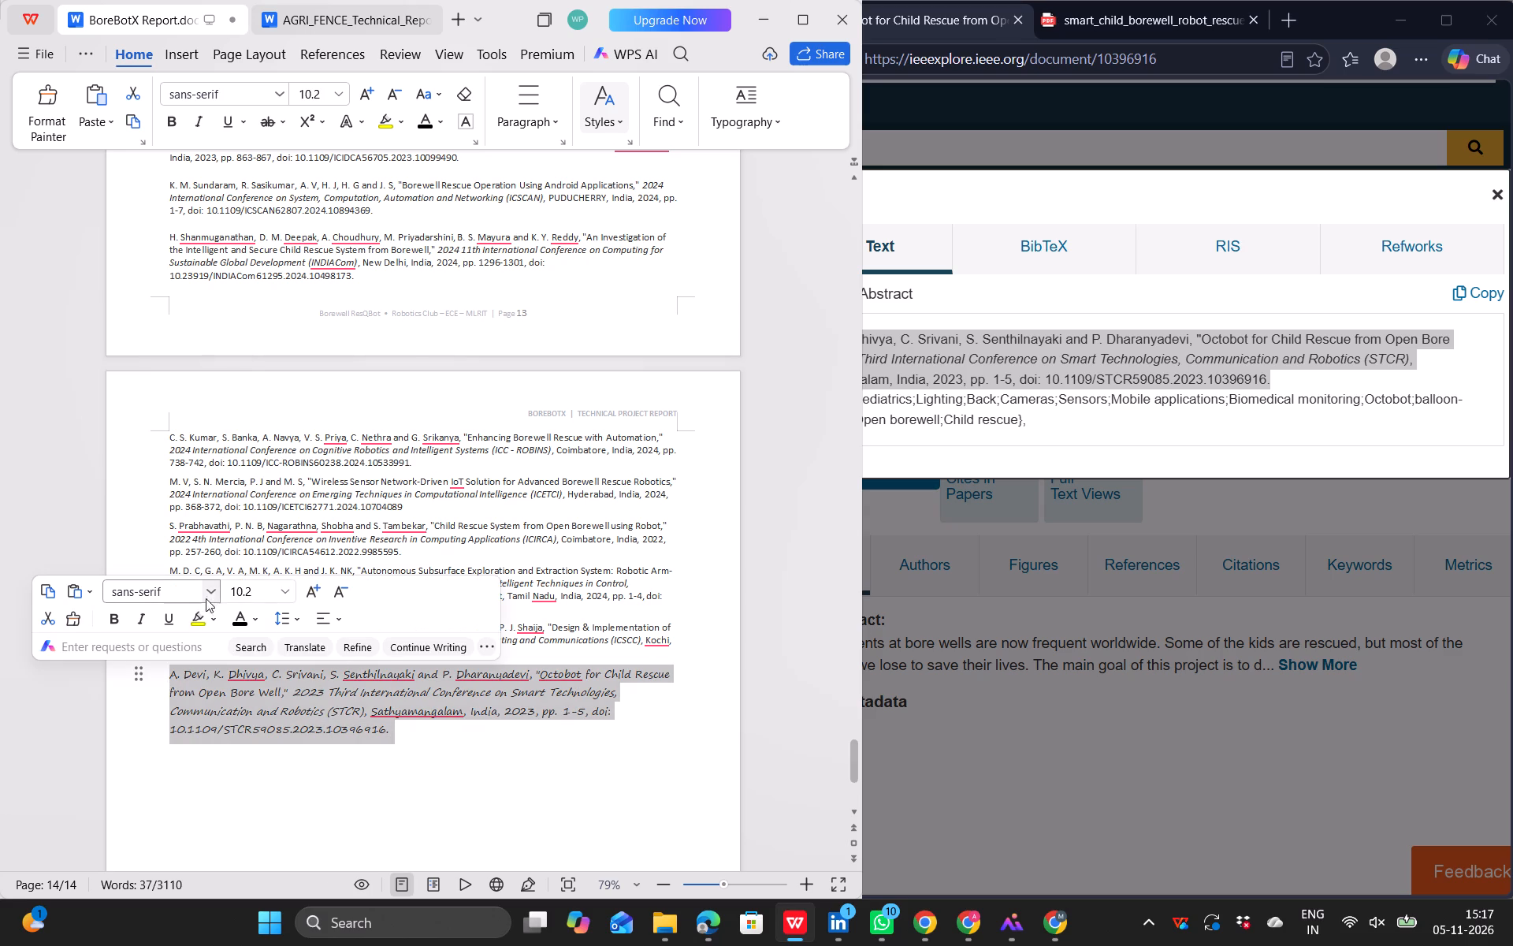
pyautogui.click(210, 590)
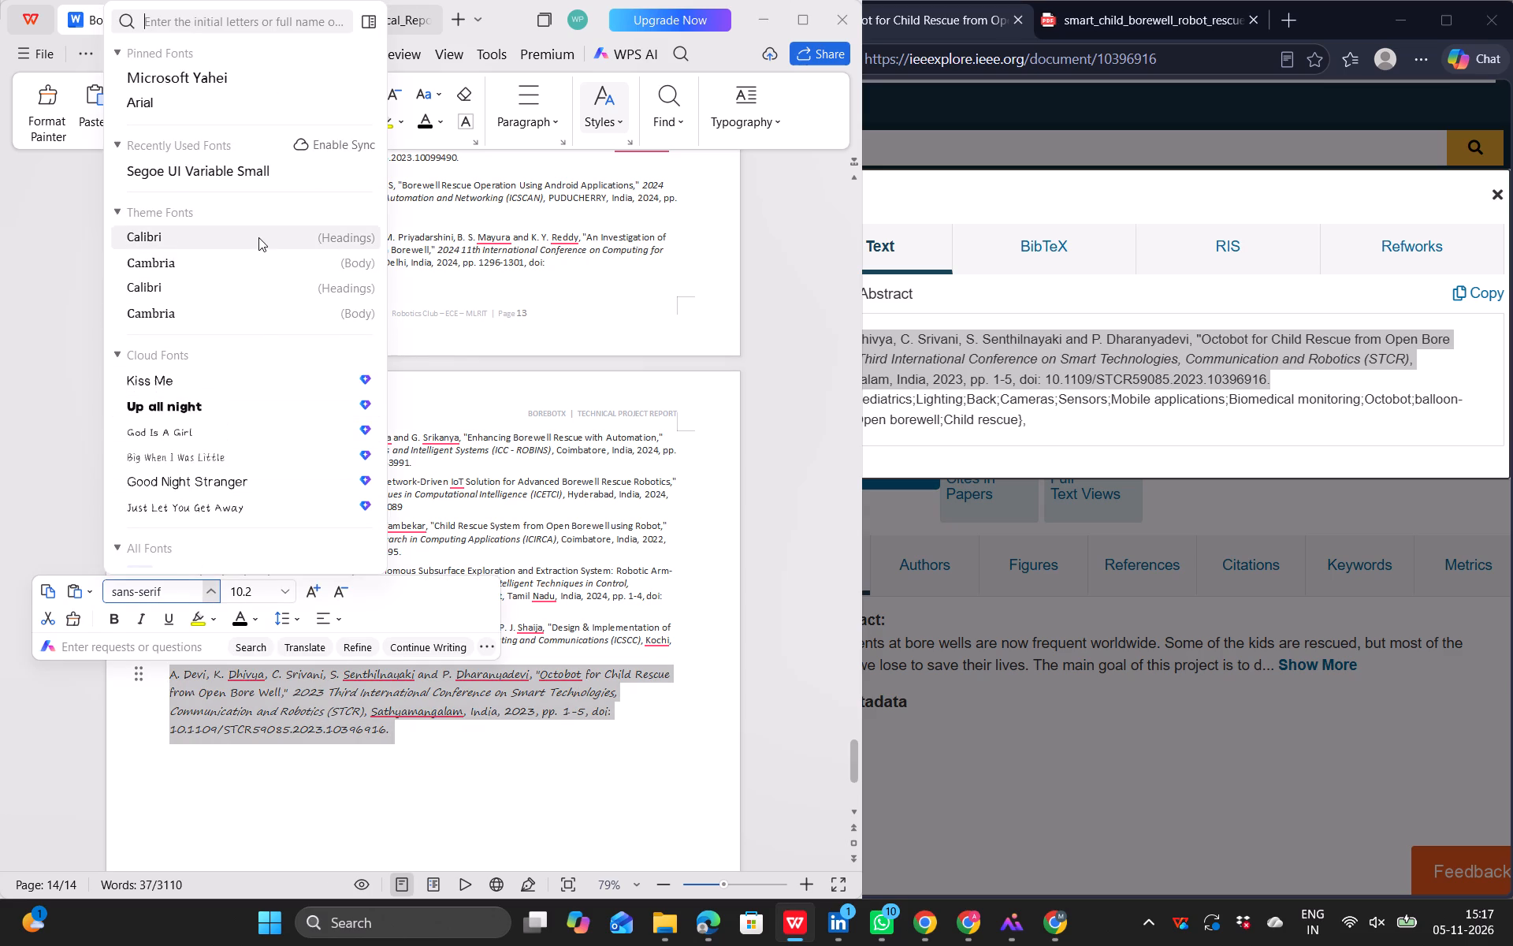
pyautogui.click(258, 236)
pyautogui.click(531, 729)
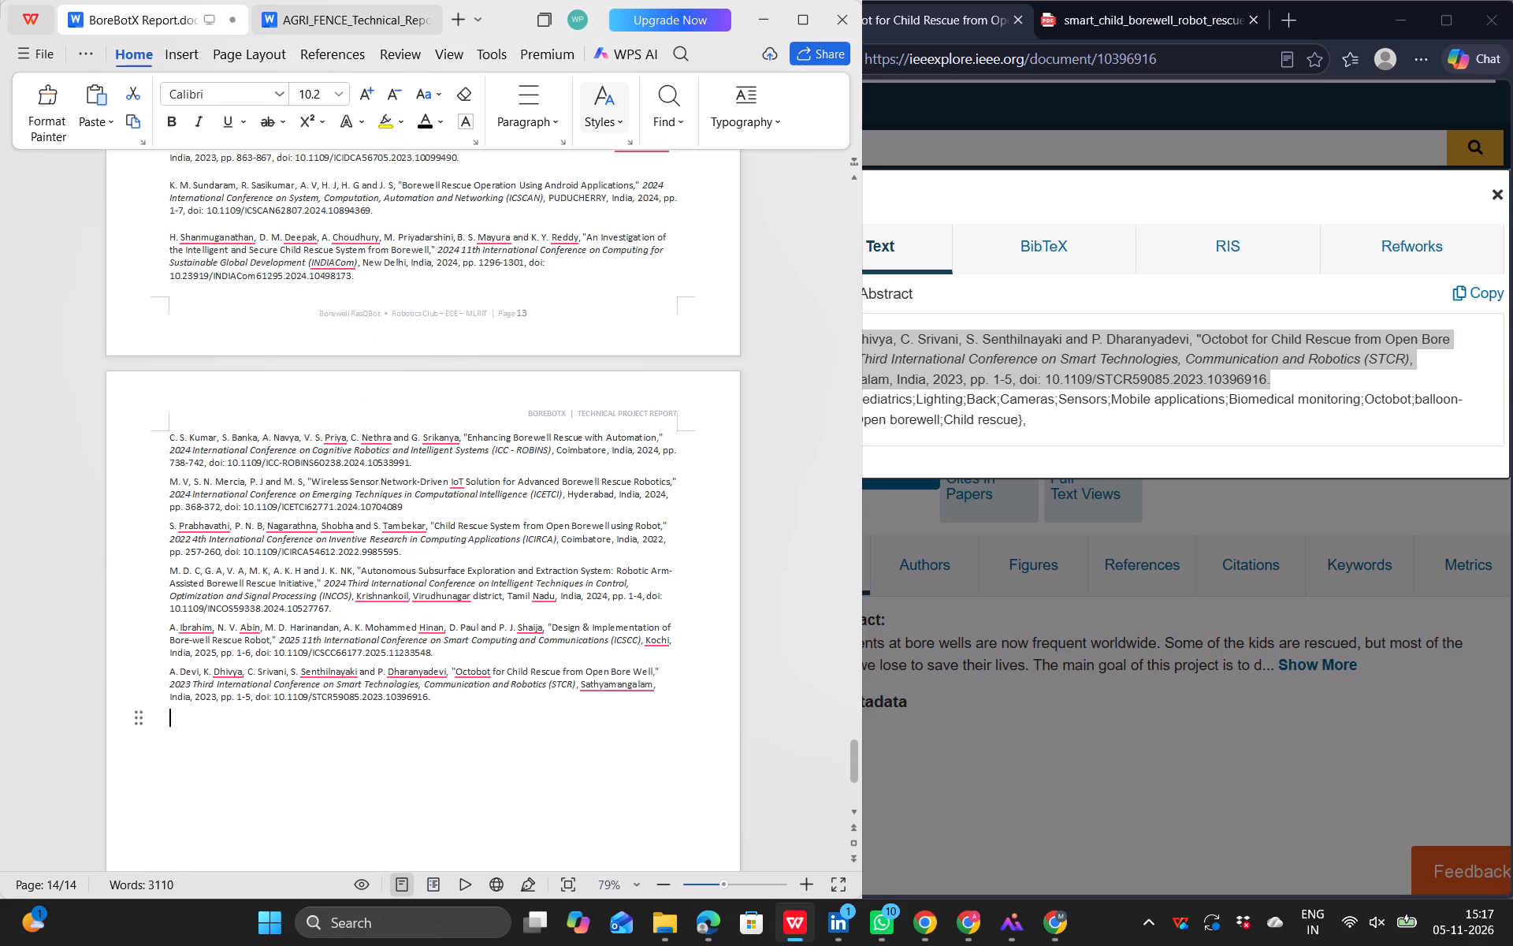
# Open "Prevention and Retrieval of Children from Borewell using Arduino" in Edge and paste its citation without keywords as a new paragraph in the WPS report.
pyautogui.scroll(-1, 531, 729)
pyautogui.click(992, 456)
pyautogui.hscroll(5, 992, 456)
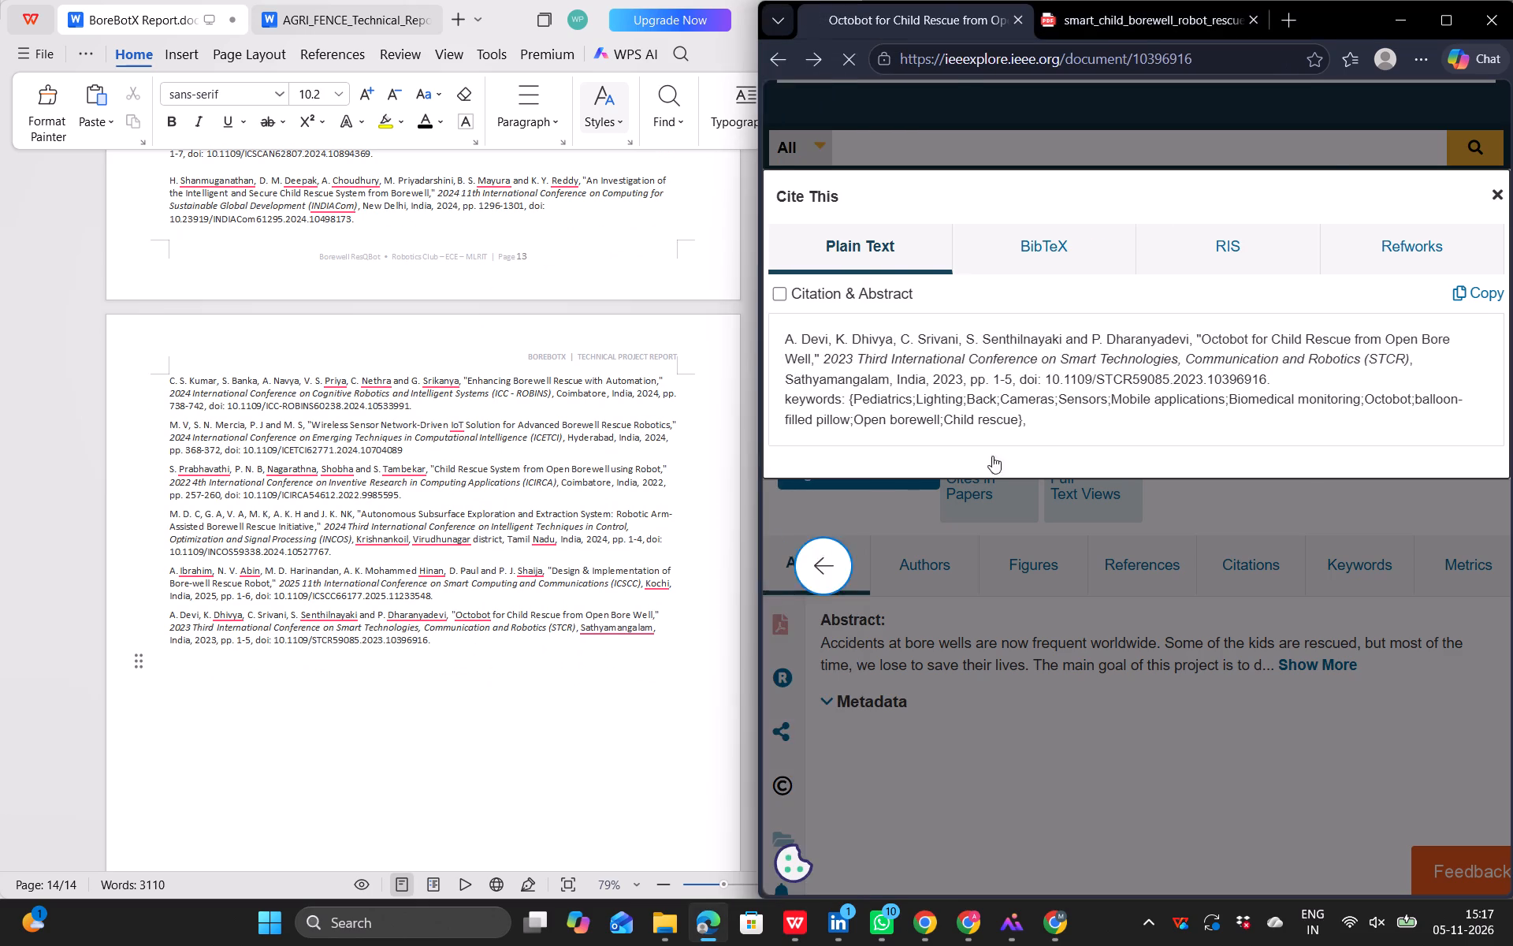
pyautogui.scroll(-1, 993, 581)
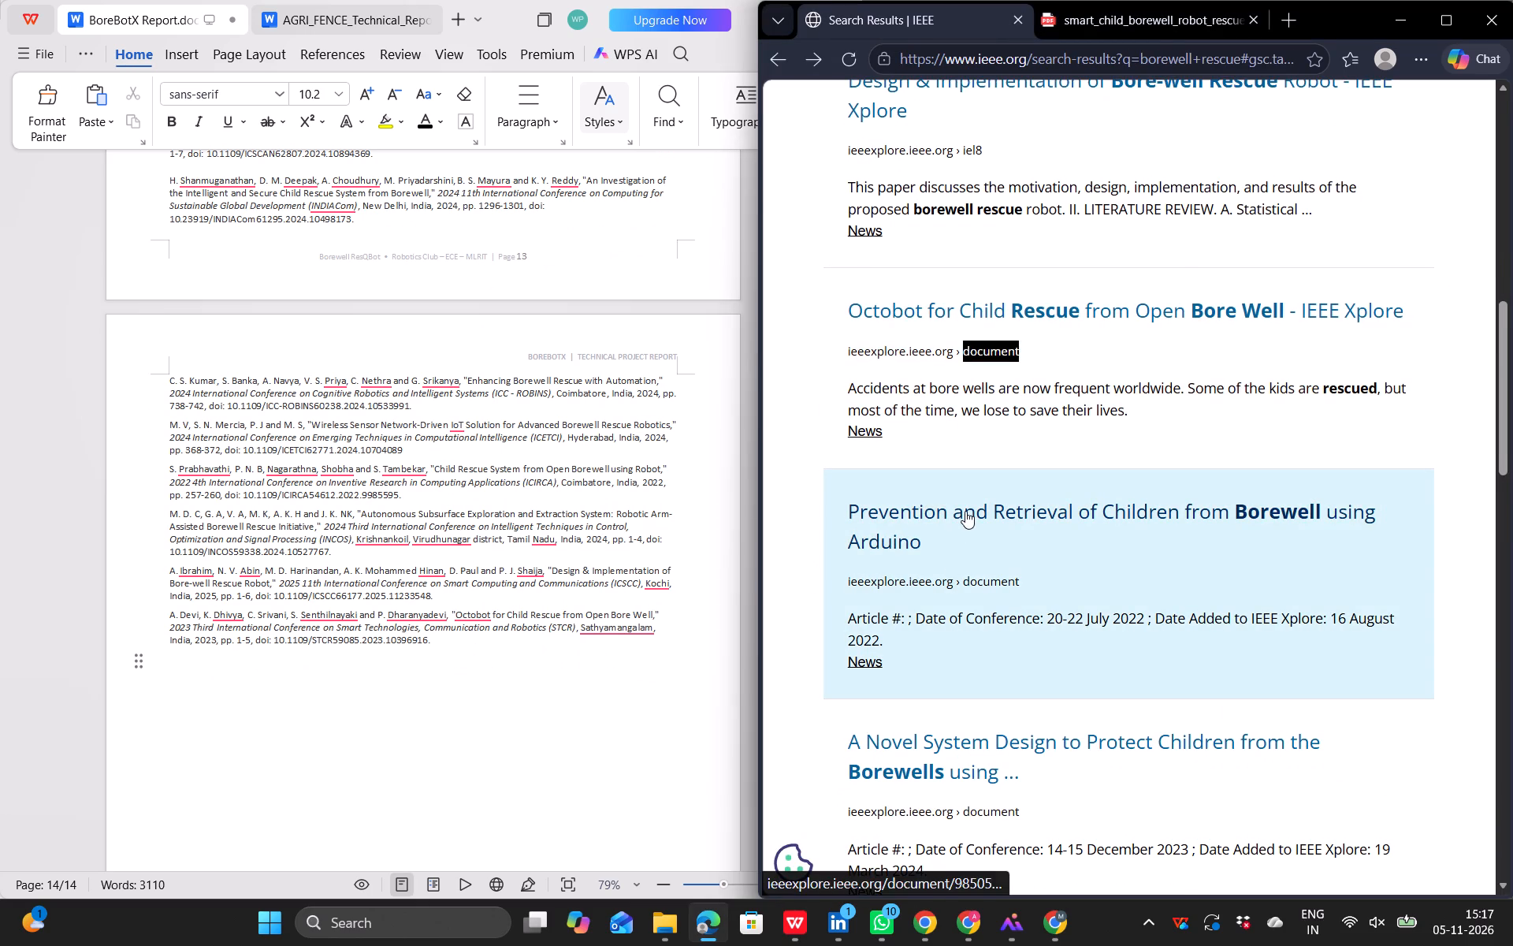
pyautogui.doubleClick(965, 511)
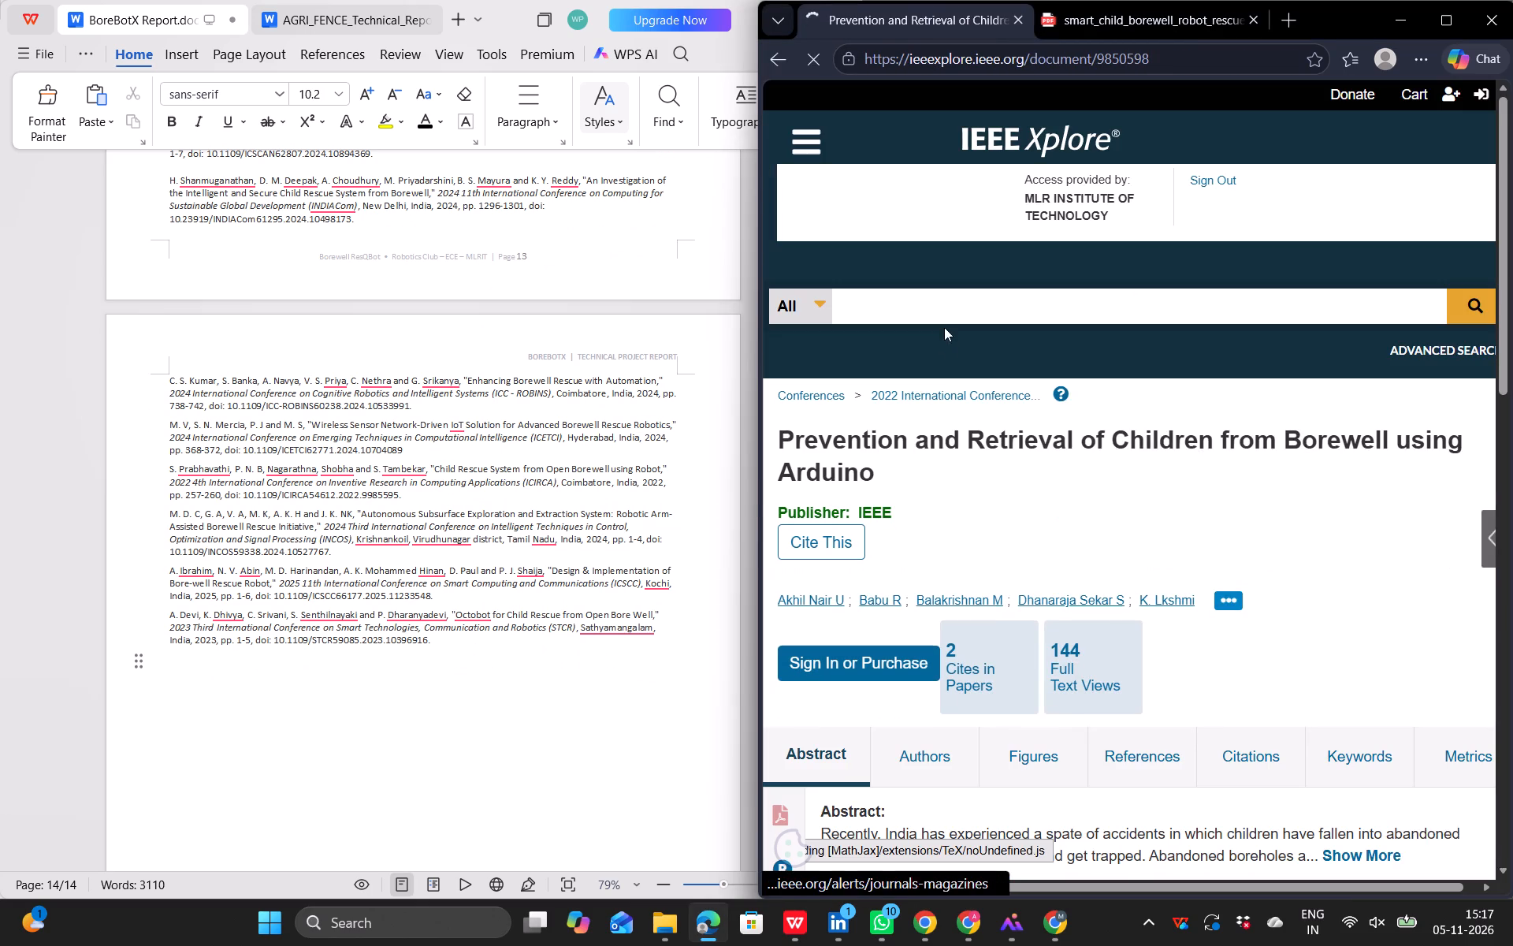
pyautogui.click(827, 534)
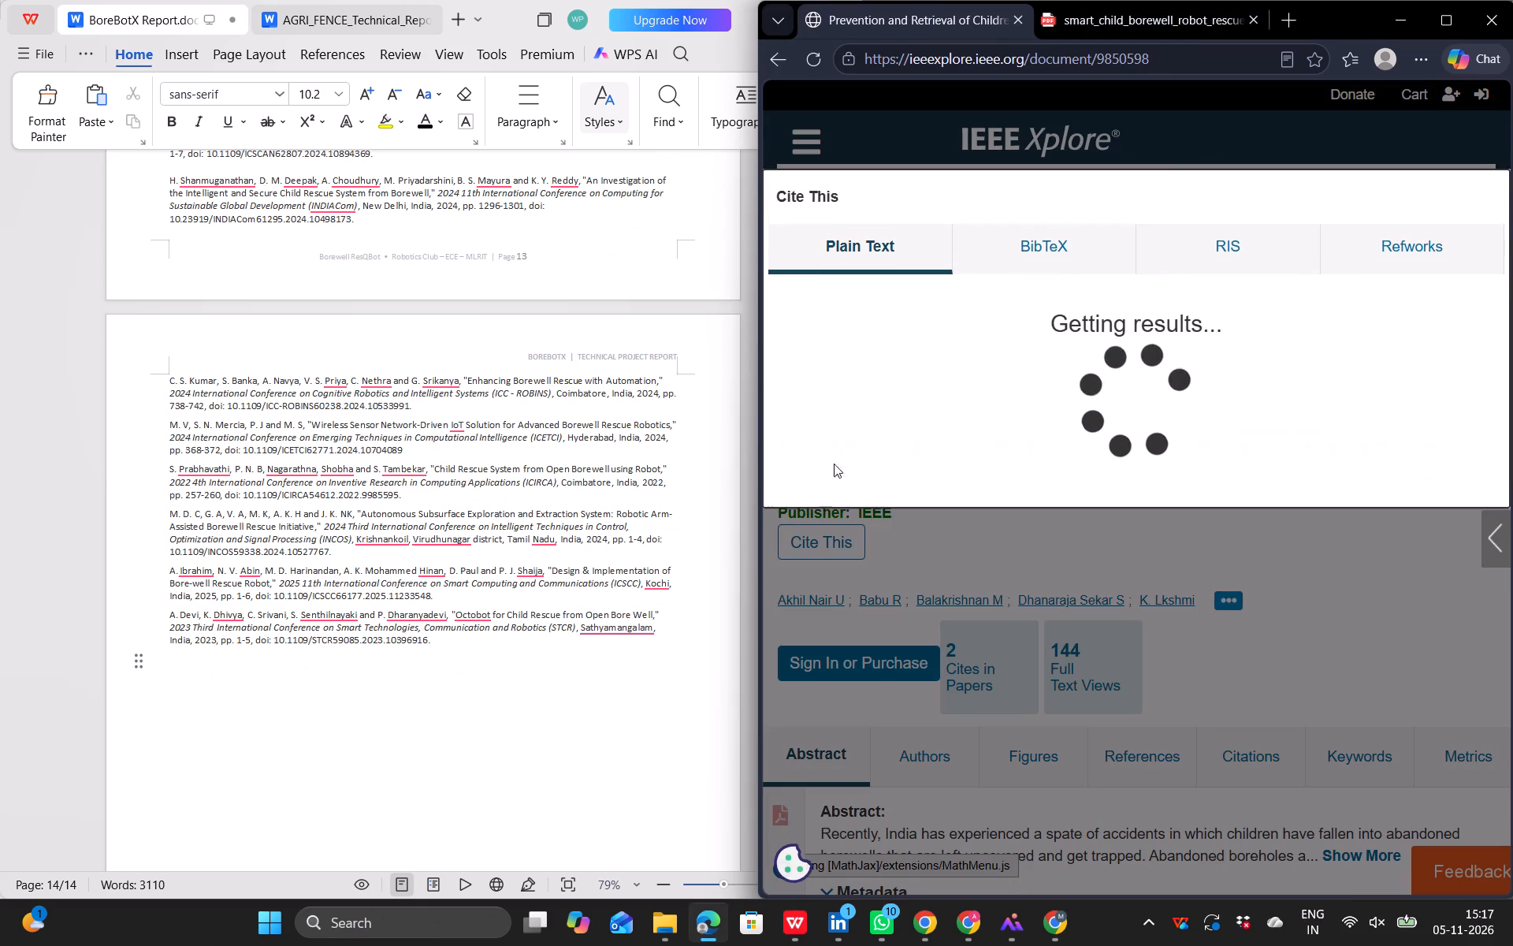
pyautogui.moveTo(783, 338); pyautogui.dragTo(861, 349)
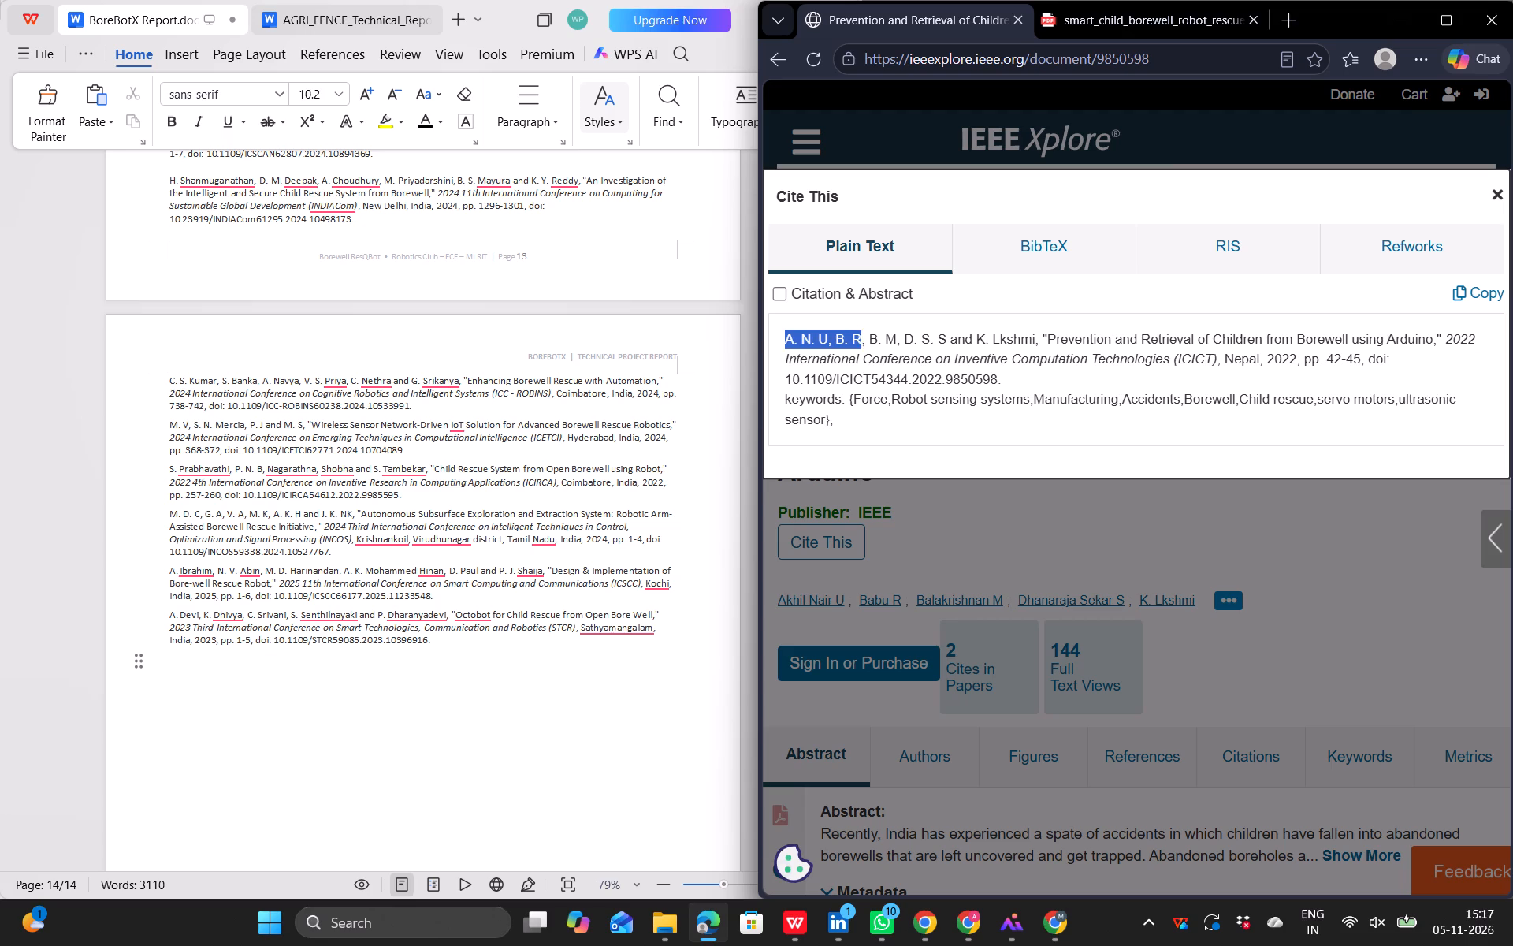
pyautogui.moveTo(861, 349); pyautogui.dragTo(1006, 380)
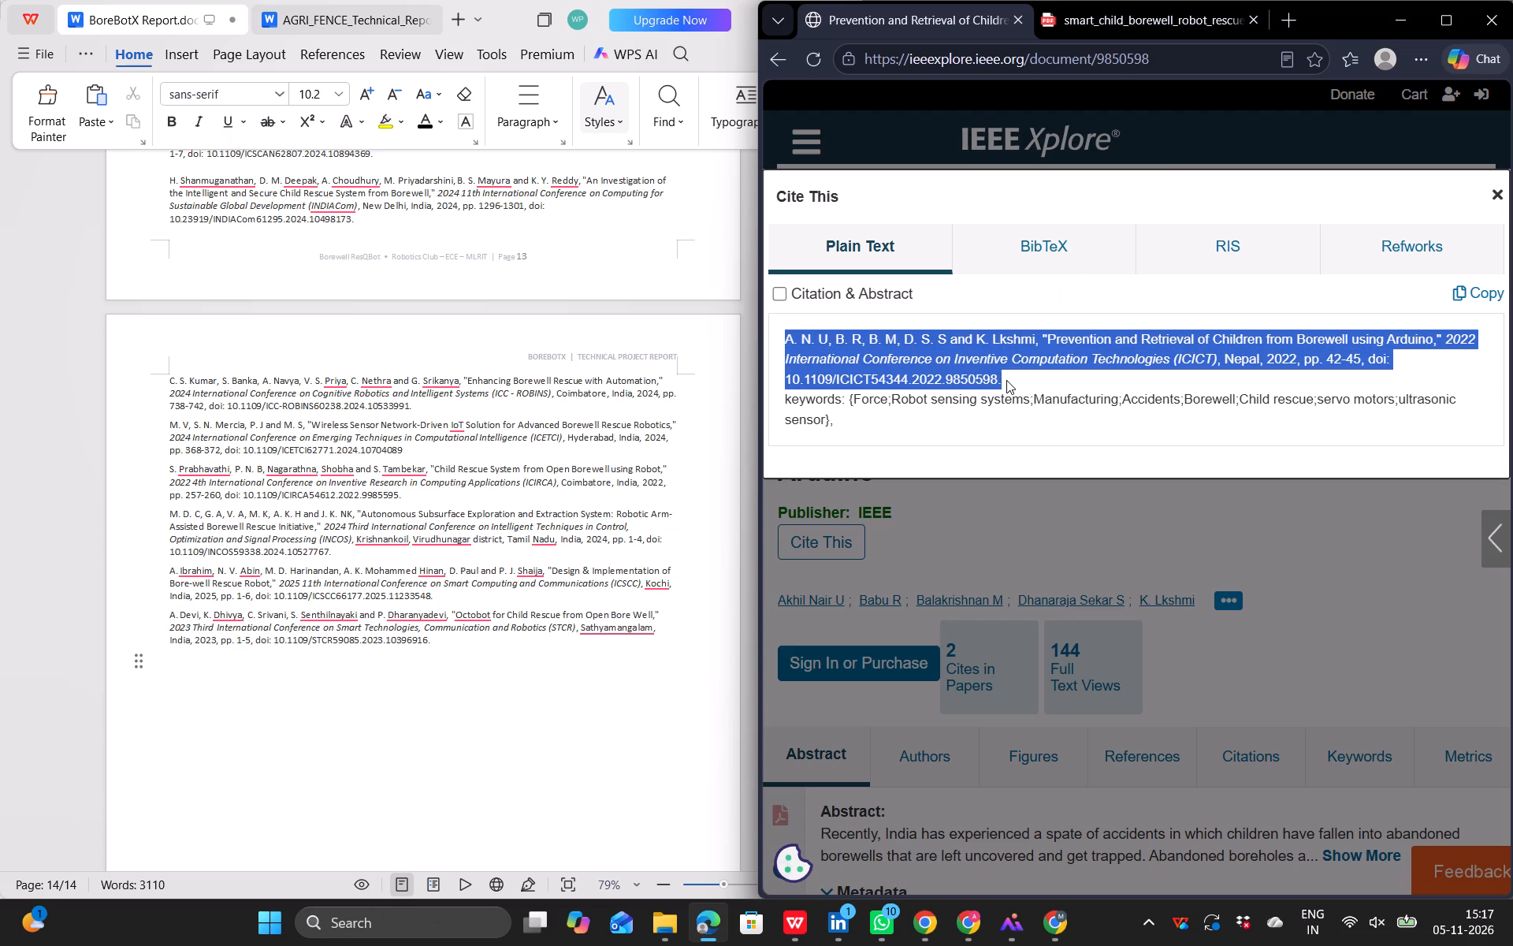
pyautogui.hotkey('ctrl', 'c')
pyautogui.click(454, 642)
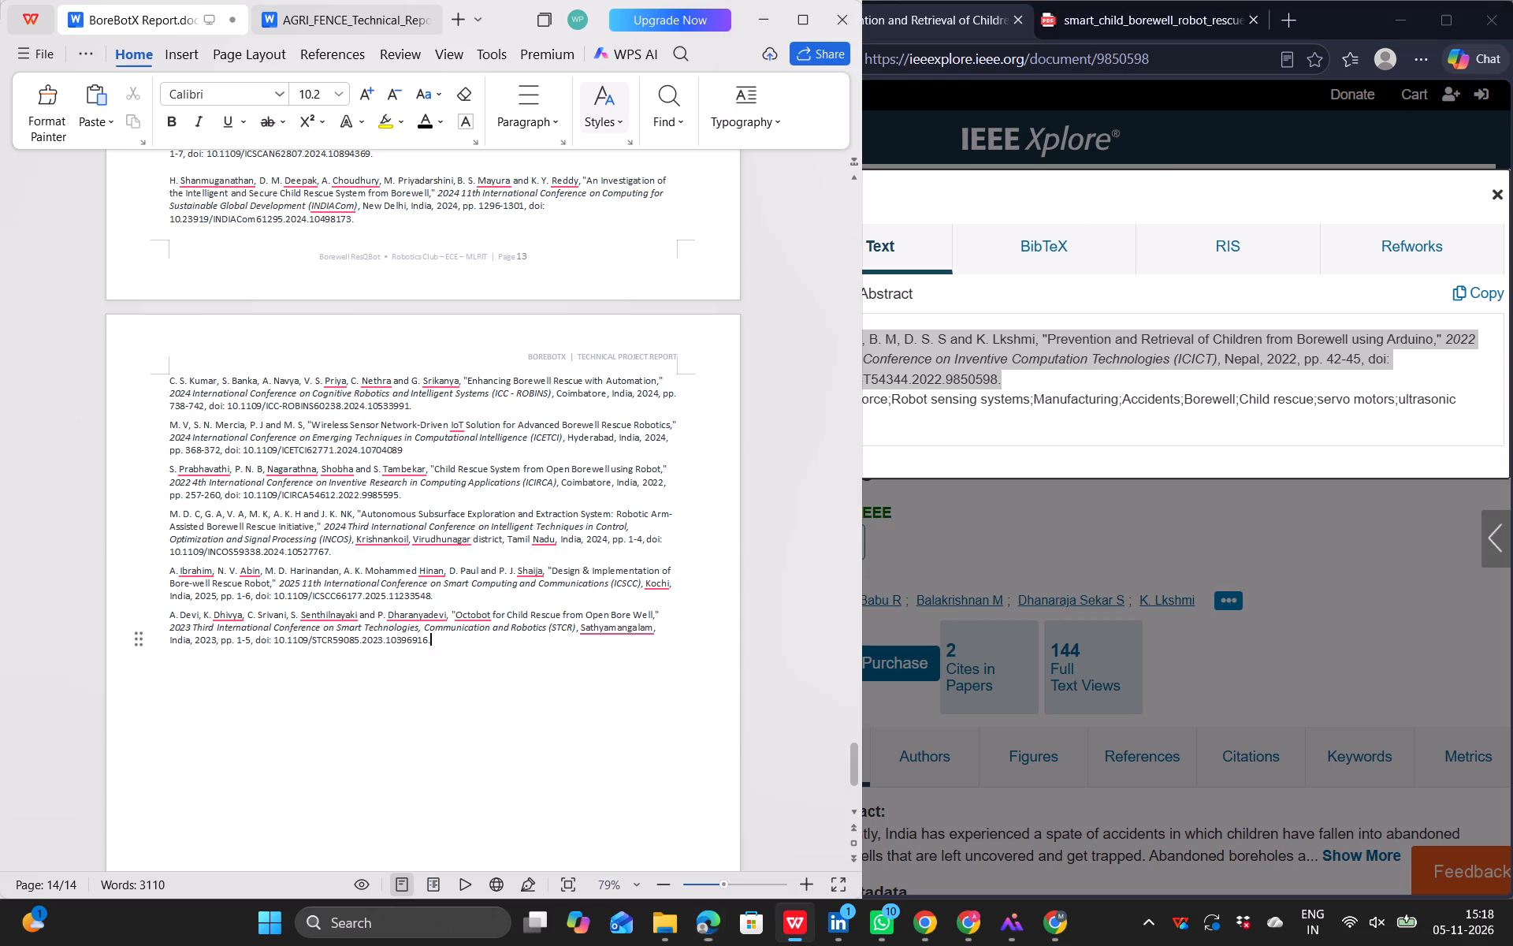
pyautogui.press('Return')
pyautogui.hotkey('ctrl', 'v')
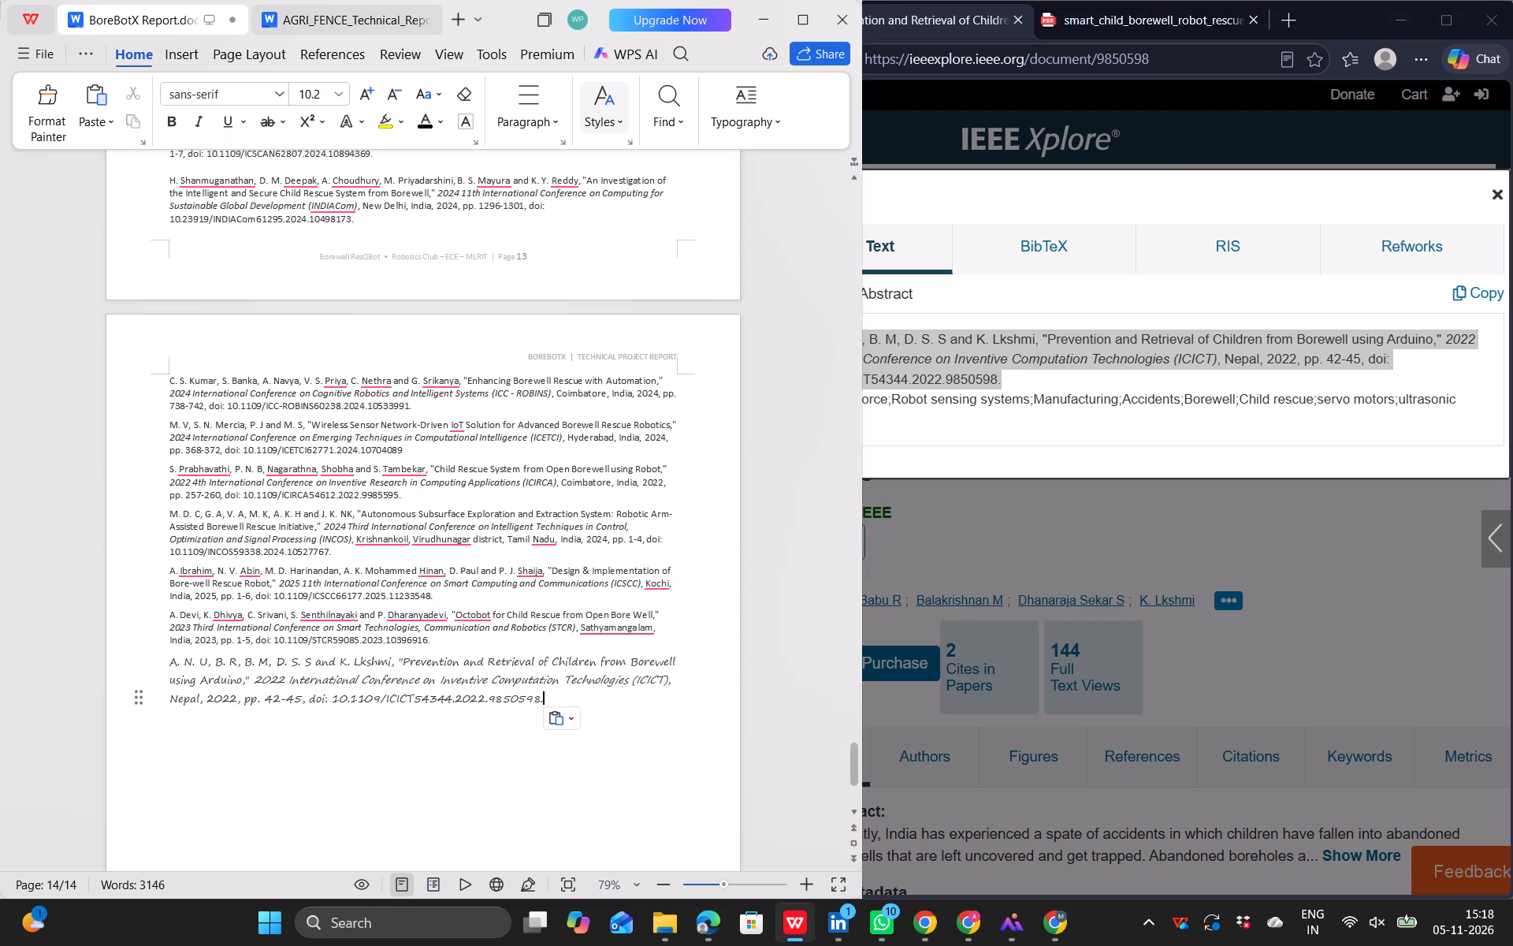
# Set the font of the pasted "Prevention and Retrieval of Children from Borewell using Arduino" citation to Calibri.
pyautogui.moveTo(548, 699); pyautogui.dragTo(338, 687)
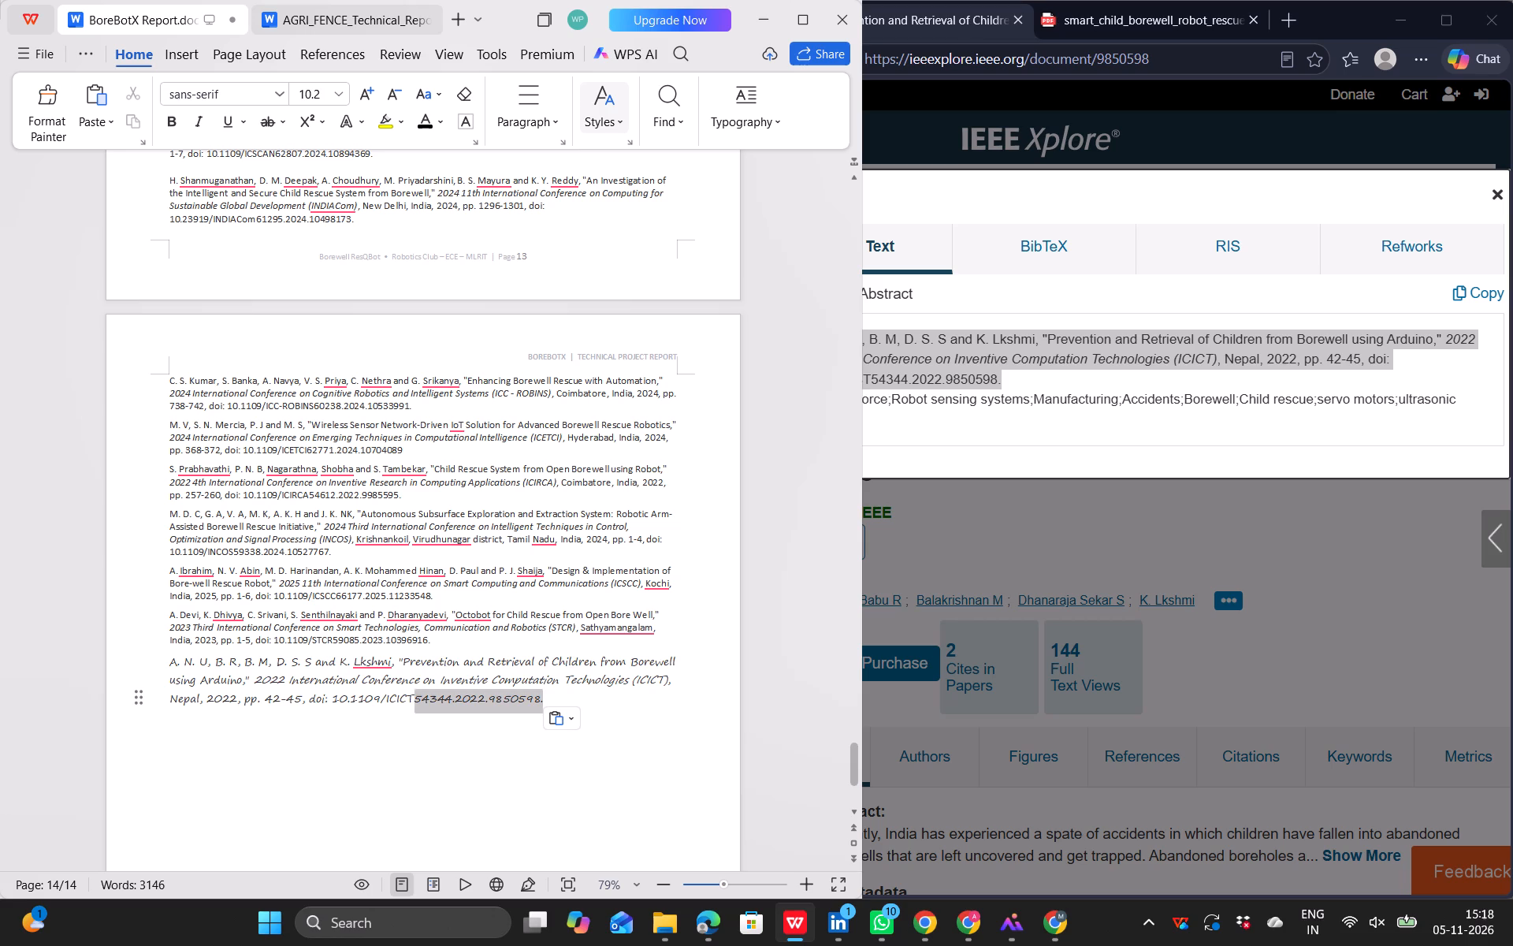
pyautogui.moveTo(338, 687); pyautogui.dragTo(160, 660)
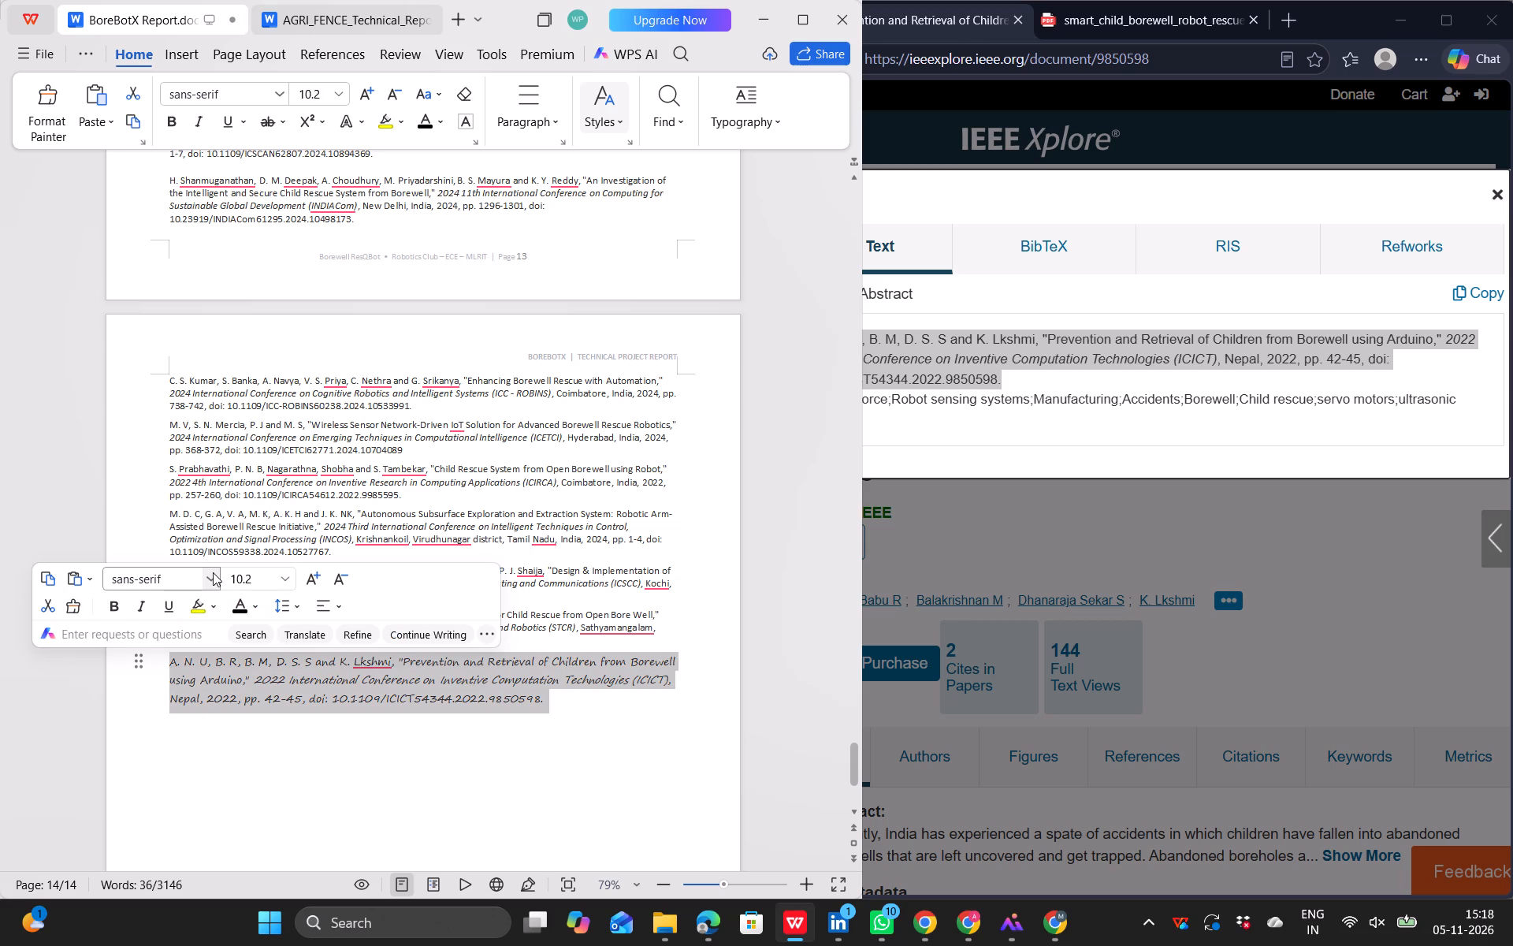
pyautogui.click(213, 572)
pyautogui.click(234, 229)
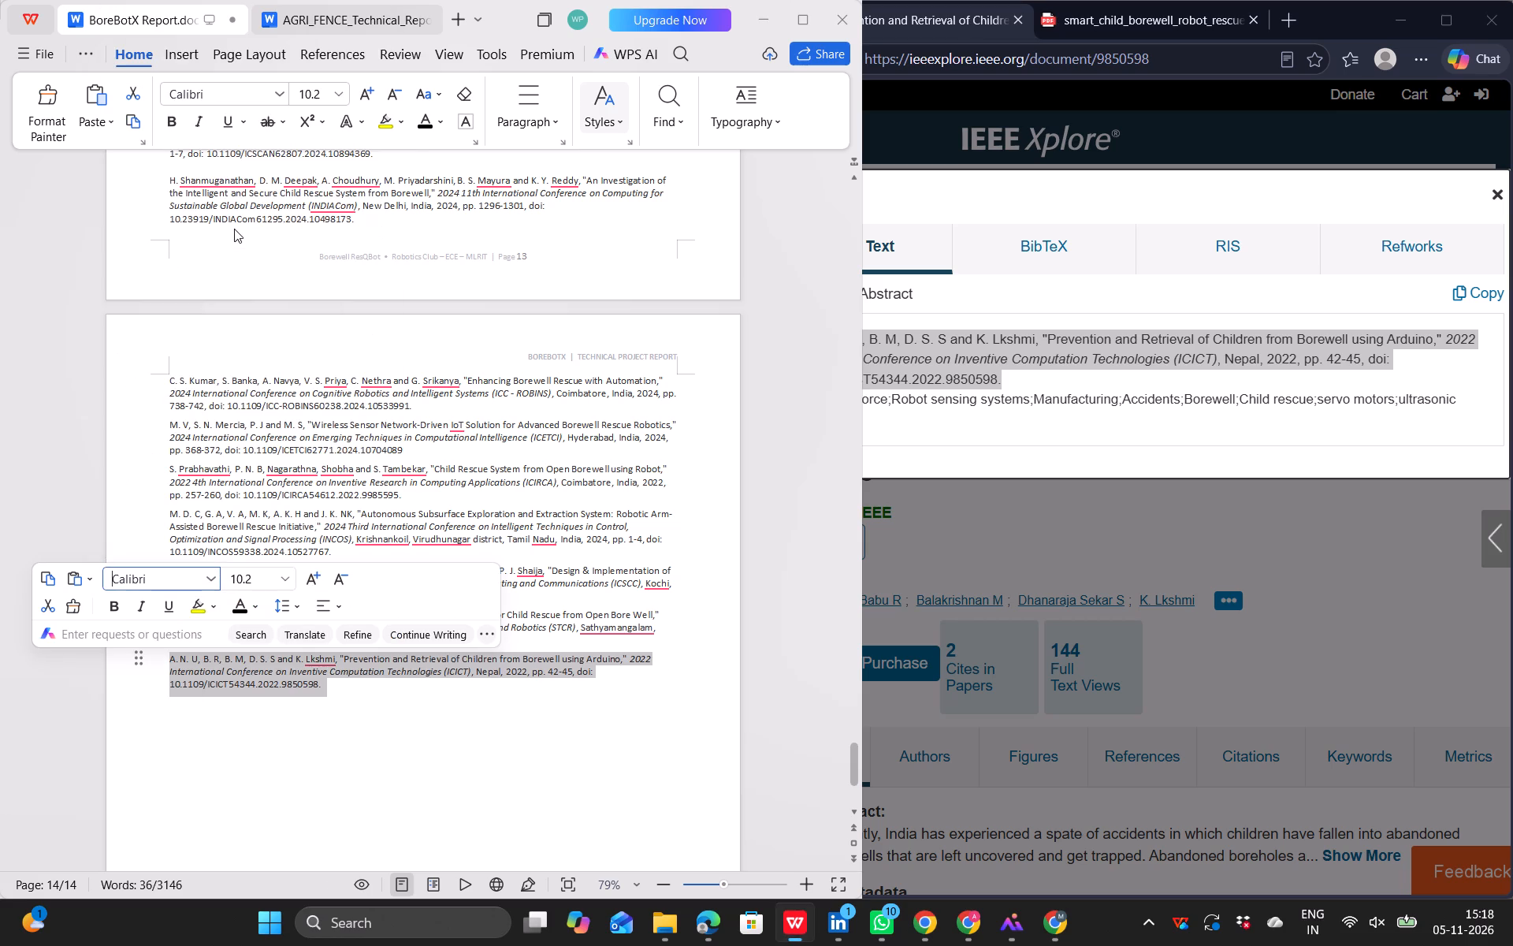
pyautogui.click(382, 776)
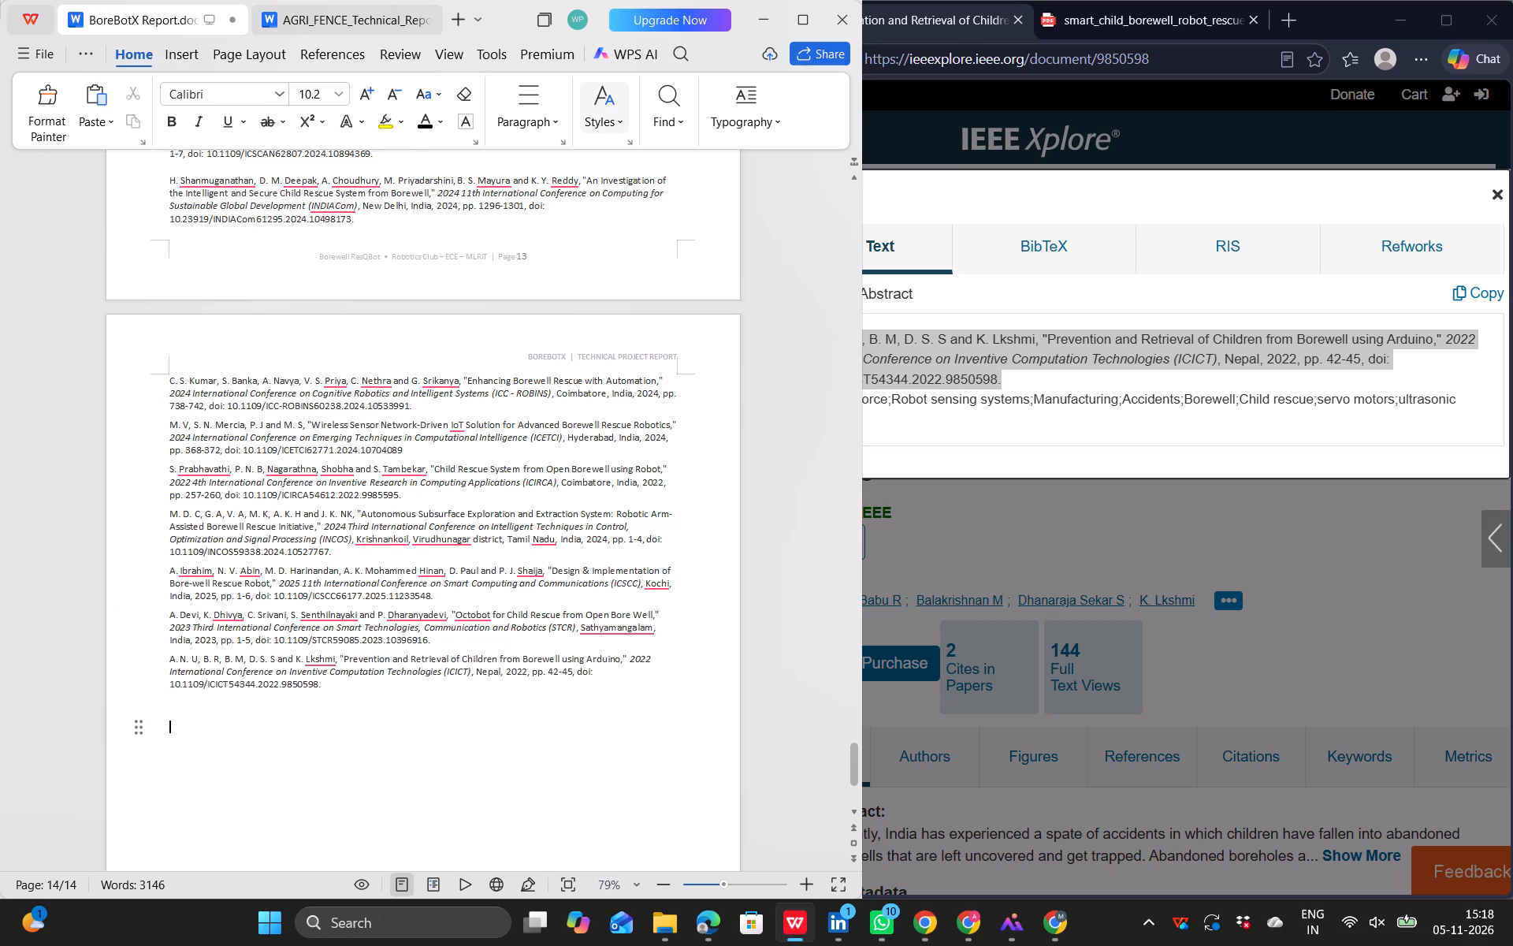
# Save a copy of the report in the Downloads folder as "BoreBotX Report..n.docx".
pyautogui.click(24, 47)
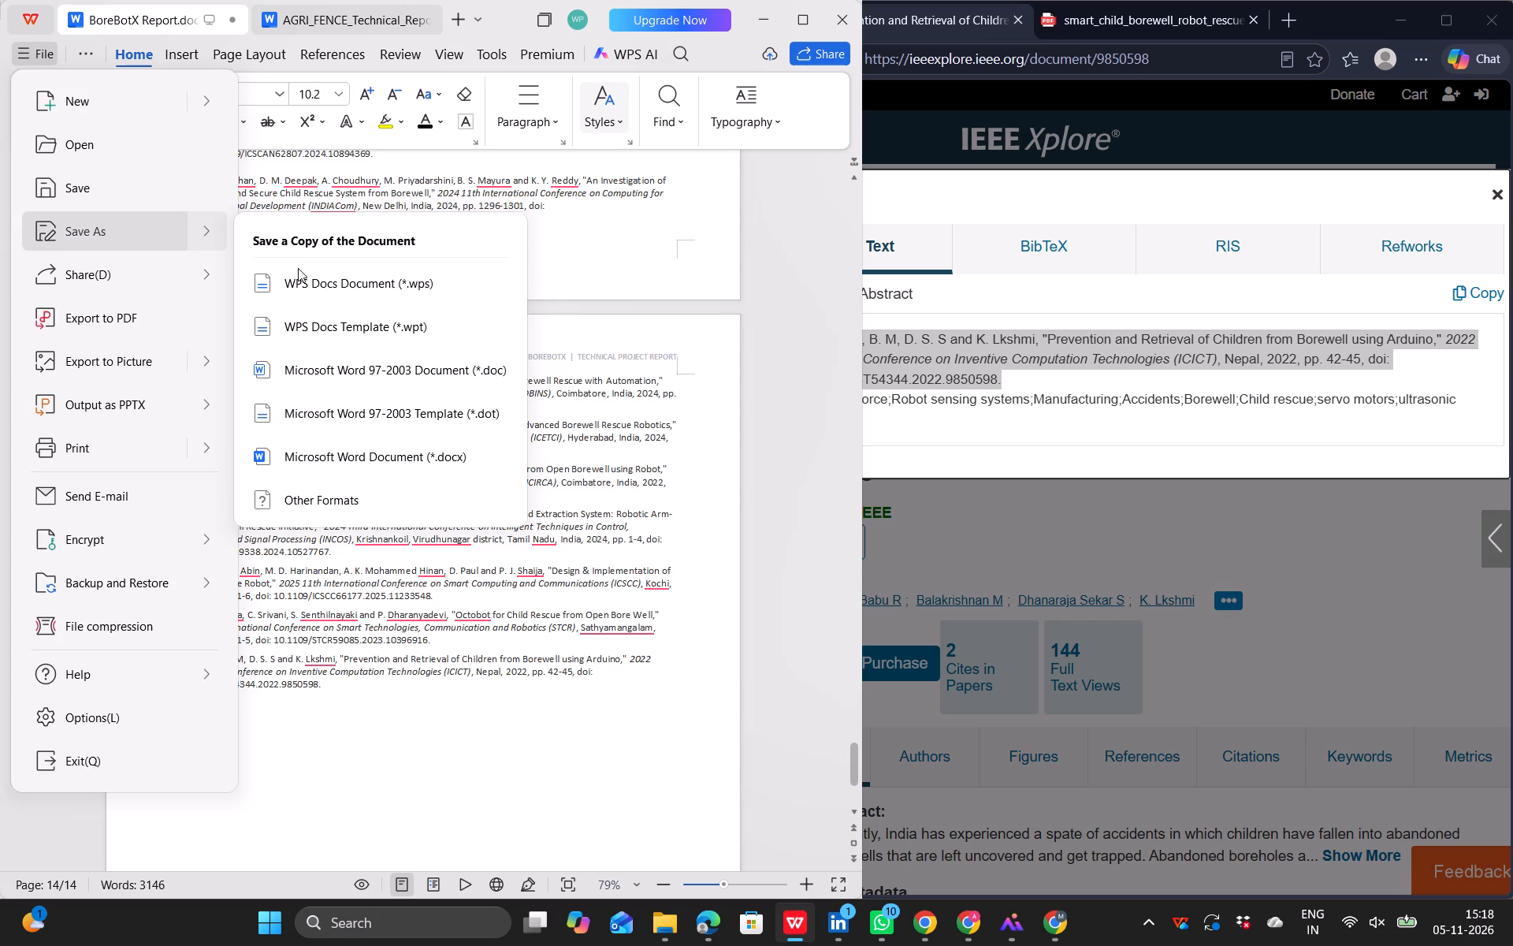
pyautogui.click(149, 229)
pyautogui.click(342, 517)
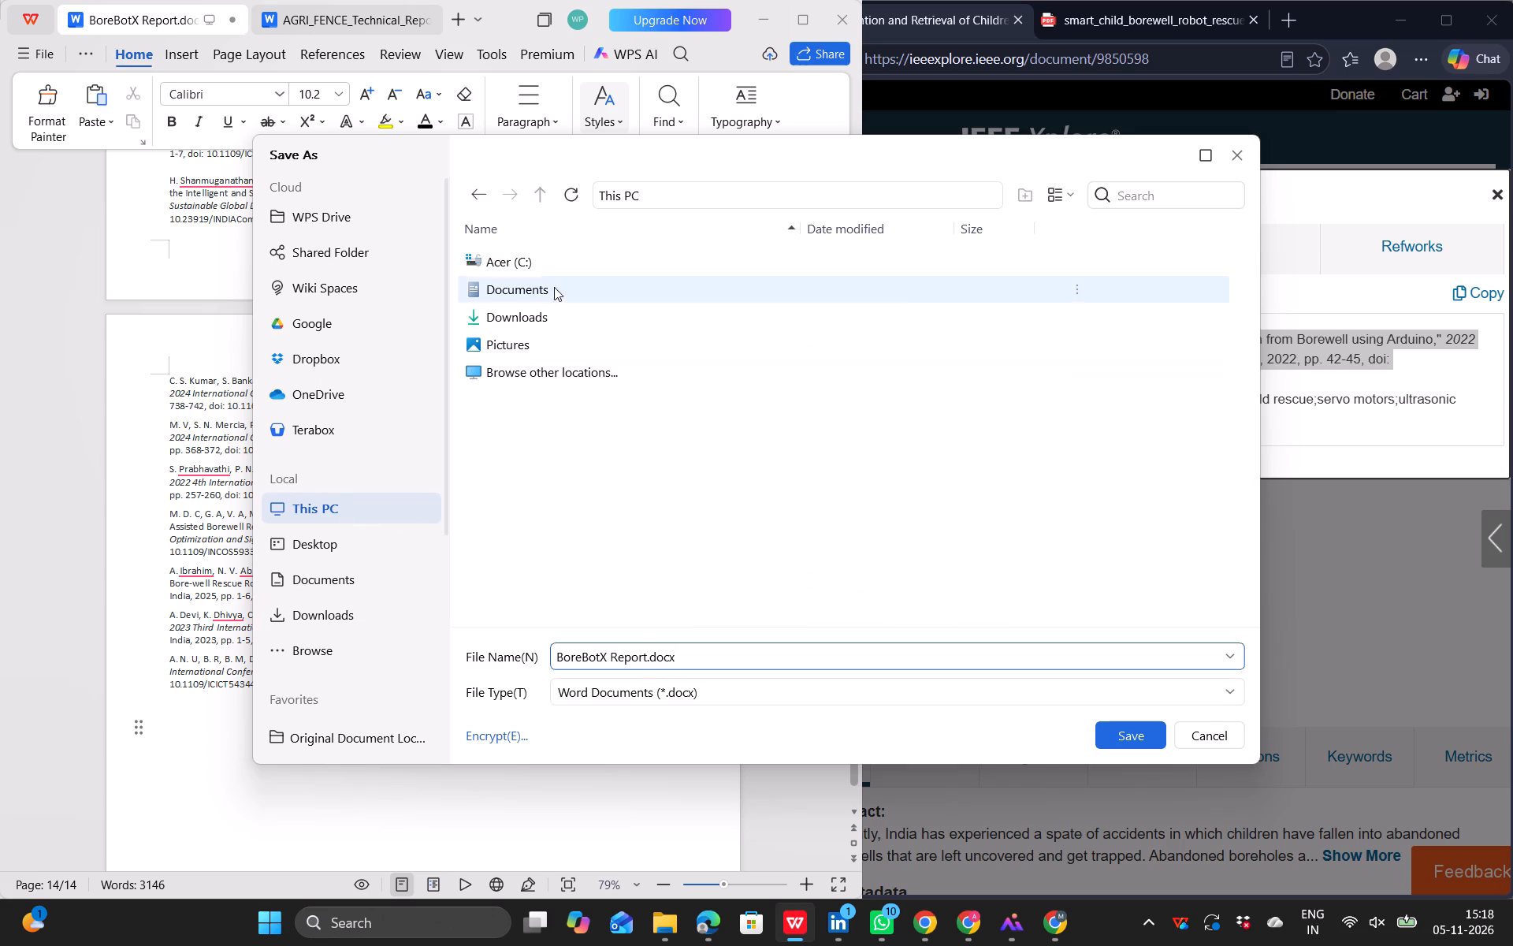
pyautogui.doubleClick(555, 308)
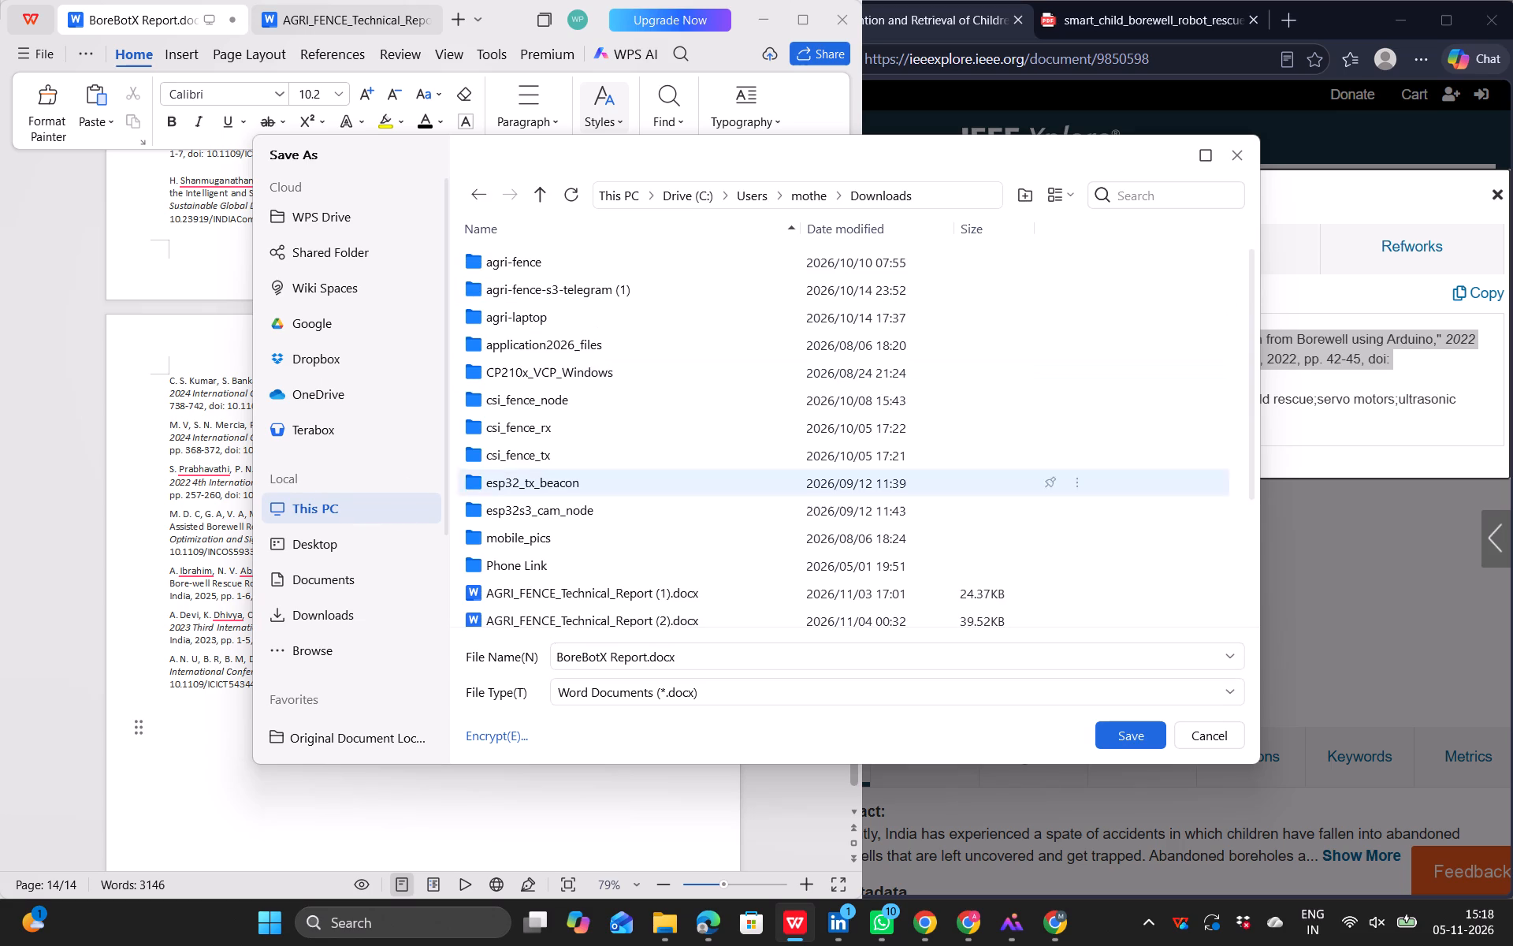
pyautogui.click(641, 660)
pyautogui.press('Right')
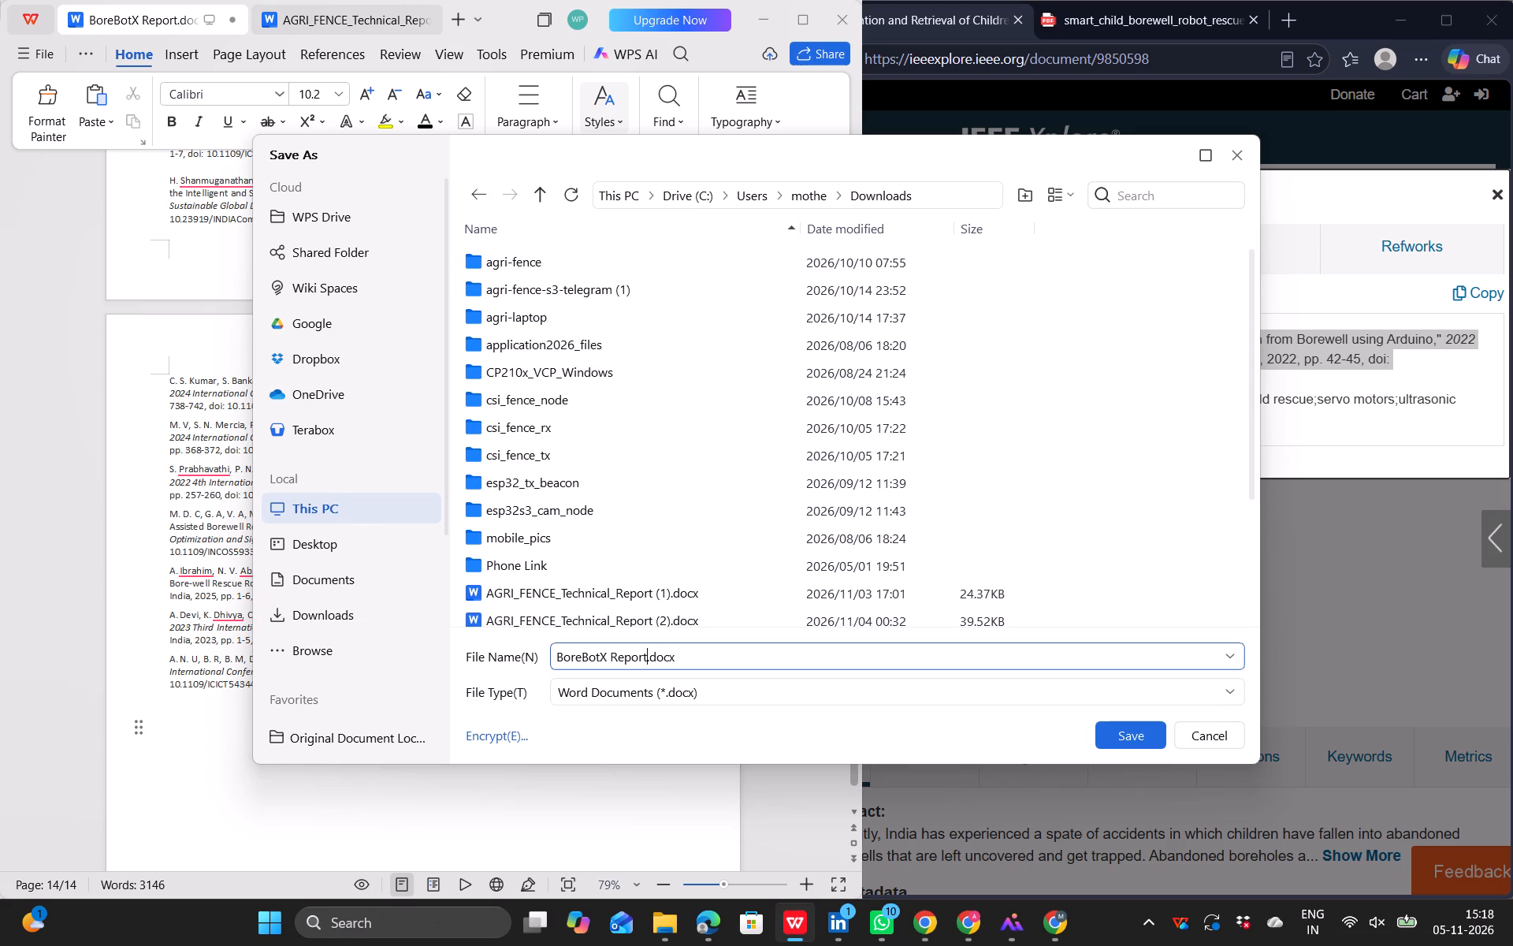
pyautogui.press('.')
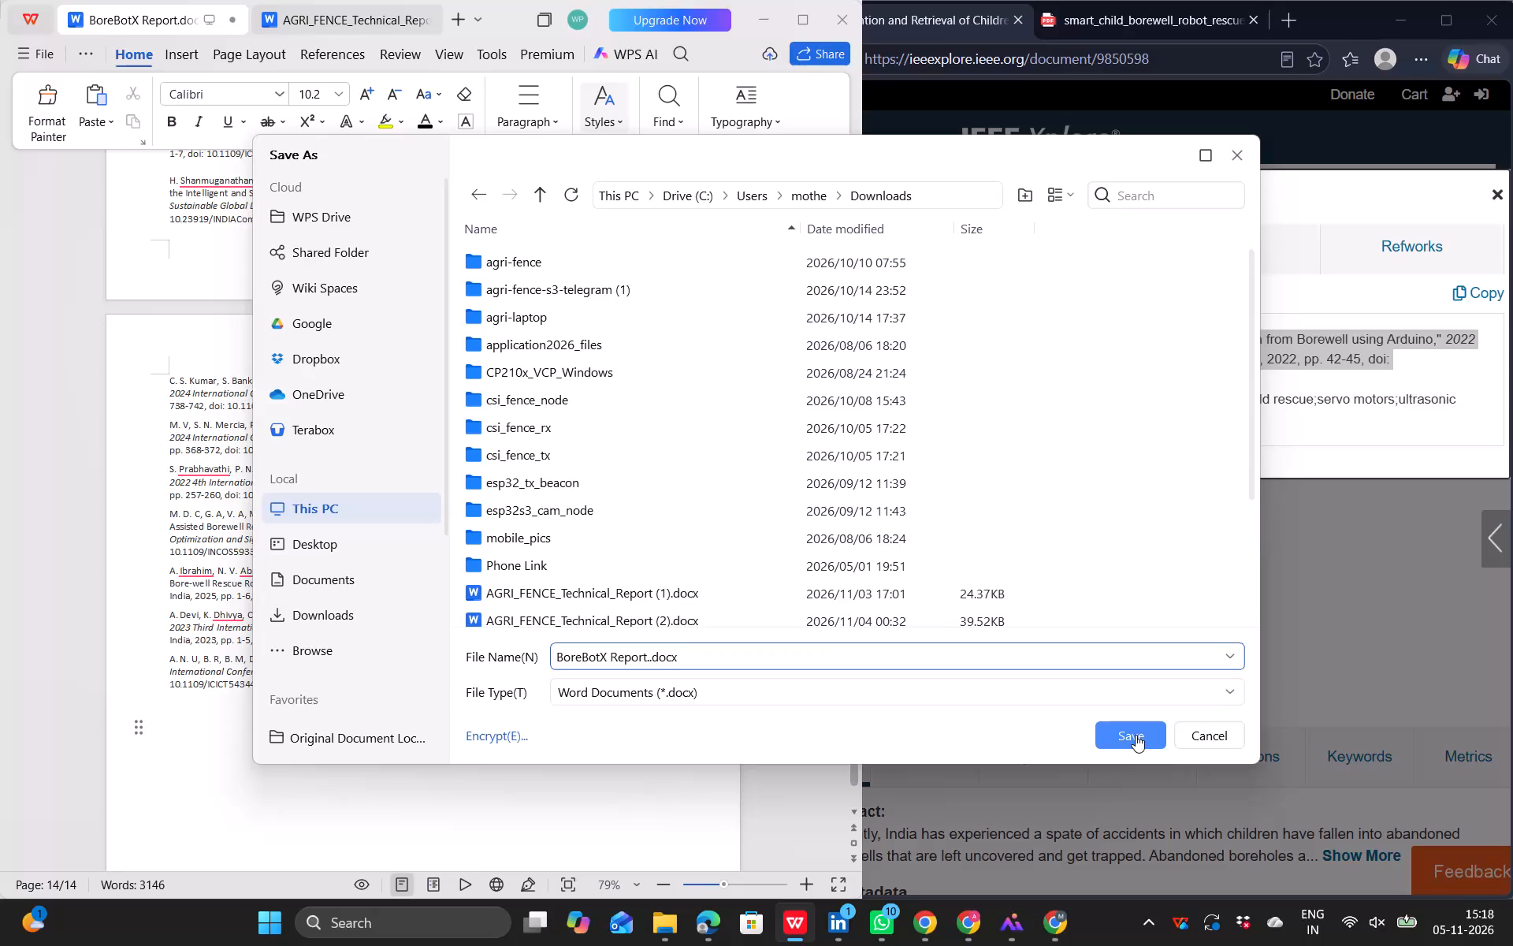
pyautogui.press('.')
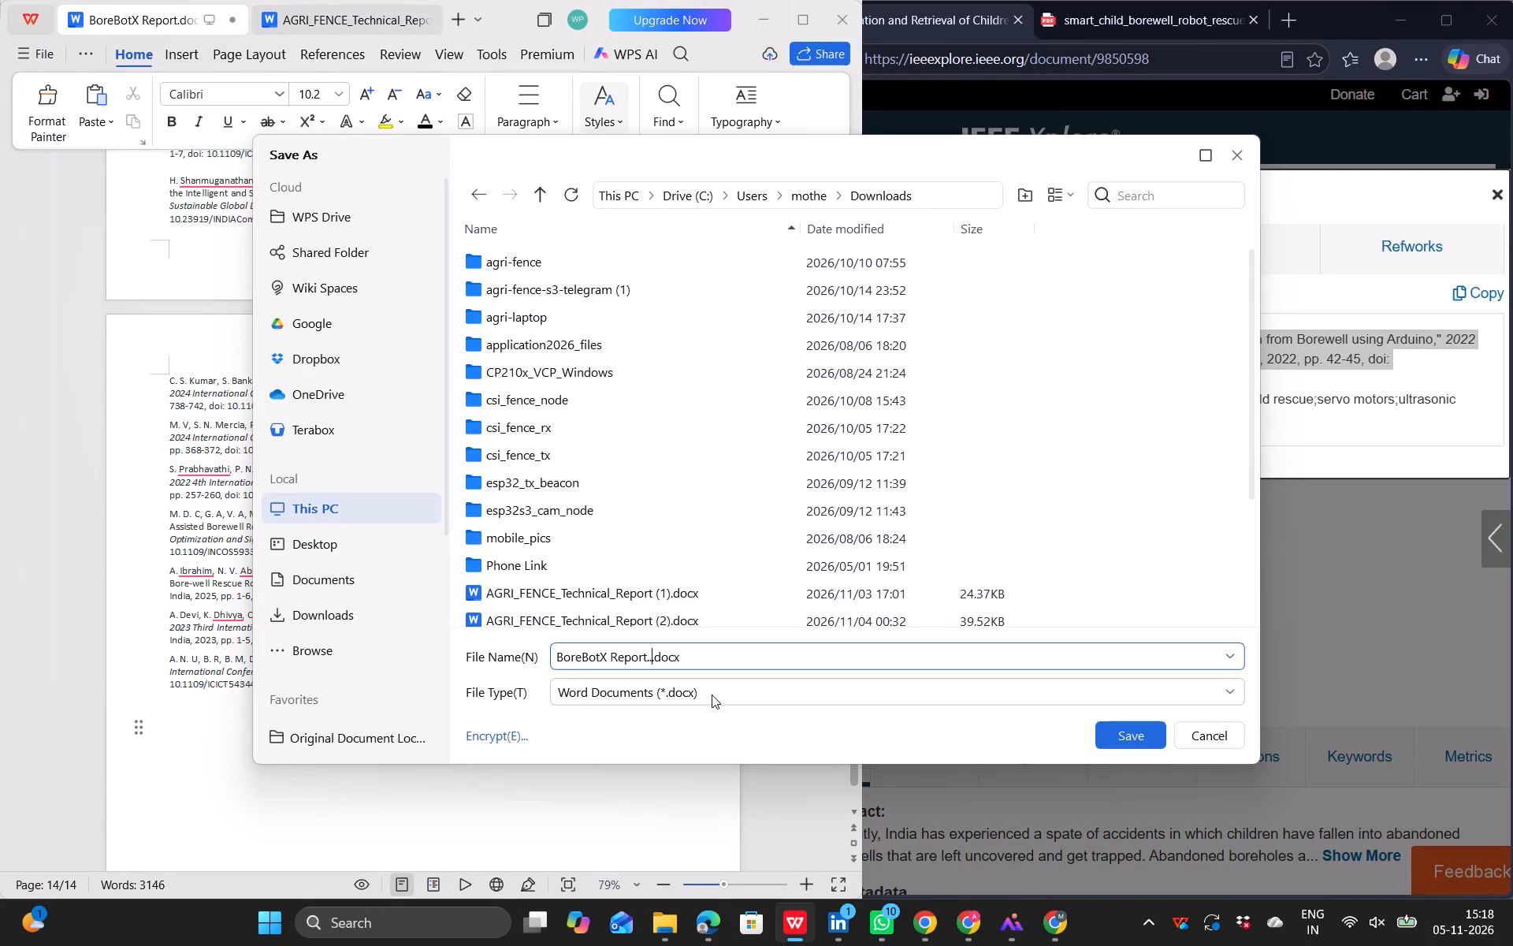
pyautogui.press('n')
pyautogui.click(1121, 737)
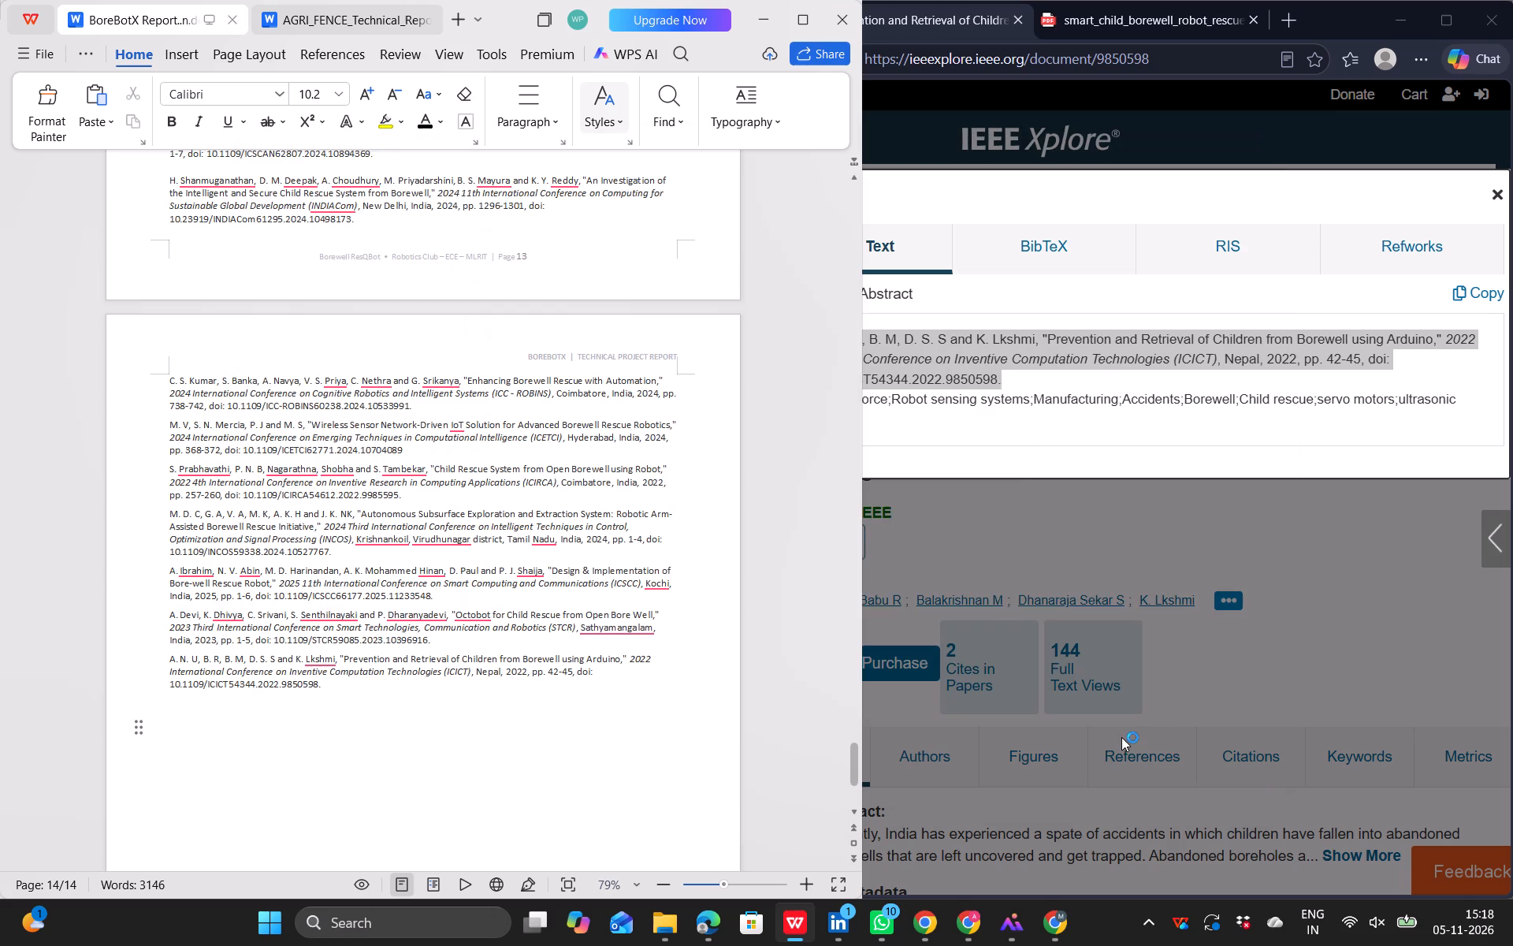
pyautogui.click(671, 926)
pyautogui.click(617, 836)
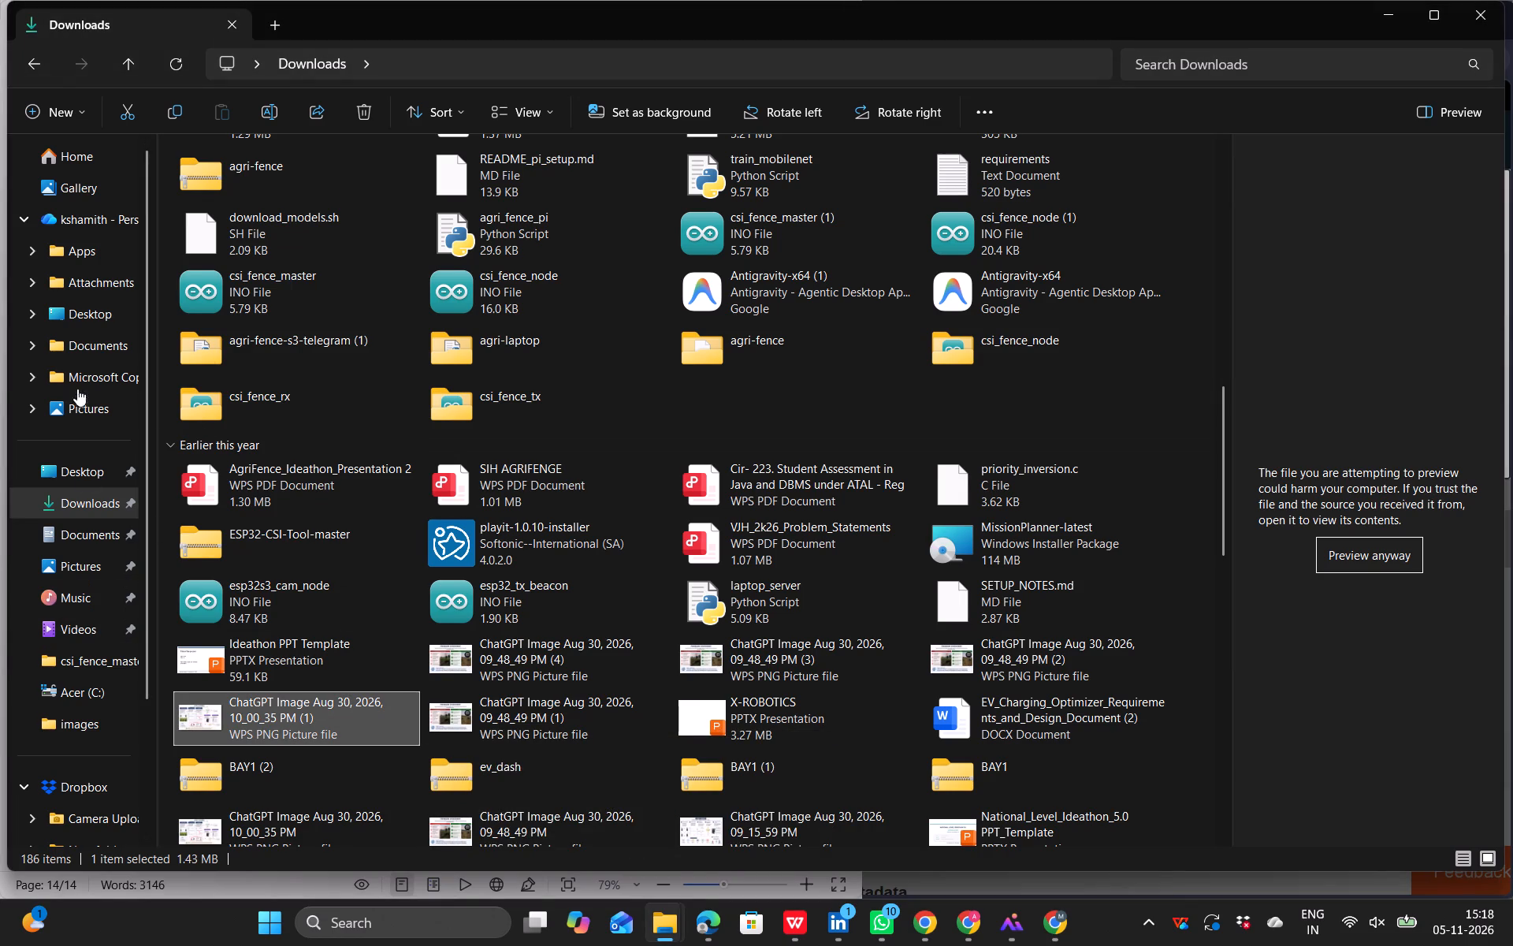
pyautogui.scroll(4, 76, 370)
pyautogui.click(75, 150)
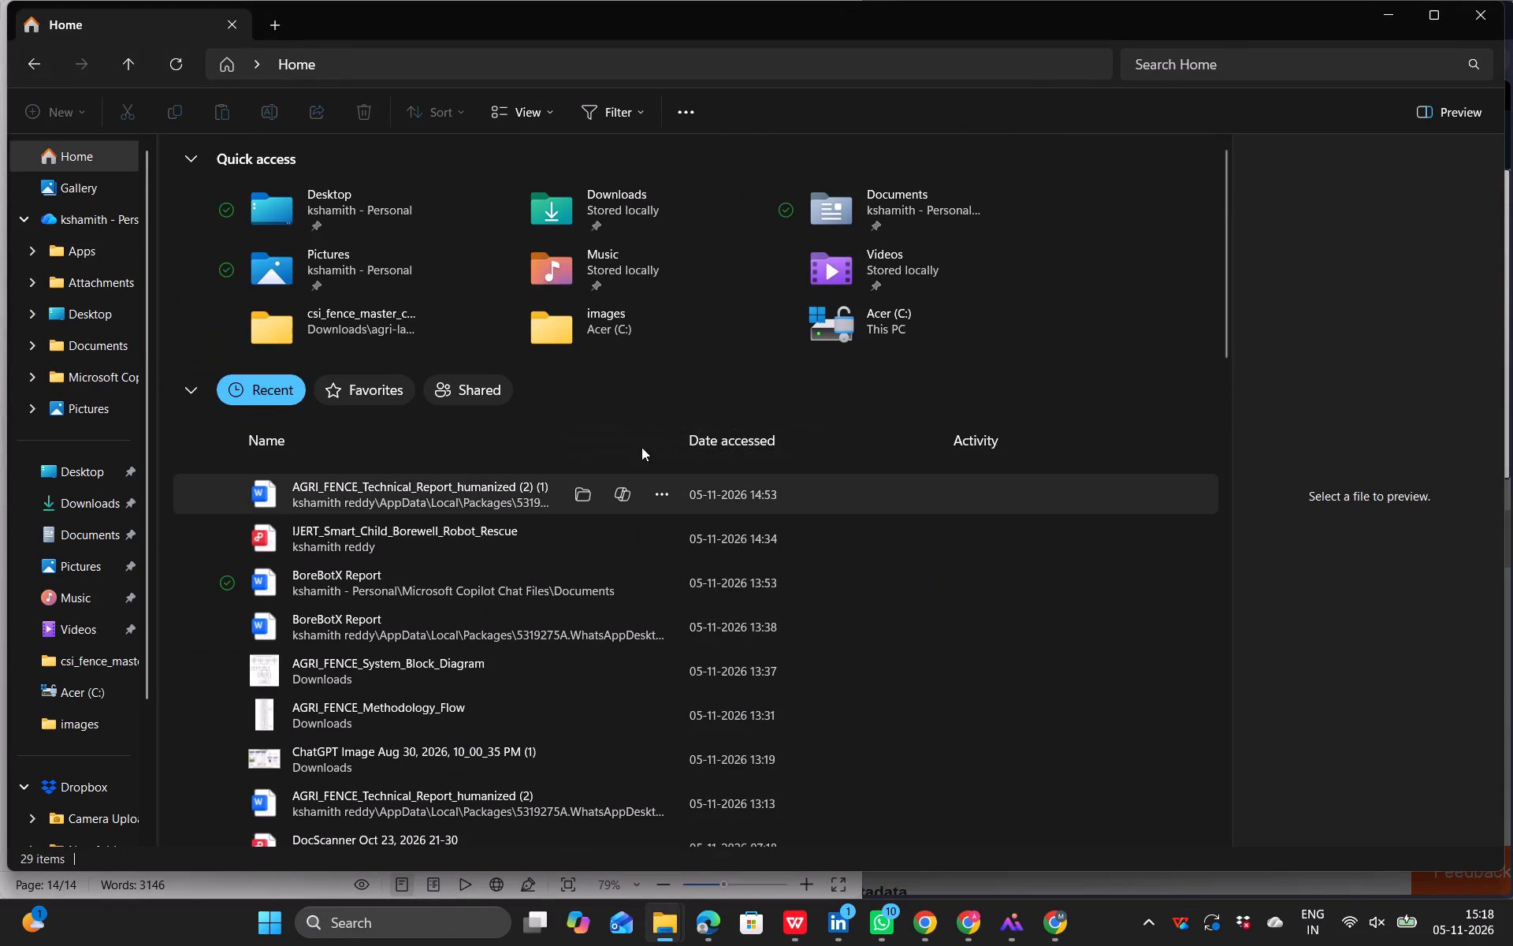
pyautogui.click(1199, 65)
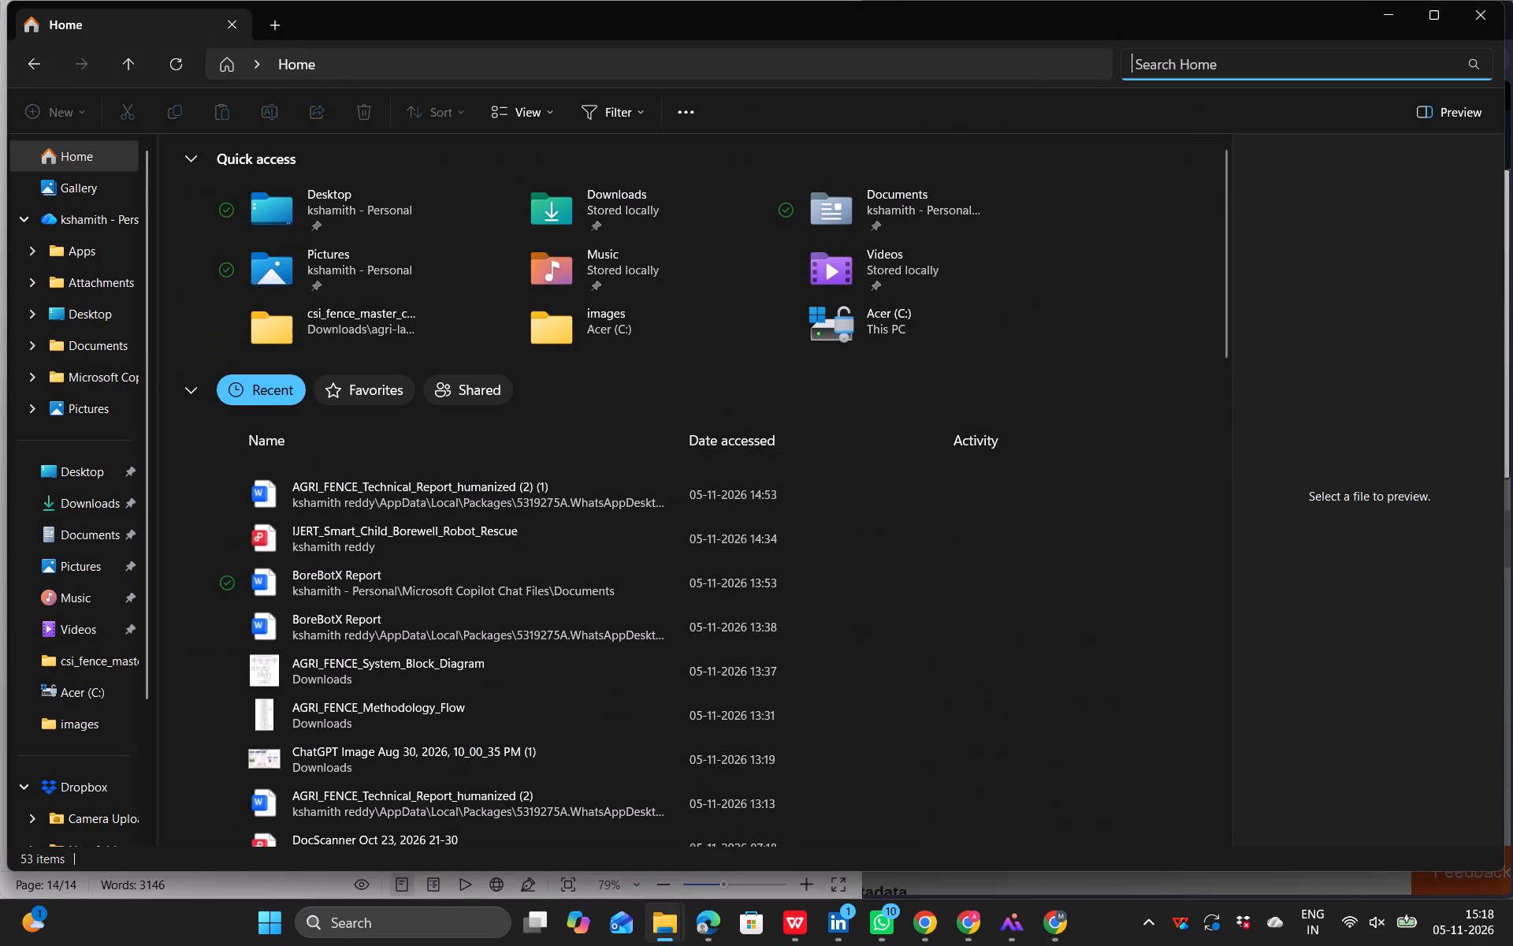
pyautogui.write('bore')
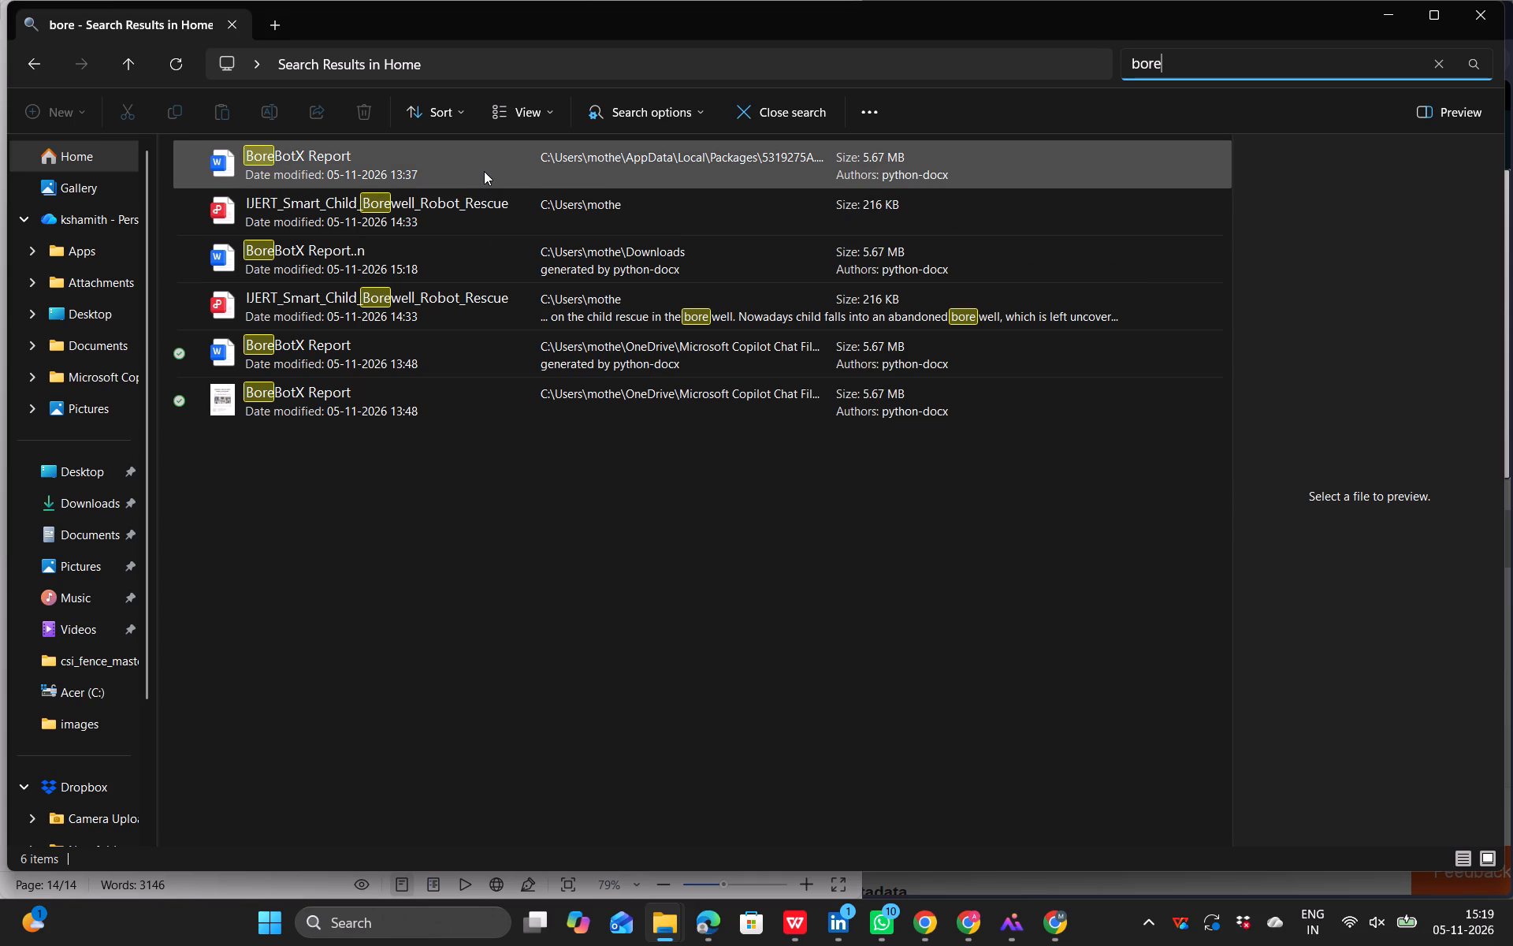
pyautogui.rightClick(446, 263)
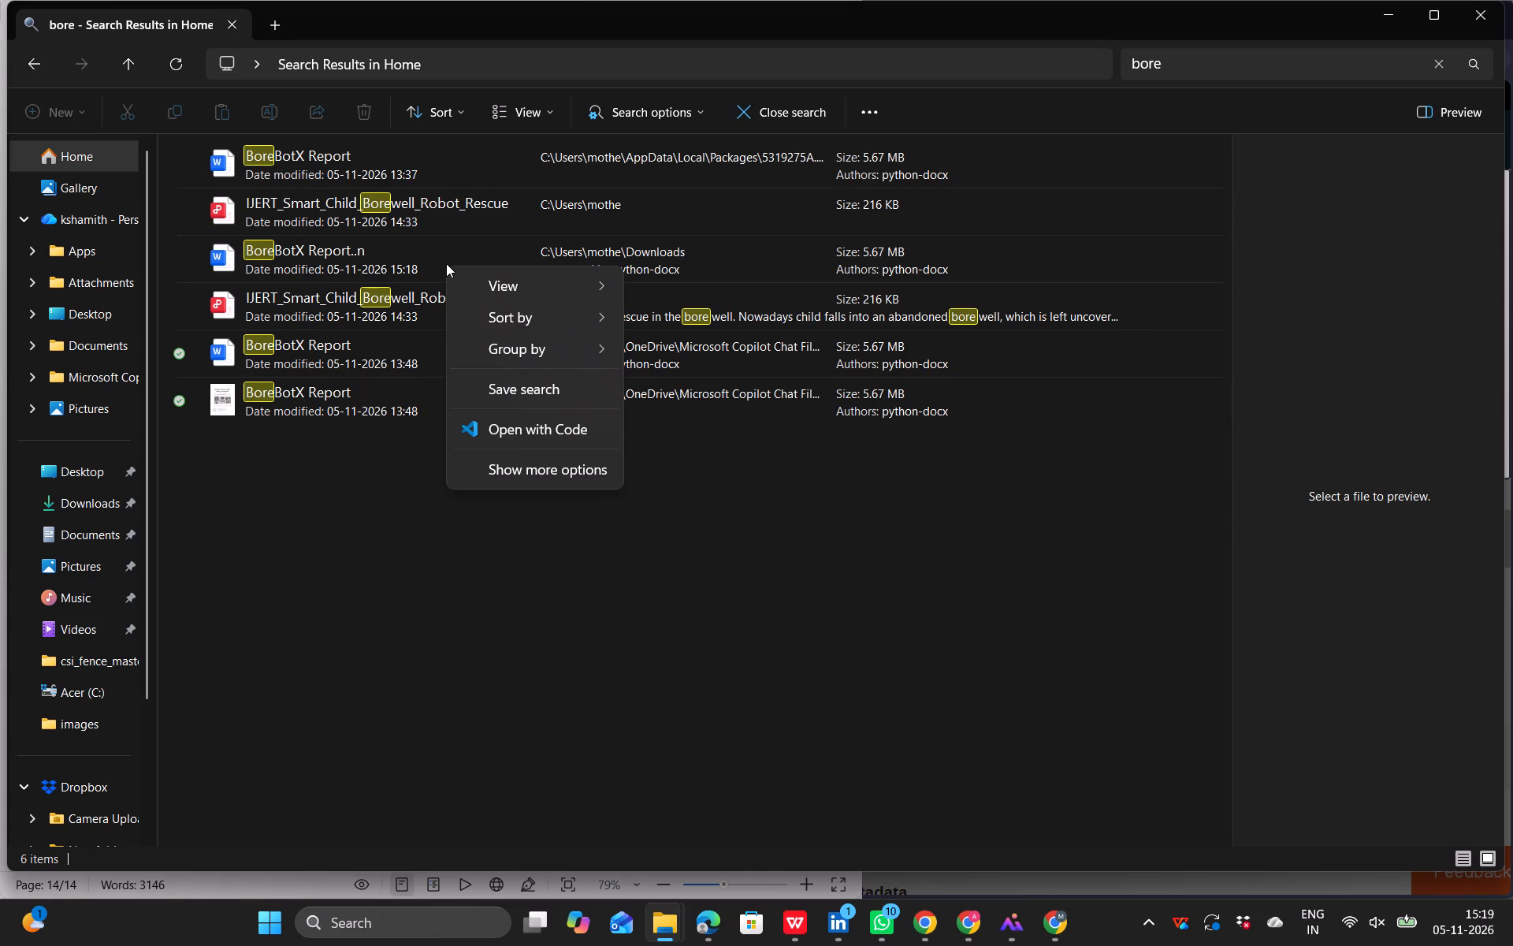